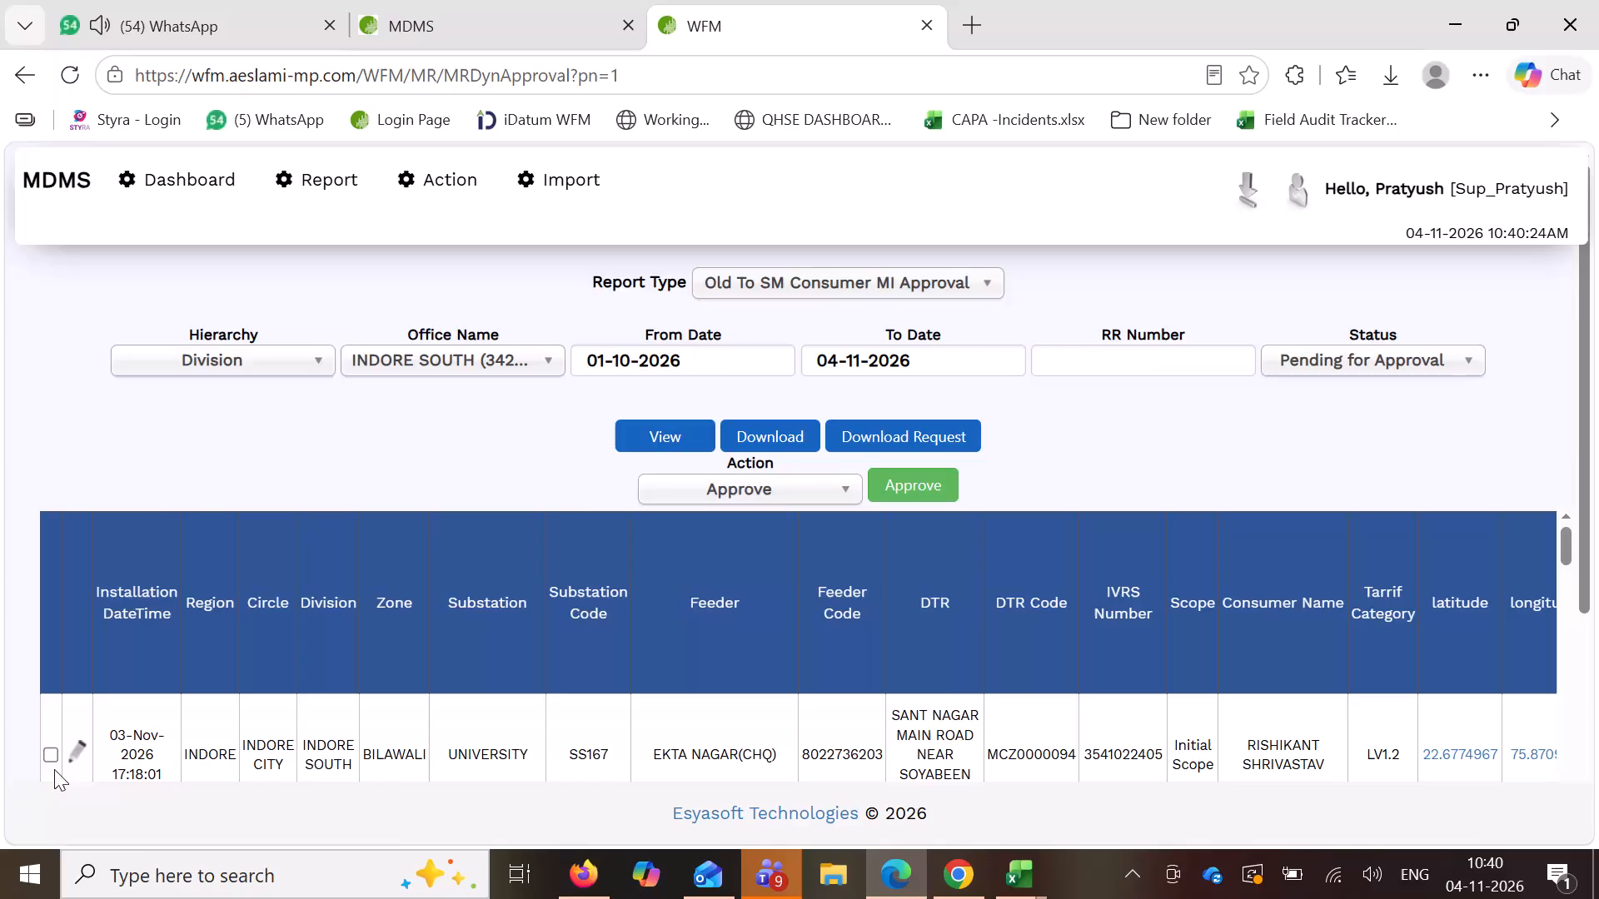
# Open the pending installation record dated 03-Nov-2026 17:18:01 and inspect its old meter final reading kWh photo against the entered details.
pyautogui.click(74, 757)
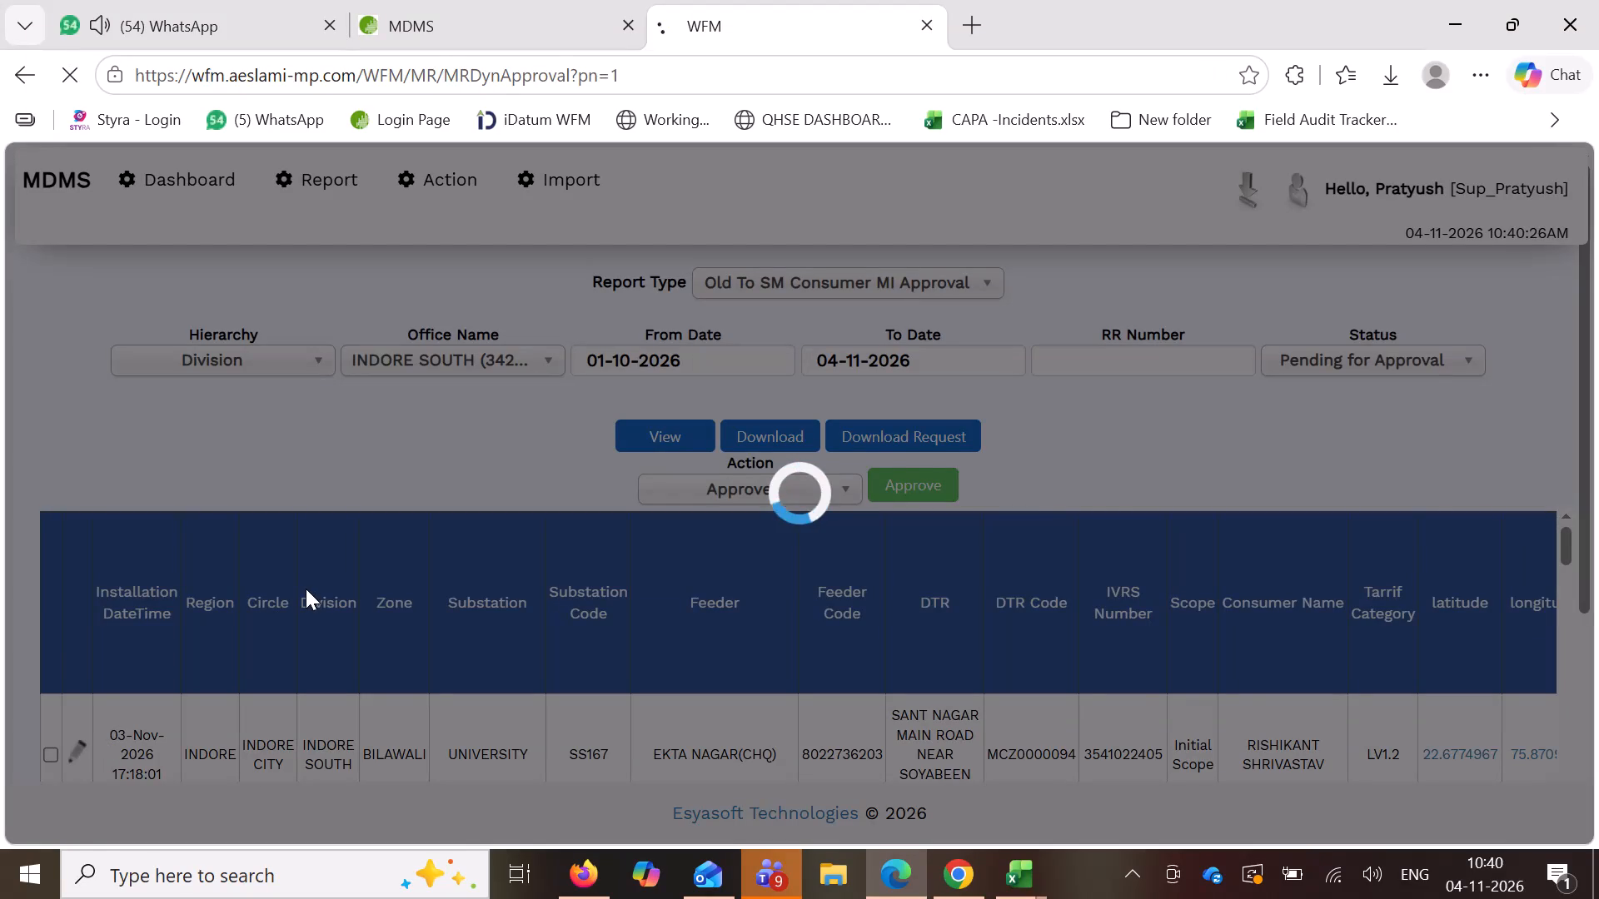
pyautogui.scroll(-5, 501, 529)
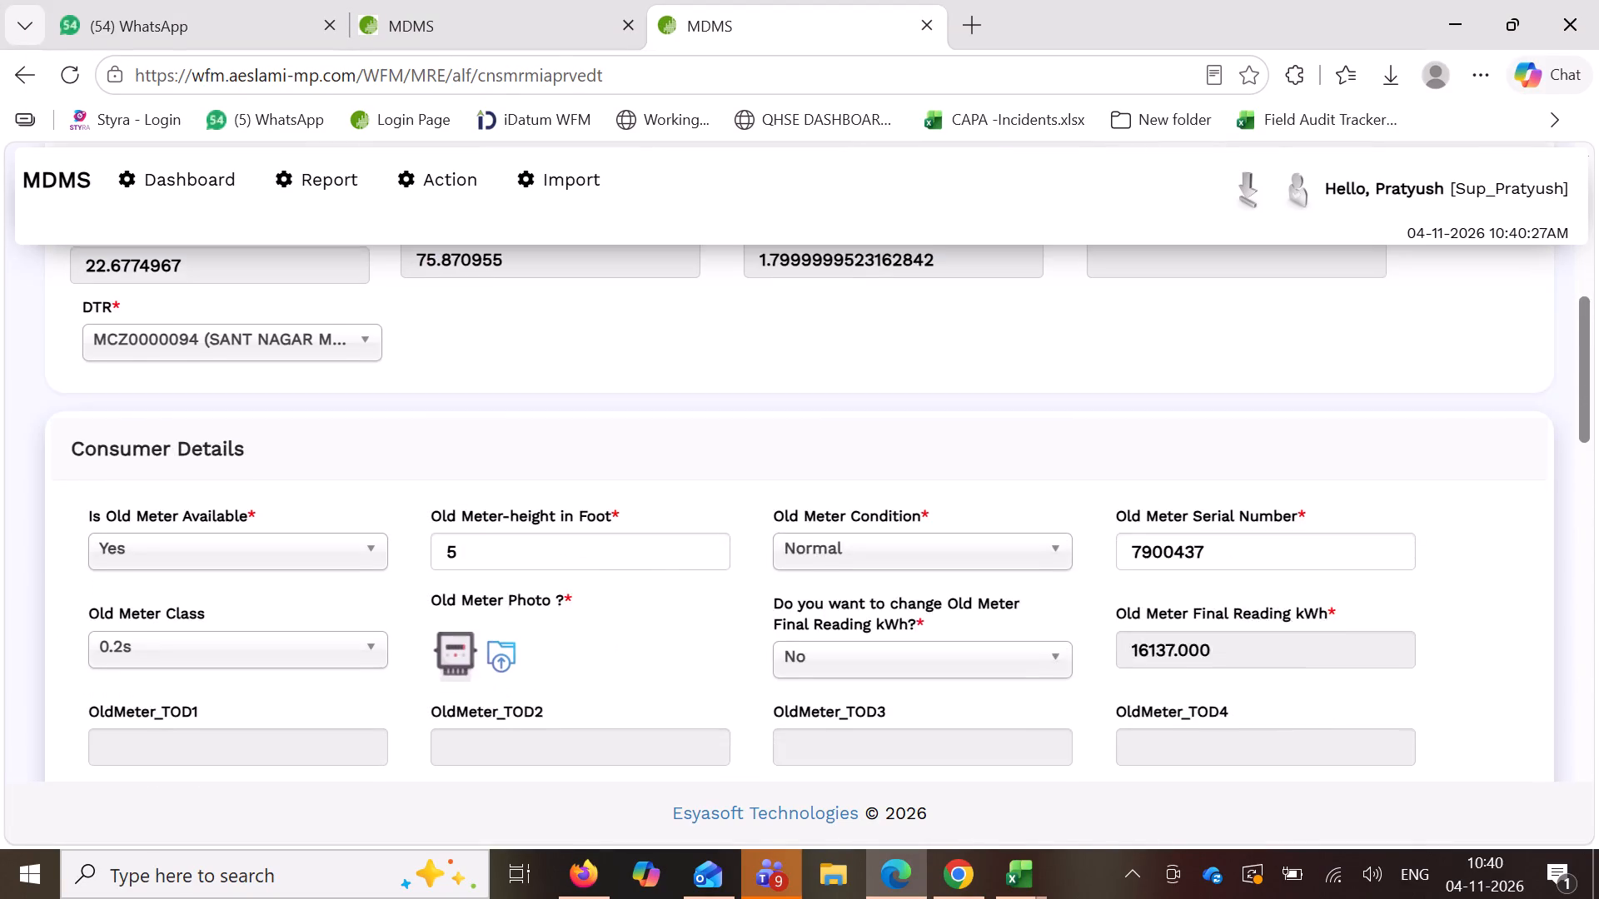
pyautogui.scroll(-1, 511, 517)
pyautogui.click(464, 699)
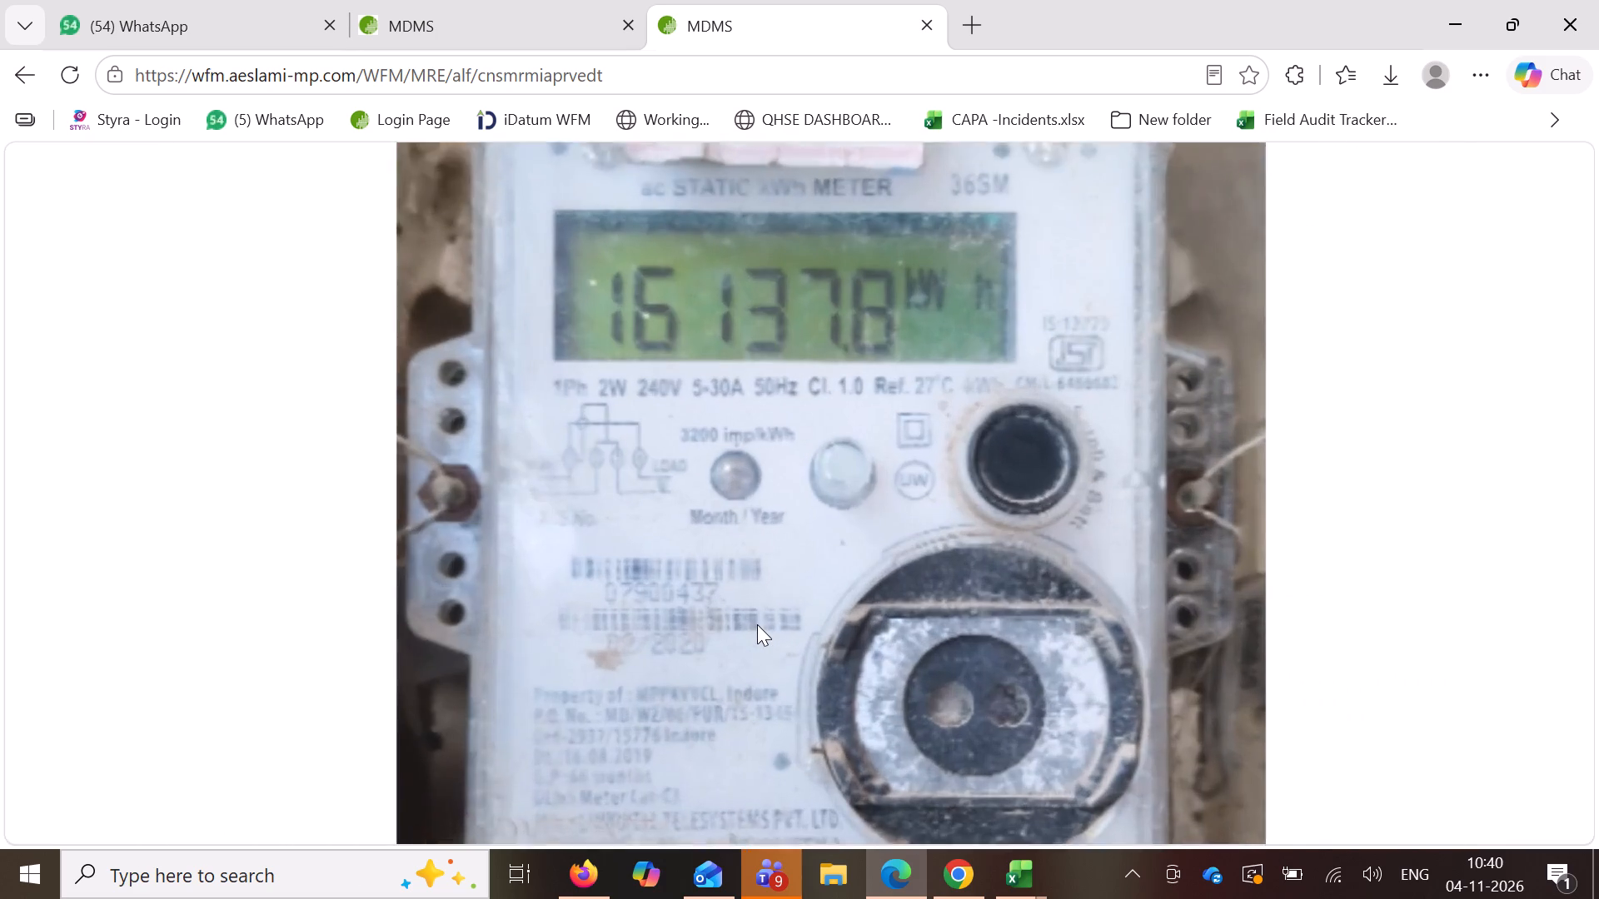
pyautogui.scroll(-1, 757, 623)
pyautogui.scroll(-1, 821, 519)
pyautogui.click(1243, 165)
pyautogui.scroll(-1, 894, 370)
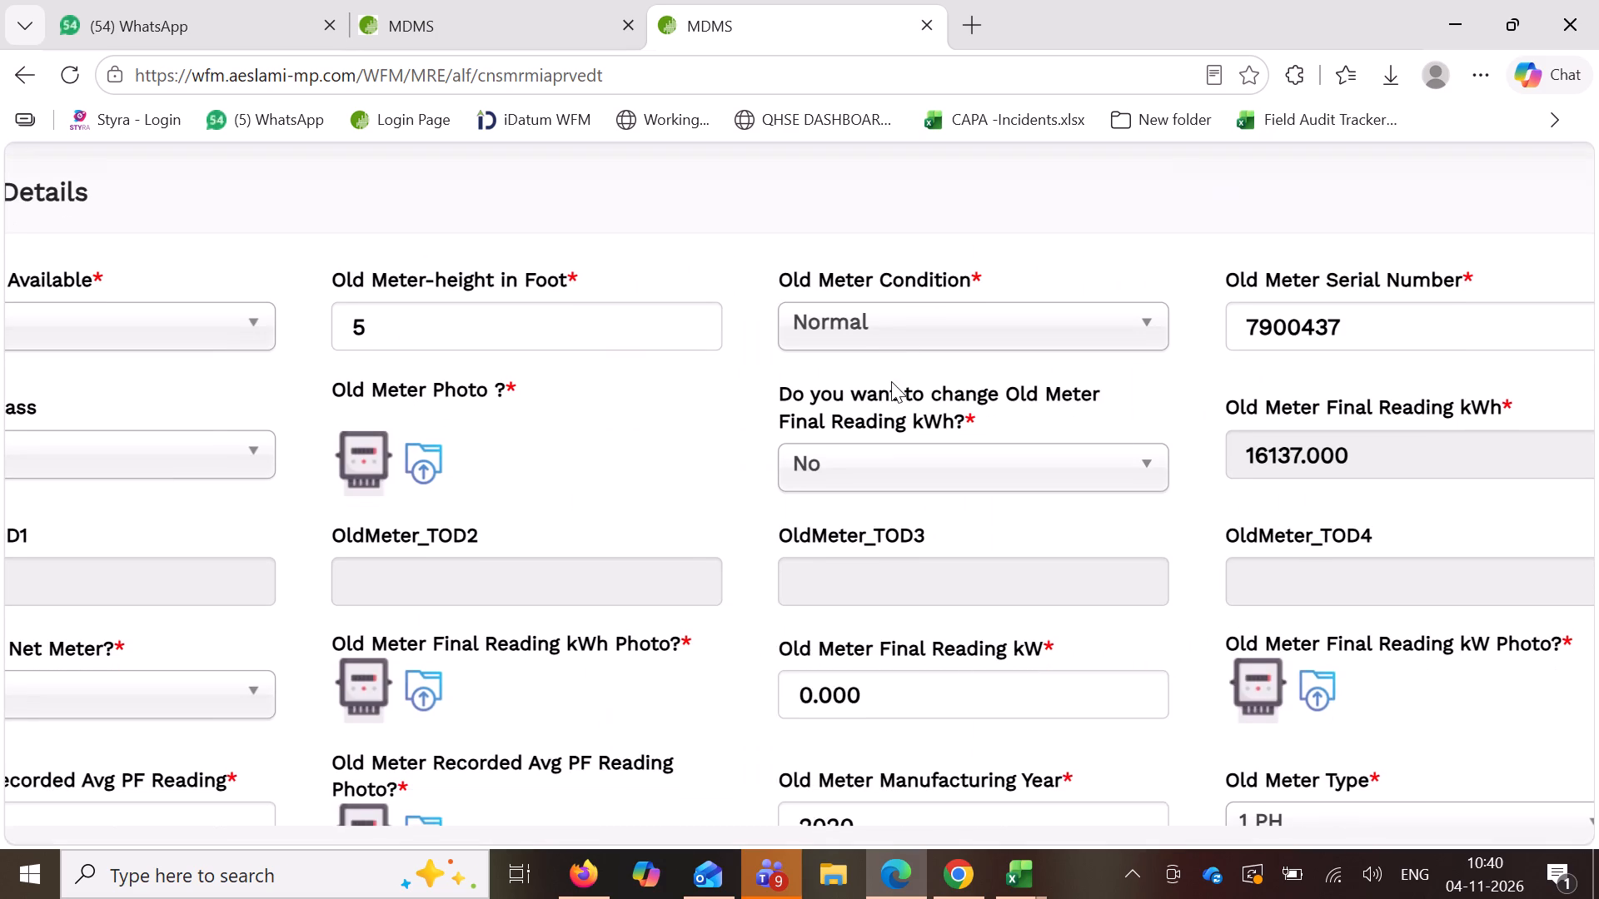
pyautogui.scroll(-1, 889, 390)
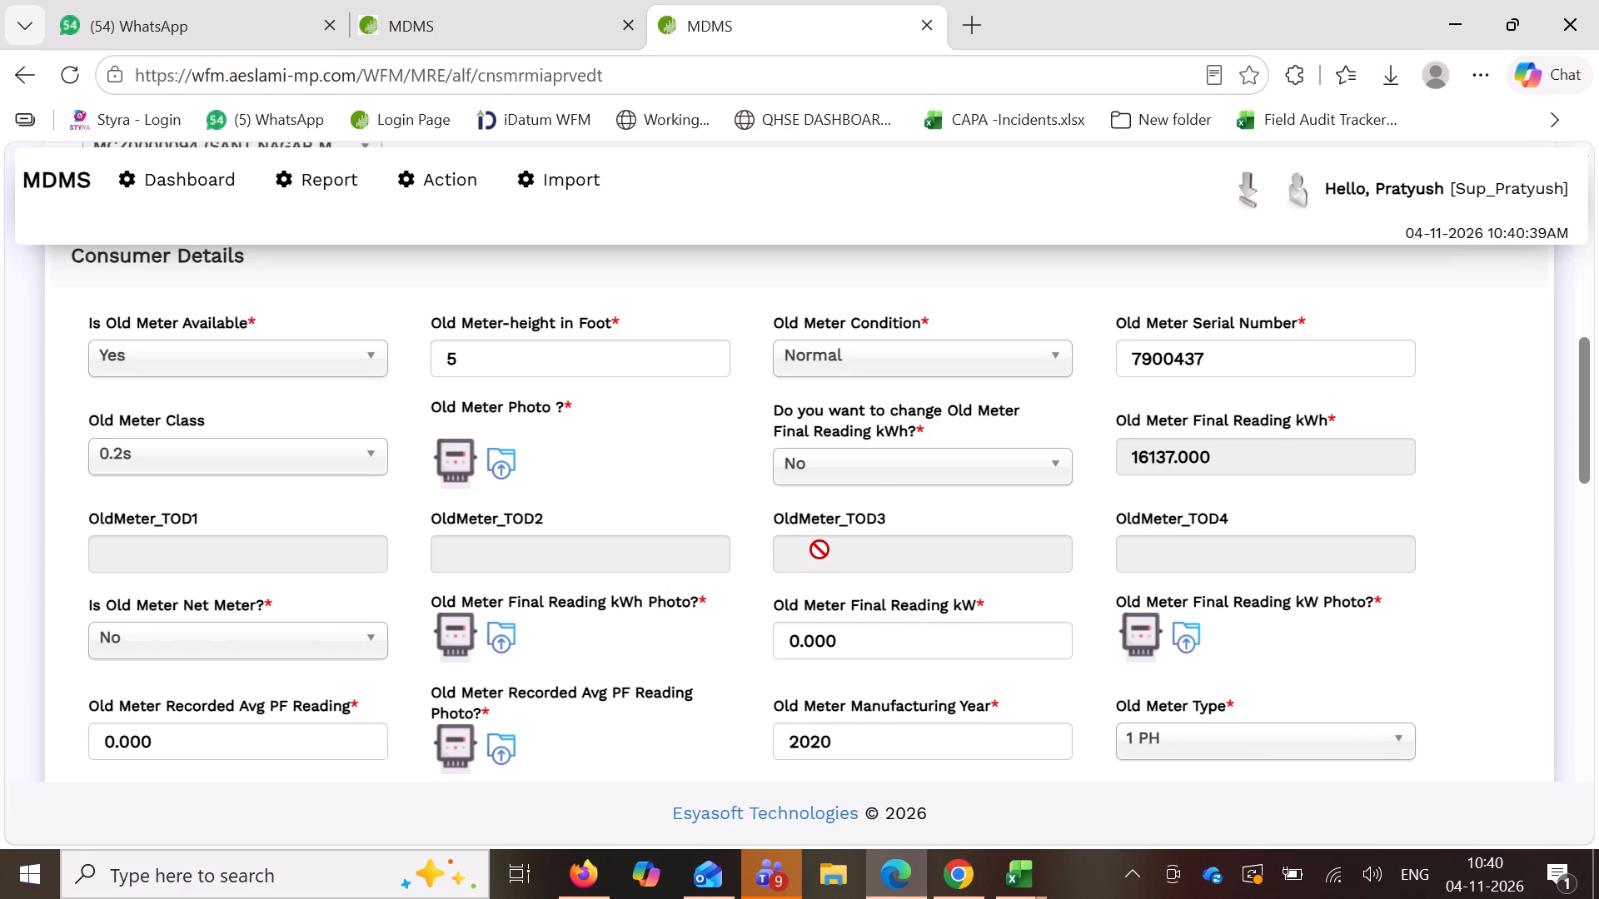
# Inspect the new meter initial reading kWh photo against the New Meter Details of this record.
pyautogui.scroll(-6, 864, 471)
pyautogui.scroll(-3, 656, 604)
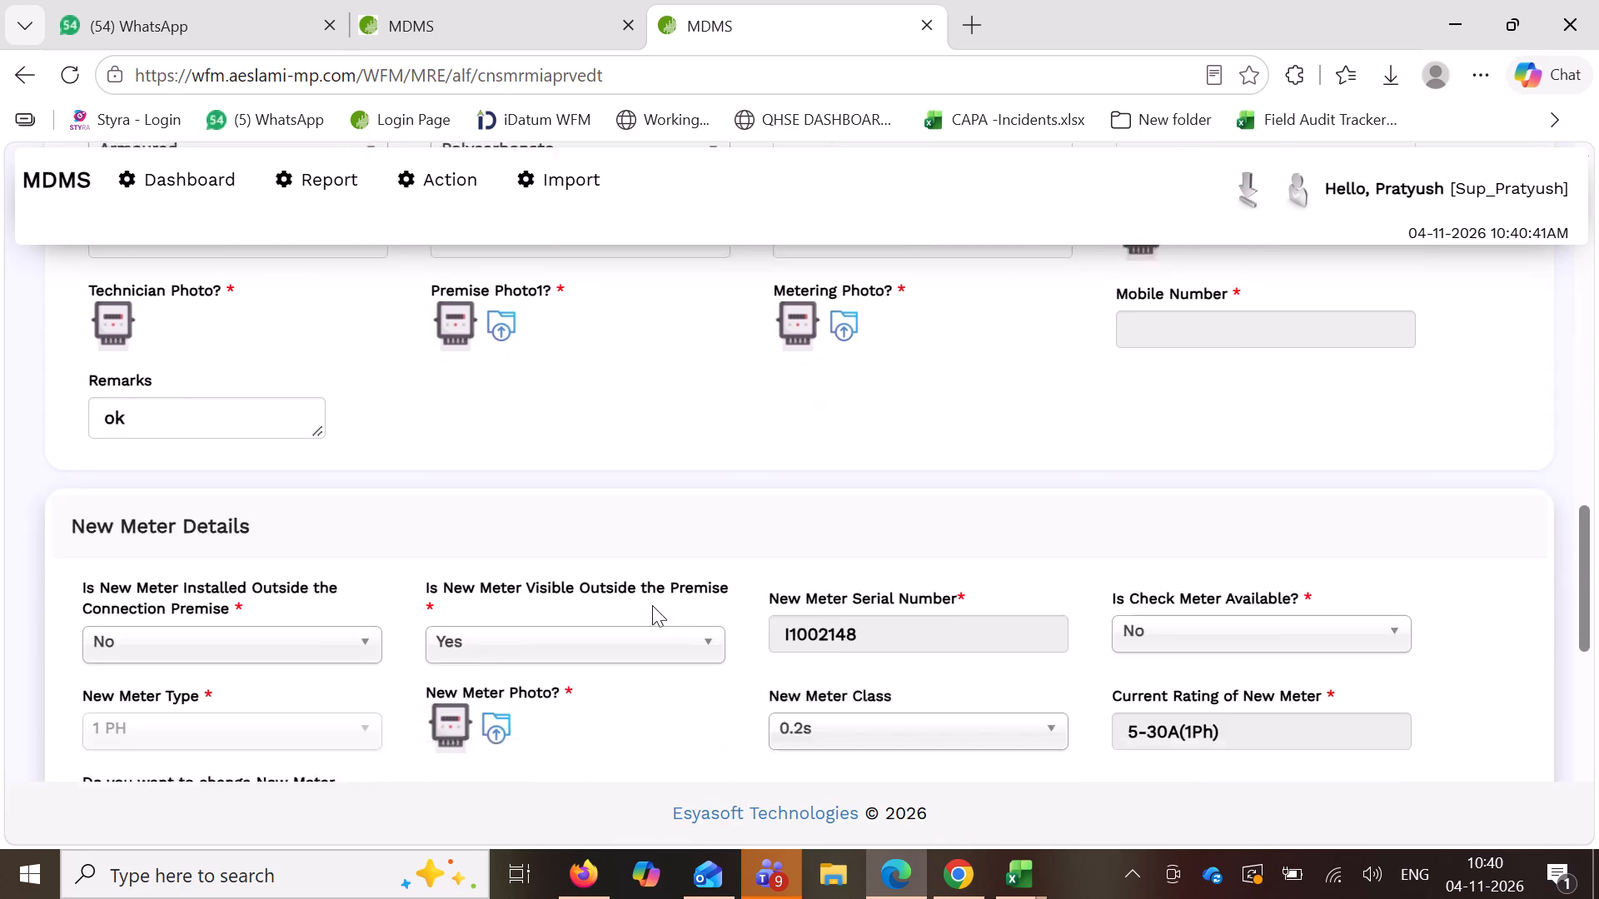
pyautogui.click(411, 685)
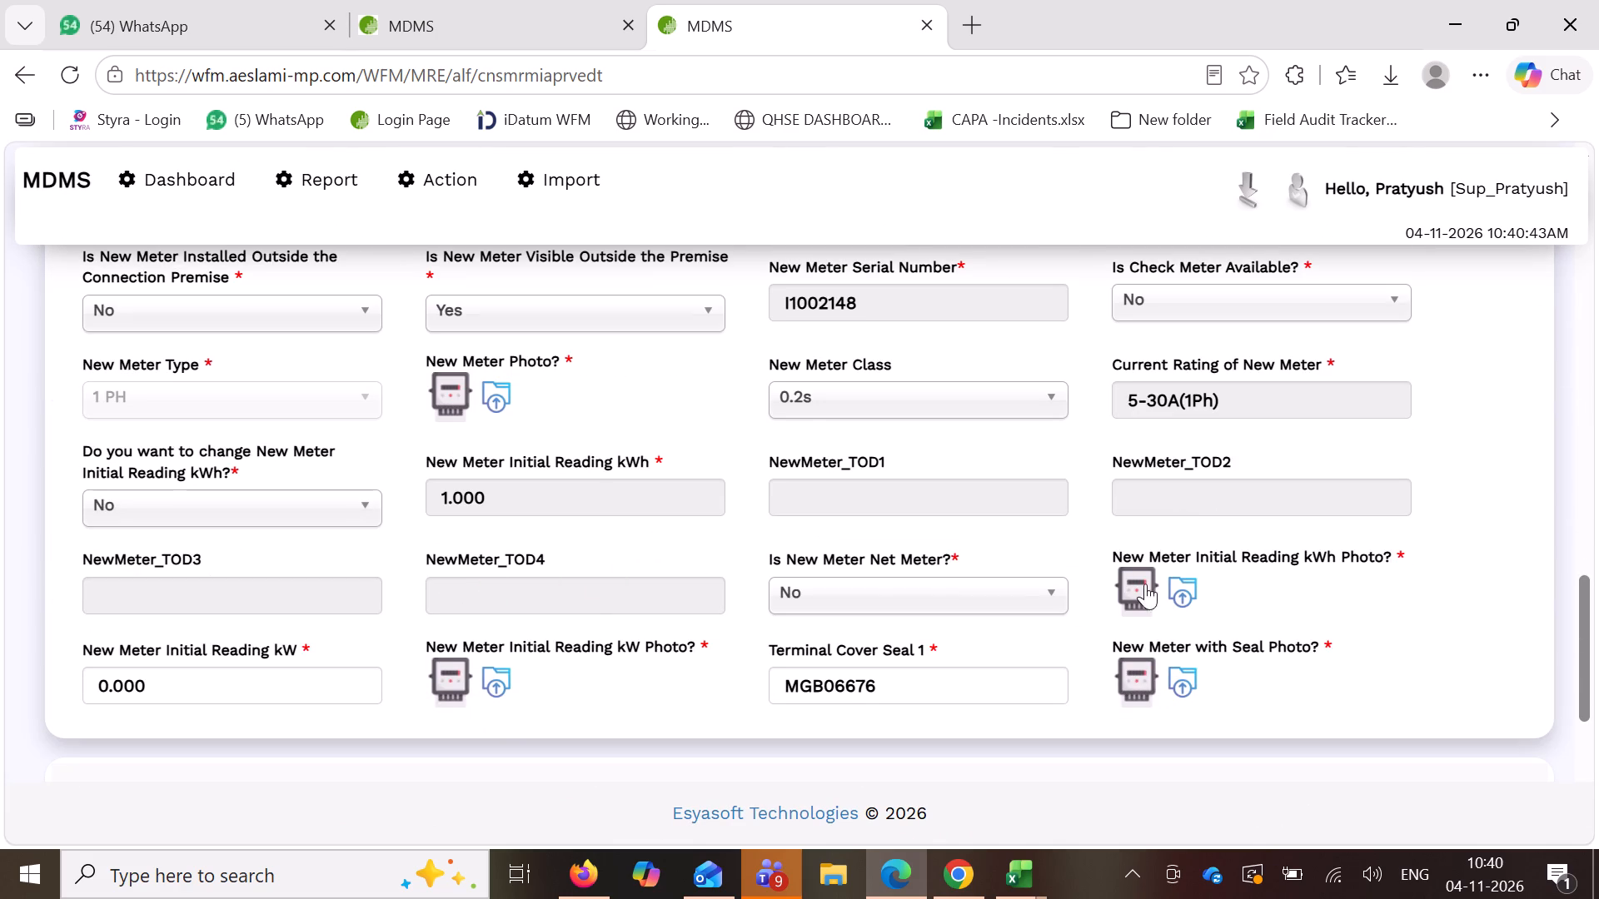
pyautogui.click(1148, 584)
pyautogui.click(1130, 577)
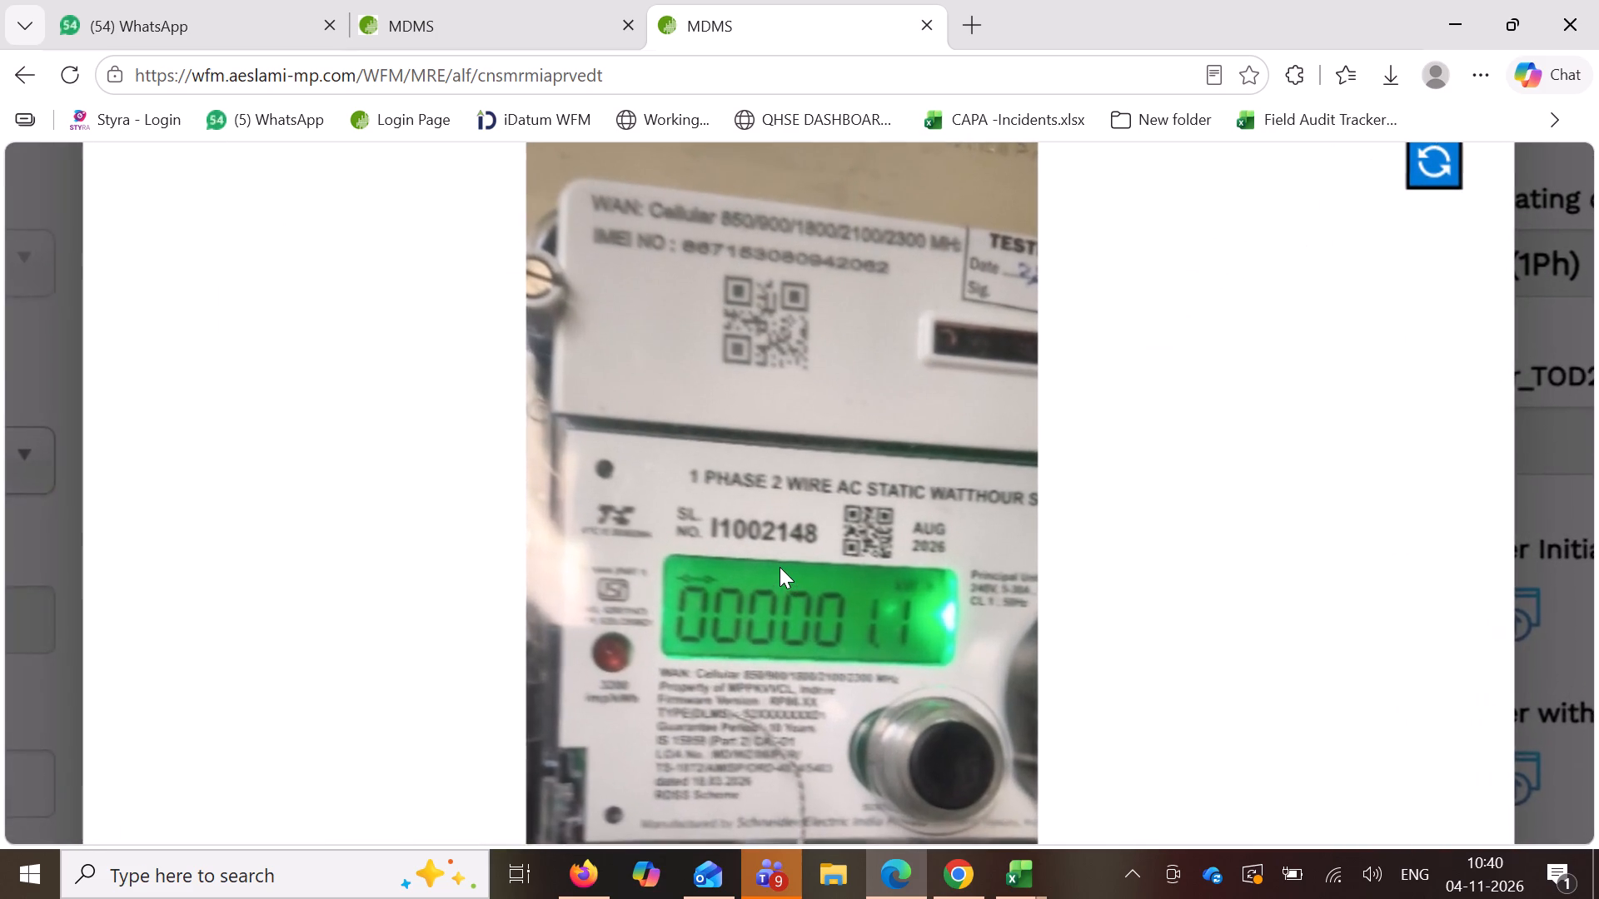
pyautogui.click(1139, 305)
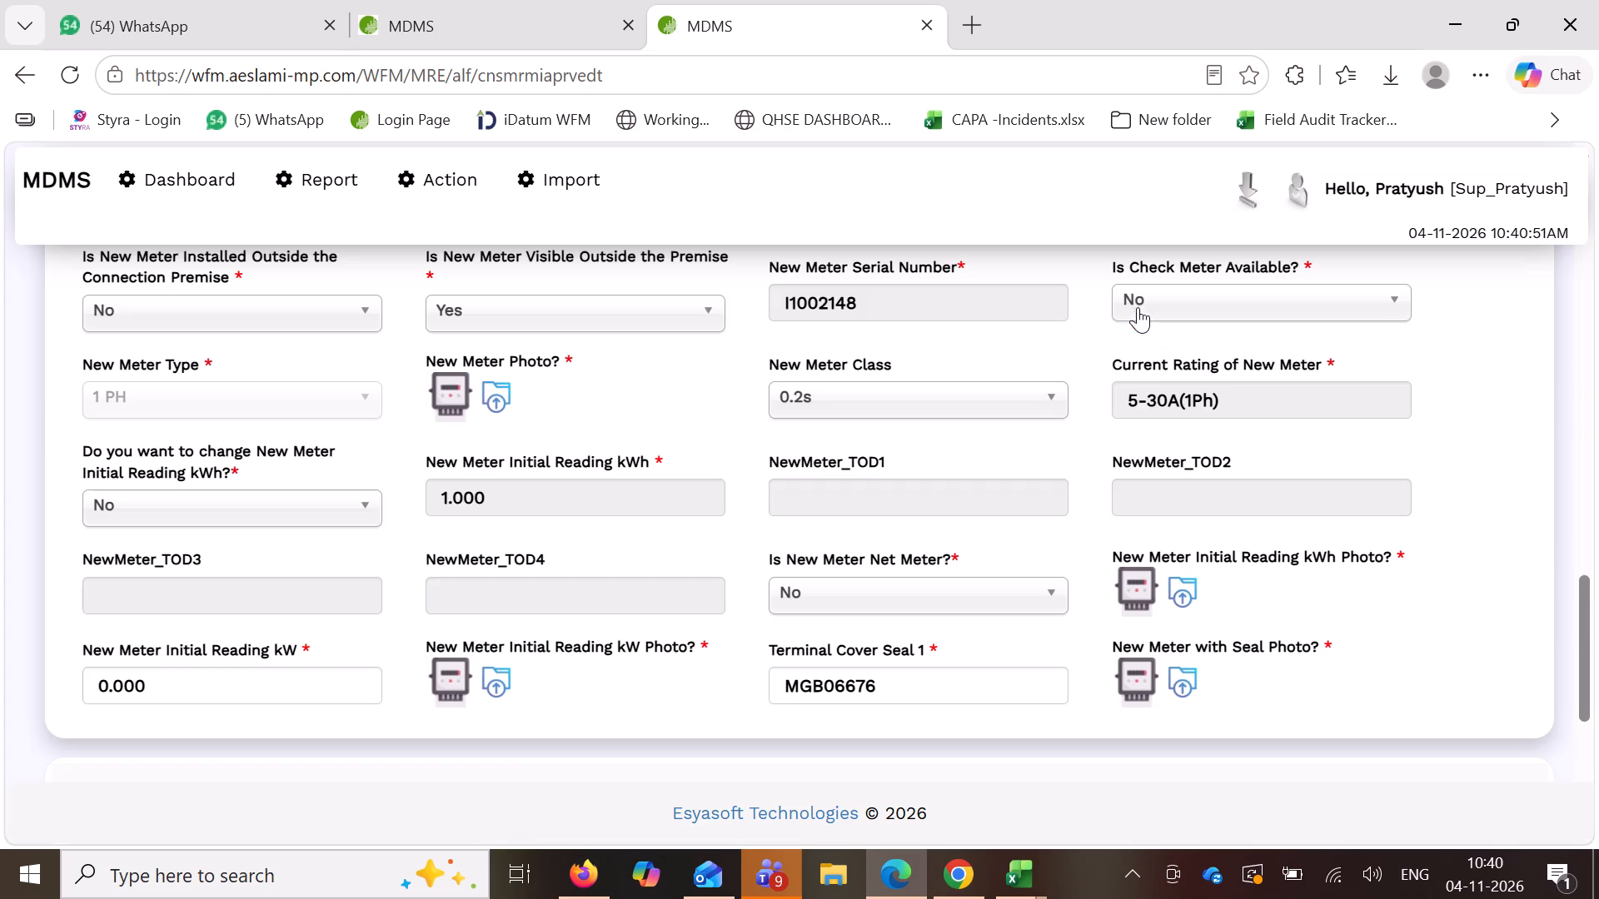
# Enter the remark "ok" and approve the 17:18:01 installation record.
pyautogui.scroll(-6, 834, 460)
pyautogui.click(786, 606)
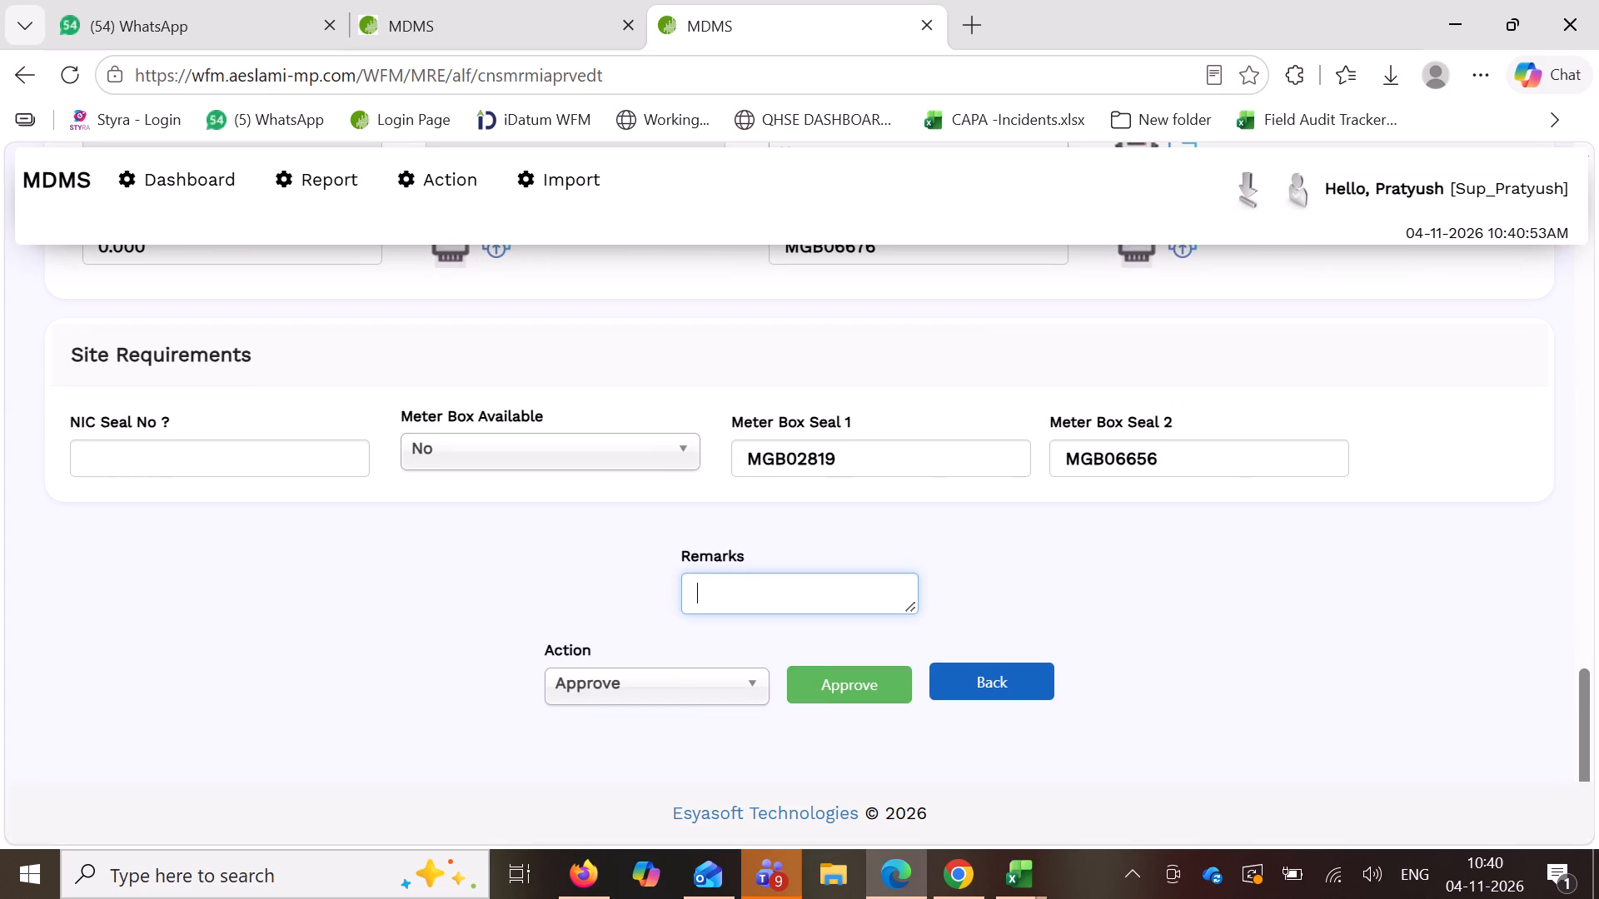
pyautogui.press('o')
pyautogui.press('k')
pyautogui.click(849, 693)
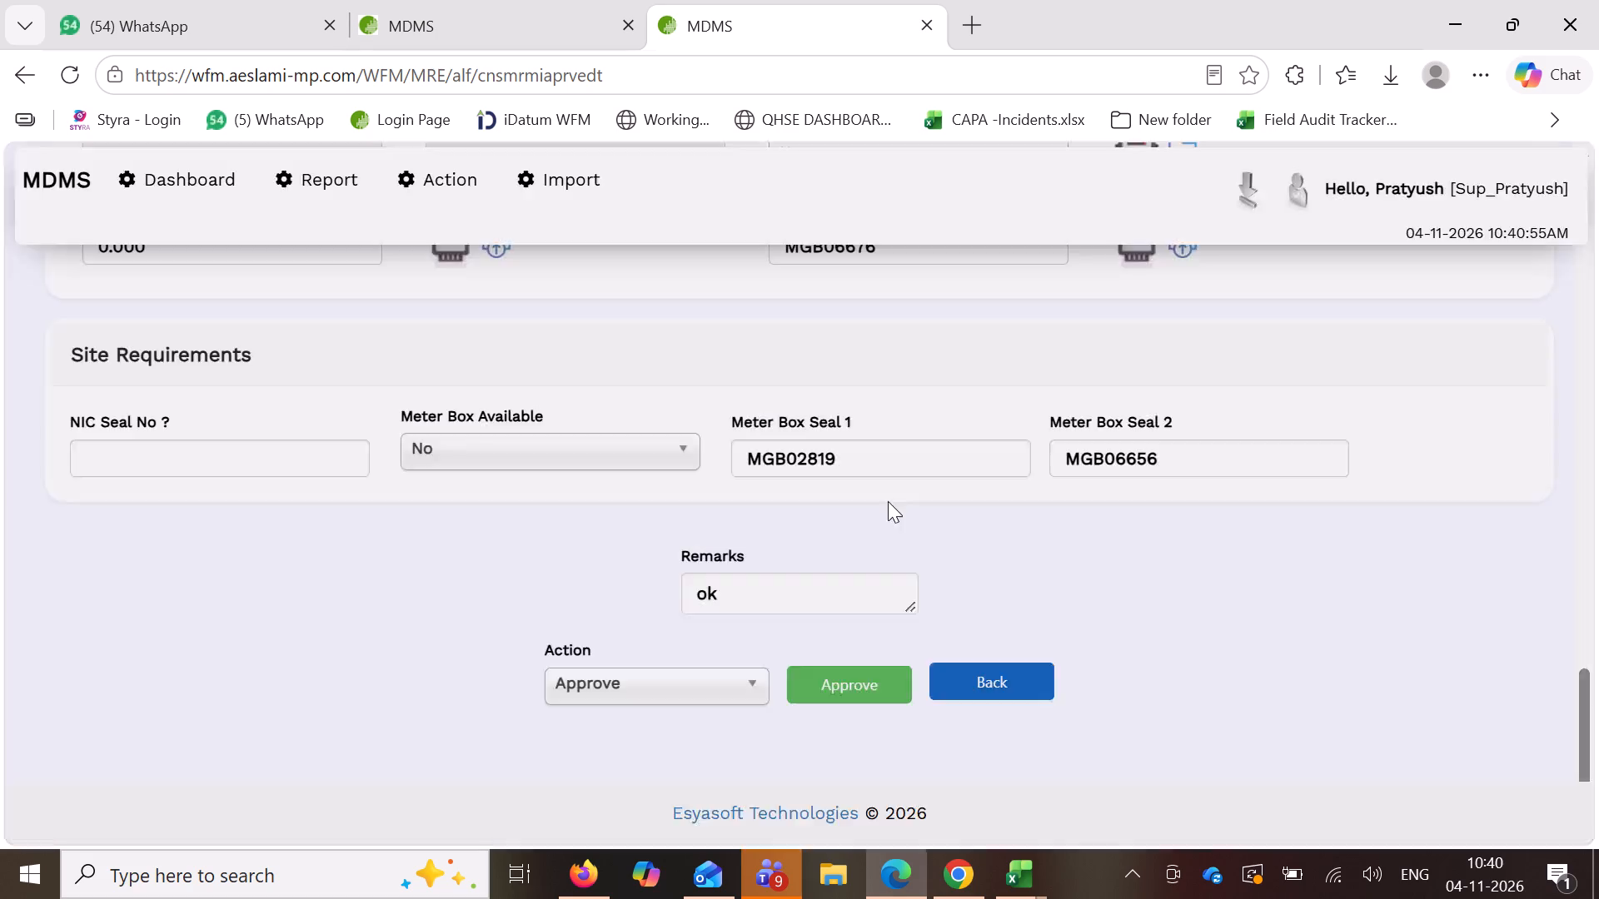
pyautogui.click(1112, 624)
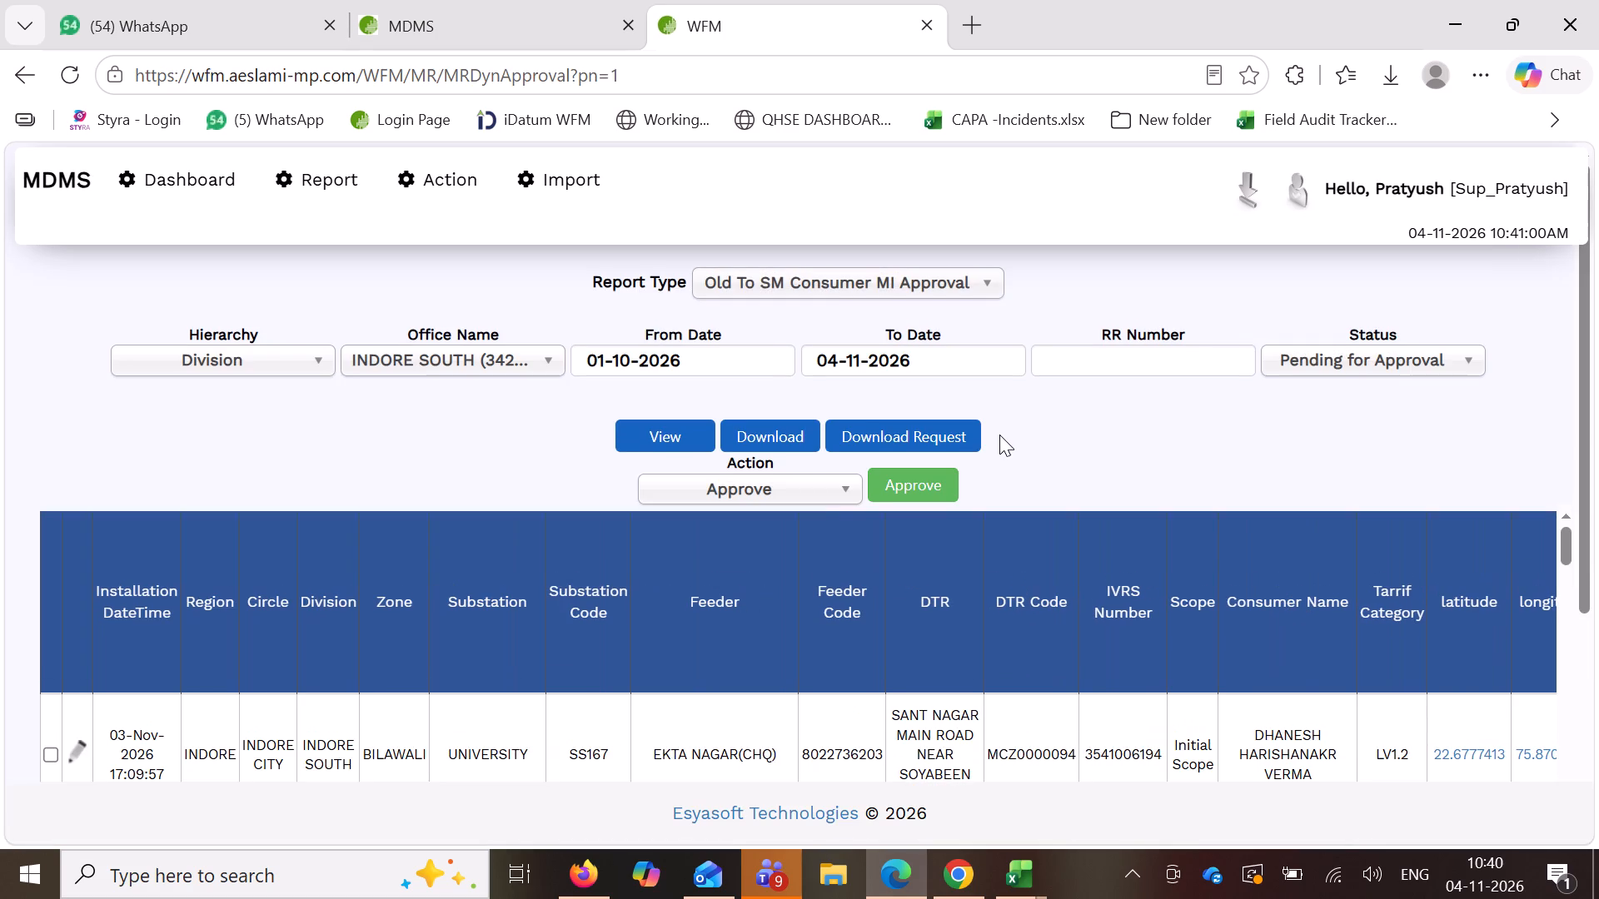
# Open the pending installation record dated 03-Nov-2026 17:09:57 and inspect its old meter final reading kWh photo.
pyautogui.click(70, 752)
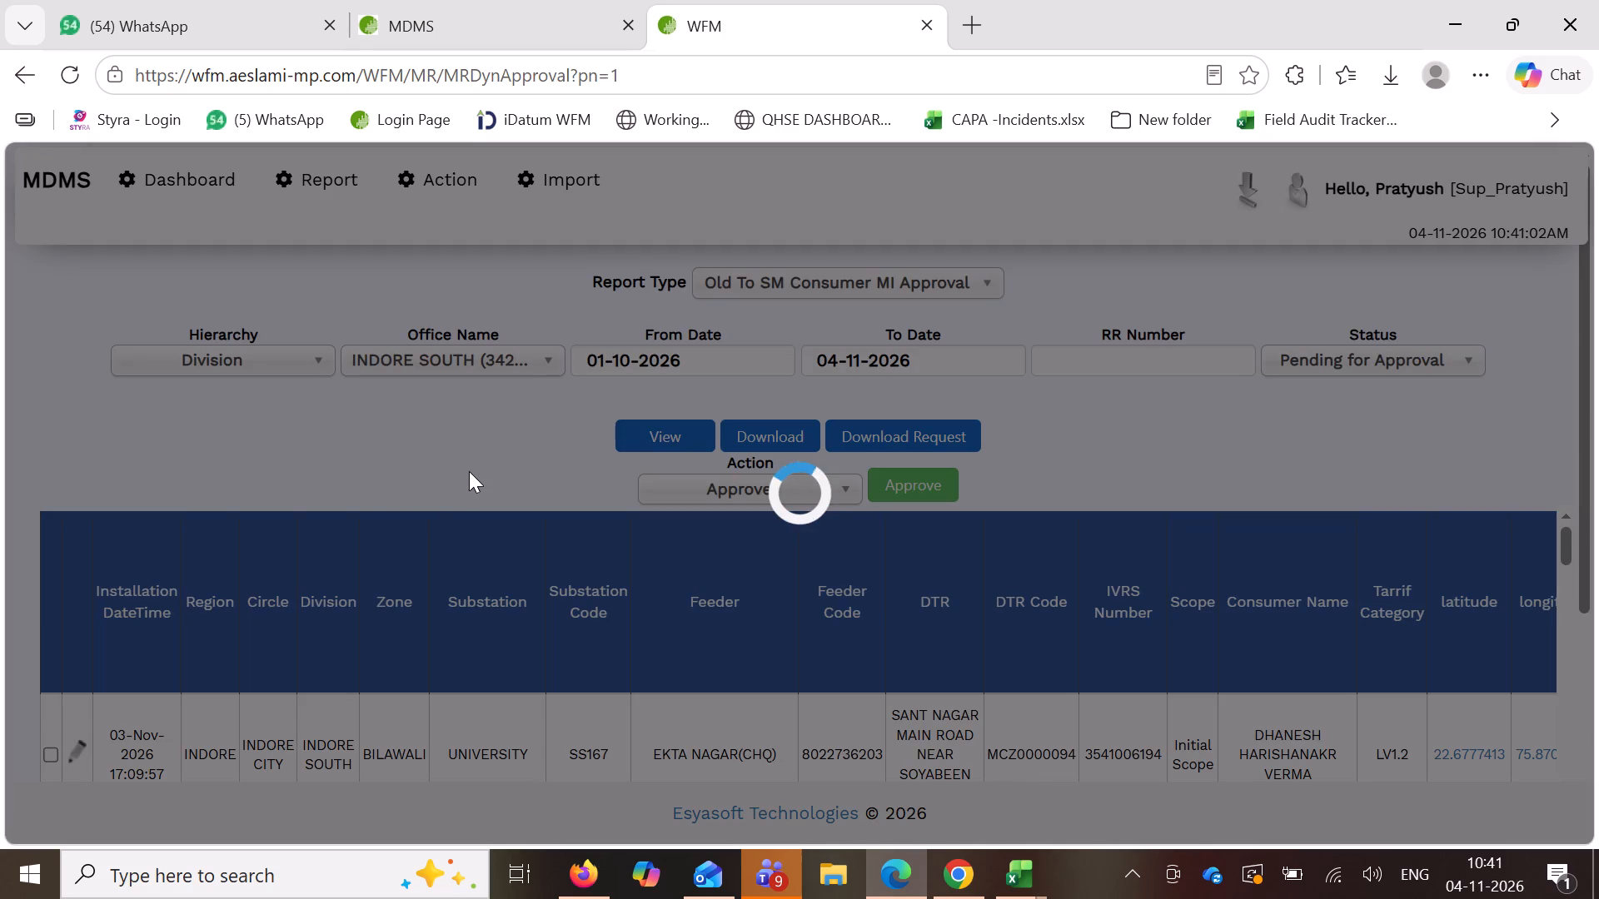
pyautogui.scroll(-5, 476, 457)
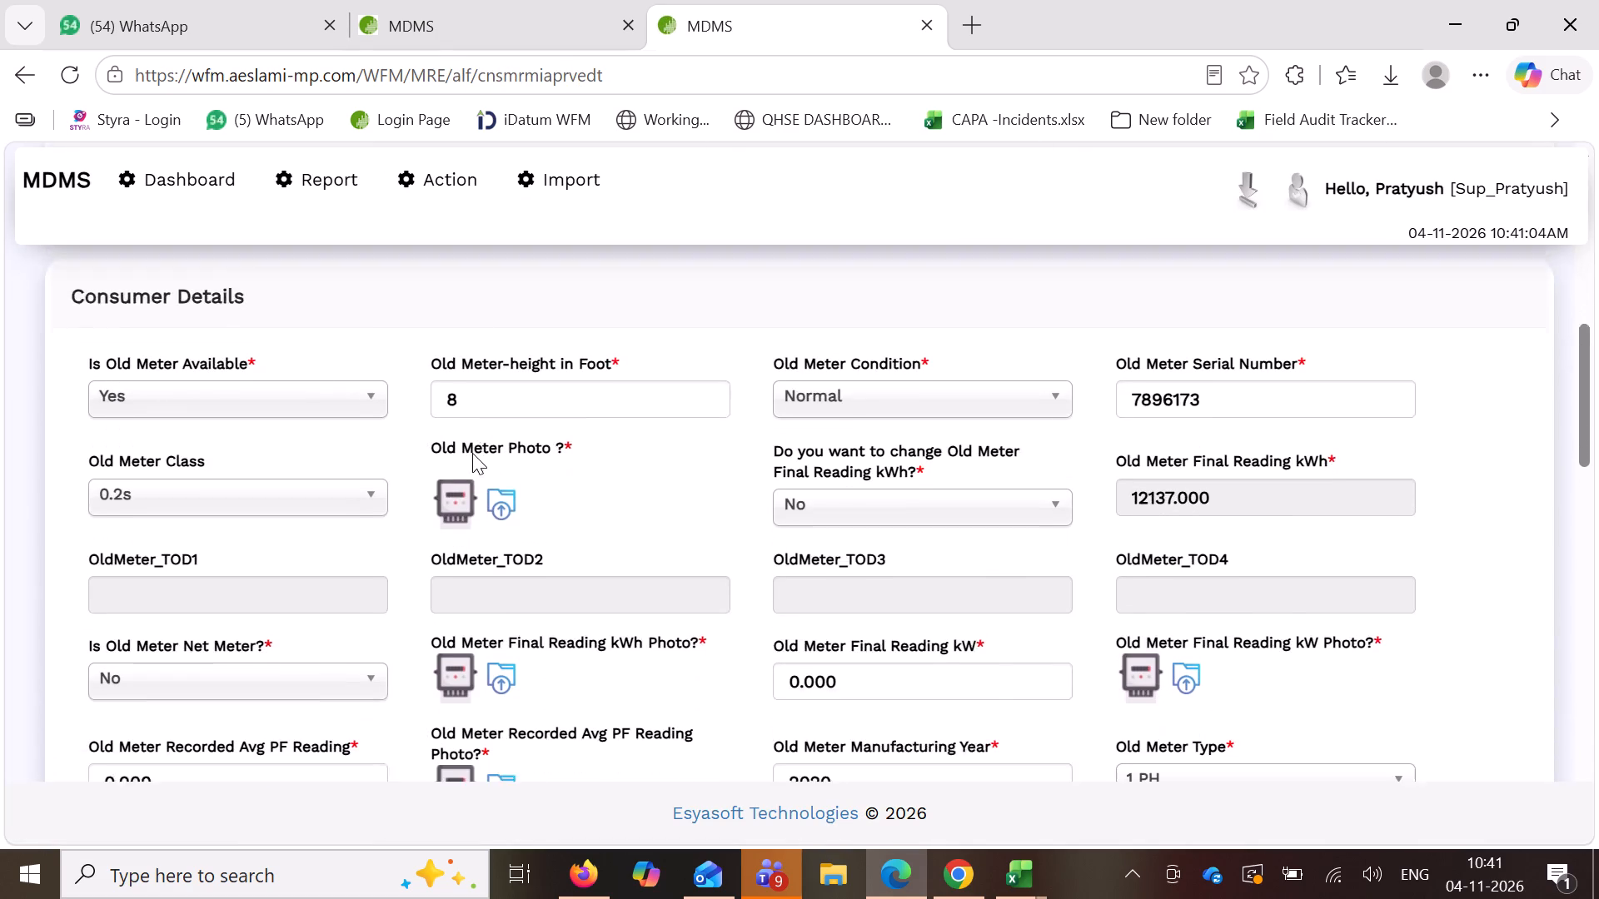
pyautogui.click(456, 613)
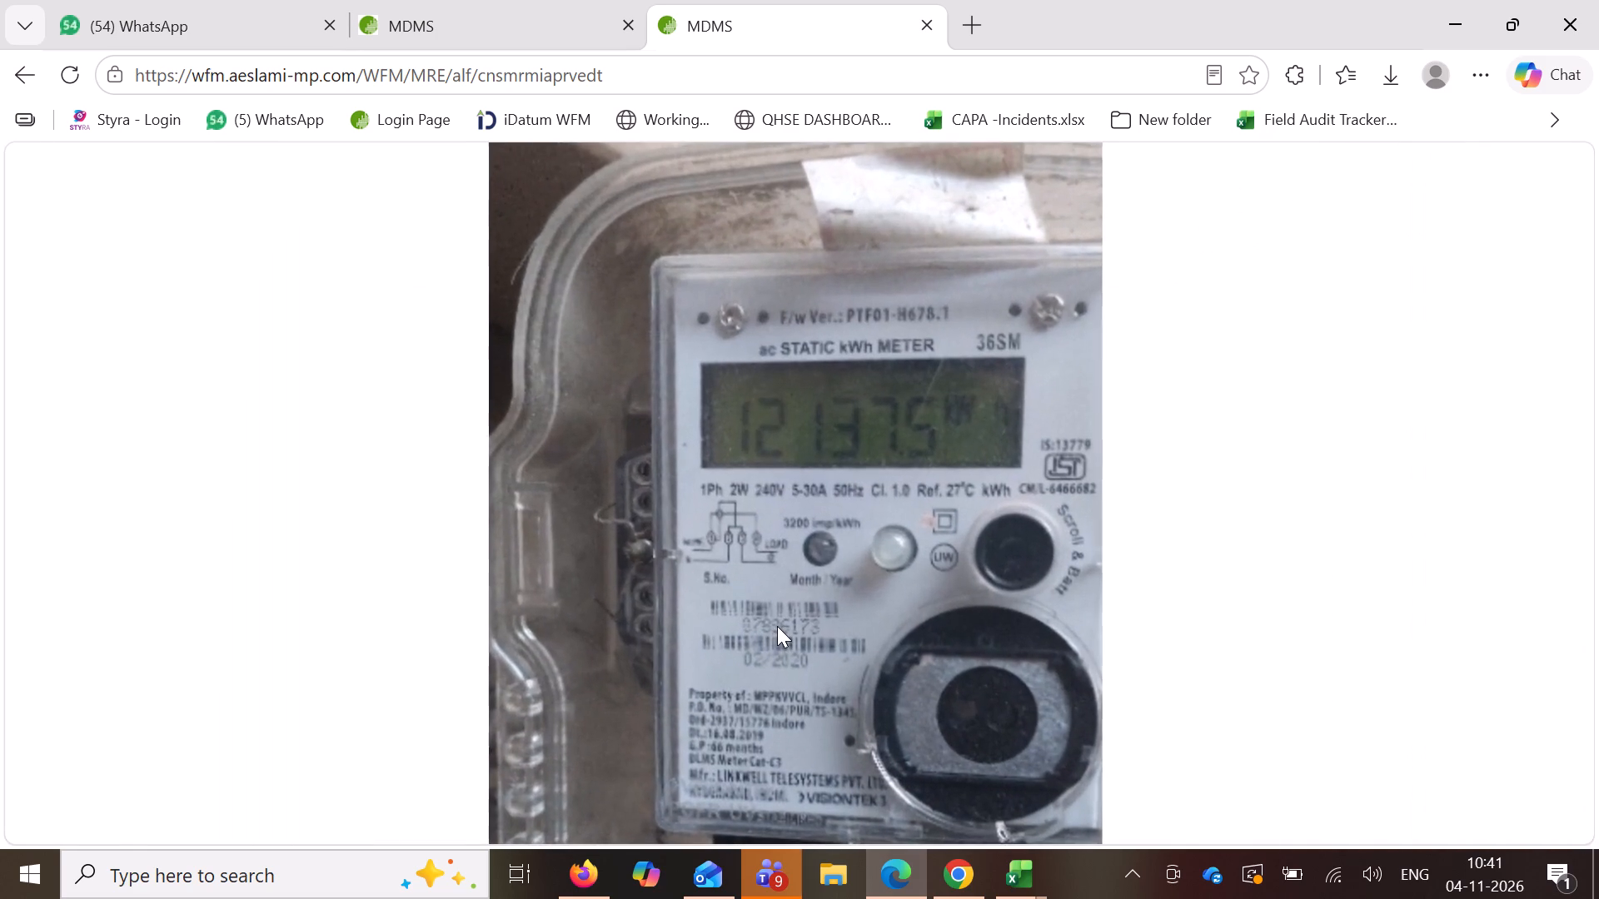
pyautogui.click(1130, 305)
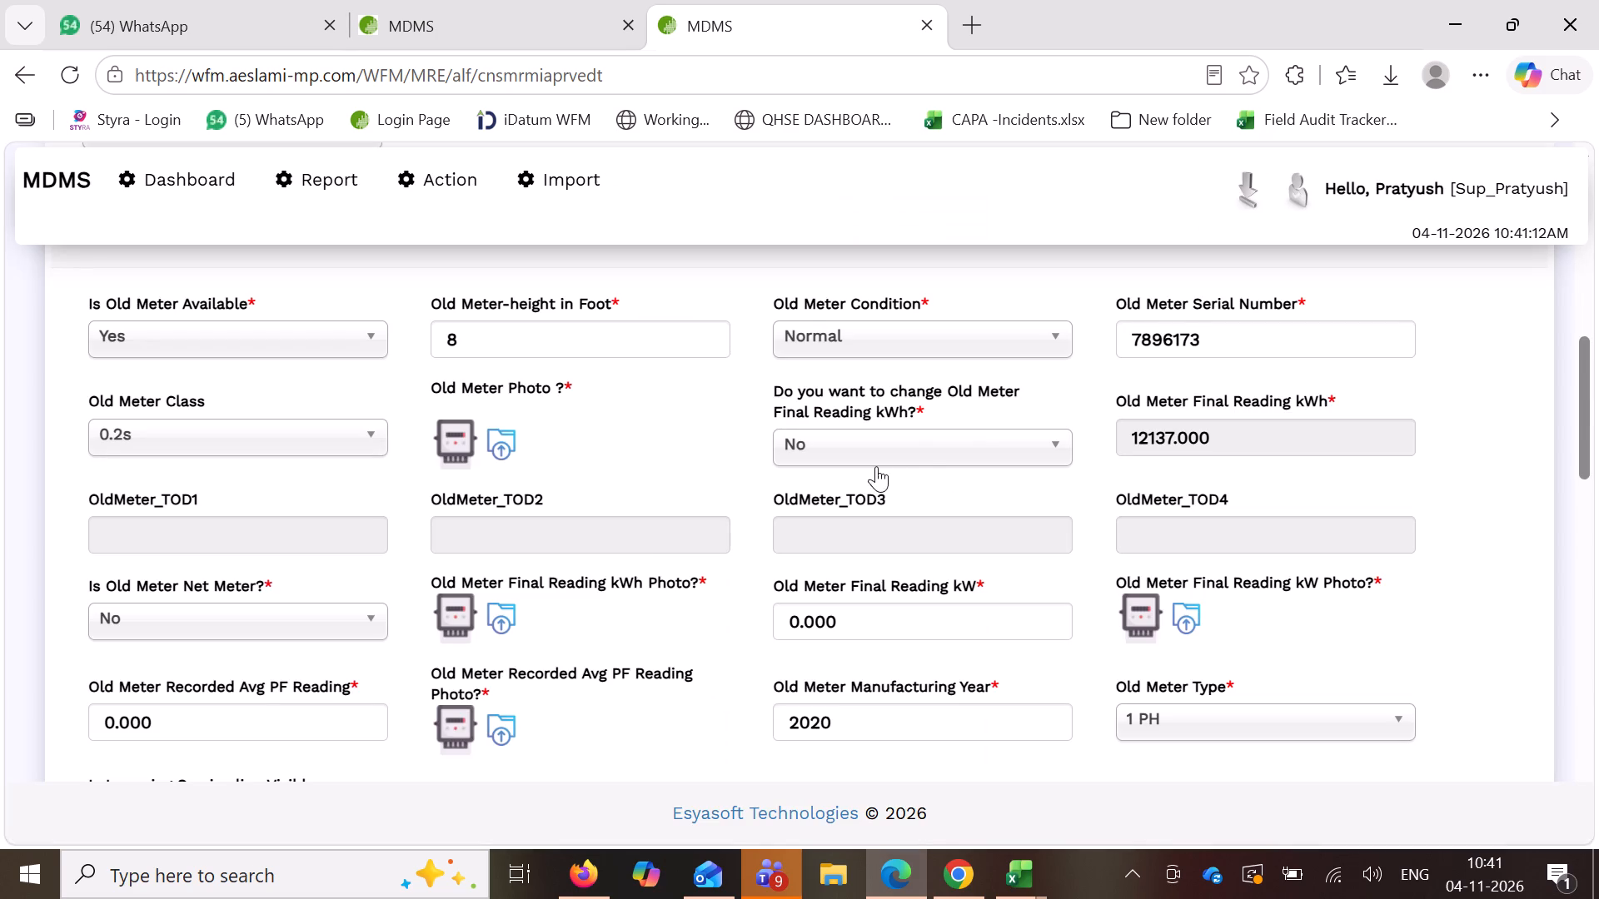
# Inspect the new meter initial reading kW photo and review the New Meter Details of this record.
pyautogui.scroll(-5, 736, 537)
pyautogui.scroll(-4, 671, 589)
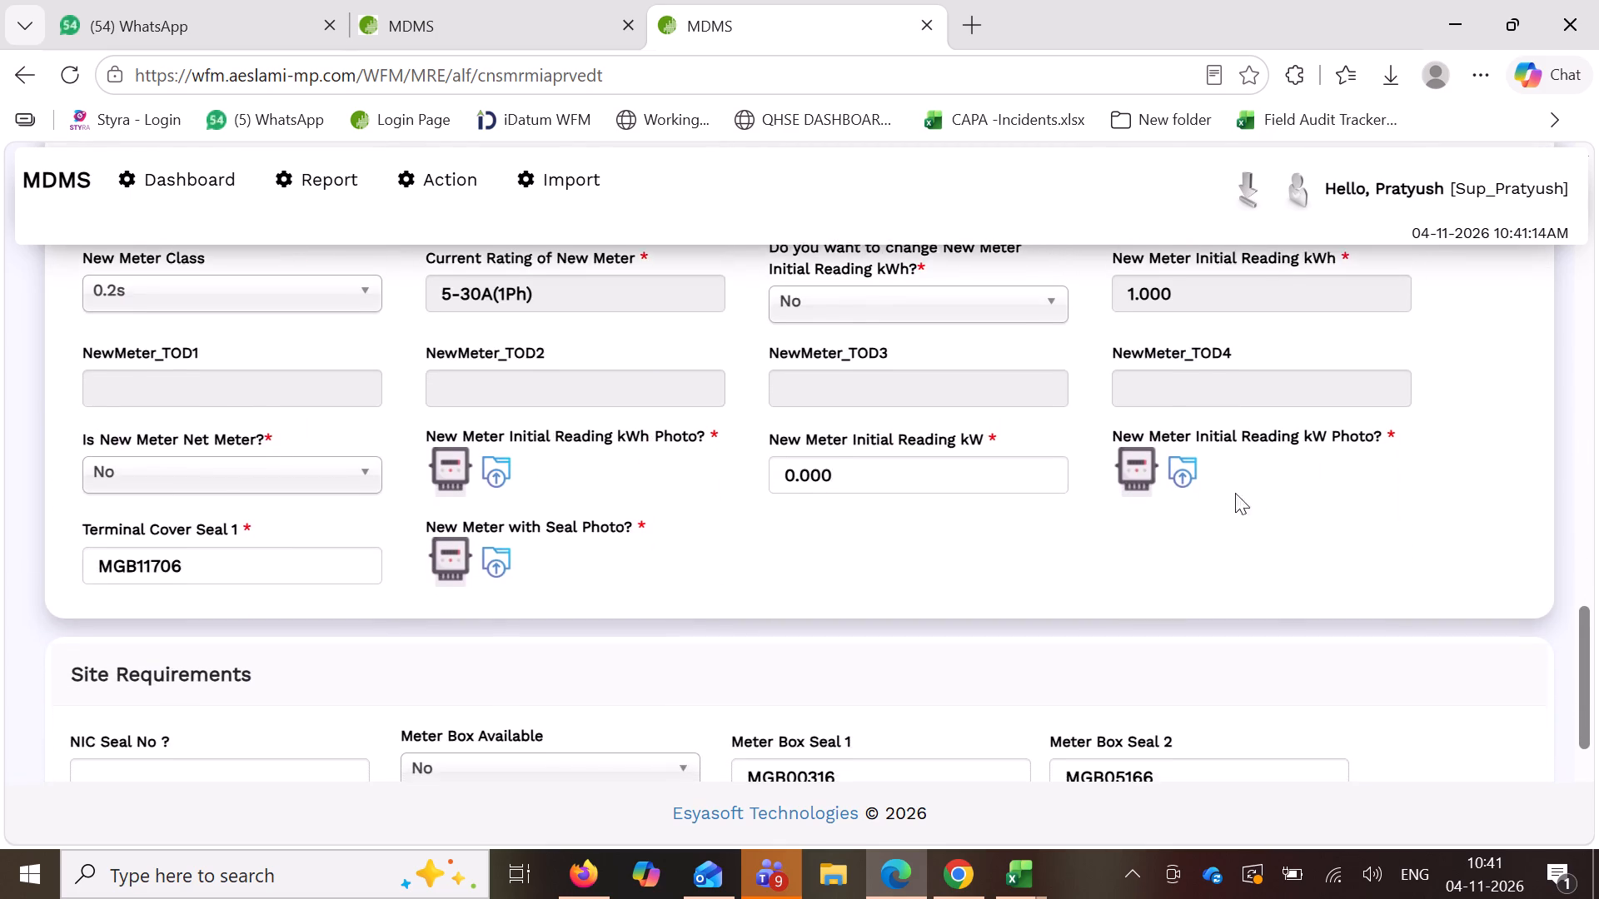
pyautogui.click(1131, 459)
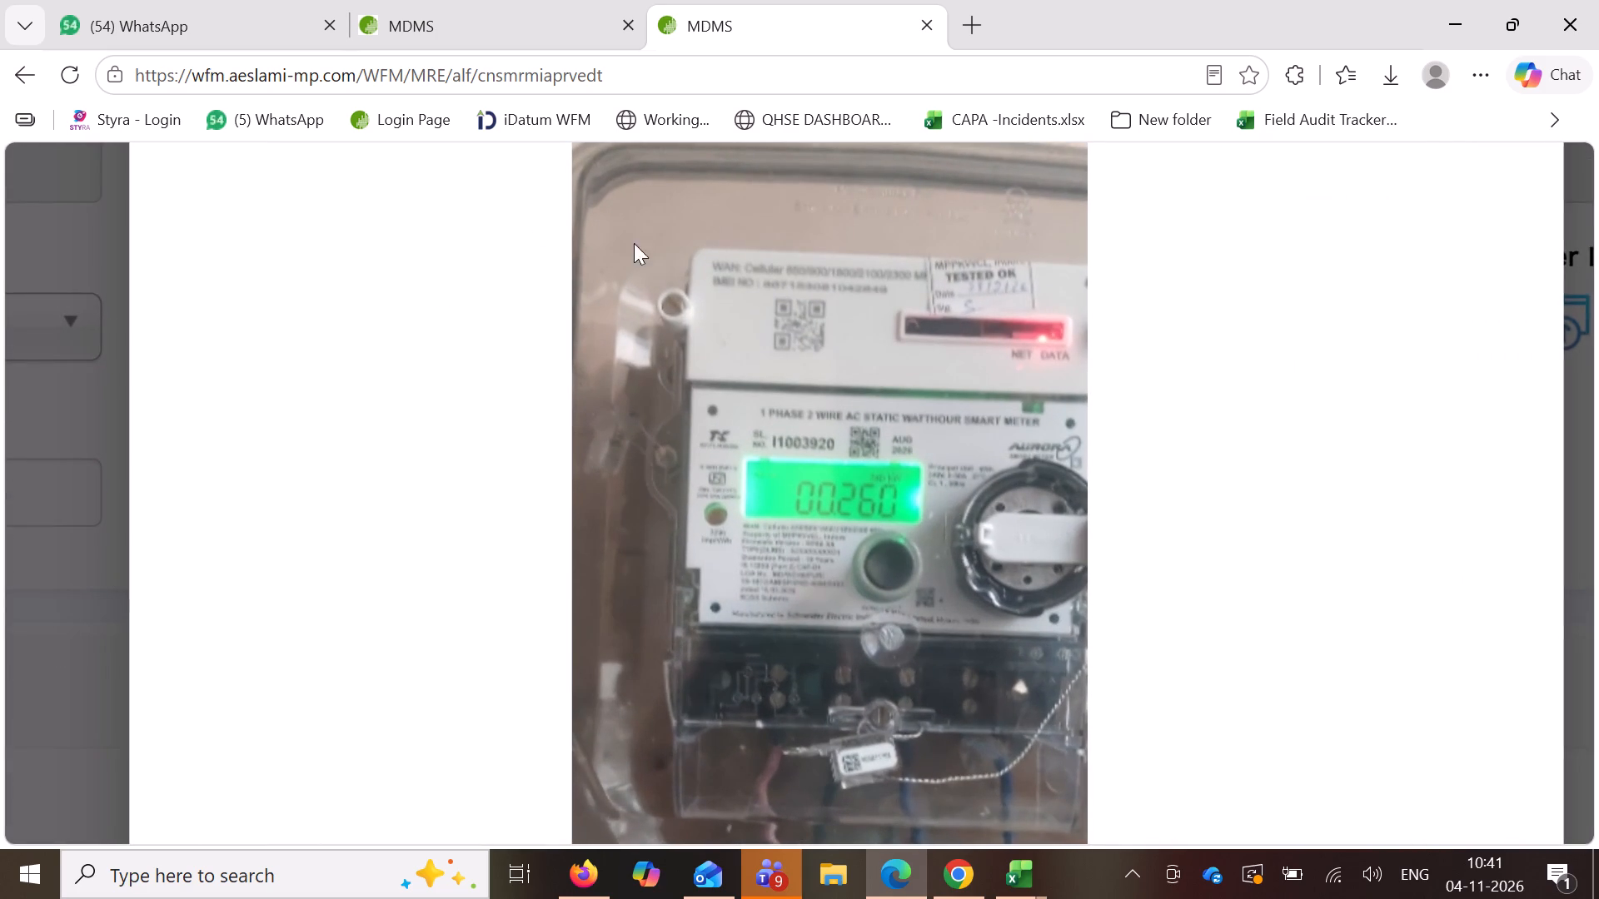
pyautogui.click(1138, 306)
pyautogui.scroll(2, 948, 379)
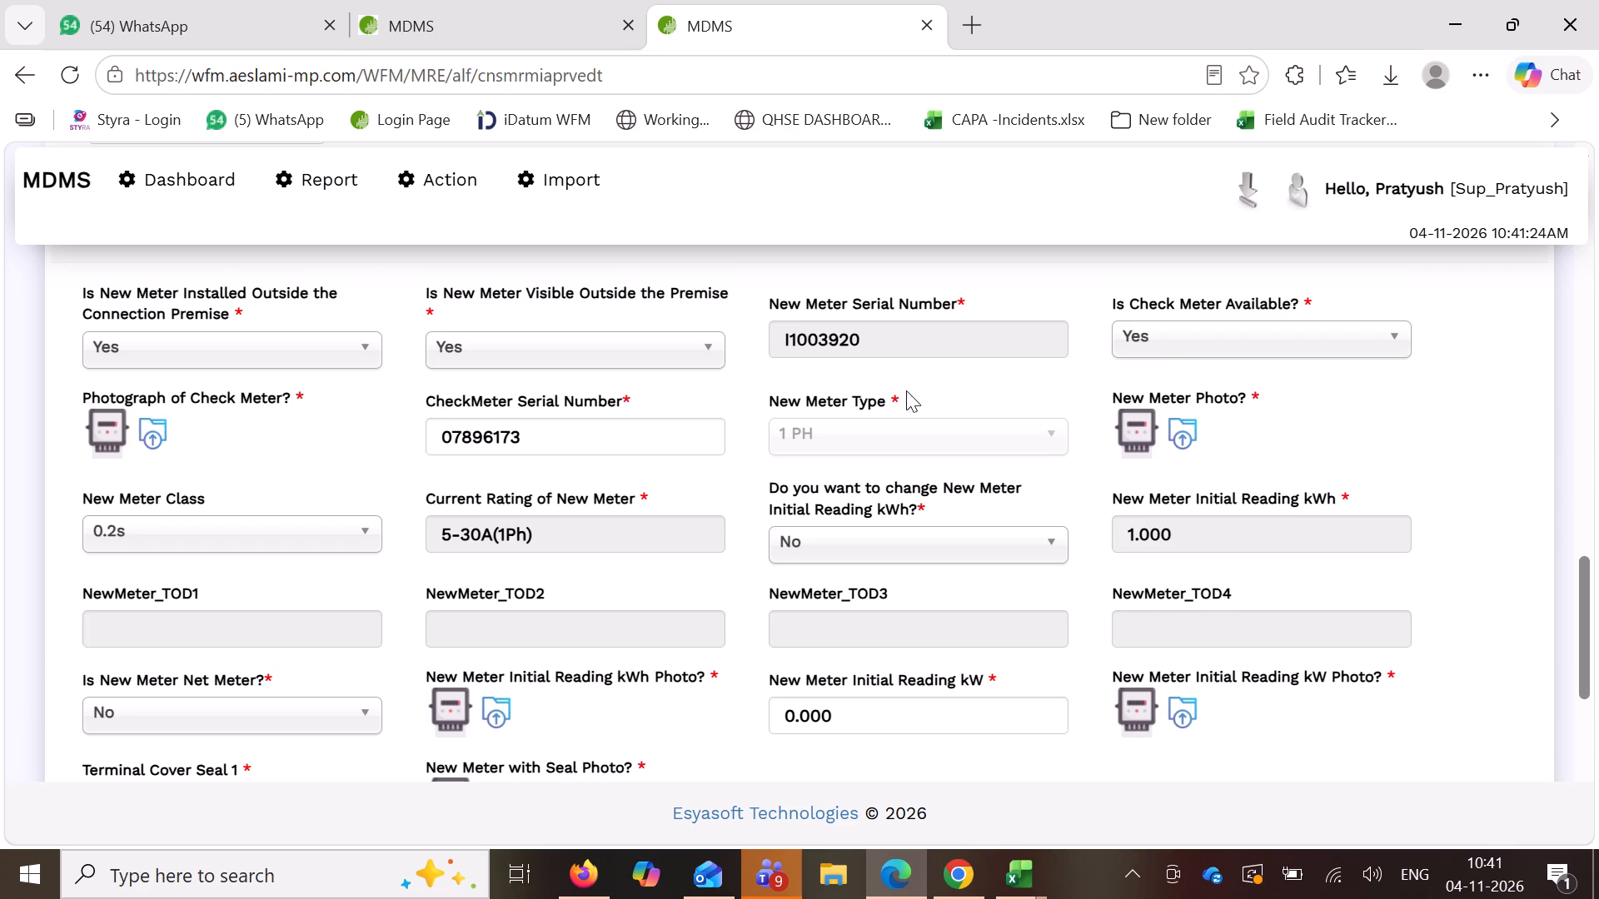
# Enter the remark "ok" and approve the 17:09:57 installation record.
pyautogui.scroll(-6, 906, 394)
pyautogui.click(751, 590)
pyautogui.press('o')
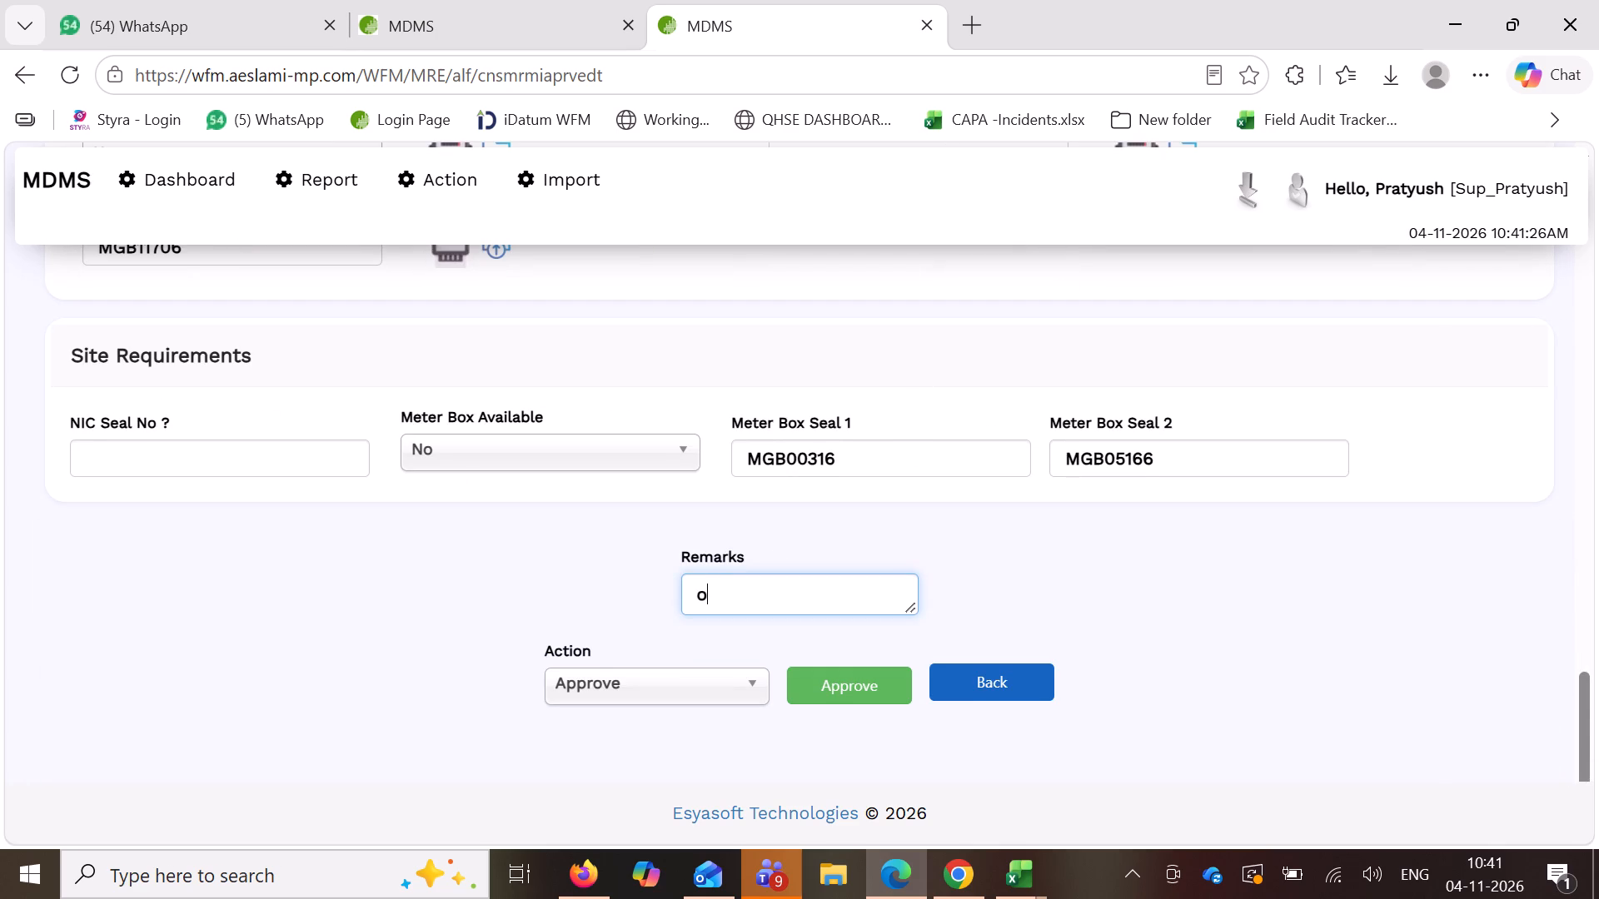
pyautogui.press('k')
pyautogui.click(855, 699)
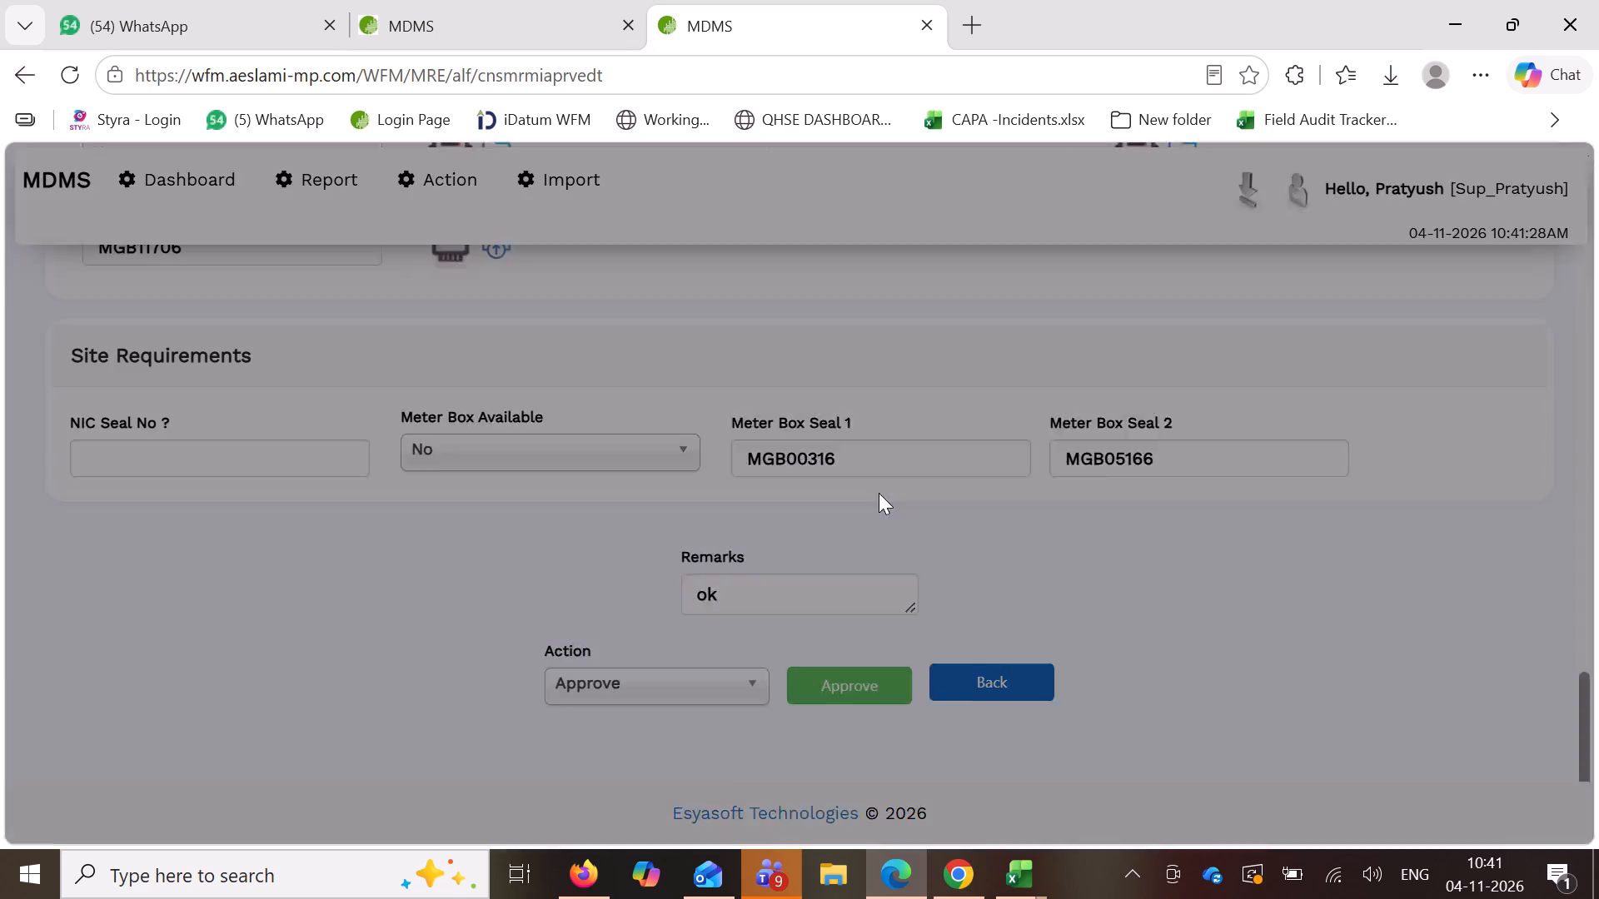
pyautogui.click(1117, 633)
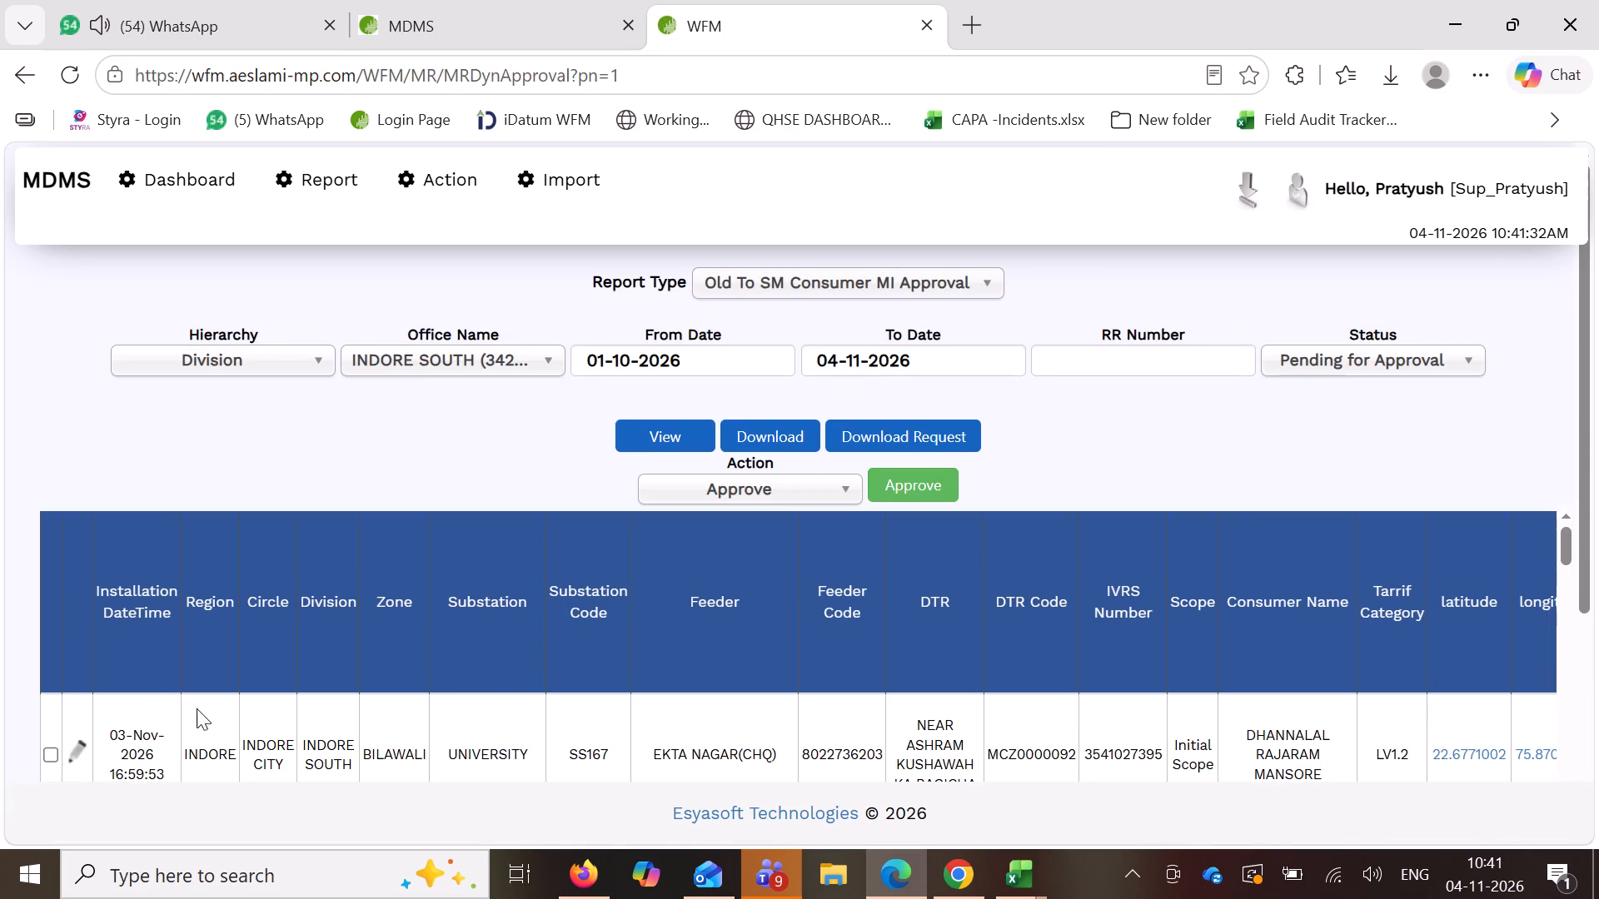
# Open the pending installation record dated 03-Nov-2026 16:59:53 and inspect its old meter final reading kWh photo.
pyautogui.click(79, 751)
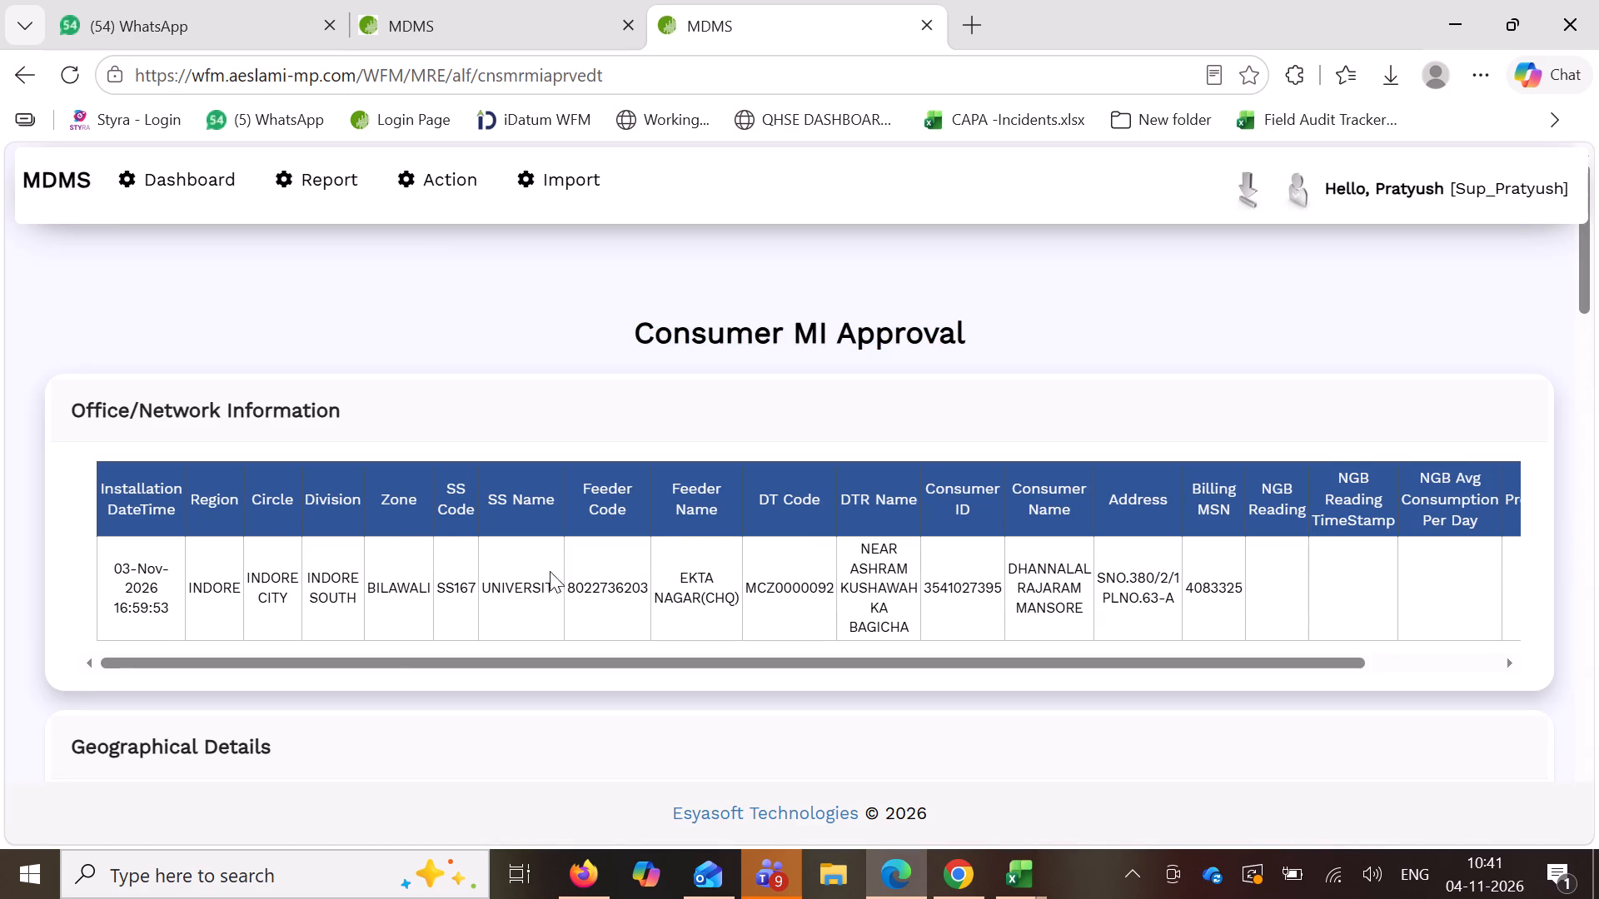
pyautogui.scroll(-3, 550, 571)
pyautogui.scroll(-4, 714, 508)
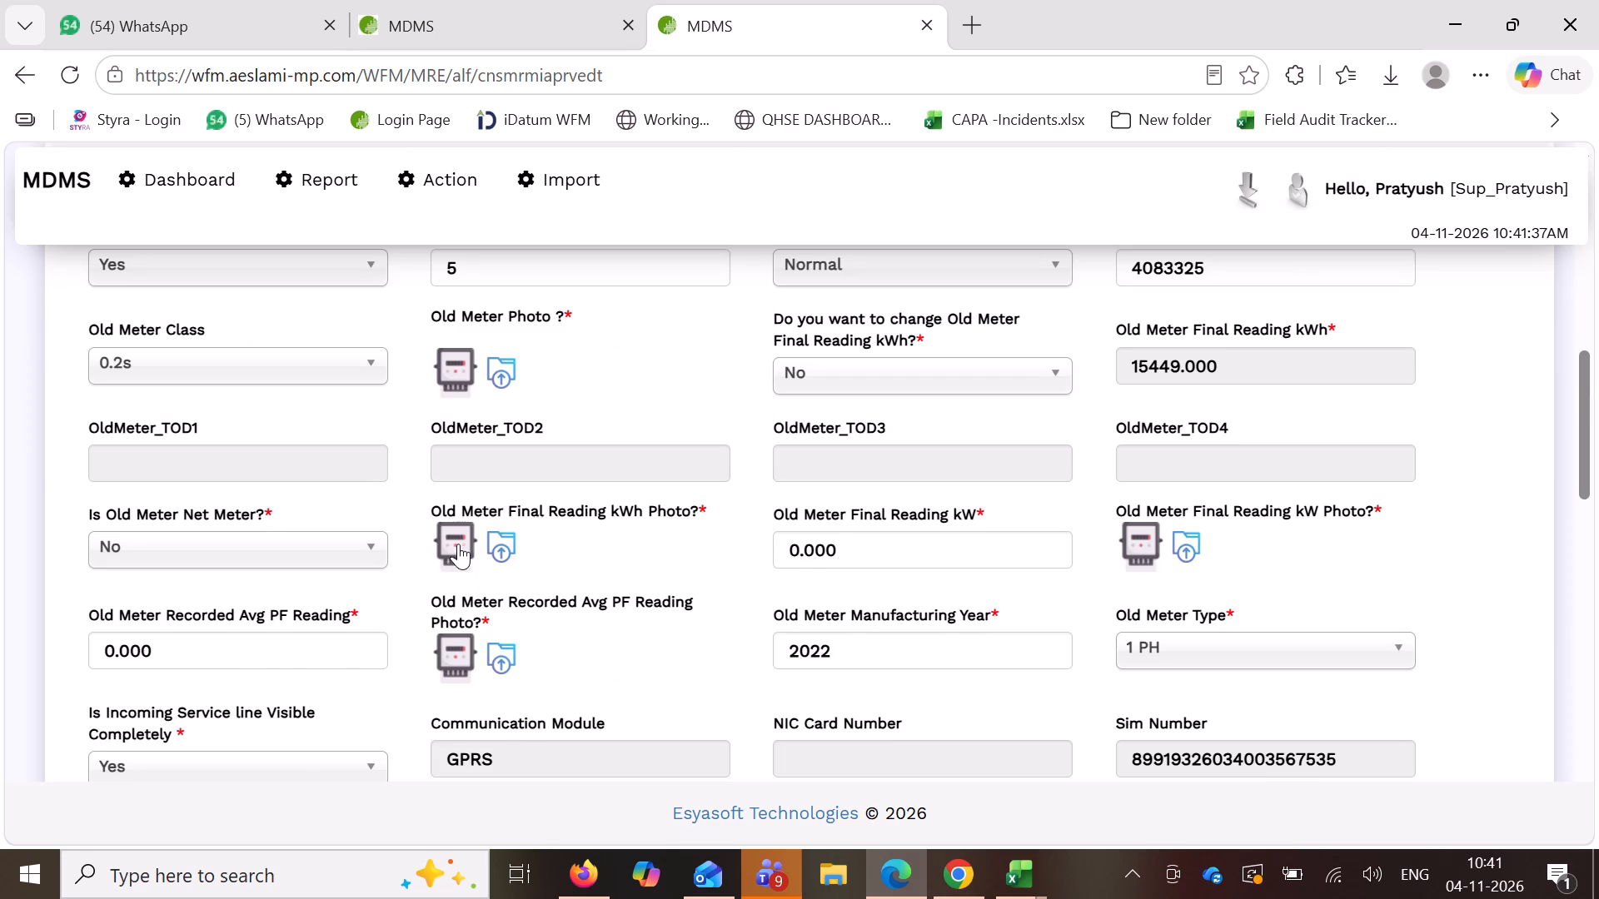
pyautogui.click(458, 544)
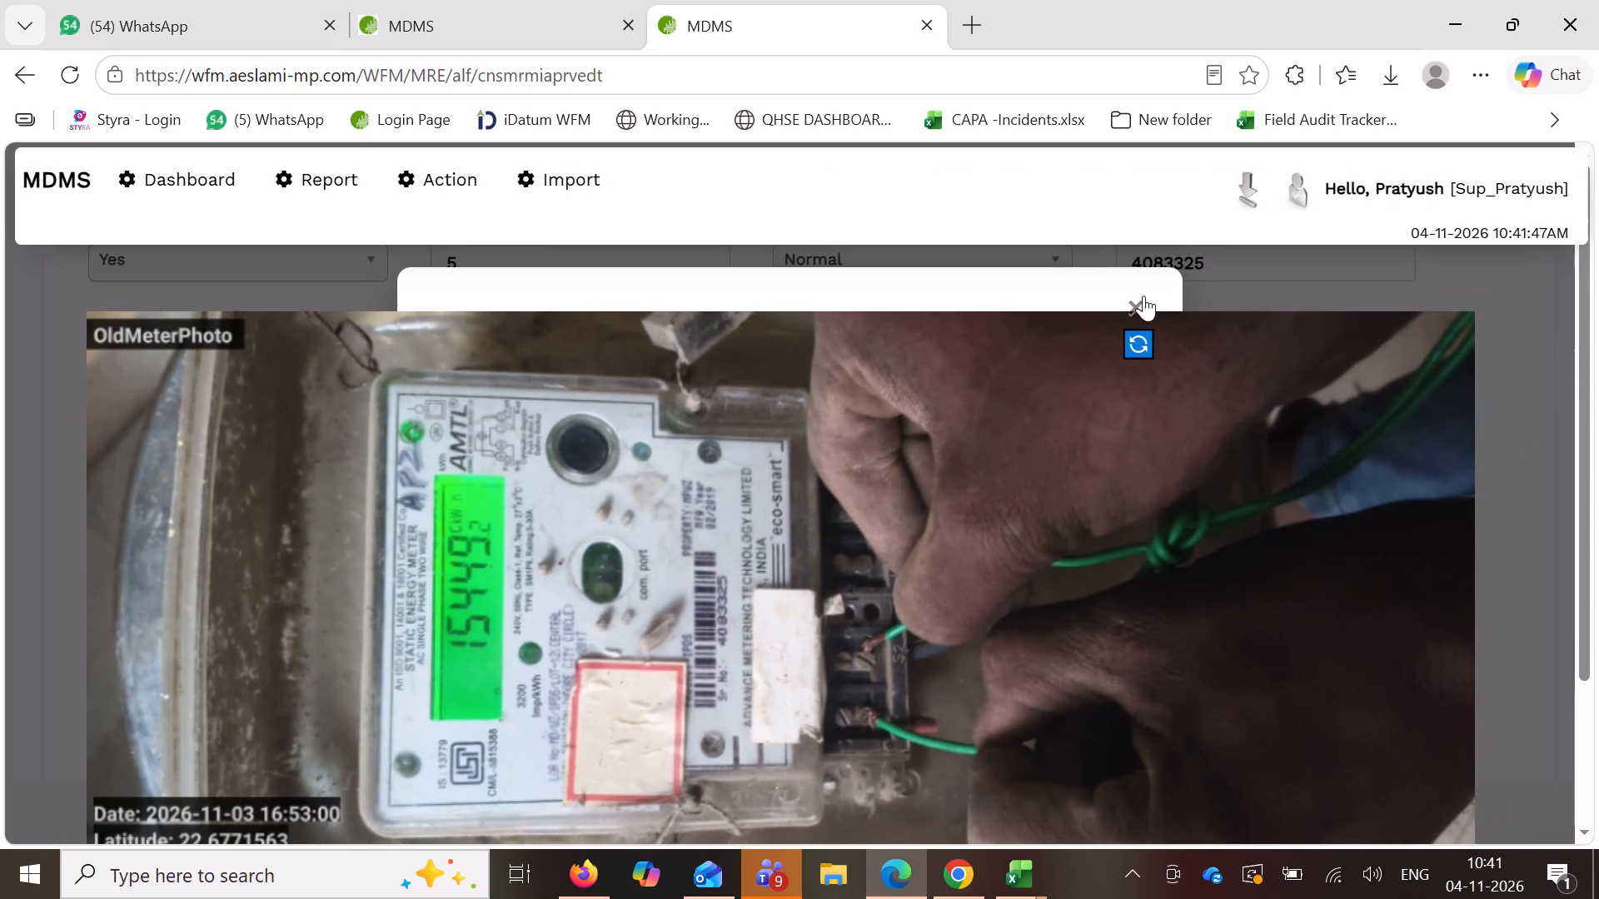
pyautogui.click(1143, 296)
# Examine the new meter initial reading kWh photo of this record up close, checking its serial number and display.
pyautogui.scroll(-4, 899, 425)
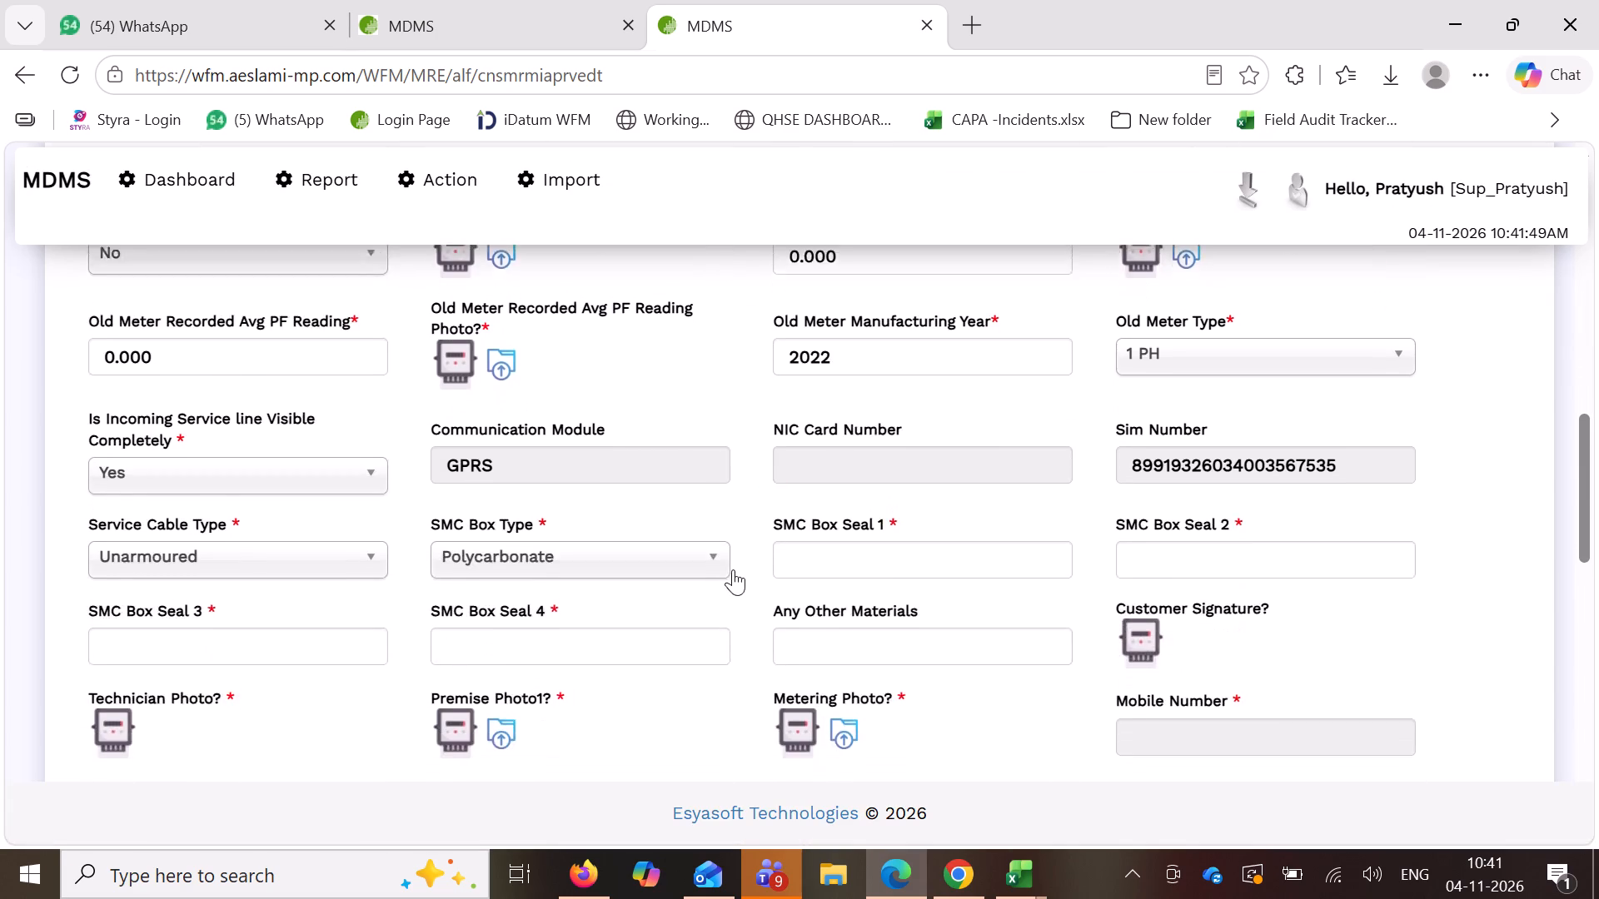
pyautogui.scroll(-5, 733, 569)
pyautogui.scroll(-1, 1011, 633)
pyautogui.click(1141, 557)
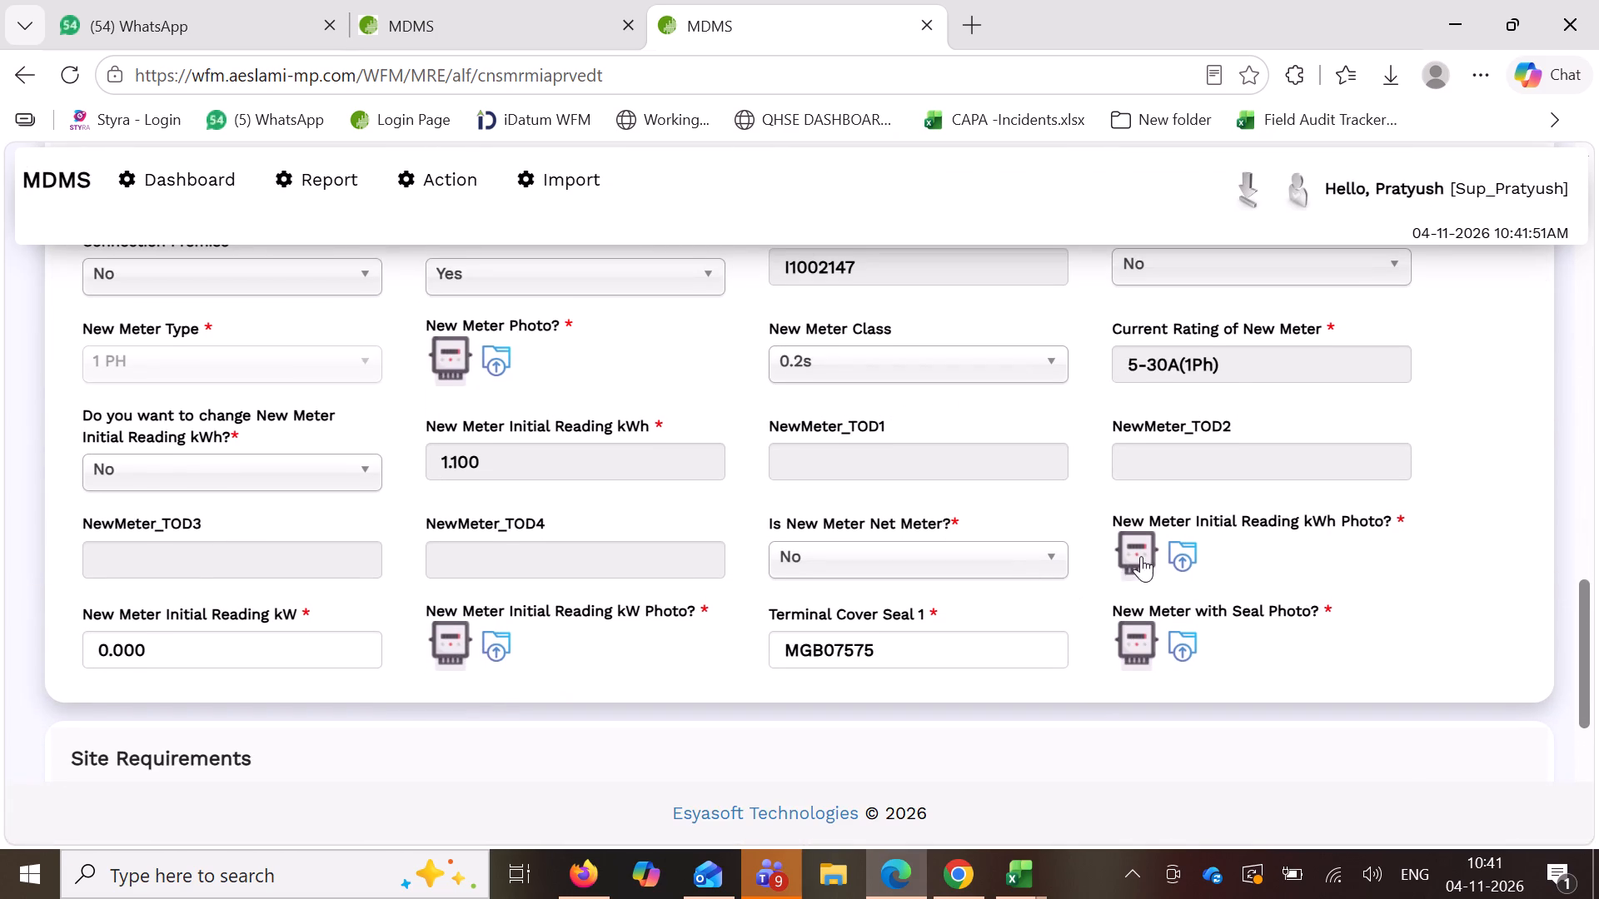
pyautogui.click(1136, 561)
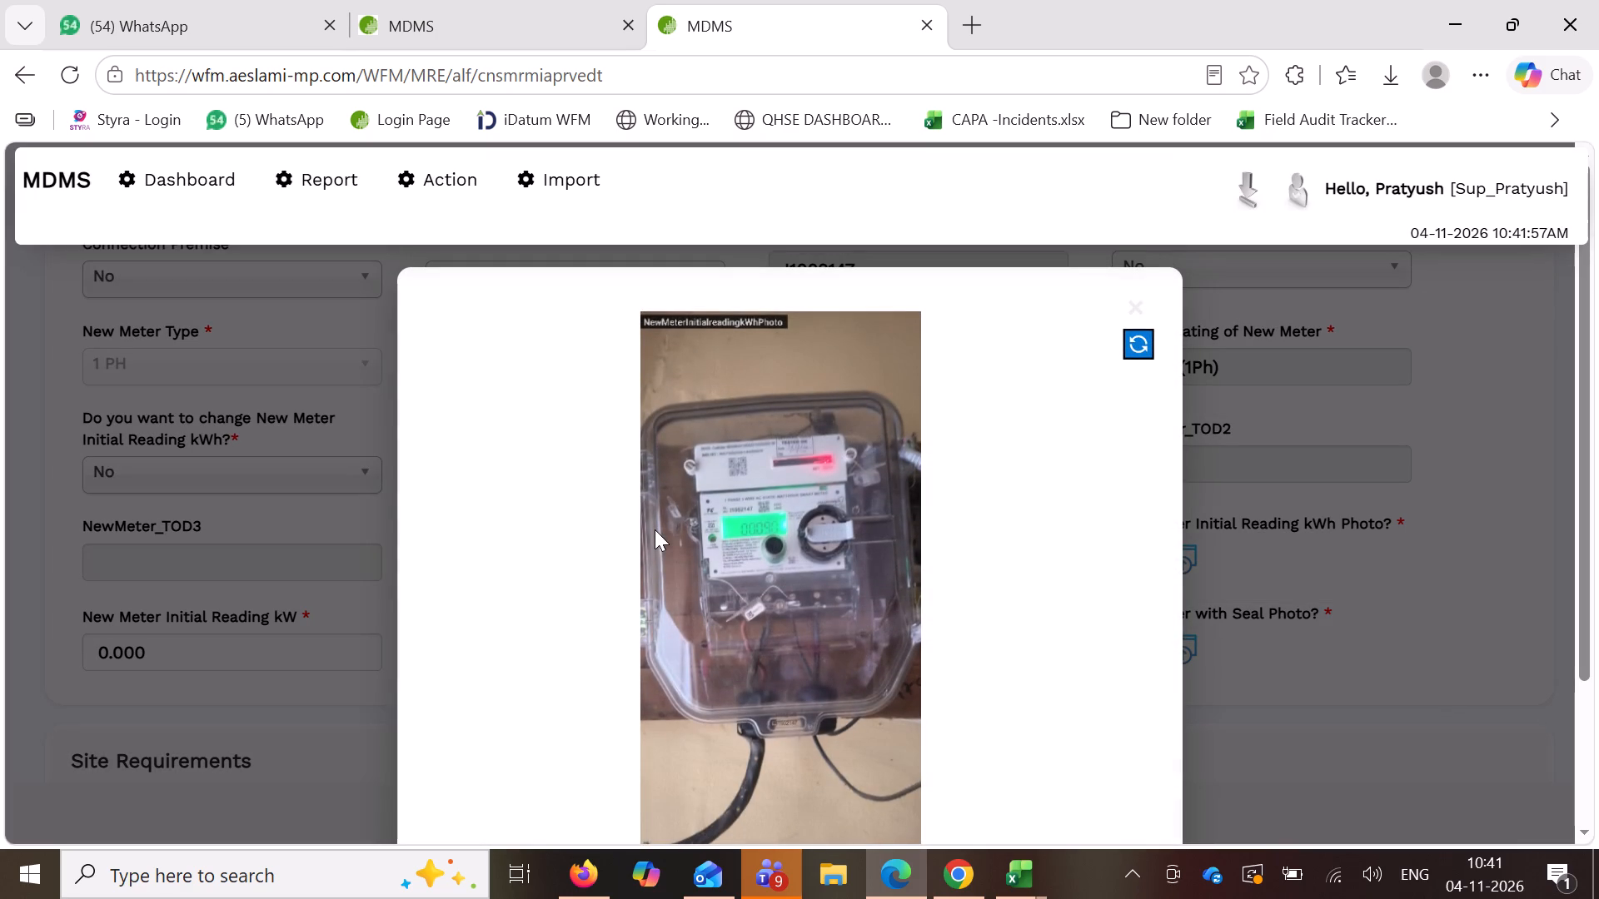
pyautogui.scroll(1, 814, 499)
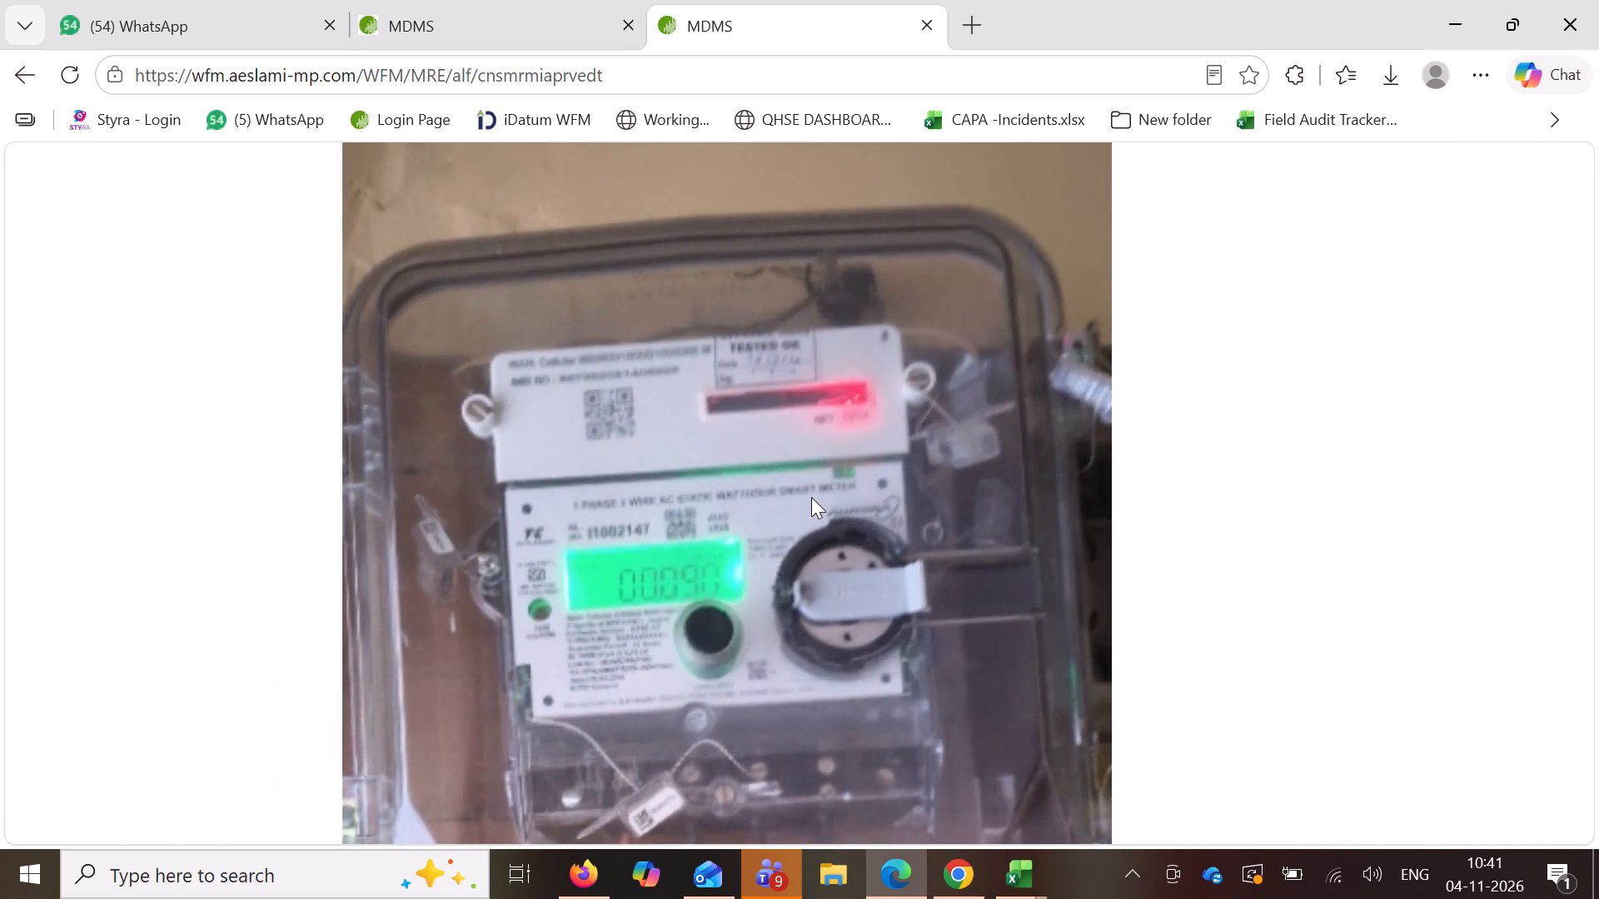
pyautogui.scroll(1, 811, 497)
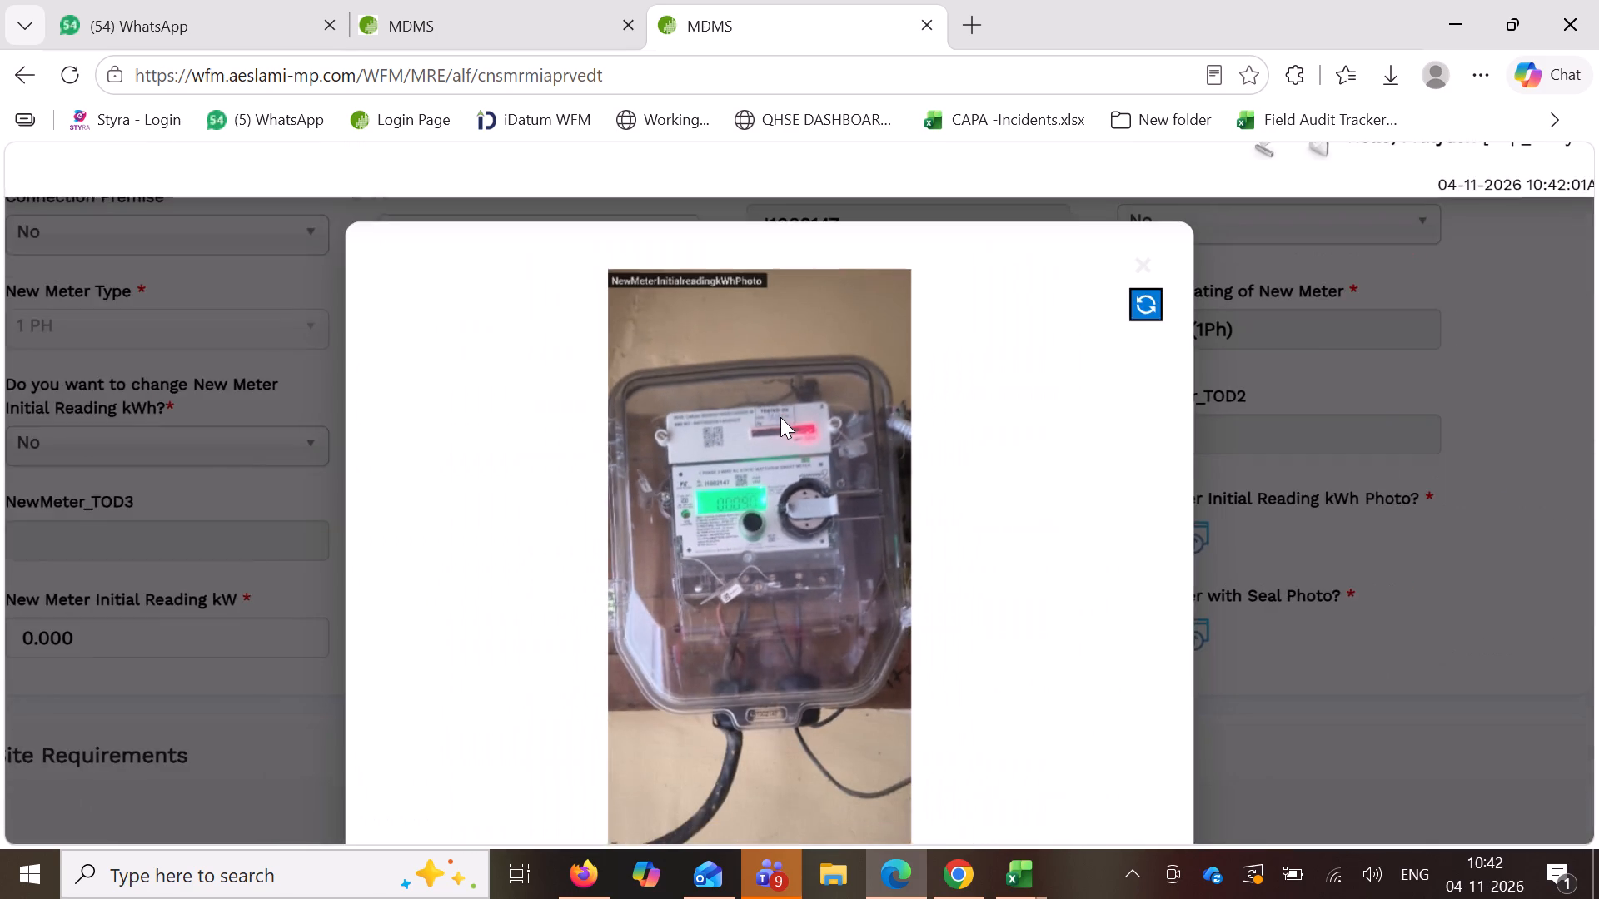
pyautogui.click(1138, 312)
# Enter the remark "ok" and approve the 16:59:53 installation record.
pyautogui.scroll(-2, 715, 533)
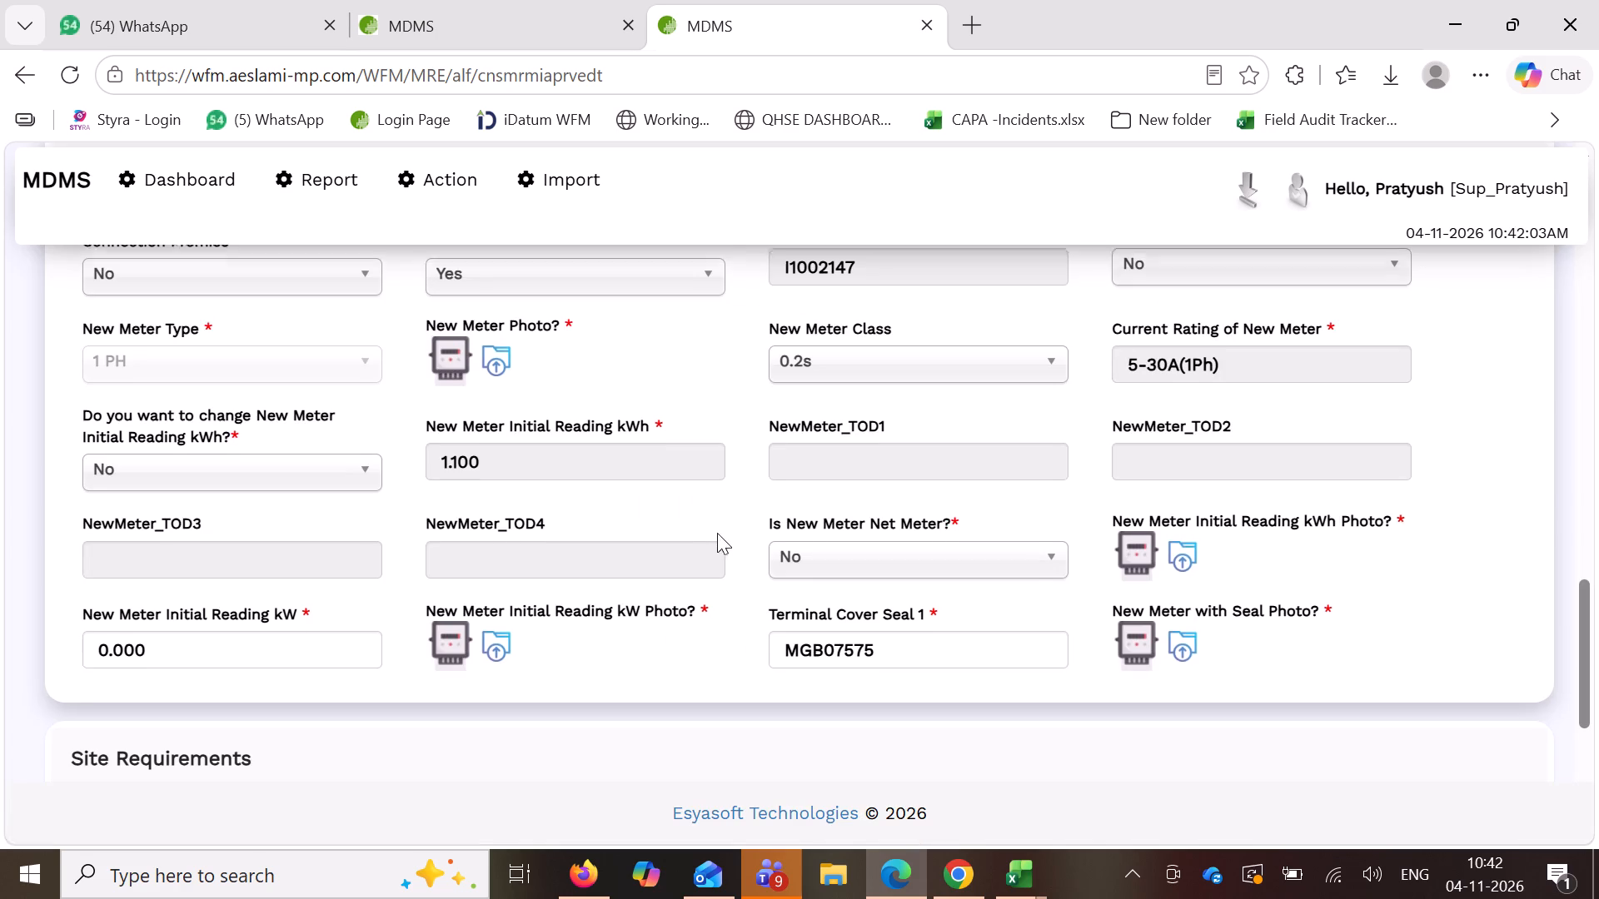
pyautogui.scroll(-5, 717, 533)
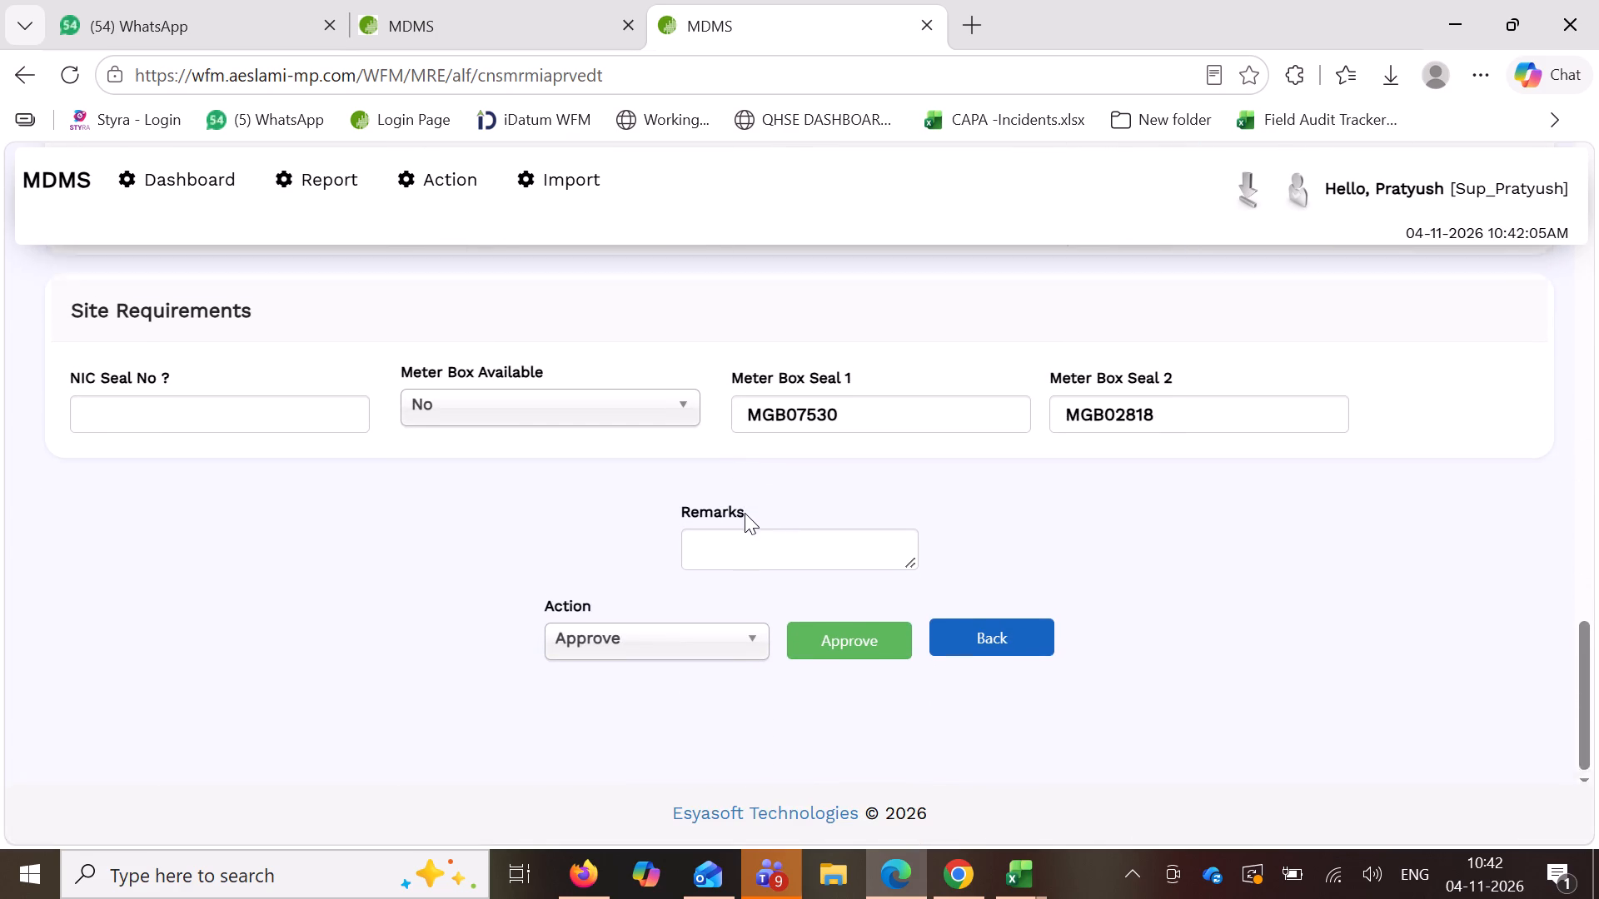
pyautogui.click(769, 603)
pyautogui.press('o')
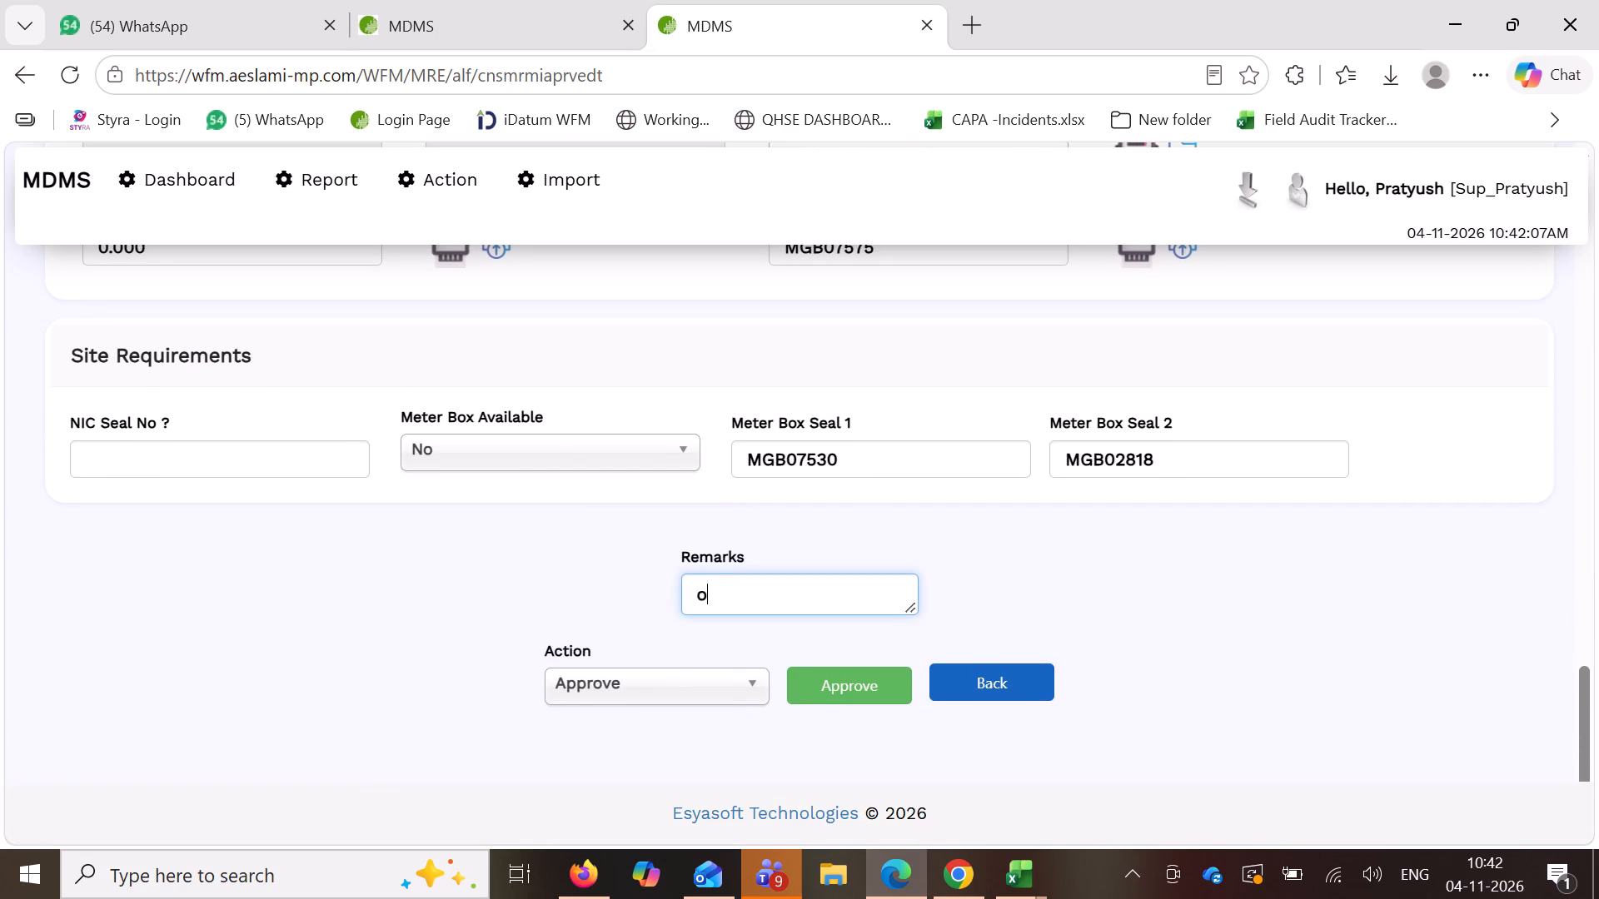
pyautogui.press('k')
pyautogui.click(833, 691)
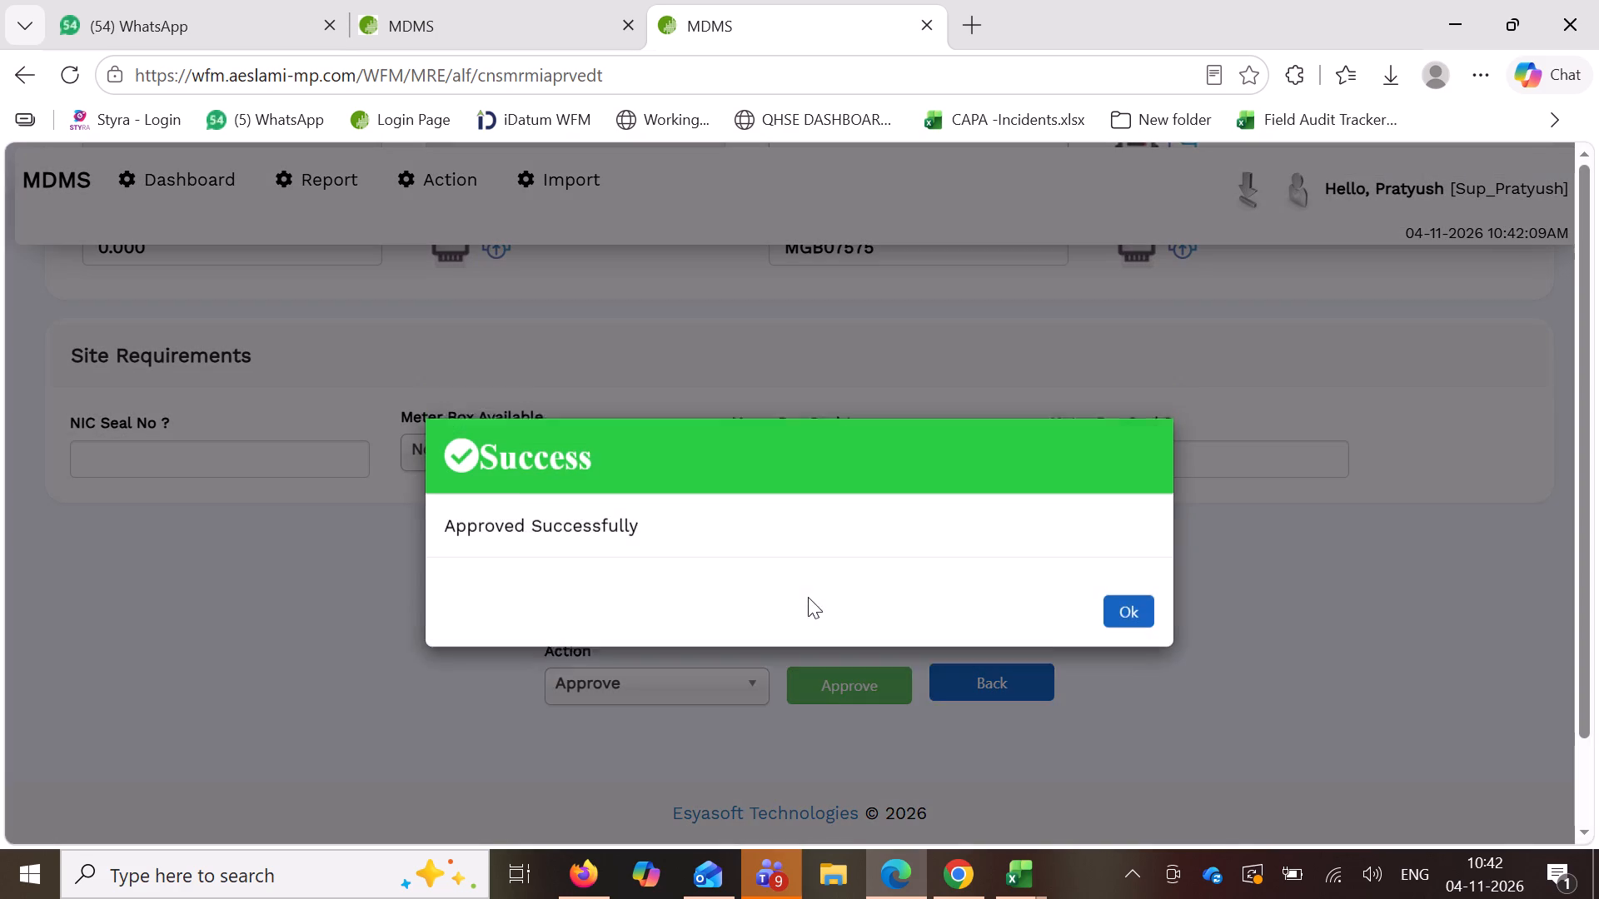
# Dismiss the approval notice for the 16:59:53 record and return to the pending list.
pyautogui.click(1133, 624)
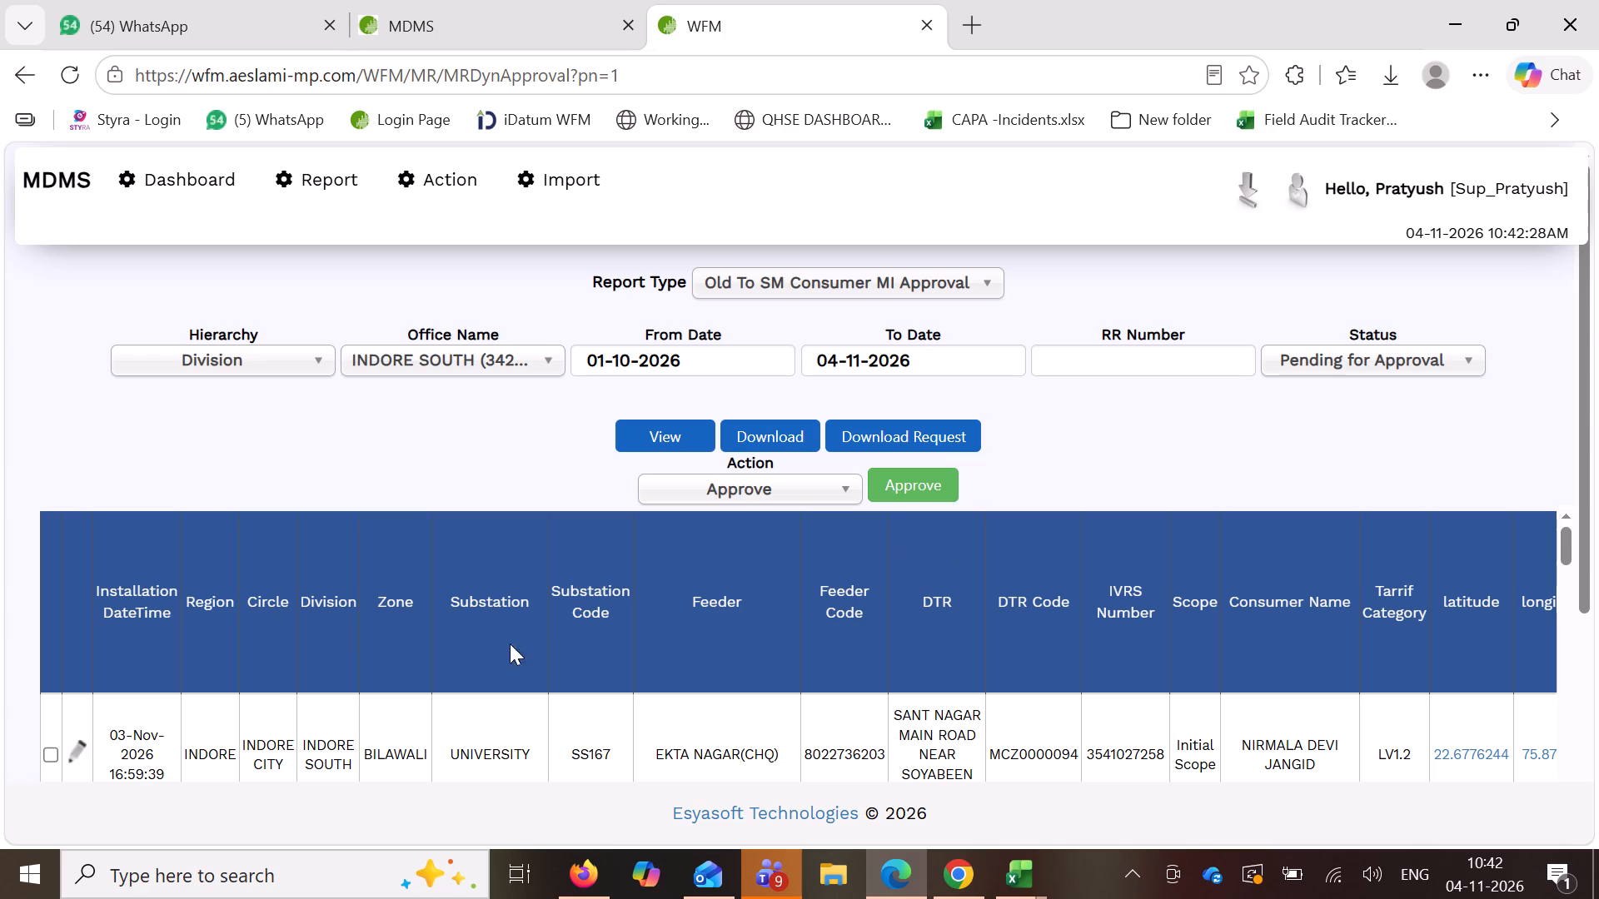
# Open the pending installation record dated 03-Nov-2026 16:59:39 and inspect its old meter final reading kWh photo.
pyautogui.click(56, 756)
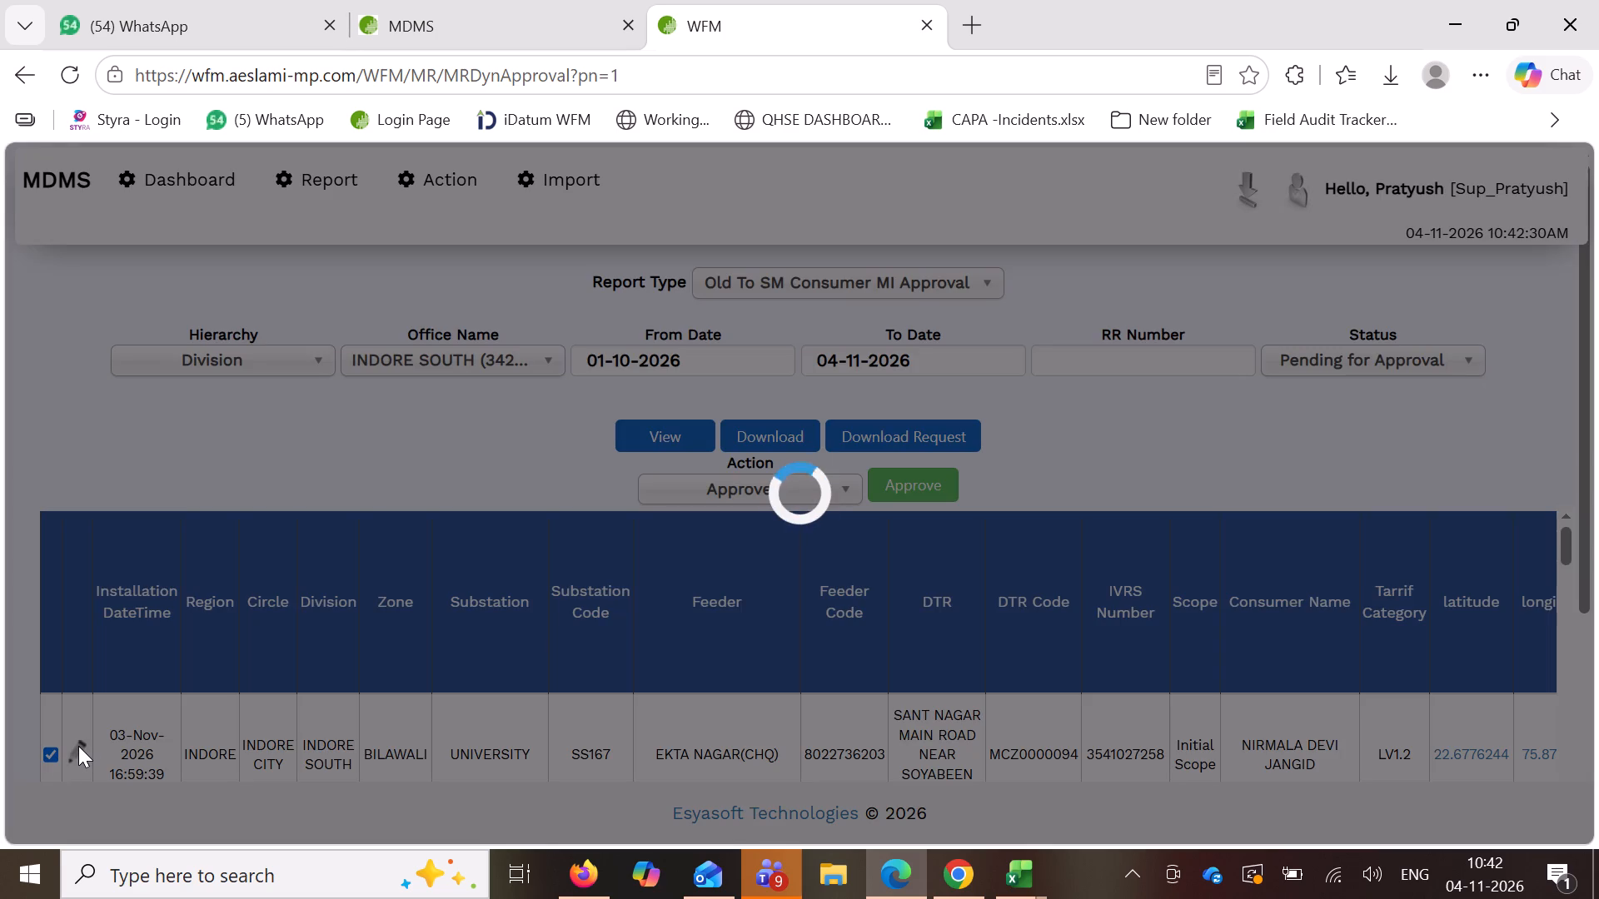
pyautogui.click(77, 743)
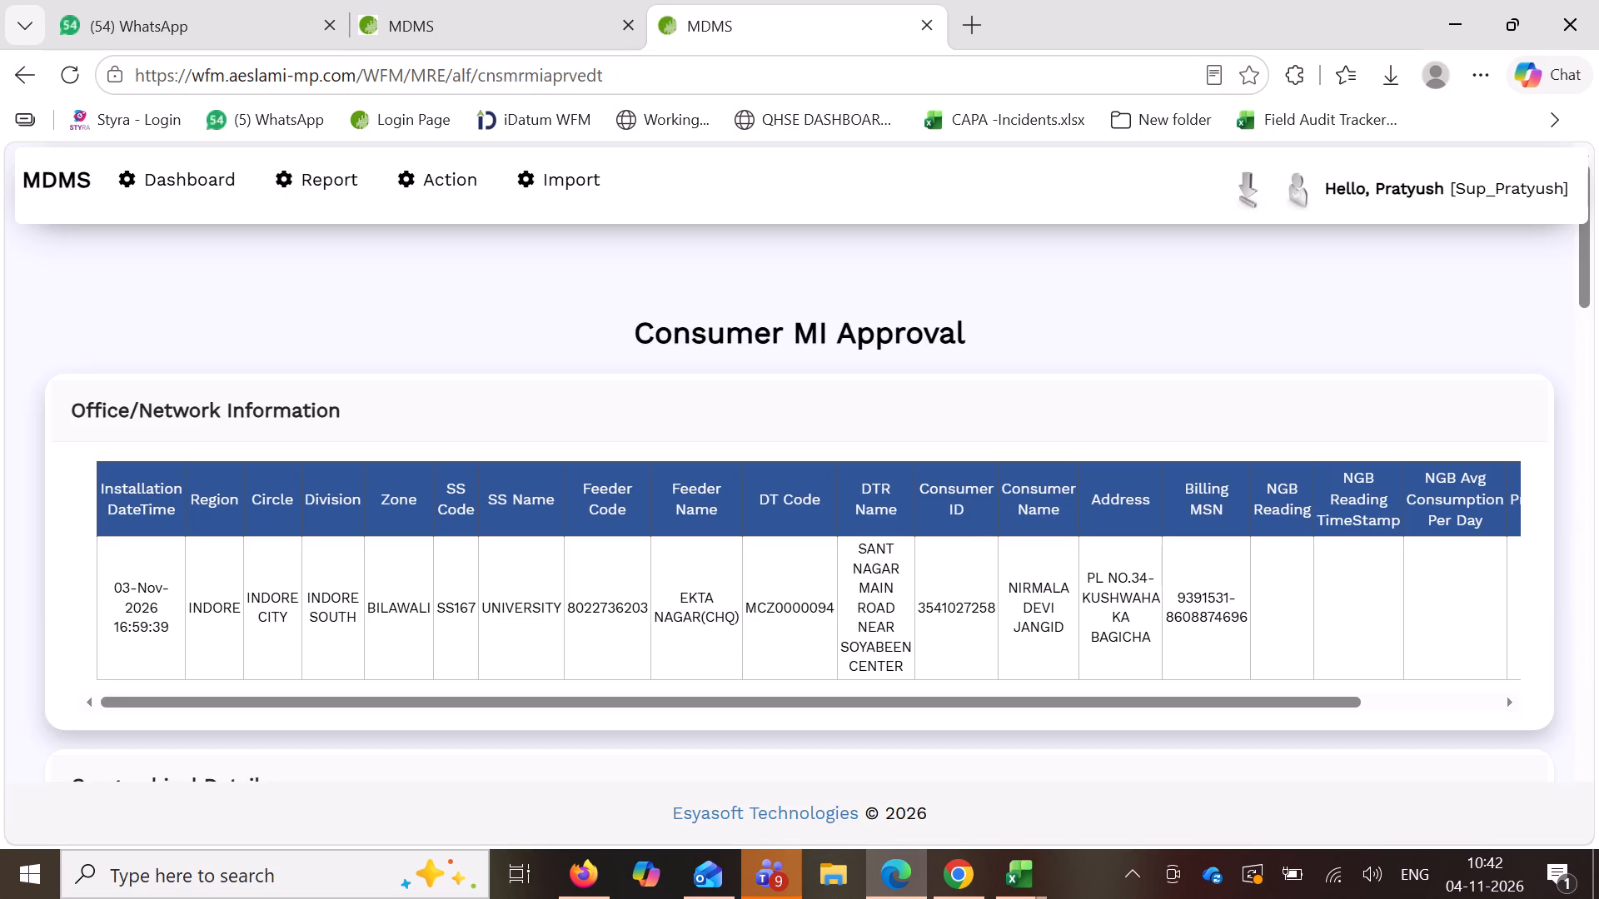
pyautogui.scroll(-3, 785, 597)
pyautogui.scroll(-2, 349, 607)
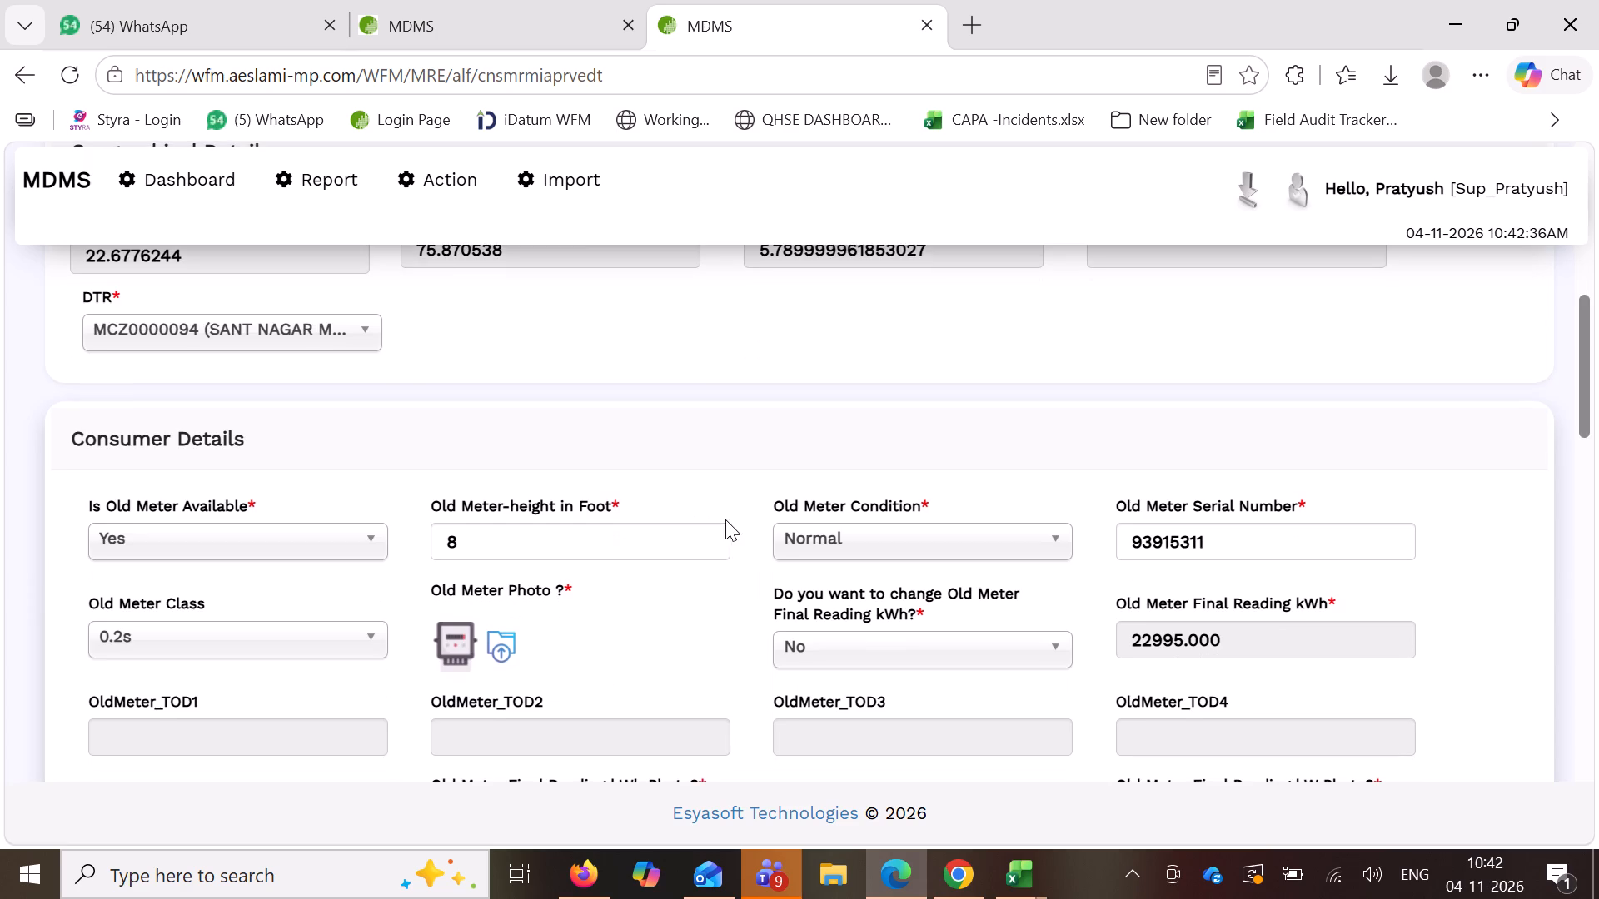
pyautogui.scroll(-1, 553, 599)
pyautogui.click(466, 669)
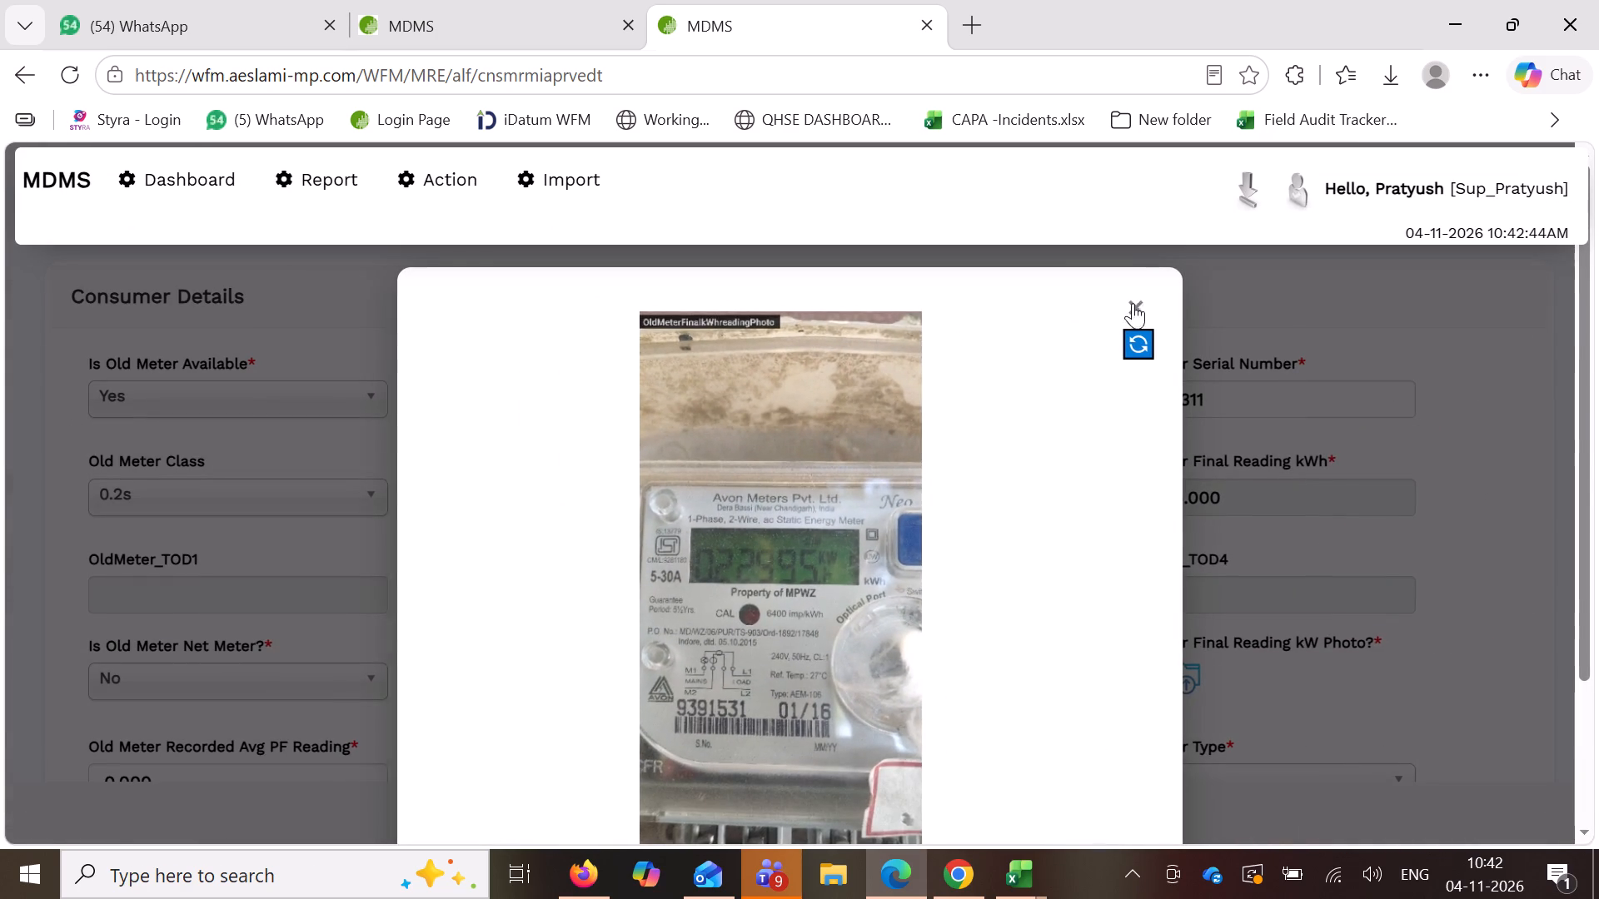
pyautogui.click(1142, 301)
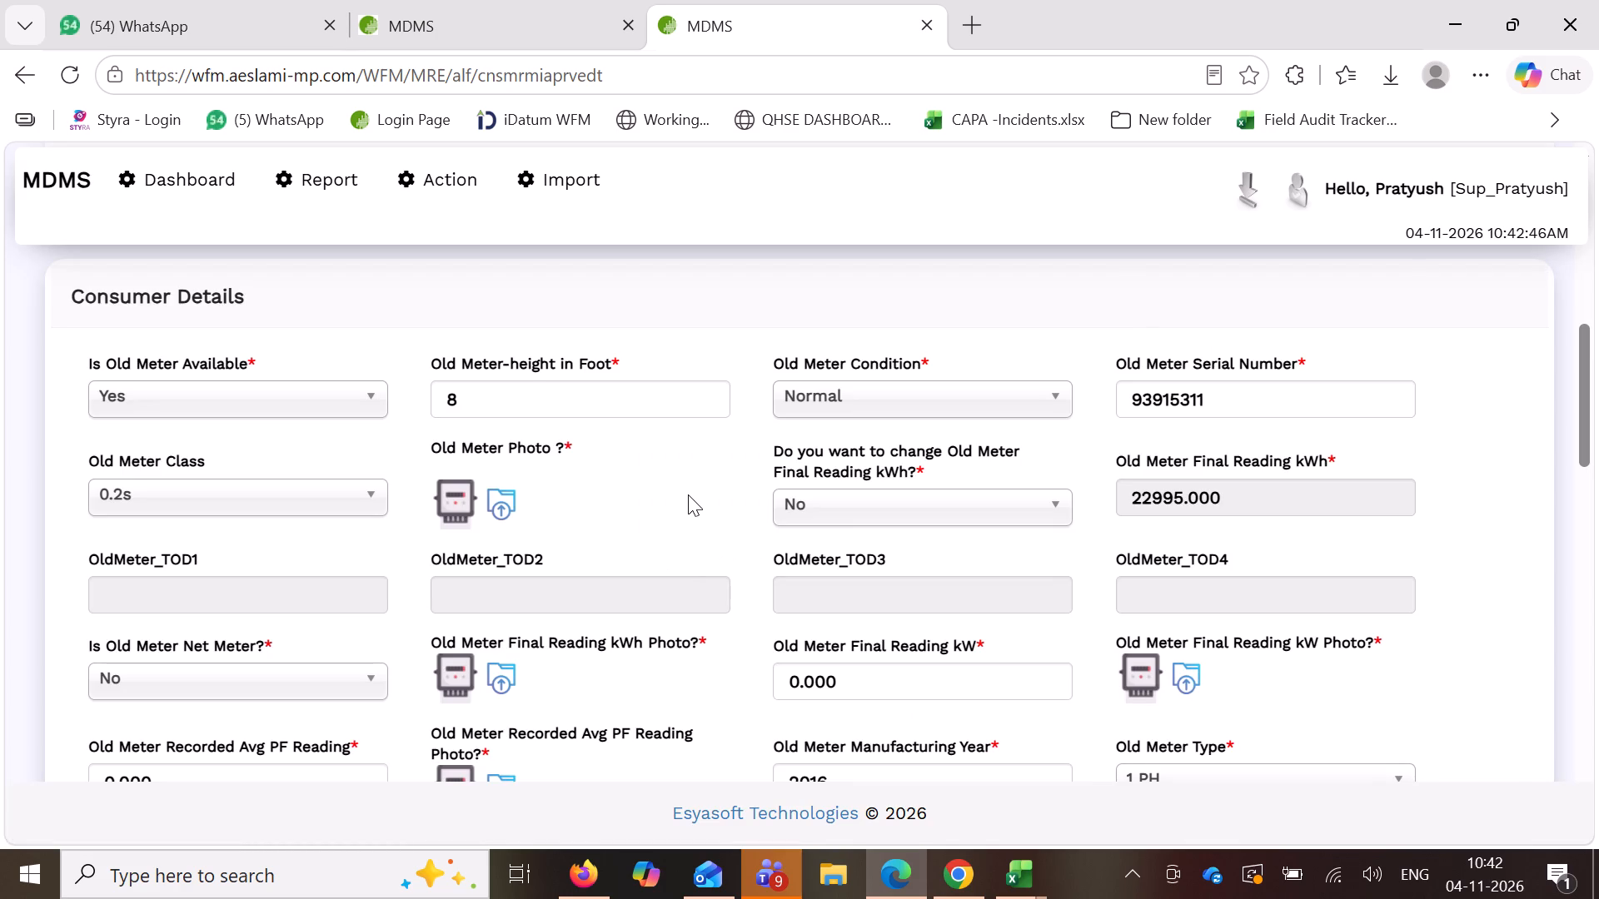
# Examine the new meter initial reading kWh photo of the 16:59:39 record, checking its serial number and display.
pyautogui.scroll(-7, 688, 494)
pyautogui.scroll(-4, 1041, 566)
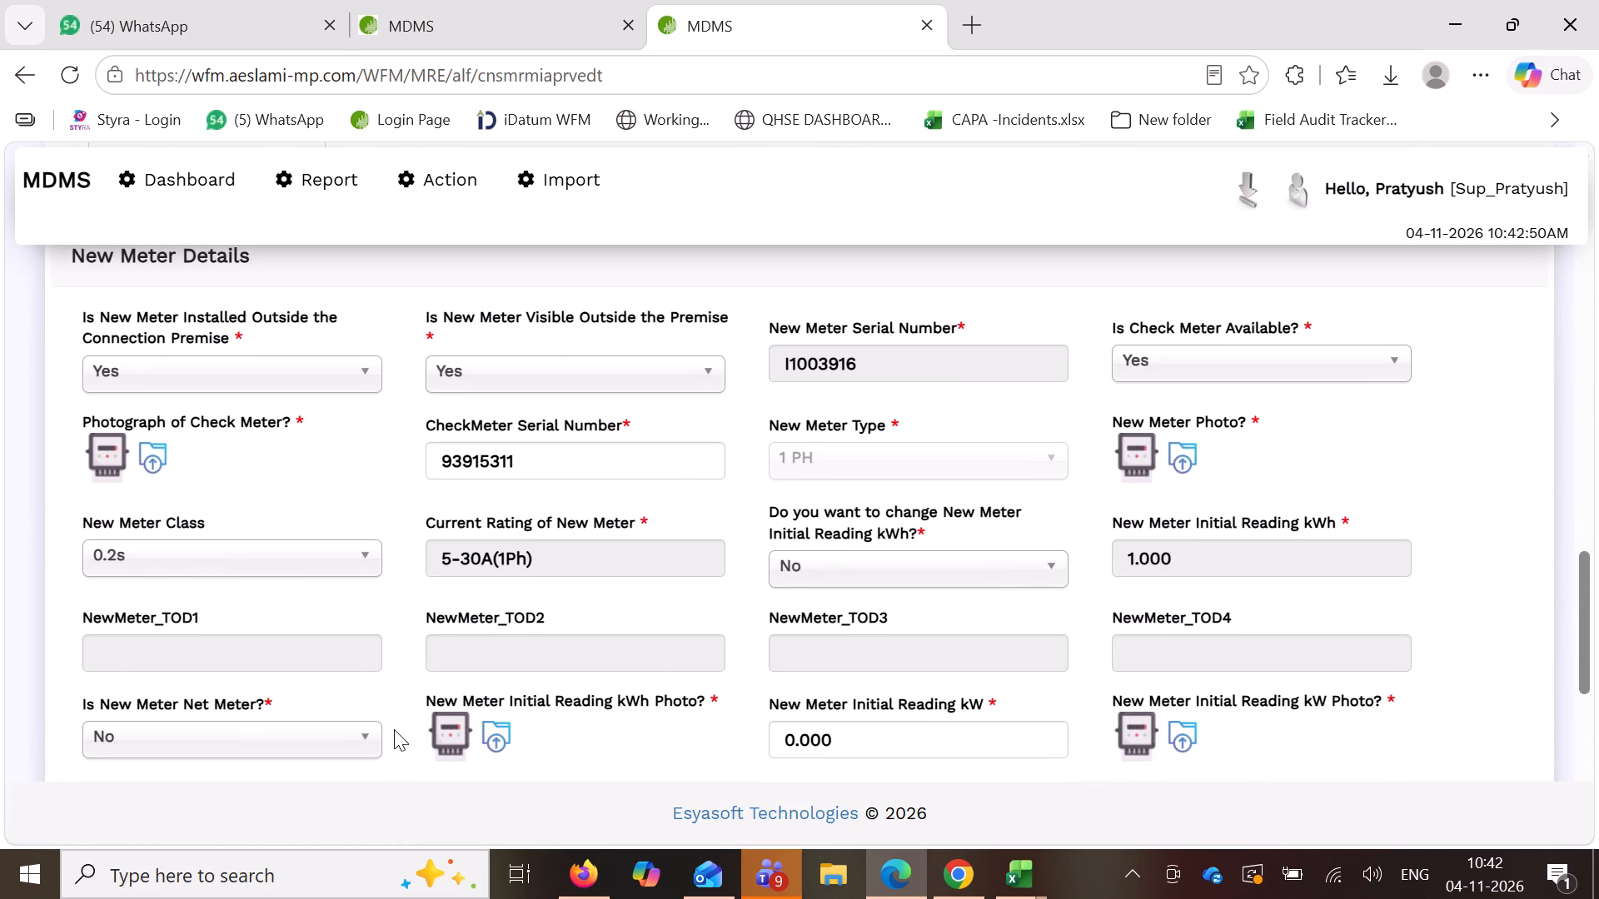
pyautogui.click(456, 734)
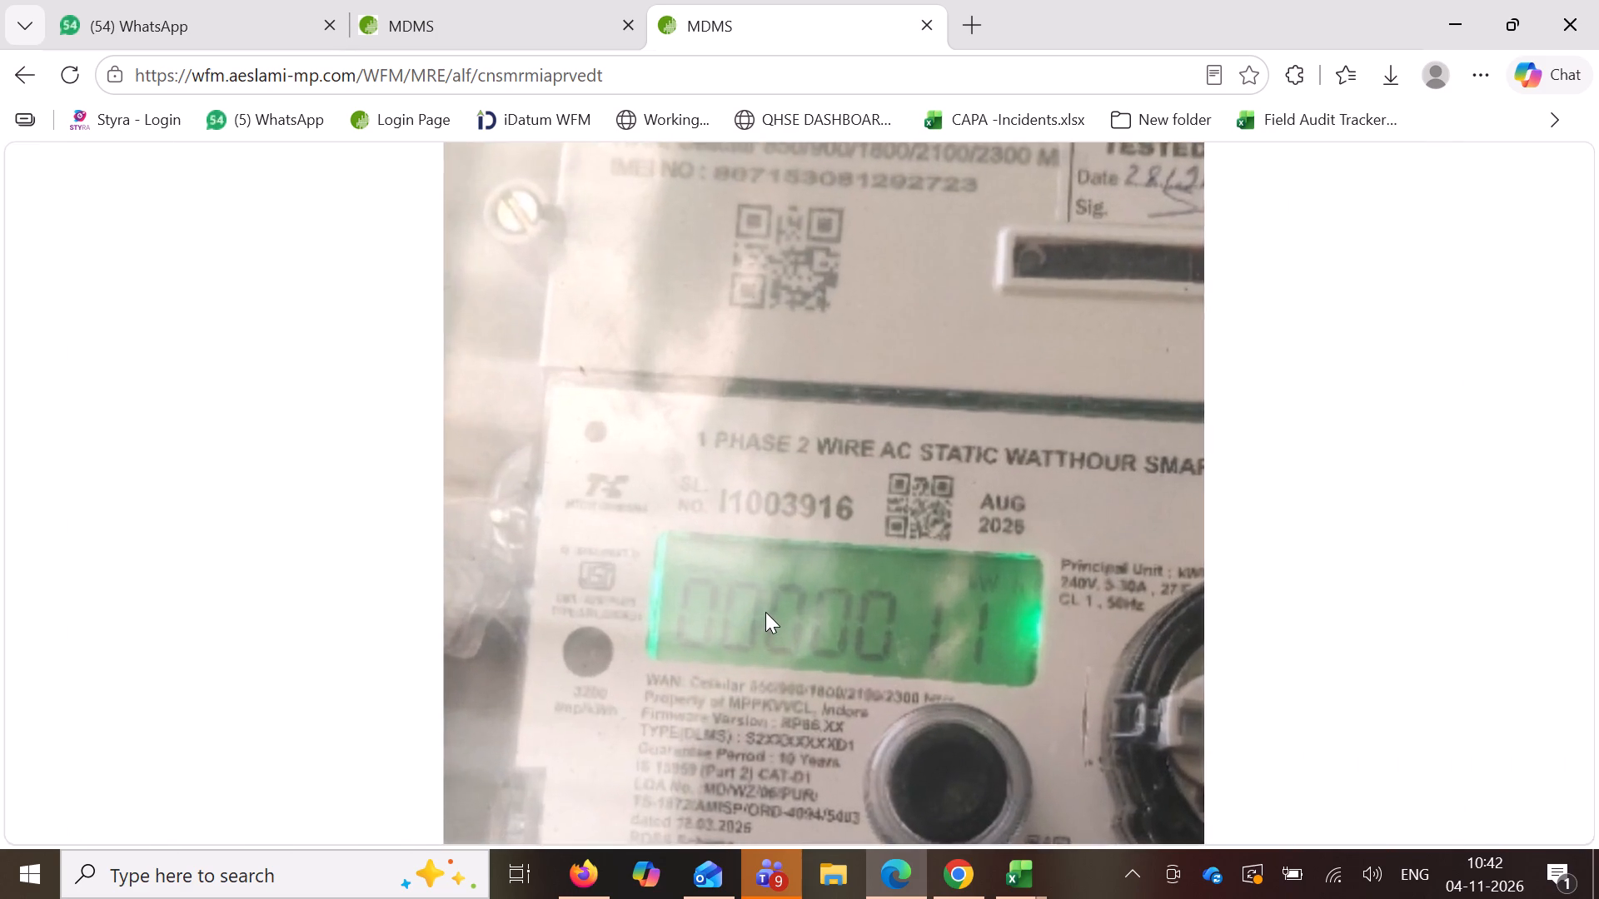
pyautogui.click(1140, 314)
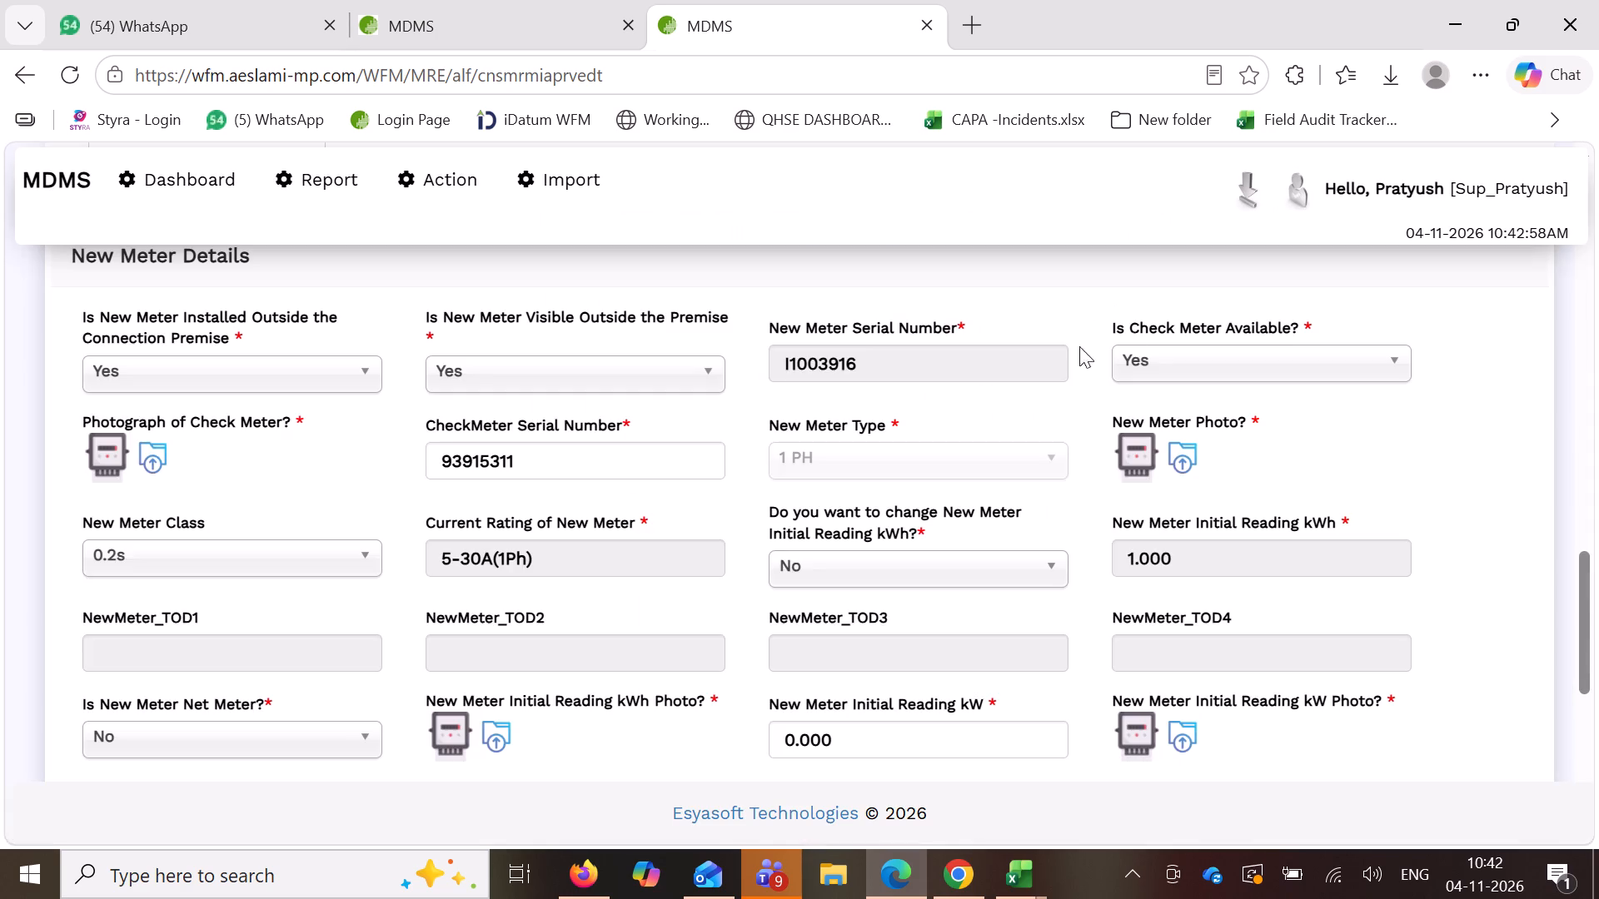
# Enter the remark "ok" and approve the 16:59:39 installation record.
pyautogui.scroll(-6, 809, 539)
pyautogui.moveTo(795, 545); pyautogui.dragTo(795, 559)
pyautogui.click(790, 598)
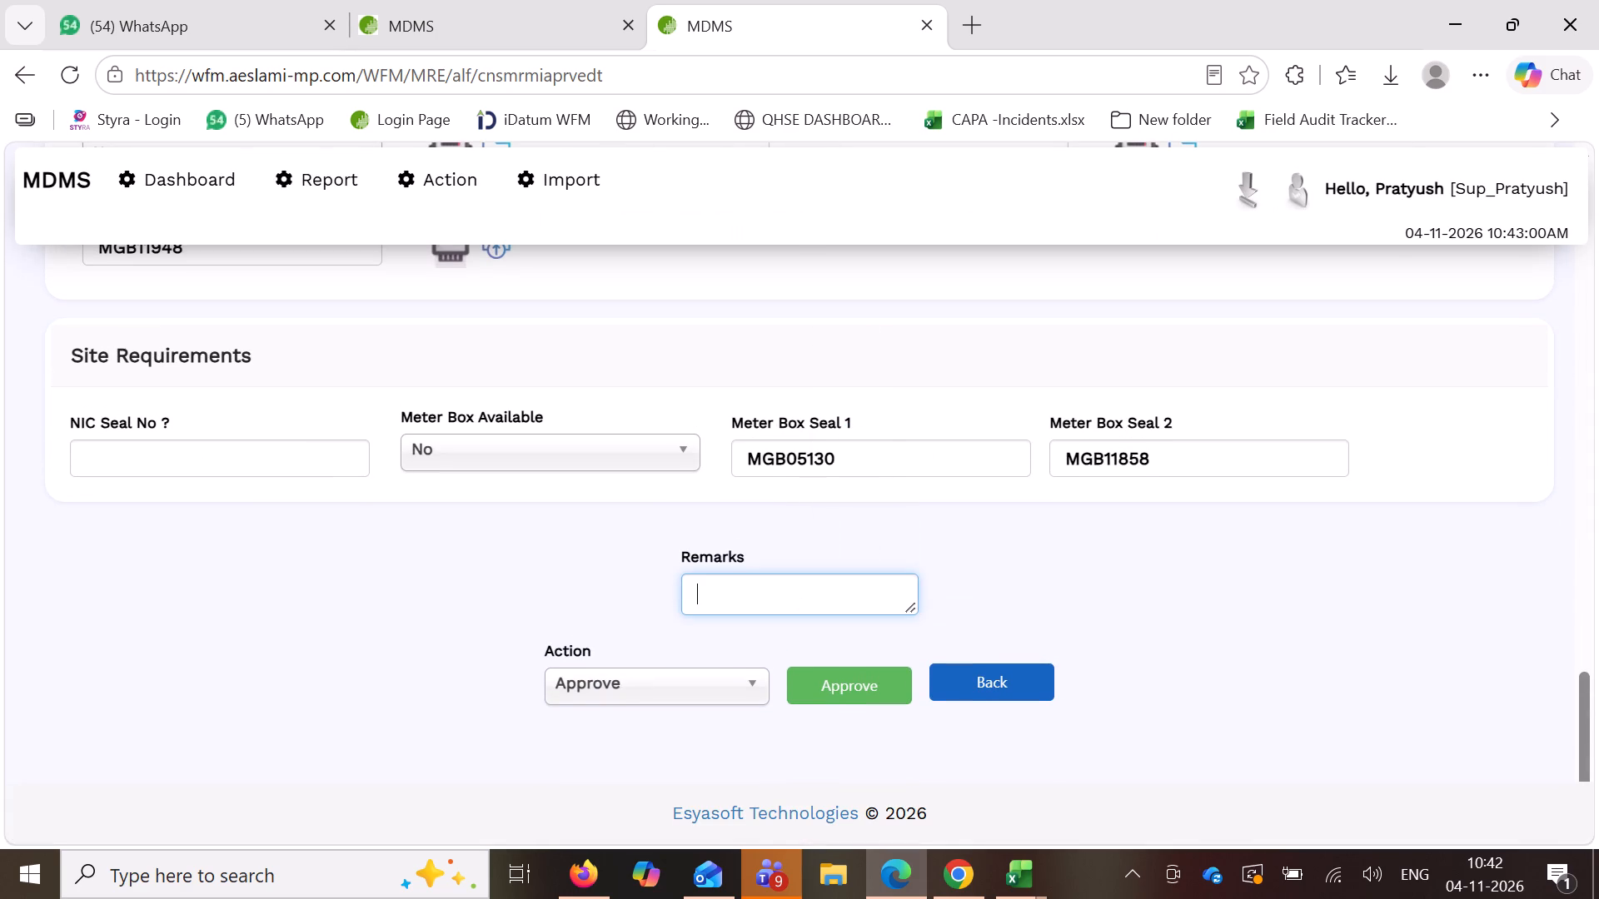
pyautogui.press('p')
pyautogui.press('BackSpace')
pyautogui.press('o')
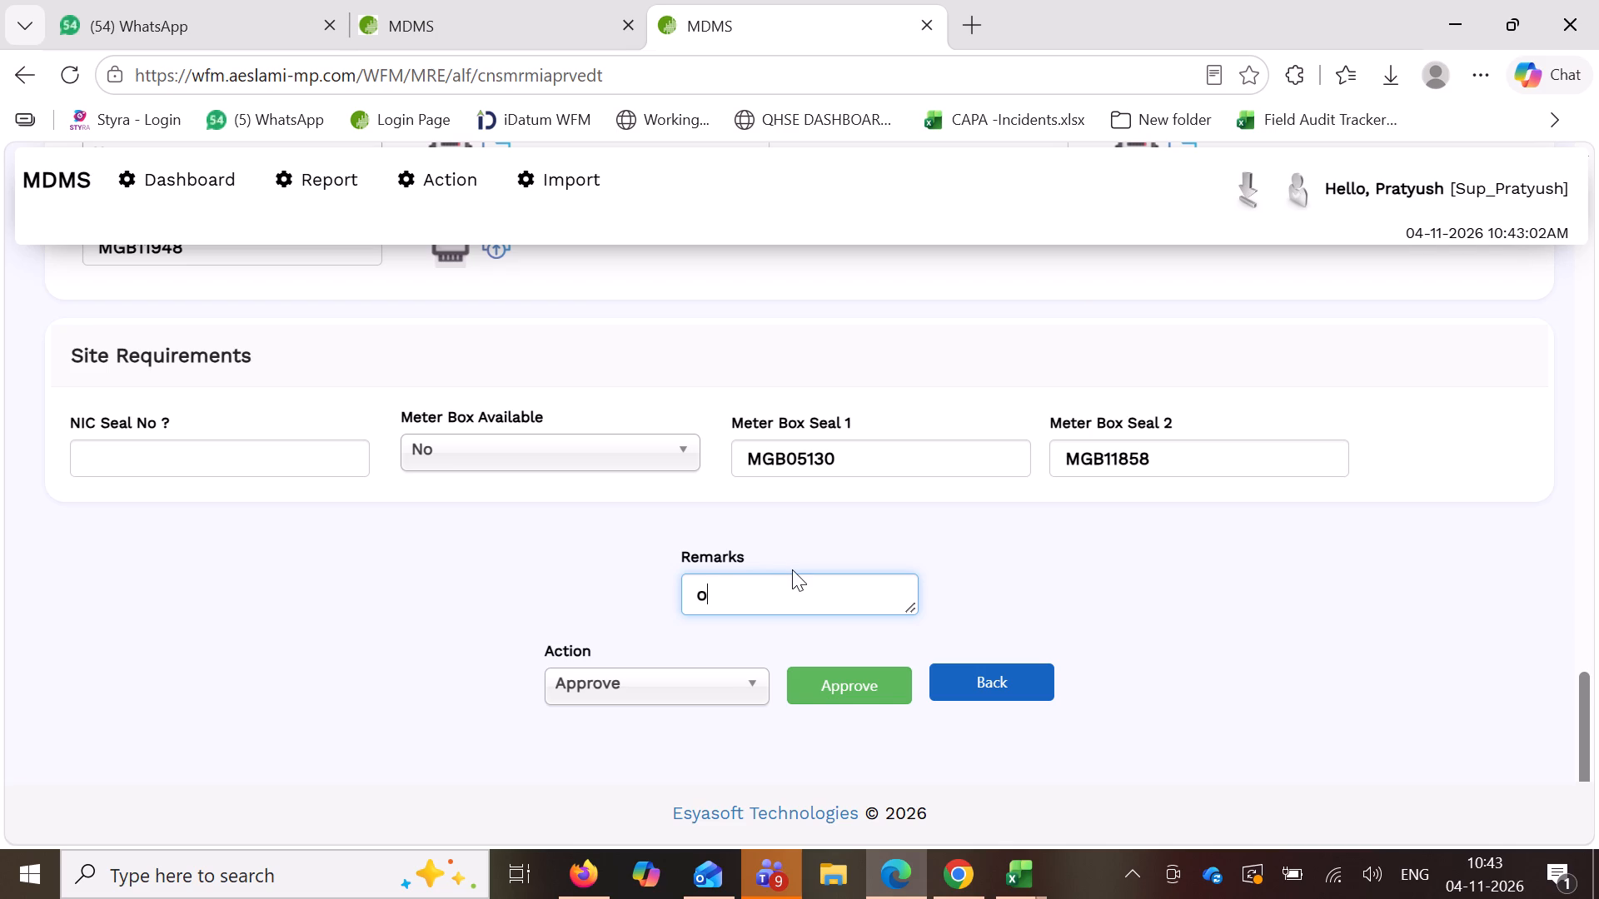
pyautogui.press('k')
pyautogui.click(864, 690)
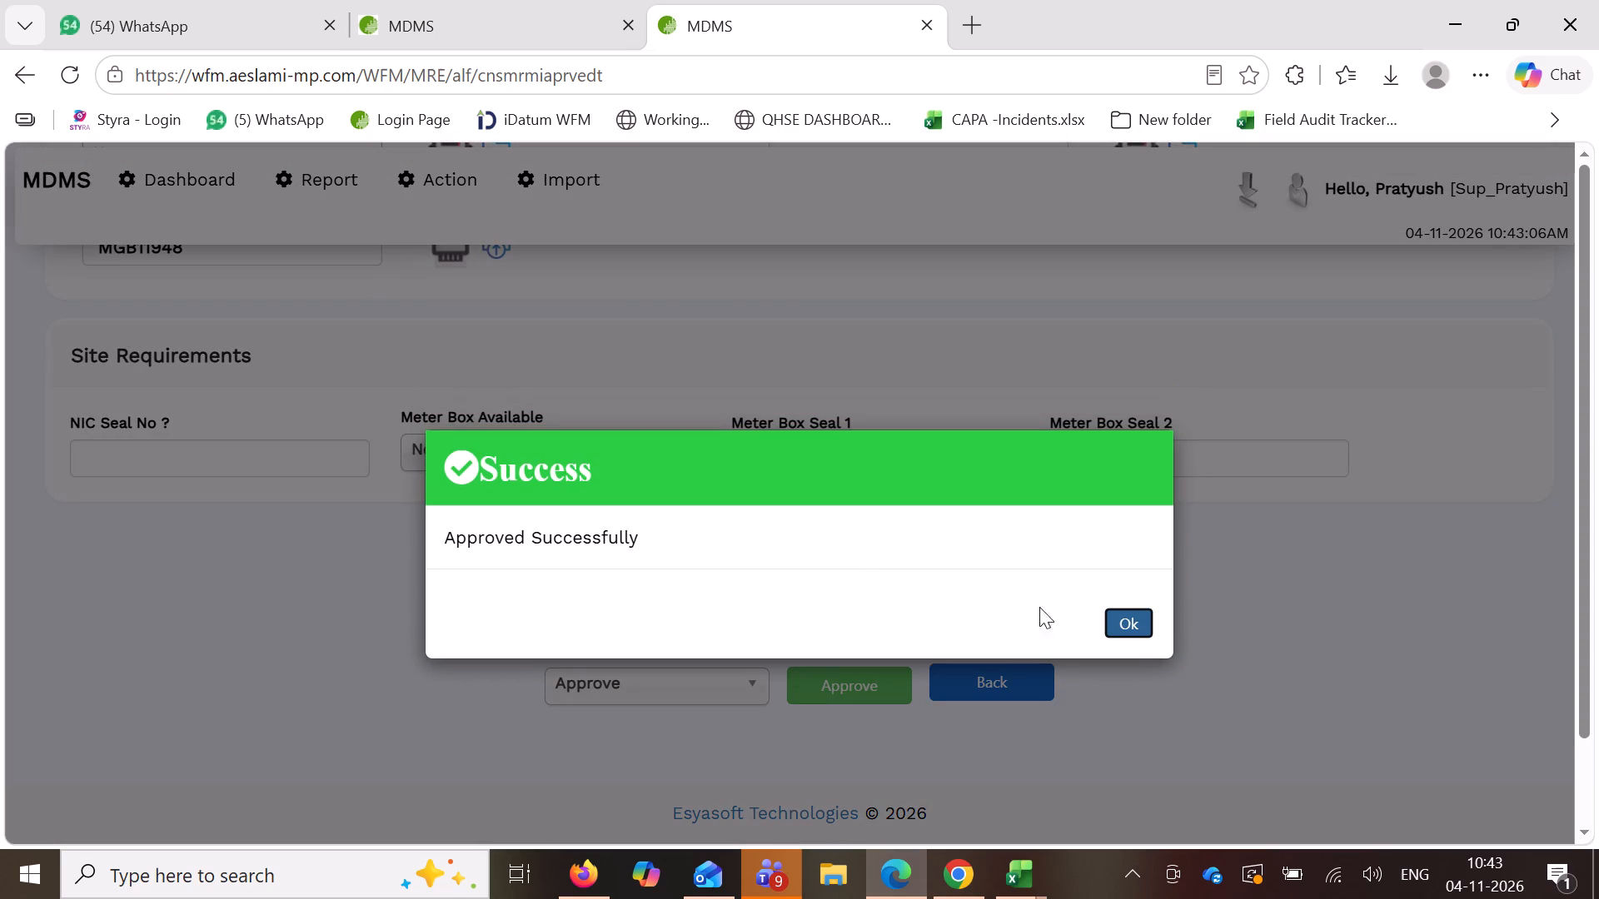
pyautogui.click(1124, 627)
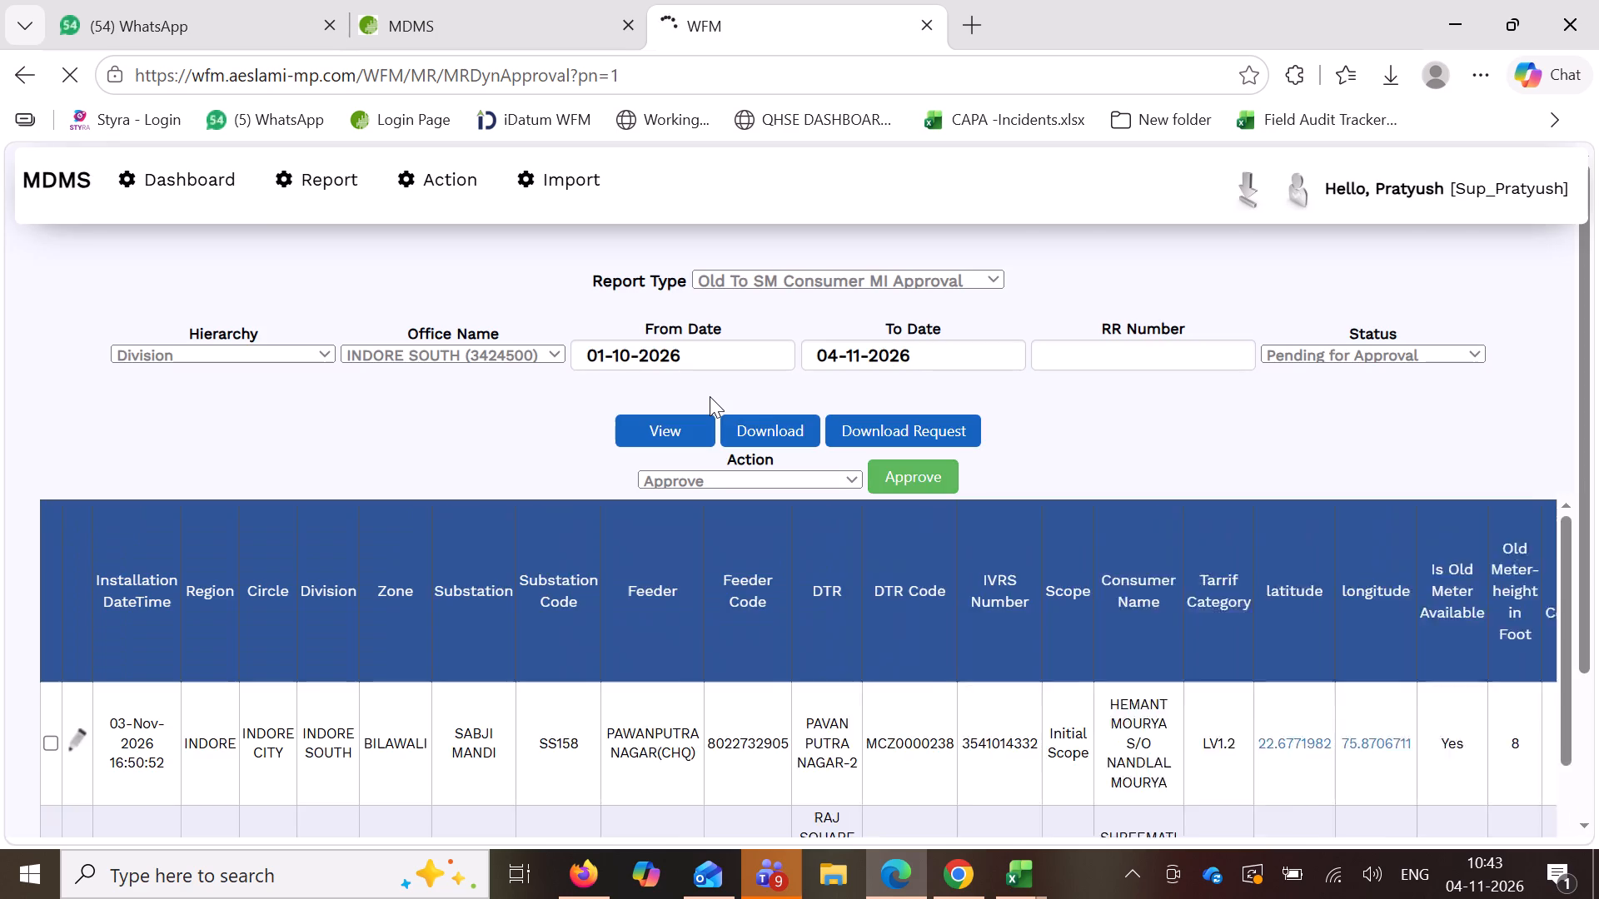
# Open the pending installation record dated 03-Nov-2026 16:50:52 and inspect its old meter final reading kWh photo.
pyautogui.click(77, 745)
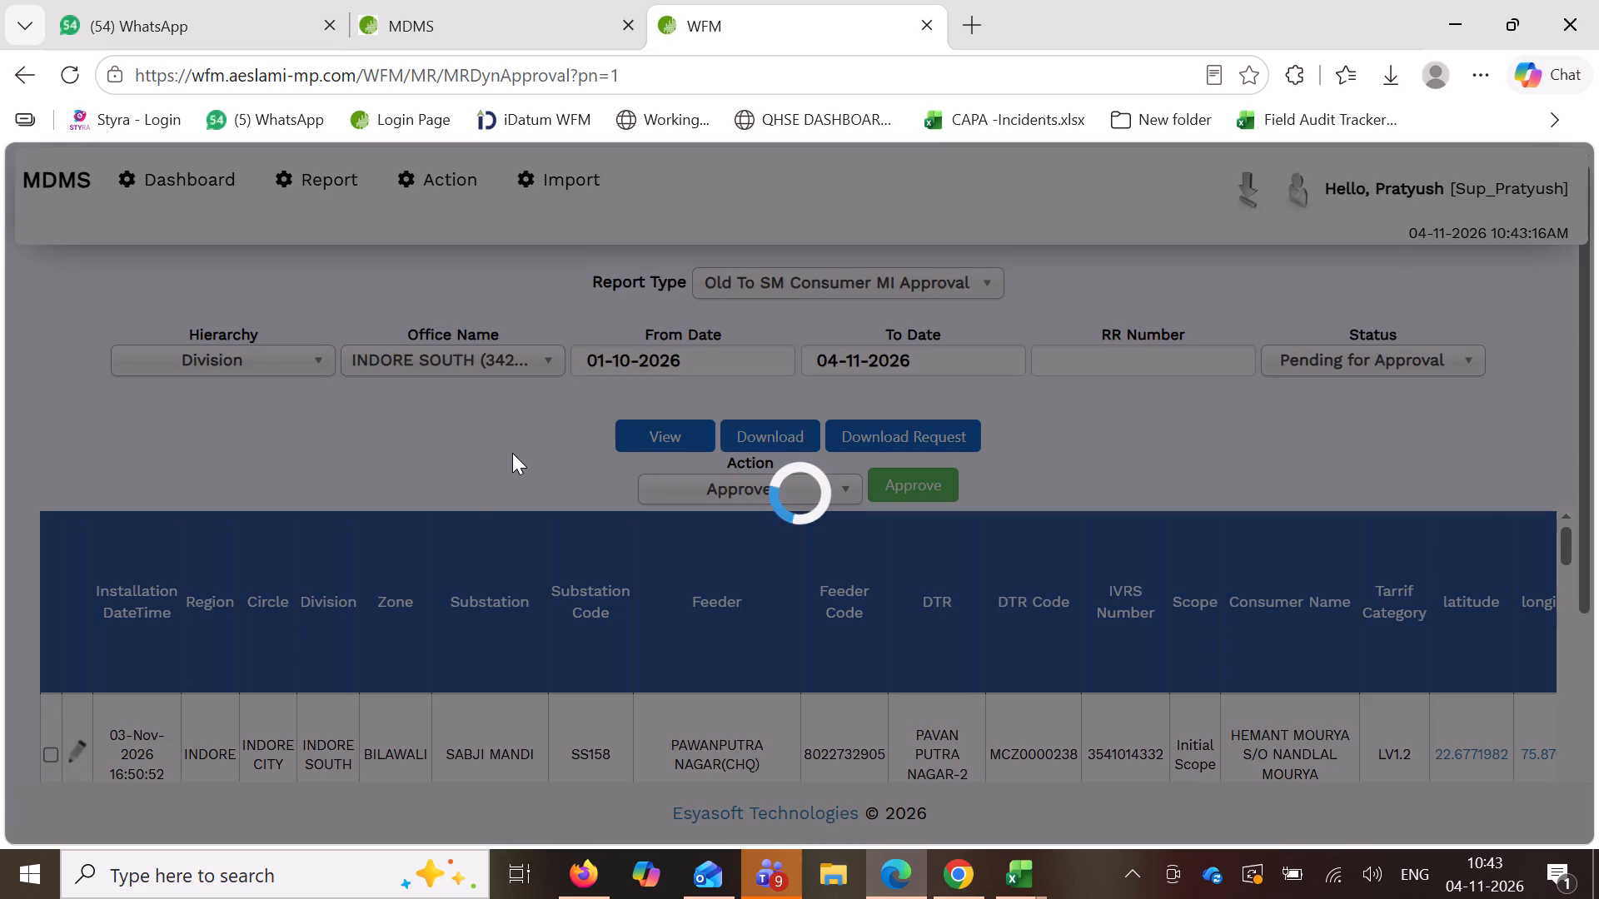
pyautogui.scroll(-6, 486, 493)
pyautogui.click(456, 648)
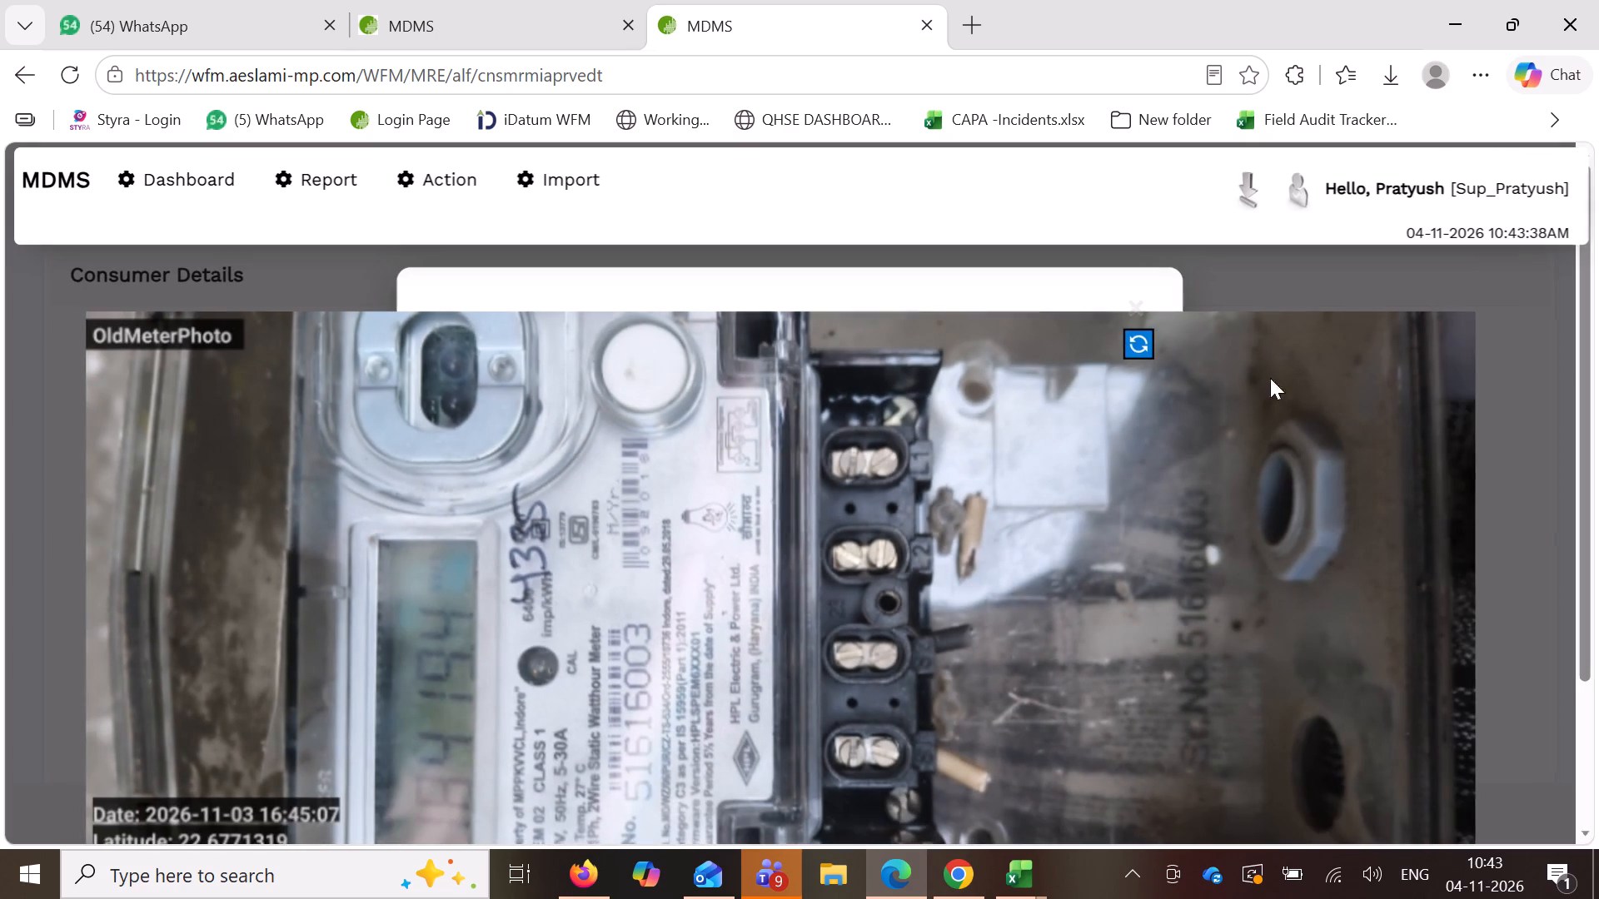
pyautogui.click(1138, 300)
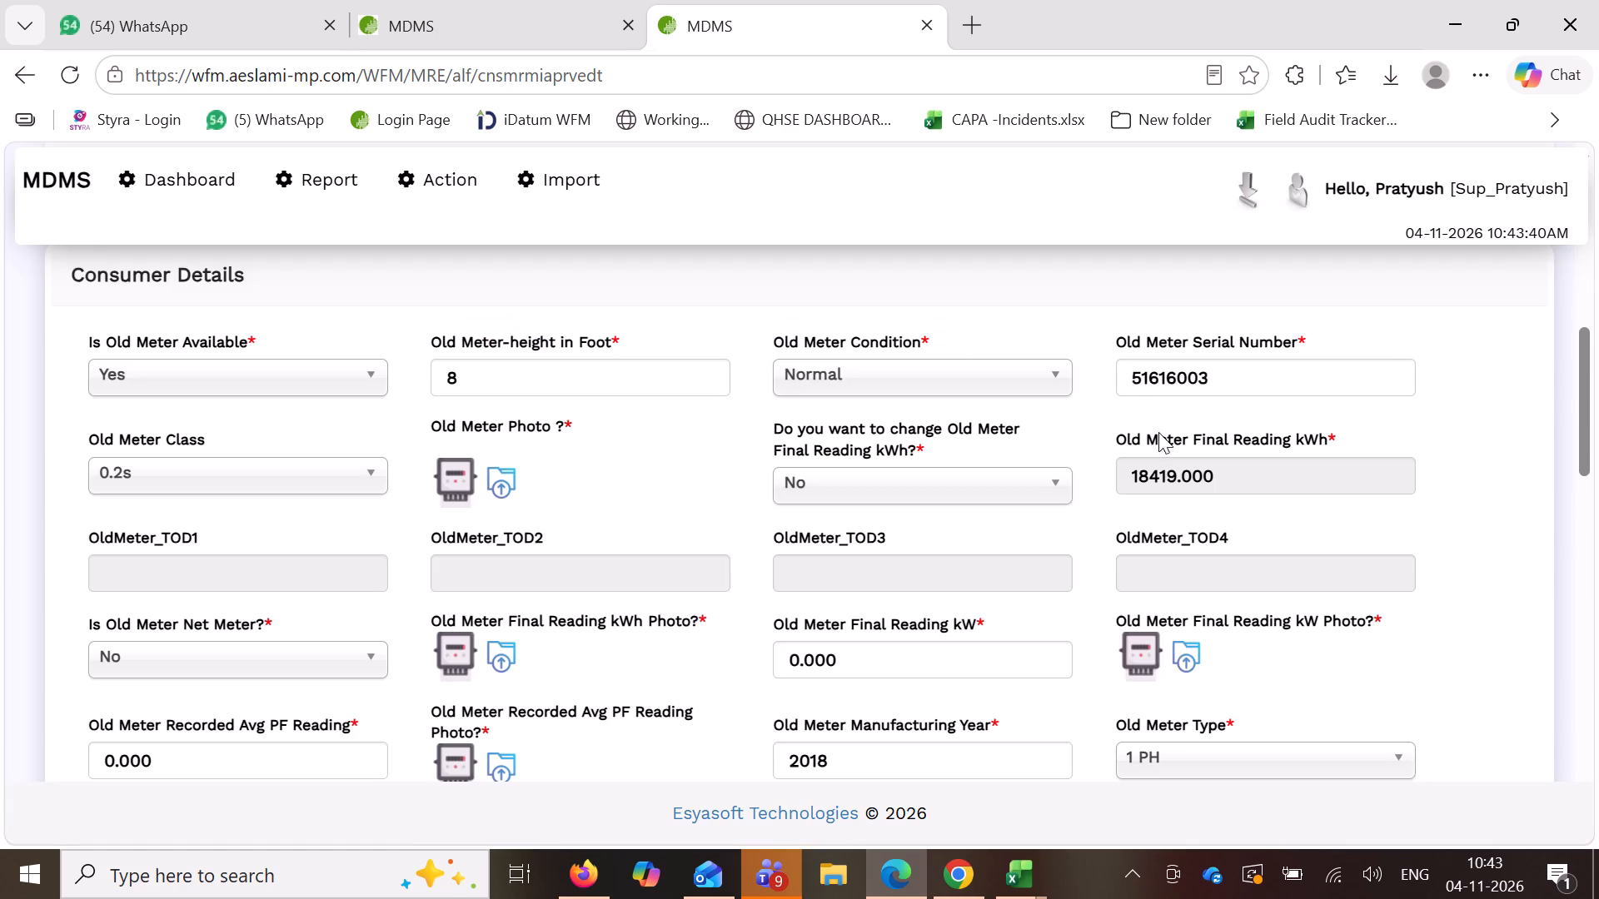
# Examine the new meter initial reading kWh photo of the 16:50:52 record up close, checking its serial number and display.
pyautogui.scroll(-4, 750, 454)
pyautogui.scroll(-3, 604, 550)
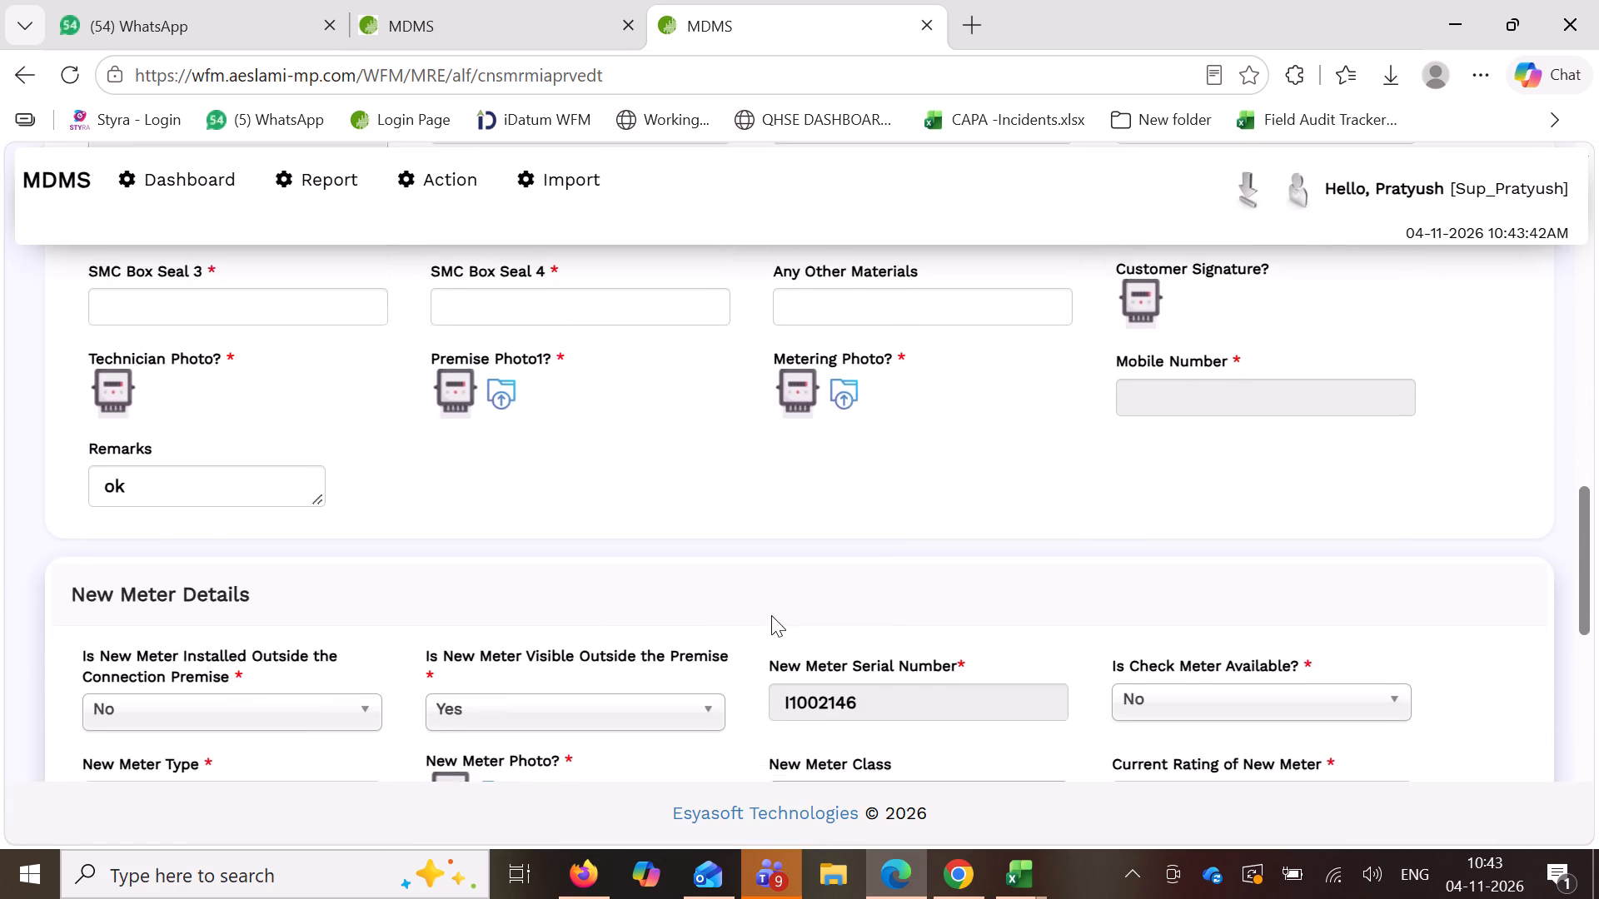
pyautogui.scroll(-5, 1083, 618)
pyautogui.click(1131, 397)
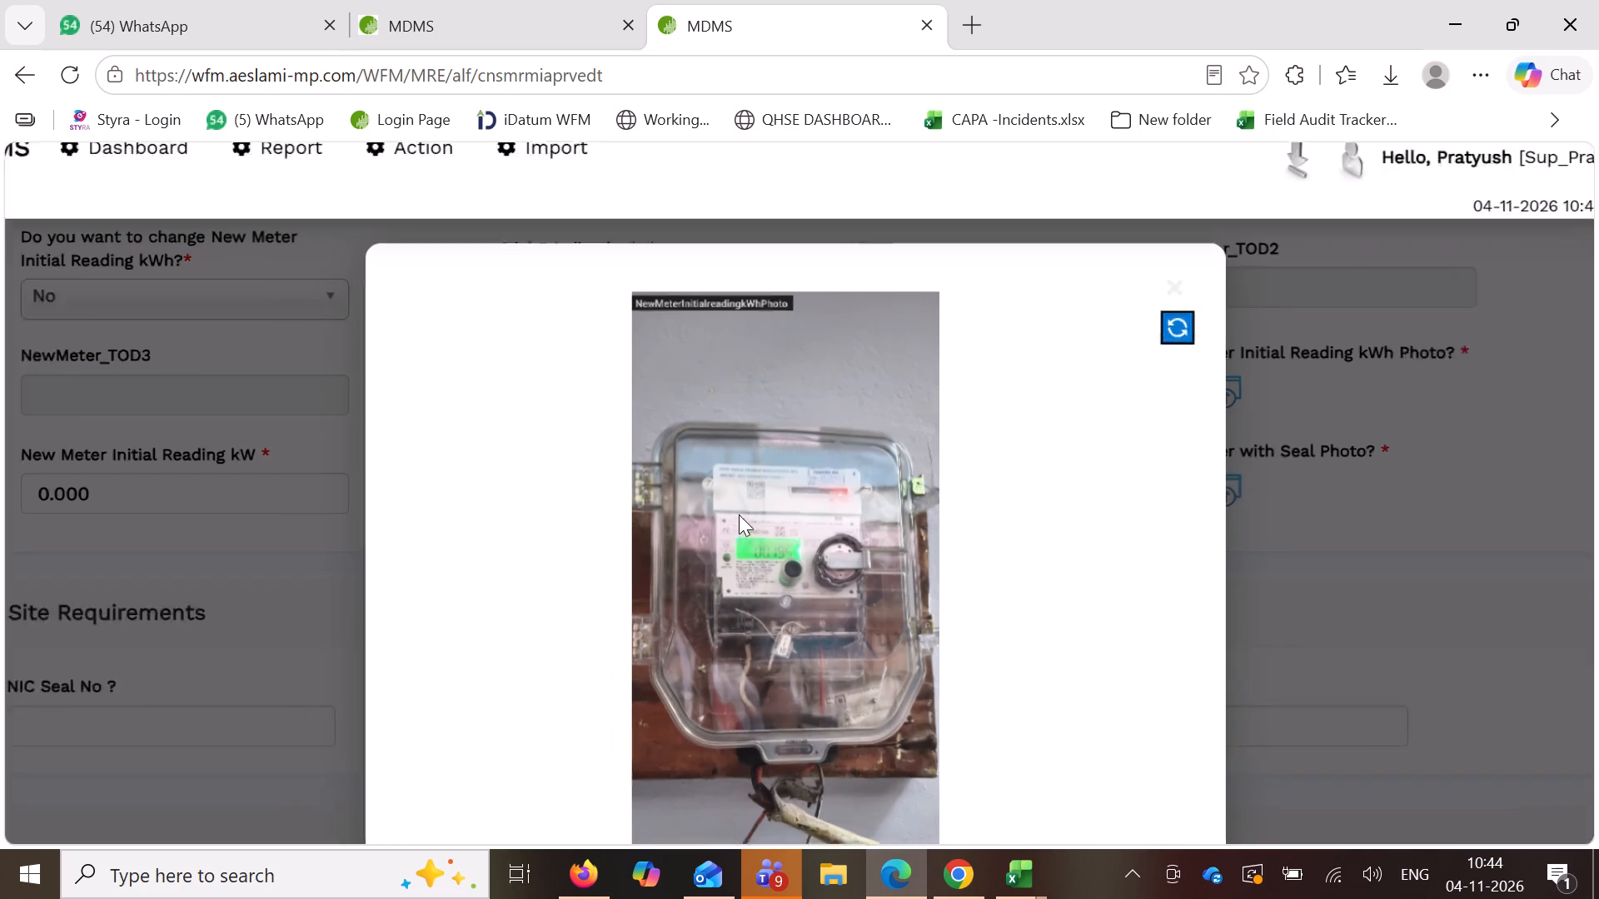
pyautogui.scroll(1, 820, 494)
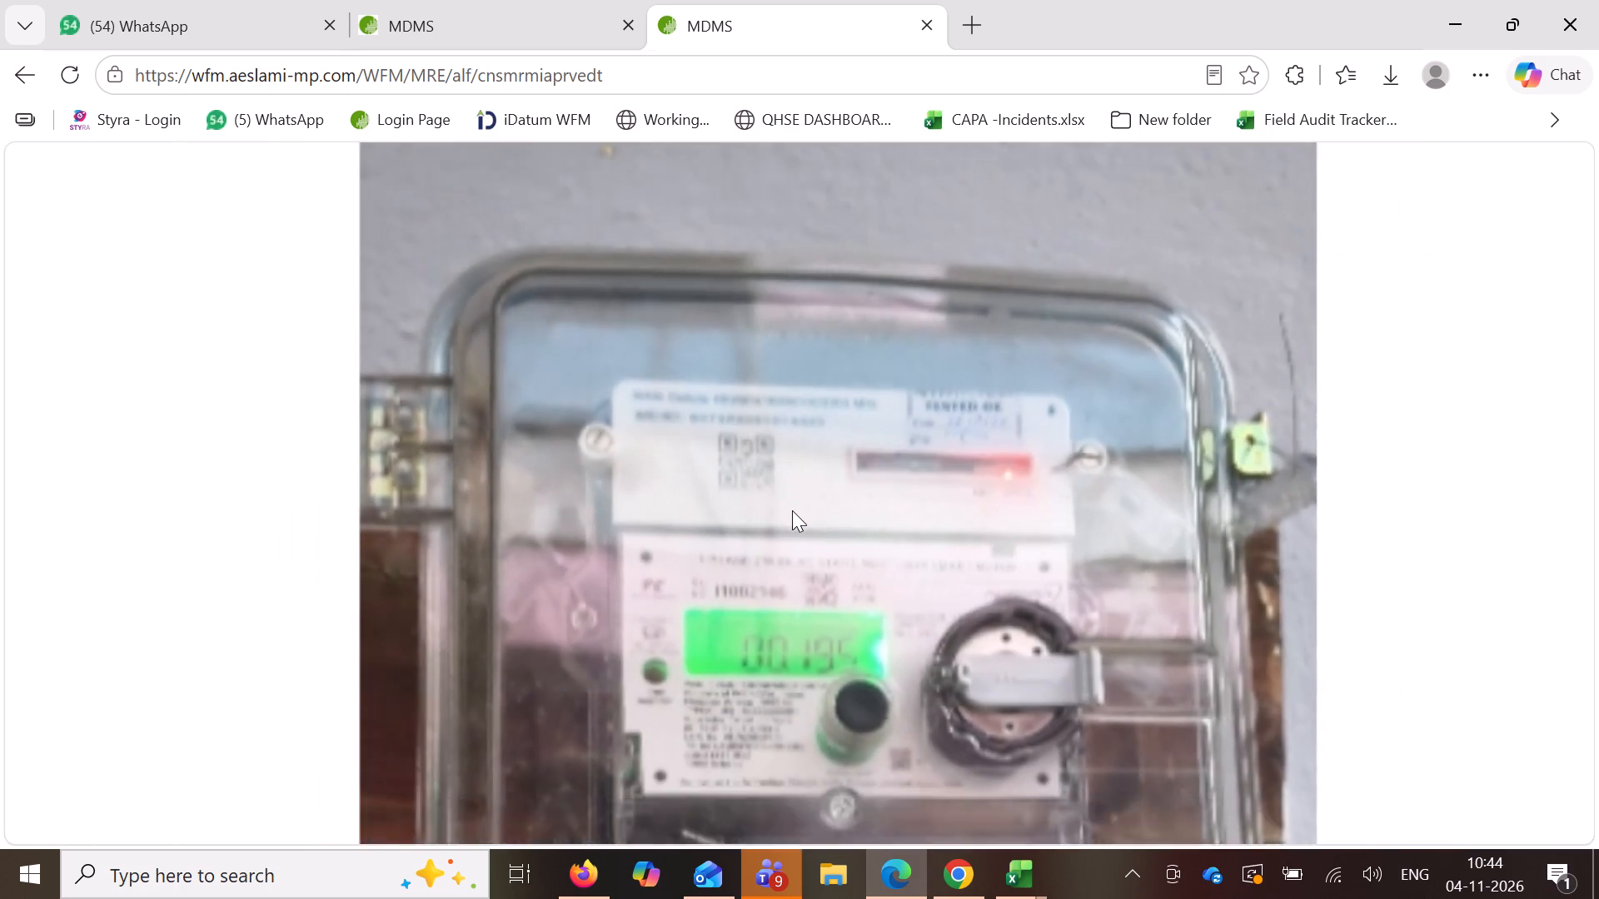
pyautogui.click(1142, 310)
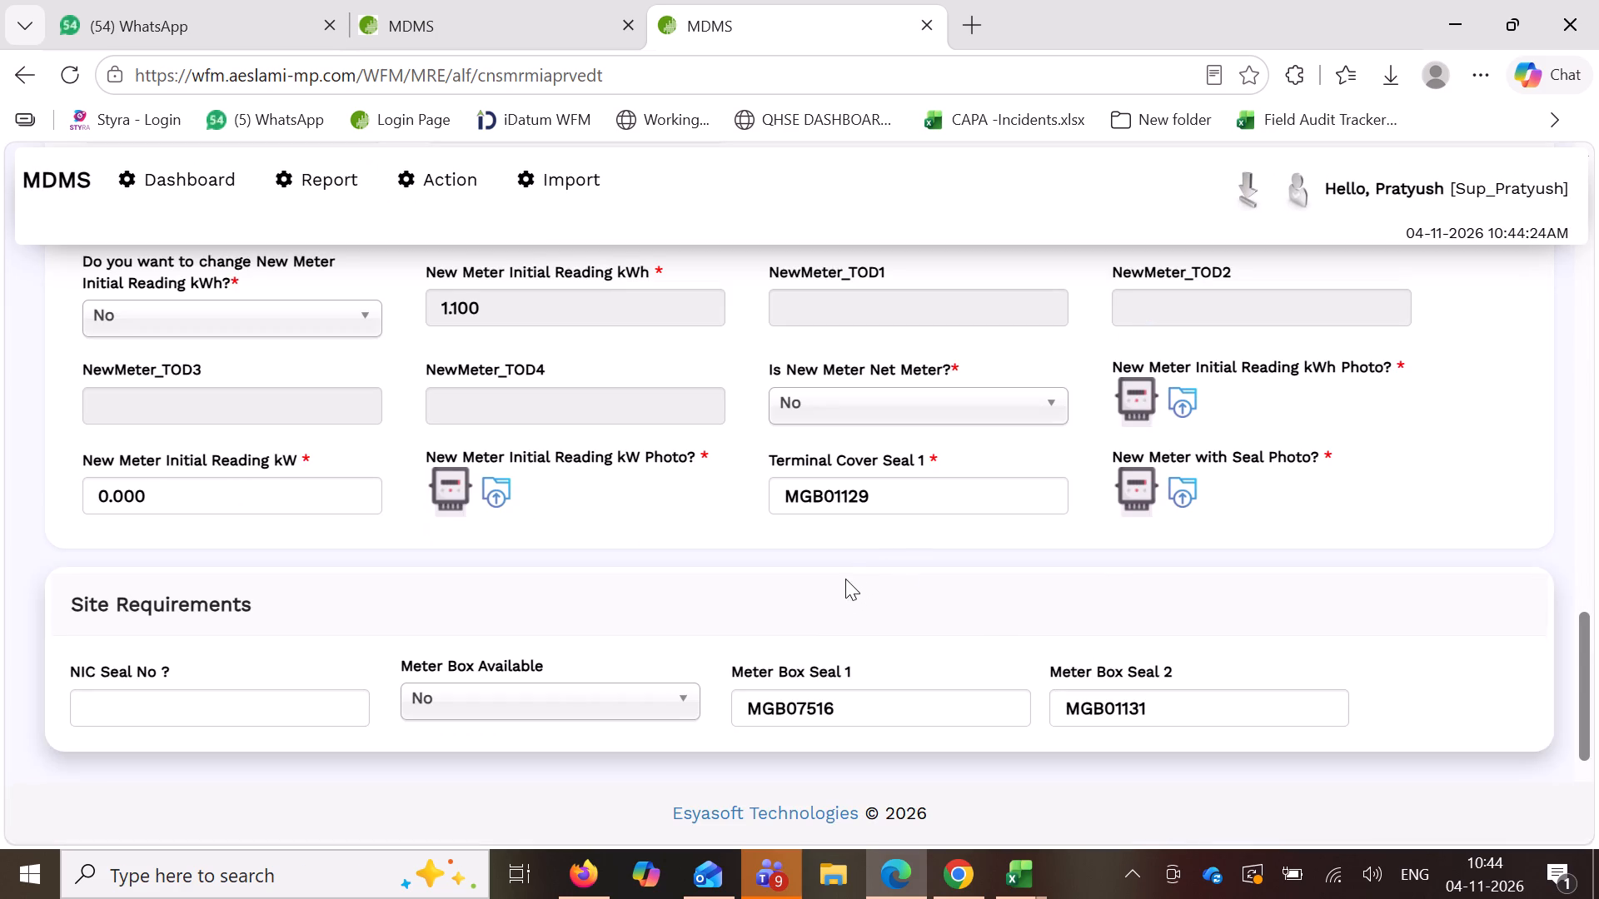
# Enter the remark "ok" and approve the 16:50:52 installation record.
pyautogui.scroll(-3, 858, 565)
pyautogui.click(805, 604)
pyautogui.press('o')
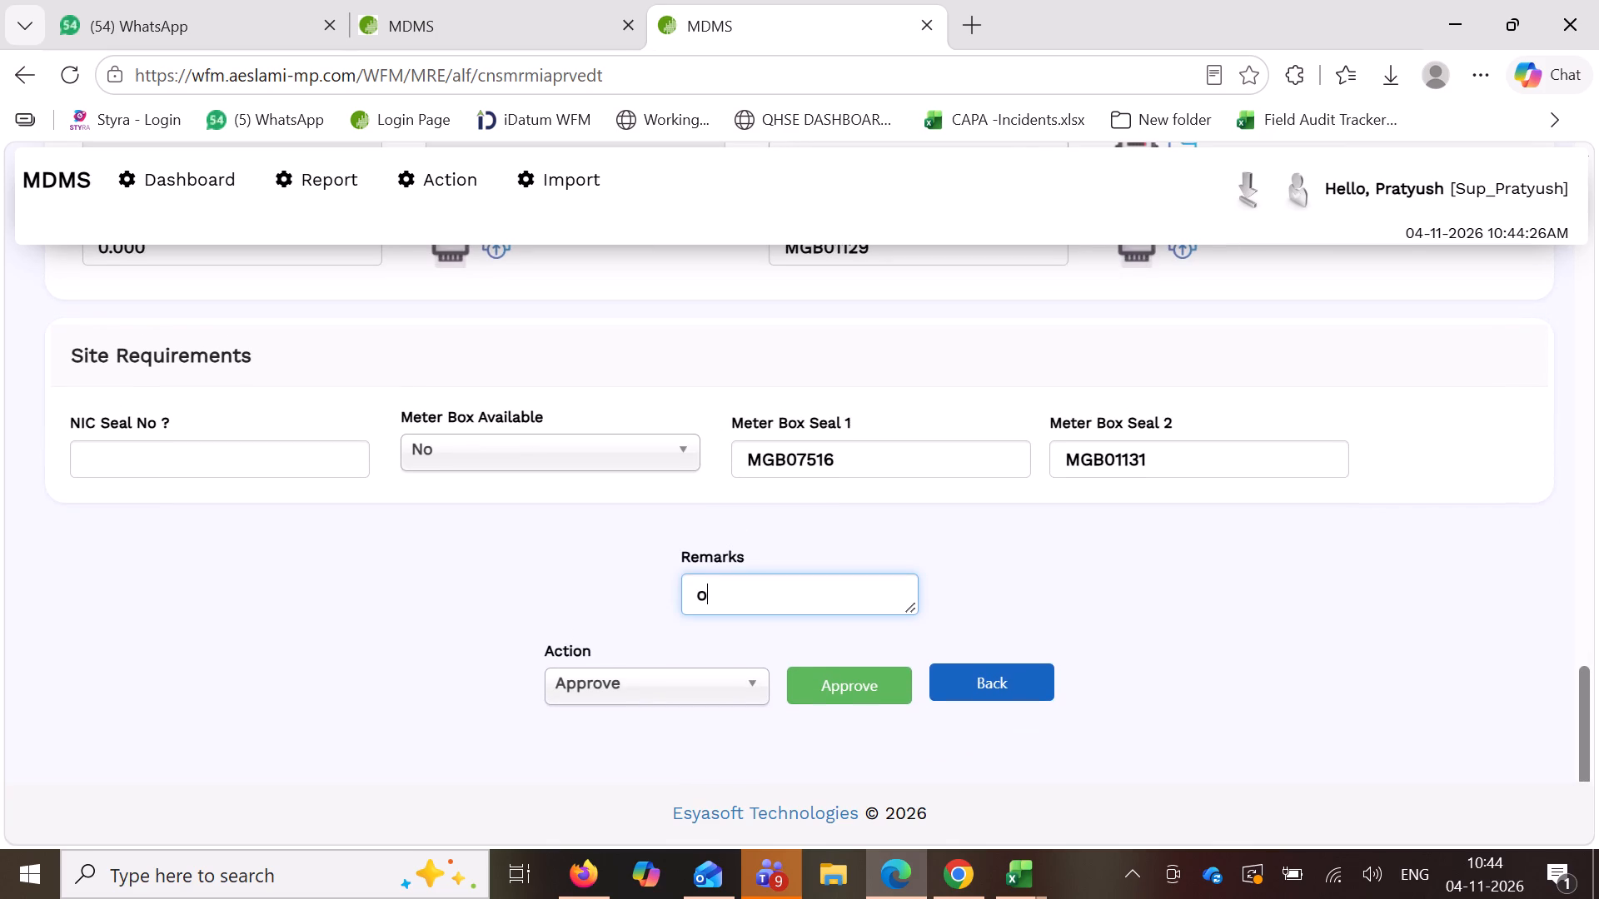
pyautogui.press('k')
pyautogui.click(846, 699)
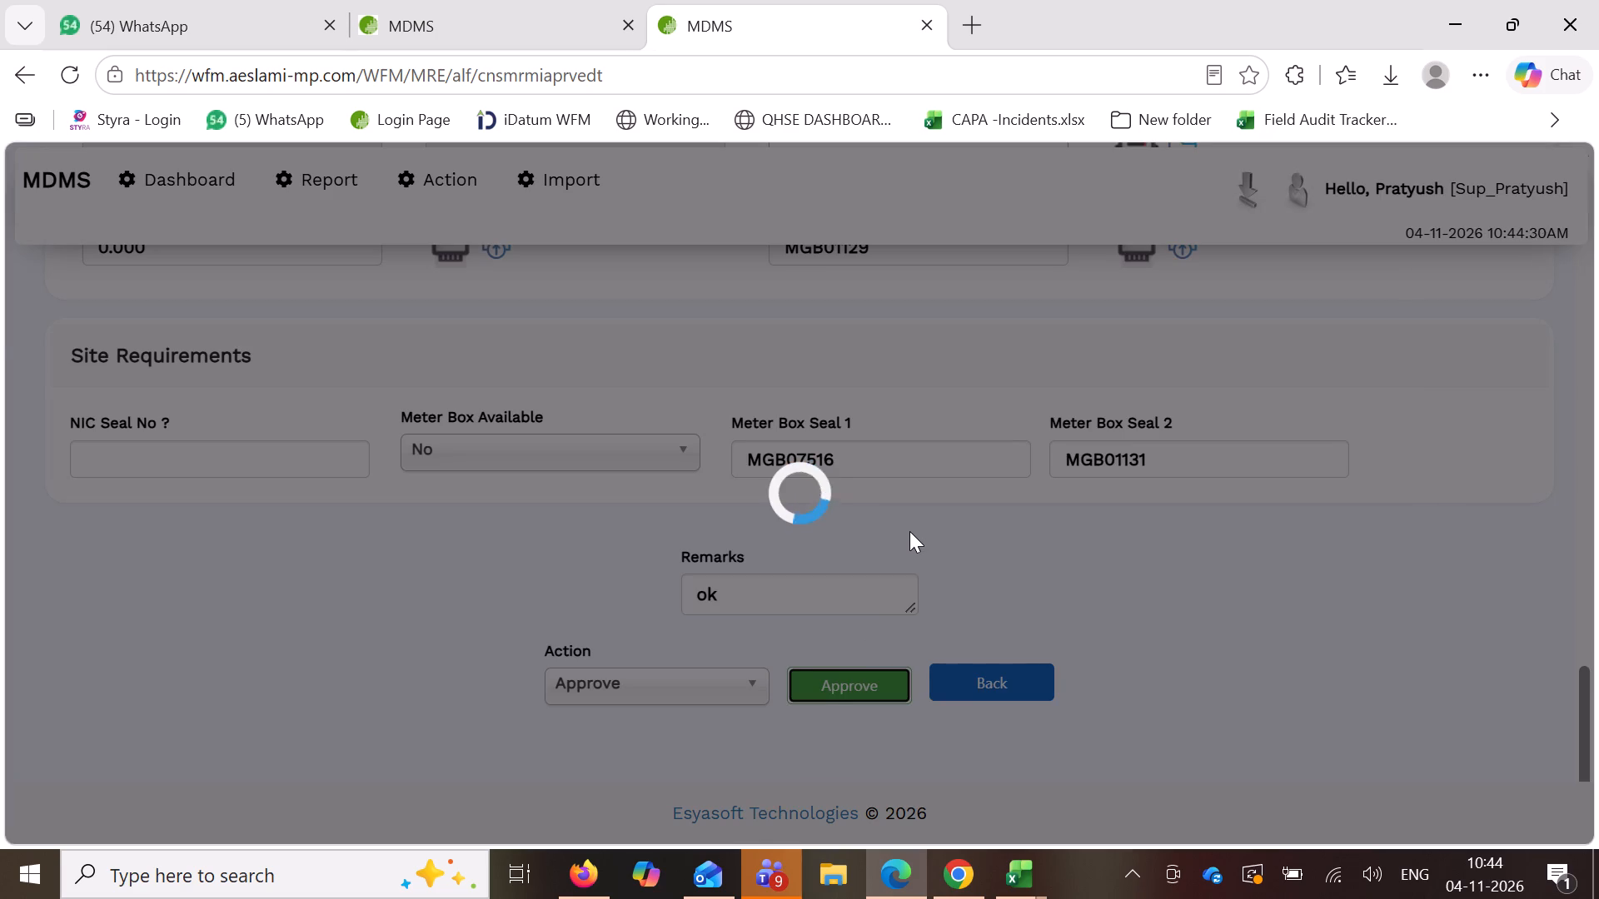
pyautogui.click(1119, 636)
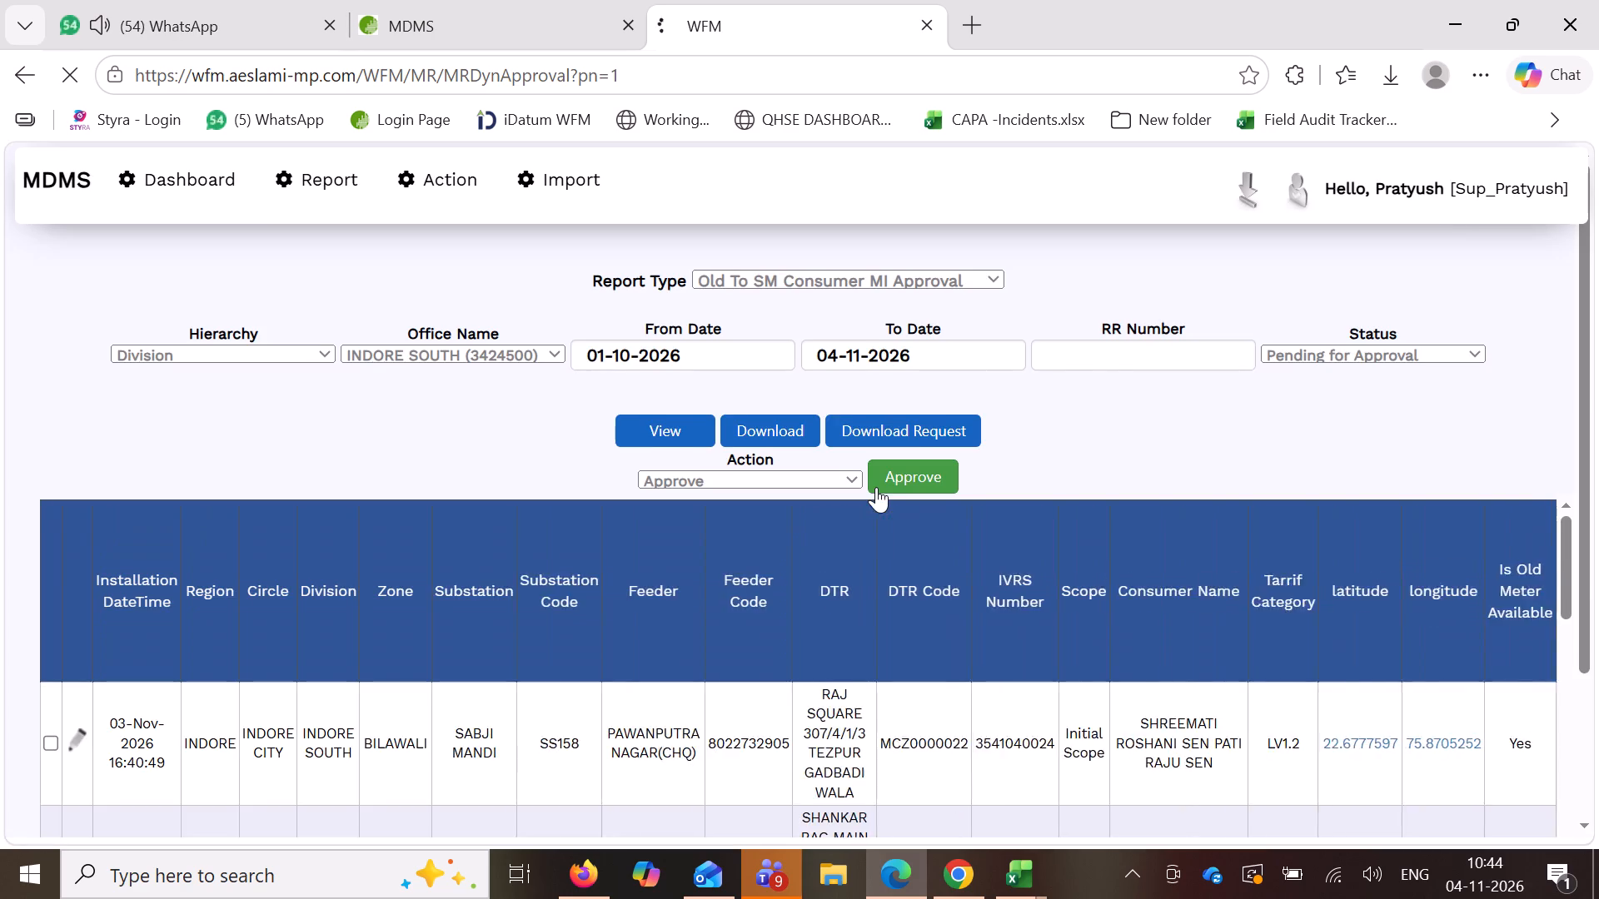
# Open the pending installation record dated 03-Nov-2026 16:40:49 and inspect its old meter final reading kWh photo.
pyautogui.scroll(-2, 761, 676)
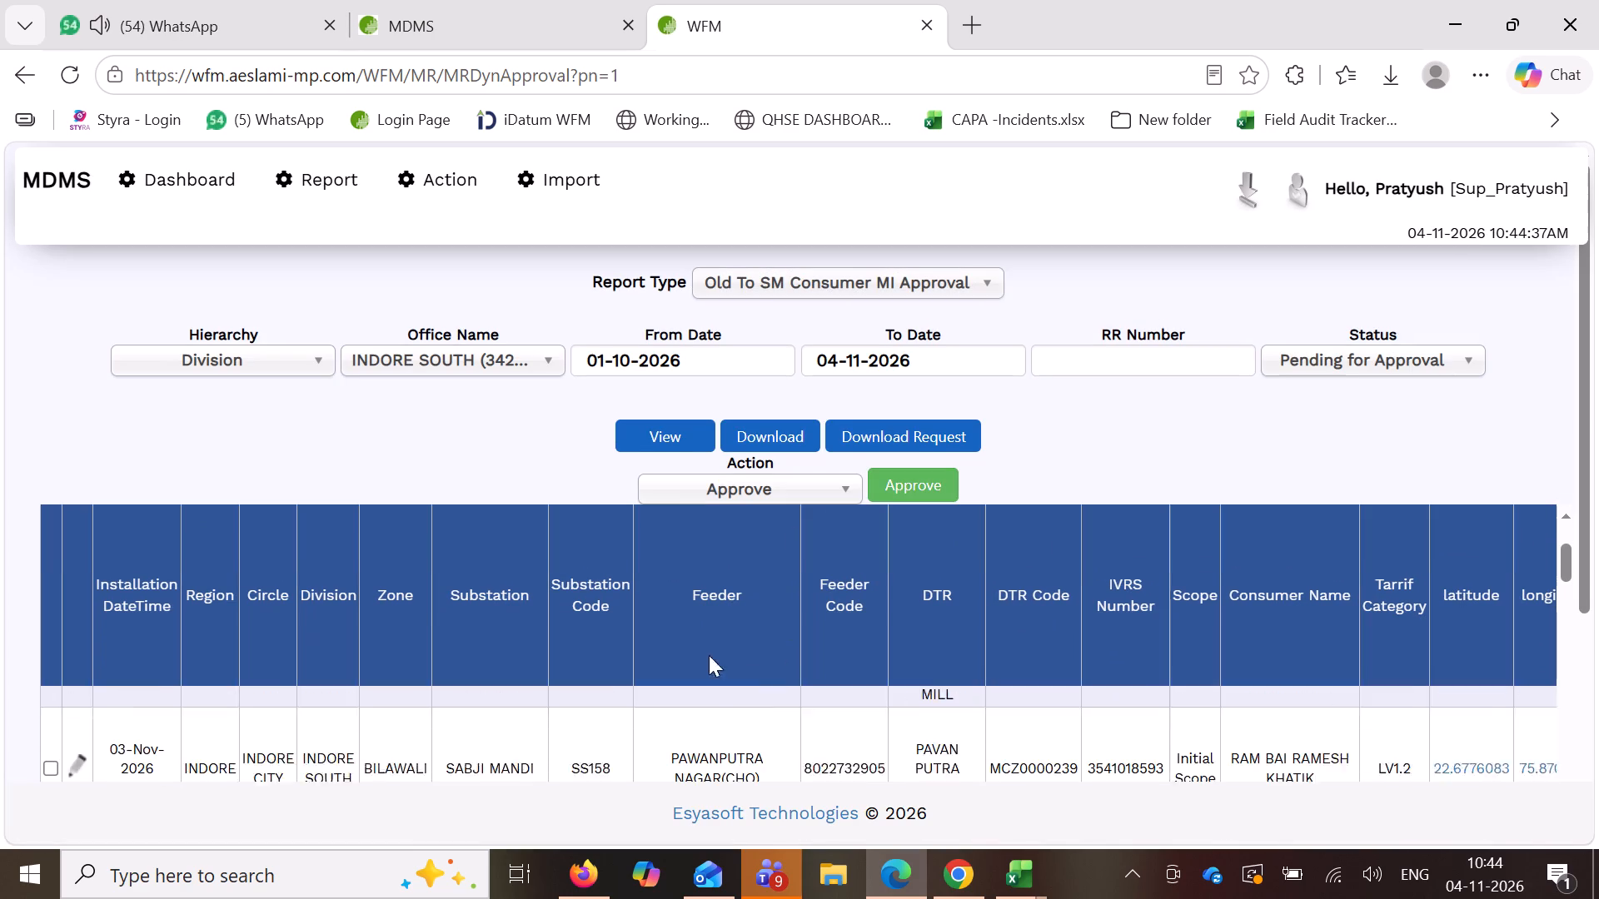
pyautogui.scroll(4, 422, 635)
pyautogui.click(79, 752)
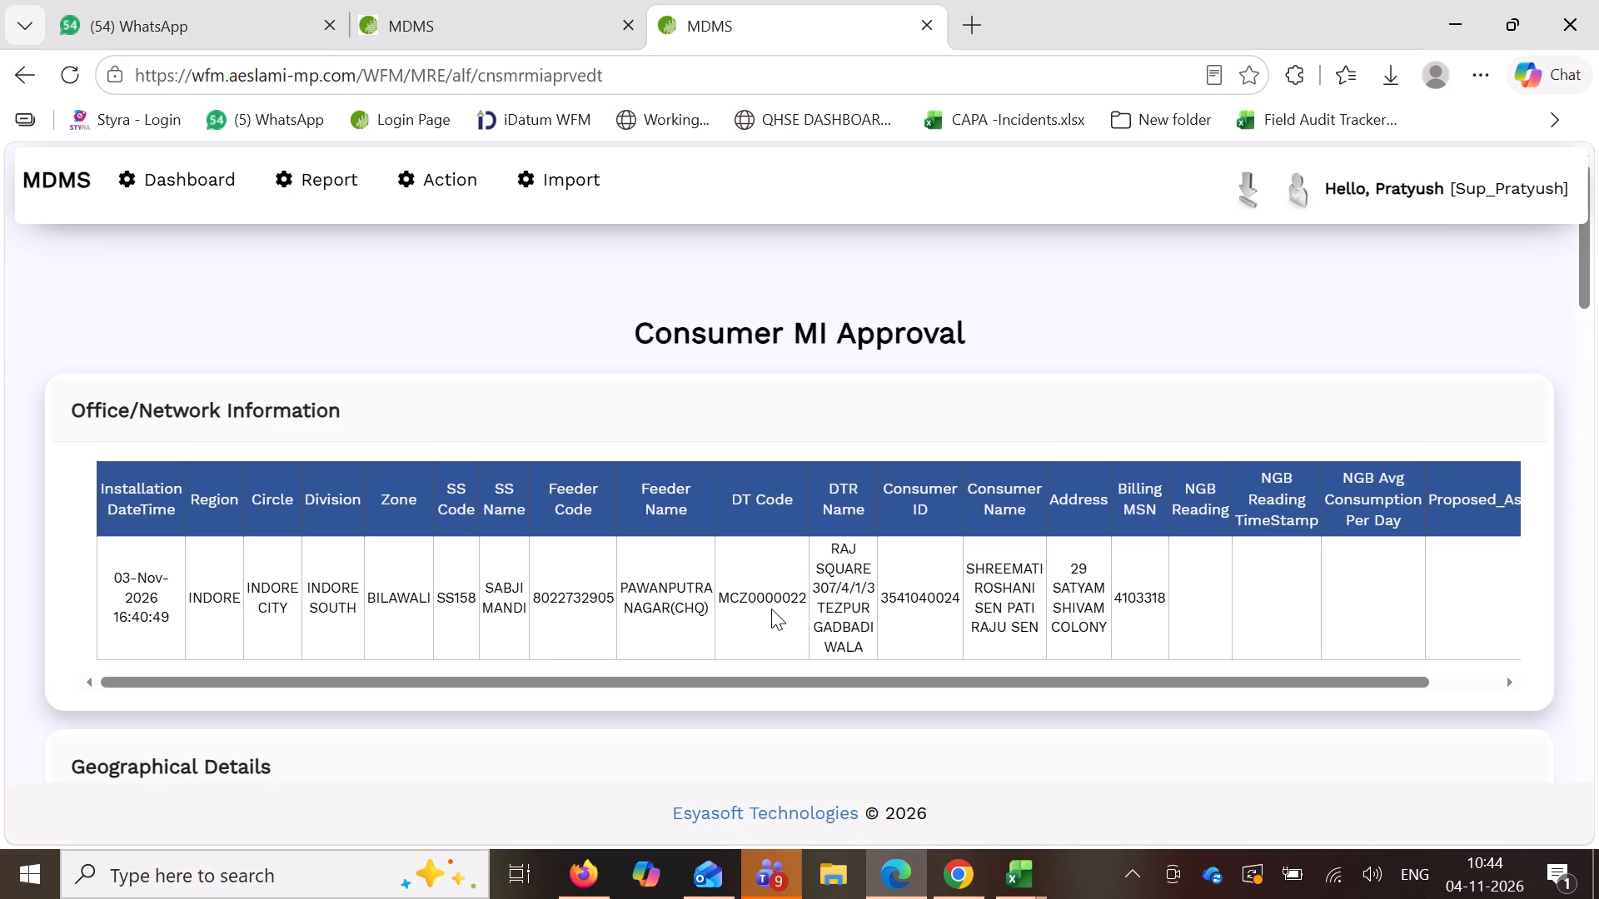
pyautogui.scroll(-5, 765, 608)
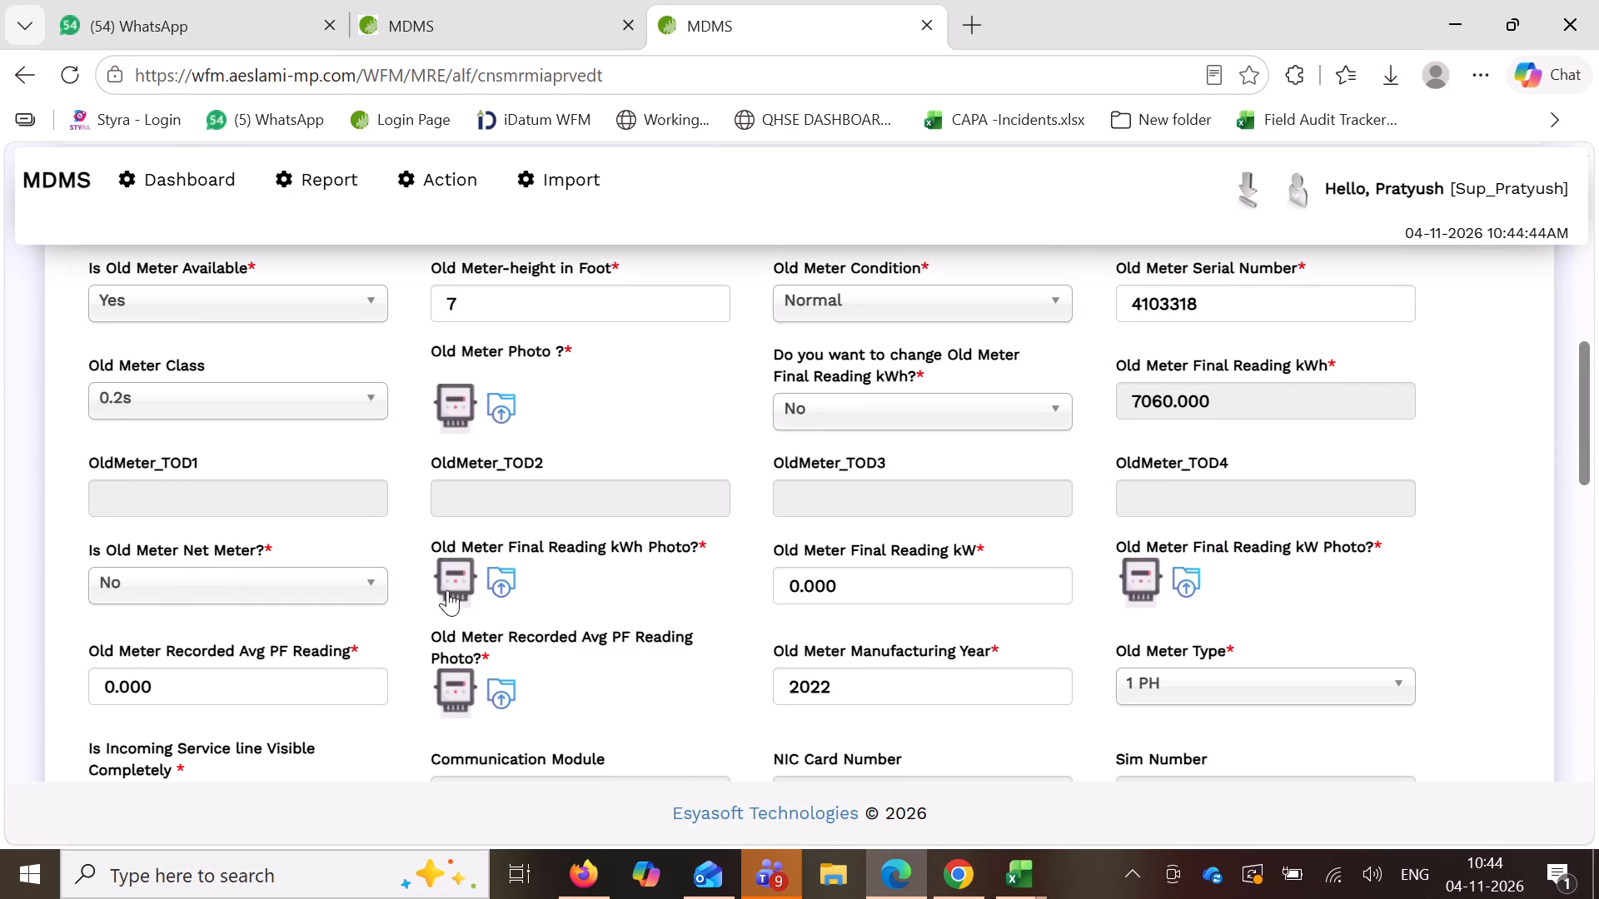
pyautogui.click(460, 584)
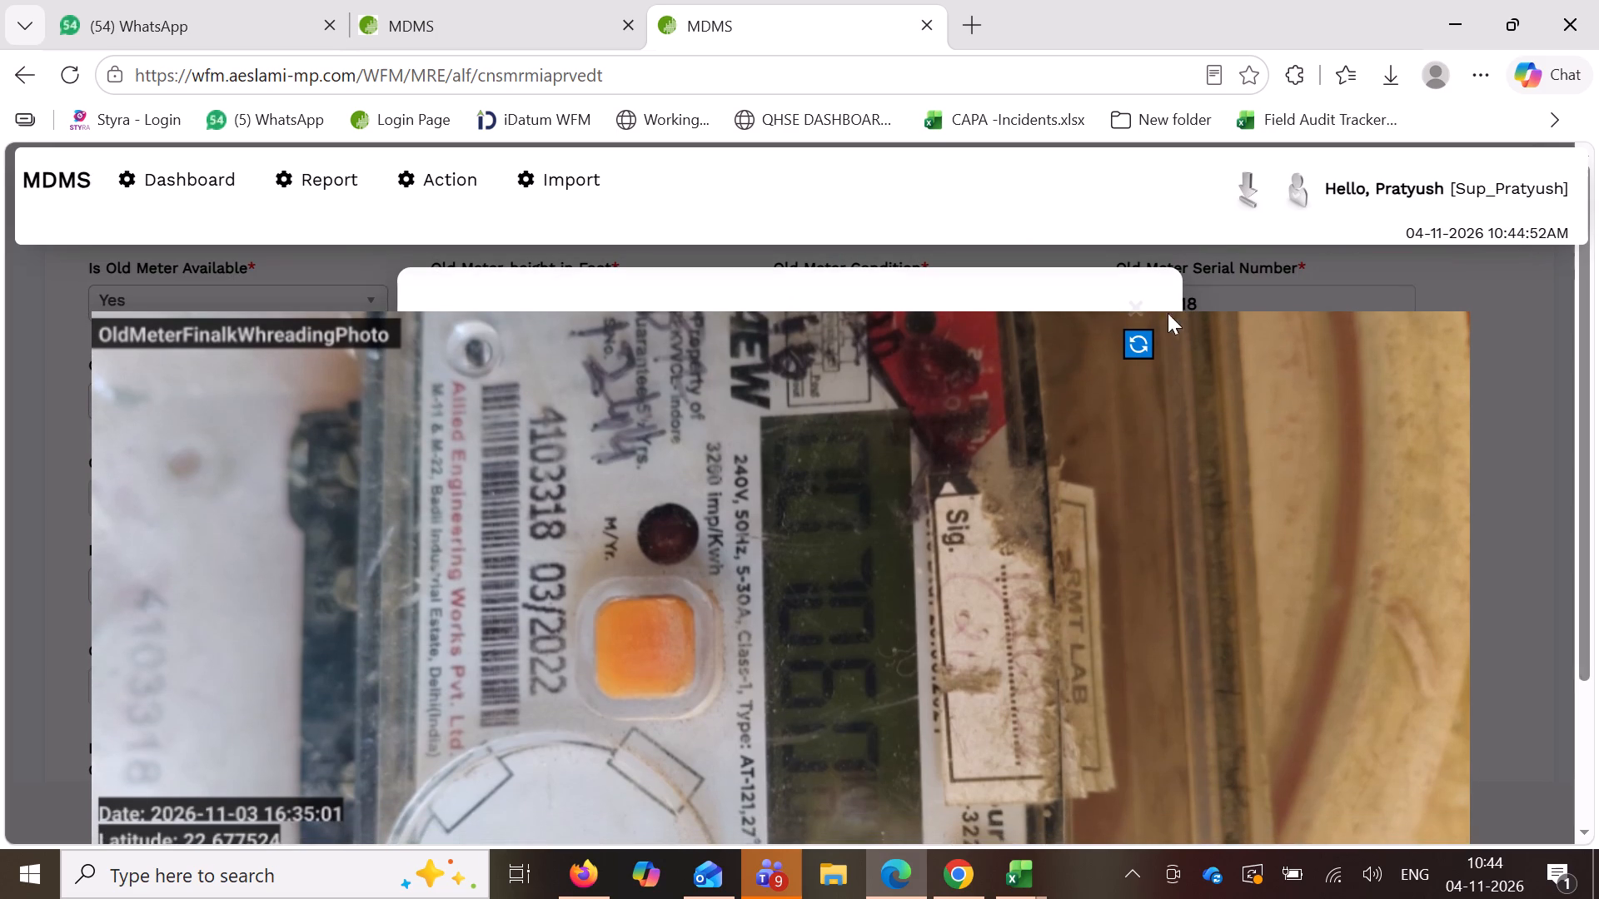
pyautogui.click(1138, 296)
# Examine the 16:40:49 record's new meter initial reading kWh photo and compare it with the New Meter Details.
pyautogui.scroll(-1, 844, 601)
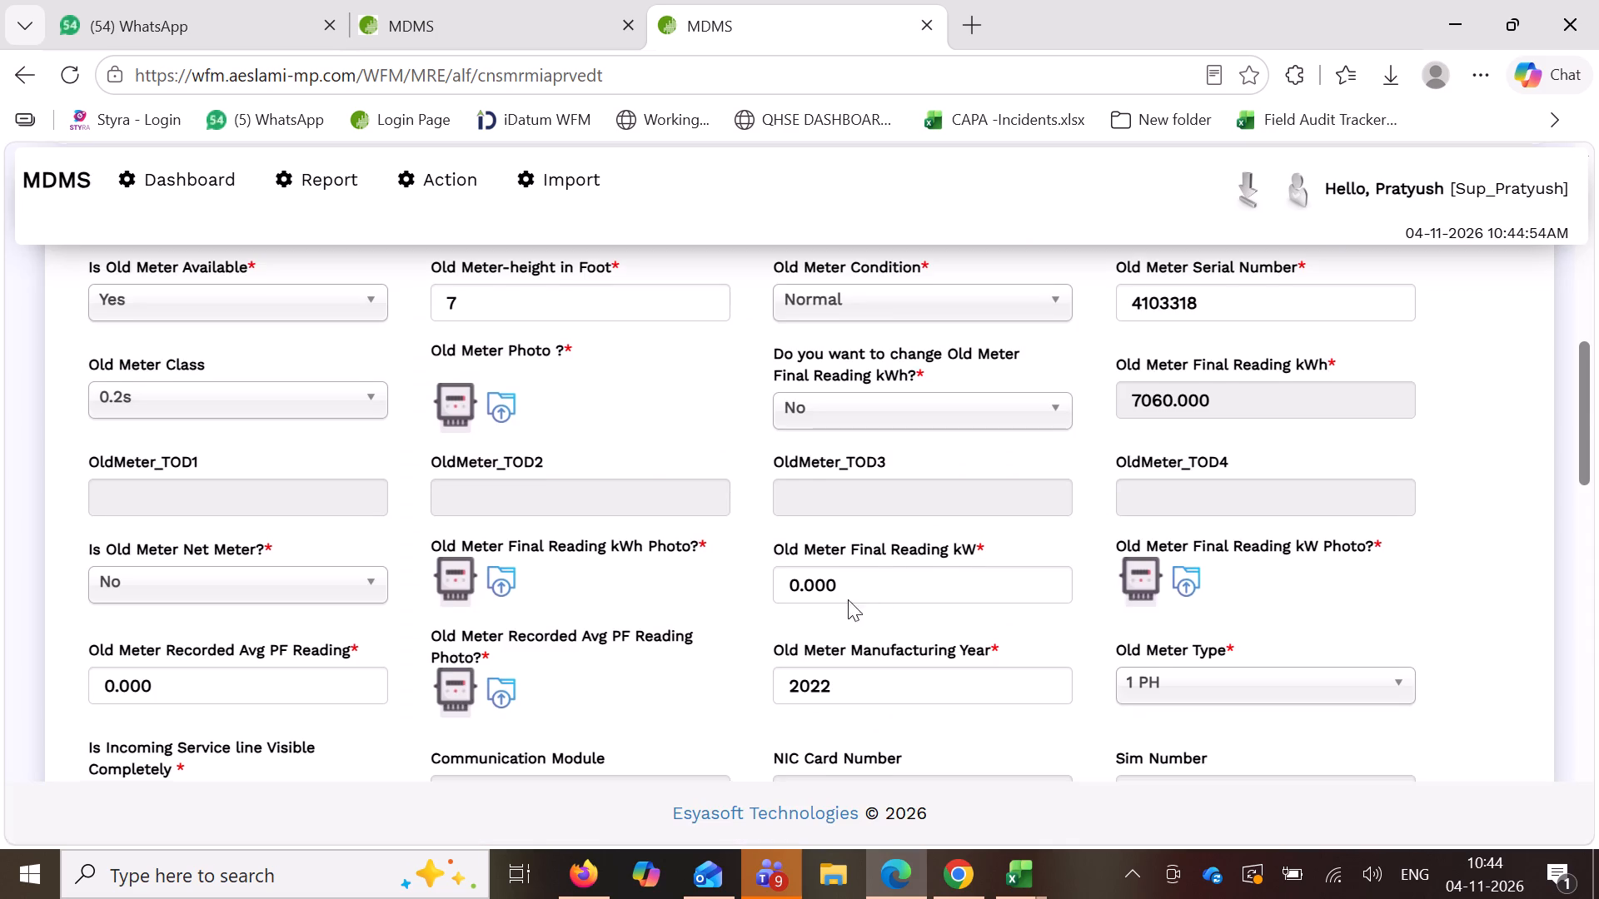
pyautogui.scroll(-8, 848, 599)
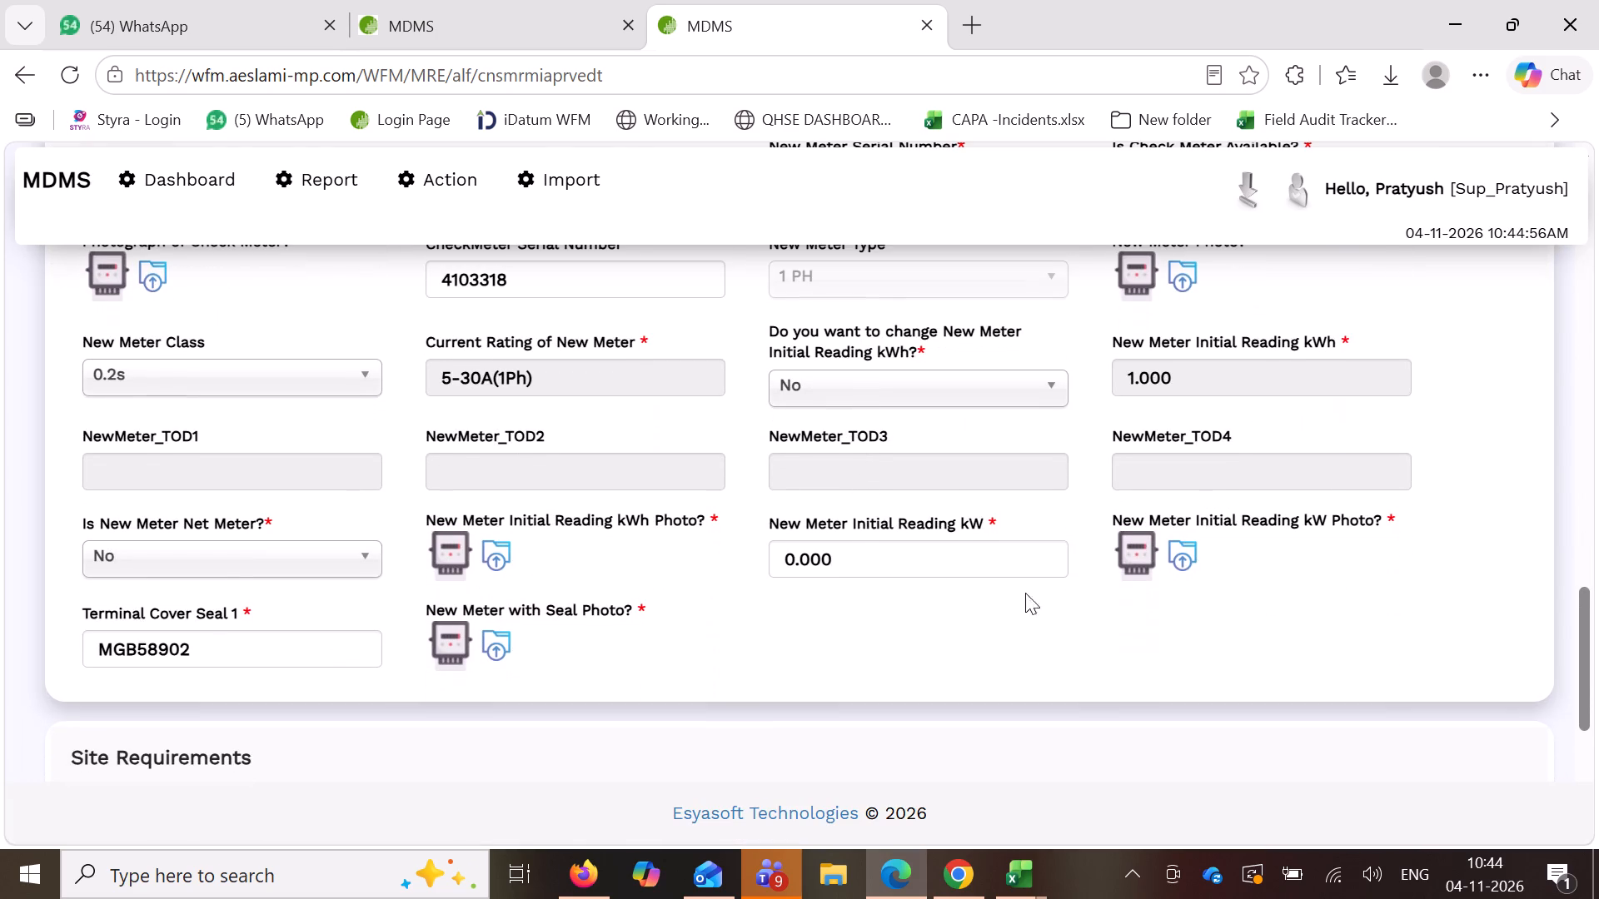
pyautogui.scroll(-1, 1025, 593)
pyautogui.click(454, 539)
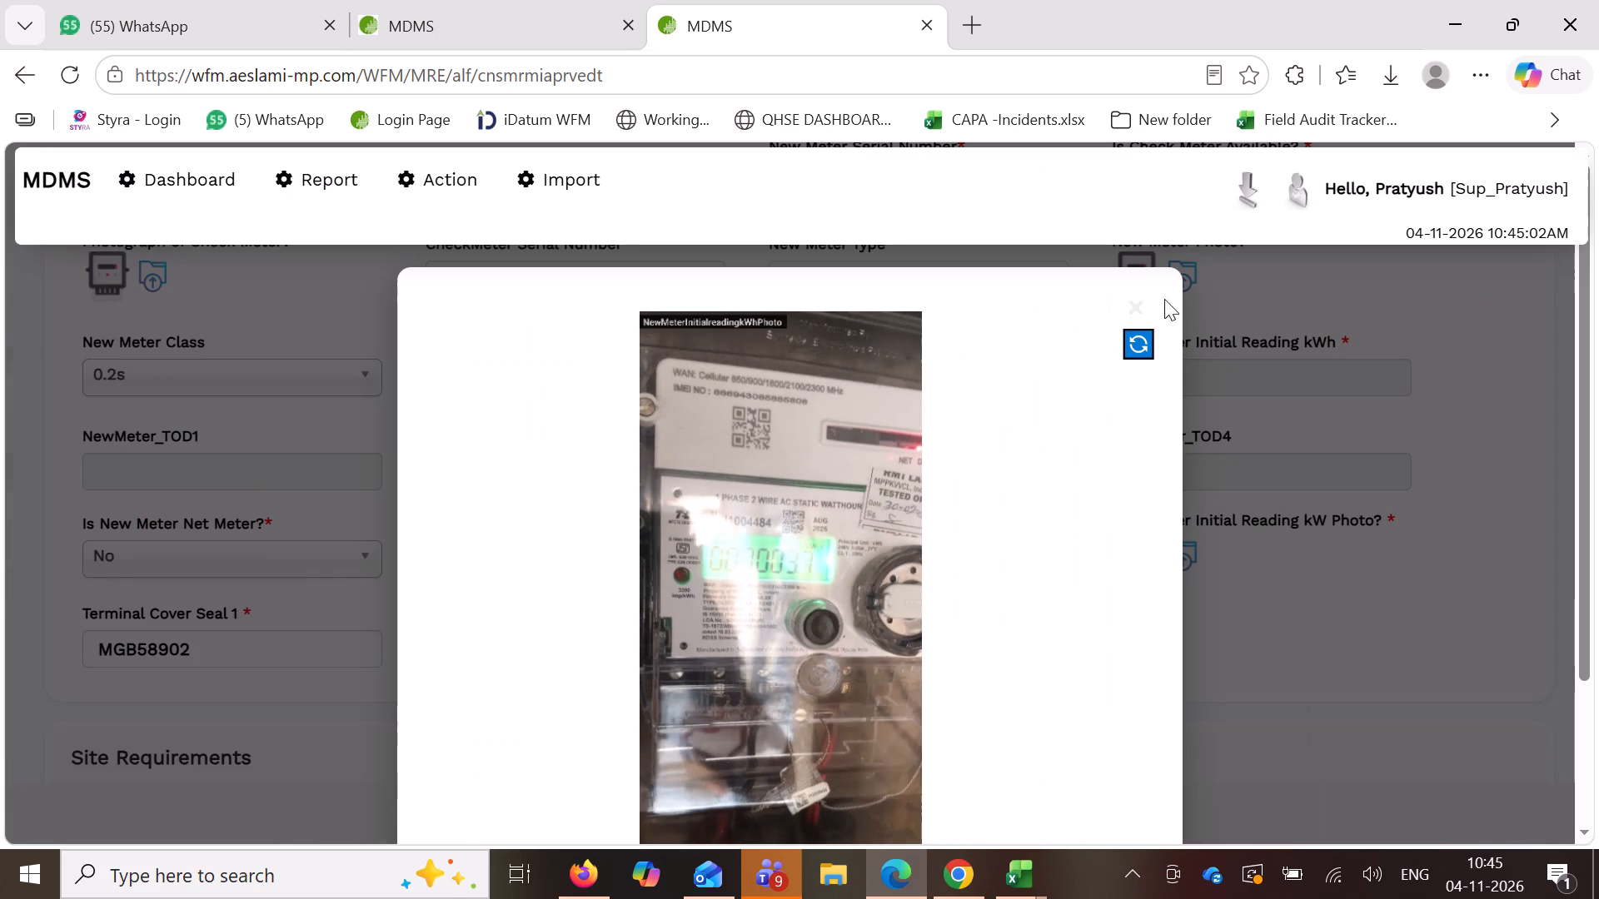
pyautogui.click(1135, 308)
pyautogui.scroll(1, 926, 455)
# Enter the remark "ok" and approve the 16:40:49 installation record.
pyautogui.scroll(-1, 928, 451)
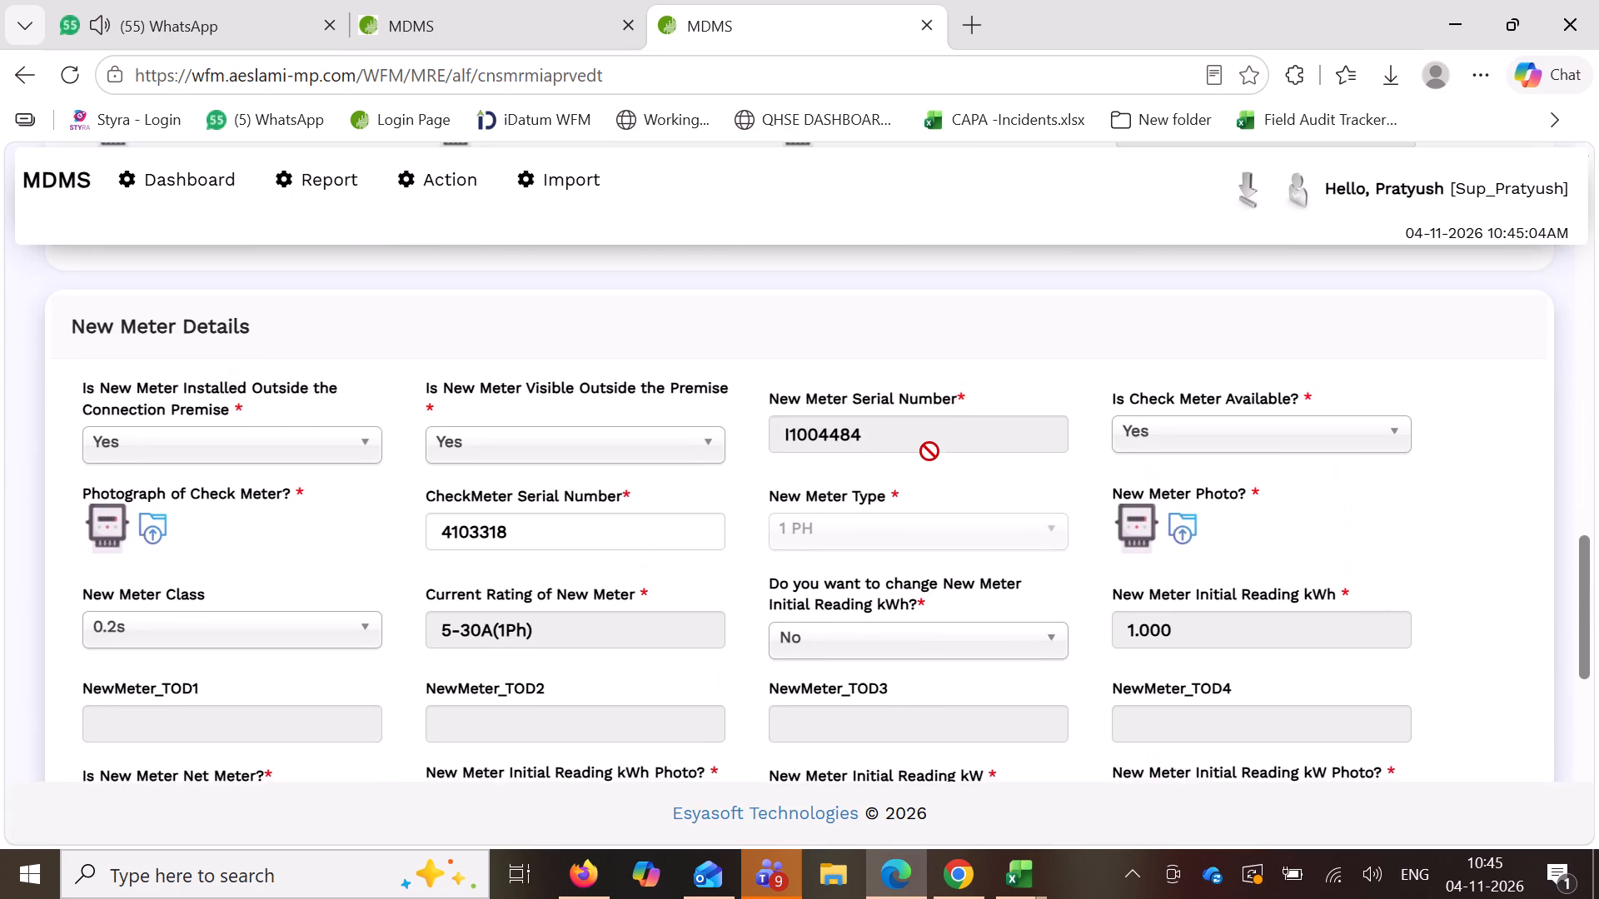
pyautogui.scroll(-1, 929, 451)
pyautogui.click(828, 594)
pyautogui.press('o')
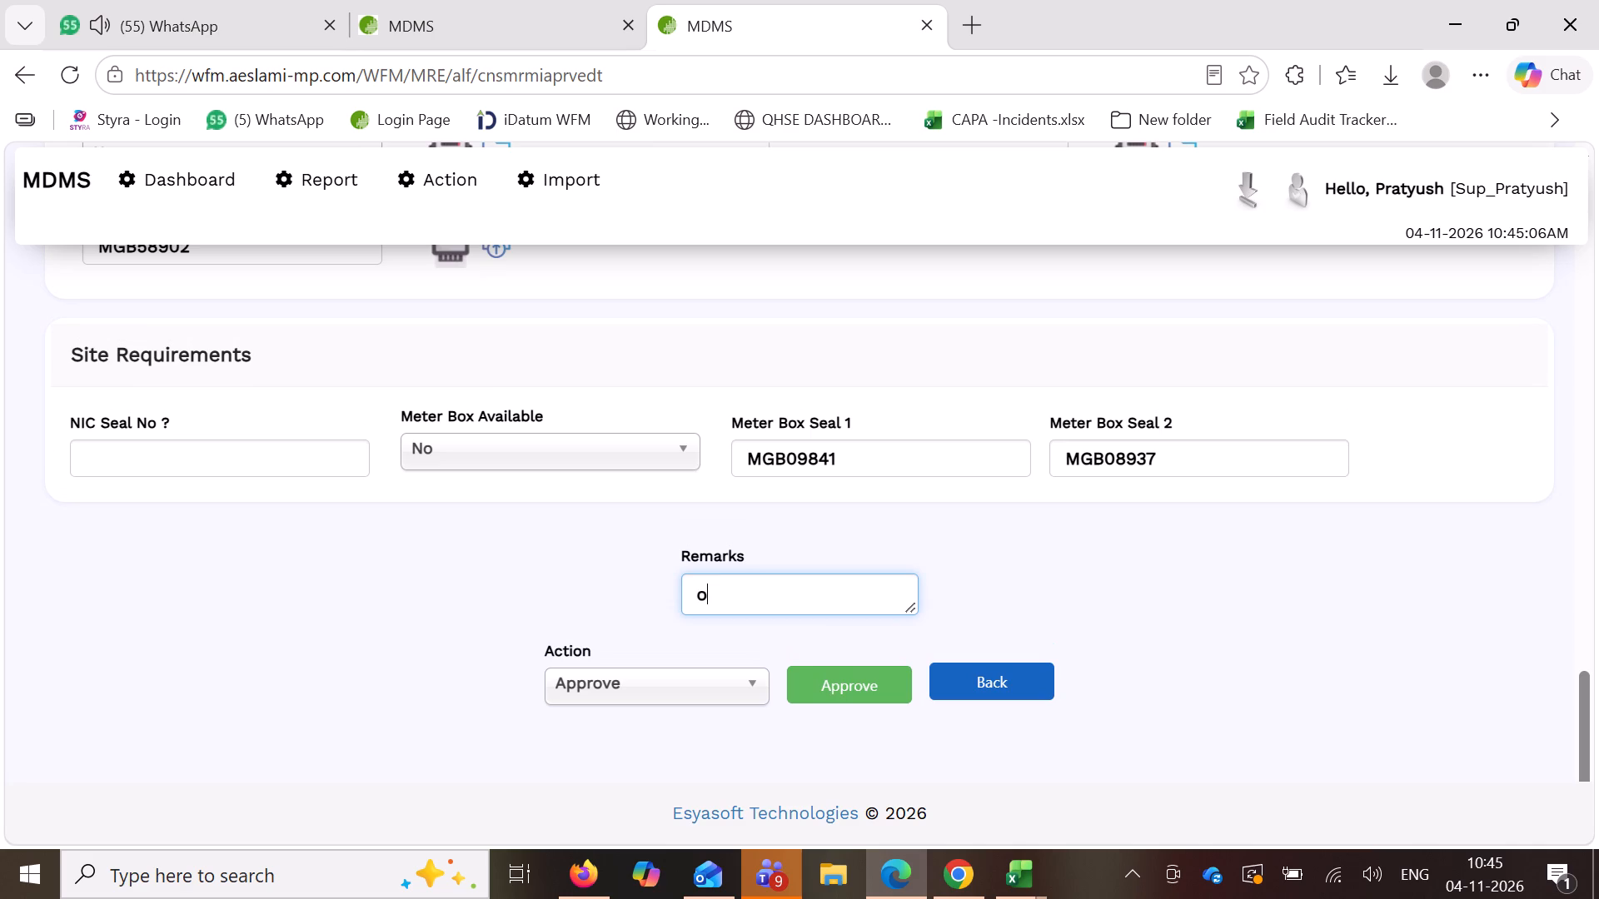
pyautogui.press('k')
pyautogui.click(860, 681)
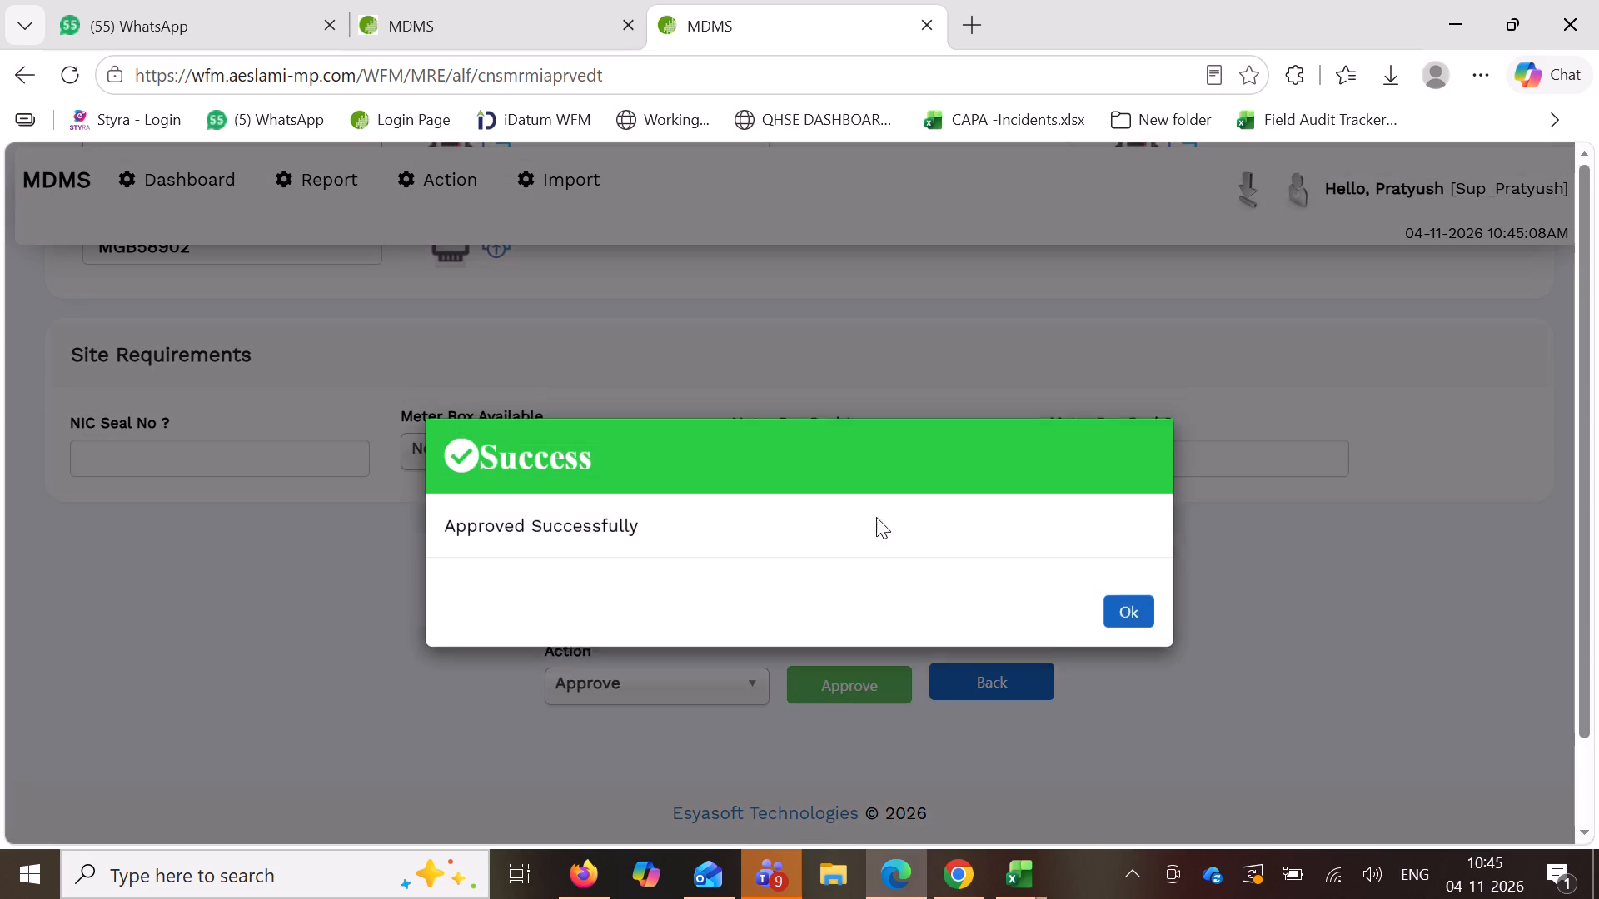
pyautogui.click(1132, 614)
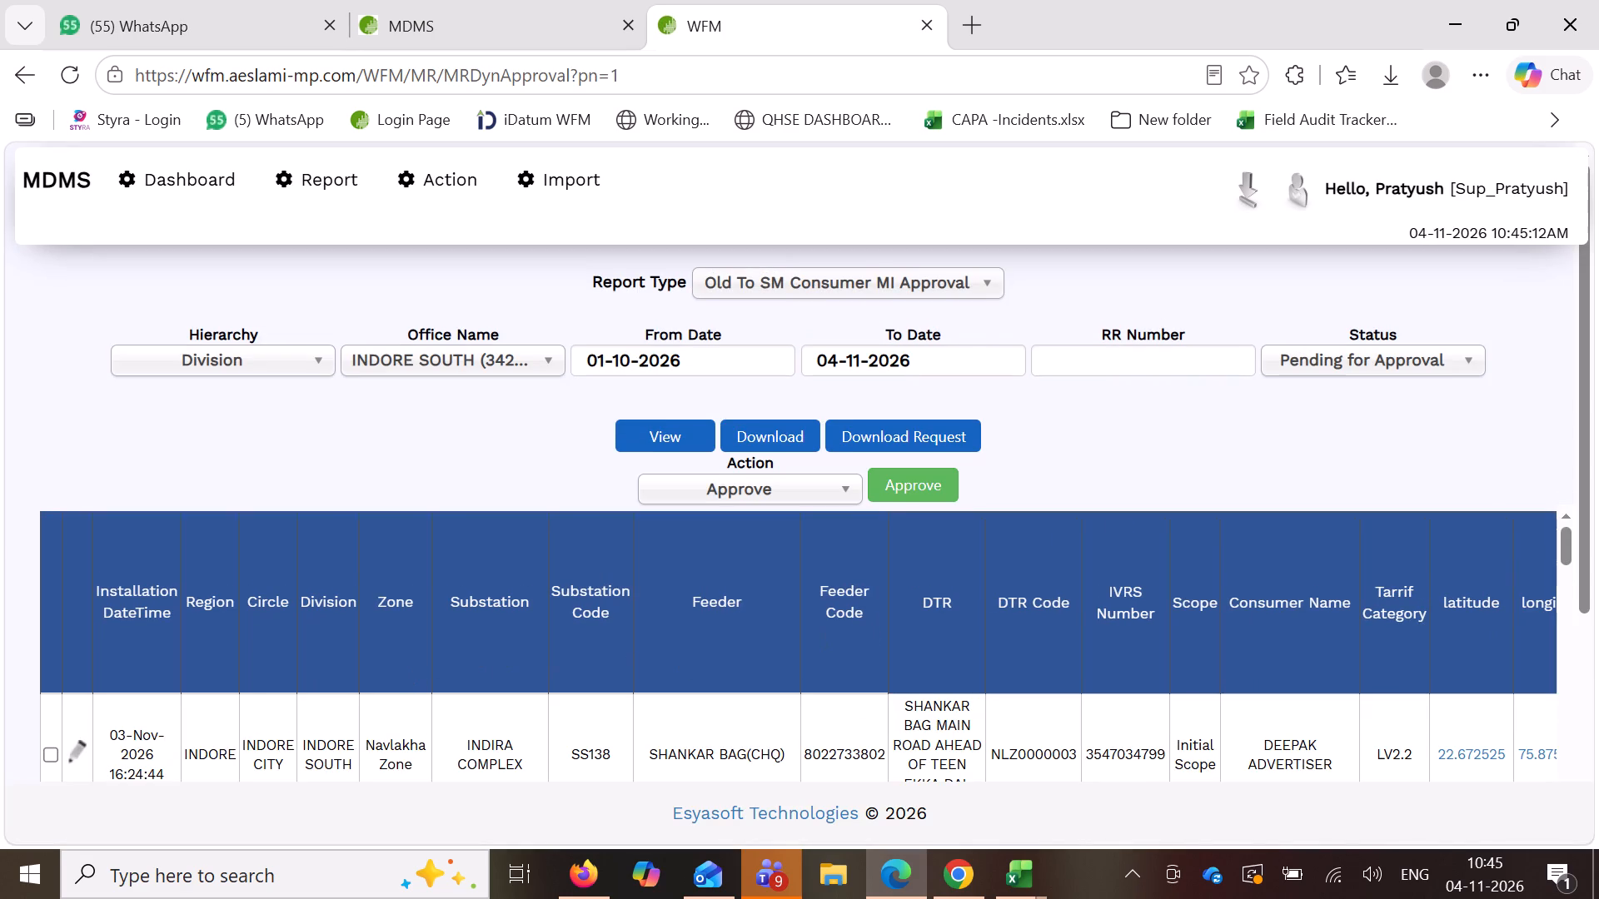
# Open the pending installation record dated 03-Nov-2026 16:24:44 and inspect its new meter initial reading kWh photo.
pyautogui.click(72, 752)
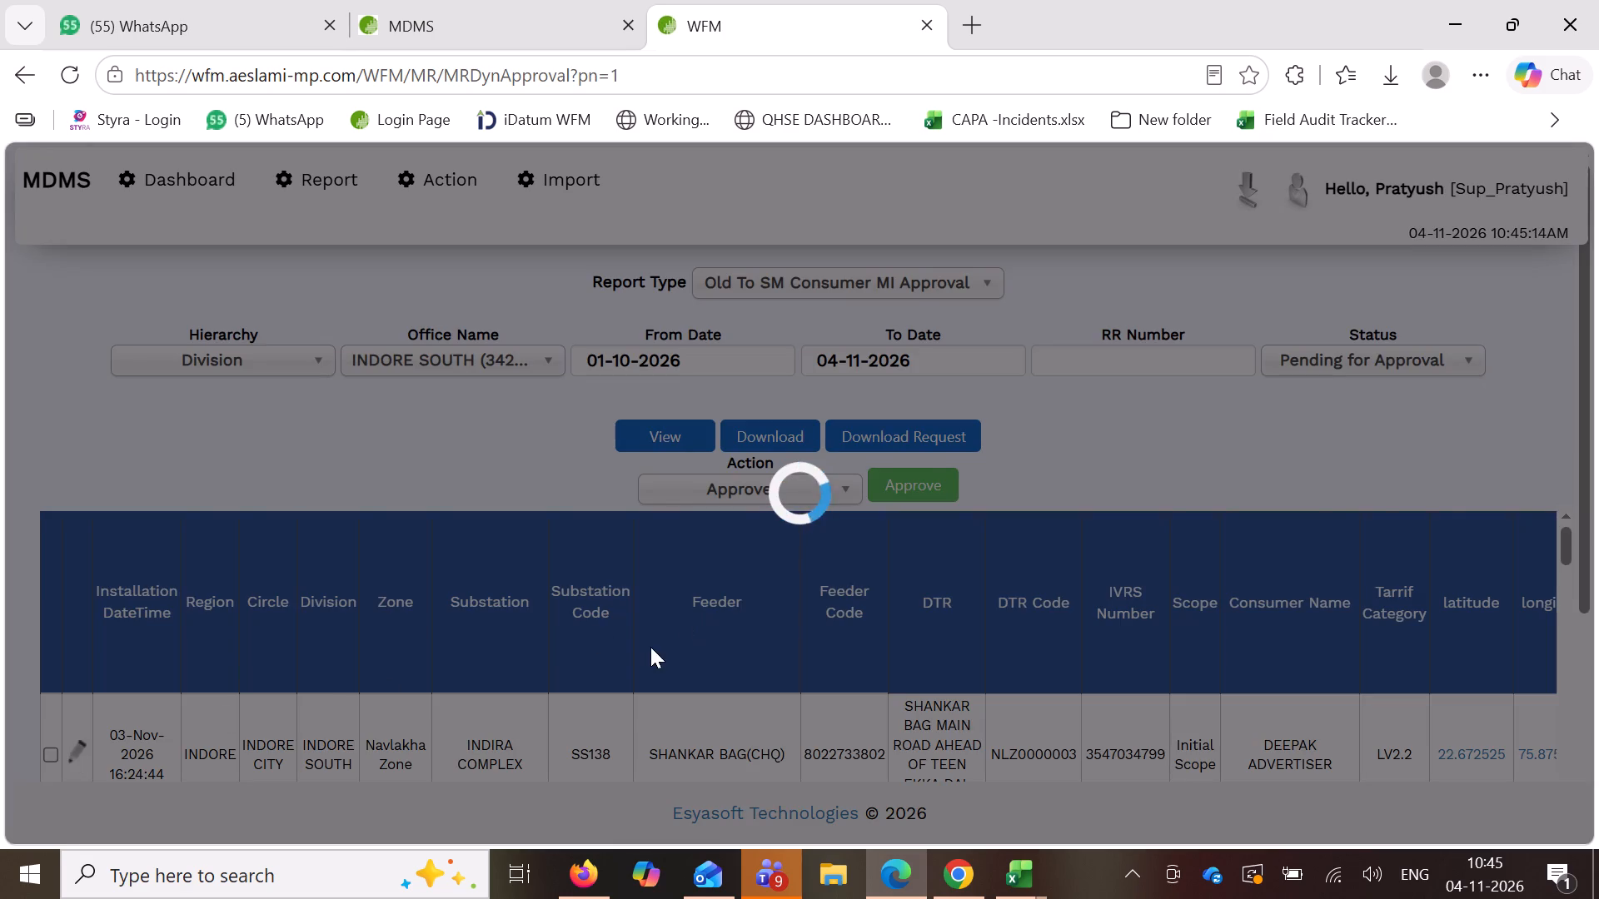
pyautogui.scroll(-3, 525, 599)
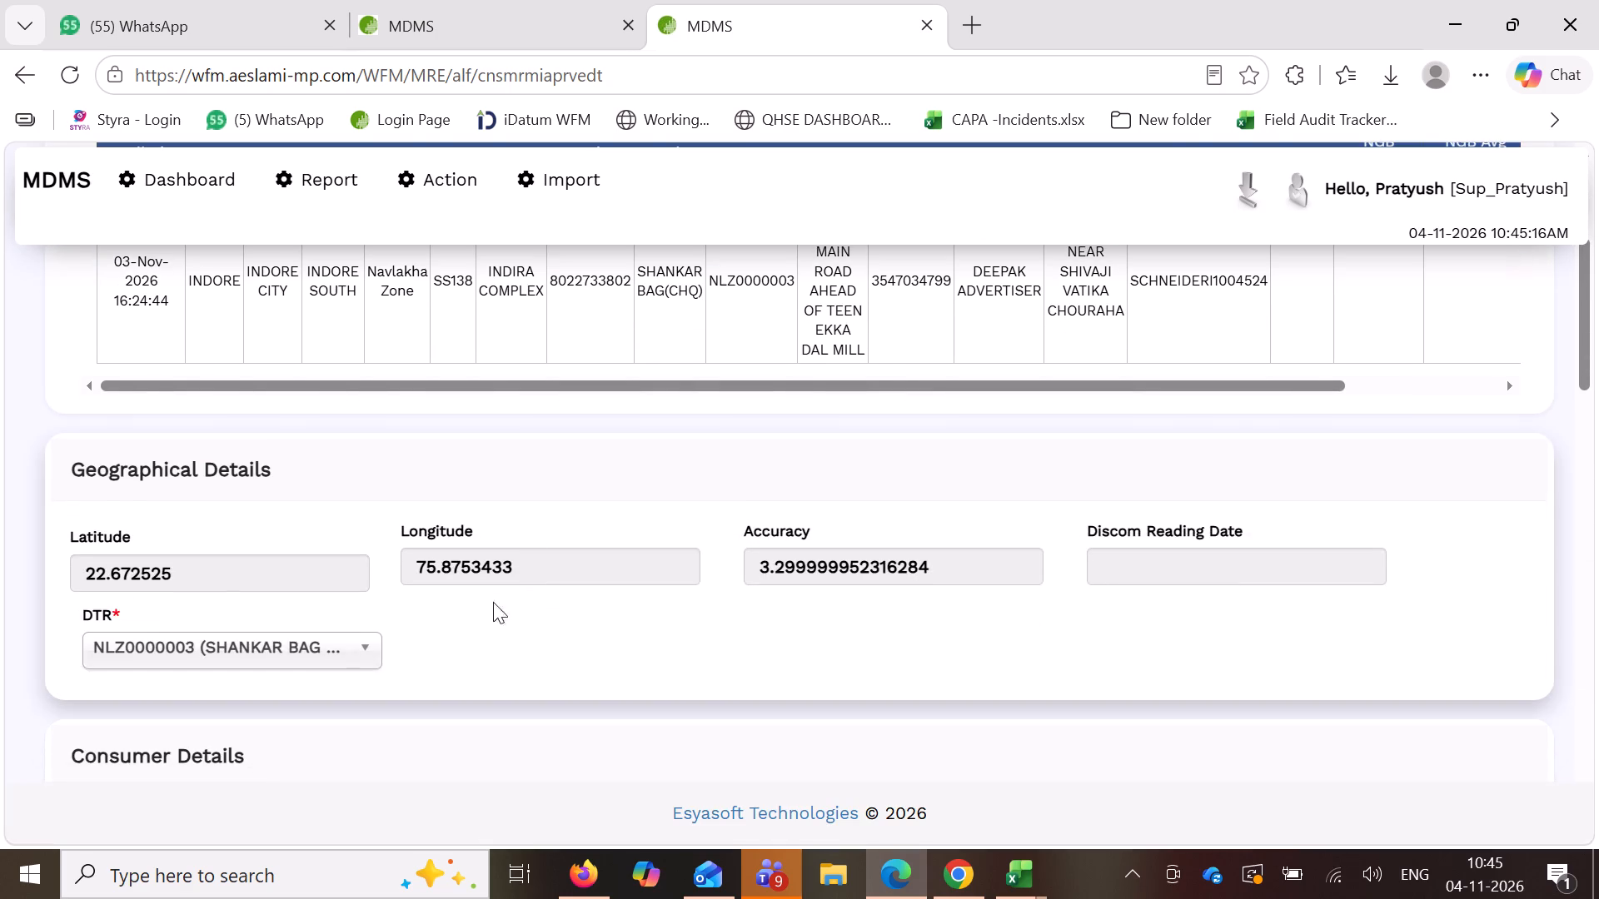
pyautogui.scroll(-2, 404, 626)
pyautogui.scroll(-2, 790, 616)
pyautogui.scroll(-1, 590, 678)
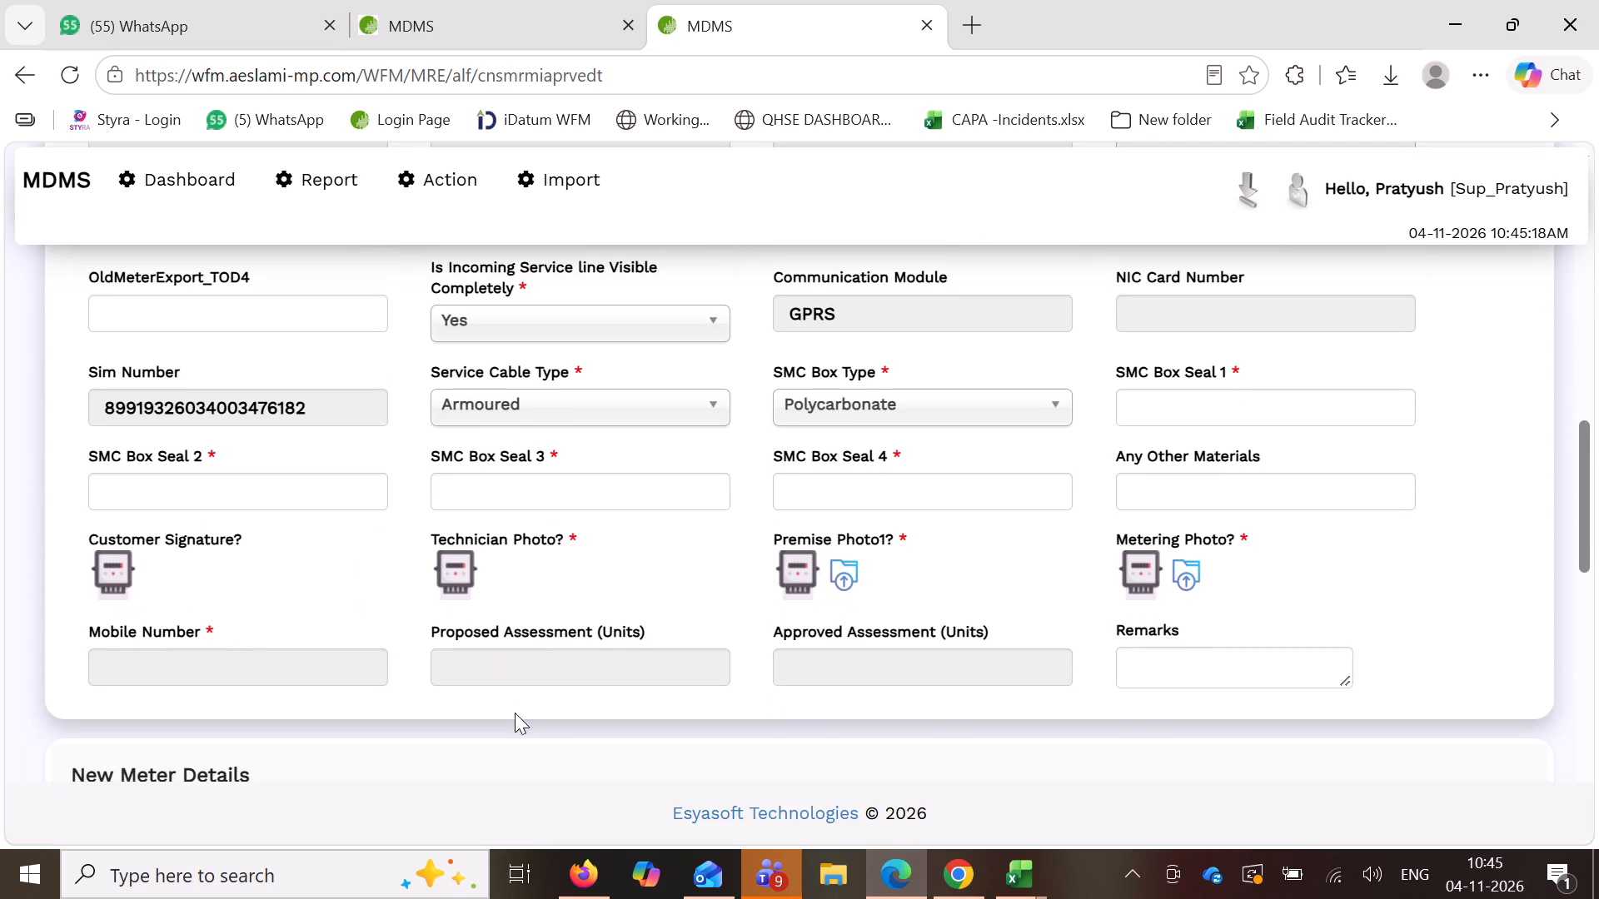
pyautogui.scroll(-5, 515, 713)
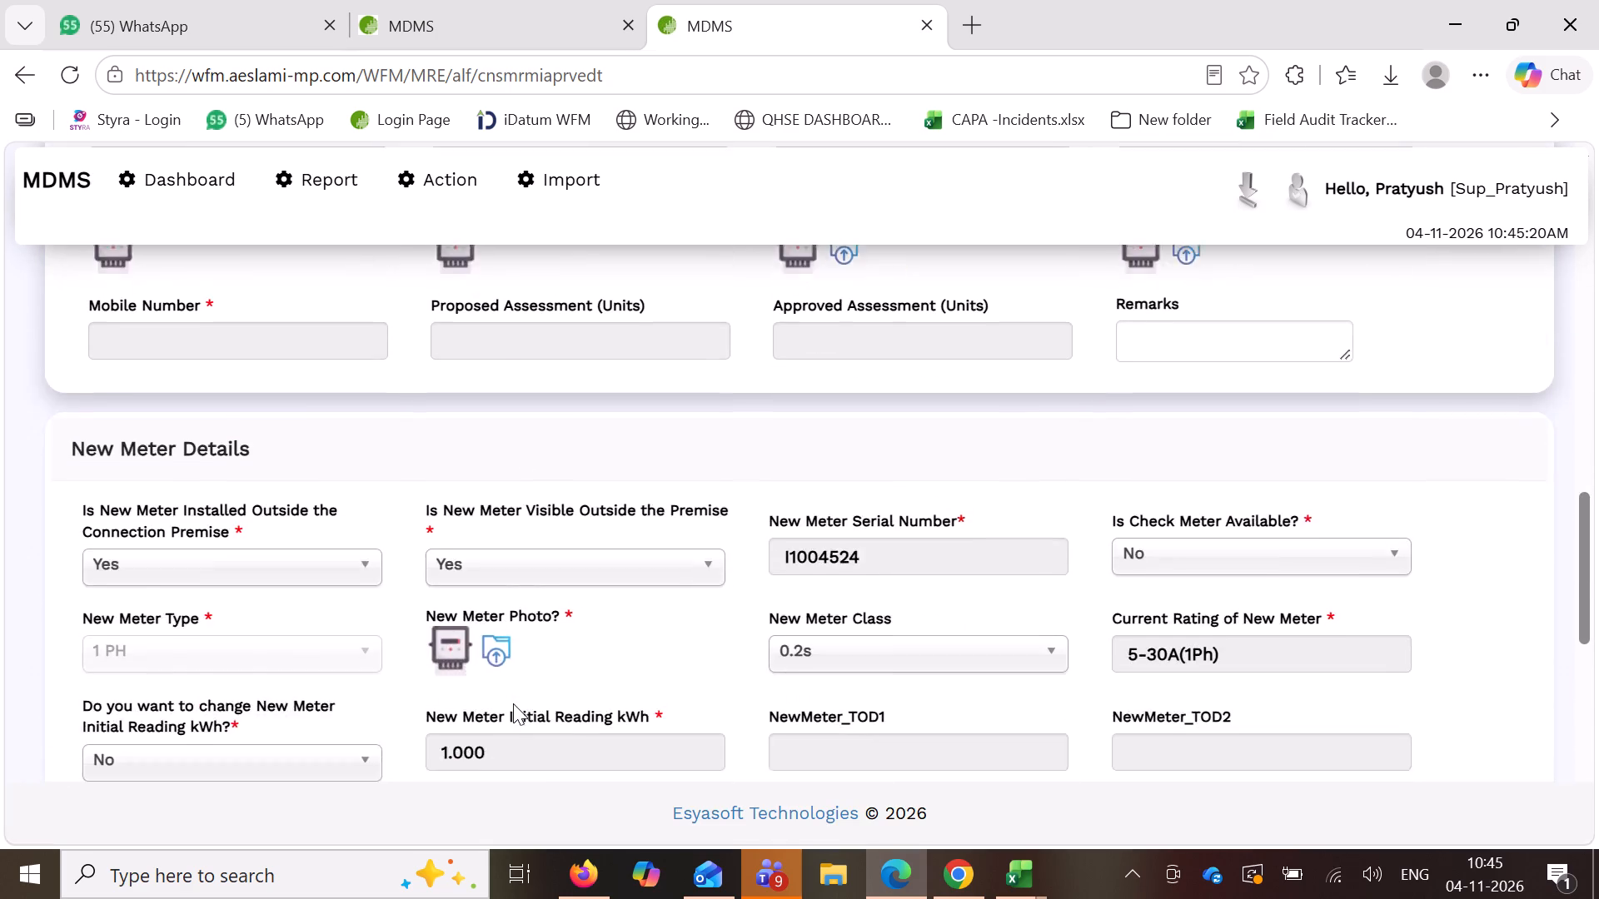
pyautogui.scroll(-2, 513, 703)
pyautogui.scroll(-1, 682, 680)
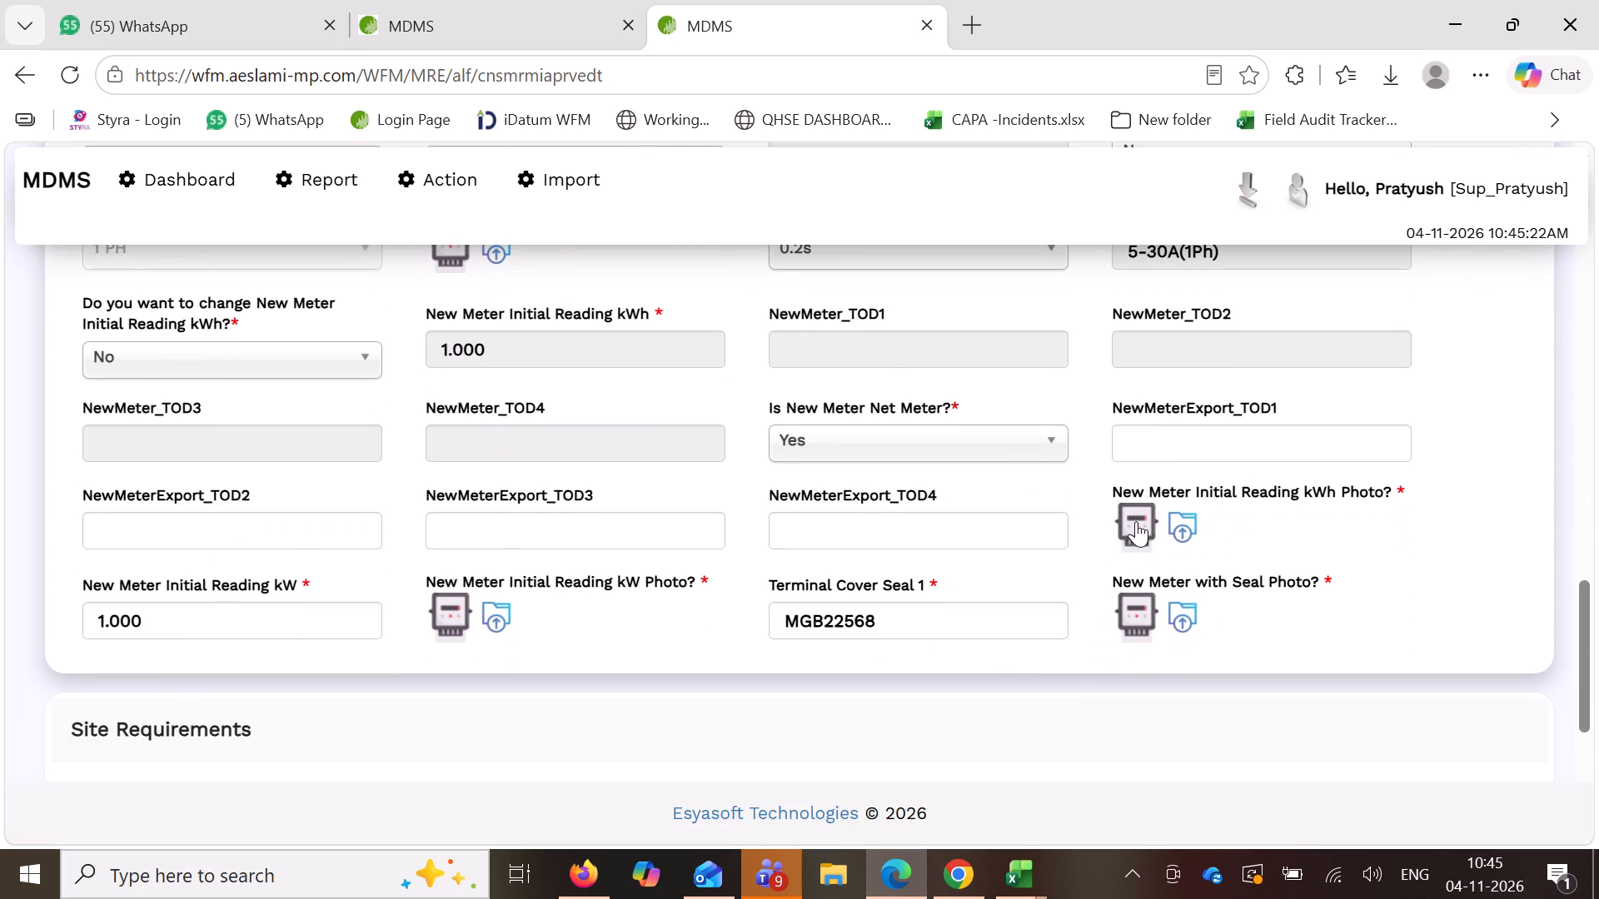
pyautogui.click(1137, 520)
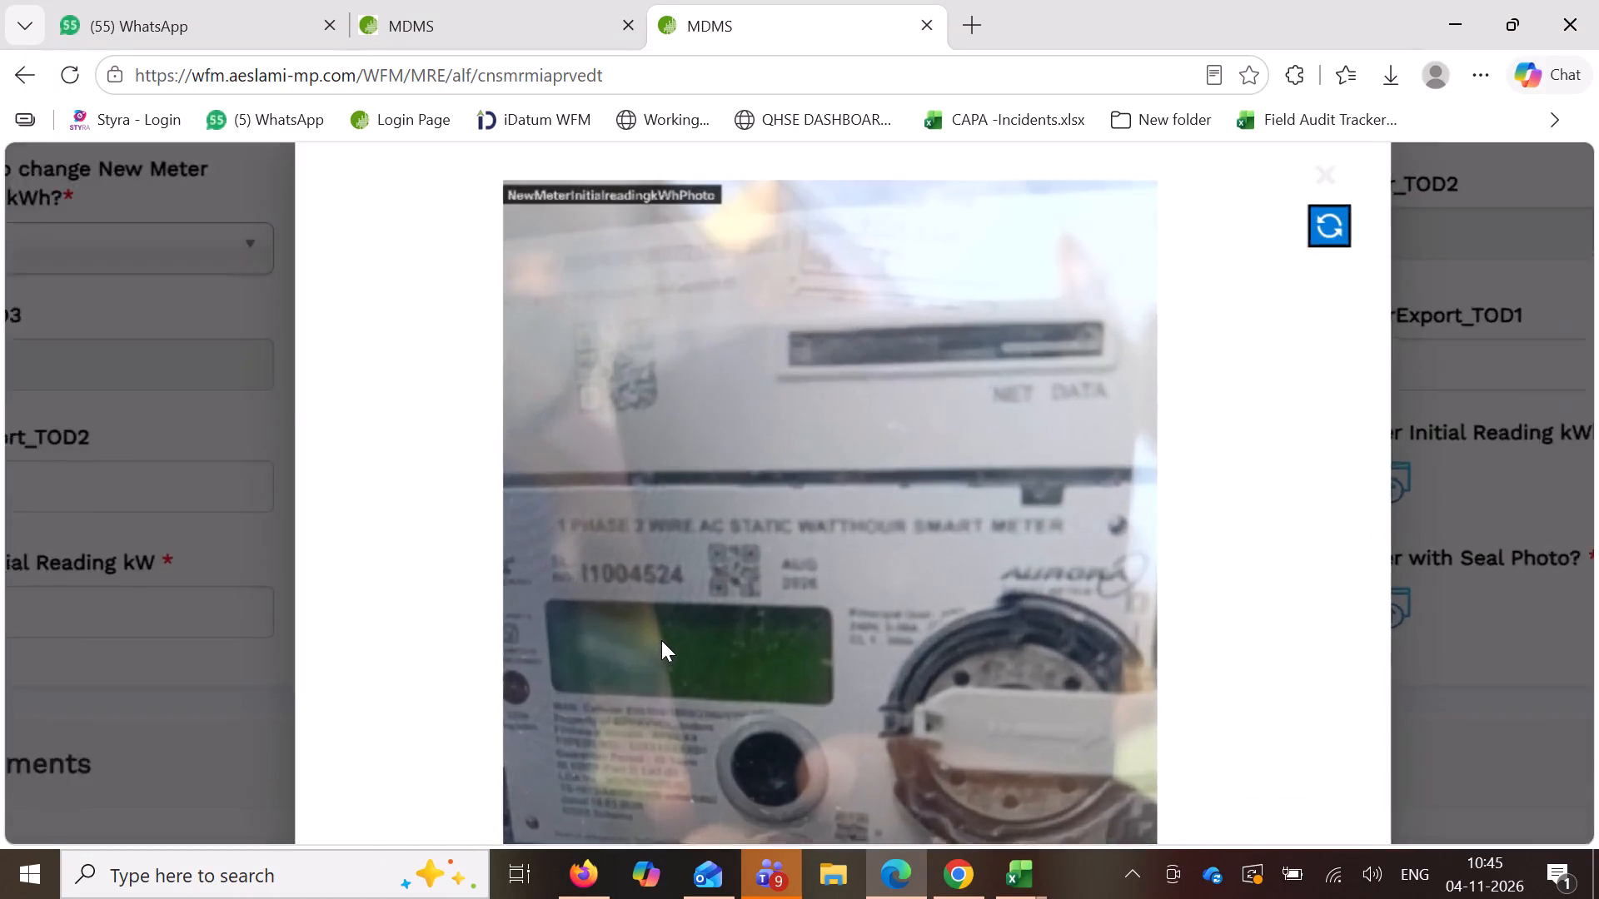
pyautogui.click(1135, 311)
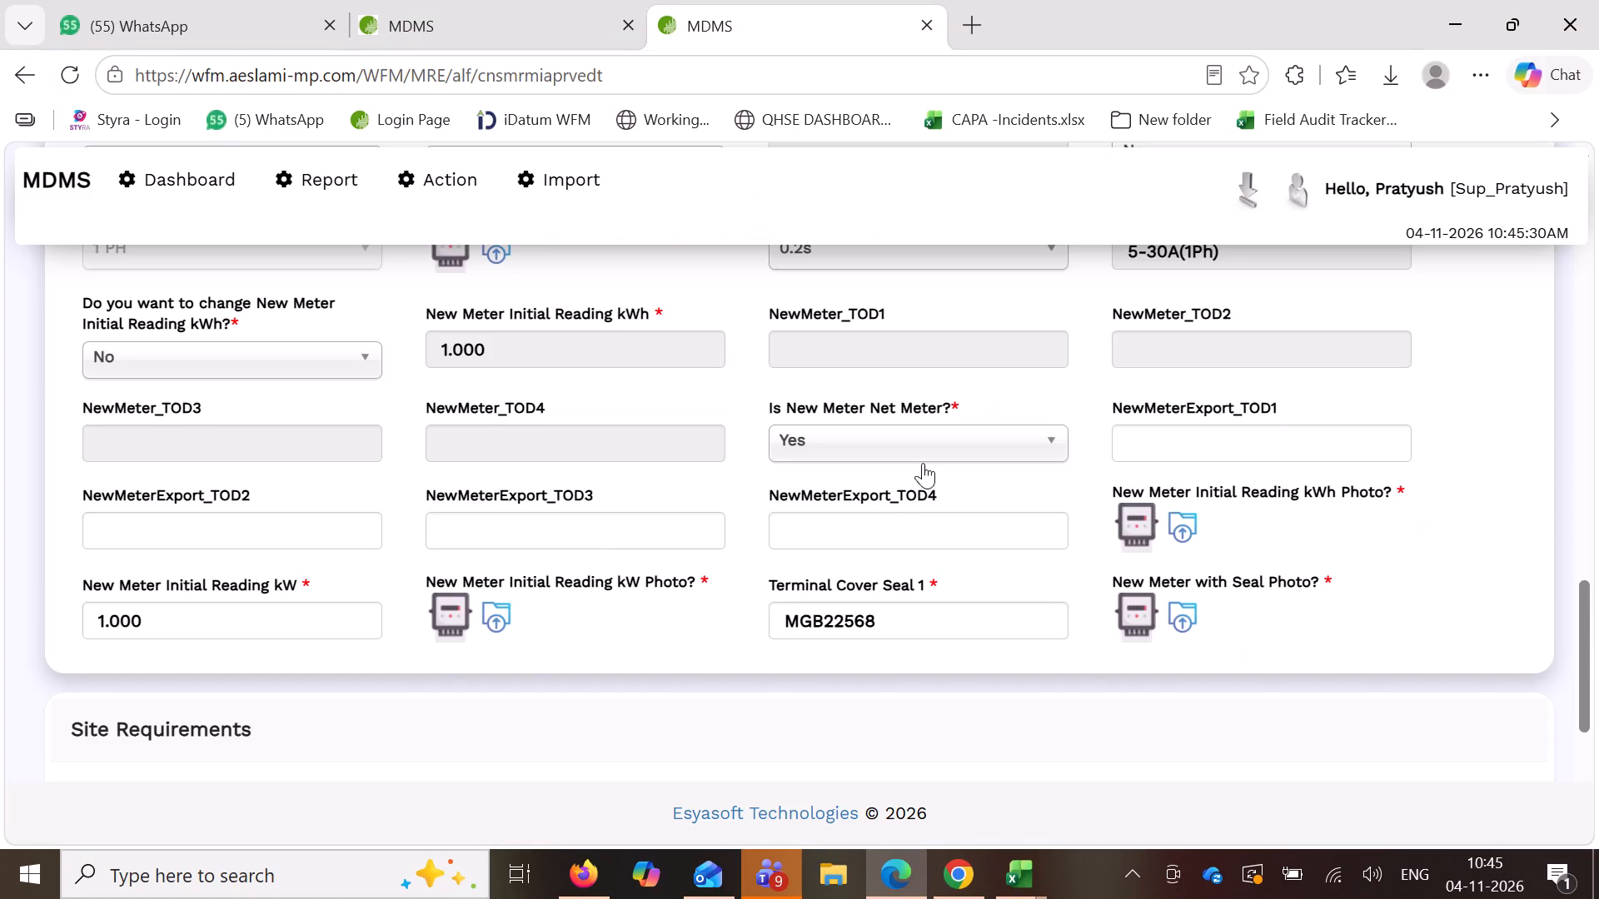
# Set the 16:24:44 record's action to Reject and choose Others as the rejection reason.
pyautogui.scroll(-5, 997, 552)
pyautogui.click(660, 701)
pyautogui.click(649, 742)
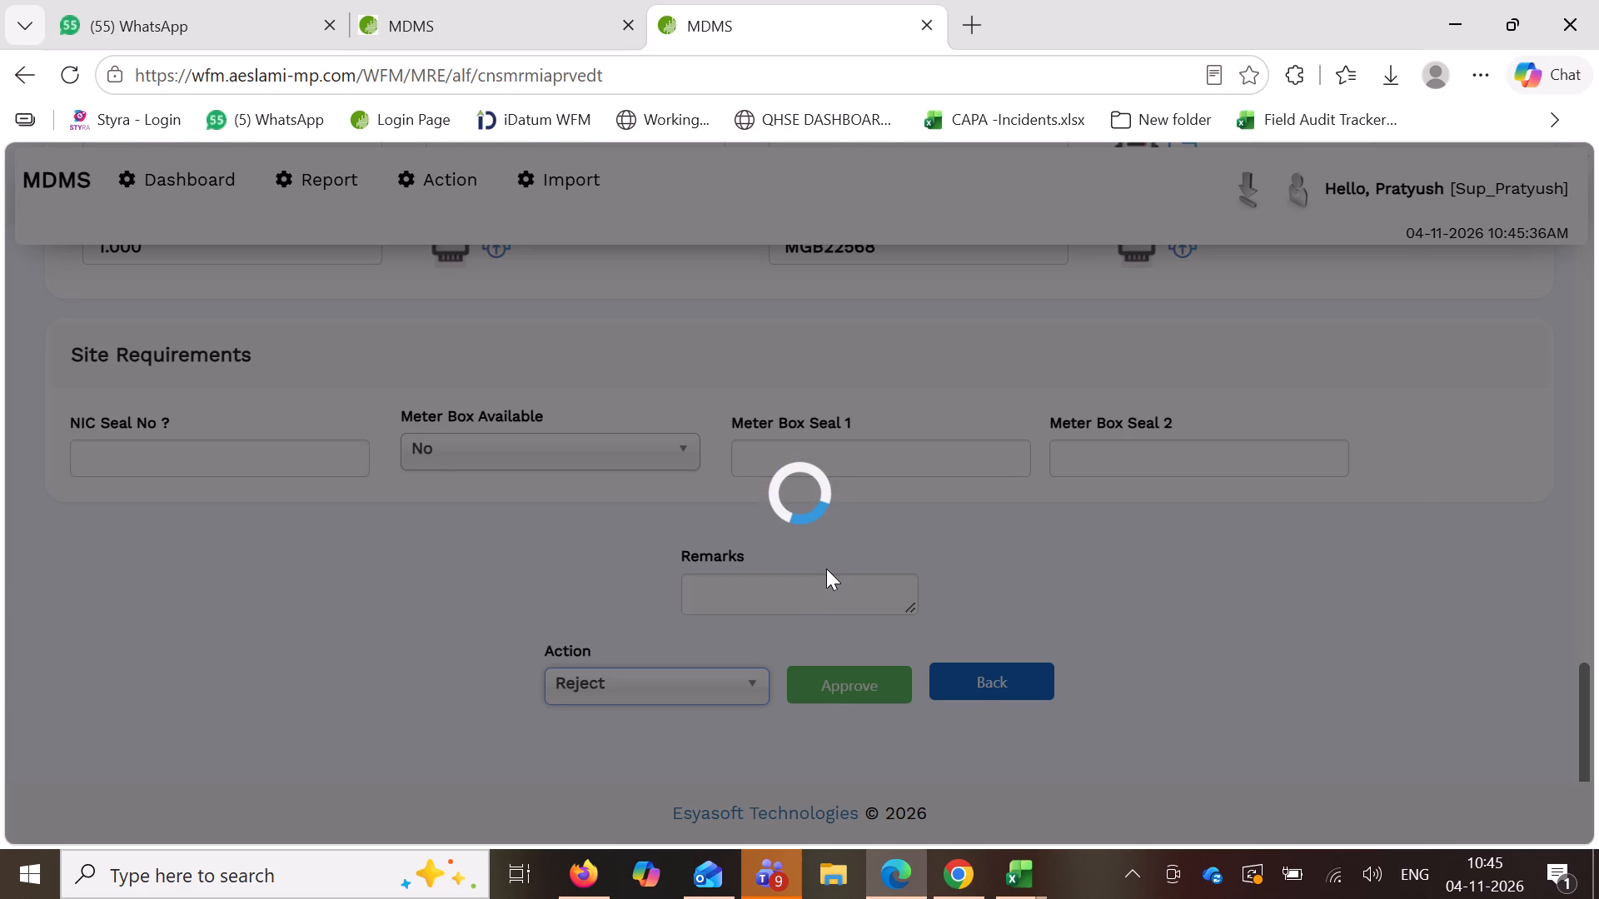
pyautogui.click(868, 575)
pyautogui.click(864, 594)
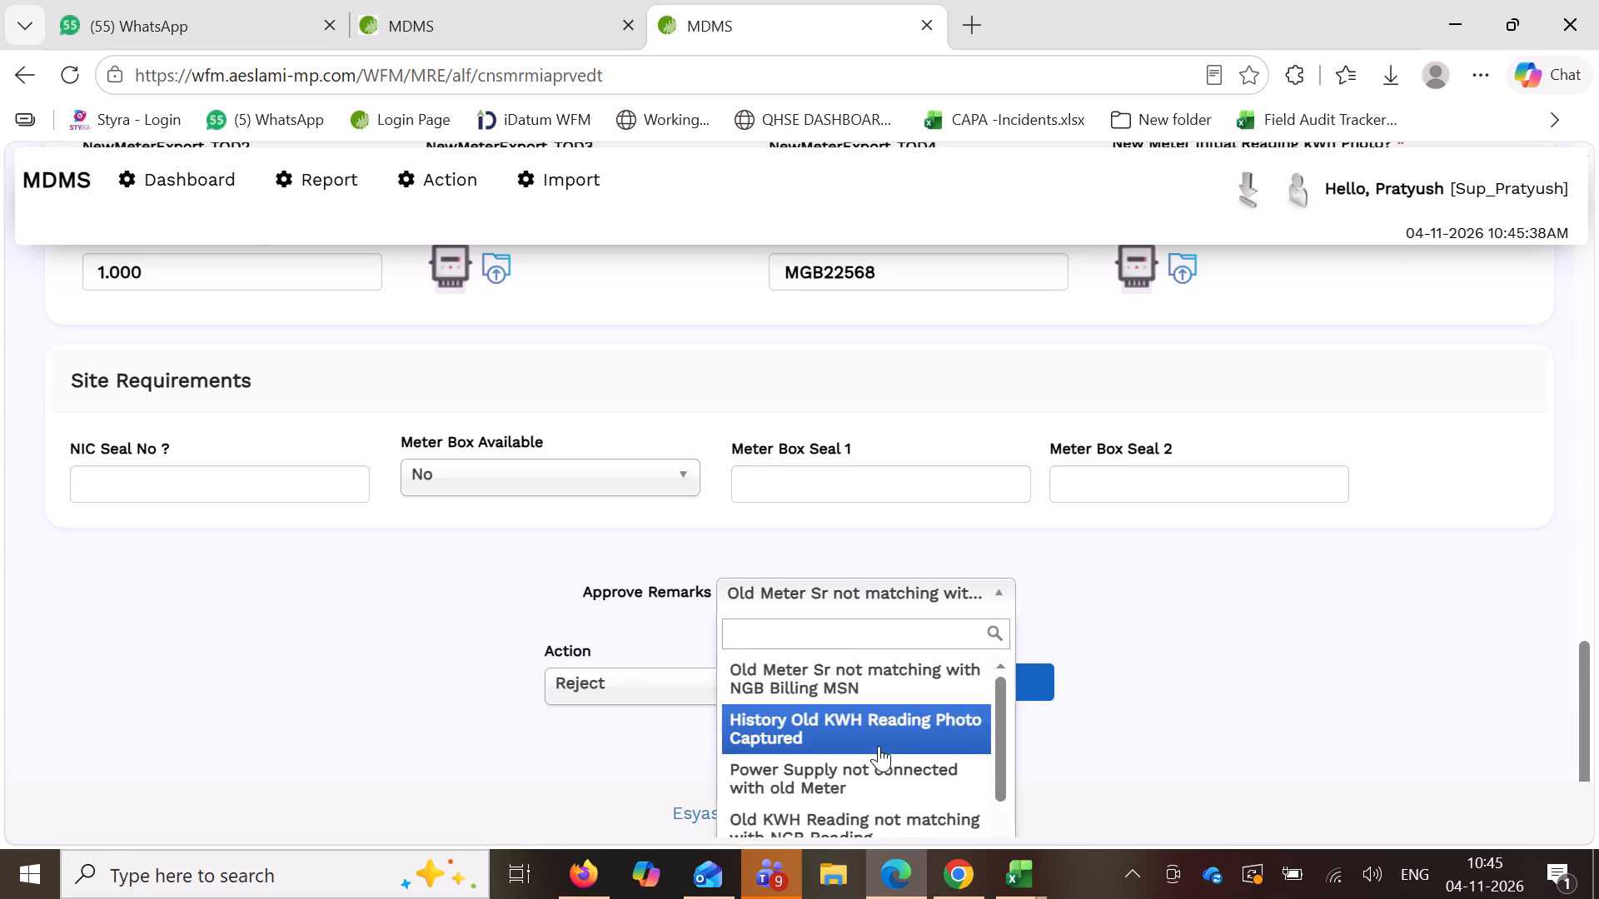
pyautogui.scroll(-5, 881, 771)
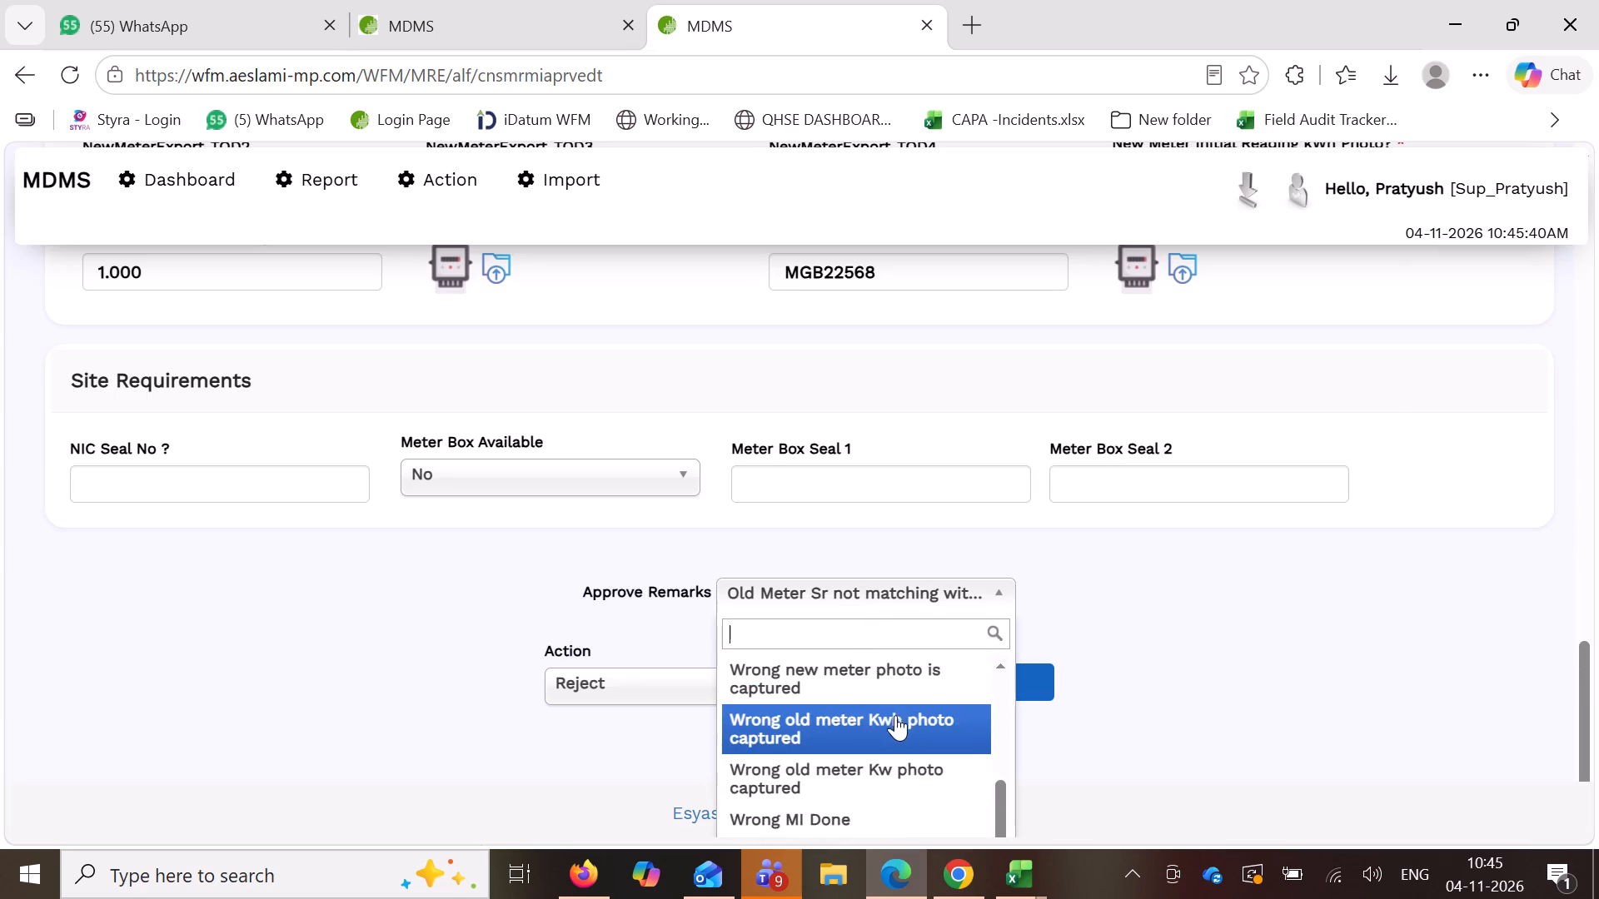
pyautogui.scroll(-7, 908, 743)
pyautogui.scroll(-6, 930, 809)
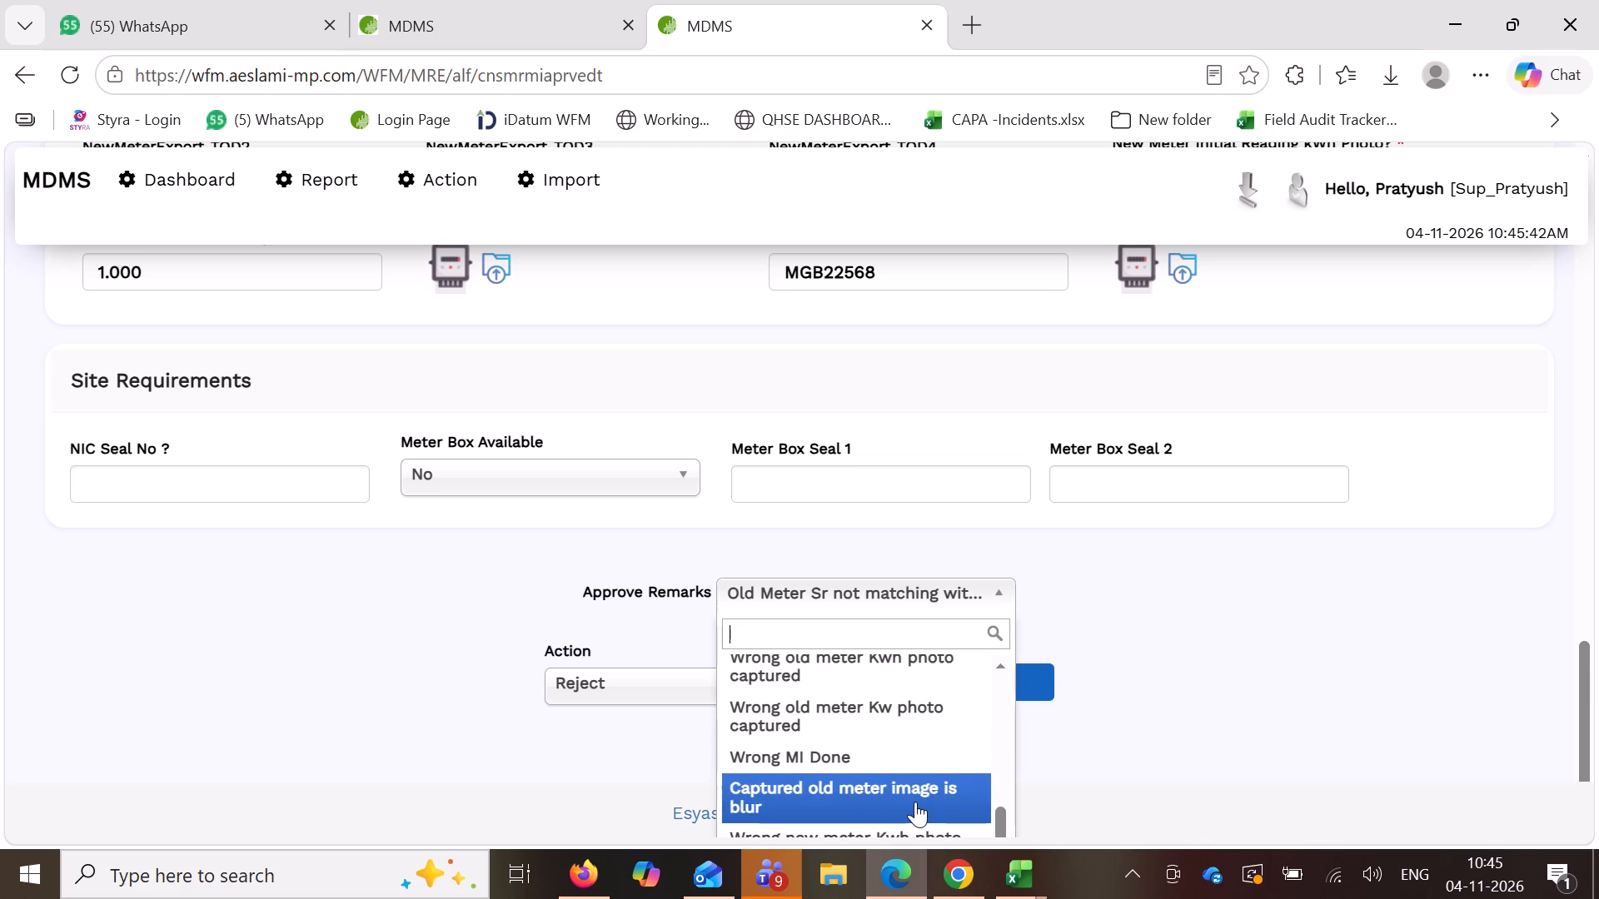
pyautogui.scroll(4, 914, 797)
pyautogui.scroll(-7, 914, 773)
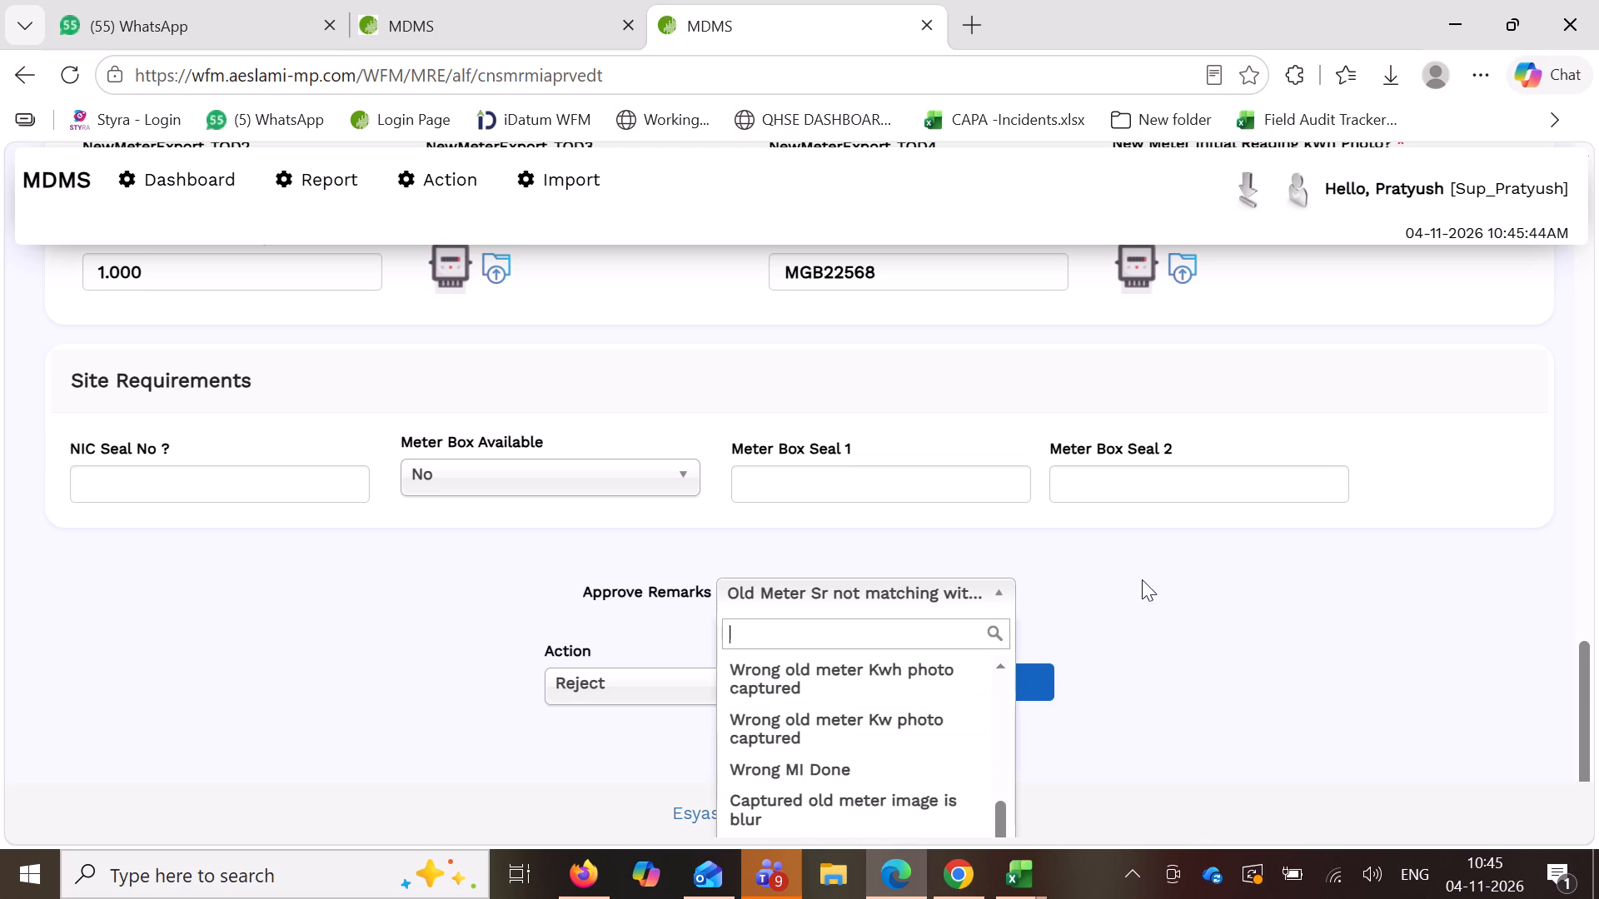
pyautogui.scroll(-3, 1123, 582)
pyautogui.scroll(-3, 889, 697)
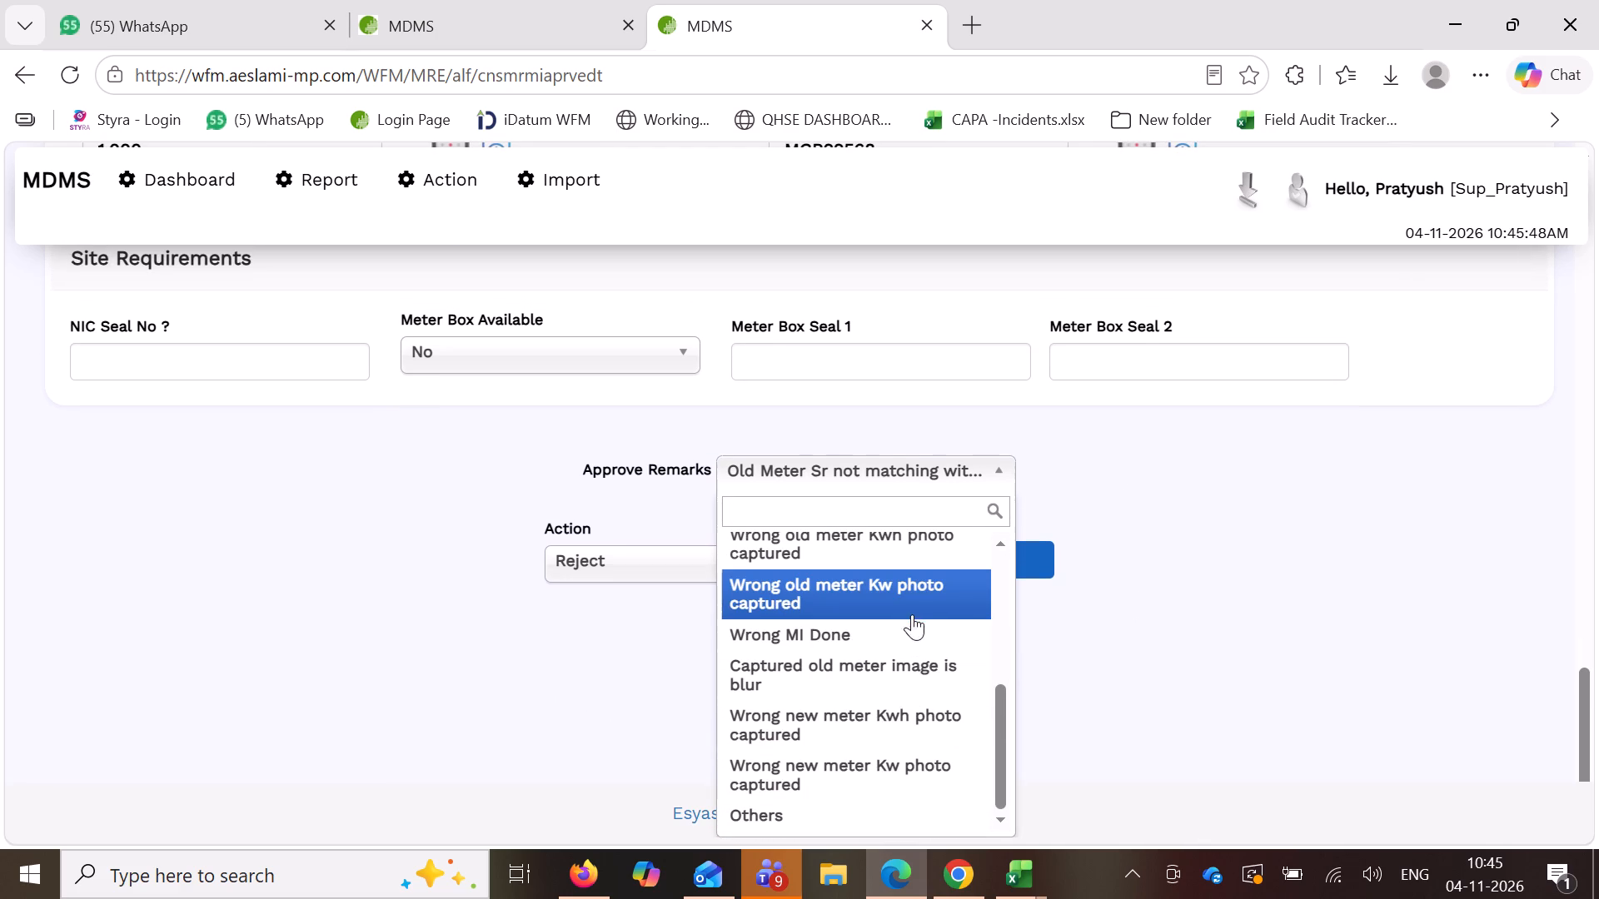
pyautogui.scroll(1, 889, 612)
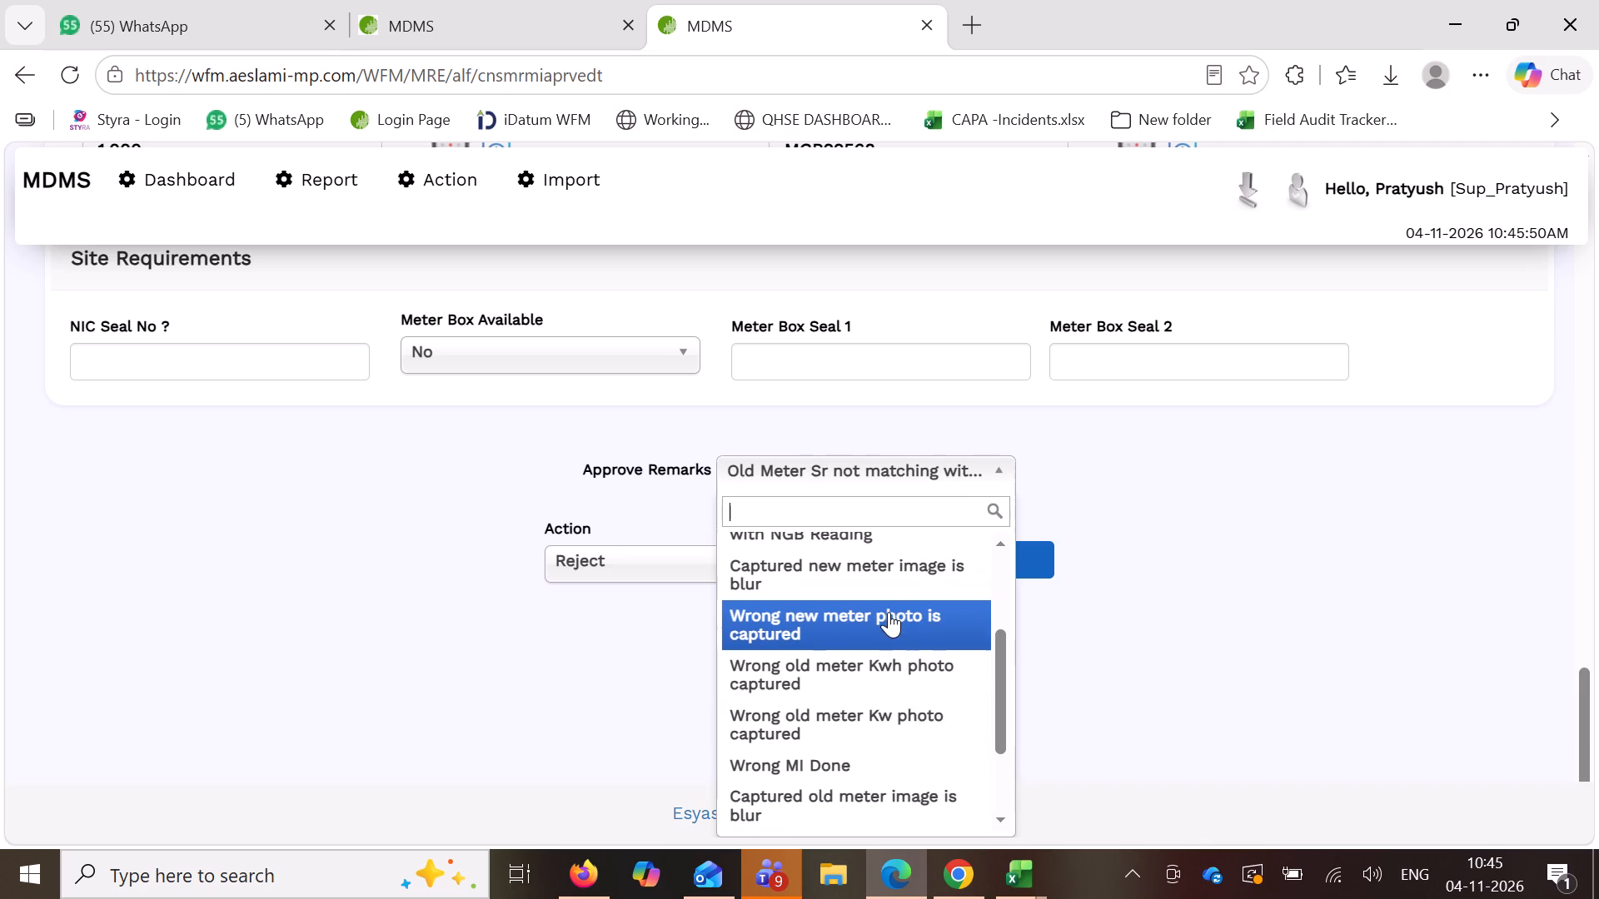
pyautogui.scroll(2, 889, 612)
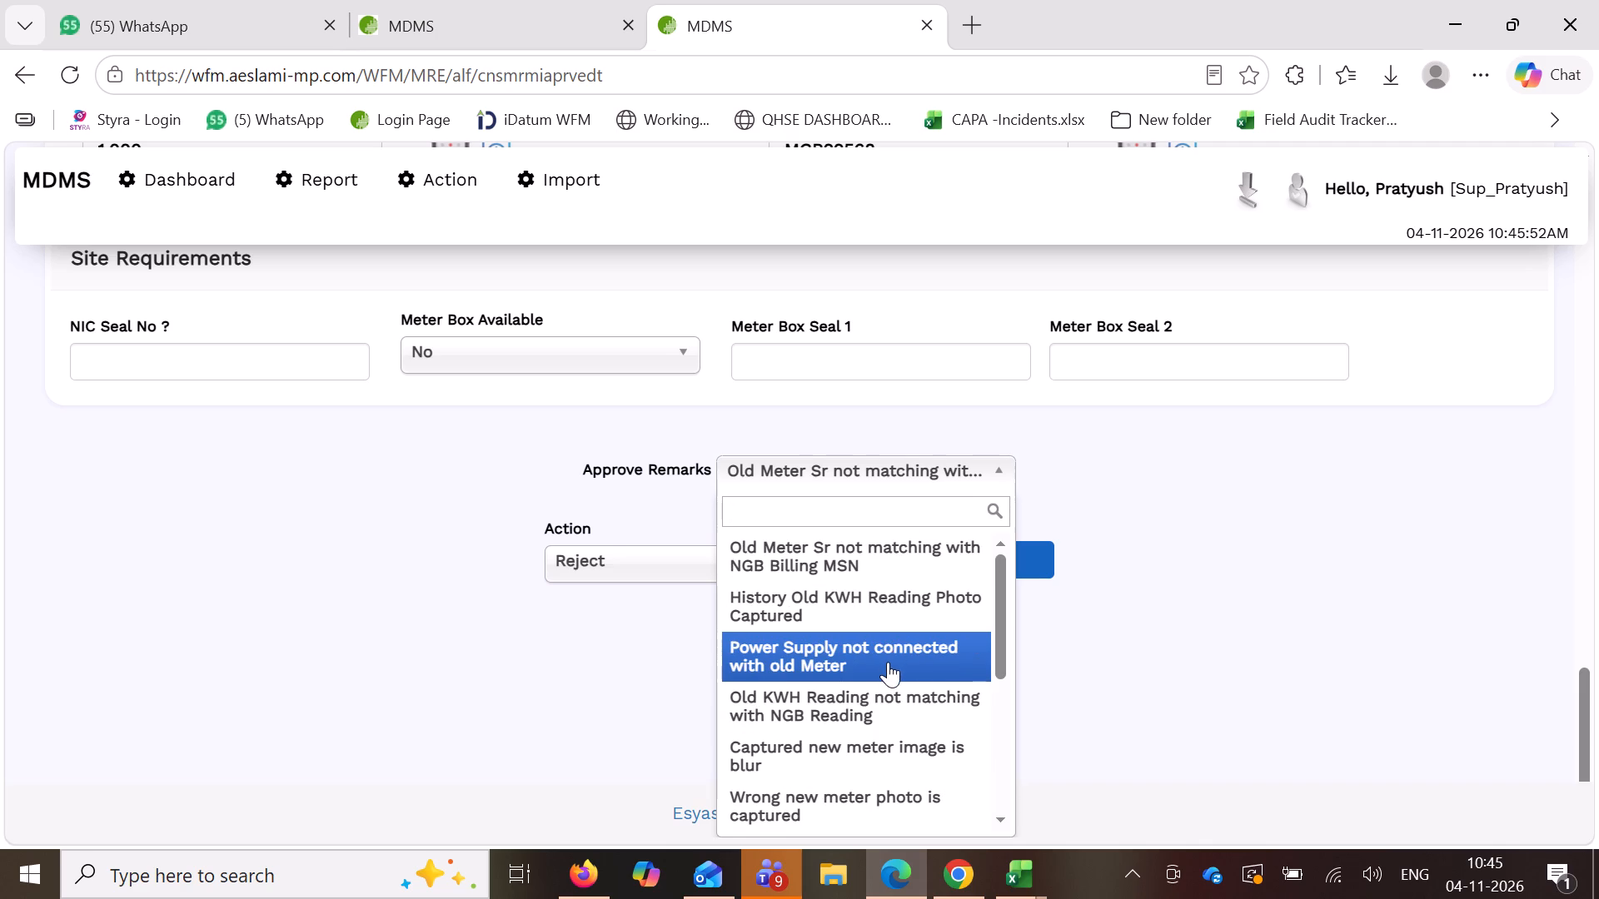
pyautogui.scroll(3, 888, 662)
pyautogui.scroll(-1, 888, 662)
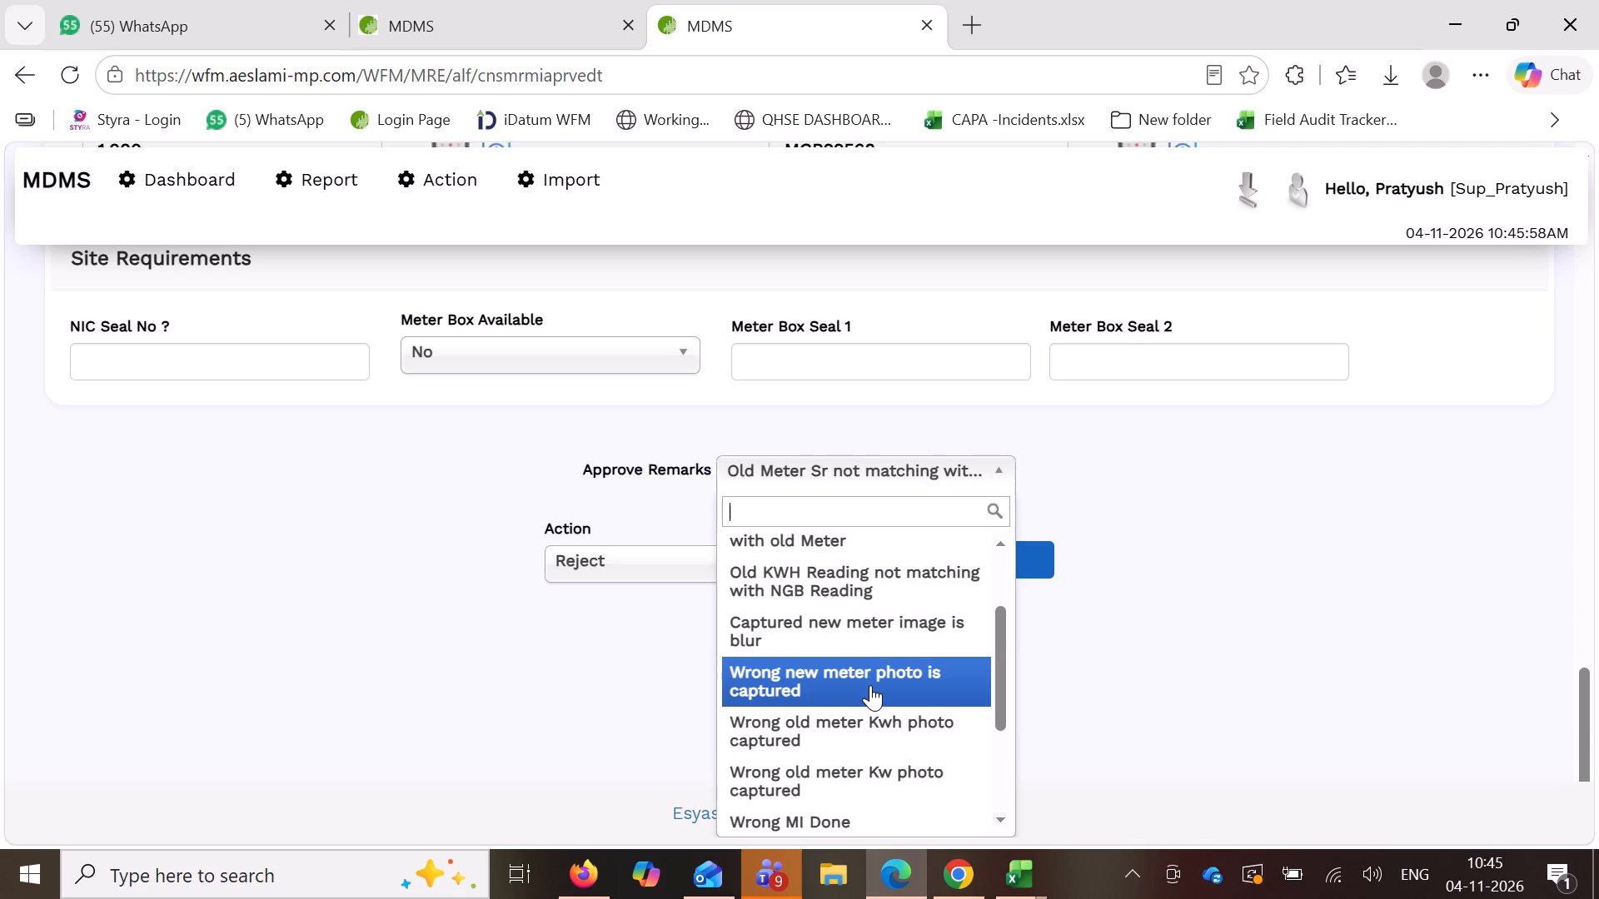
pyautogui.scroll(-2, 870, 685)
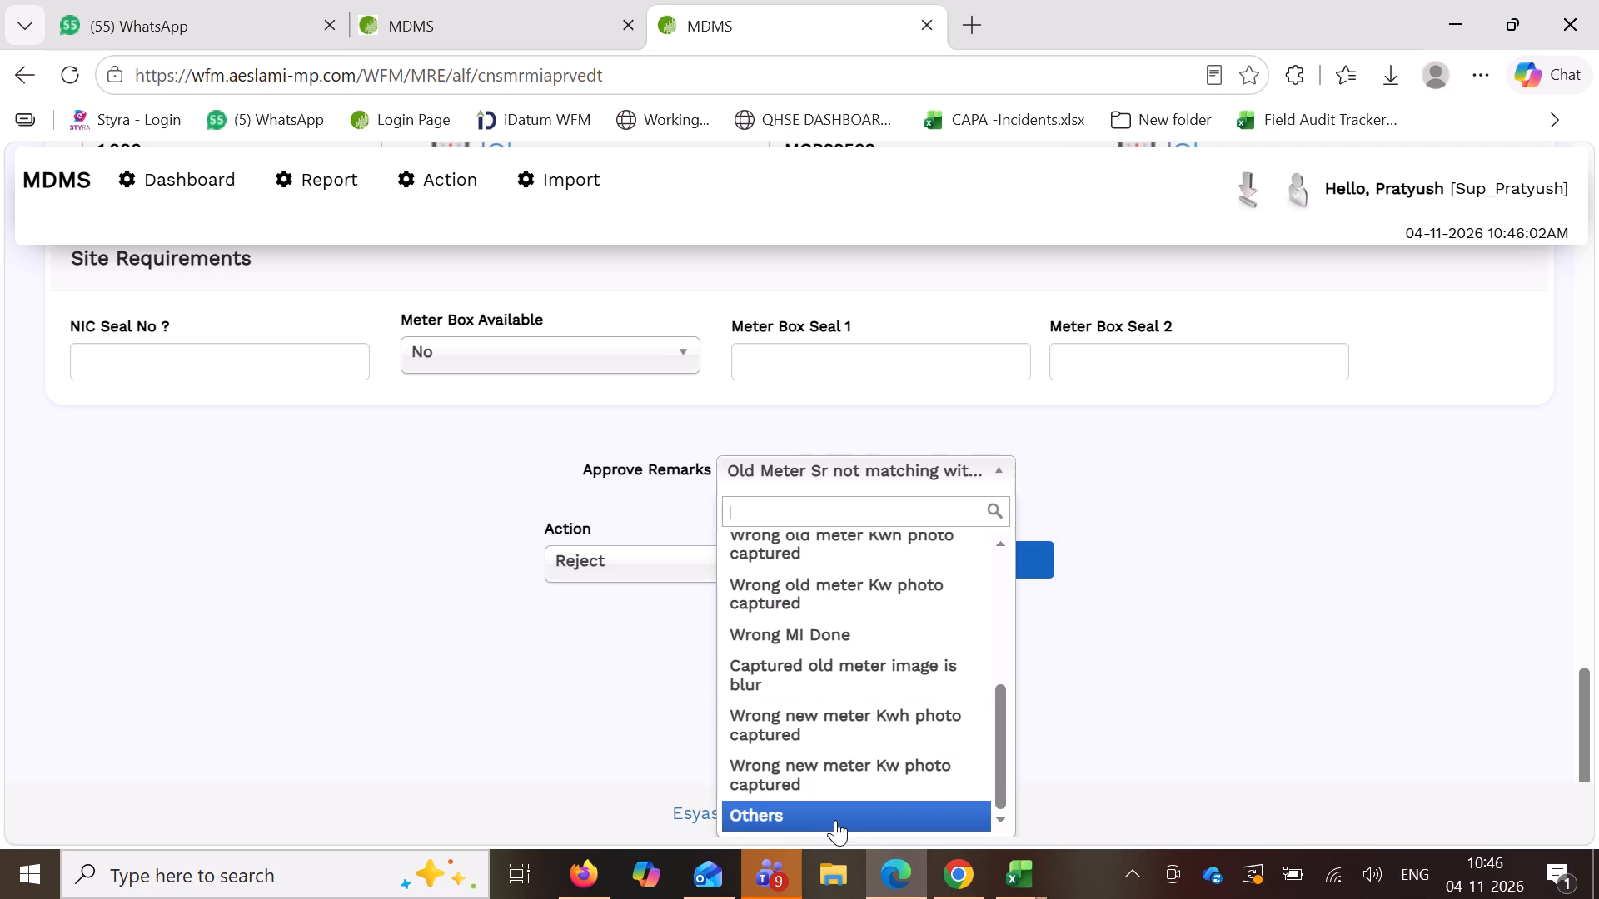
pyautogui.scroll(1, 897, 598)
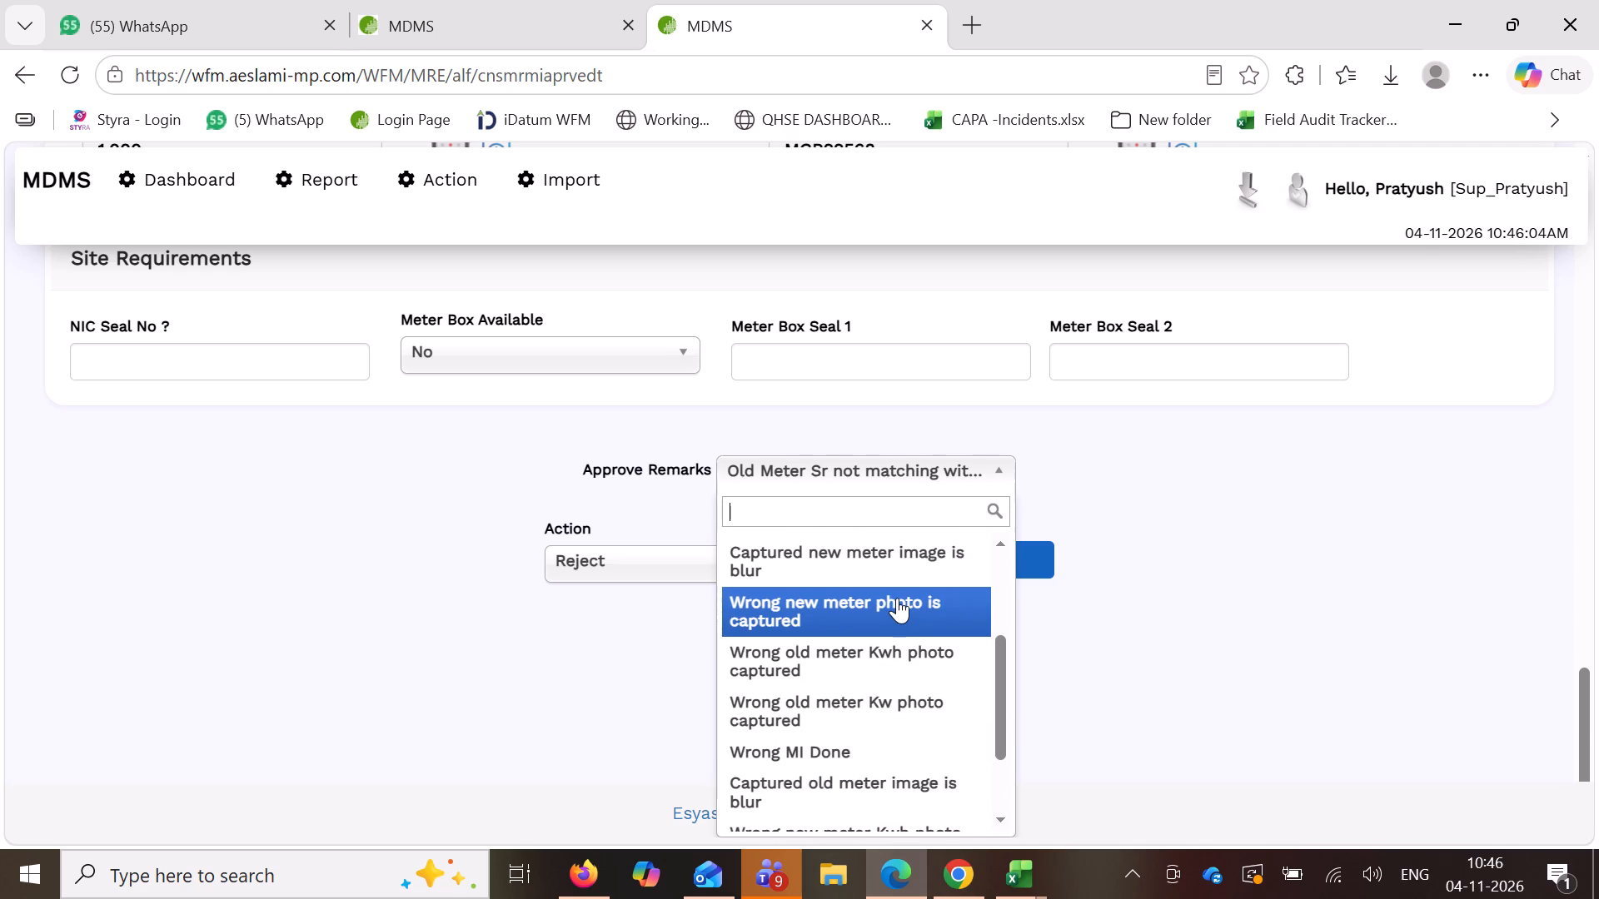
pyautogui.scroll(2, 897, 598)
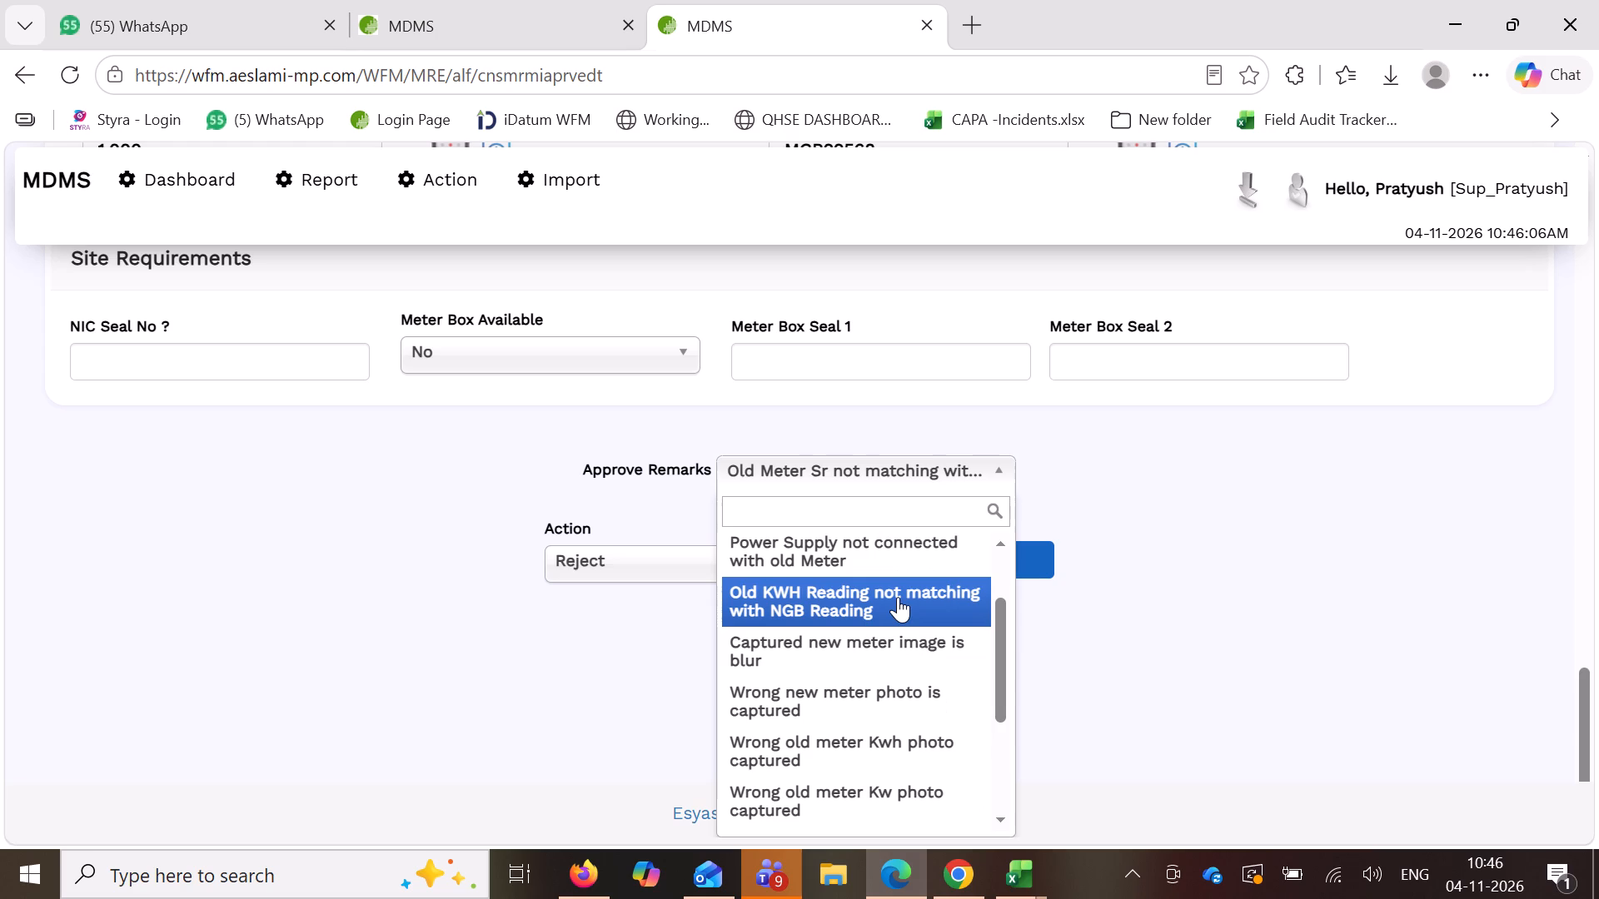
pyautogui.scroll(1, 898, 597)
pyautogui.scroll(-1, 898, 597)
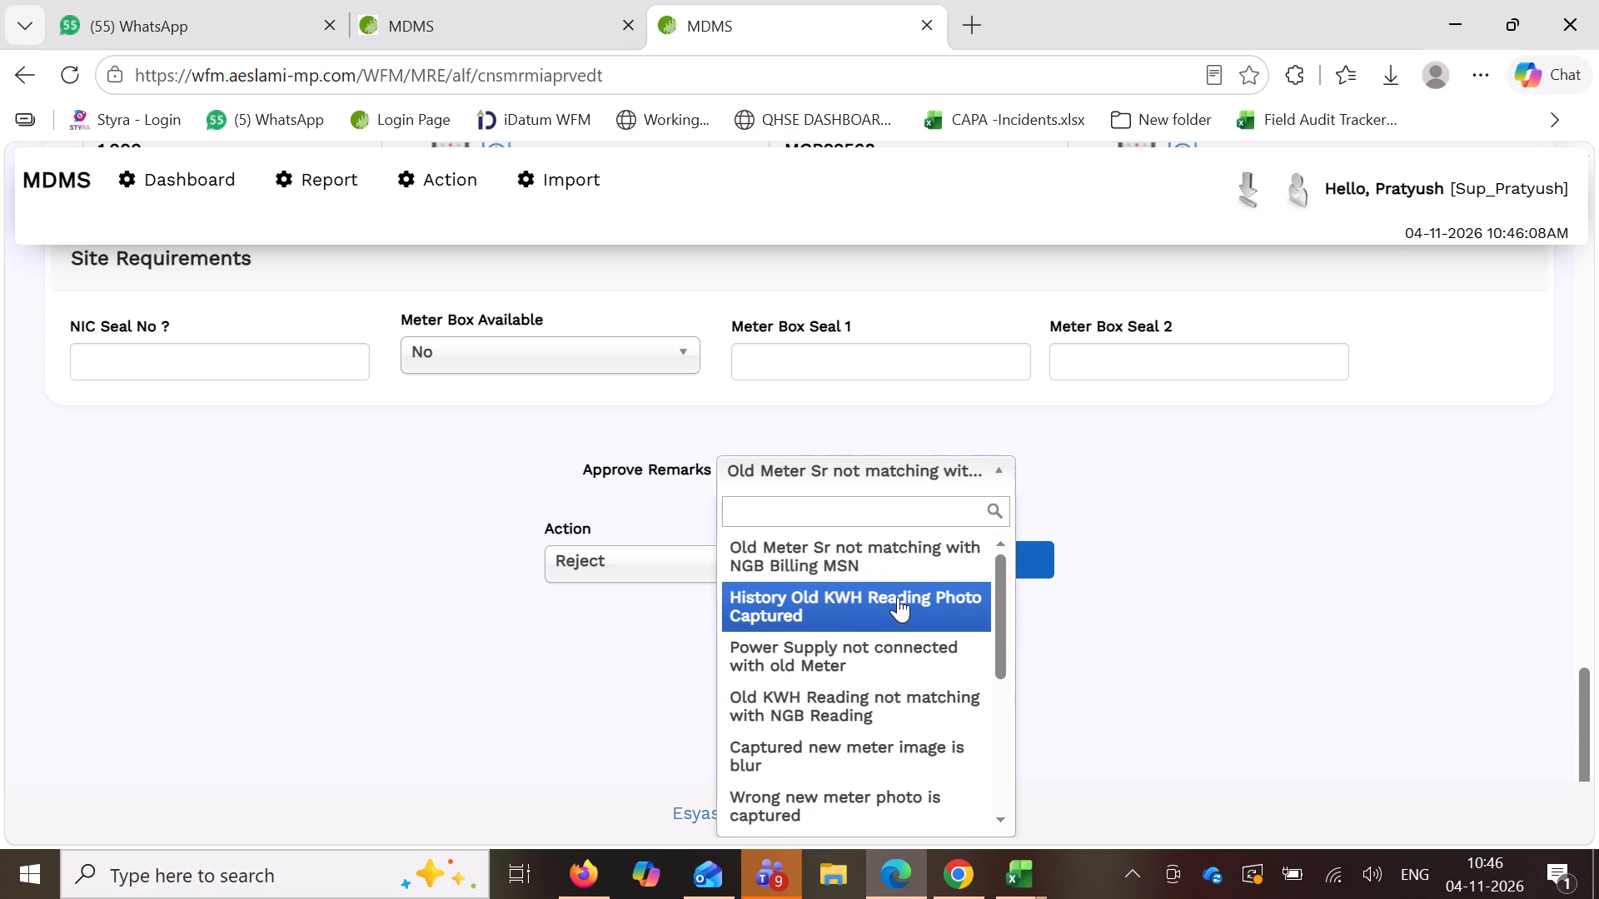
pyautogui.scroll(-4, 898, 597)
pyautogui.click(822, 815)
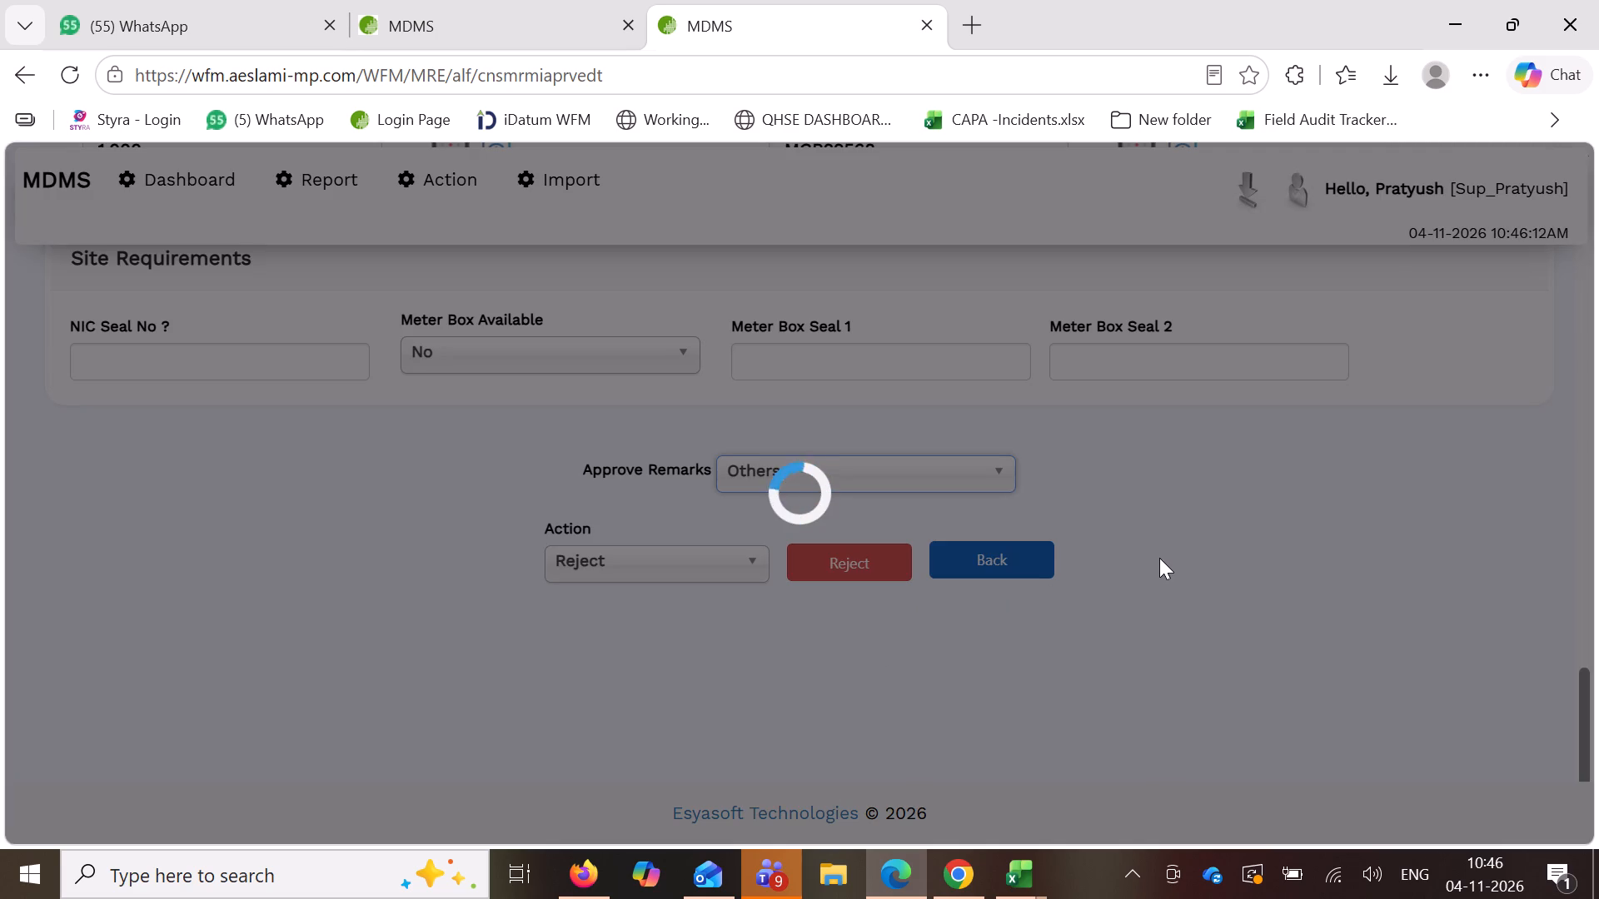
# Enter the remark "New Meter Power Off" and reject the 16:24:44 installation record.
pyautogui.click(959, 599)
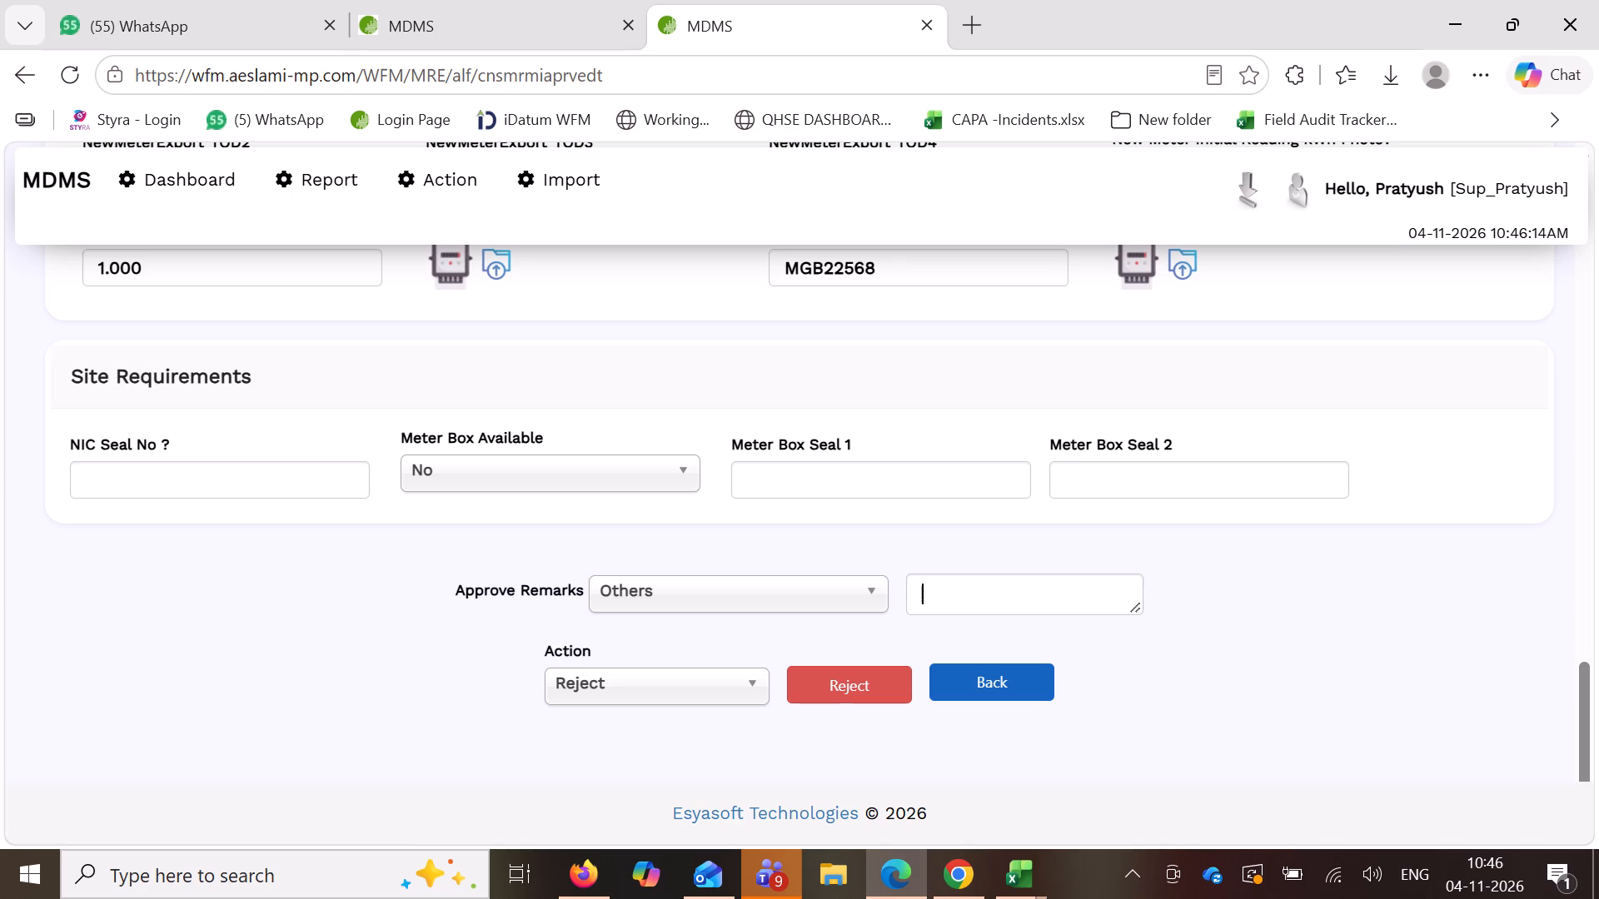
pyautogui.write('Mew')
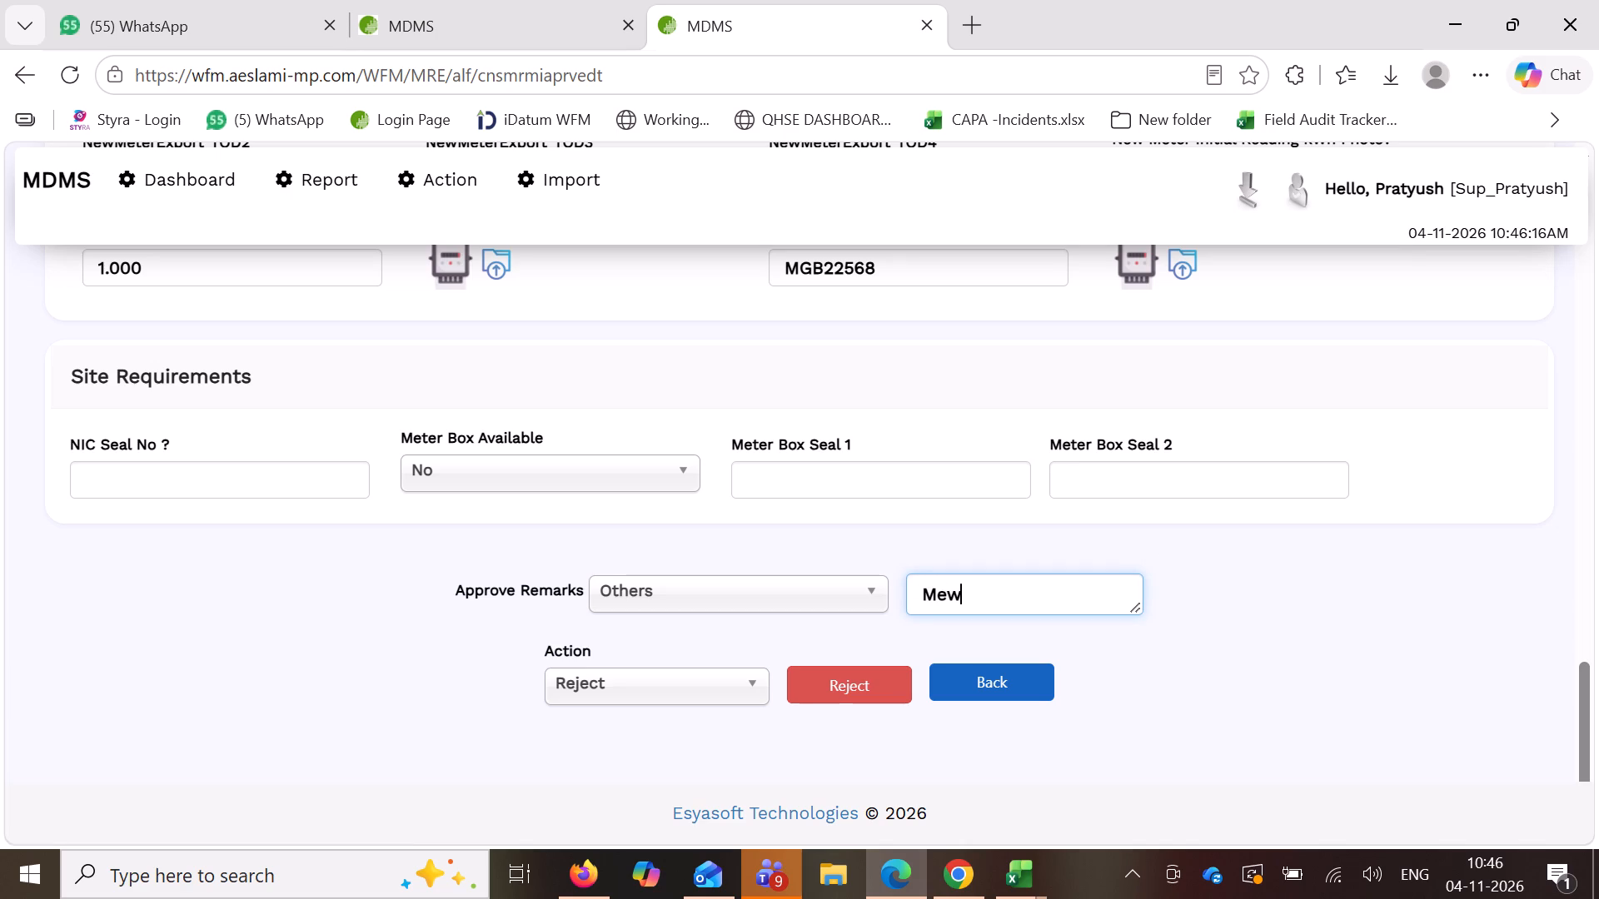
pyautogui.press('space')
pyautogui.press('BackSpace')
pyautogui.press('BackSpace')
pyautogui.press('BackSpace')
pyautogui.press('BackSpace')
pyautogui.write('New mter')
pyautogui.press('space')
pyautogui.press('BackSpace')
pyautogui.press('BackSpace')
pyautogui.press('BackSpace')
pyautogui.press('BackSpace')
pyautogui.press('BackSpace')
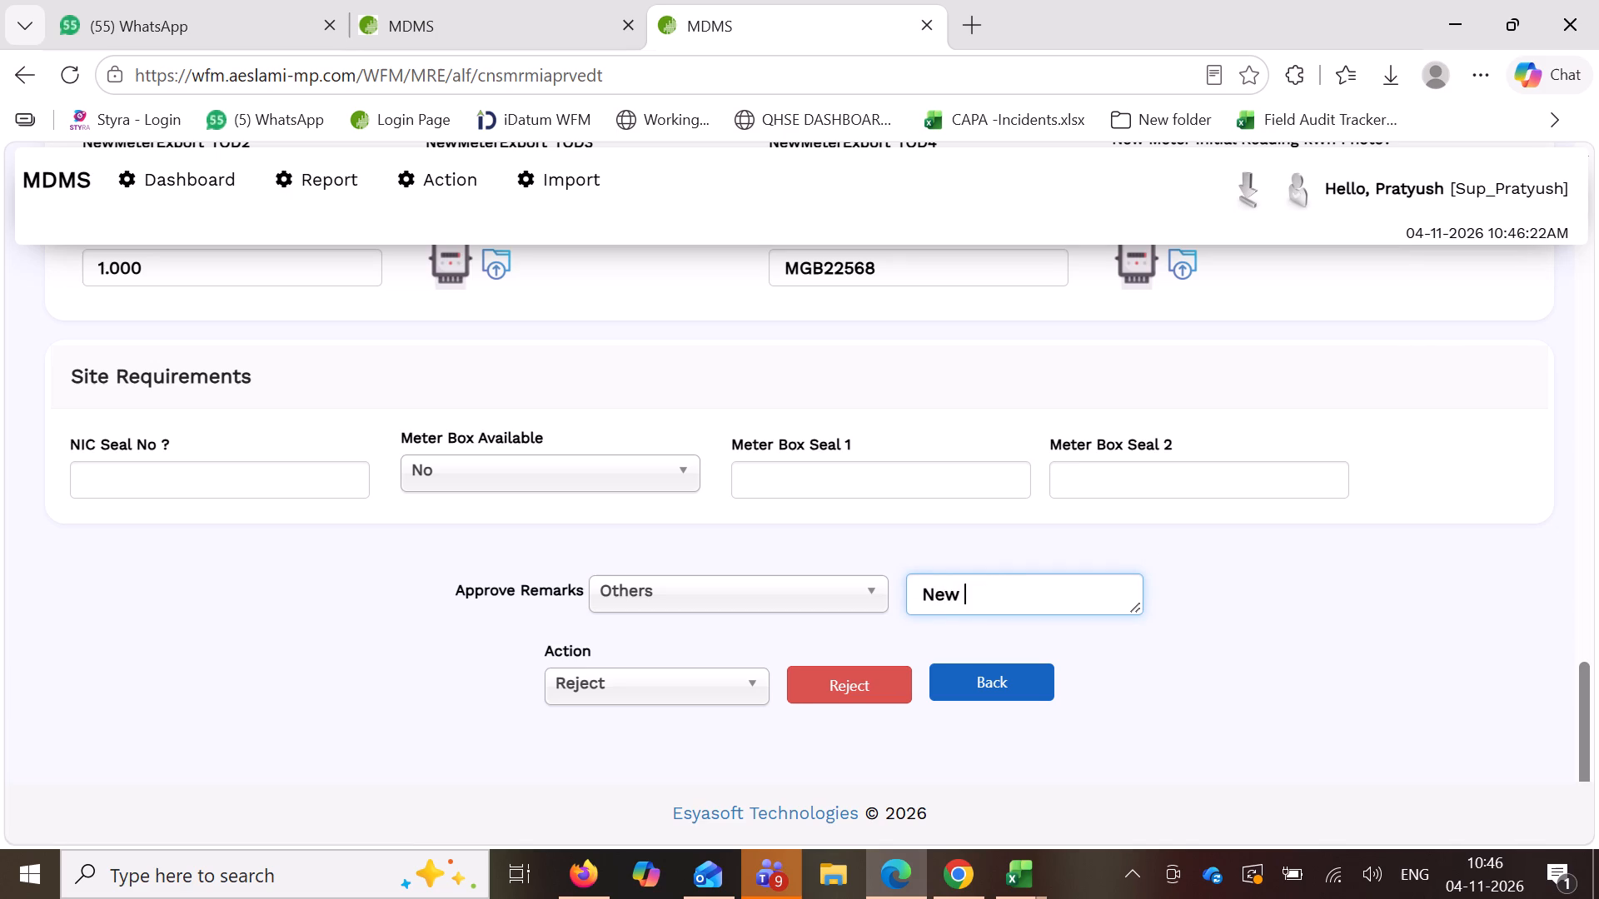
pyautogui.press('shift+less')
pyautogui.hotkey('shift', 'BackSpace')
pyautogui.hotkey('shift', 'm')
pyautogui.write('eter')
pyautogui.press('space')
pyautogui.hotkey('shift', 'o')
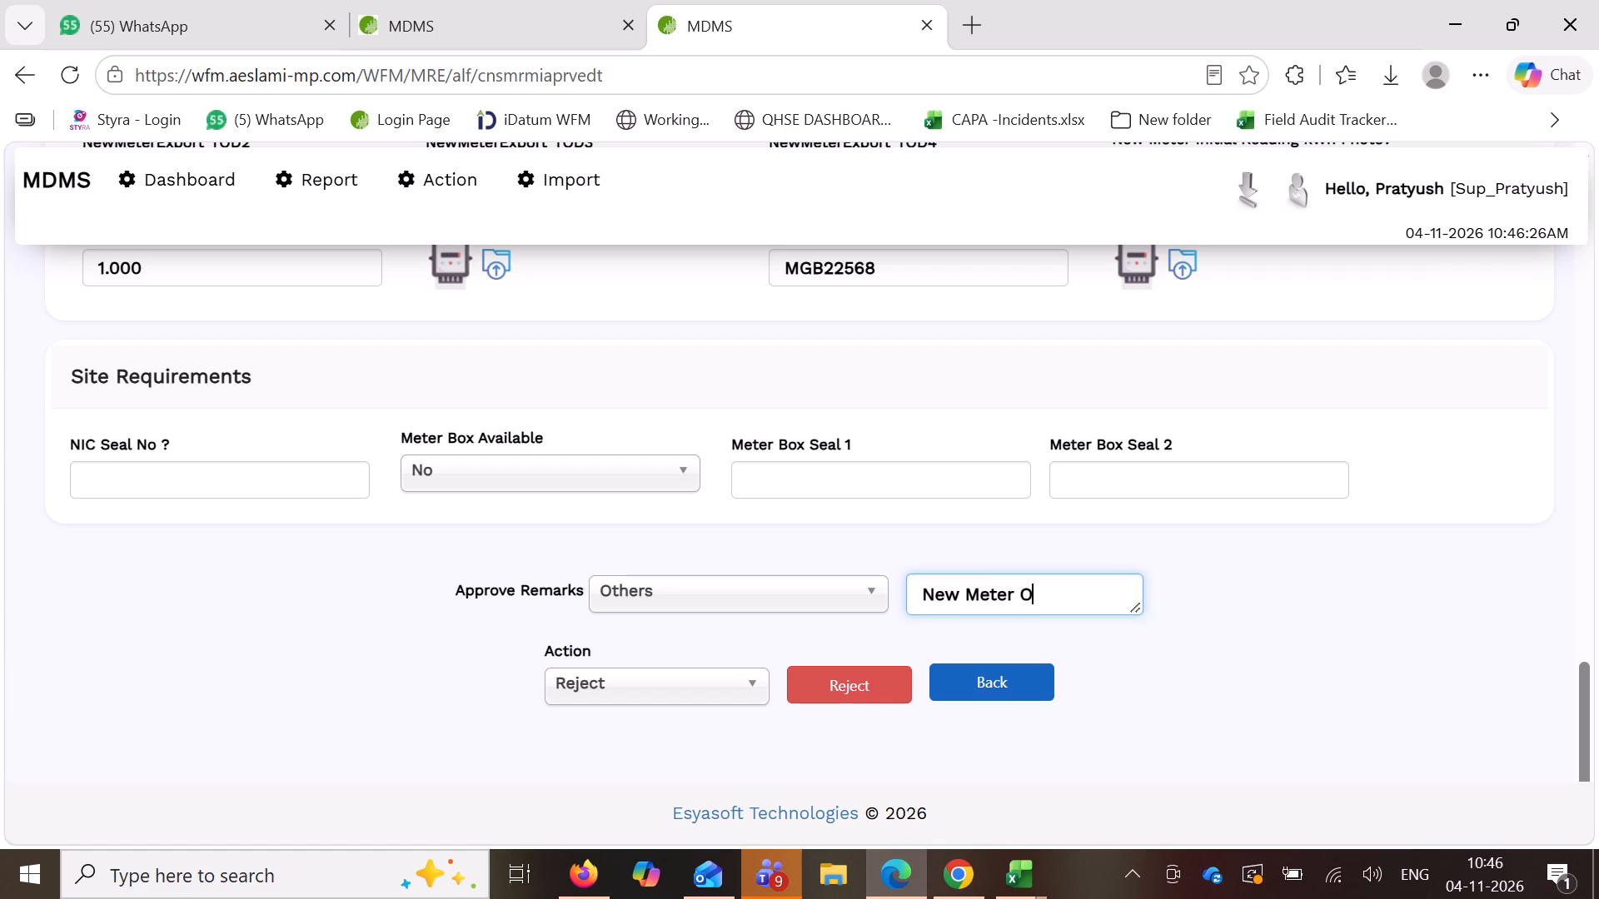
pyautogui.press('BackSpace')
pyautogui.write('Poe')
pyautogui.press('BackSpace')
pyautogui.write('wer Off')
pyautogui.click(868, 669)
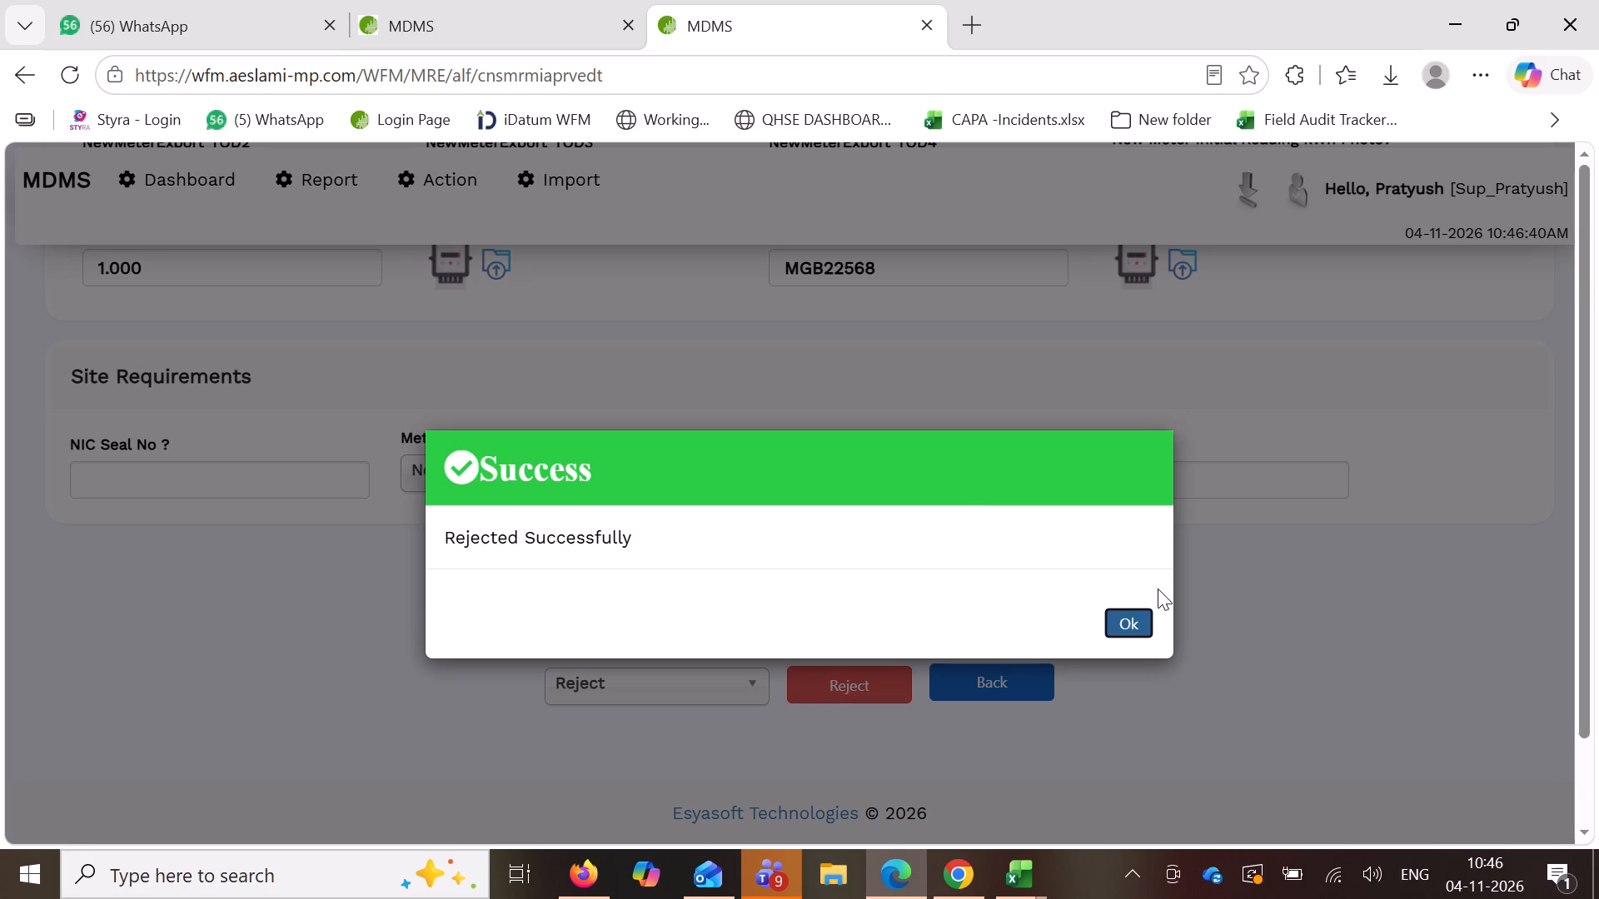
pyautogui.click(1132, 623)
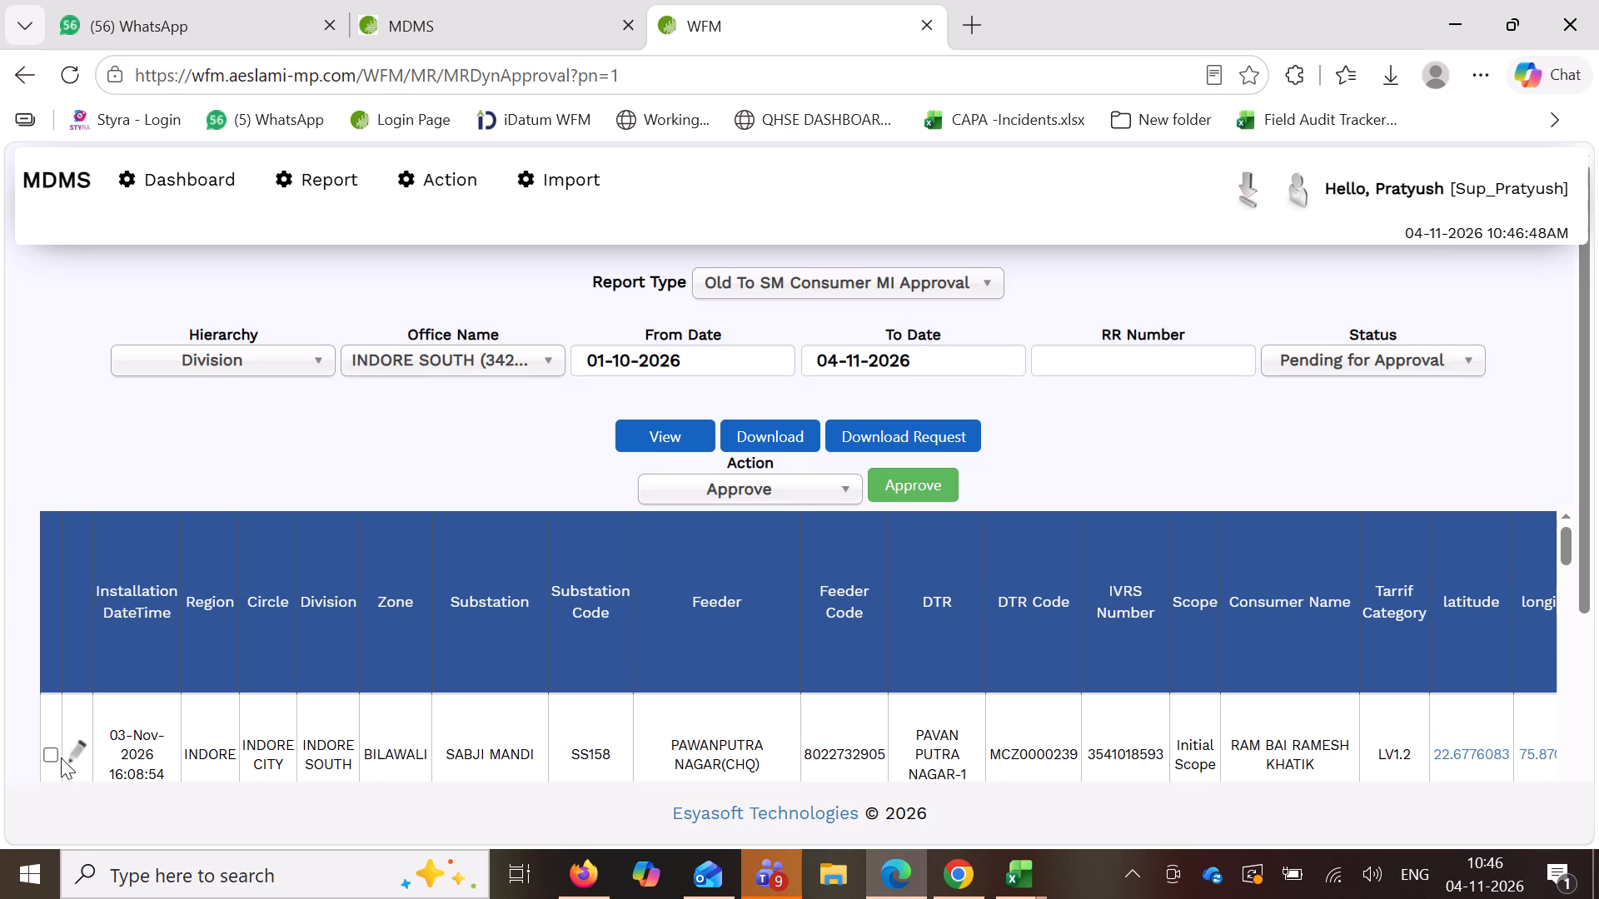
# Open the pending installation record dated 03-Nov-2026 16:08:54 and inspect its old meter final reading kWh photo.
pyautogui.click(74, 752)
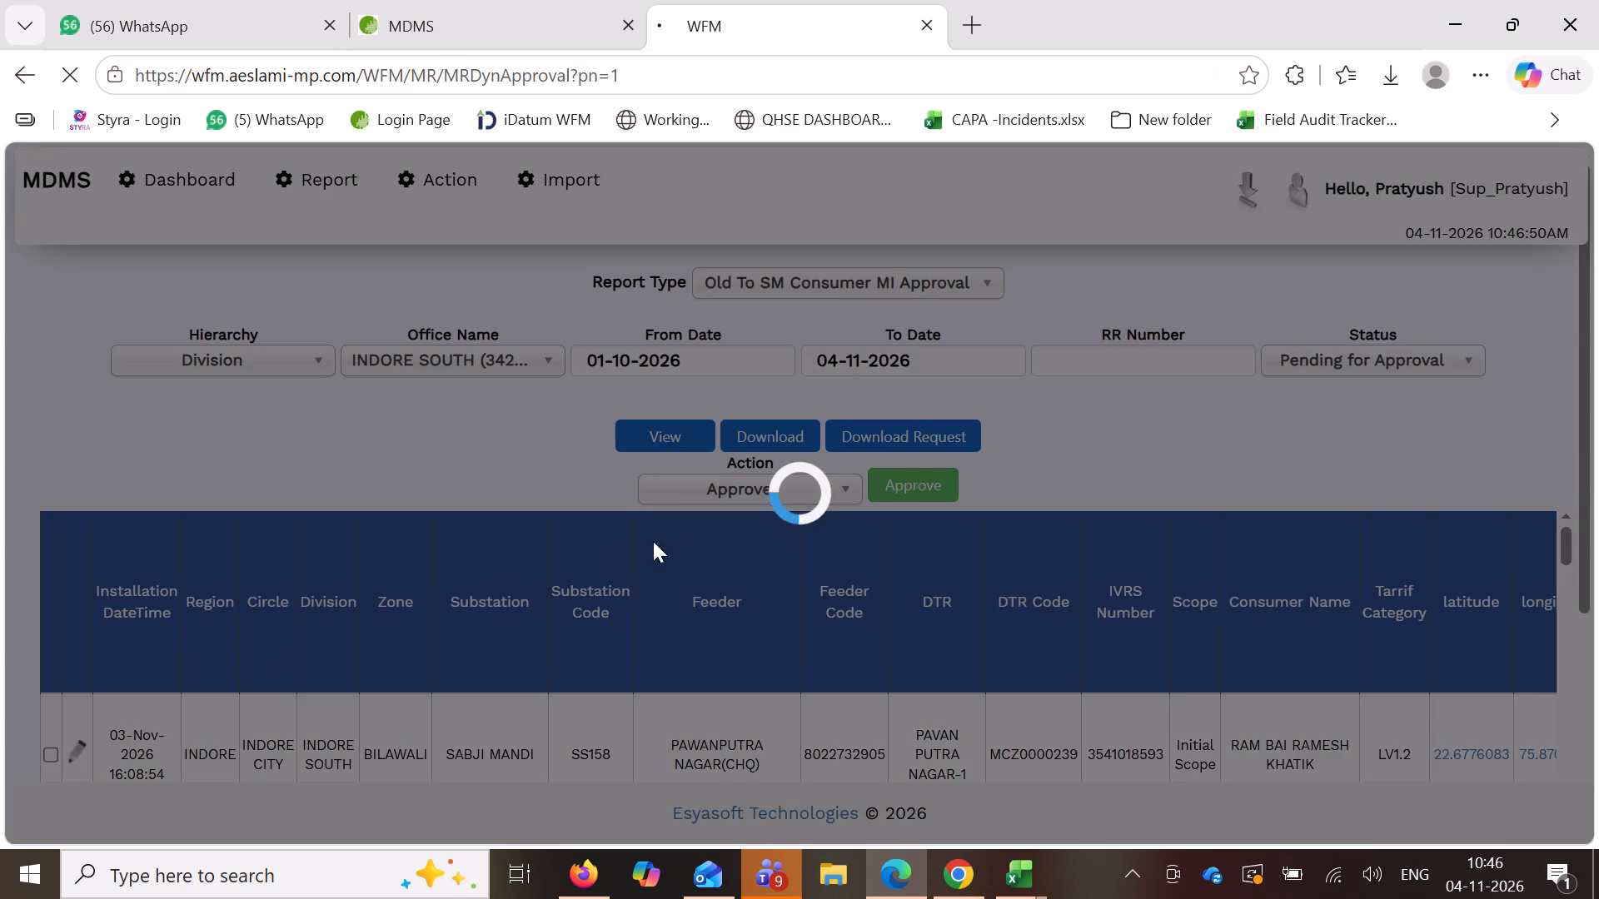
pyautogui.scroll(-3, 440, 579)
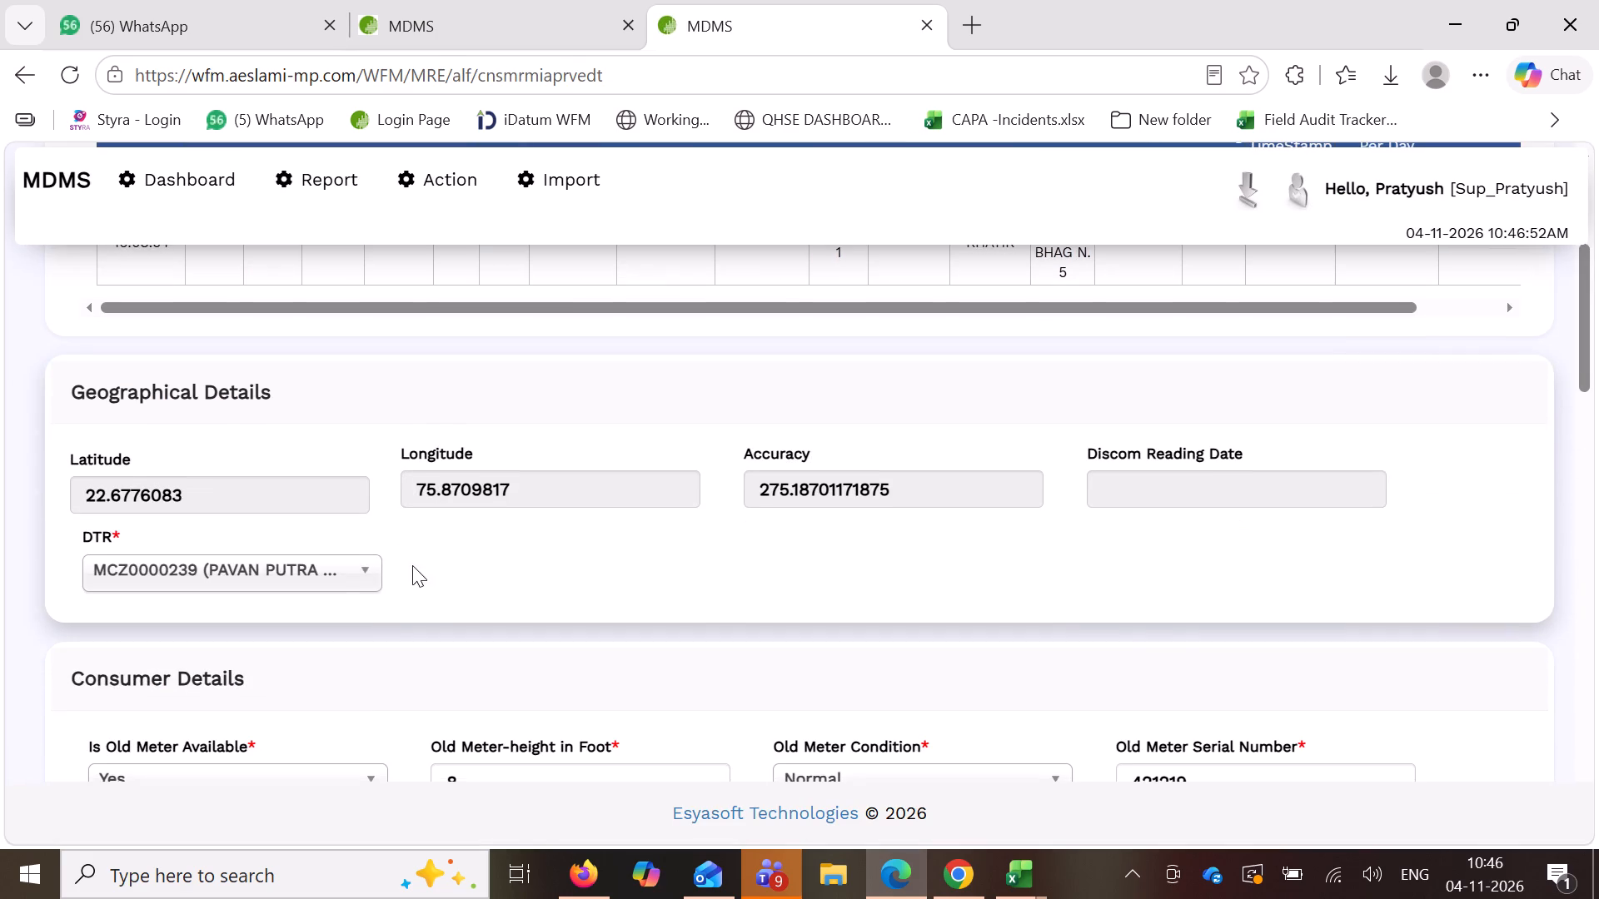
pyautogui.scroll(-2, 391, 561)
pyautogui.scroll(-2, 643, 608)
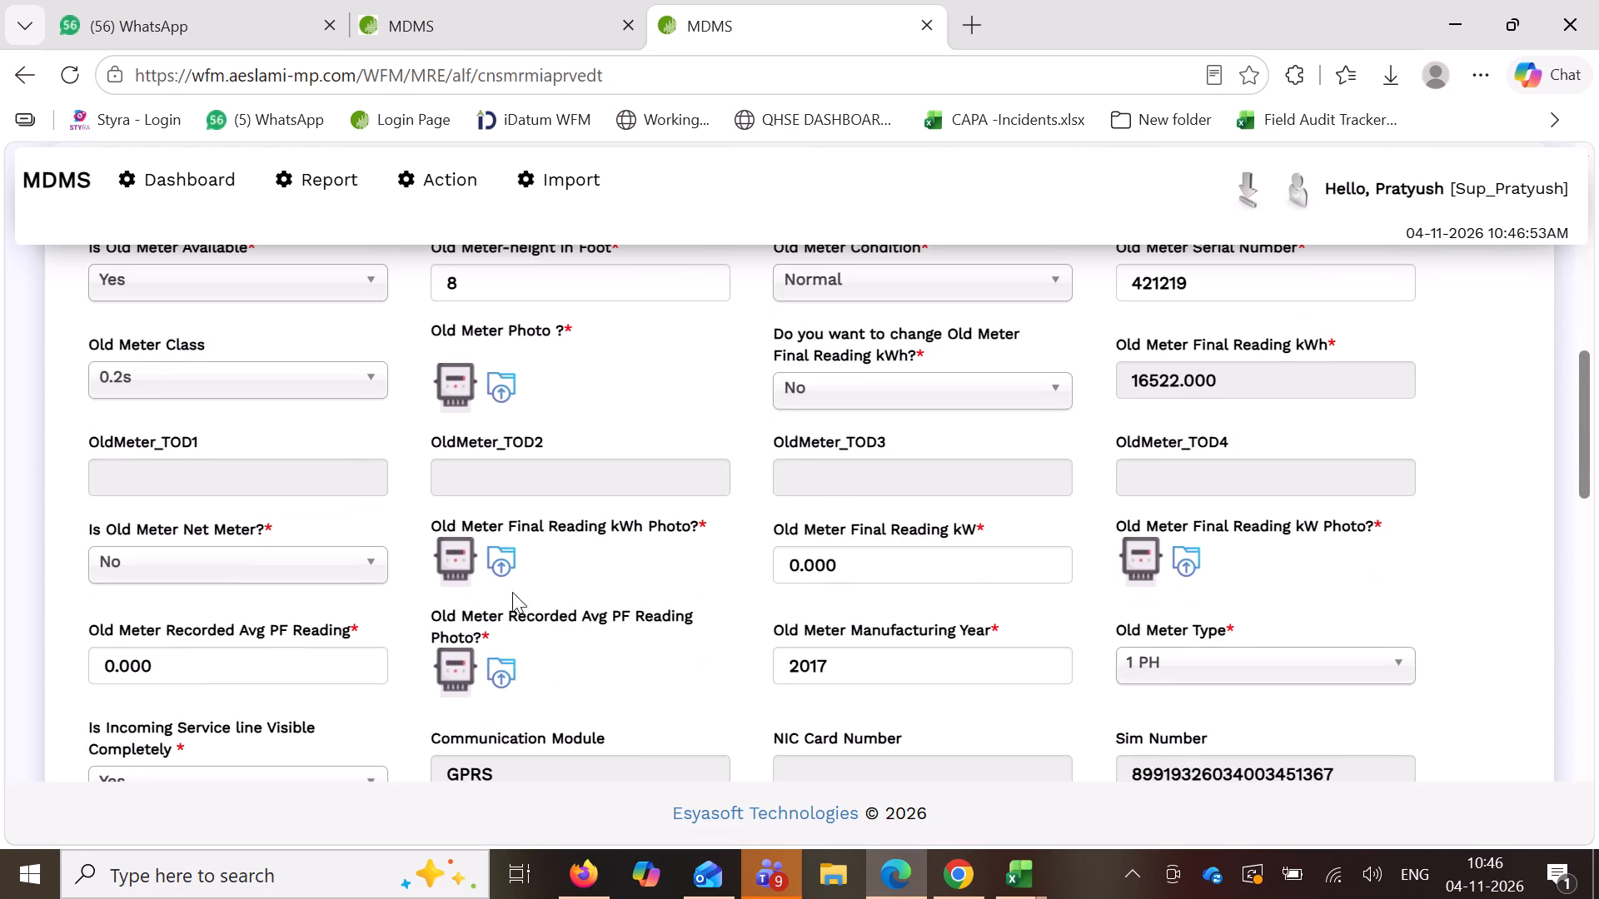
pyautogui.click(456, 556)
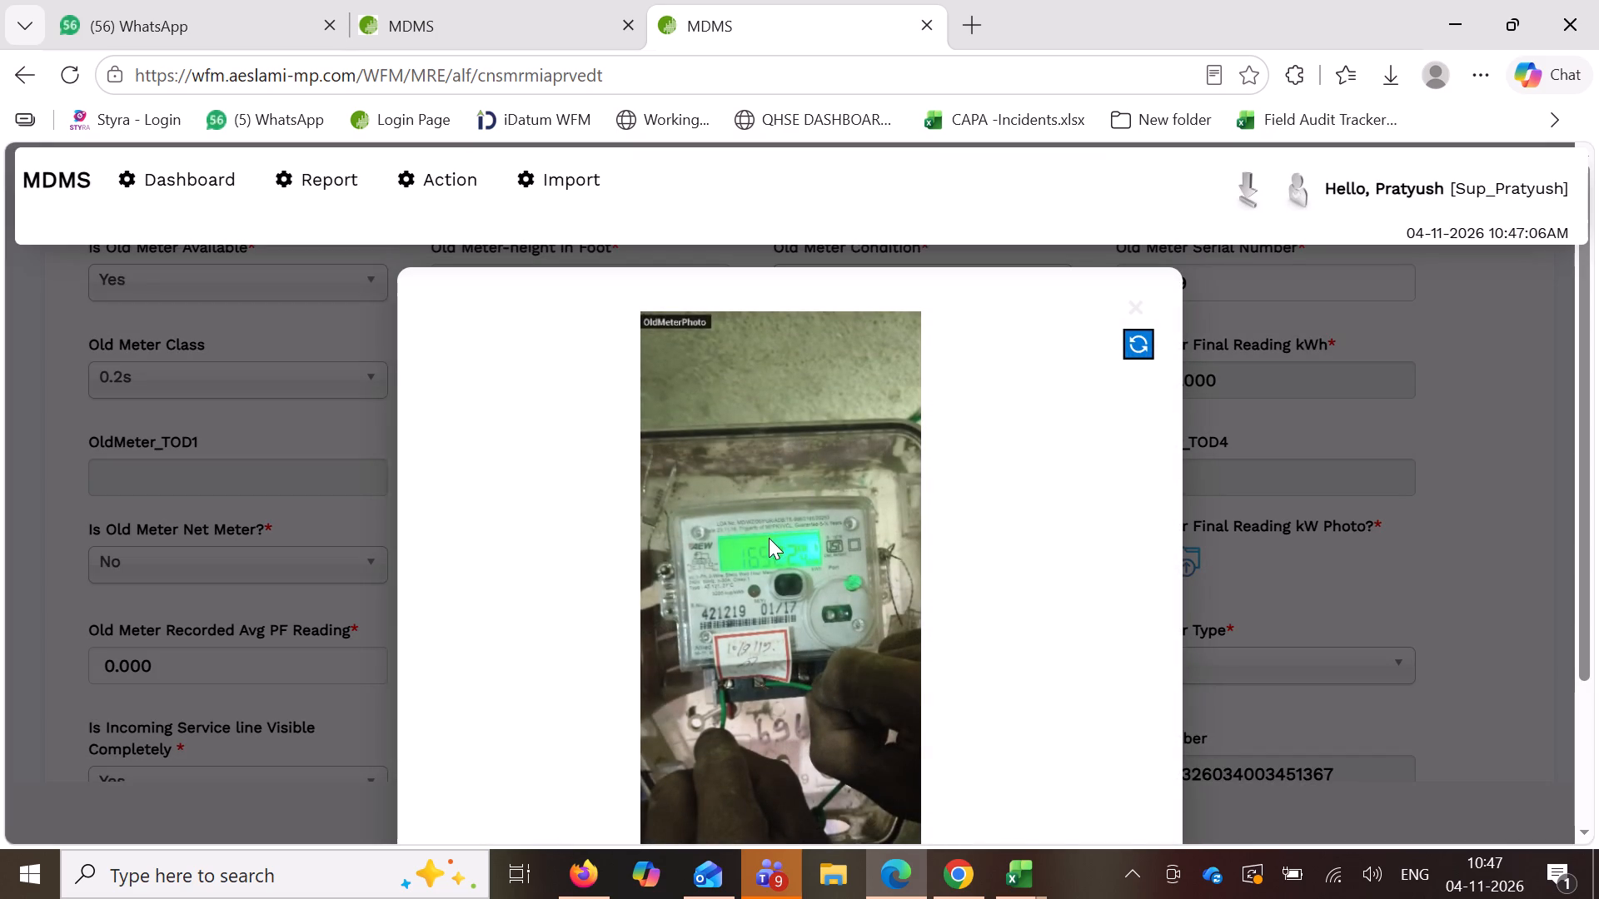
pyautogui.scroll(-1, 681, 598)
pyautogui.click(1145, 298)
pyautogui.click(1133, 306)
# Examine the 16:08:54 record's new meter initial reading kWh photo and compare it with the New Meter Details values.
pyautogui.scroll(-1, 969, 384)
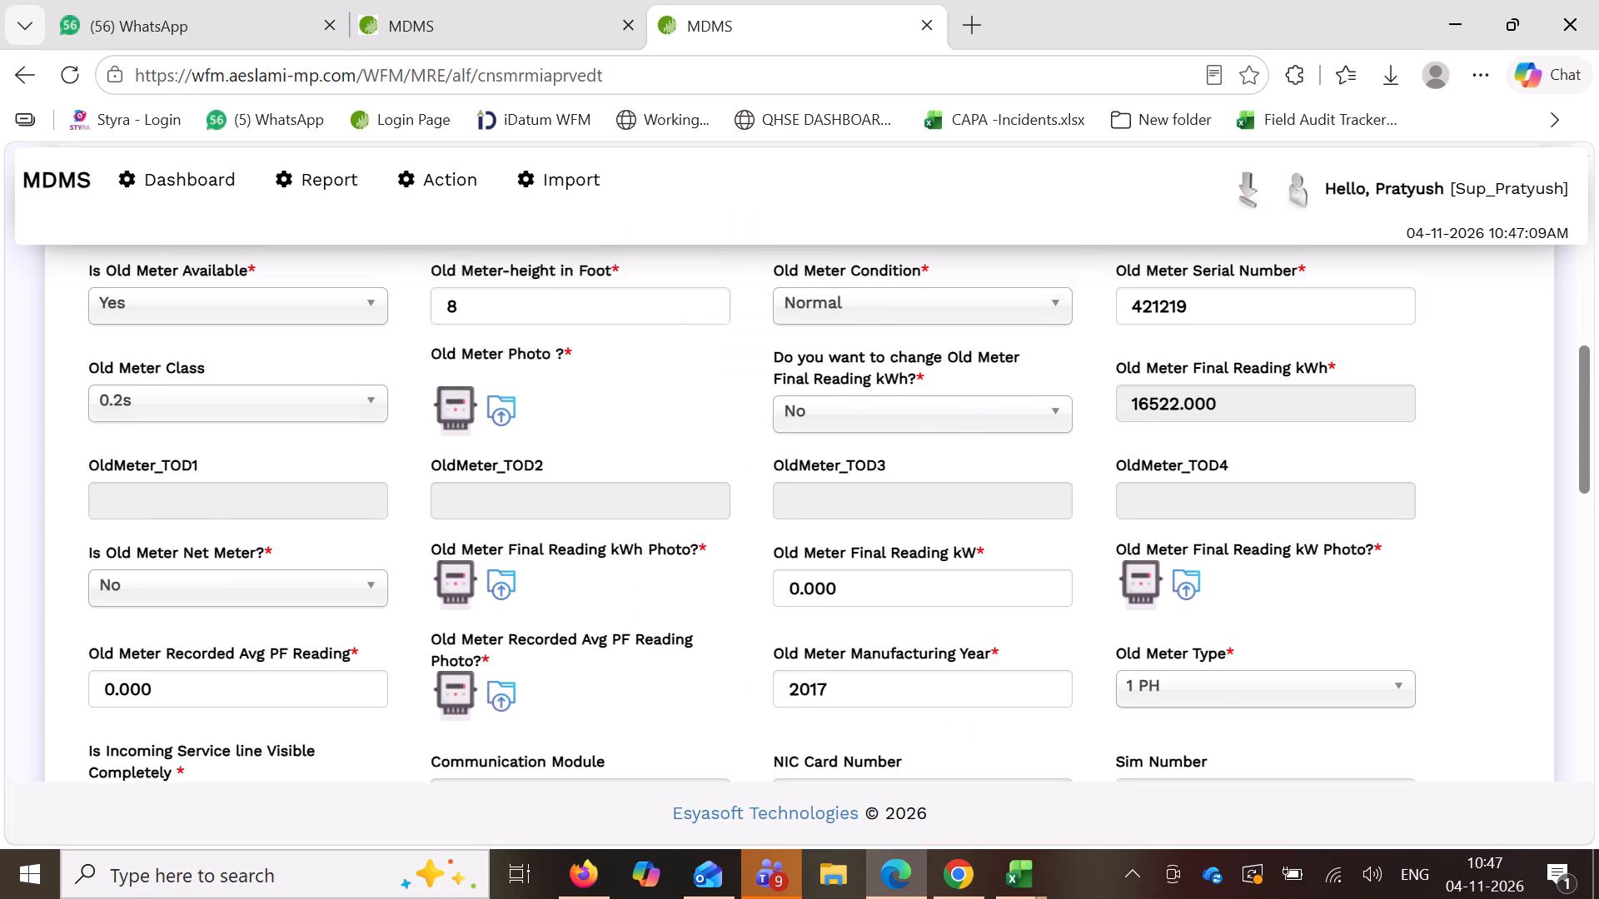
pyautogui.scroll(-5, 969, 384)
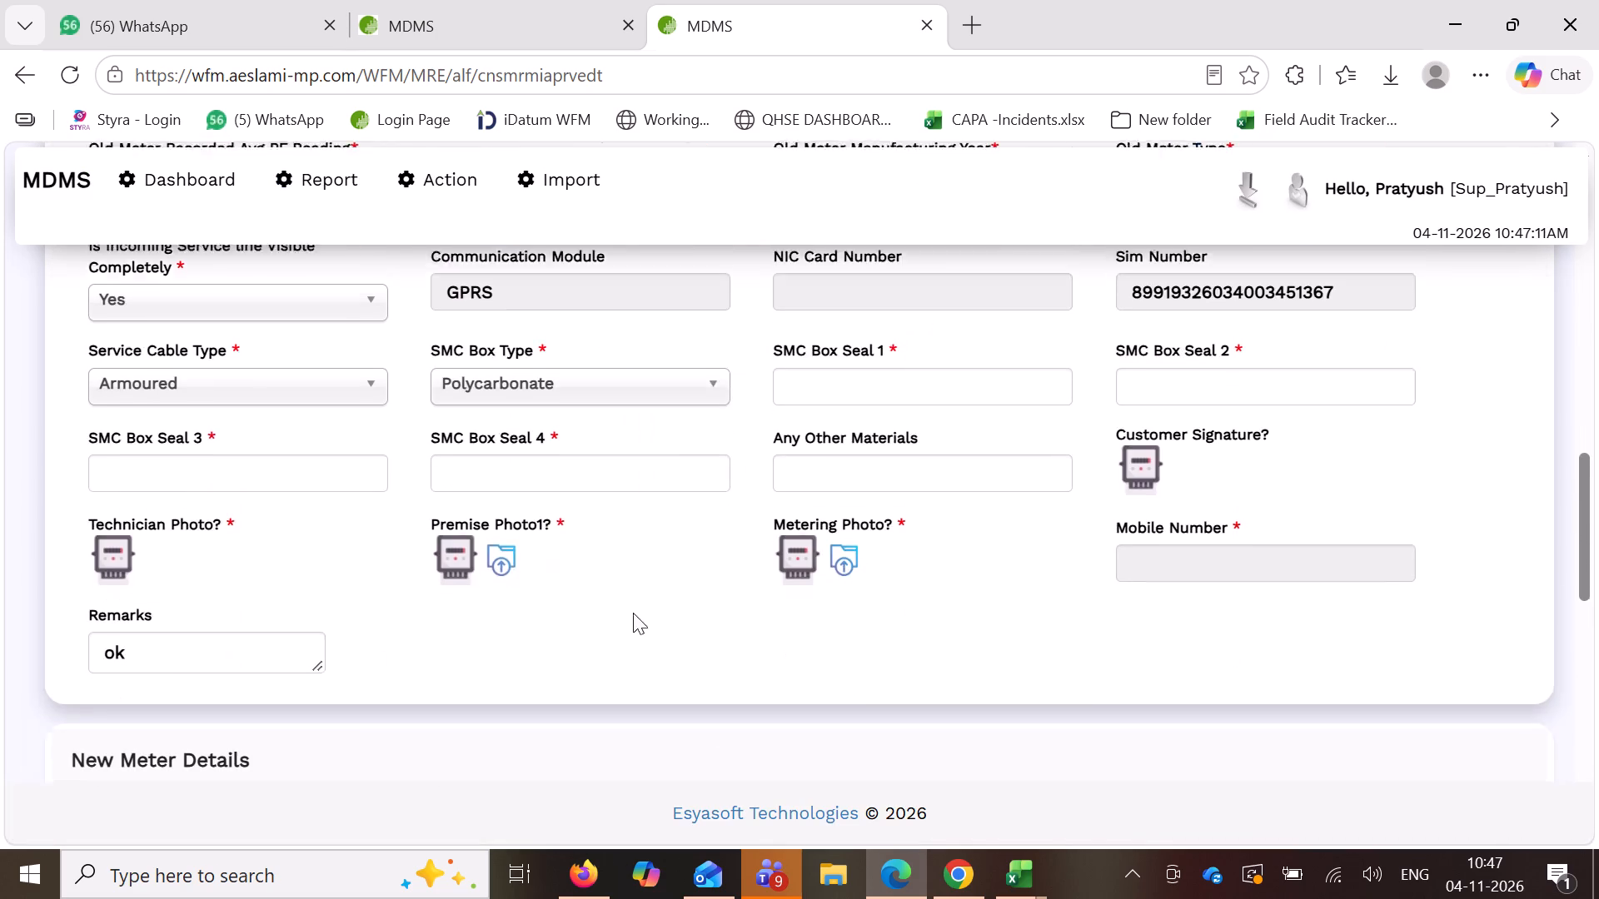
pyautogui.scroll(-3, 633, 613)
pyautogui.click(1156, 473)
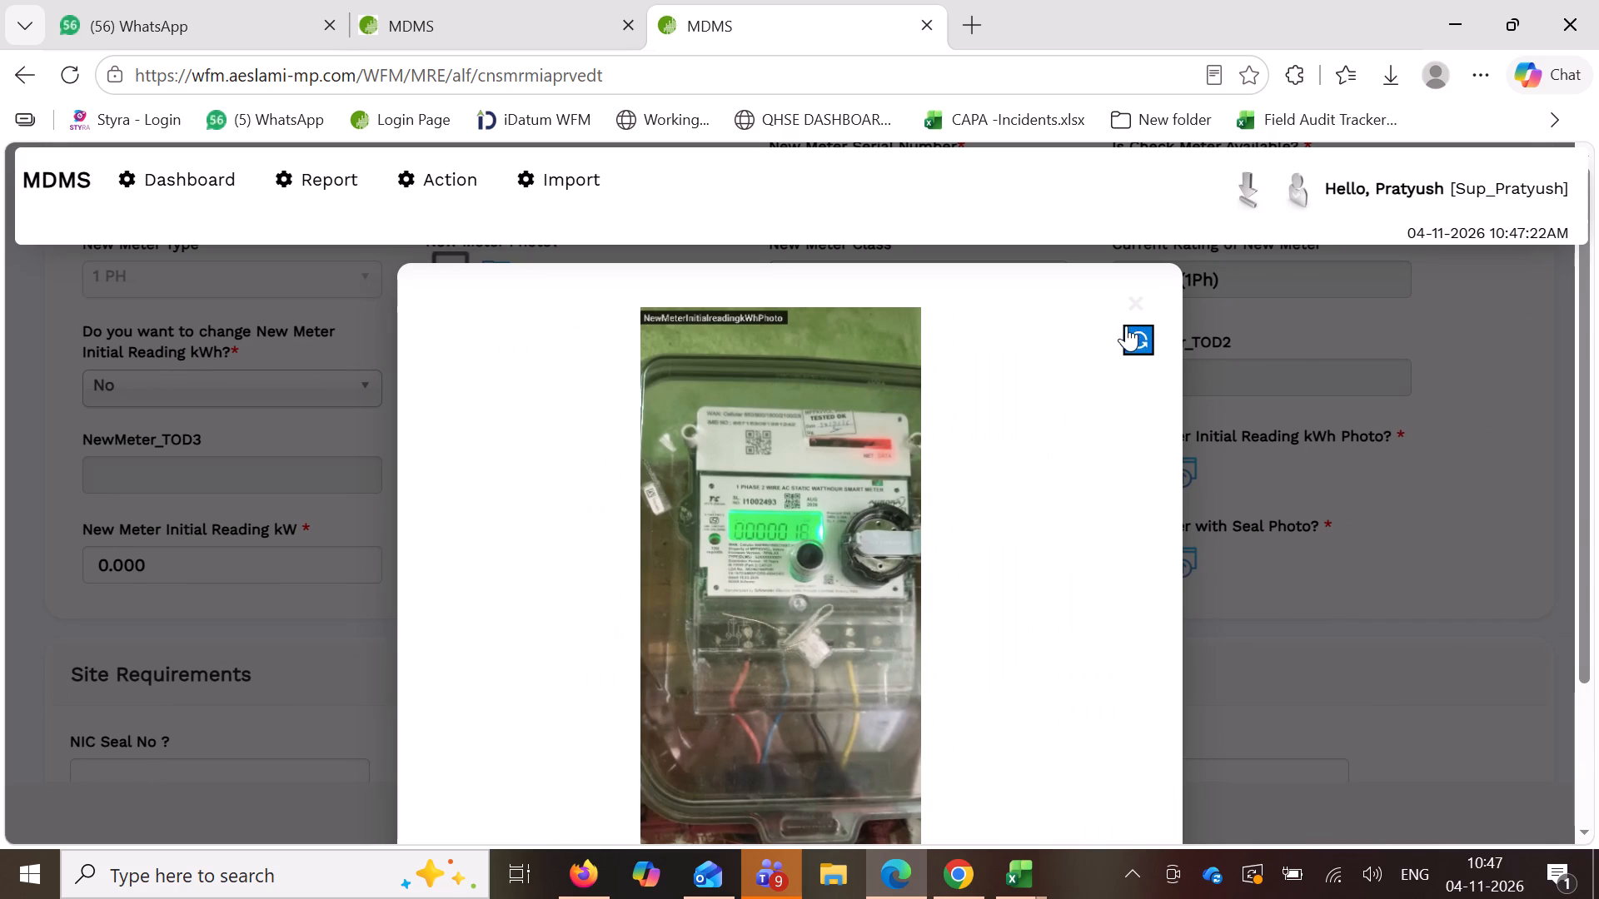
pyautogui.click(1132, 310)
pyautogui.scroll(-1, 945, 450)
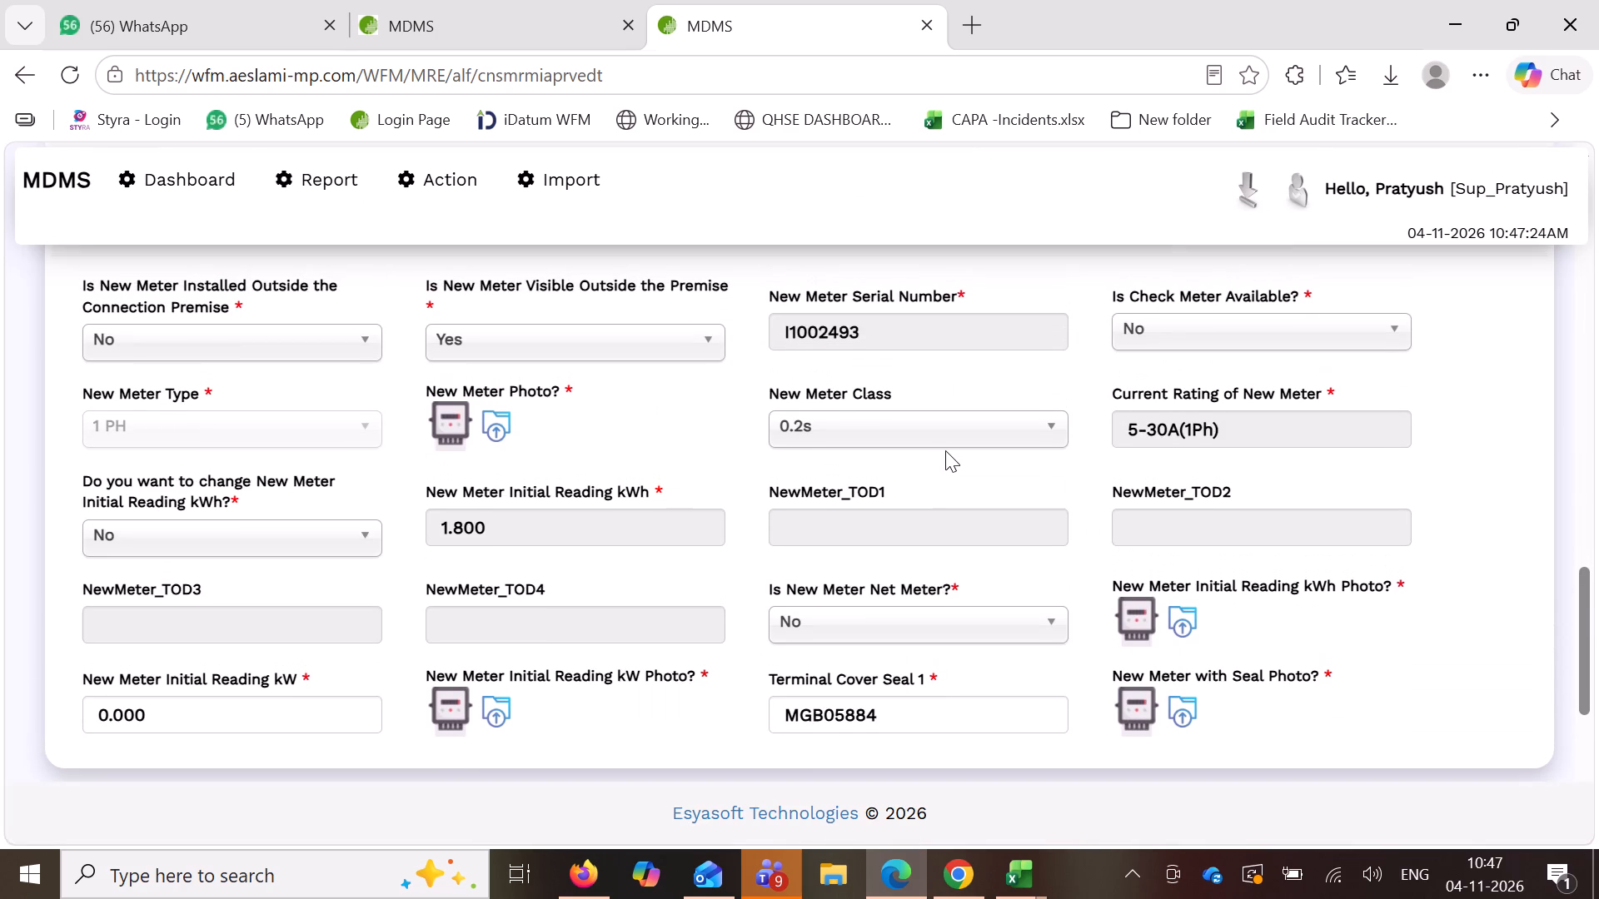
pyautogui.scroll(-2, 945, 450)
pyautogui.scroll(1, 945, 450)
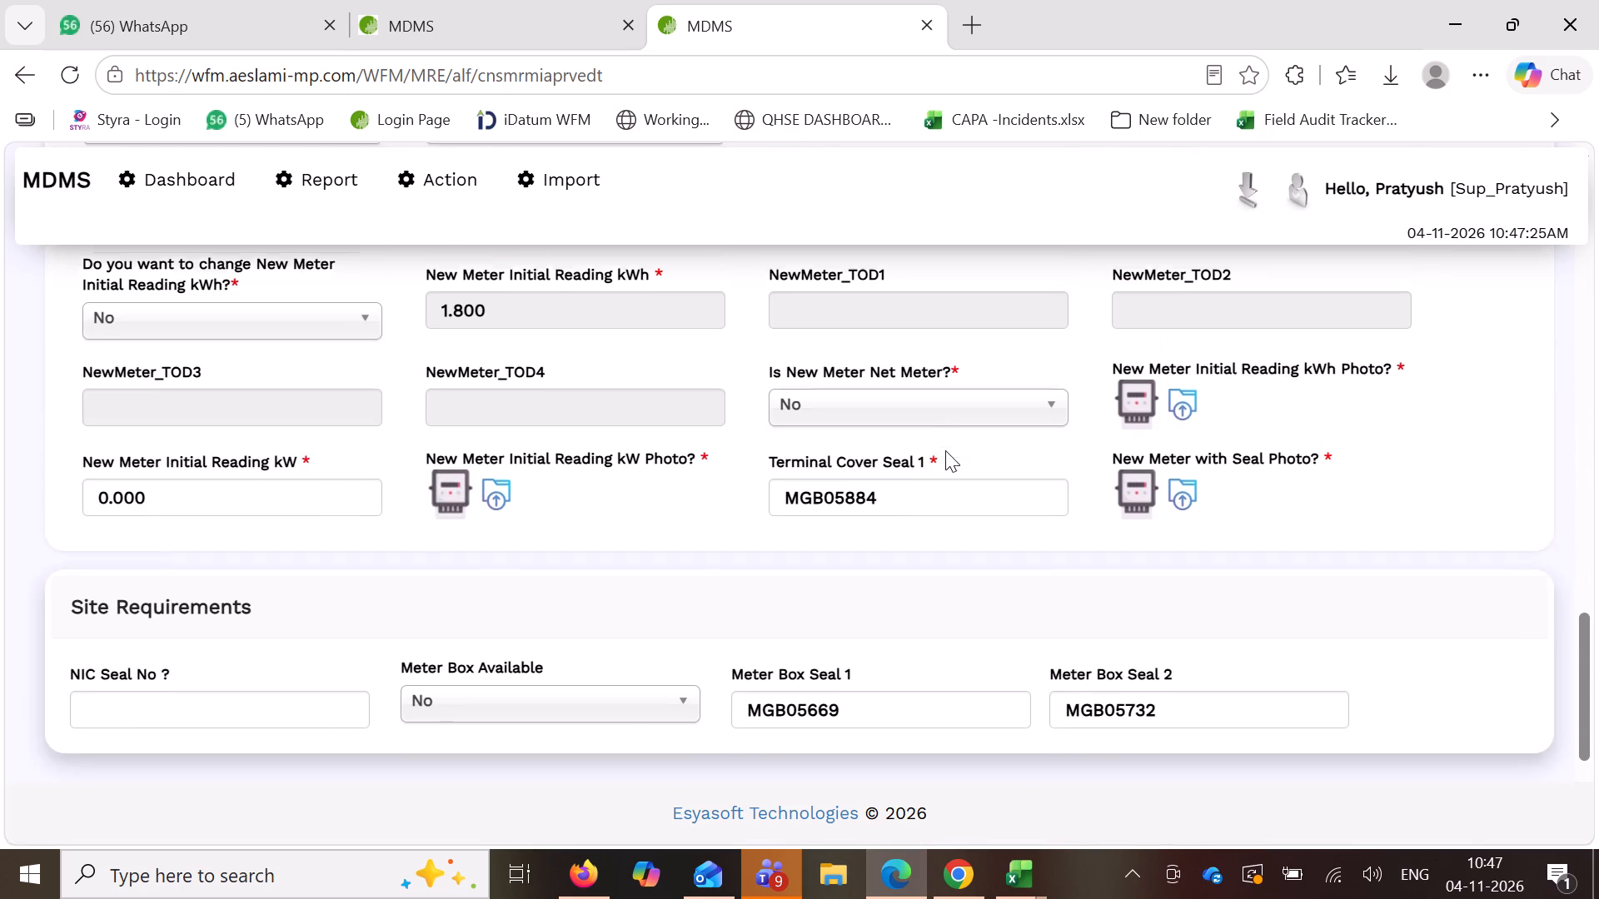
pyautogui.scroll(1, 945, 450)
pyautogui.click(1133, 421)
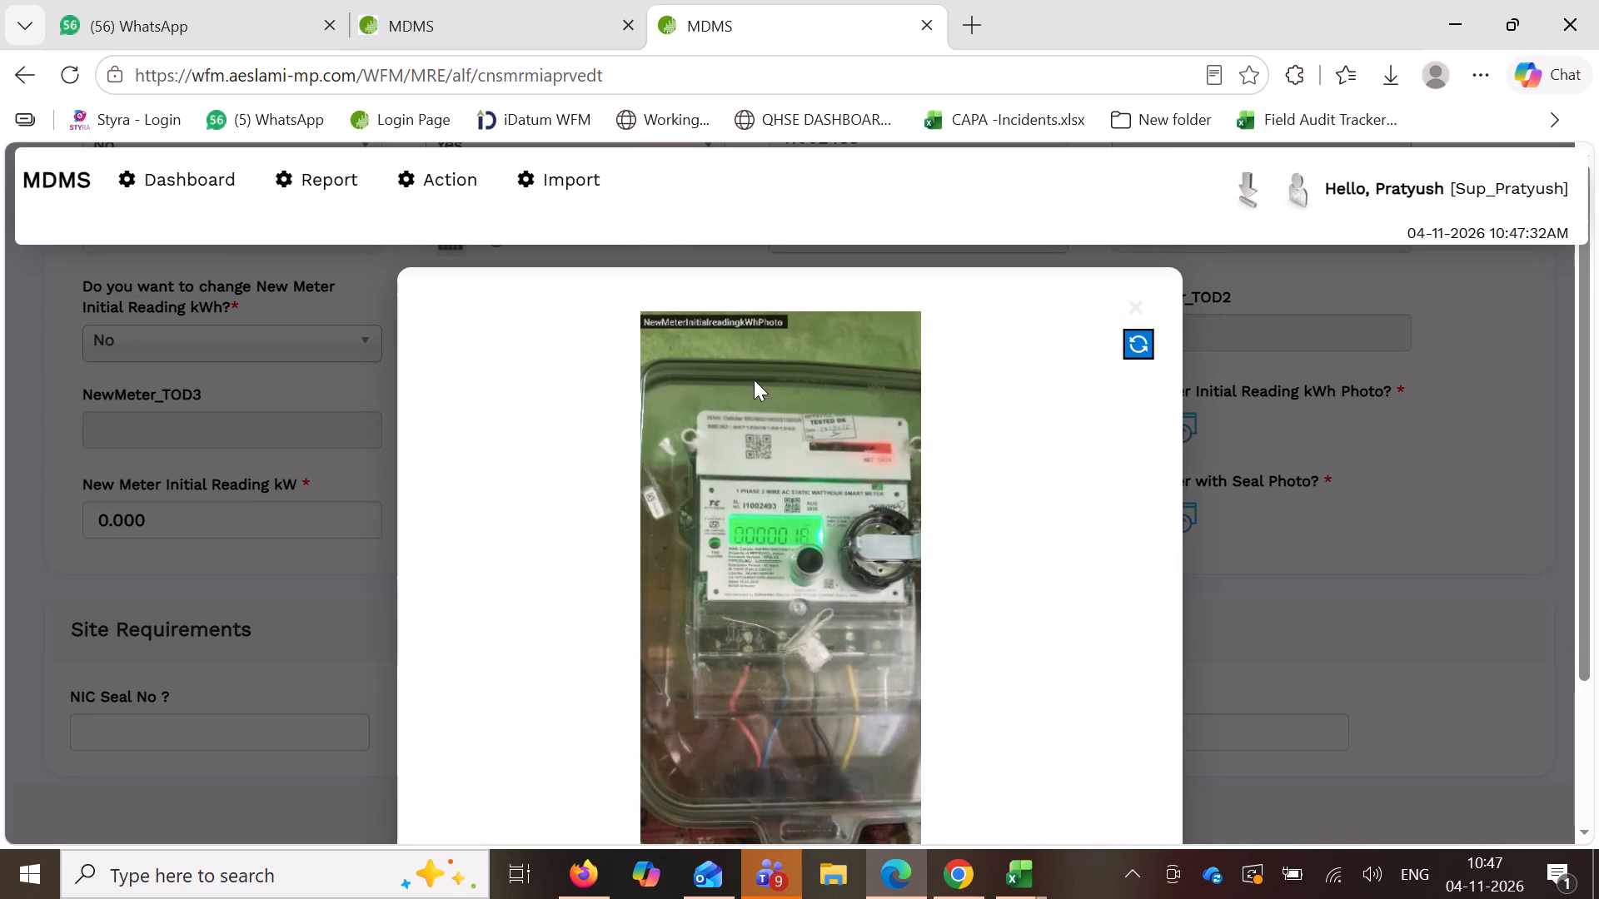
pyautogui.click(1134, 298)
# Enter the remark "ok" and approve the 16:08:54 installation record.
pyautogui.scroll(-1, 835, 406)
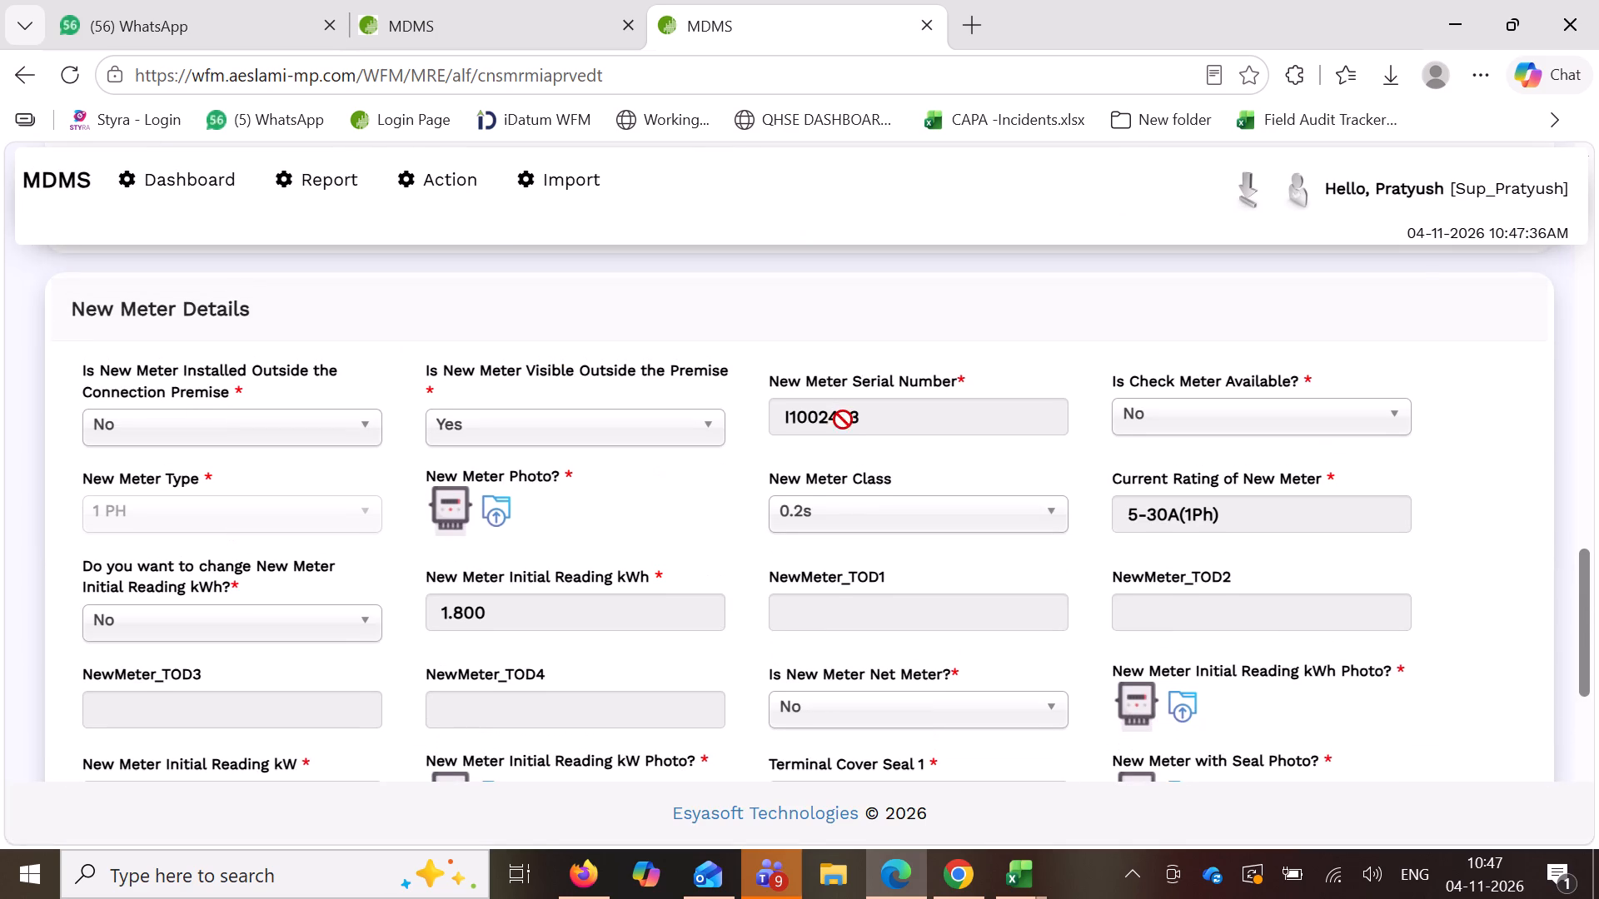
pyautogui.scroll(-1, 843, 420)
pyautogui.click(772, 589)
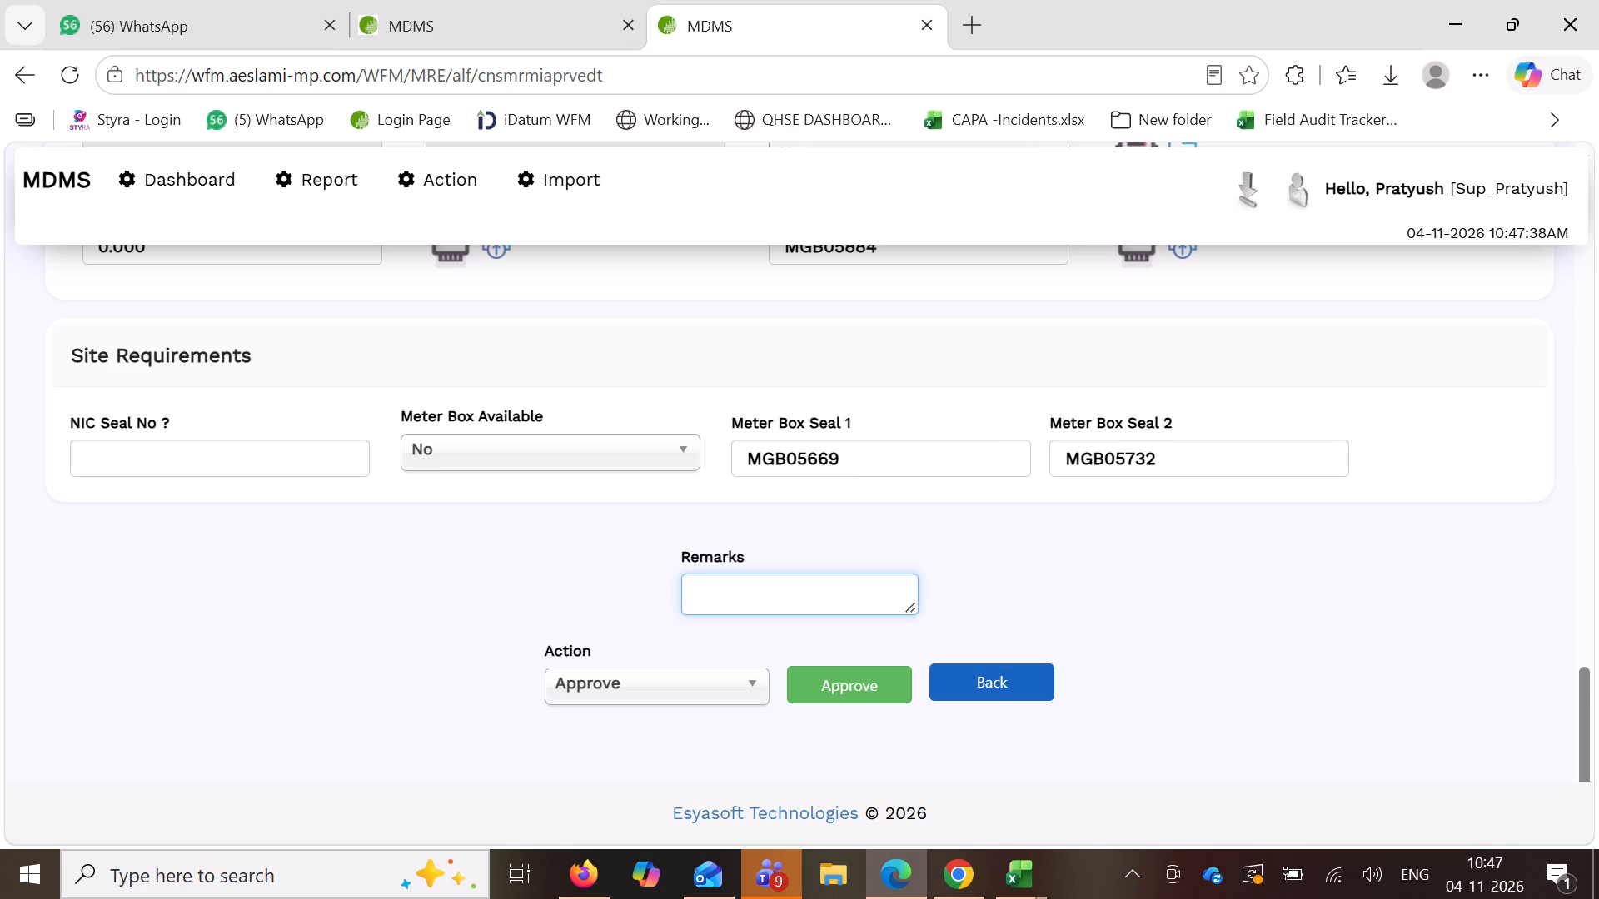
pyautogui.press('o')
pyautogui.press('k')
pyautogui.click(837, 667)
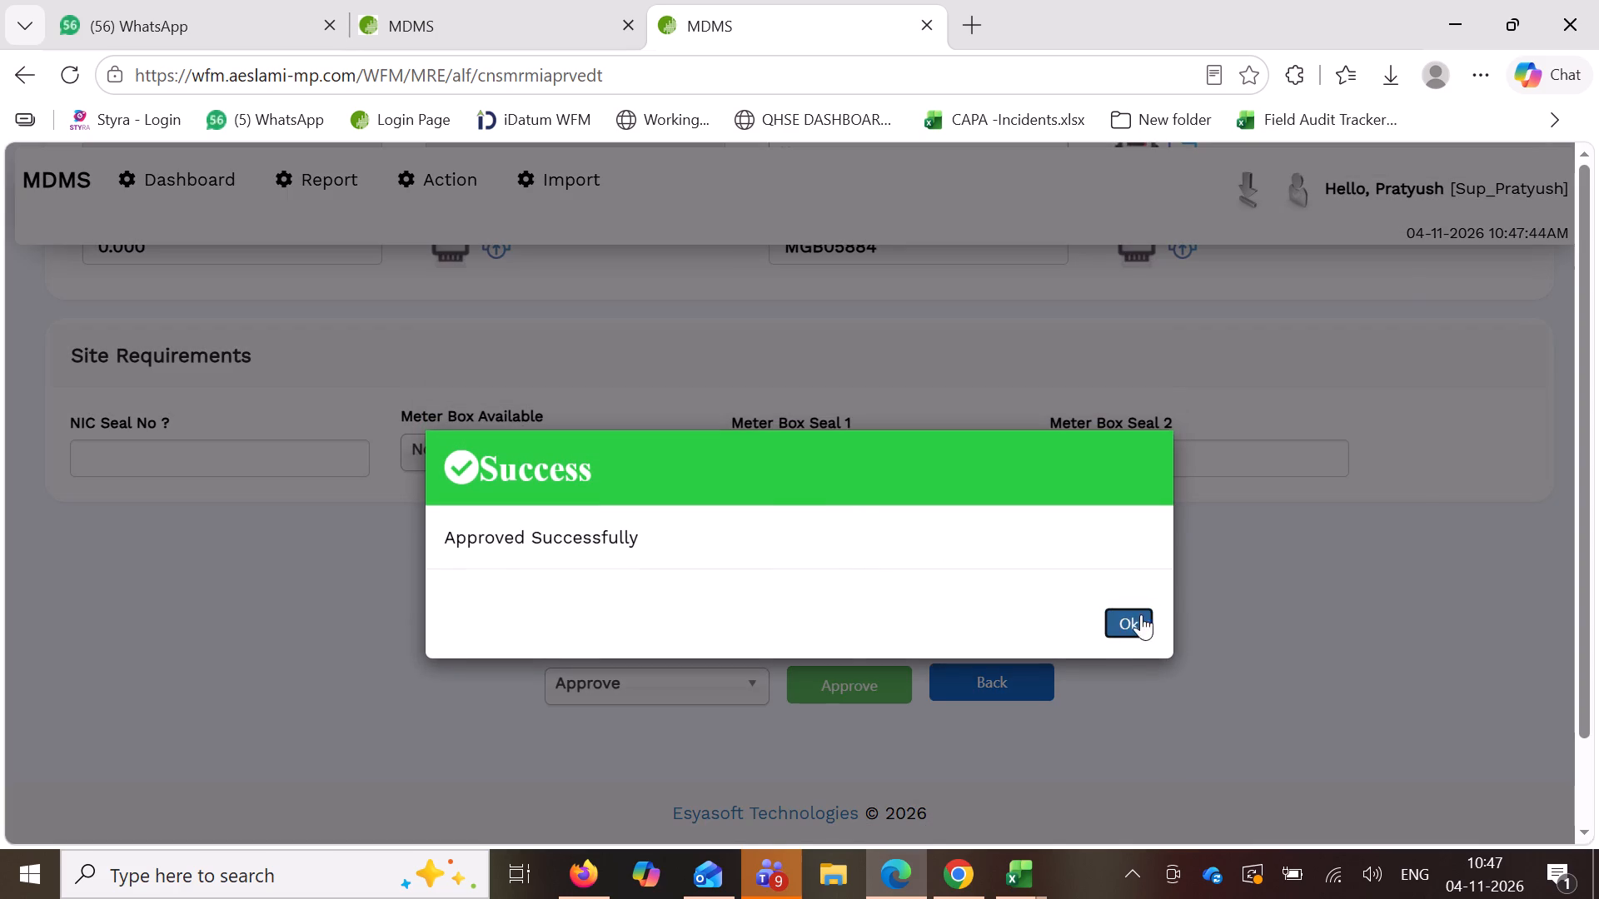
pyautogui.click(1138, 620)
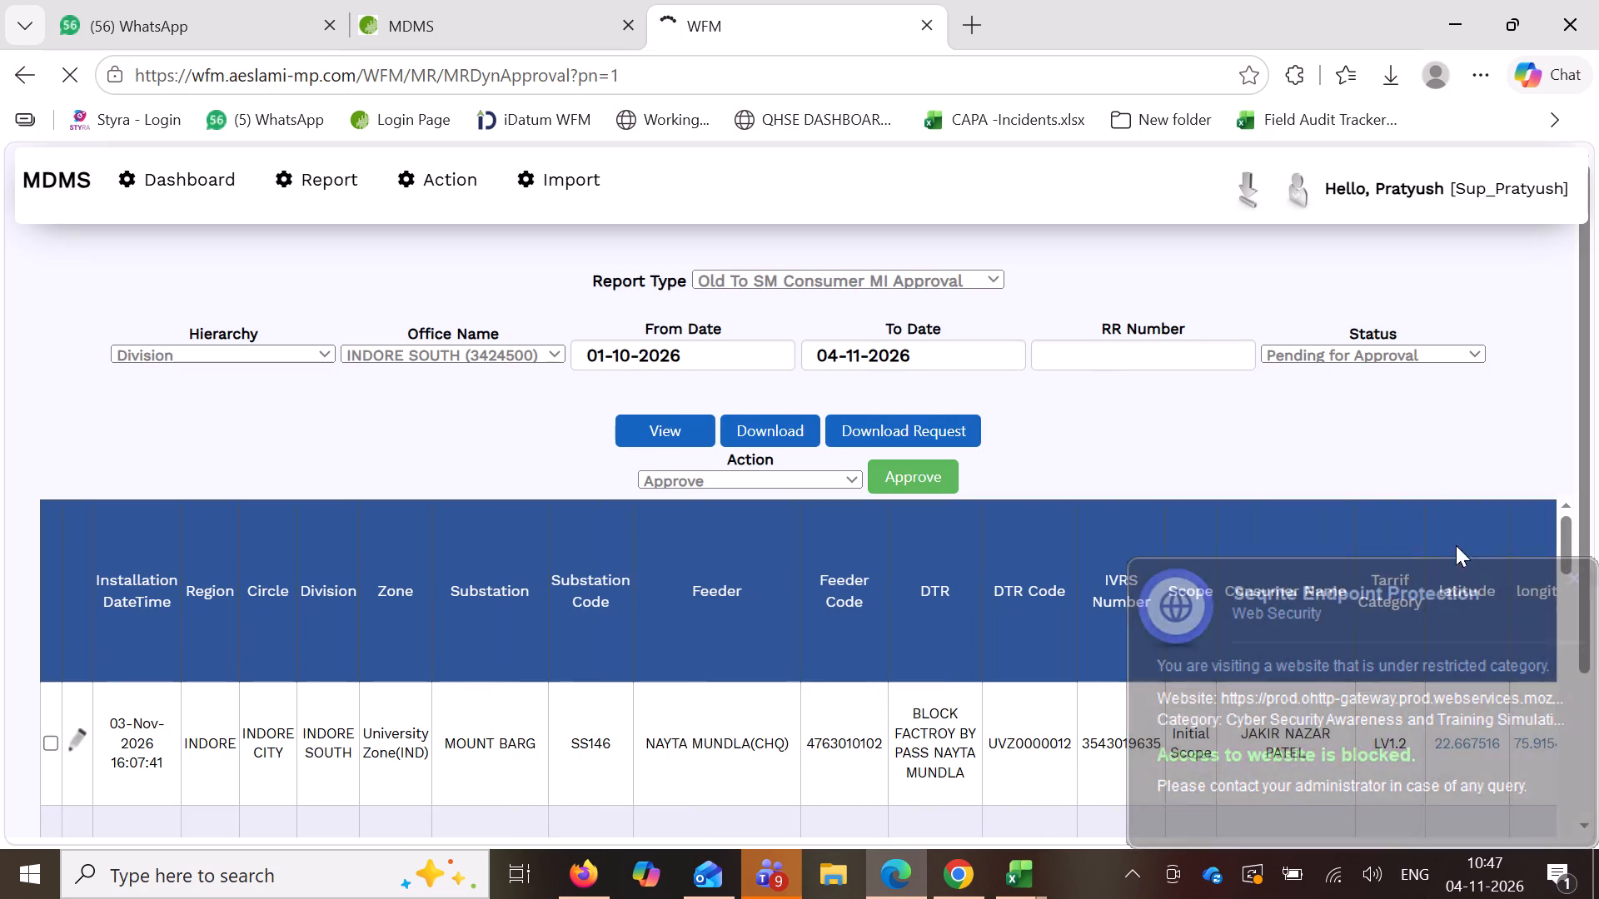
# Open the pending installation record dated 03-Nov-2026 16:07:41 and check its old meter final reading kWh photo against the entered reading.
pyautogui.click(1579, 574)
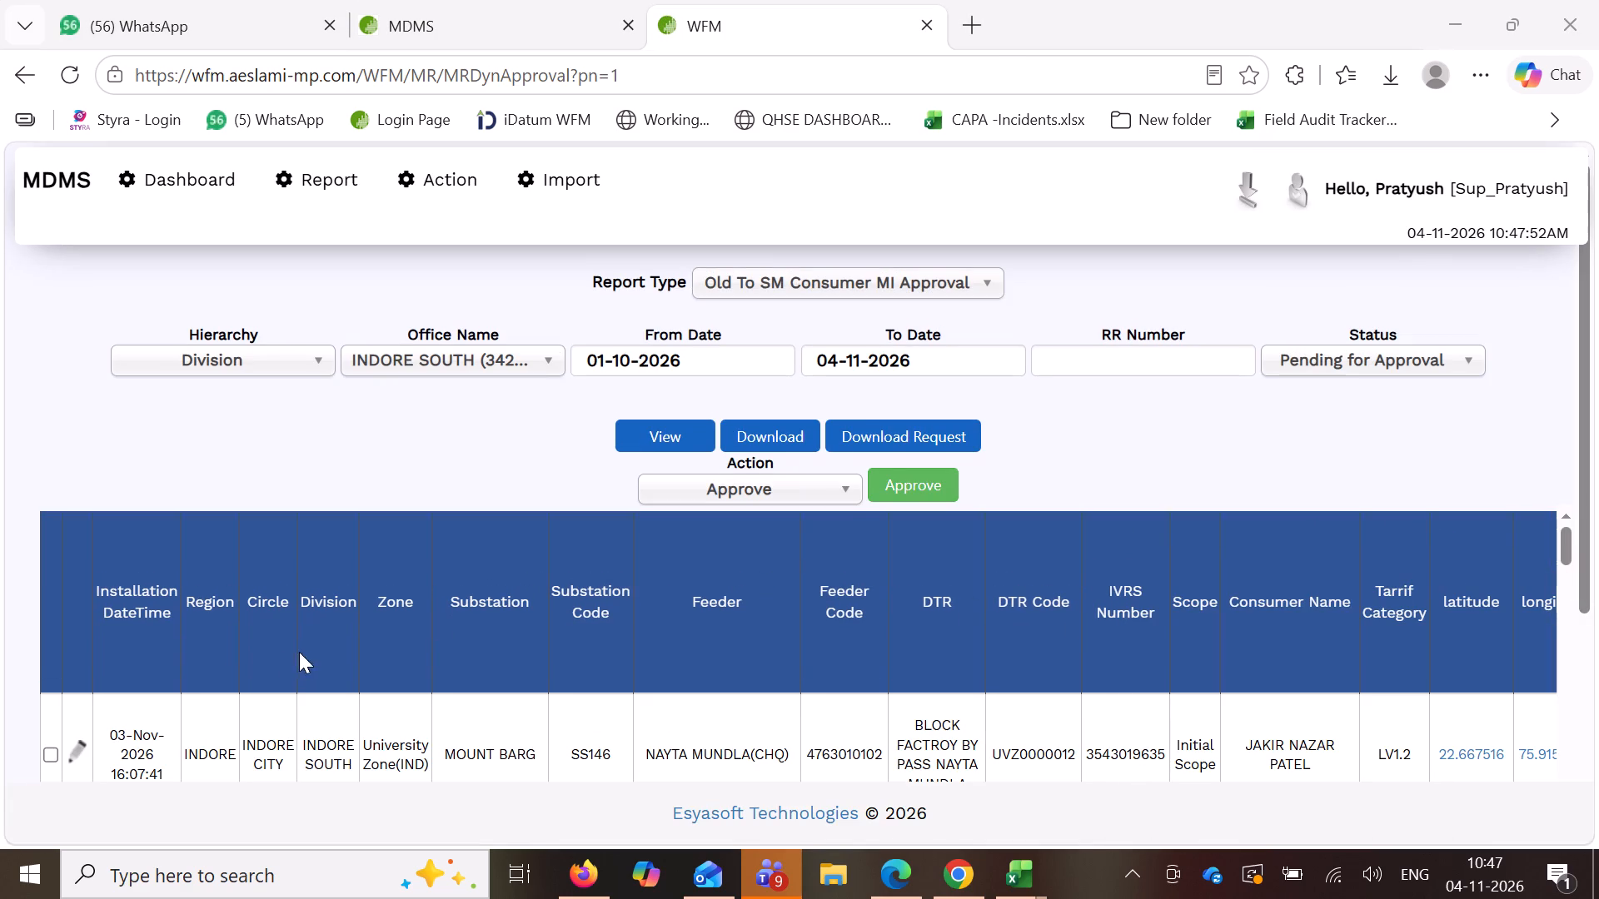
pyautogui.click(82, 743)
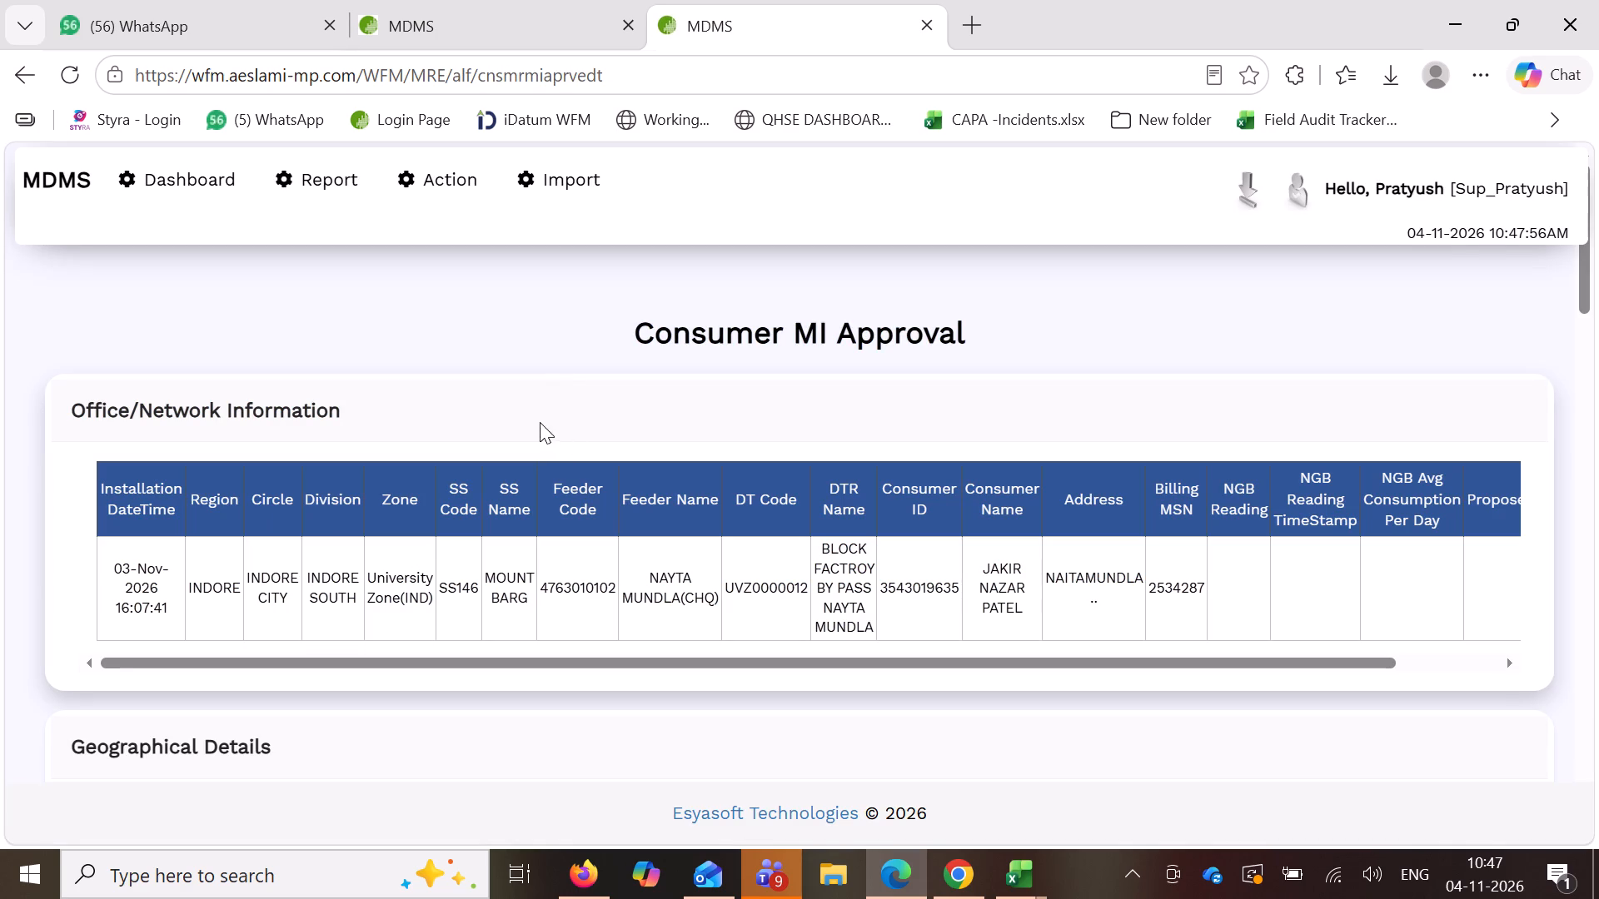
pyautogui.scroll(-3, 249, 494)
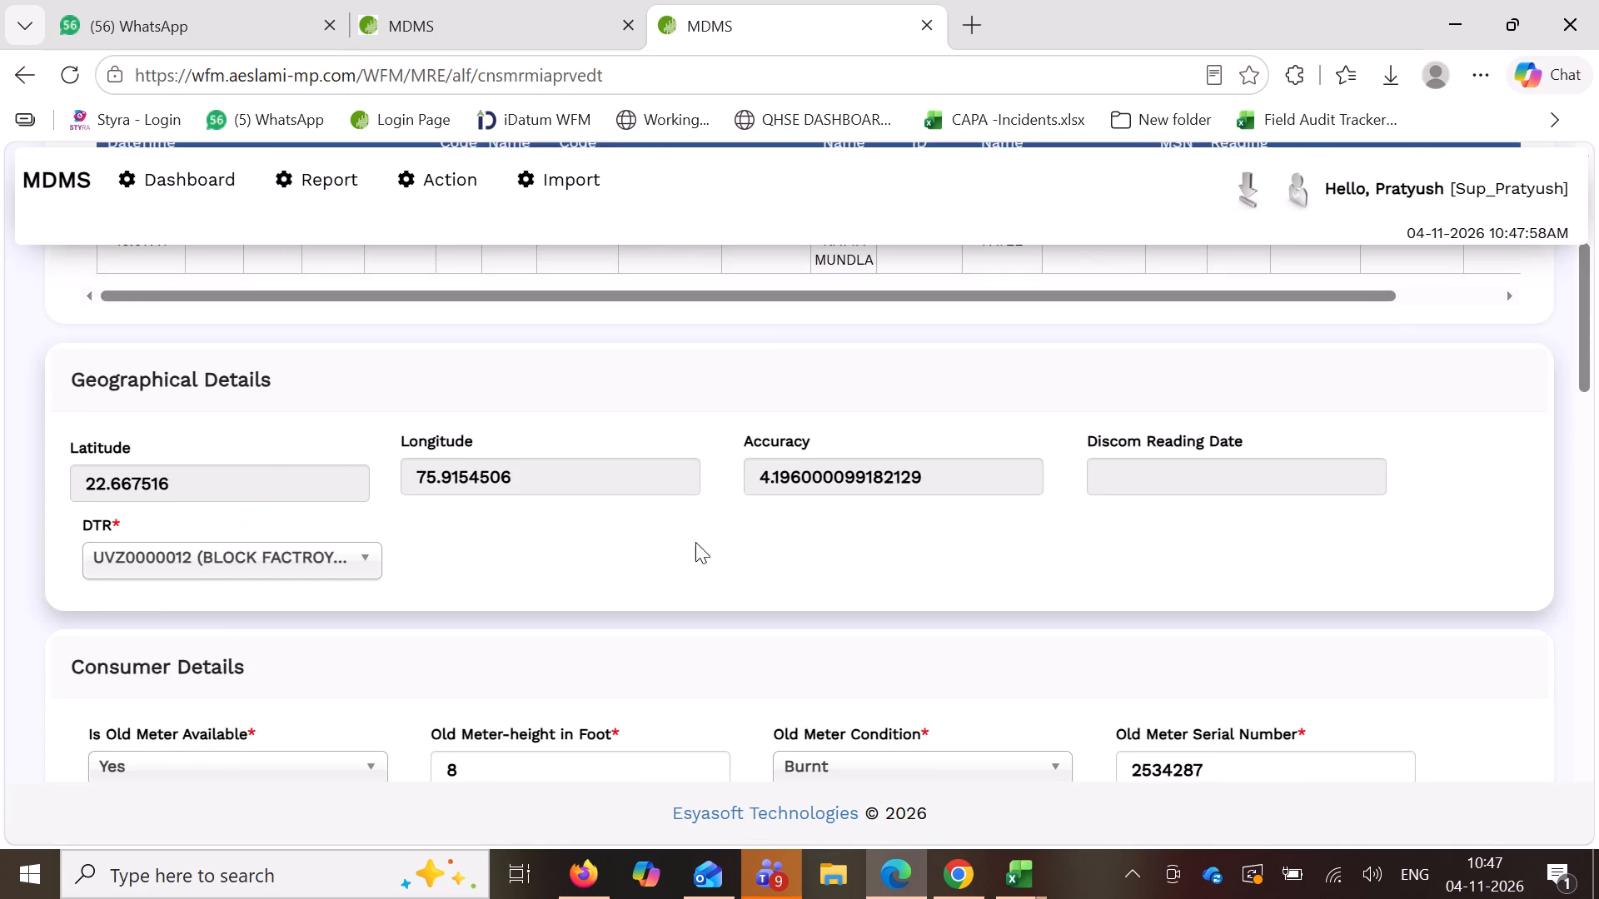
pyautogui.scroll(-2, 815, 531)
pyautogui.scroll(-1, 531, 634)
pyautogui.click(456, 647)
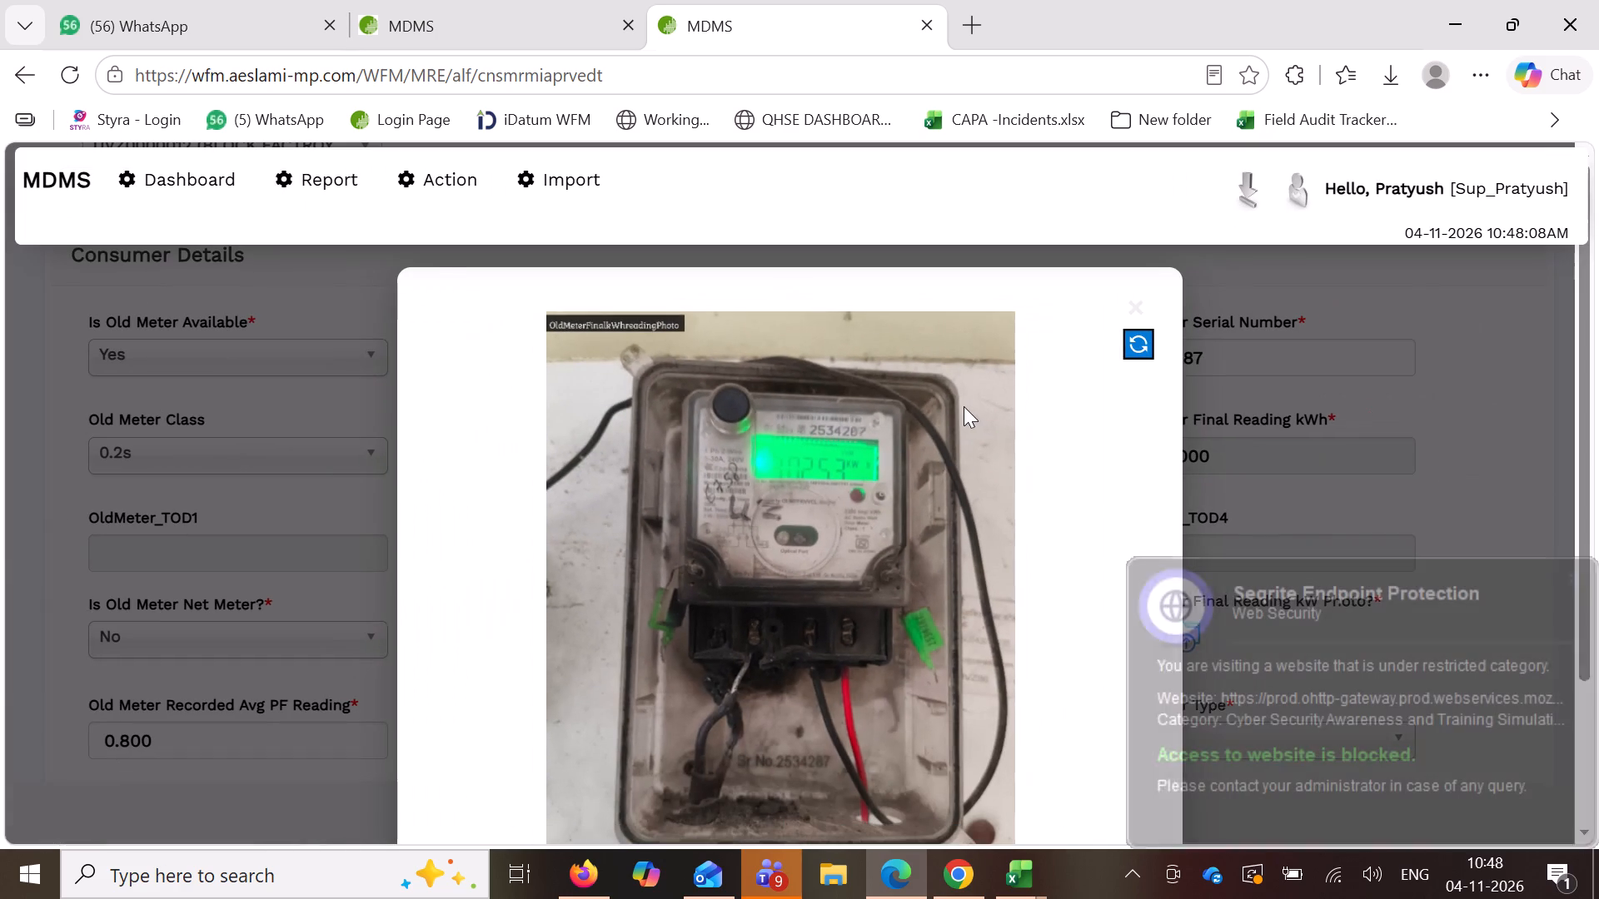
pyautogui.click(1148, 305)
pyautogui.click(1134, 311)
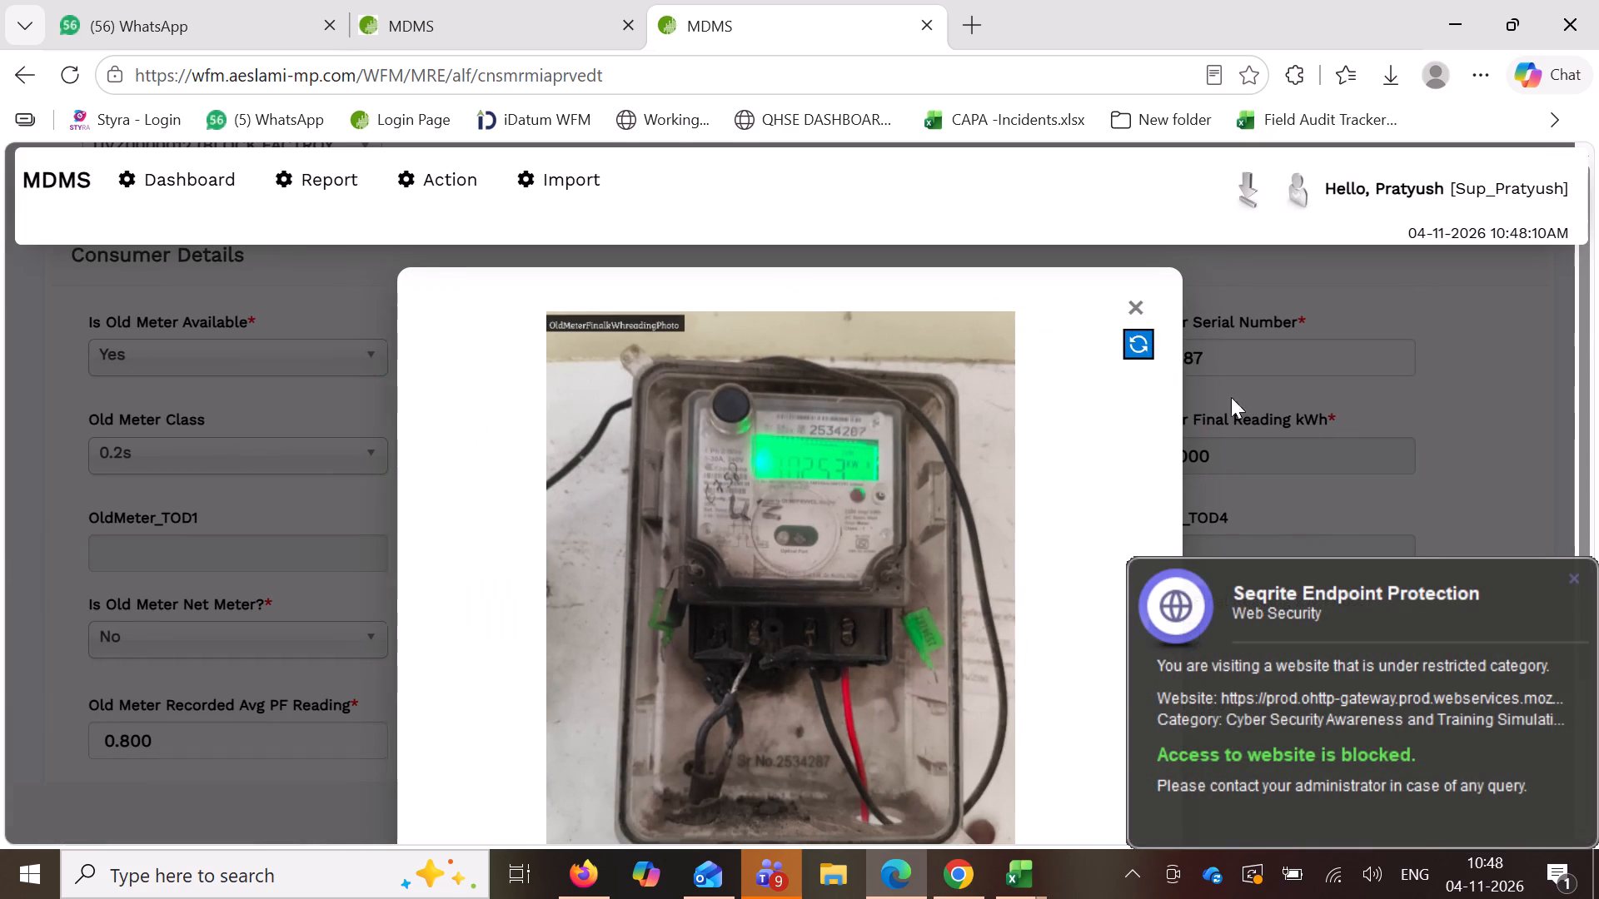
pyautogui.click(1578, 571)
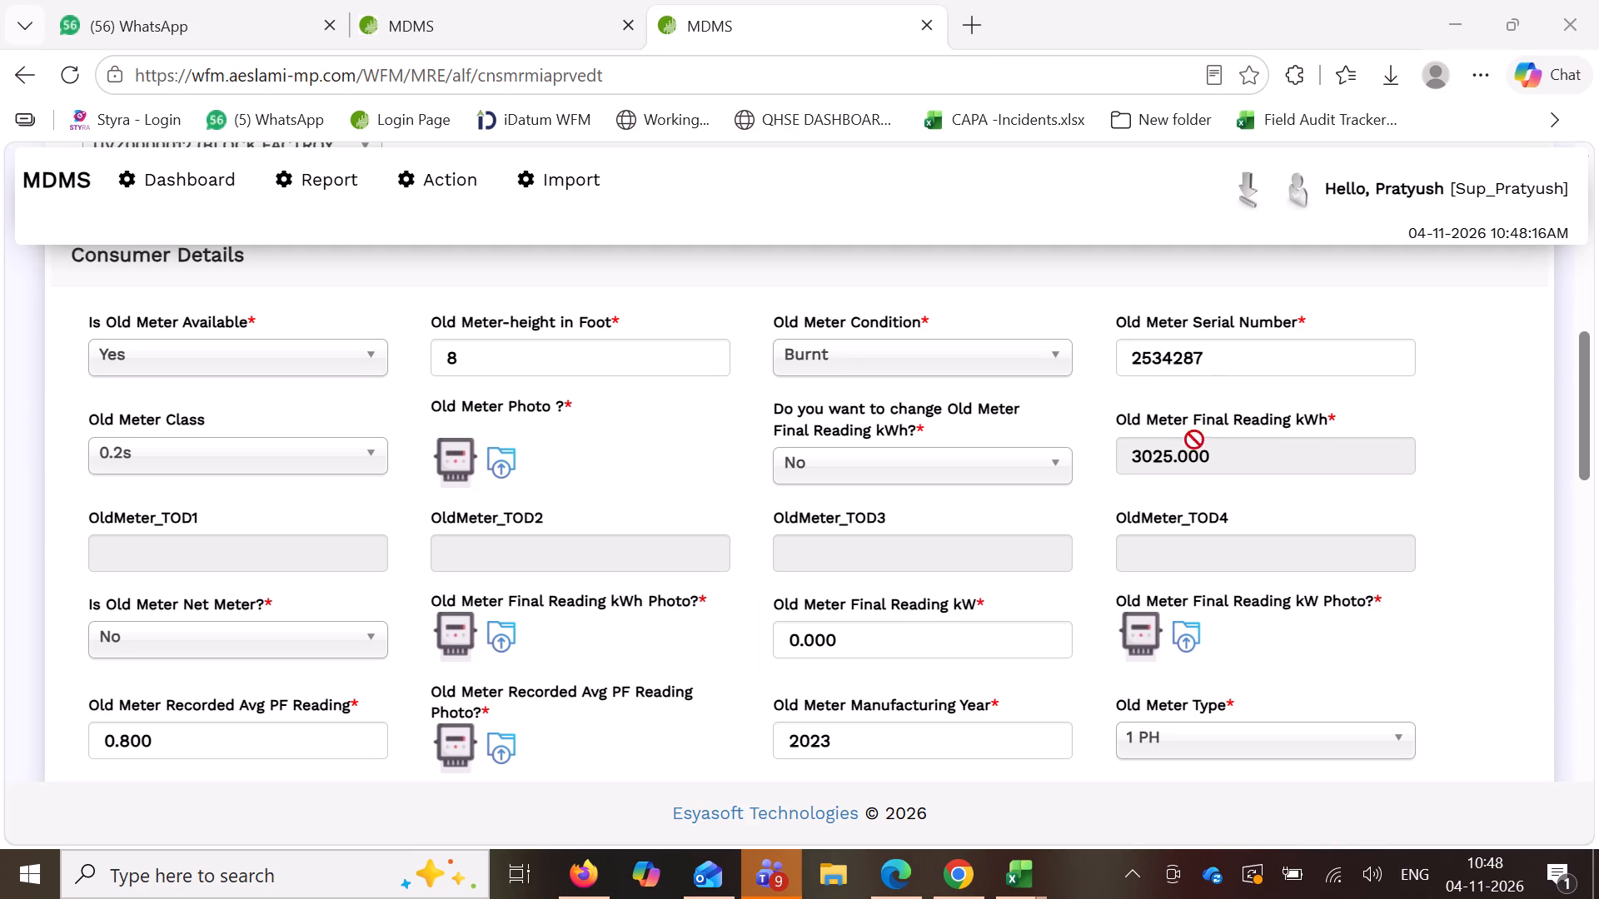
pyautogui.click(460, 633)
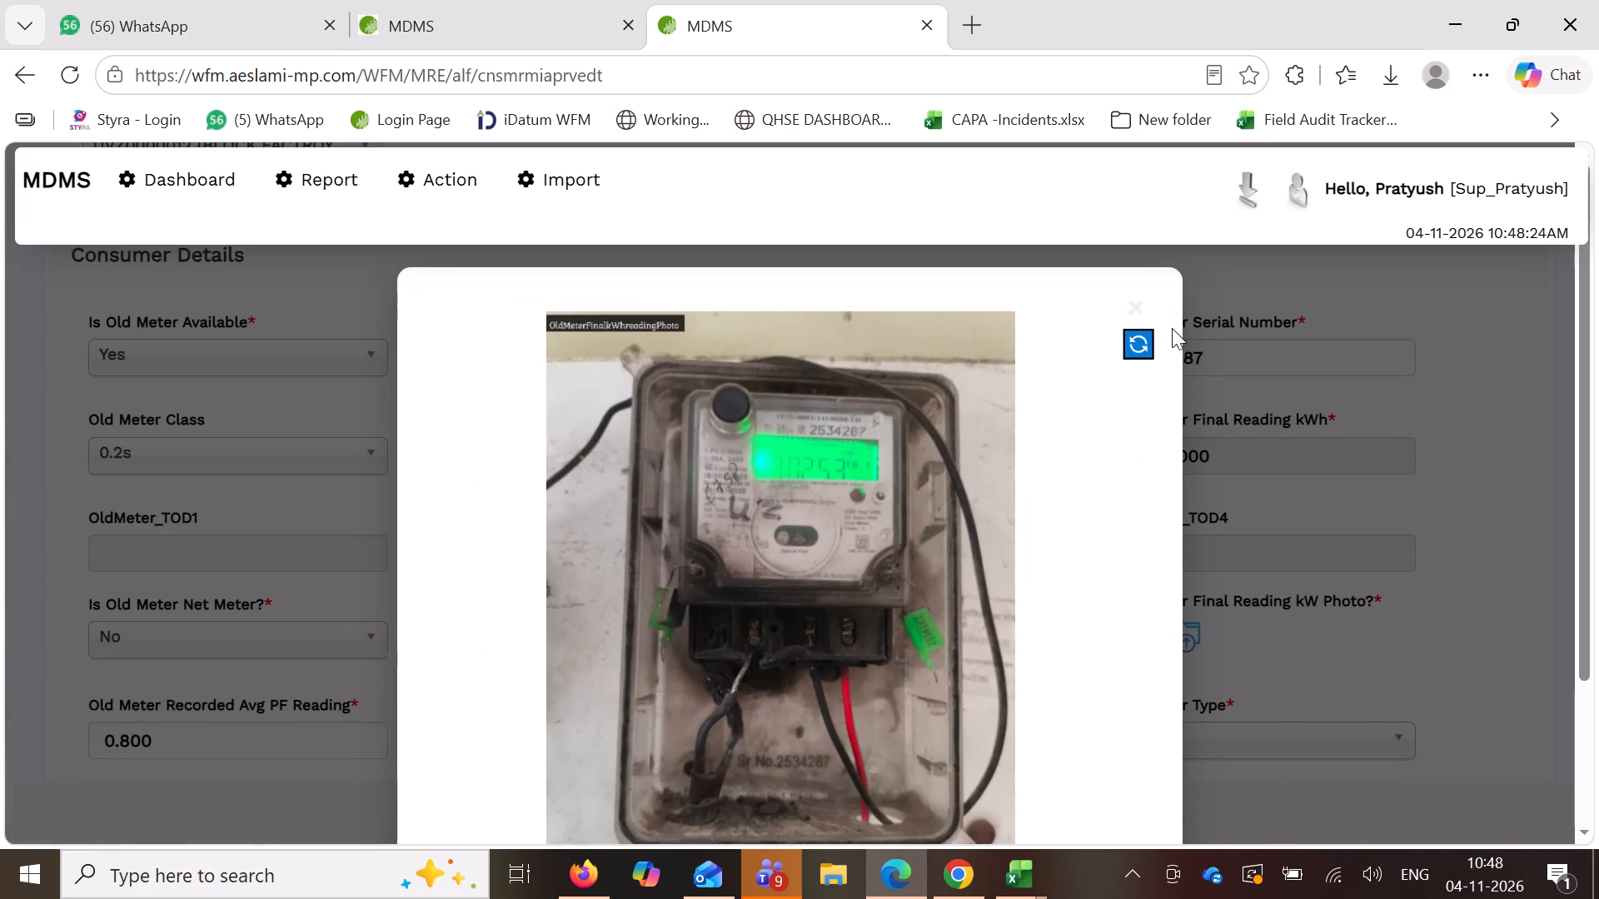
pyautogui.click(1136, 306)
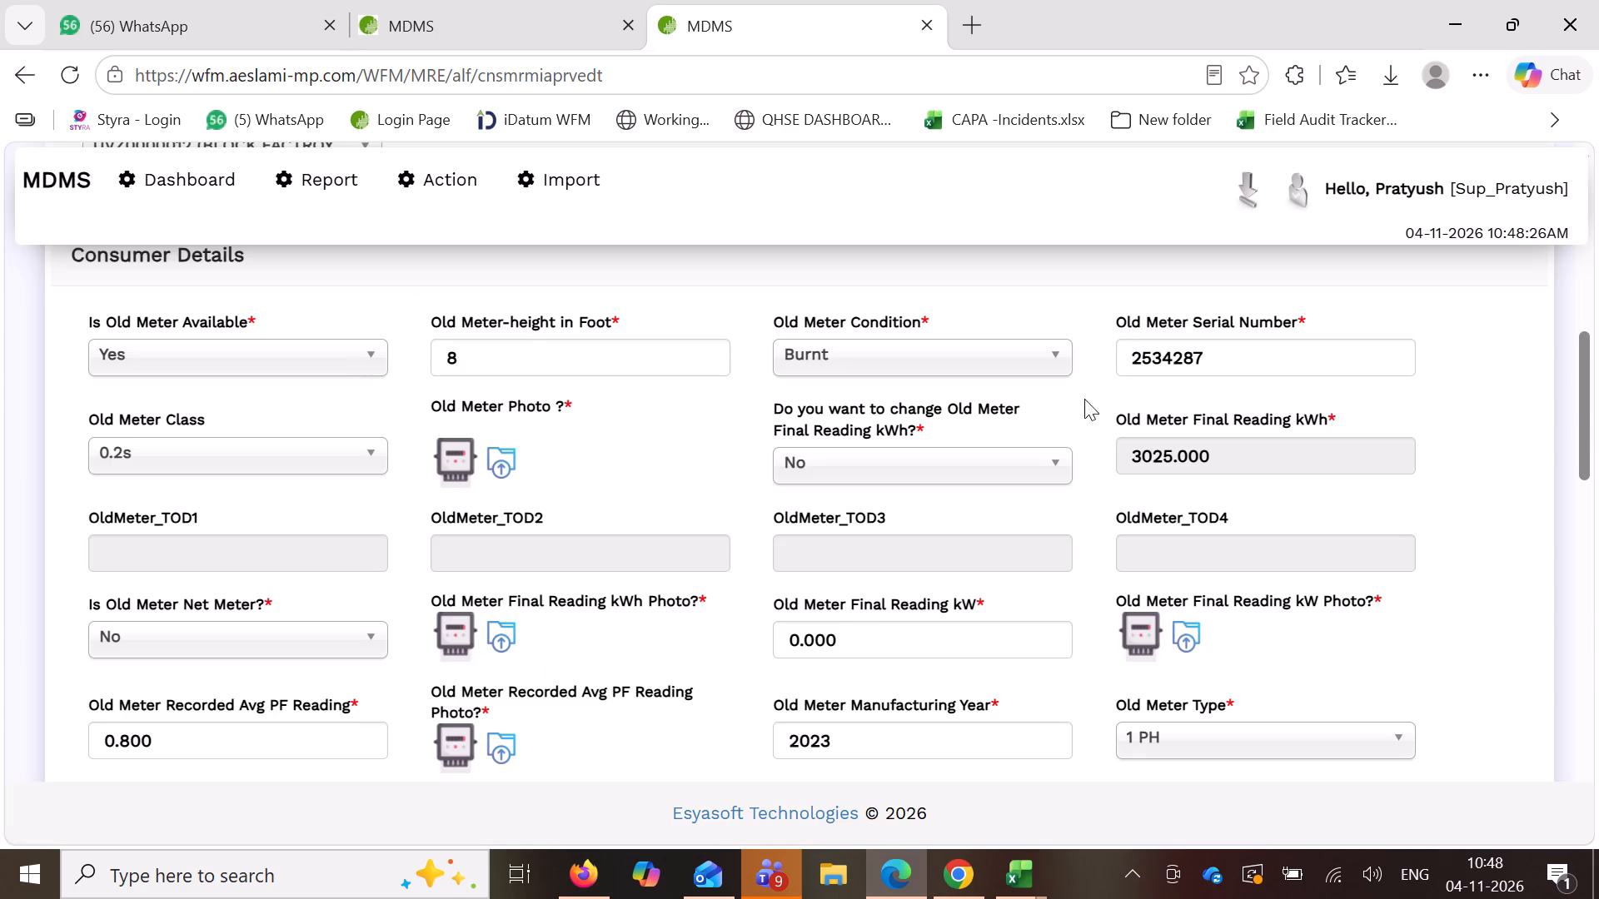
pyautogui.click(466, 637)
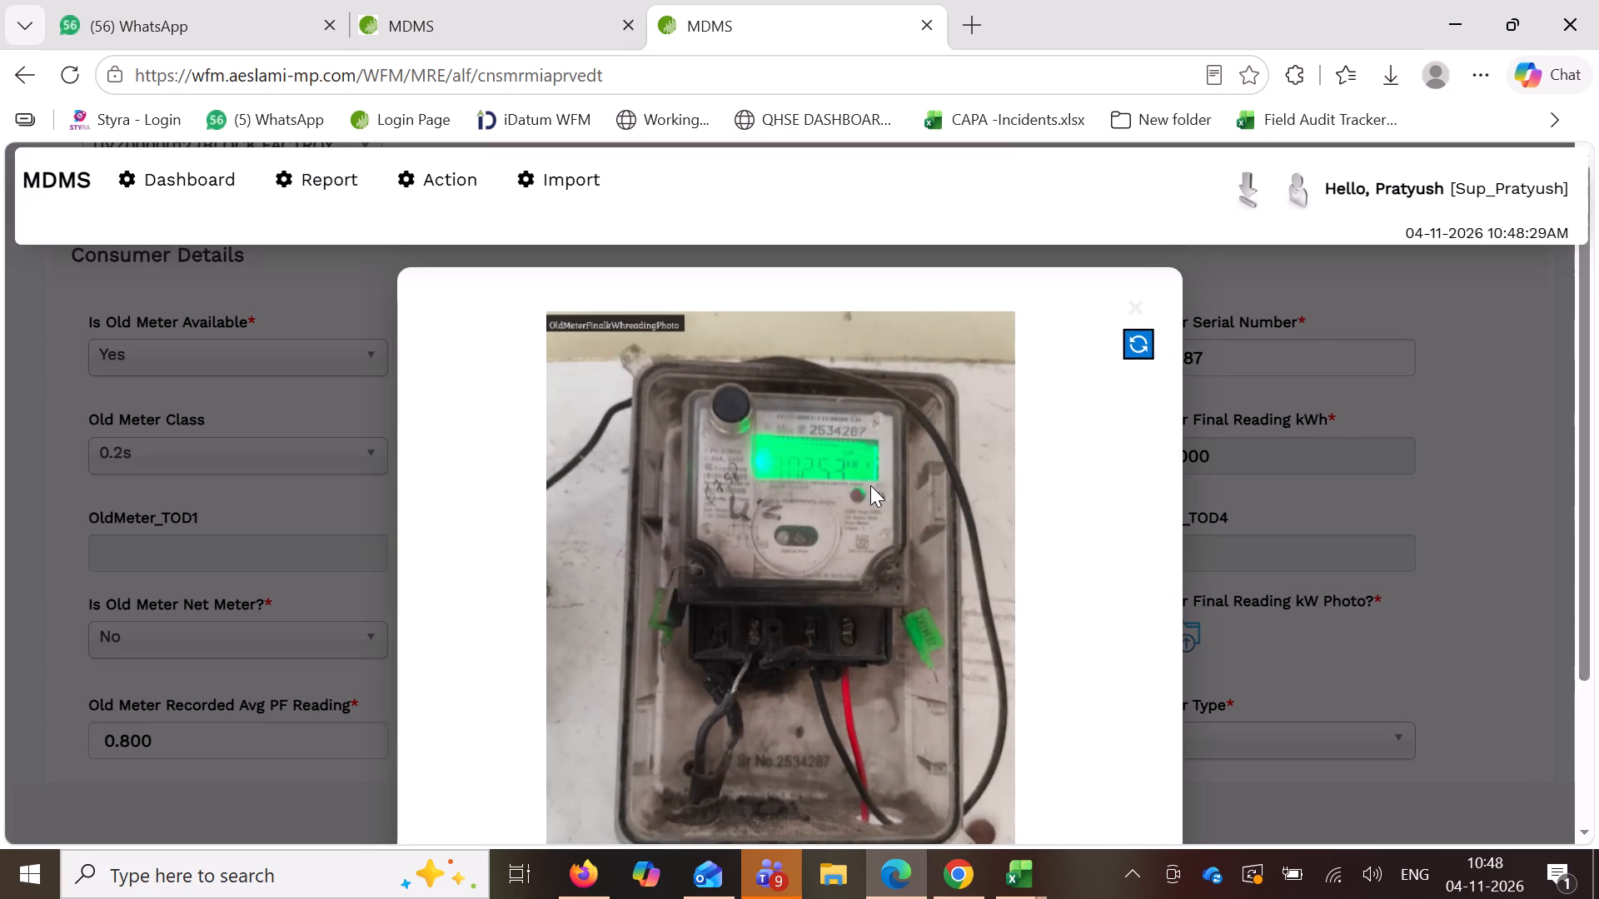
pyautogui.scroll(1, 804, 445)
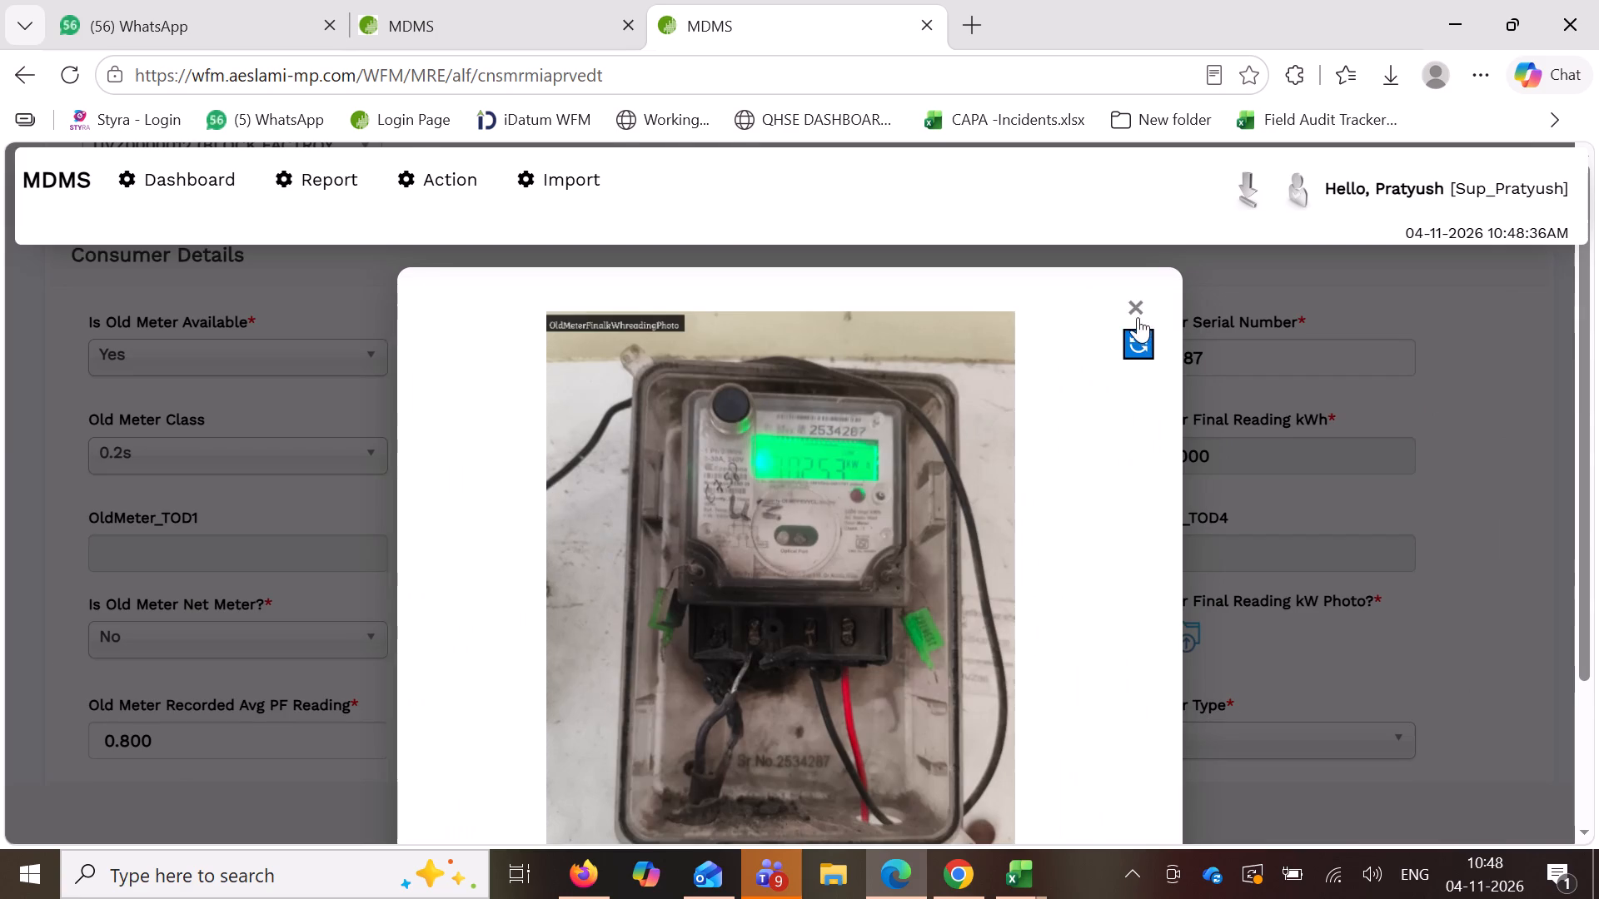
pyautogui.click(1138, 317)
# Inspect the 16:07:41 record's new meter initial reading kWh photo.
pyautogui.scroll(-6, 697, 534)
pyautogui.scroll(-1, 809, 572)
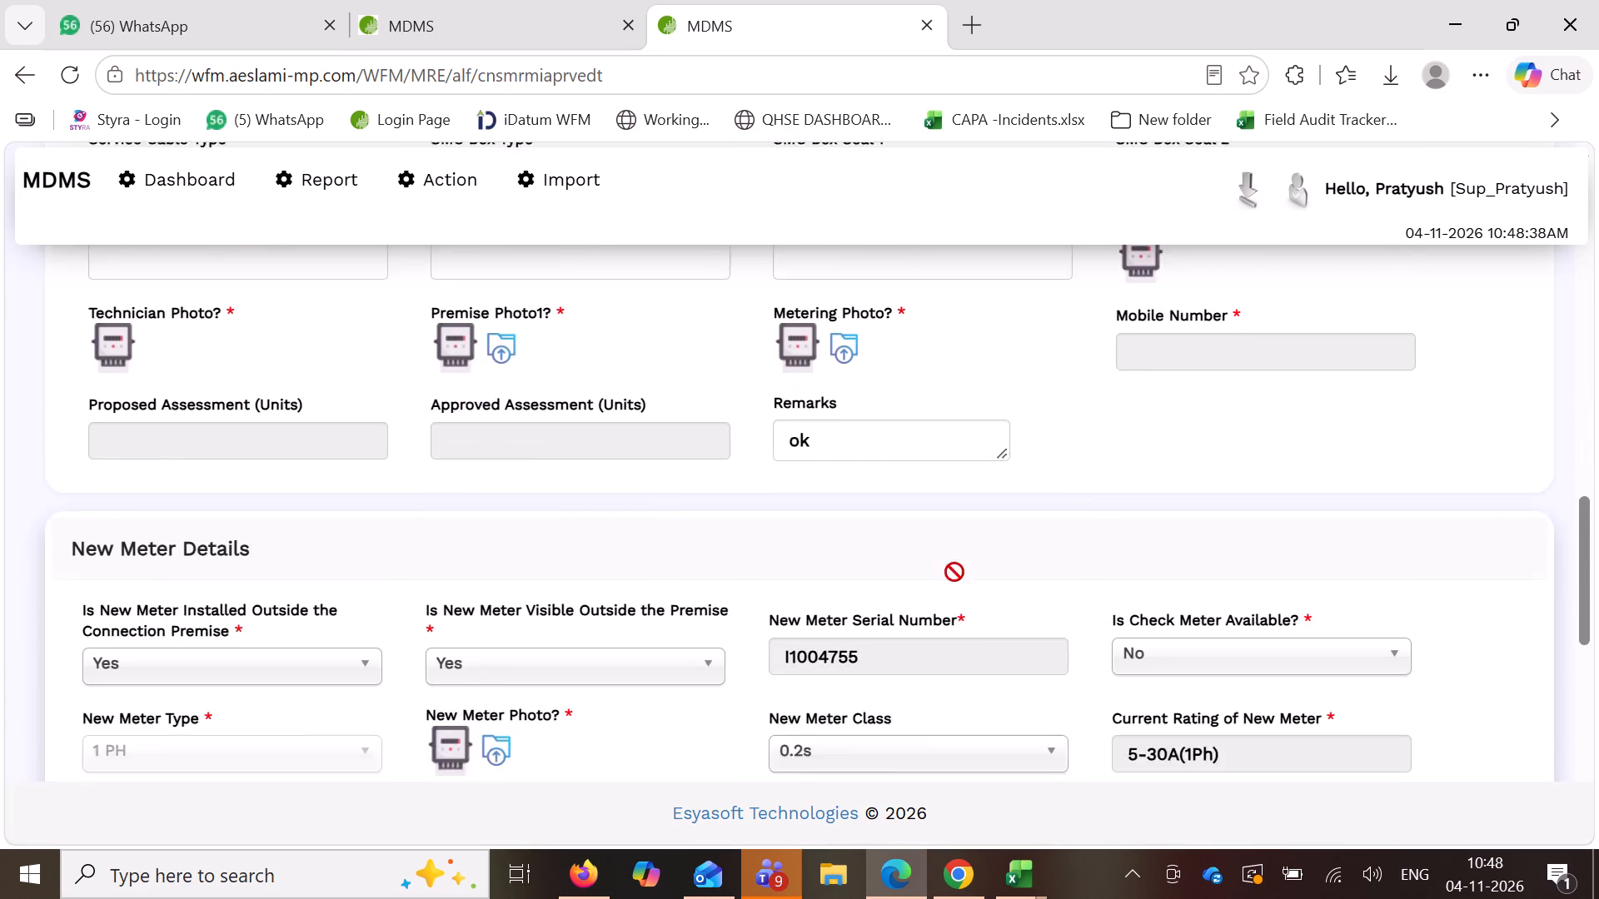
pyautogui.scroll(-2, 954, 572)
pyautogui.click(1136, 504)
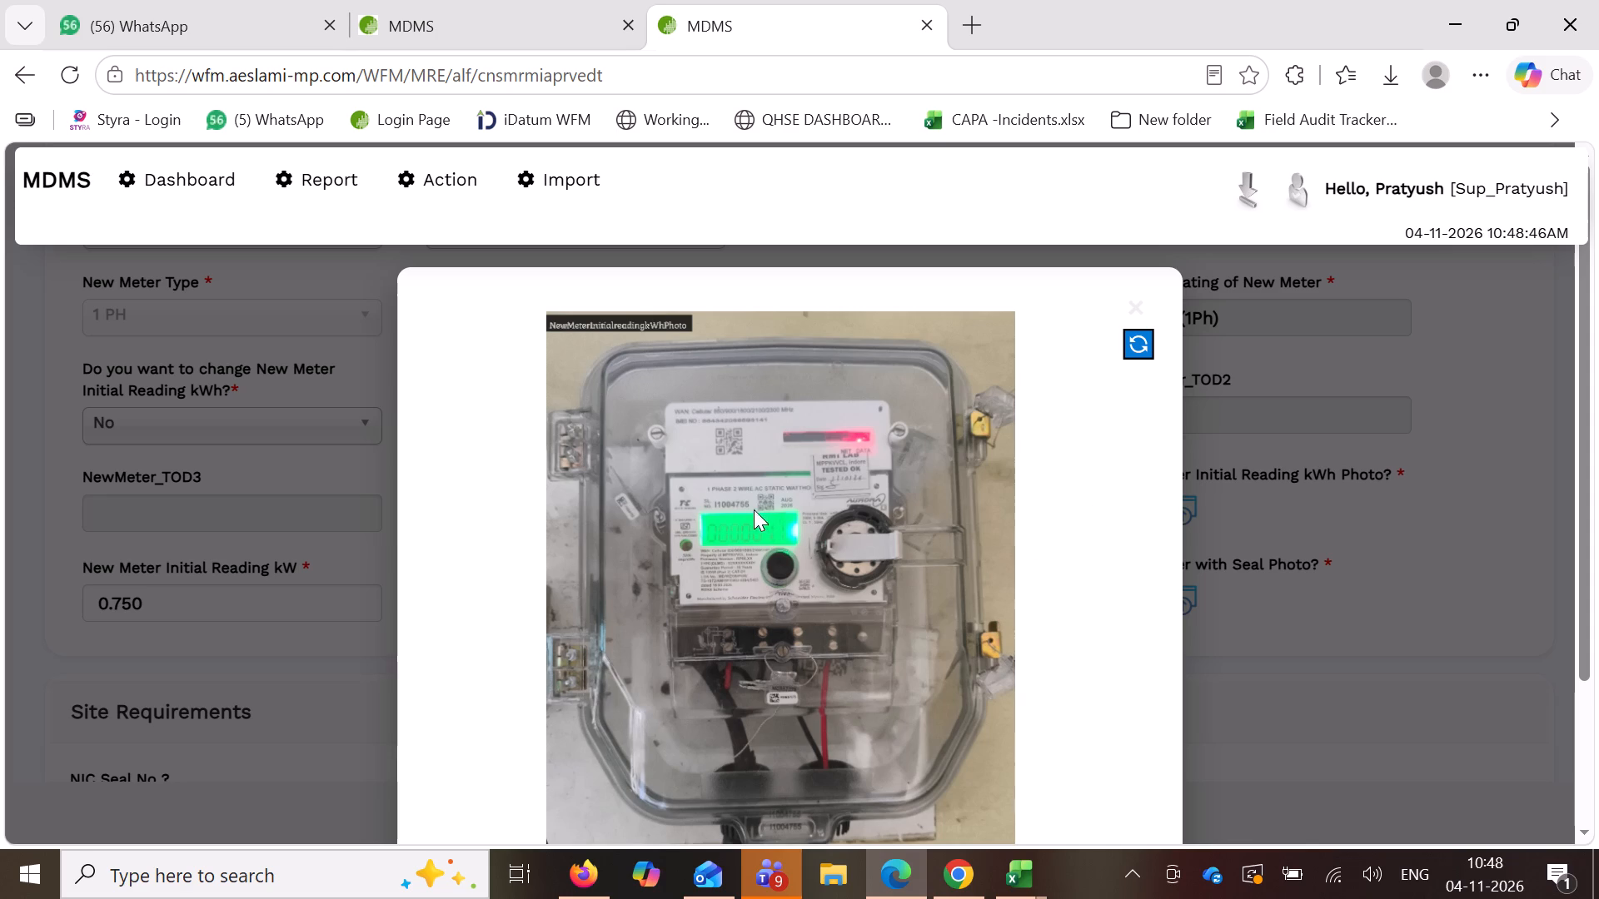
pyautogui.scroll(1, 727, 496)
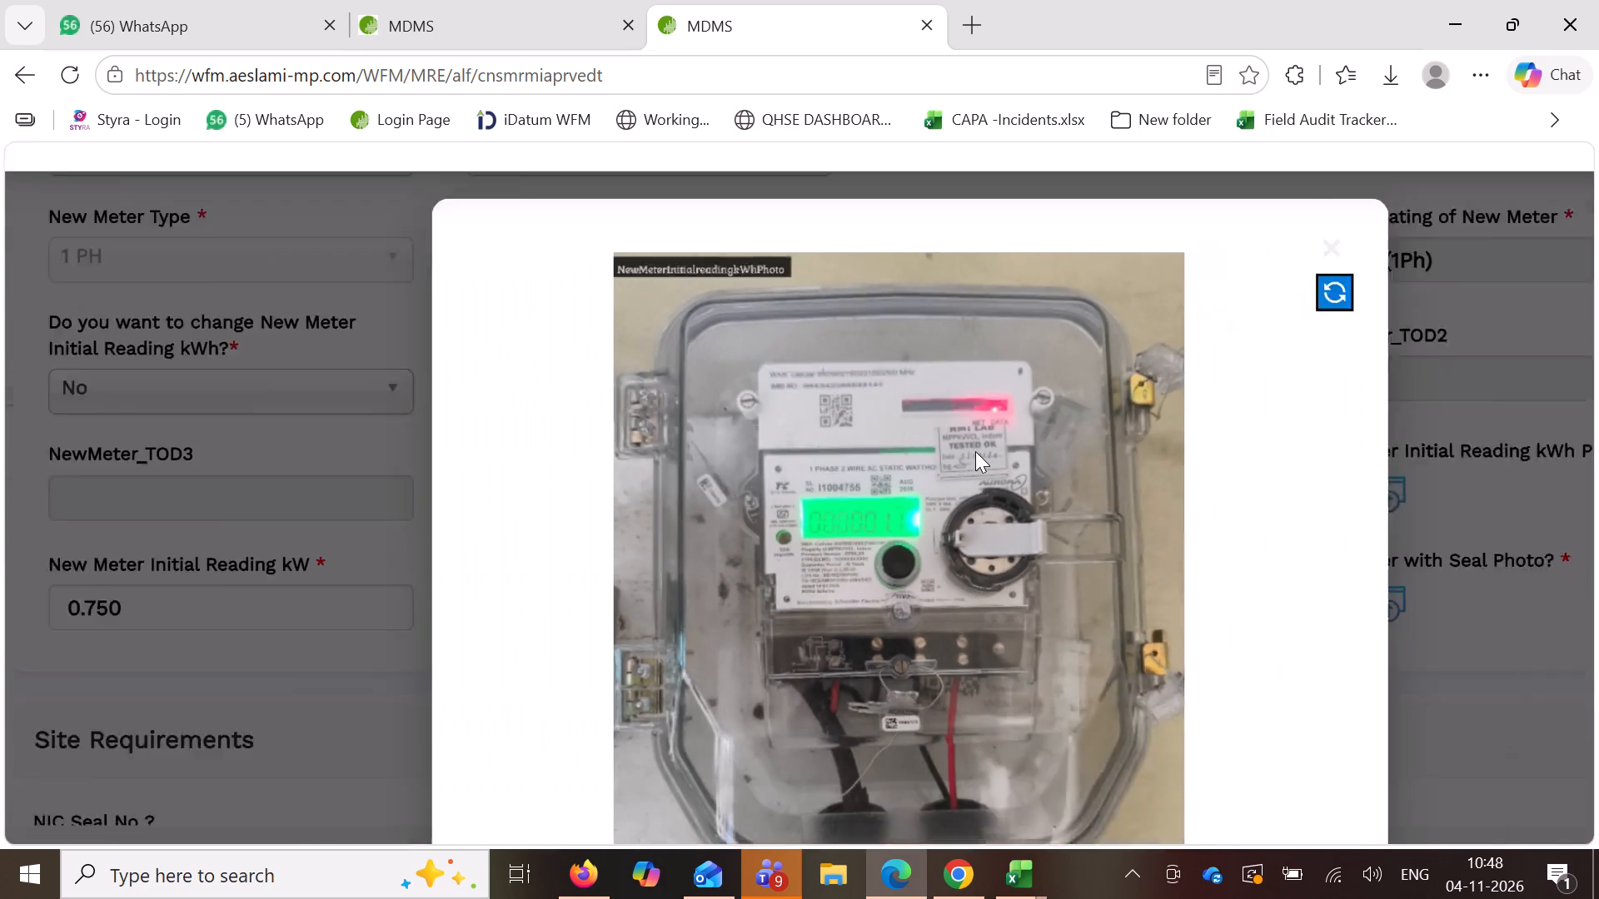
pyautogui.click(1142, 305)
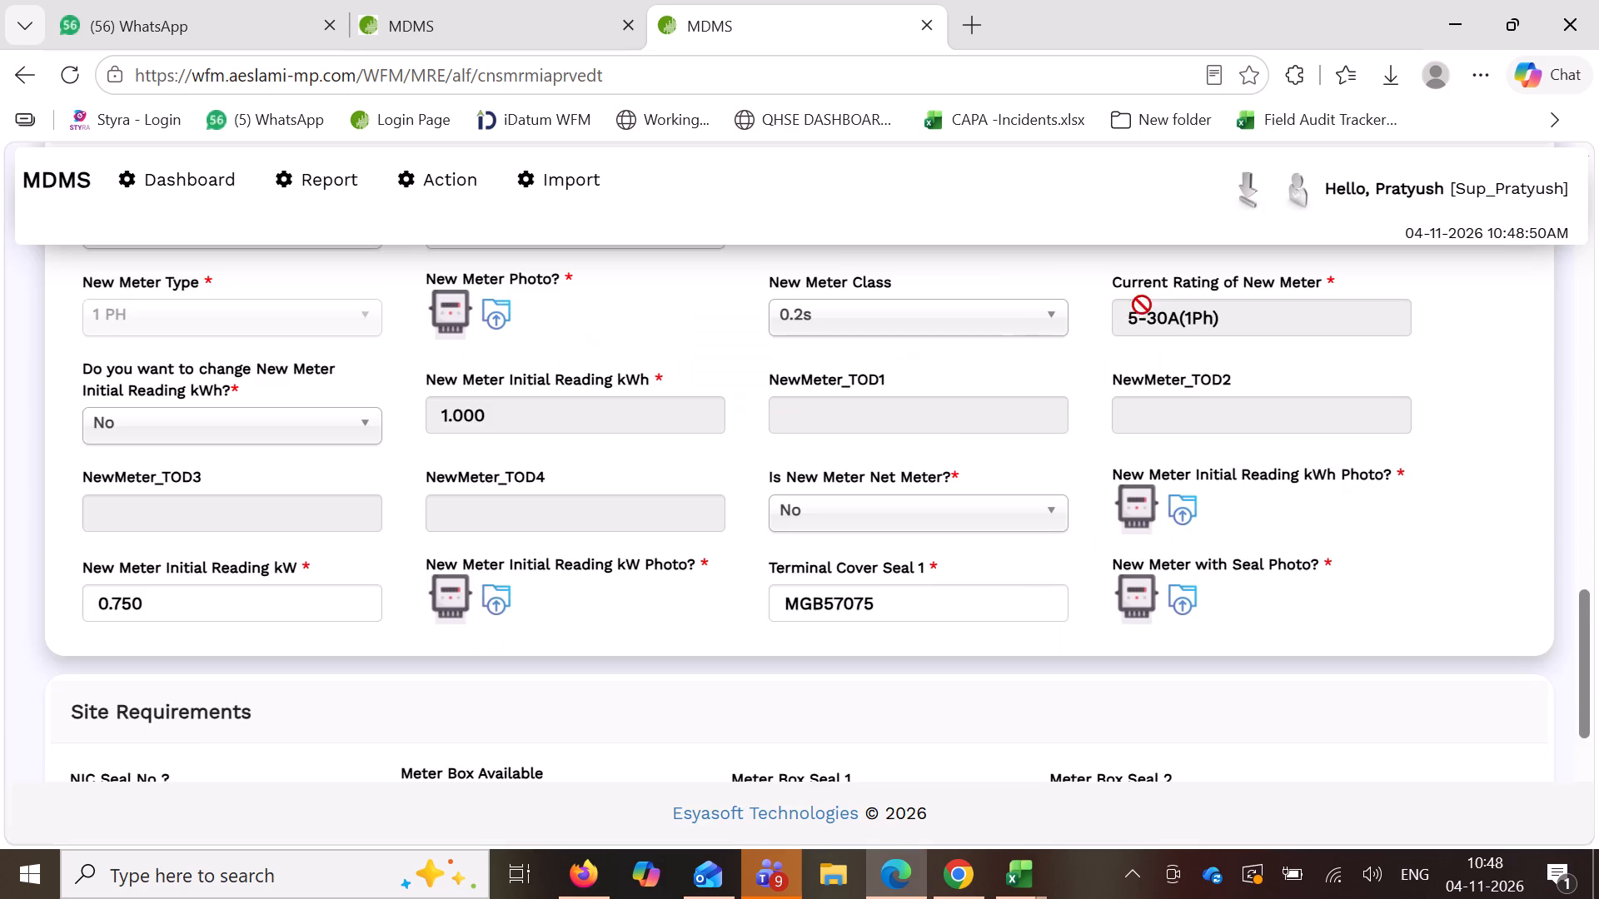
# Enter the remark "ok" and approve the 16:07:41 installation record.
pyautogui.scroll(1, 949, 426)
pyautogui.scroll(-4, 949, 423)
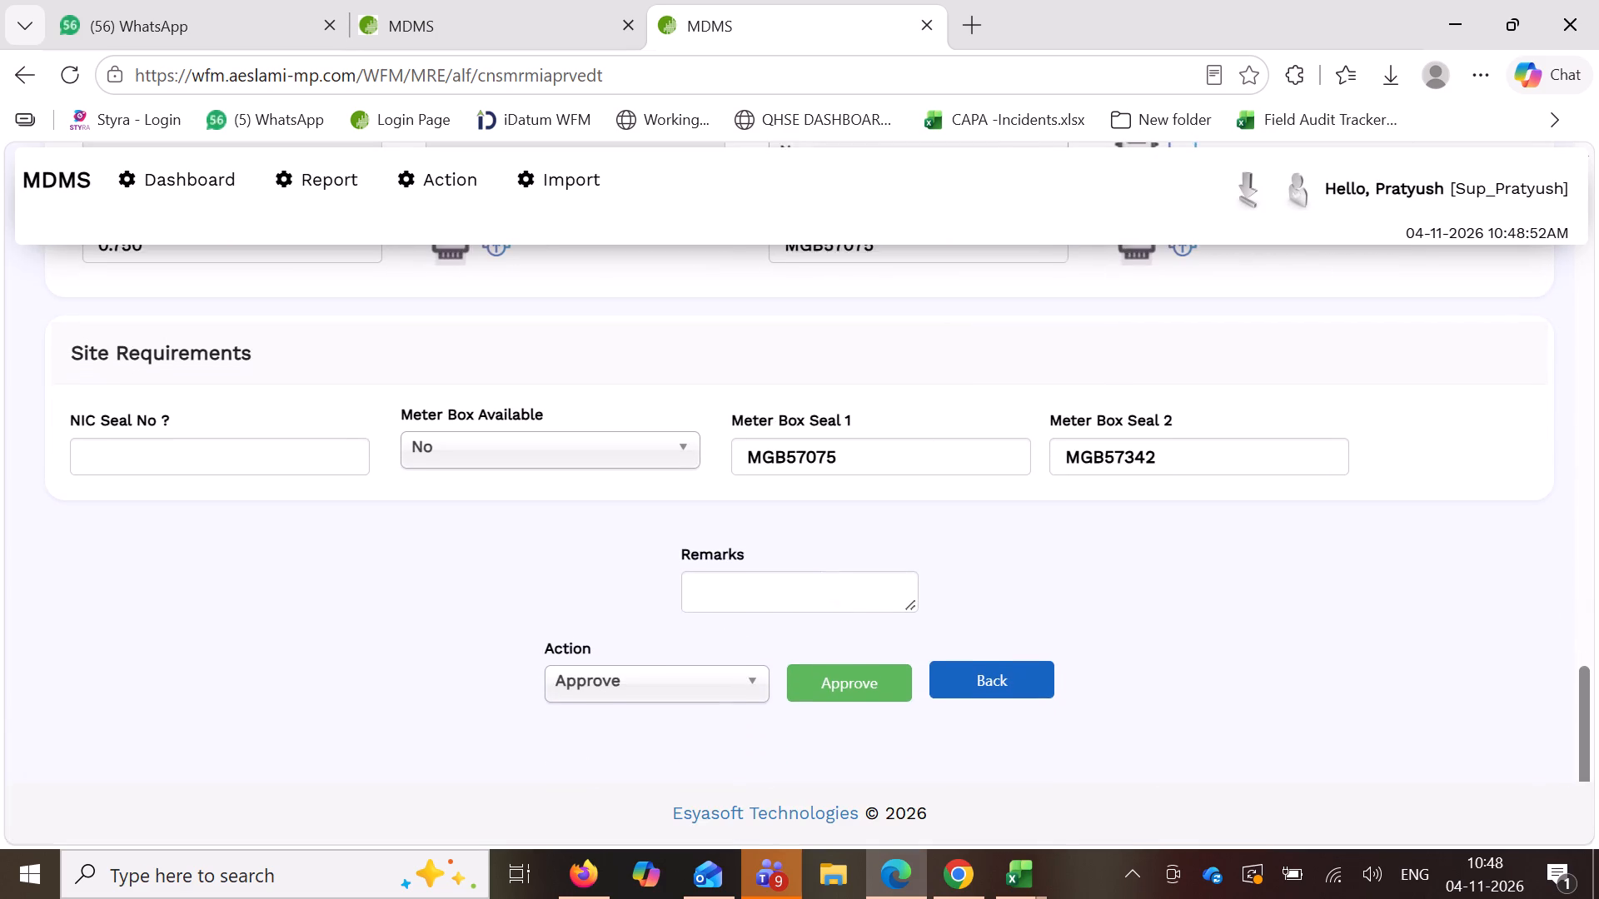
pyautogui.click(810, 612)
pyautogui.press('o')
pyautogui.press('k')
pyautogui.click(842, 705)
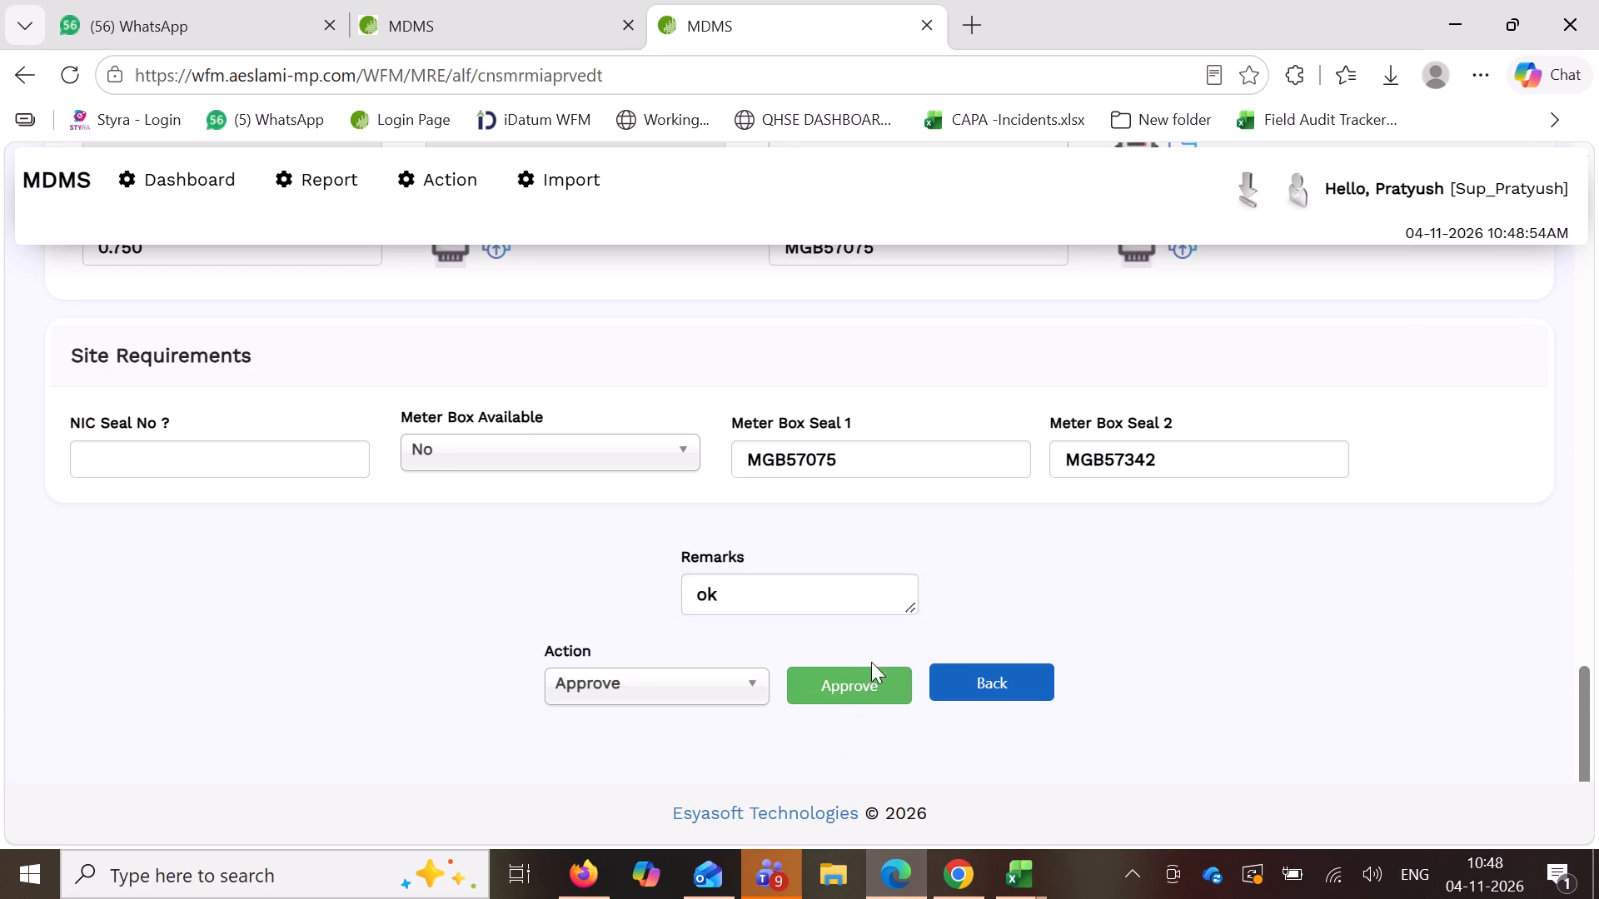
pyautogui.click(858, 683)
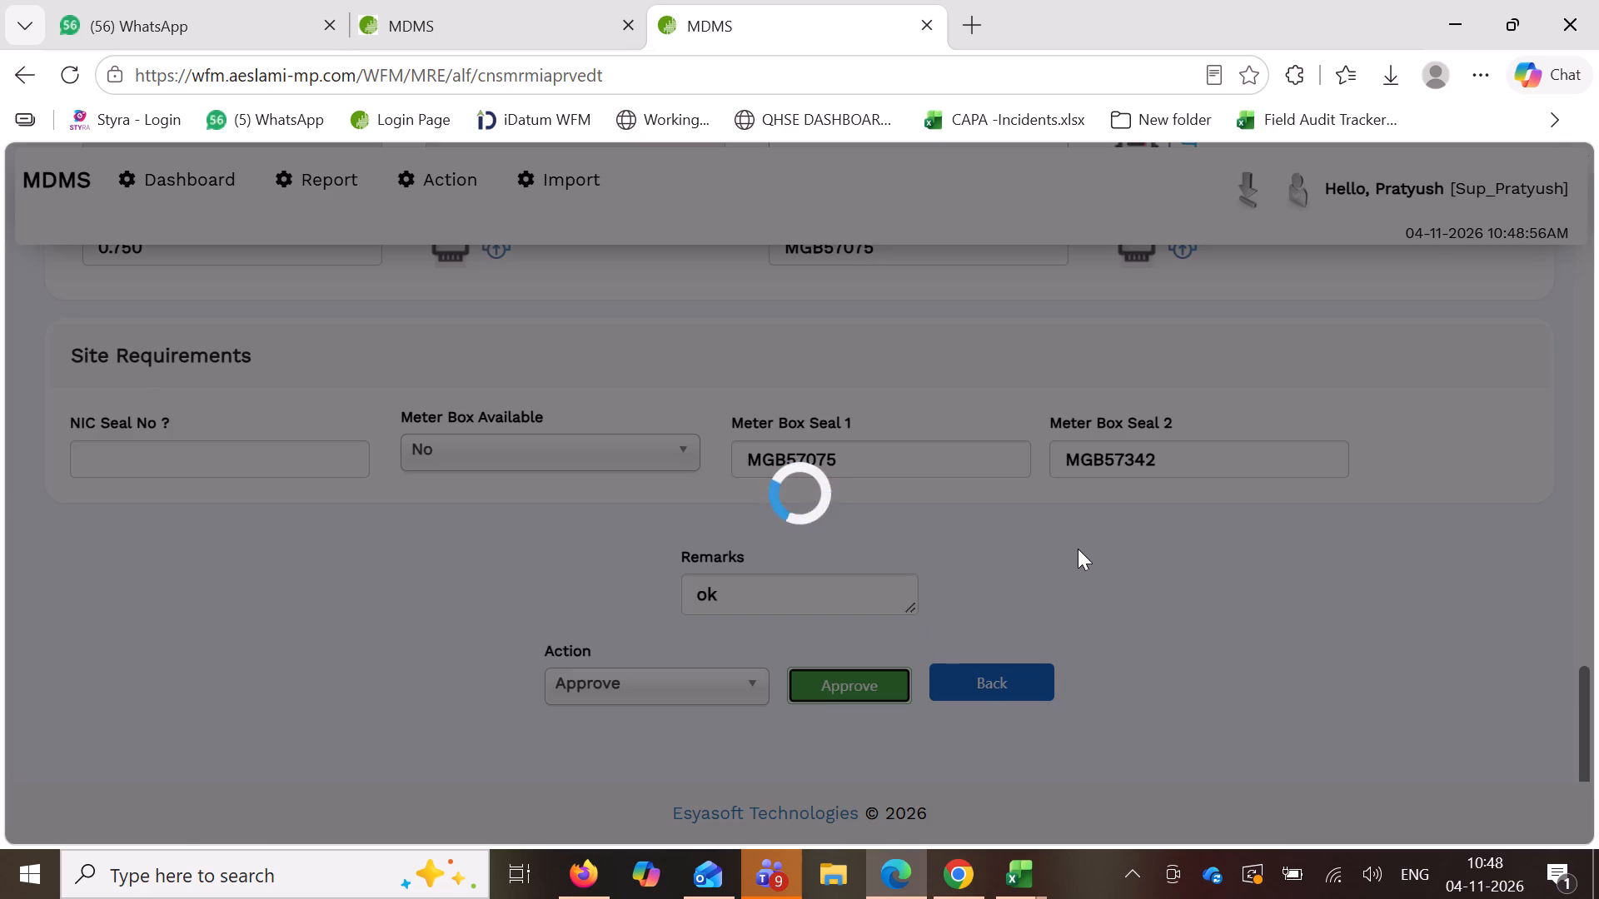
pyautogui.click(1142, 613)
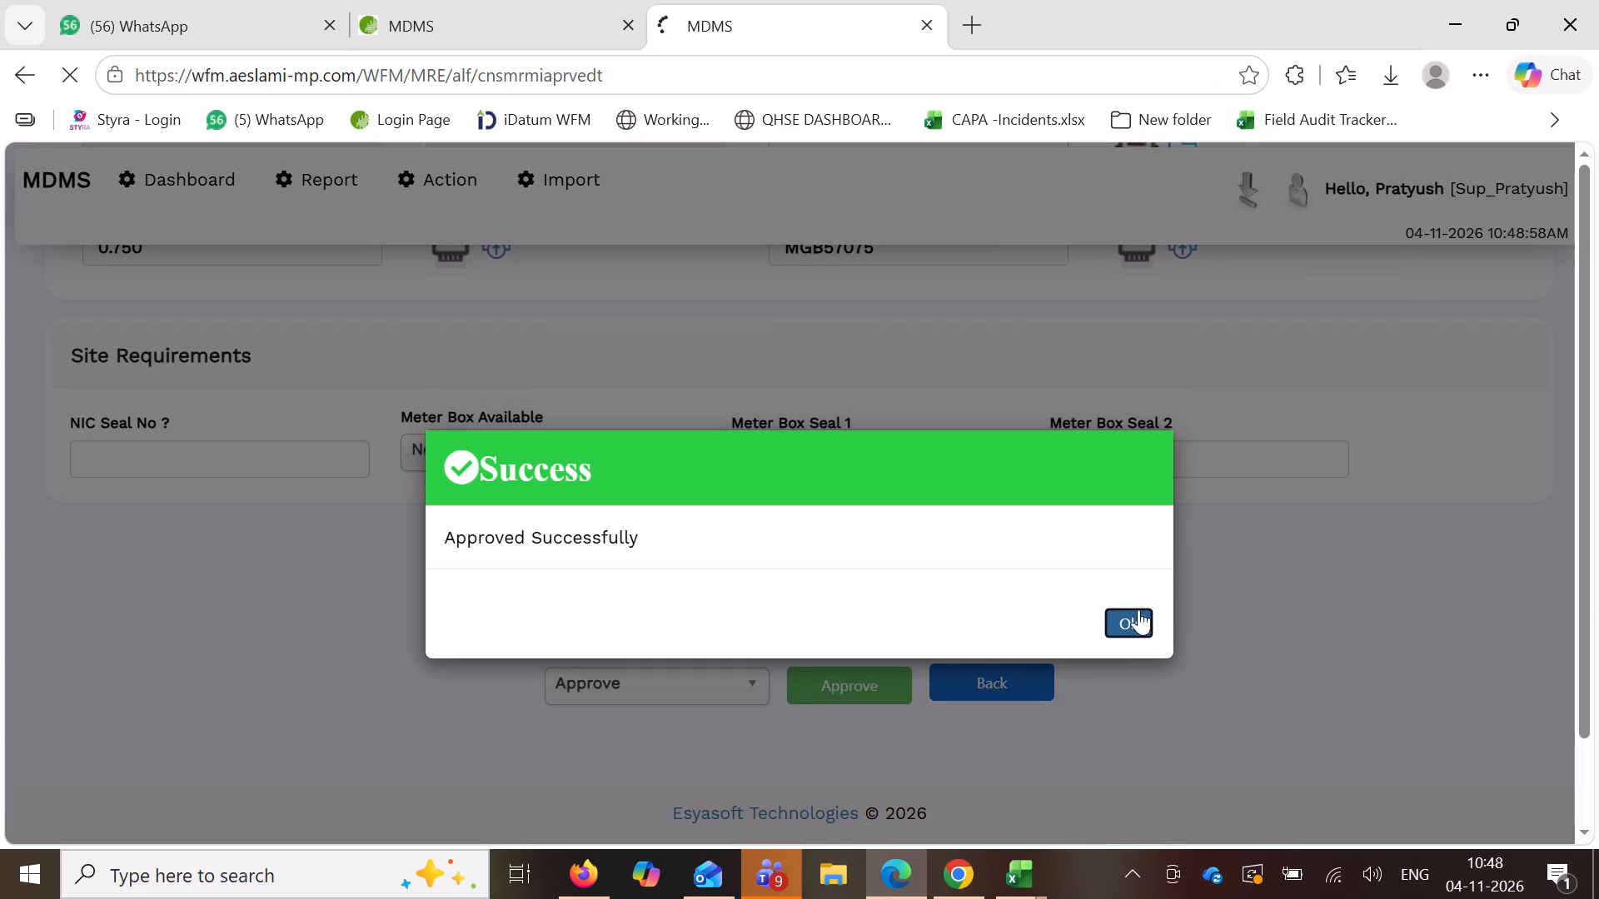
pyautogui.click(1137, 618)
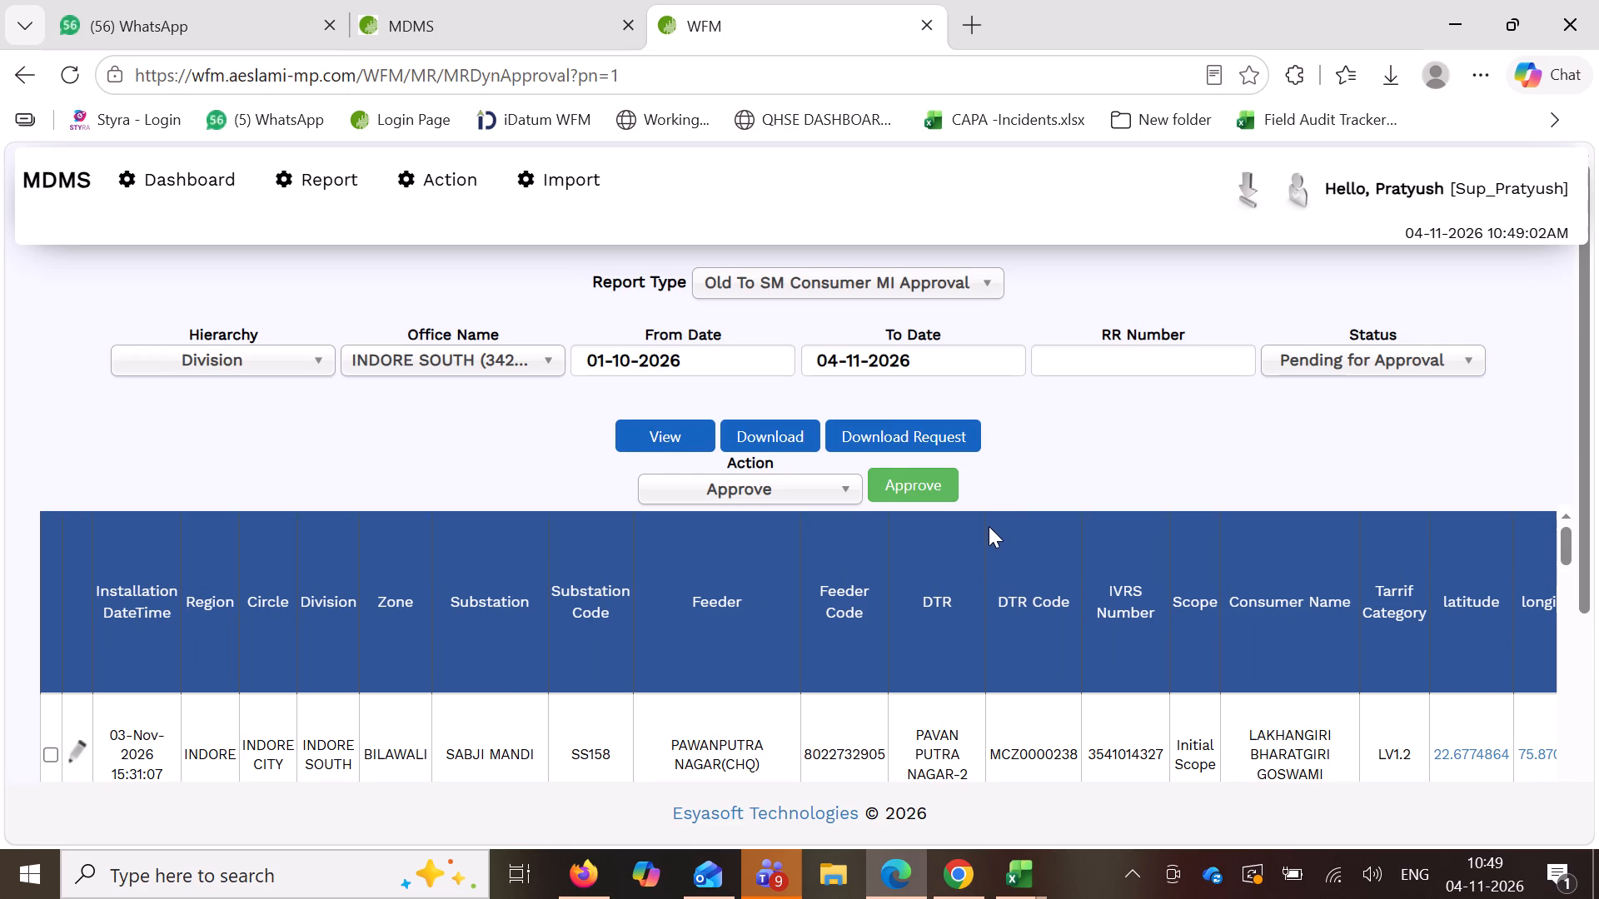
# Open the pending installation record dated 03-Nov-2026 15:31:07 and inspect its old meter final reading kWh photo, rotating it upright.
pyautogui.click(82, 745)
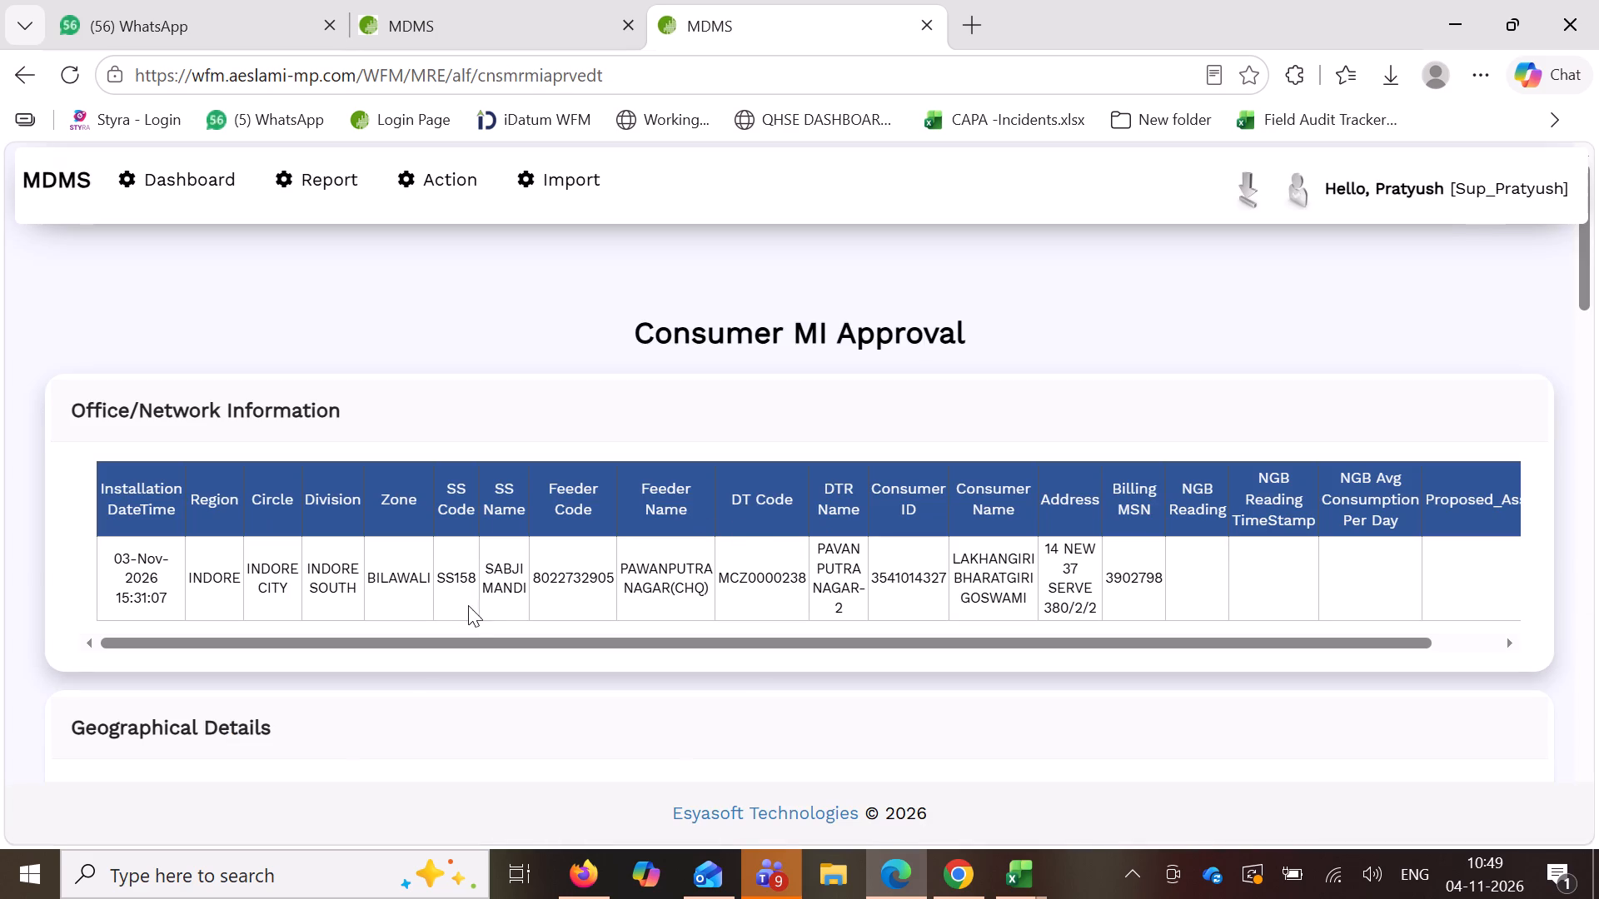
pyautogui.scroll(-5, 463, 607)
pyautogui.scroll(-3, 683, 594)
pyautogui.click(463, 560)
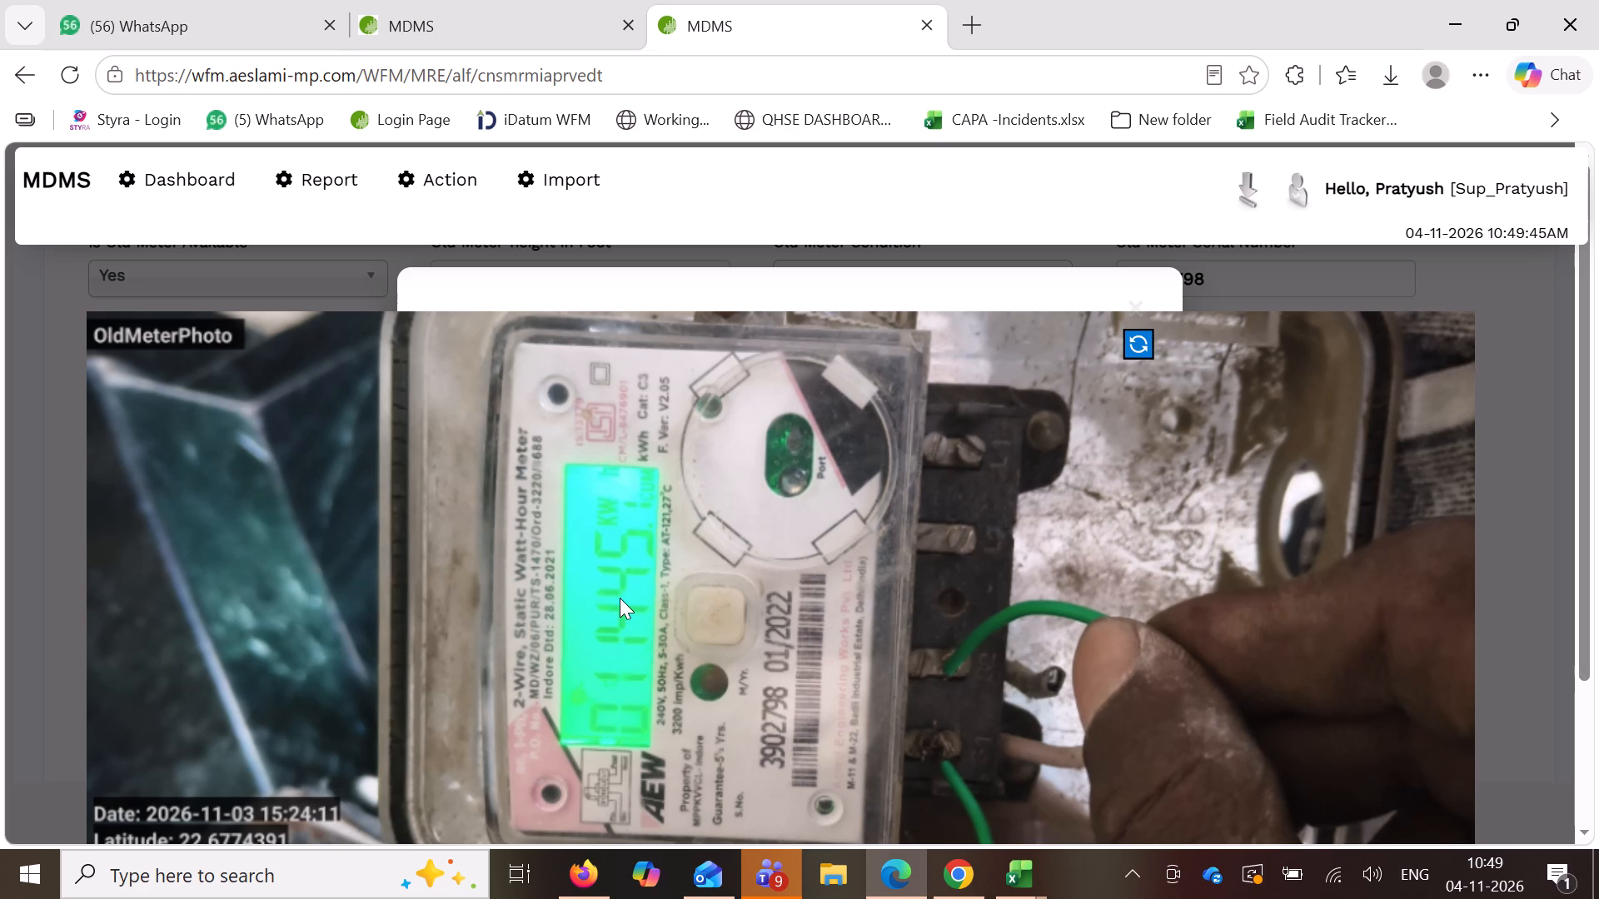
pyautogui.click(1133, 344)
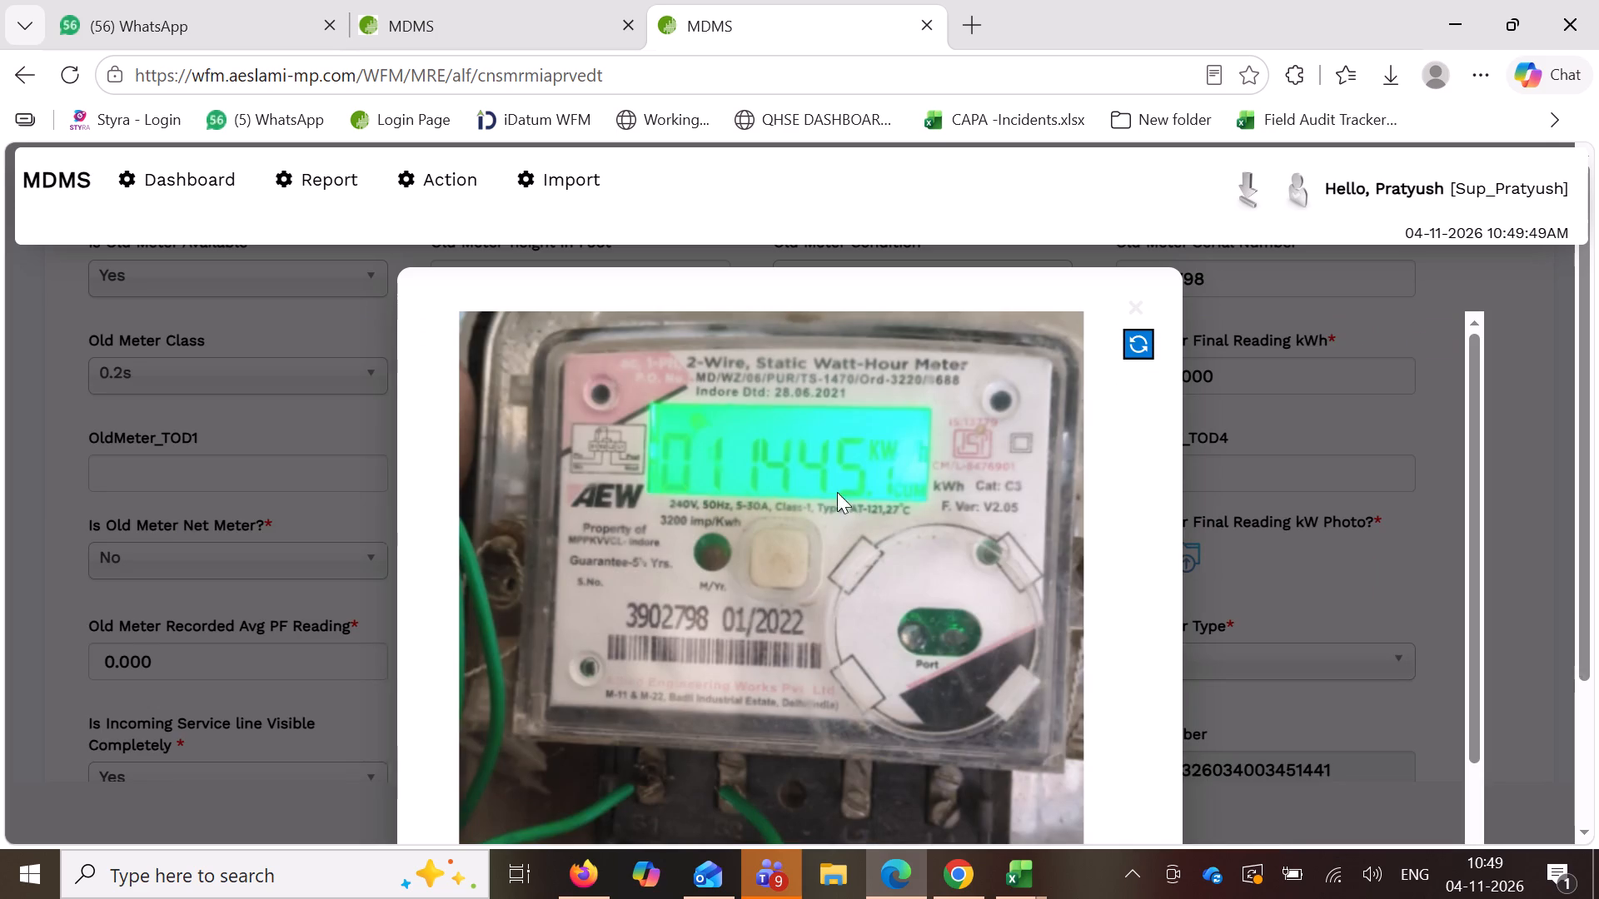
pyautogui.click(1139, 305)
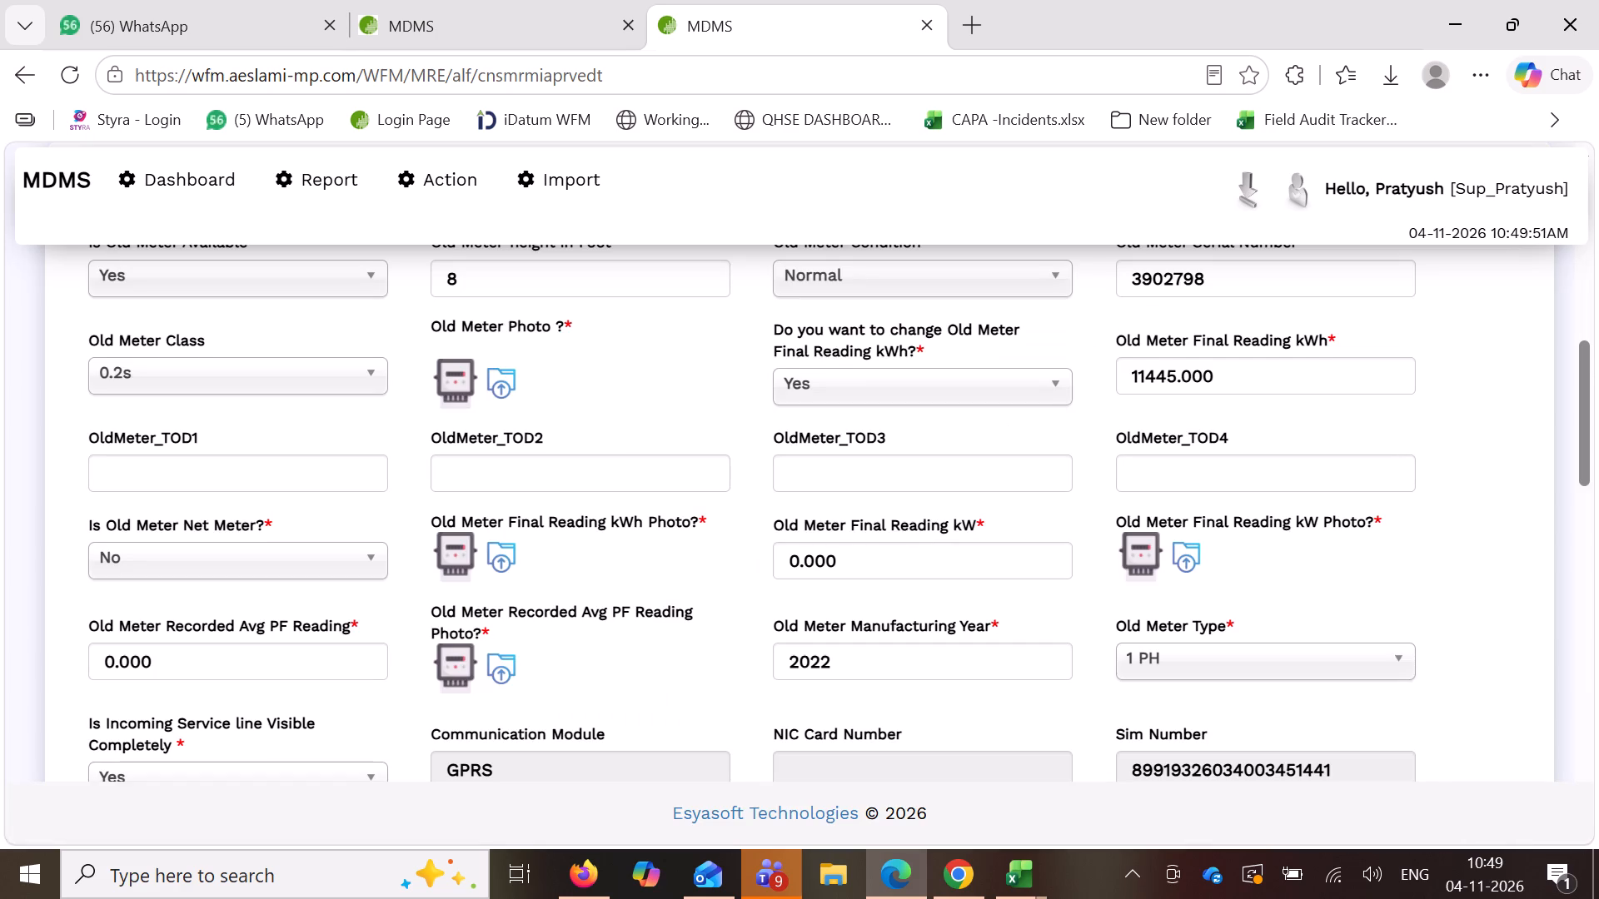
pyautogui.scroll(2, 896, 489)
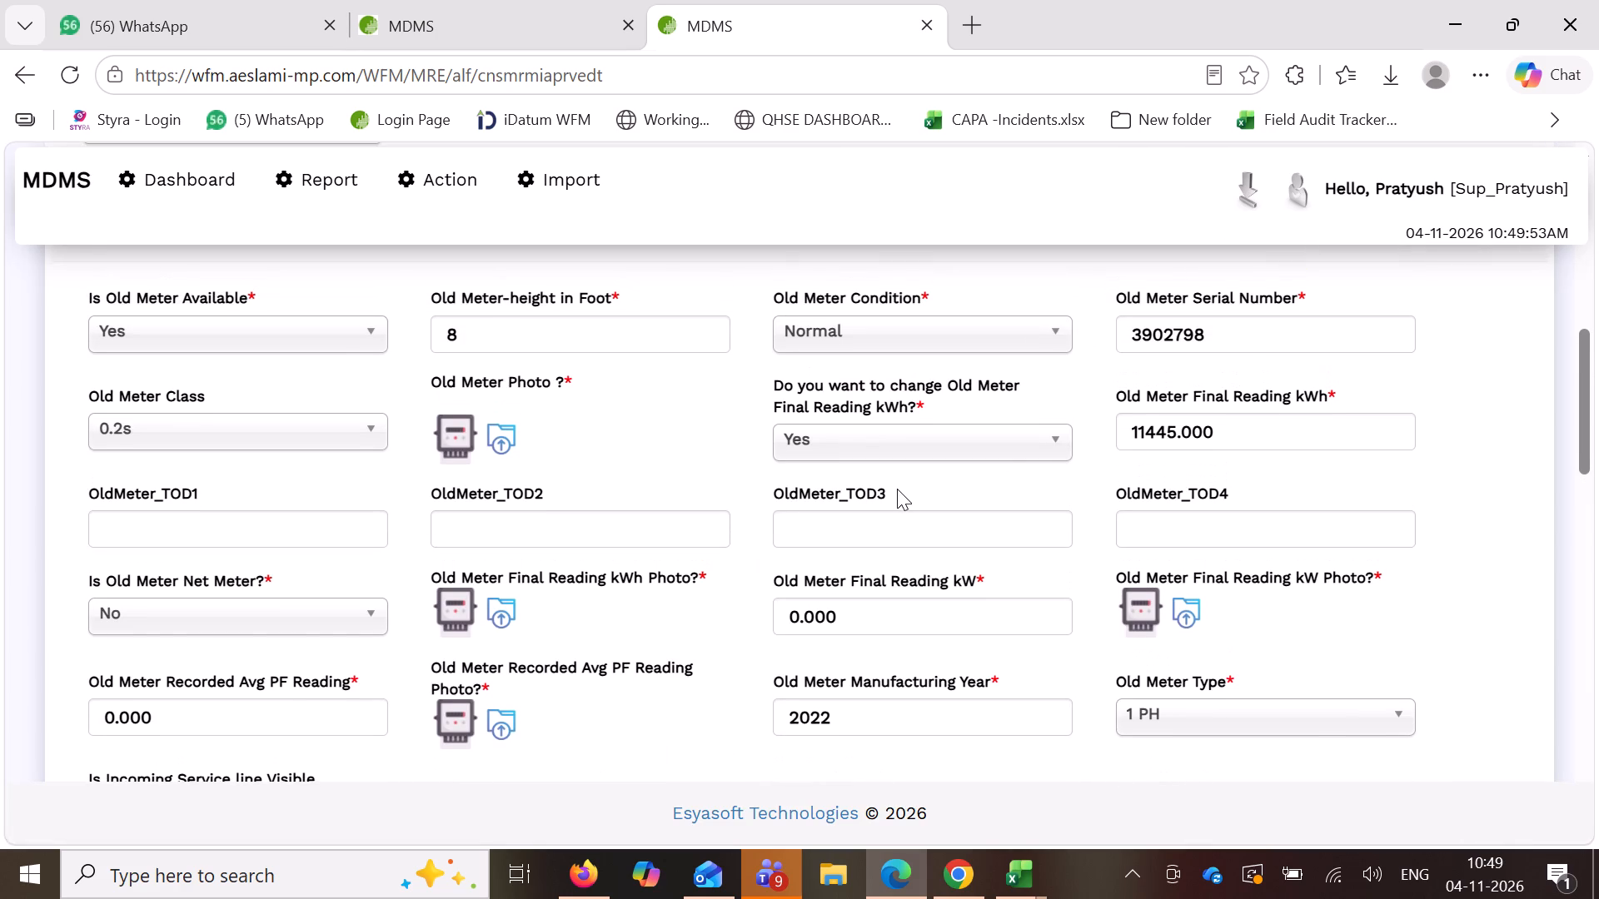
pyautogui.scroll(1, 897, 489)
pyautogui.click(459, 613)
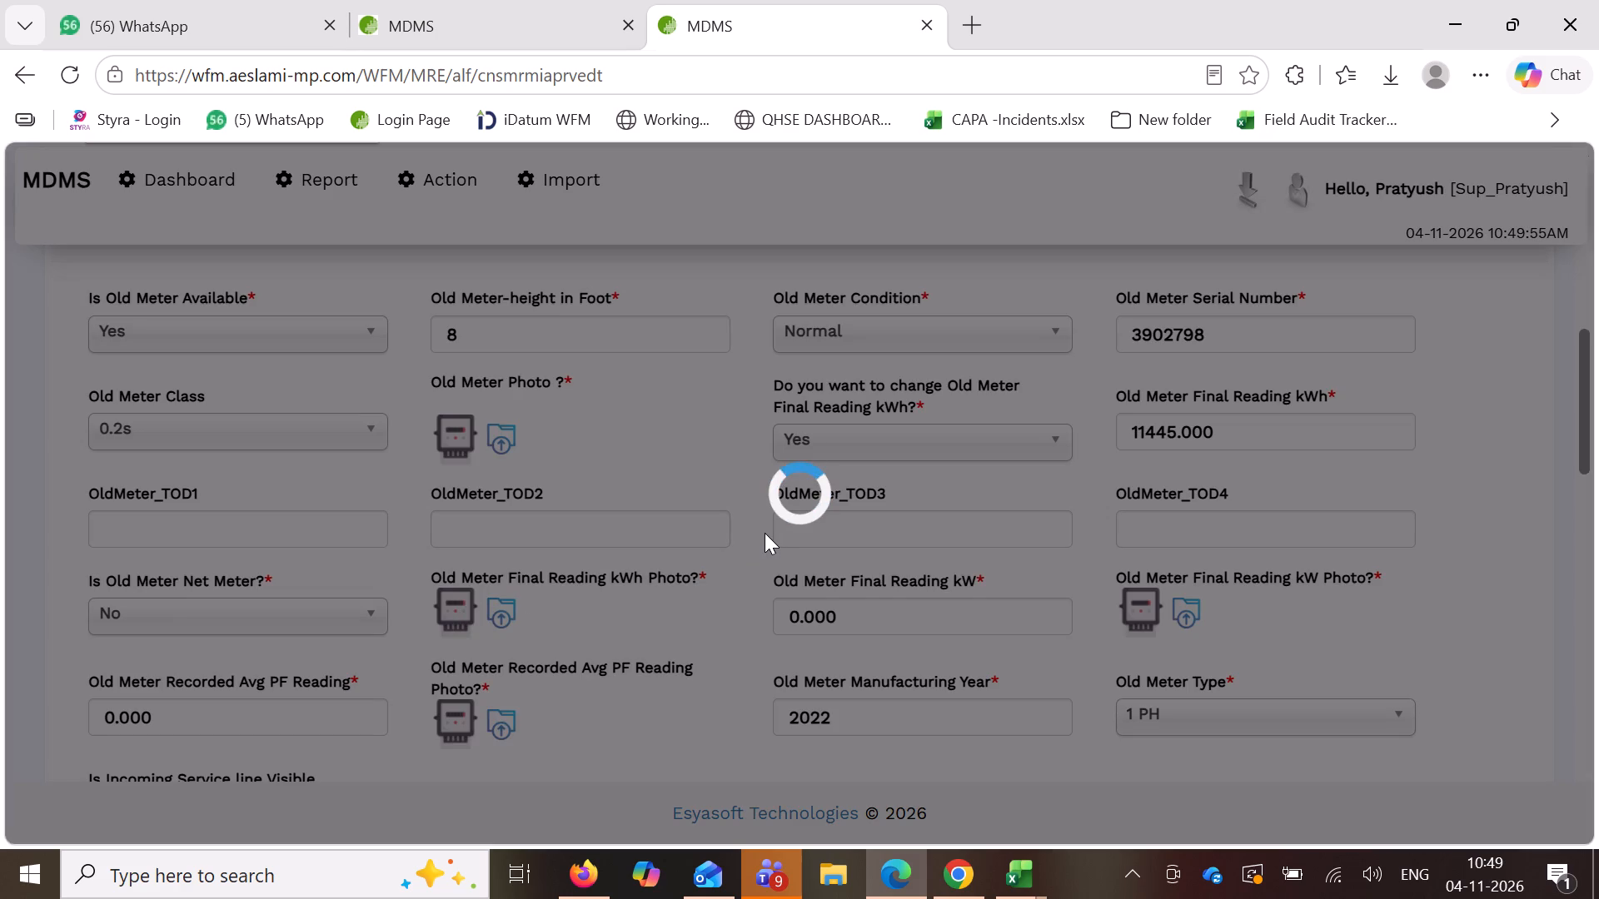
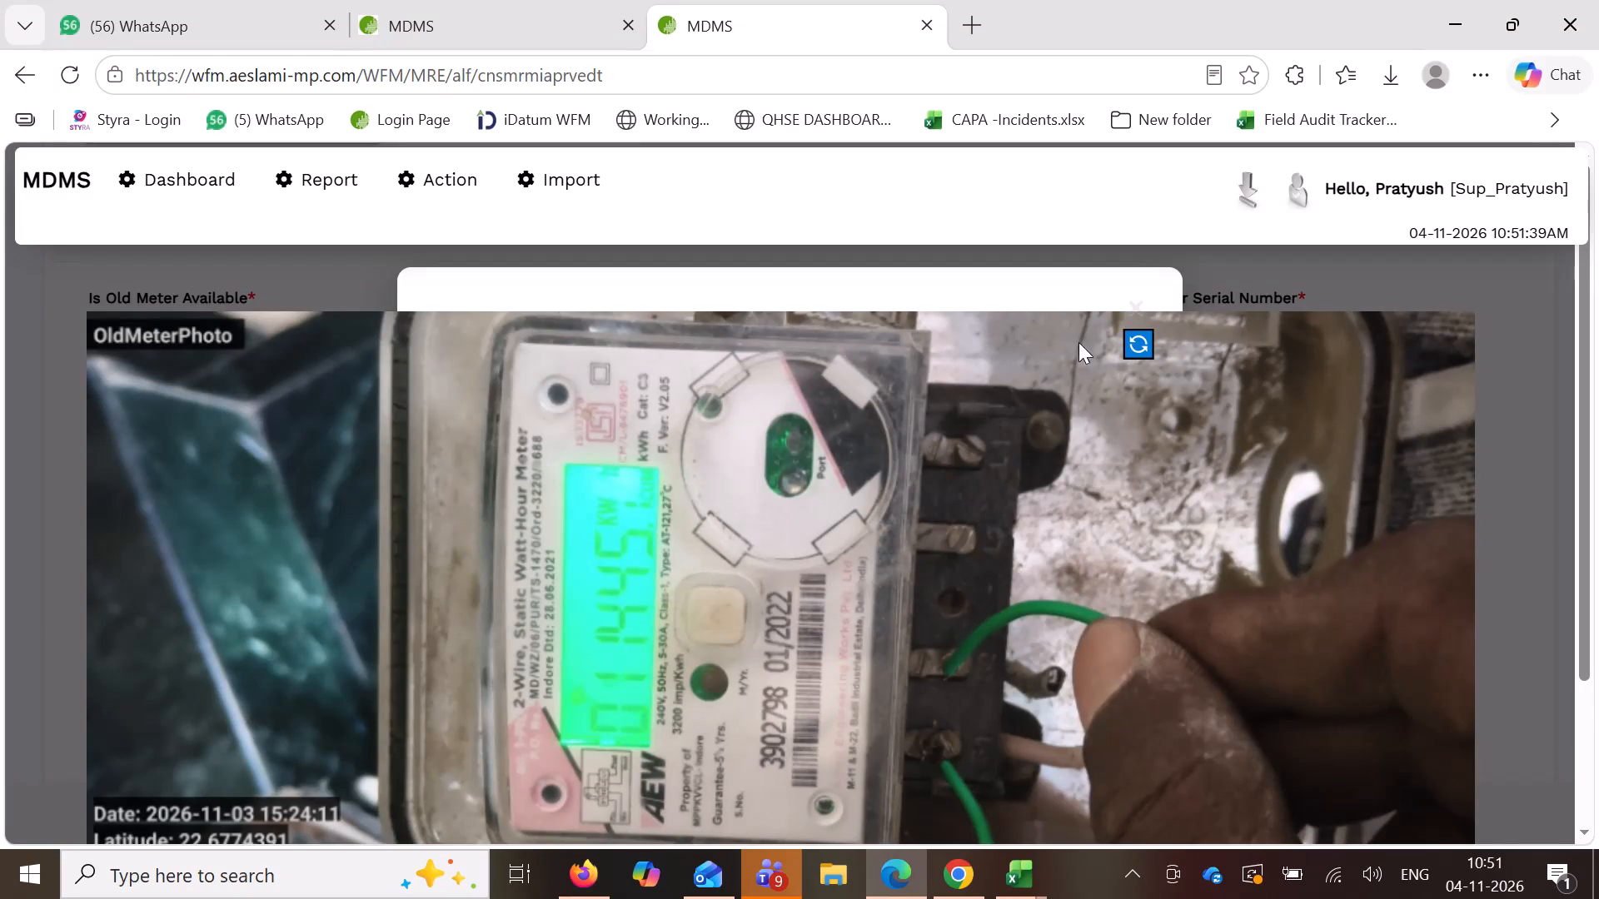
# Close the old meter photo and inspect the 15:31:07 record's new meter initial reading kWh photo.
pyautogui.click(1148, 300)
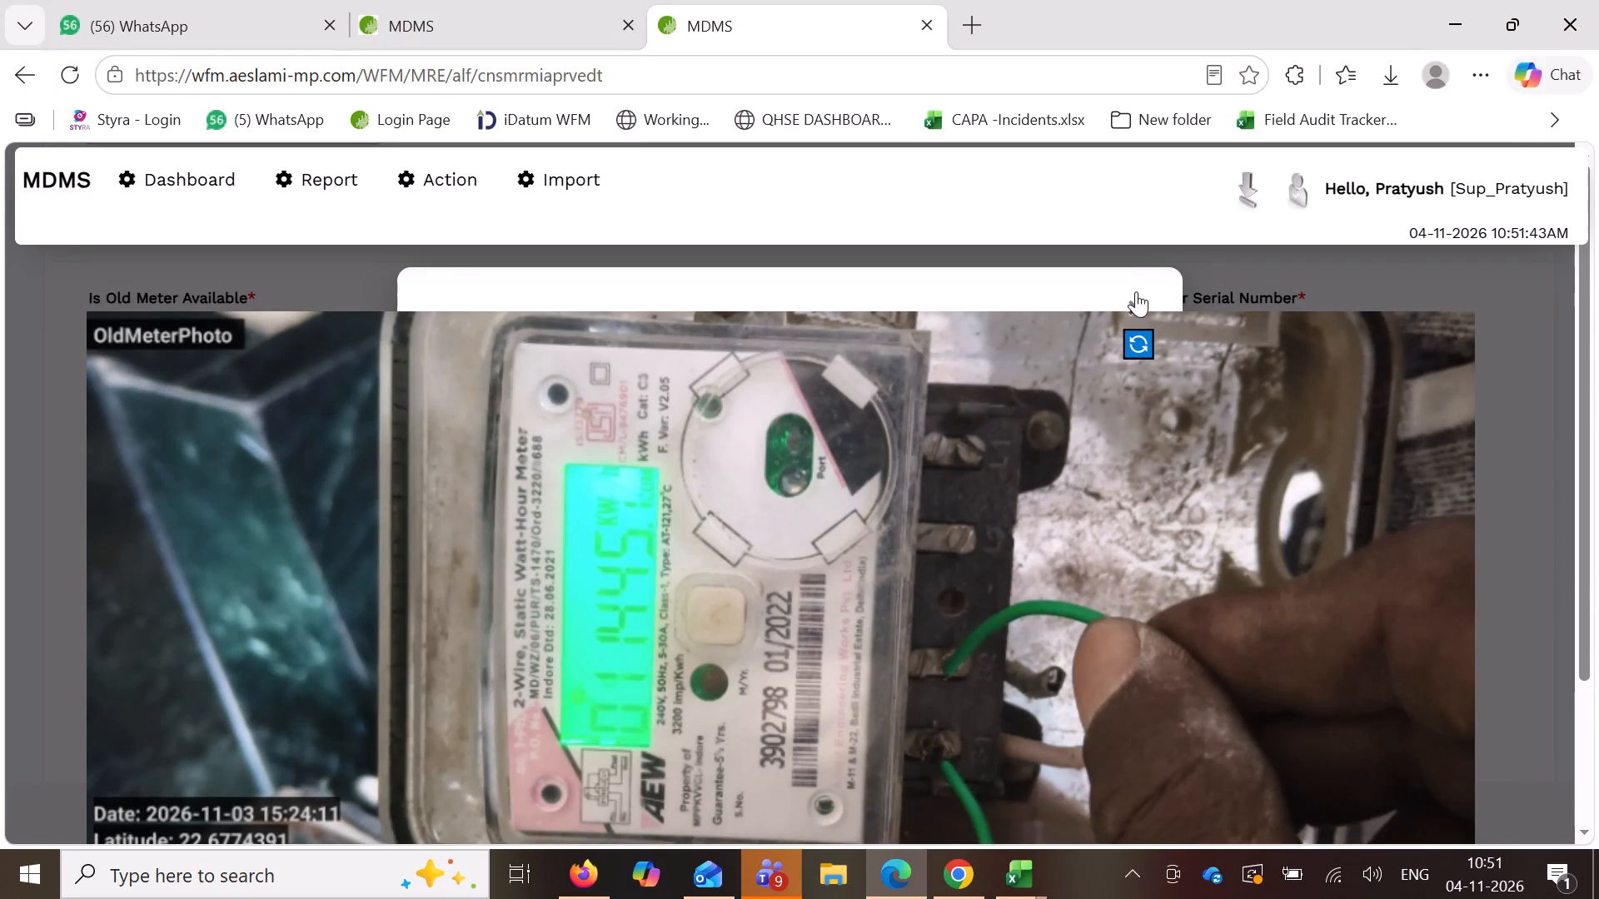
pyautogui.click(1137, 296)
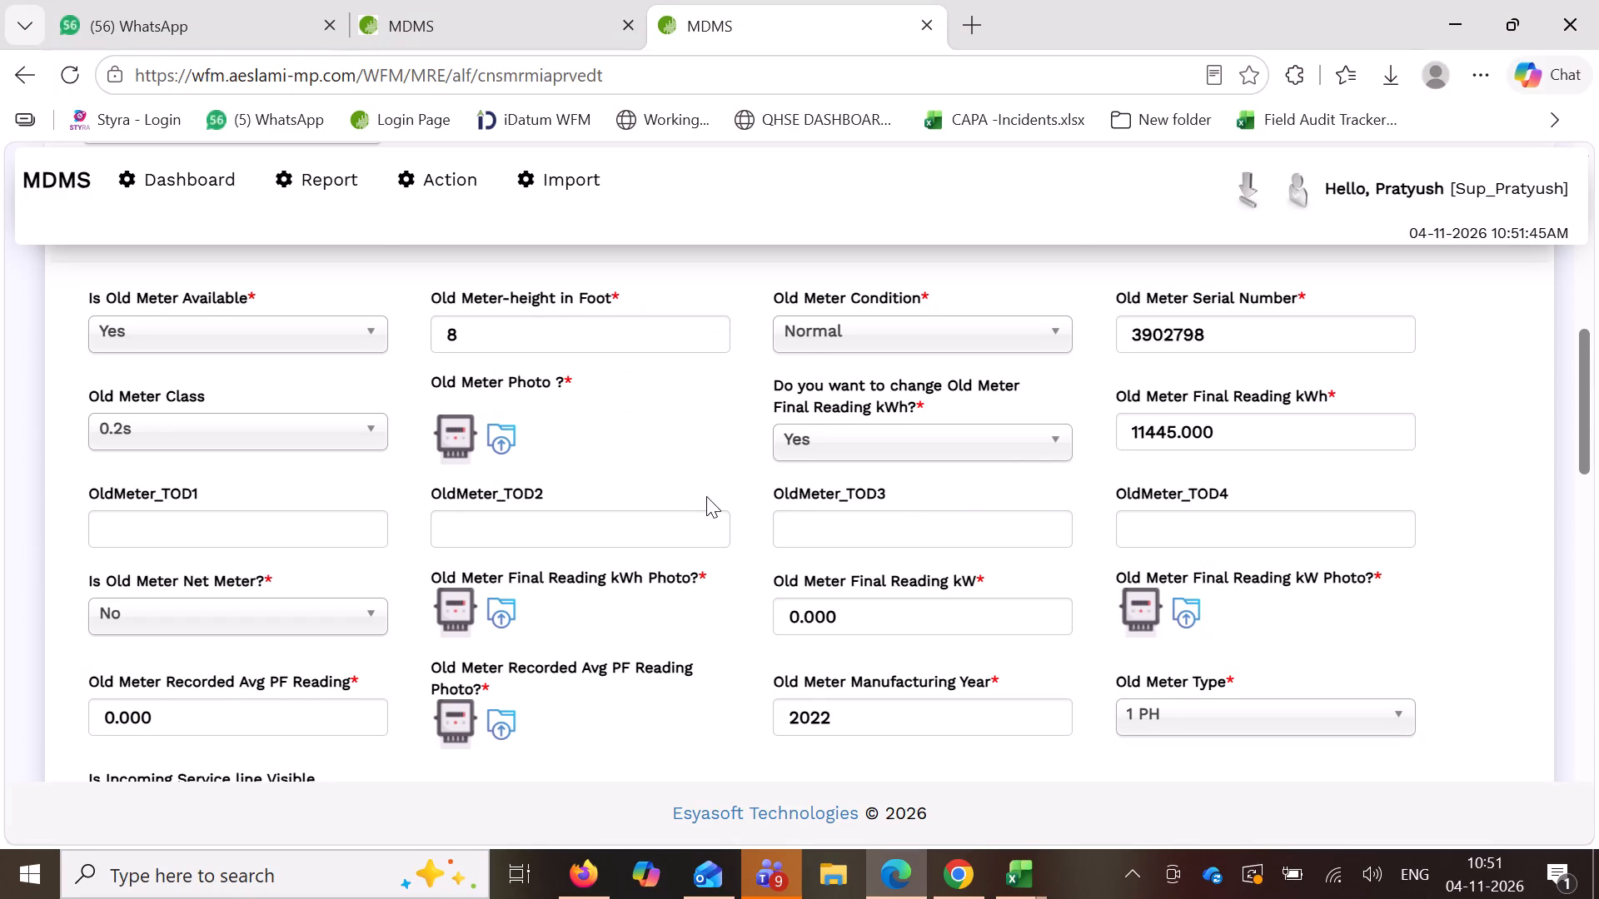
pyautogui.scroll(-9, 706, 496)
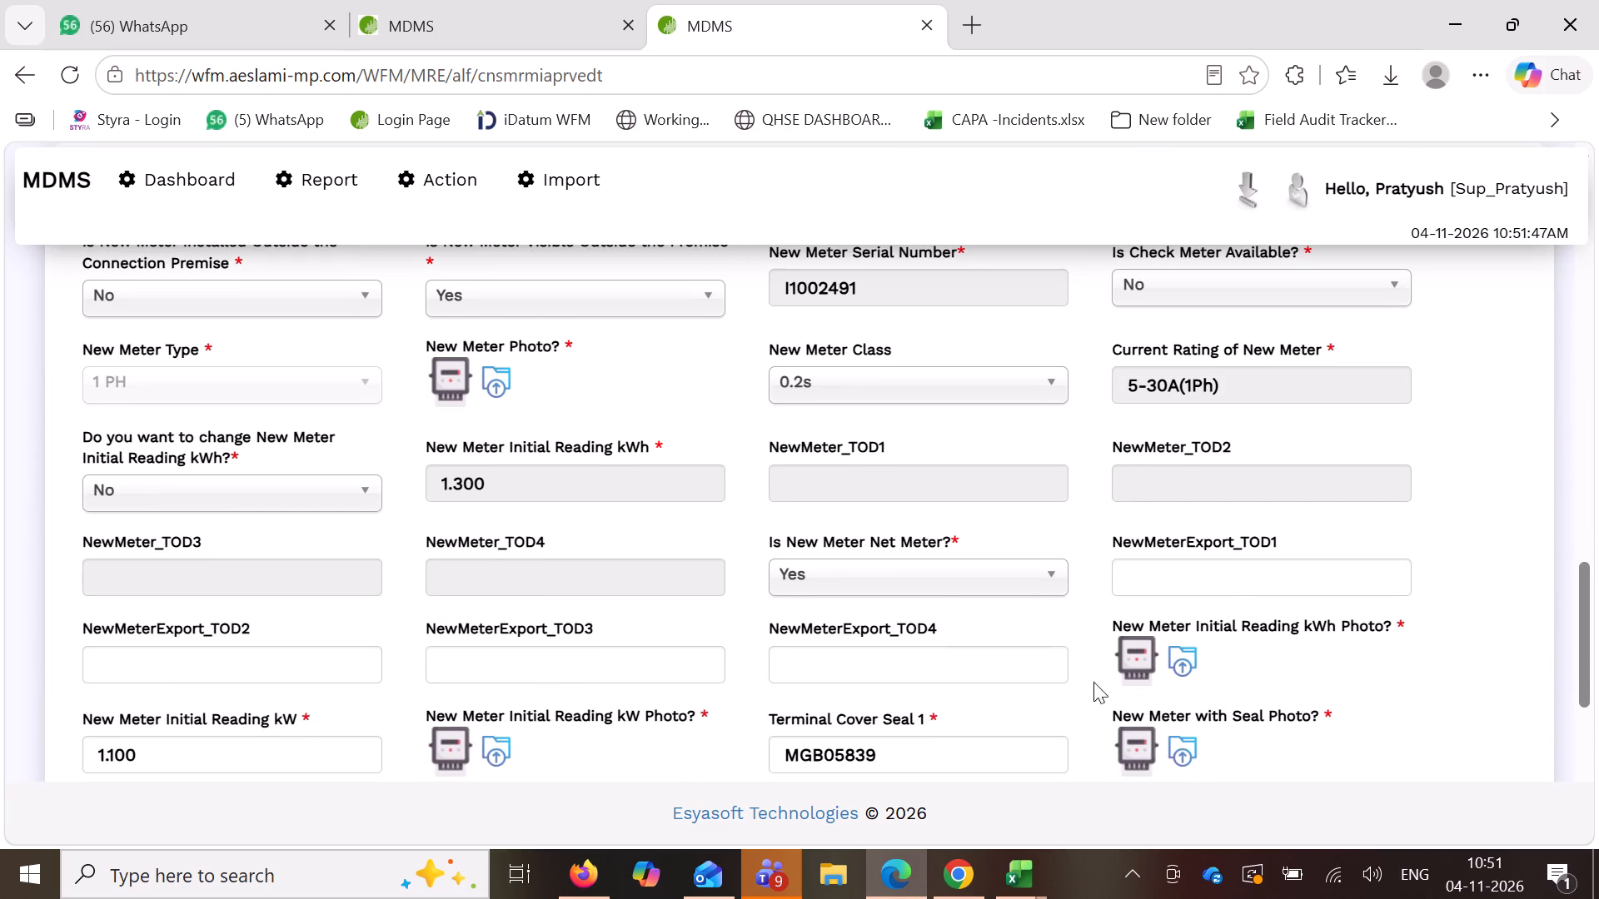
pyautogui.click(1132, 665)
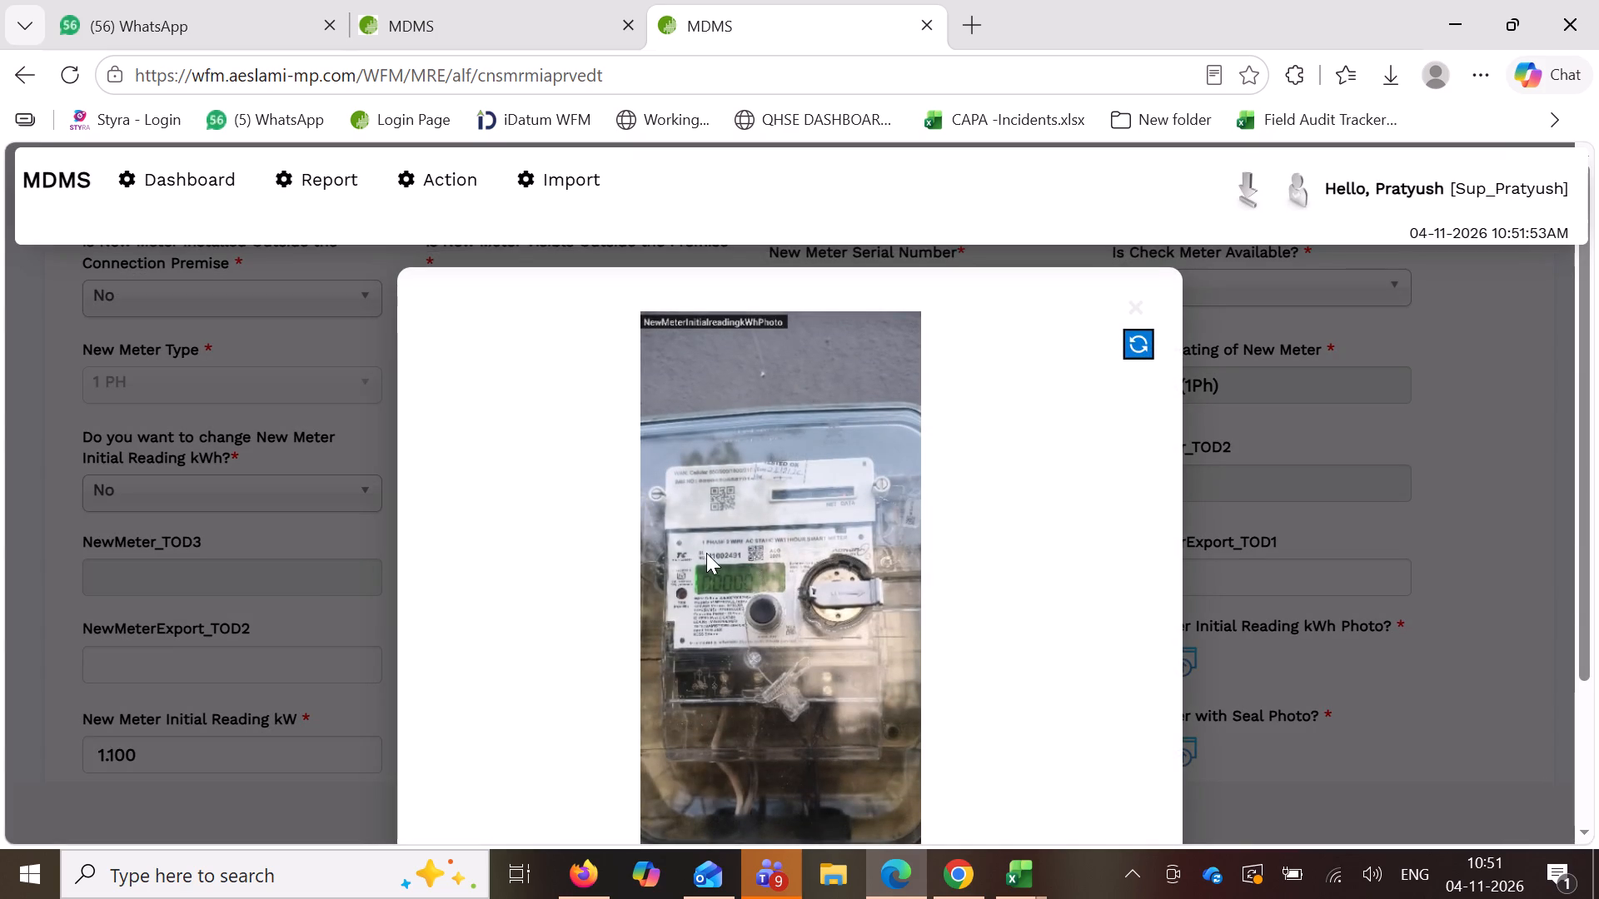
# Examine the meter's serial number and display up close in the 15:31:07 record's new meter initial reading kWh photo.
pyautogui.scroll(1, 705, 553)
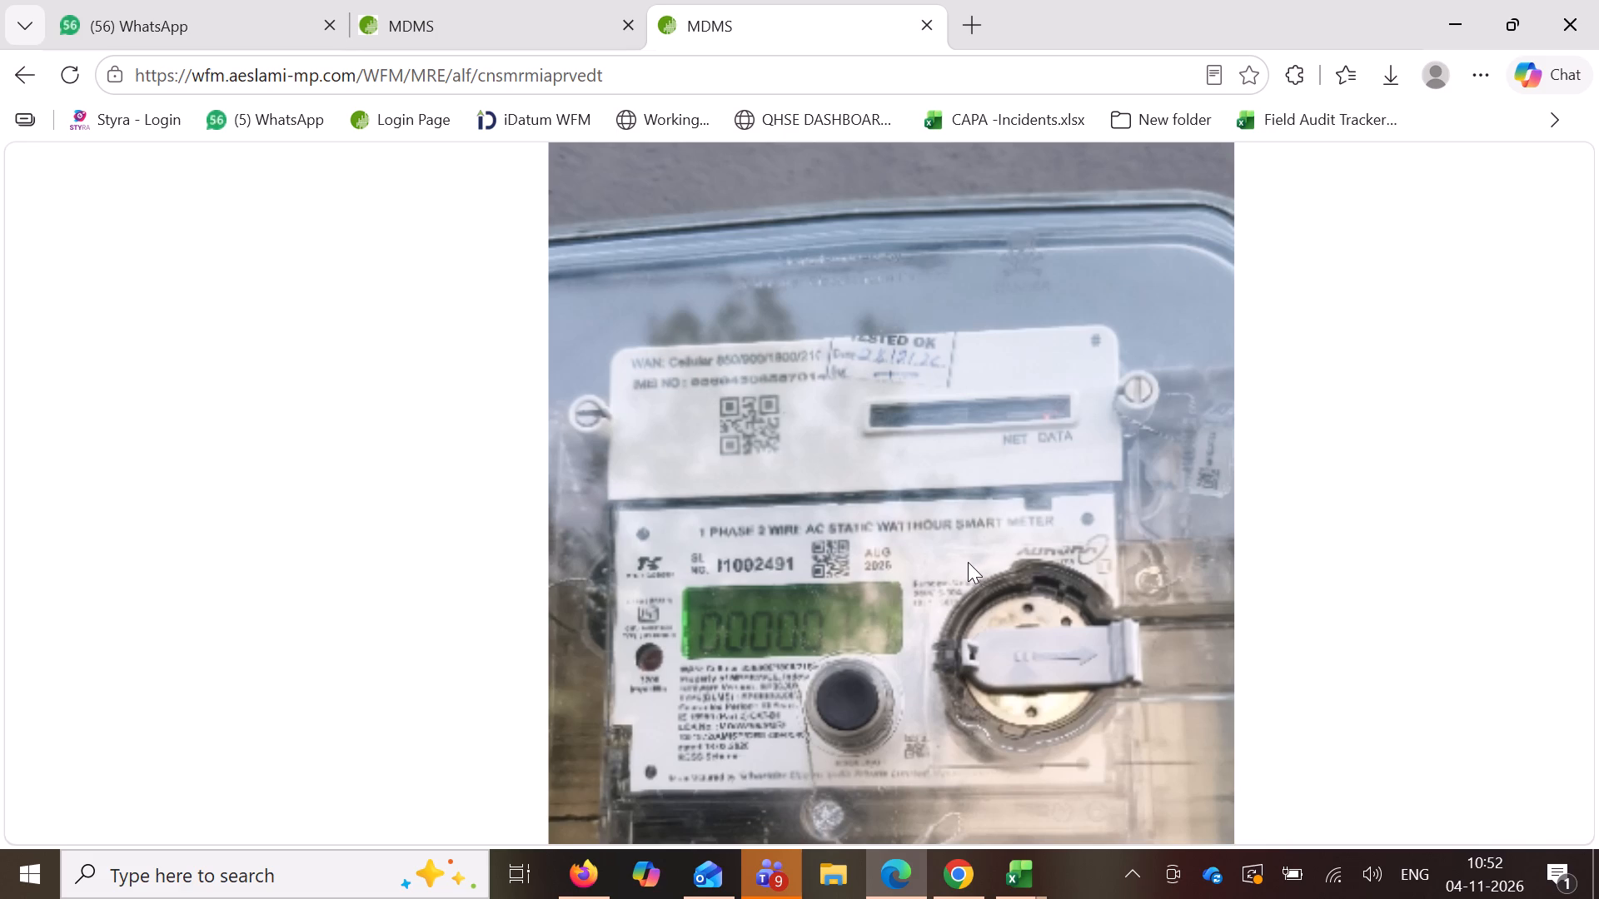
pyautogui.click(809, 356)
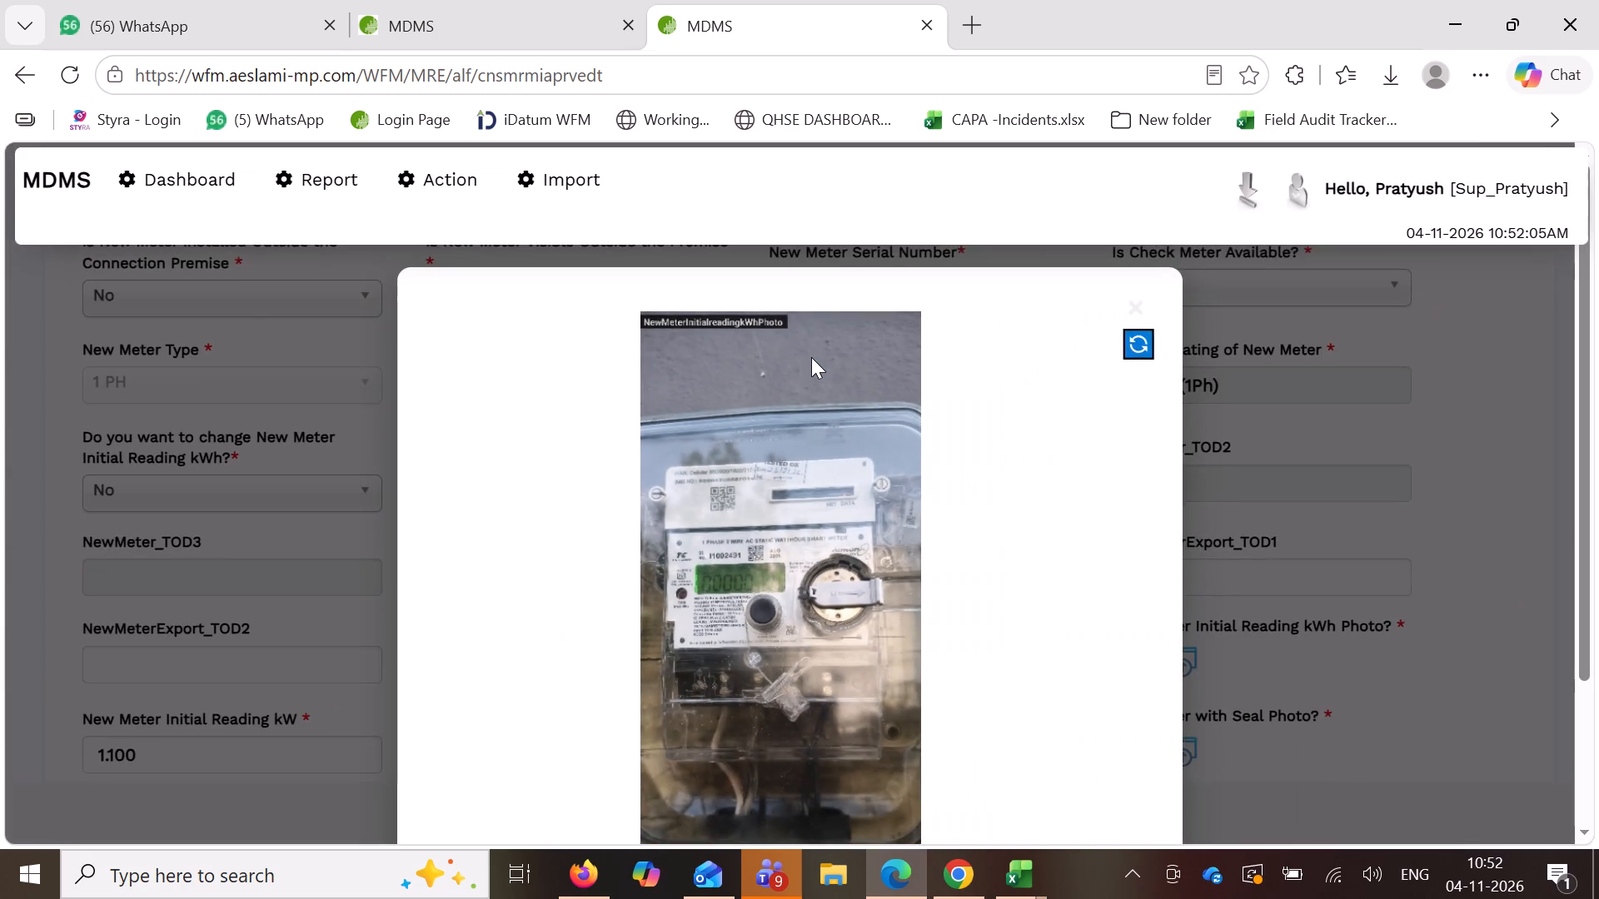
pyautogui.click(806, 356)
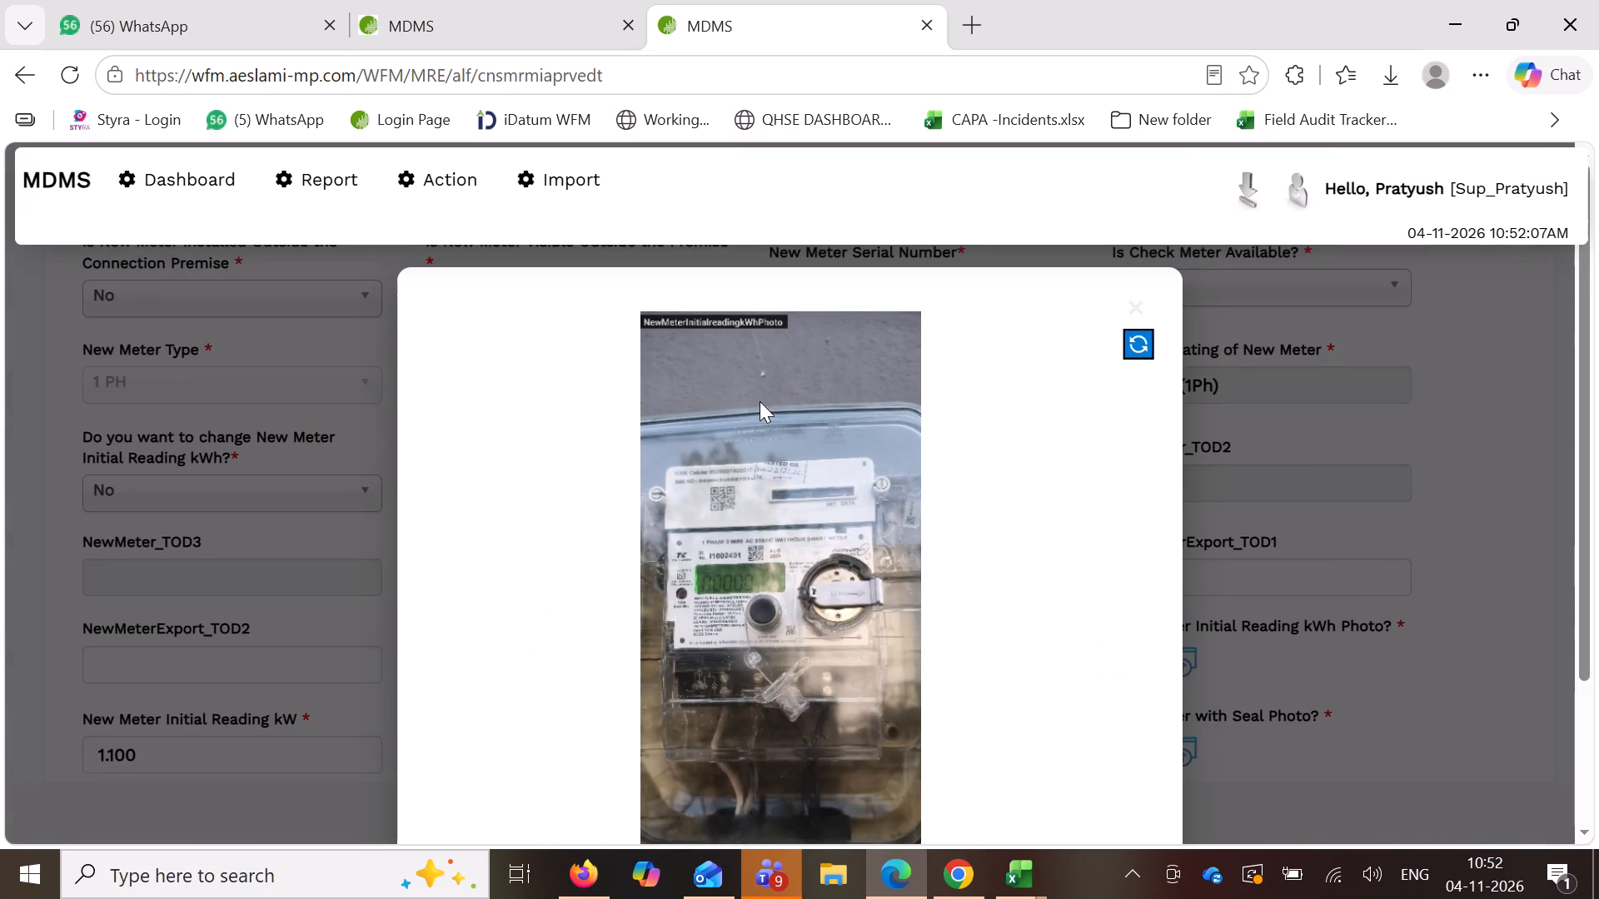
pyautogui.hscroll(-1, 767, 413)
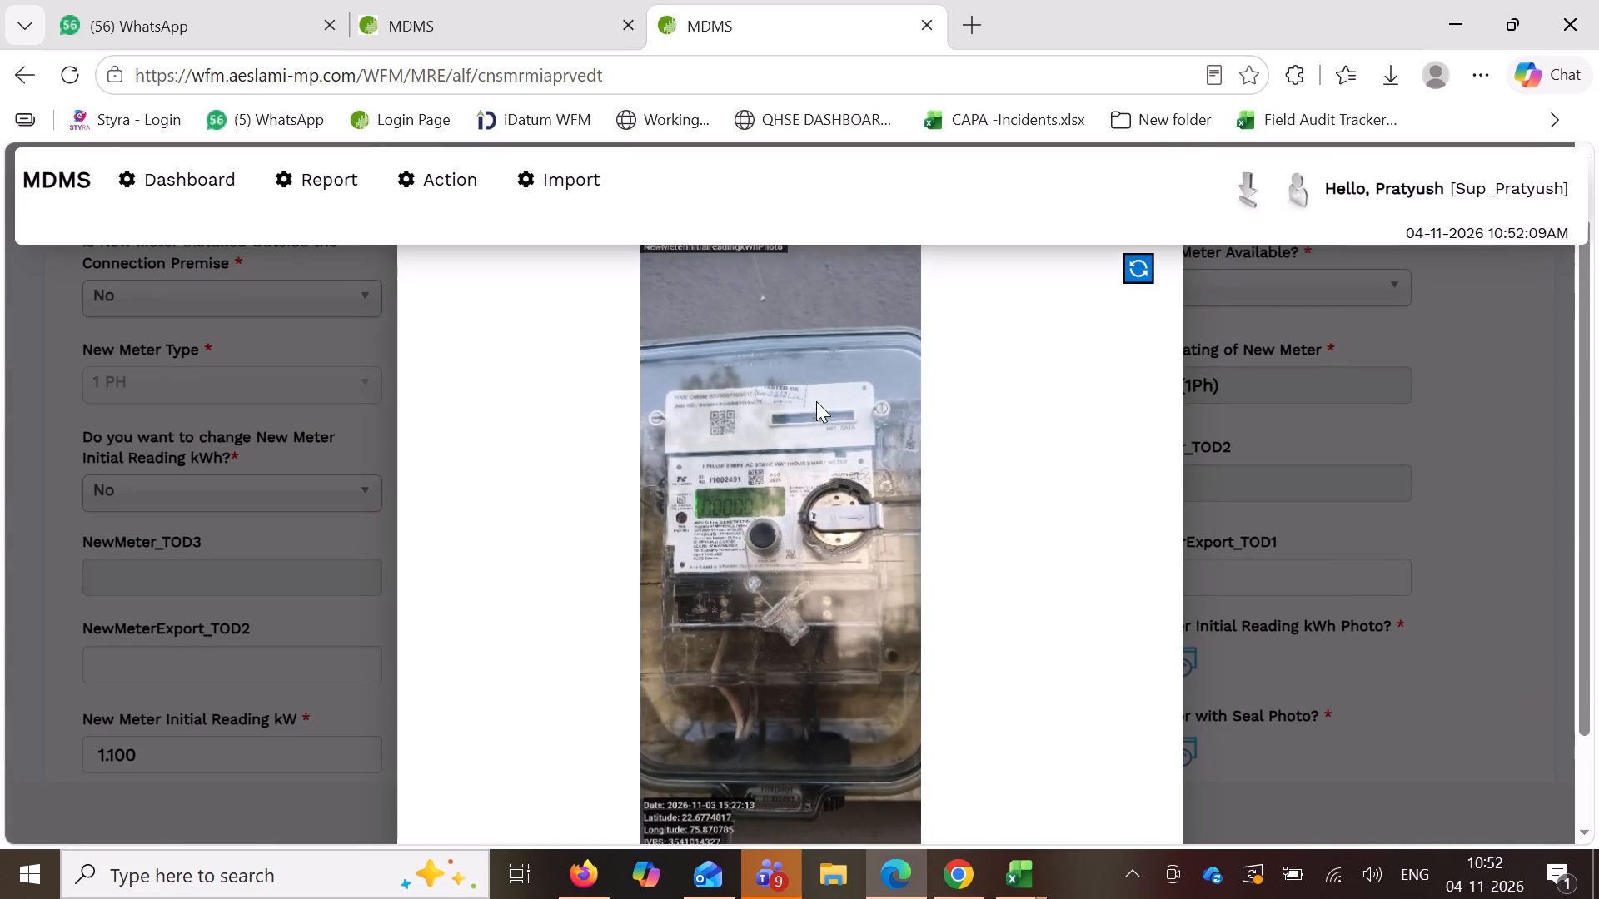
pyautogui.hscroll(-1, 816, 401)
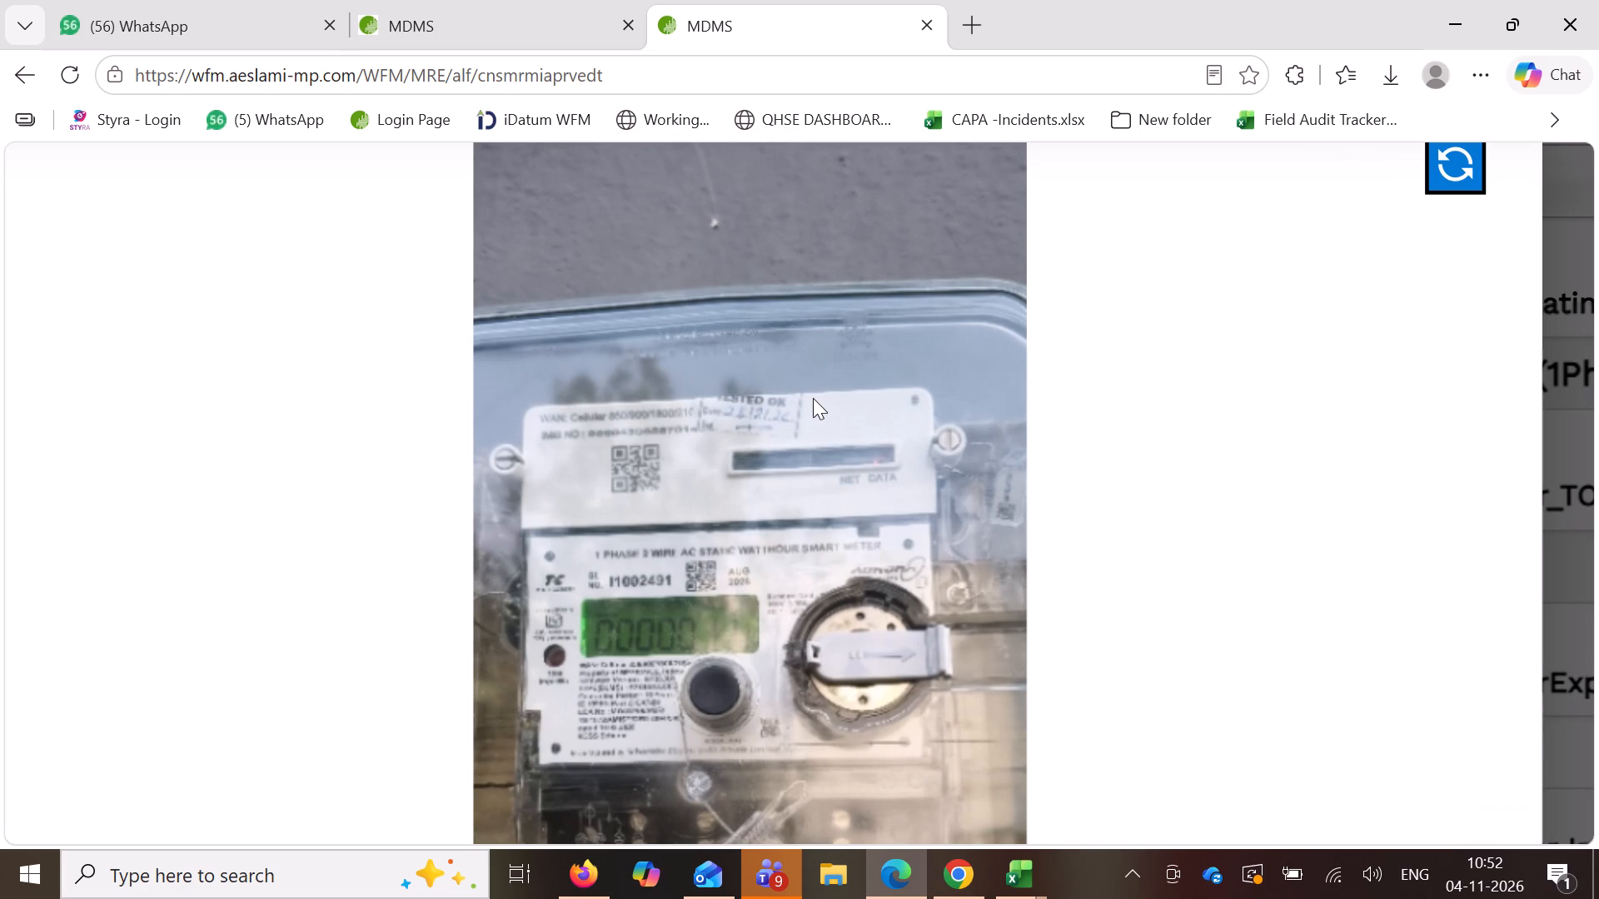
pyautogui.press('F10')
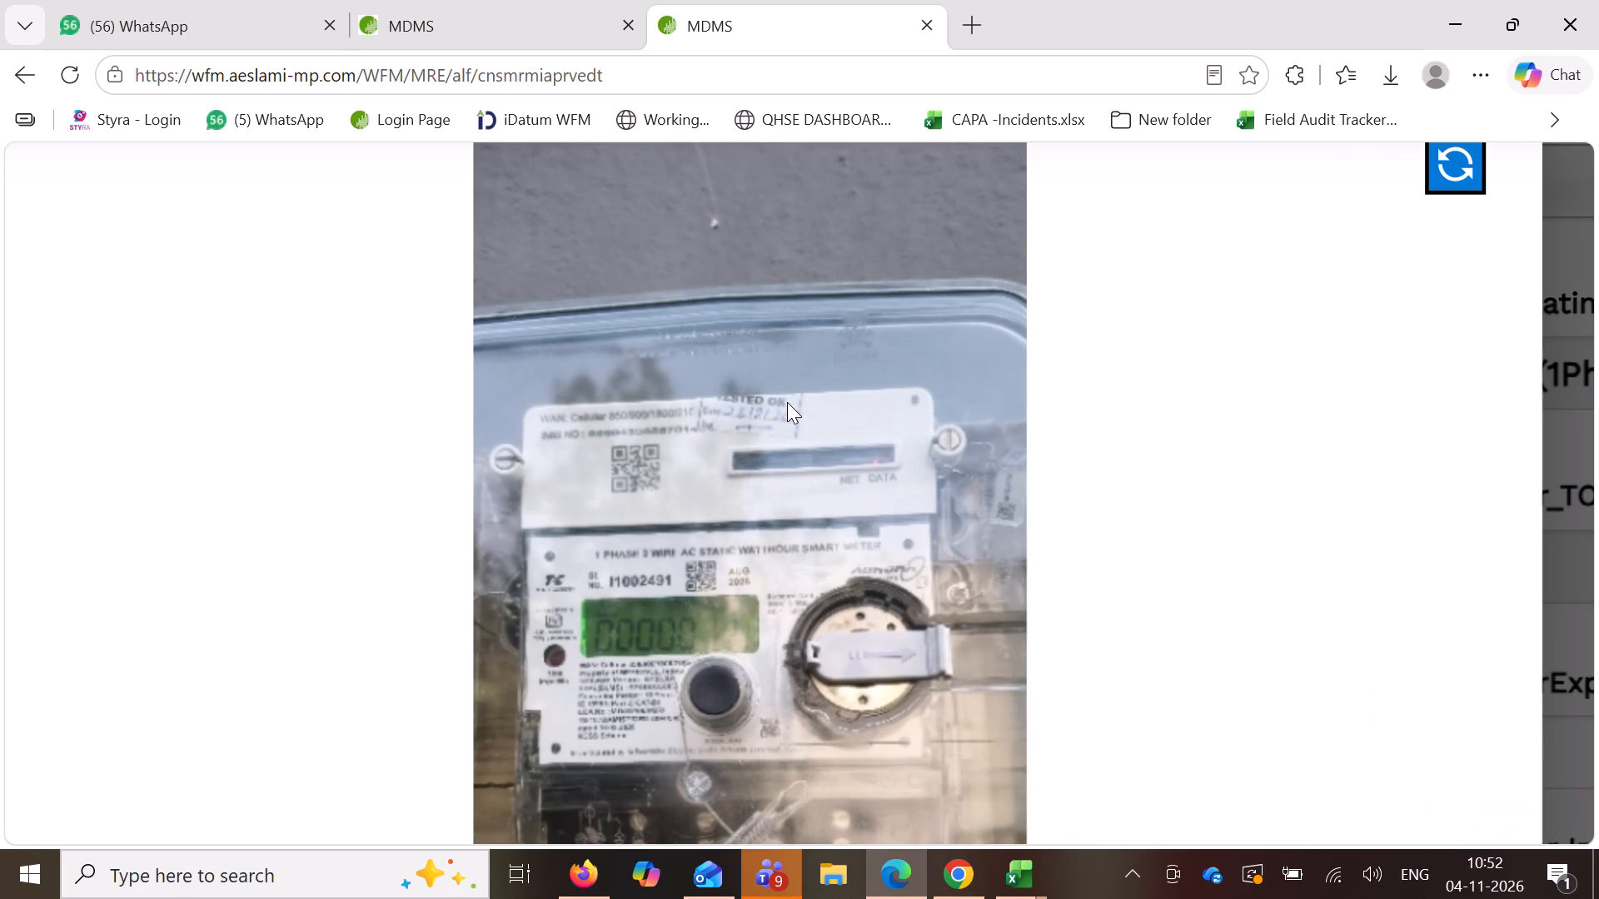
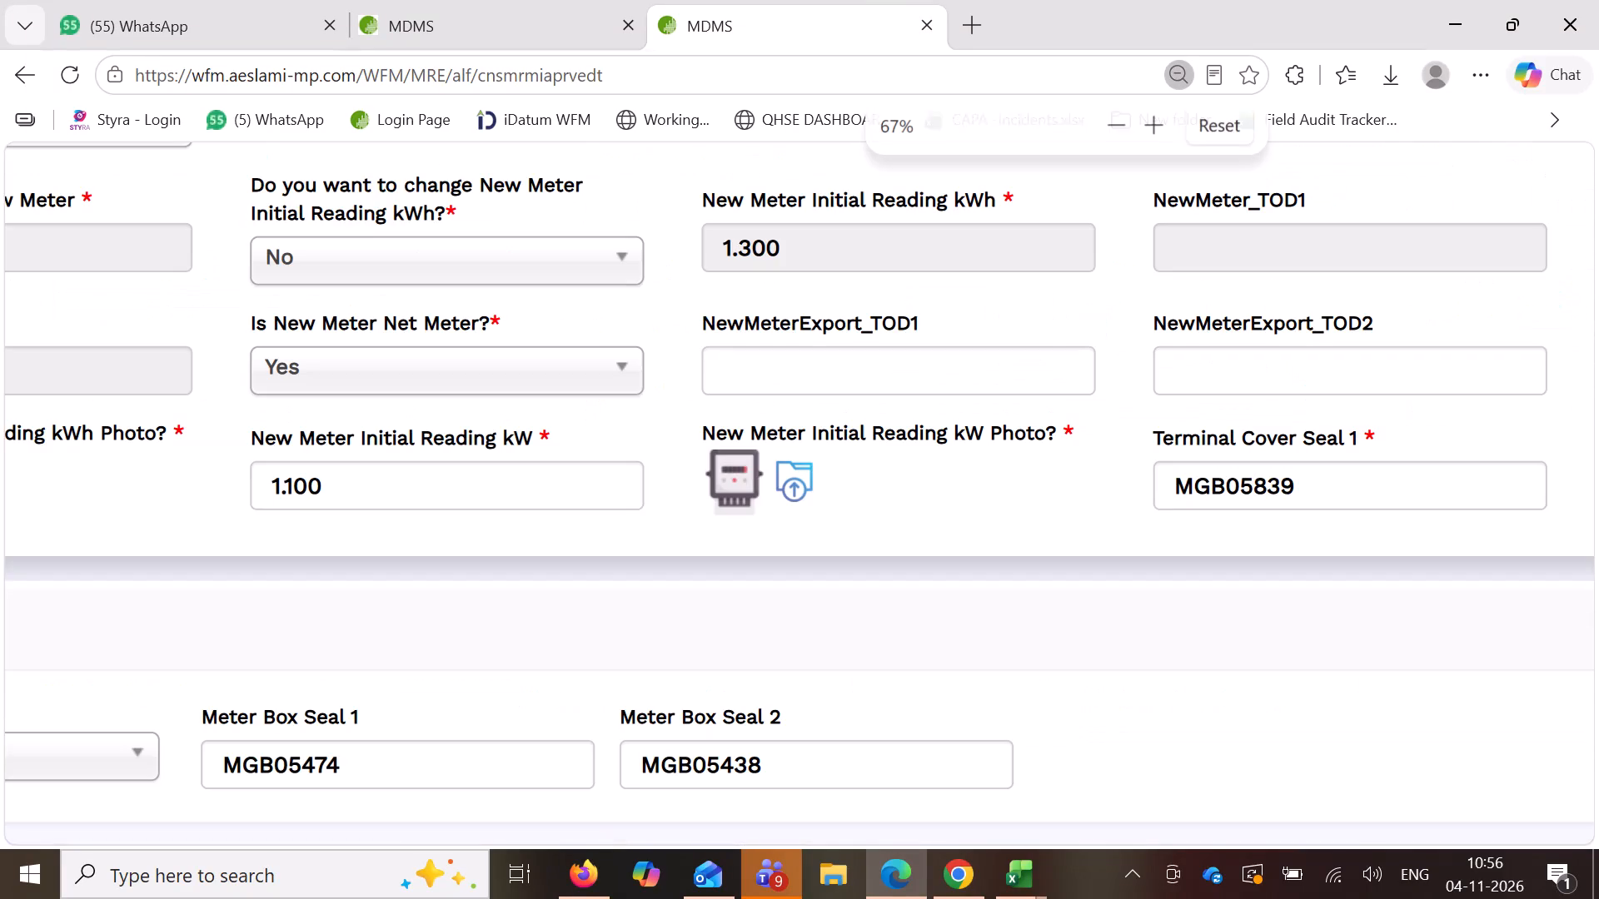
# Review the network information and old meter details of the 15:31:07 installation record.
pyautogui.keyDown('ctrl'); pyautogui.scroll(-2, 402, 442); pyautogui.keyUp('ctrl')
pyautogui.keyDown('ctrl'); pyautogui.scroll(1, 401, 442); pyautogui.keyUp('ctrl')
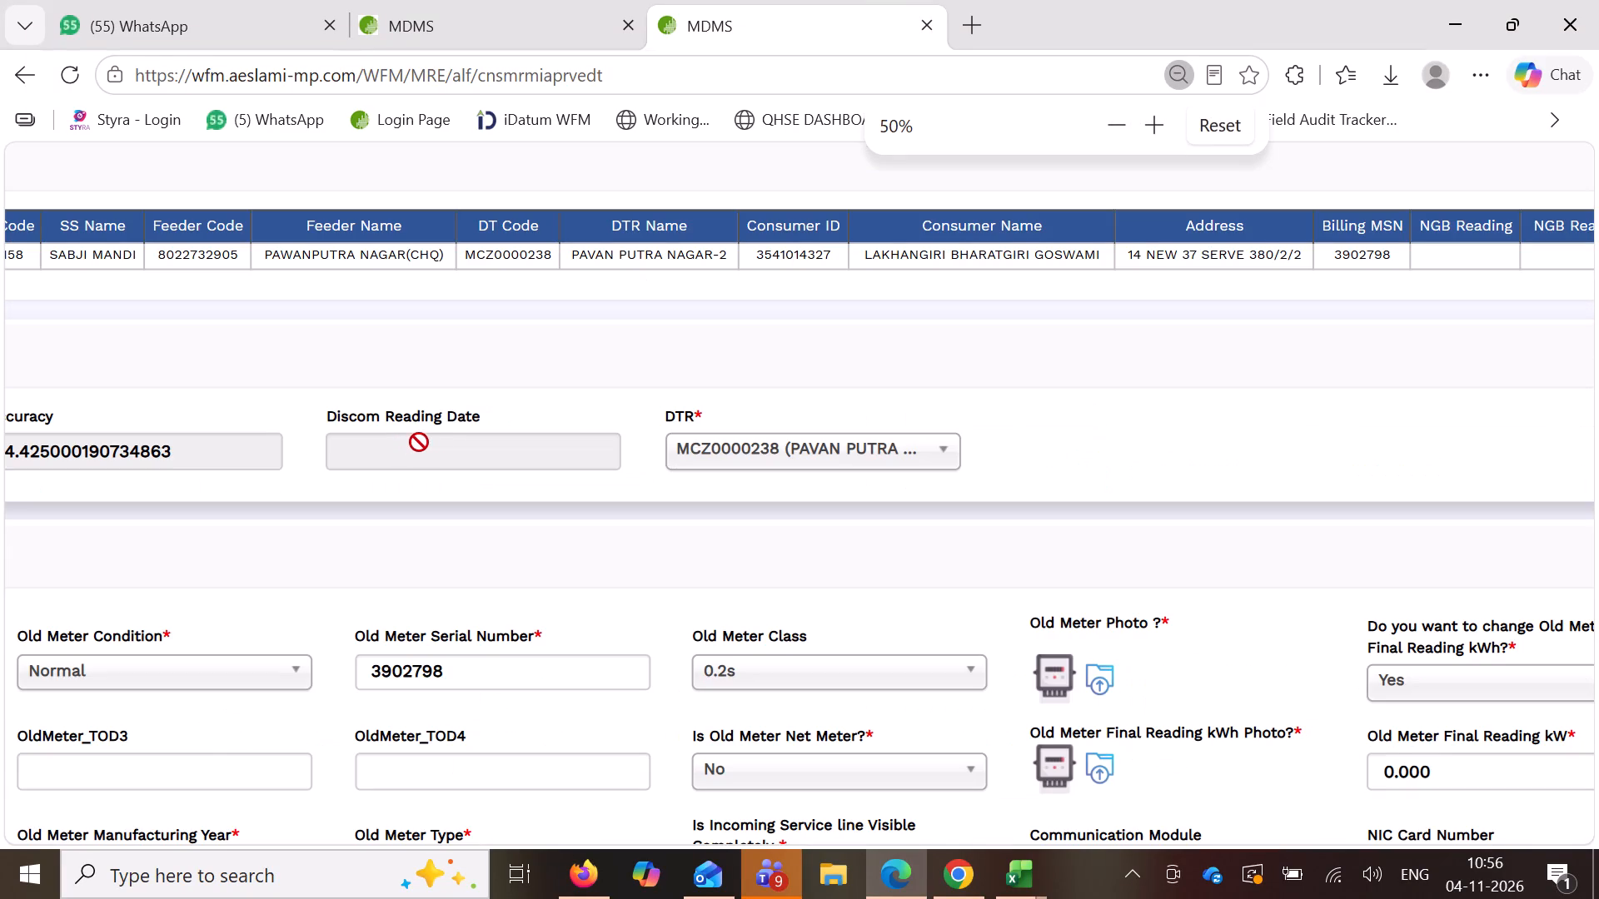
pyautogui.hscroll(2, 450, 449)
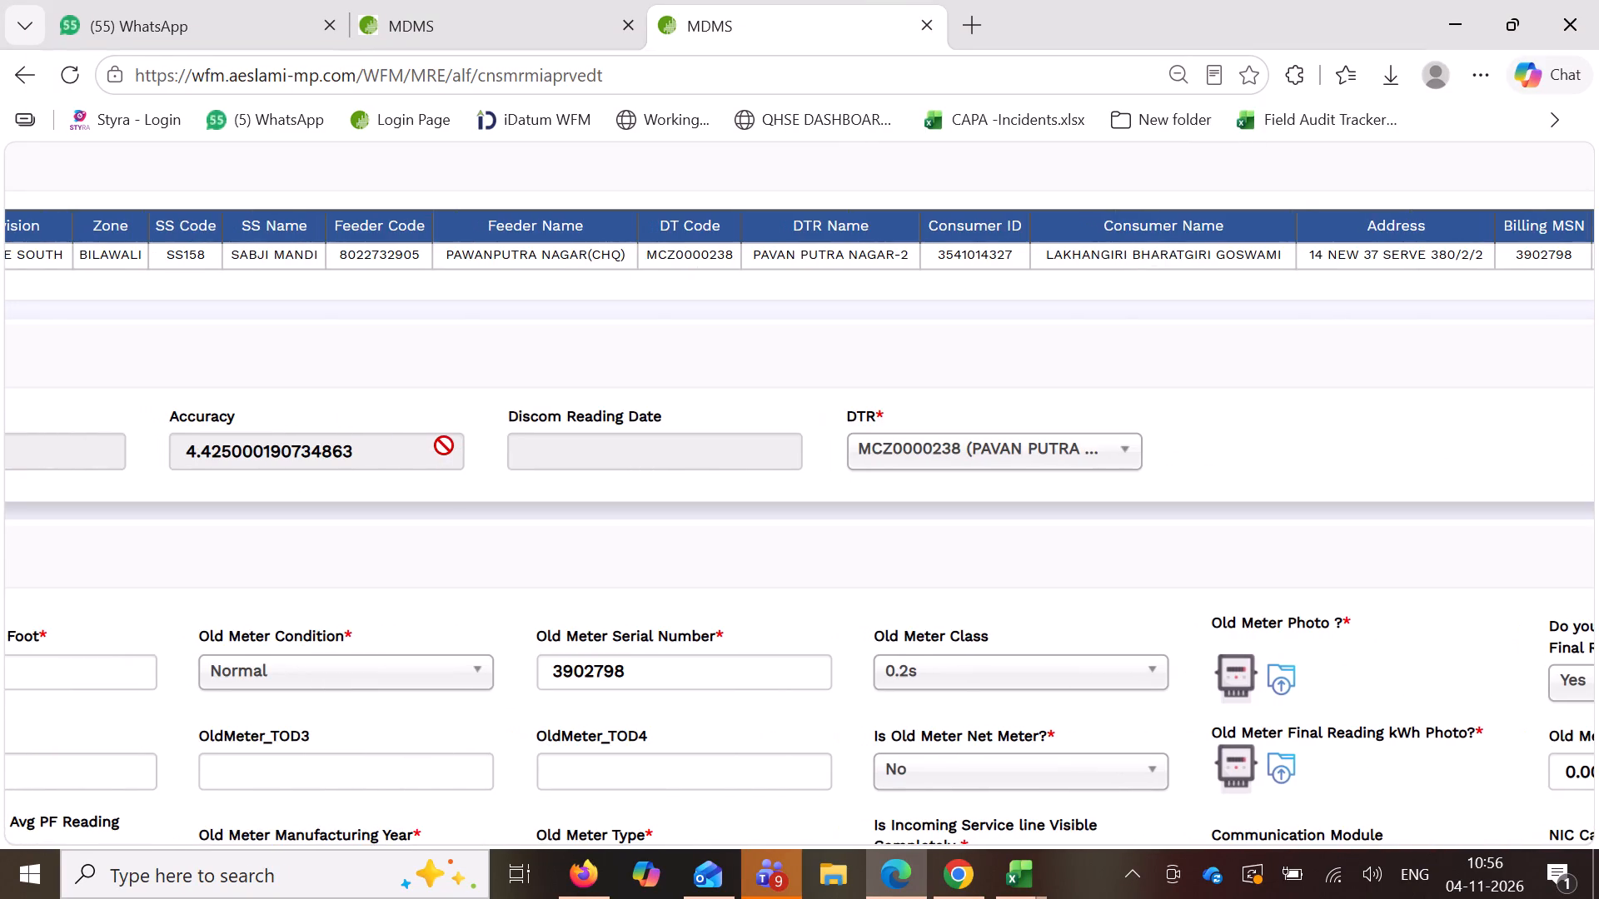
pyautogui.hscroll(5, 438, 442)
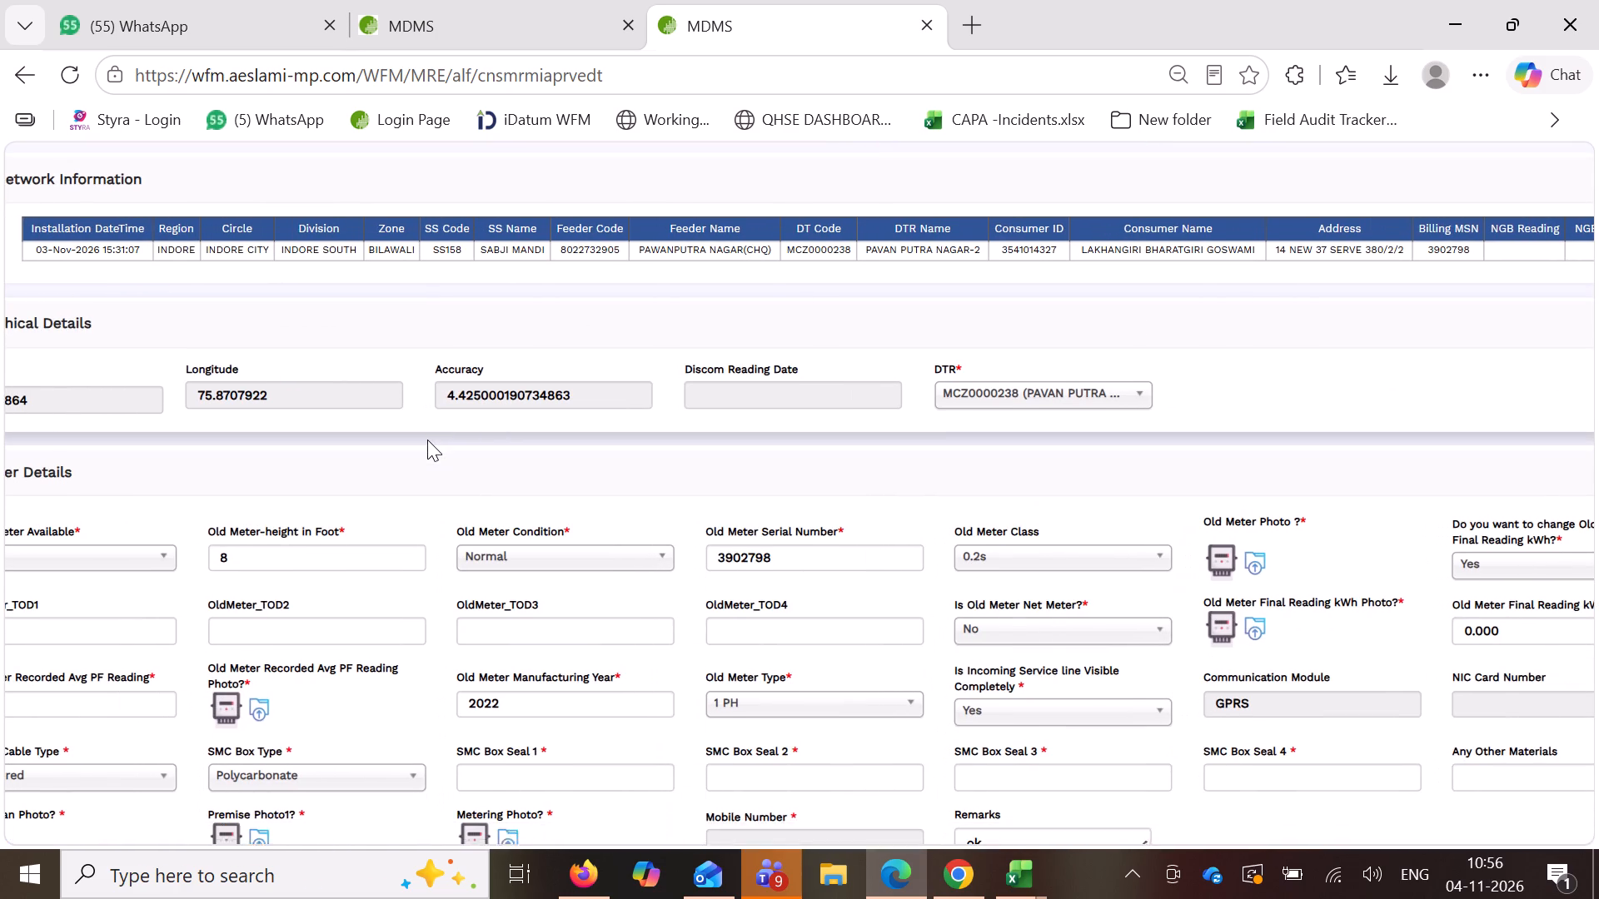
# Examine the office/network, geographical and consumer details of the 15:31:07 record.
pyautogui.hscroll(1, 776, 390)
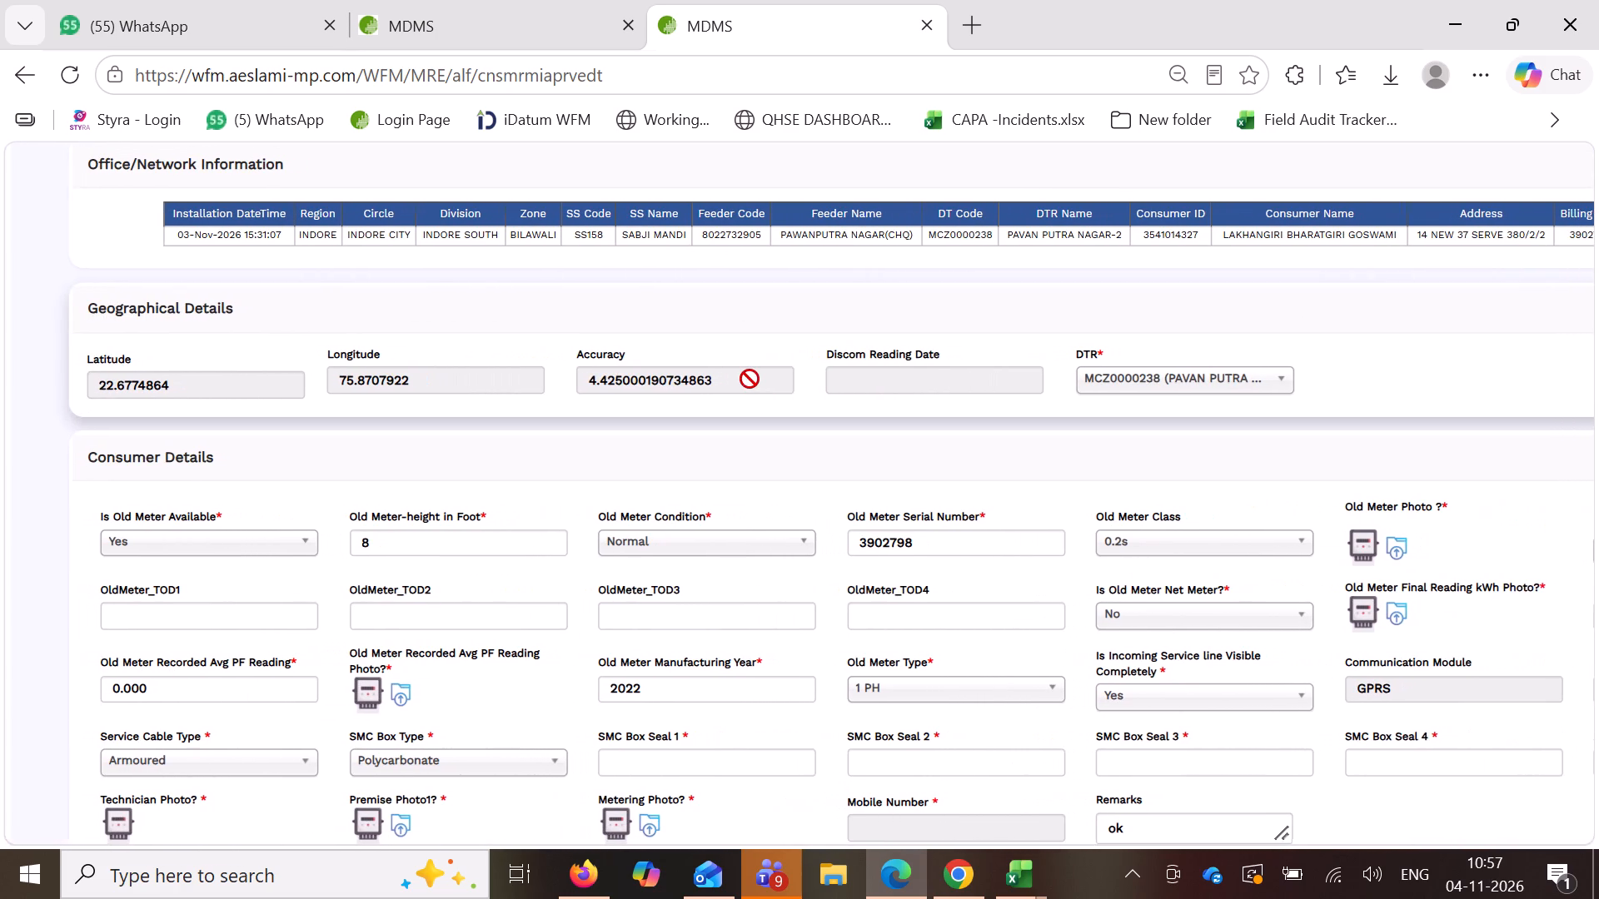
pyautogui.scroll(3, 665, 452)
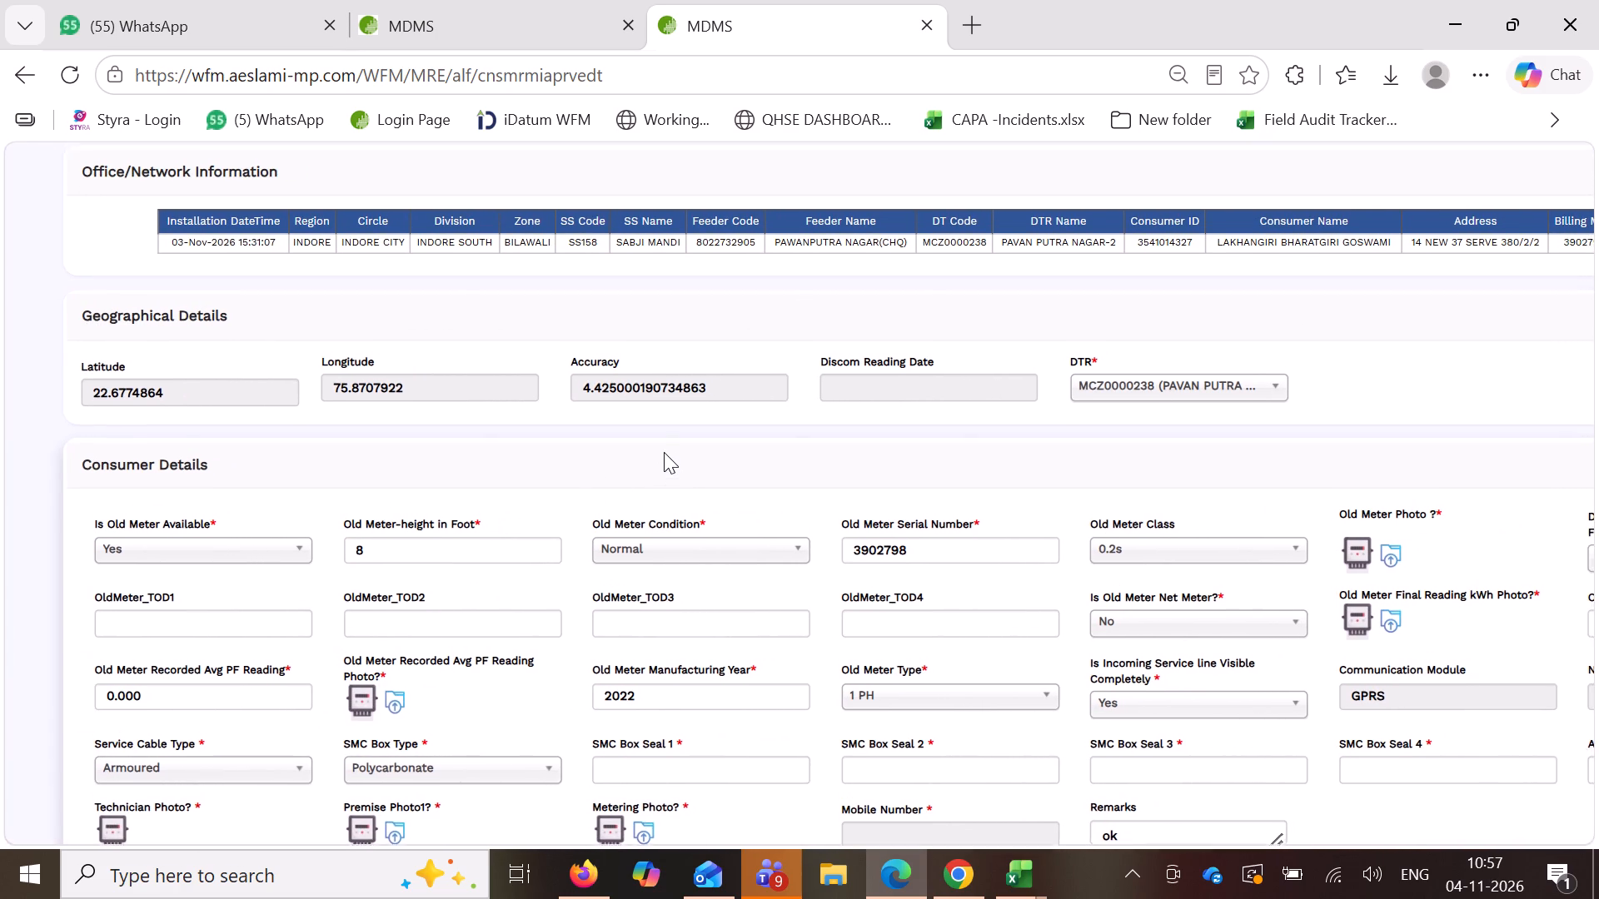
pyautogui.scroll(1, 664, 452)
pyautogui.scroll(-2, 663, 449)
pyautogui.keyDown('ctrl'); pyautogui.scroll(-1, 663, 447); pyautogui.keyUp('ctrl')
pyautogui.keyDown('ctrl'); pyautogui.scroll(2, 663, 447); pyautogui.keyUp('ctrl')
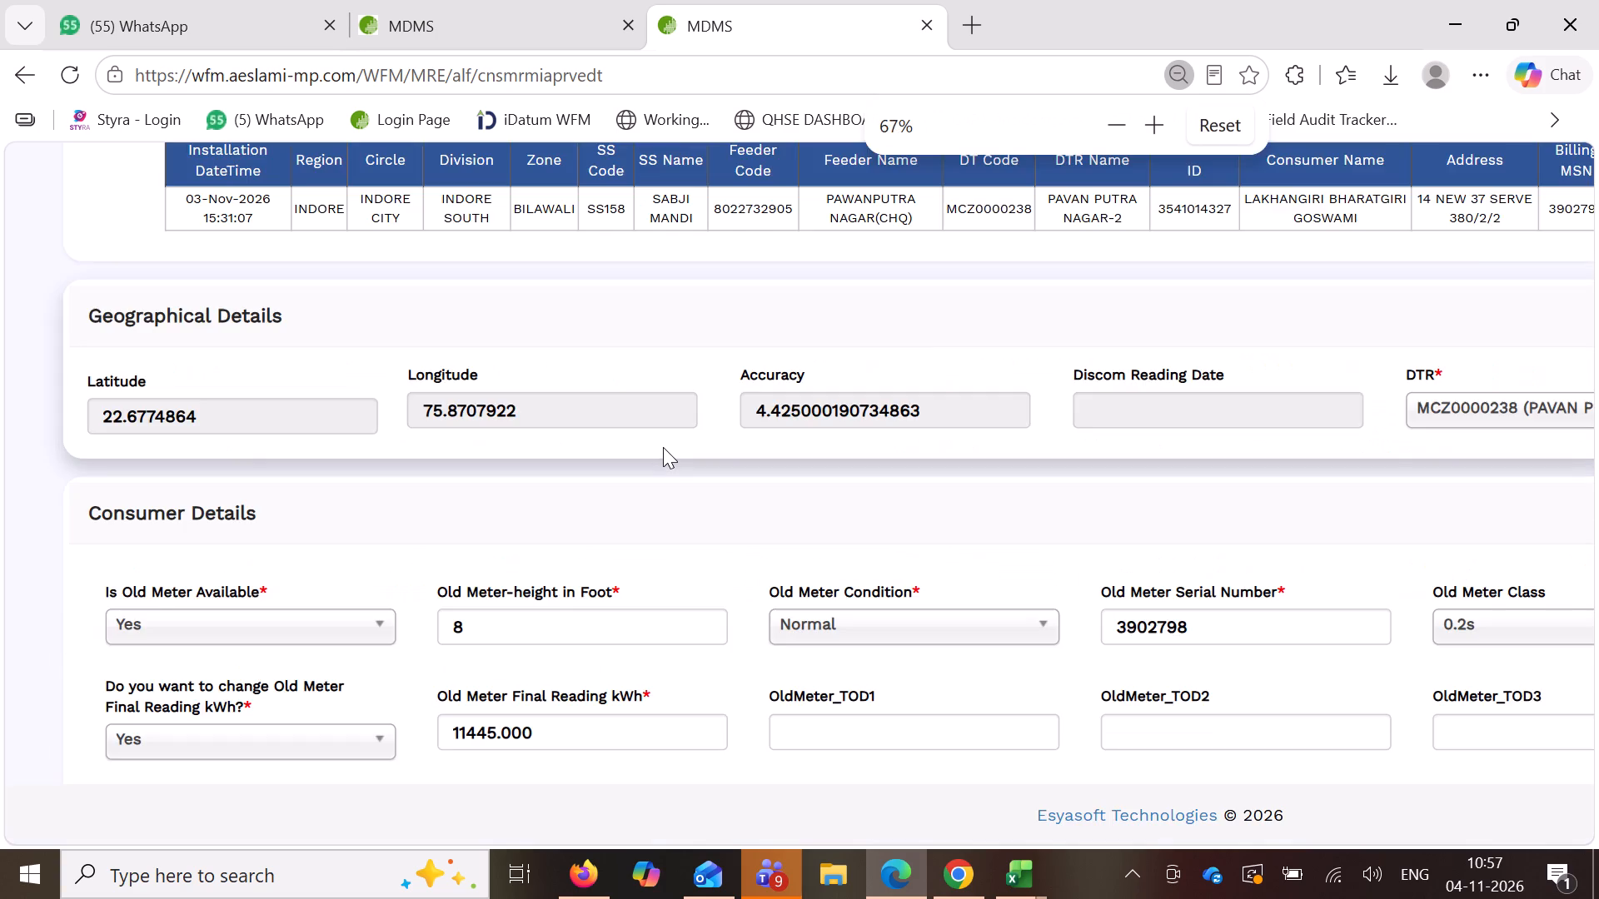
pyautogui.keyDown('ctrl'); pyautogui.scroll(2, 663, 447); pyautogui.keyUp('ctrl')
pyautogui.keyDown('ctrl'); pyautogui.scroll(-1, 662, 444); pyautogui.keyUp('ctrl')
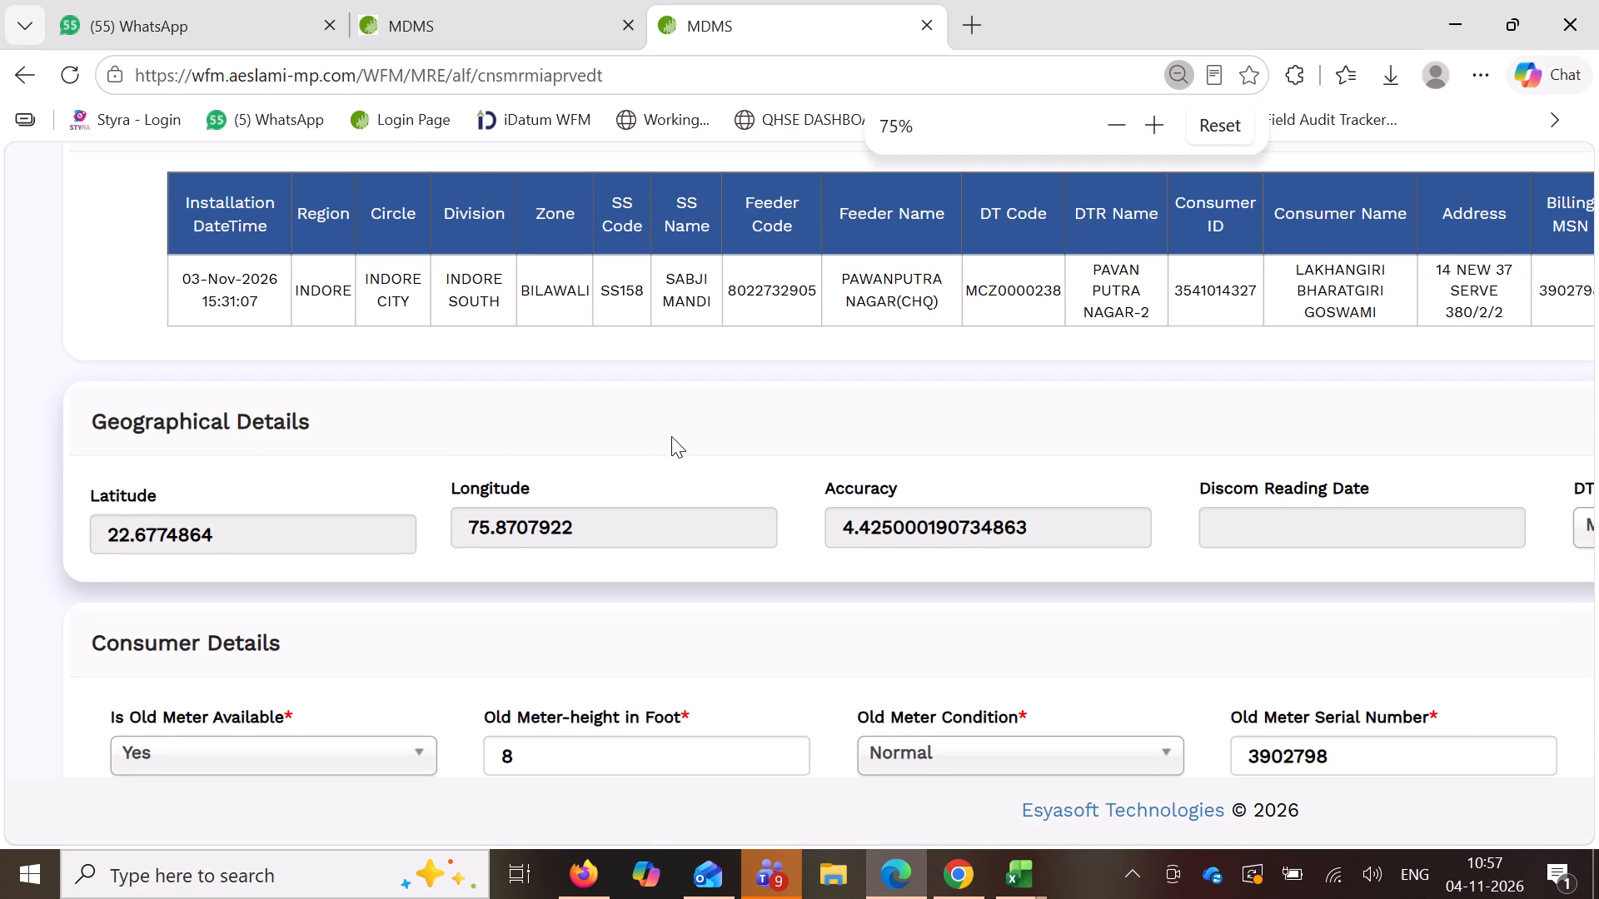
pyautogui.scroll(-5, 677, 429)
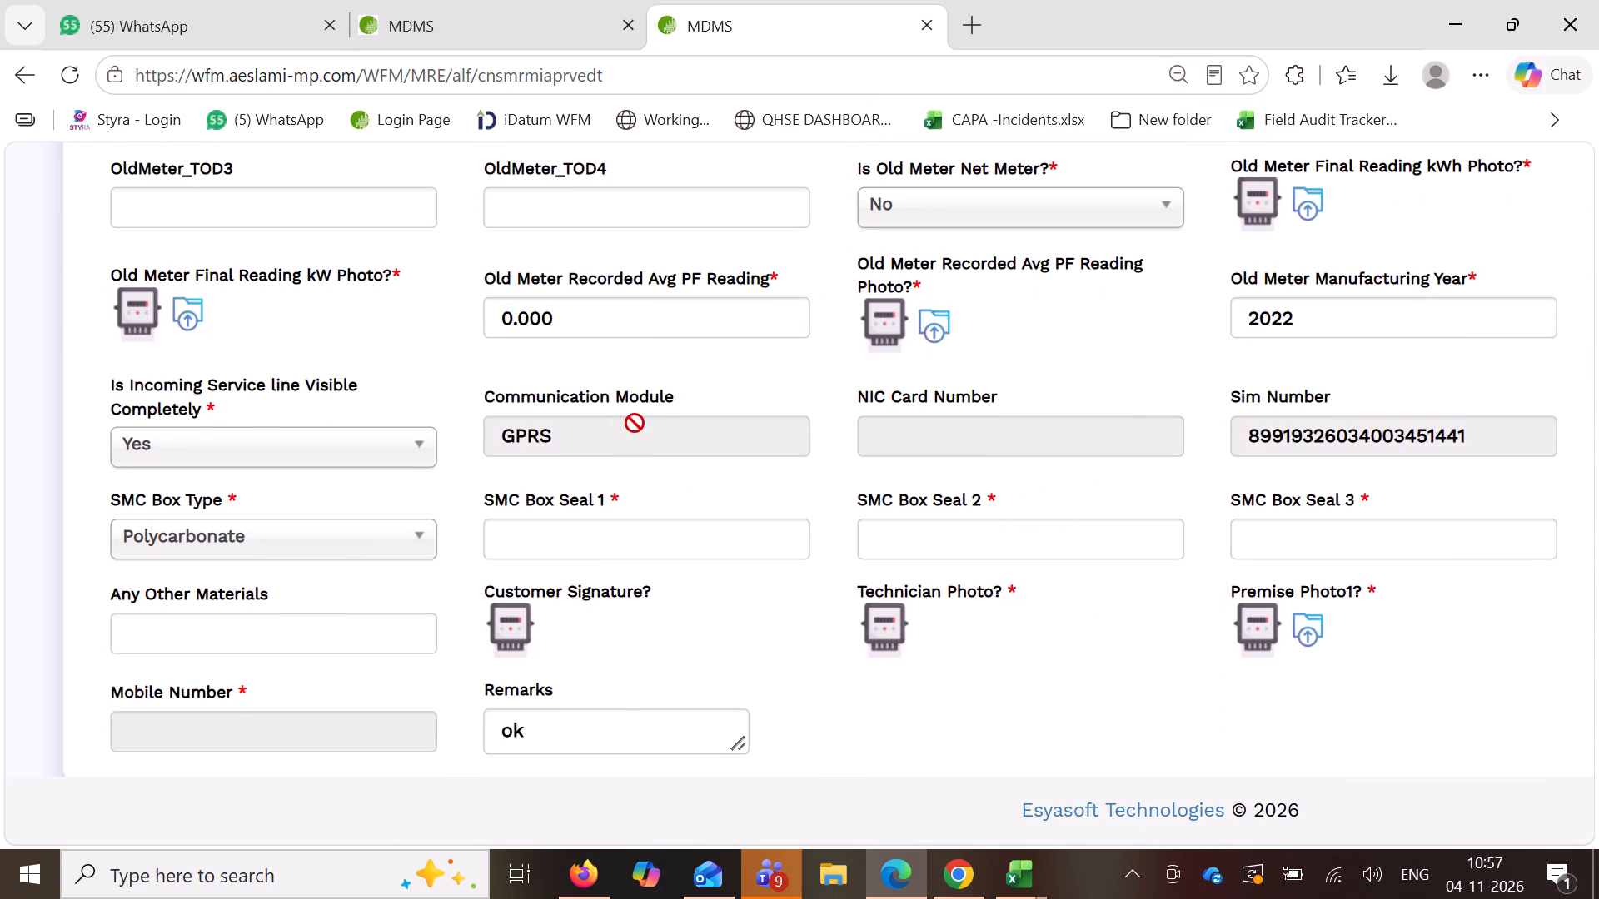
pyautogui.hscroll(-7, 258, 425)
pyautogui.hscroll(1, 744, 467)
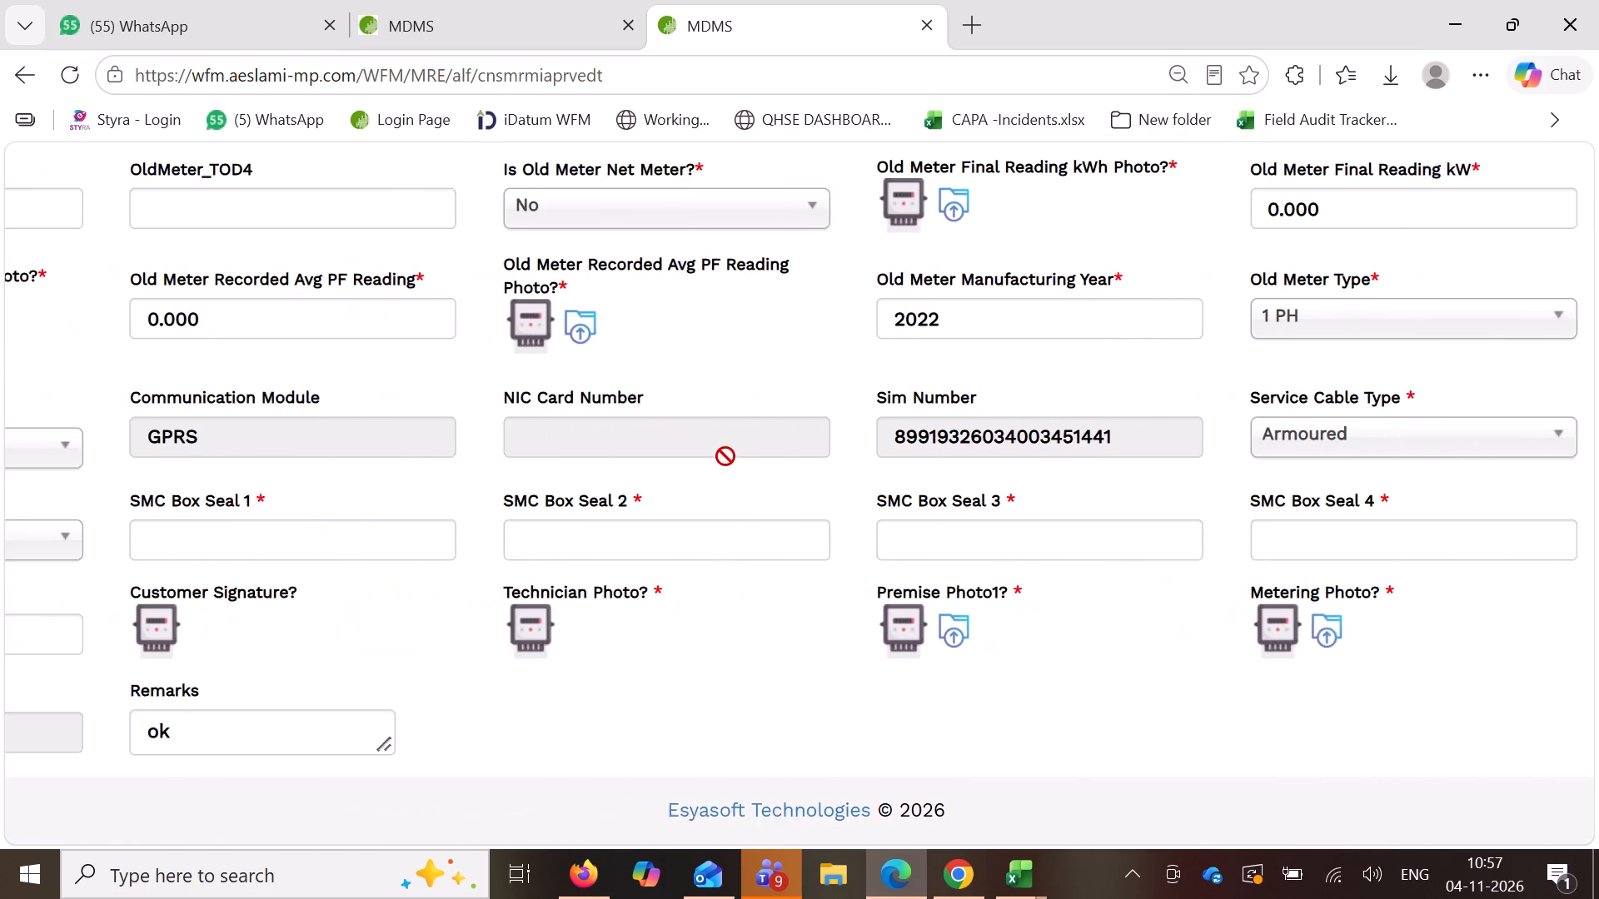
pyautogui.hscroll(2, 680, 448)
pyautogui.keyDown('ctrl'); pyautogui.scroll(-1, 674, 435); pyautogui.keyUp('ctrl')
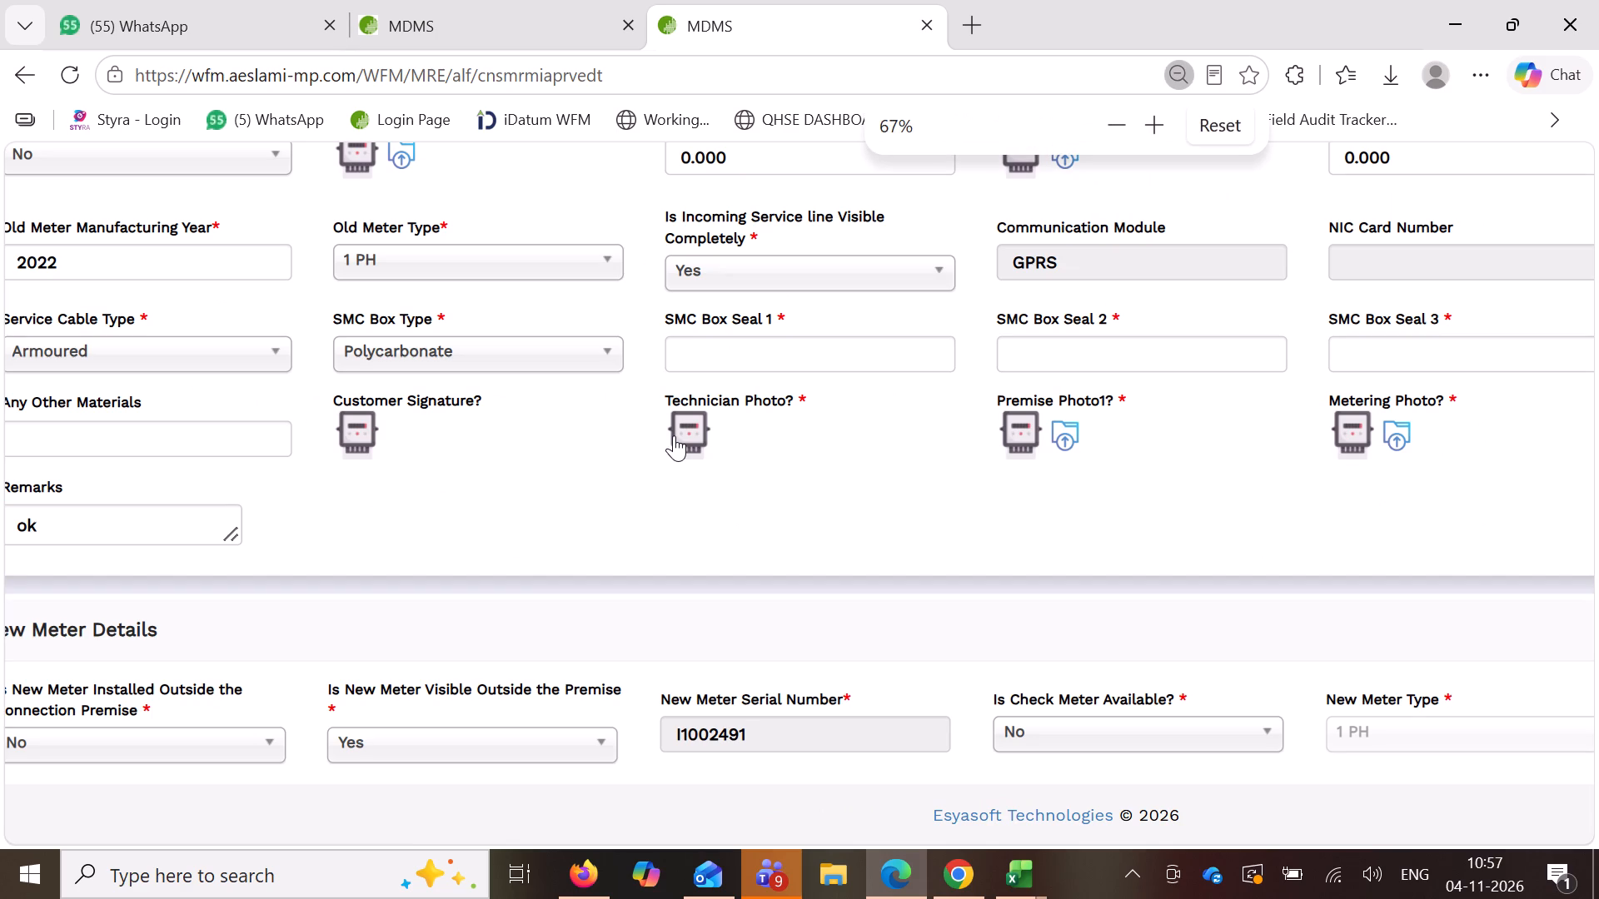
pyautogui.keyDown('ctrl'); pyautogui.scroll(2, 674, 435); pyautogui.keyUp('ctrl')
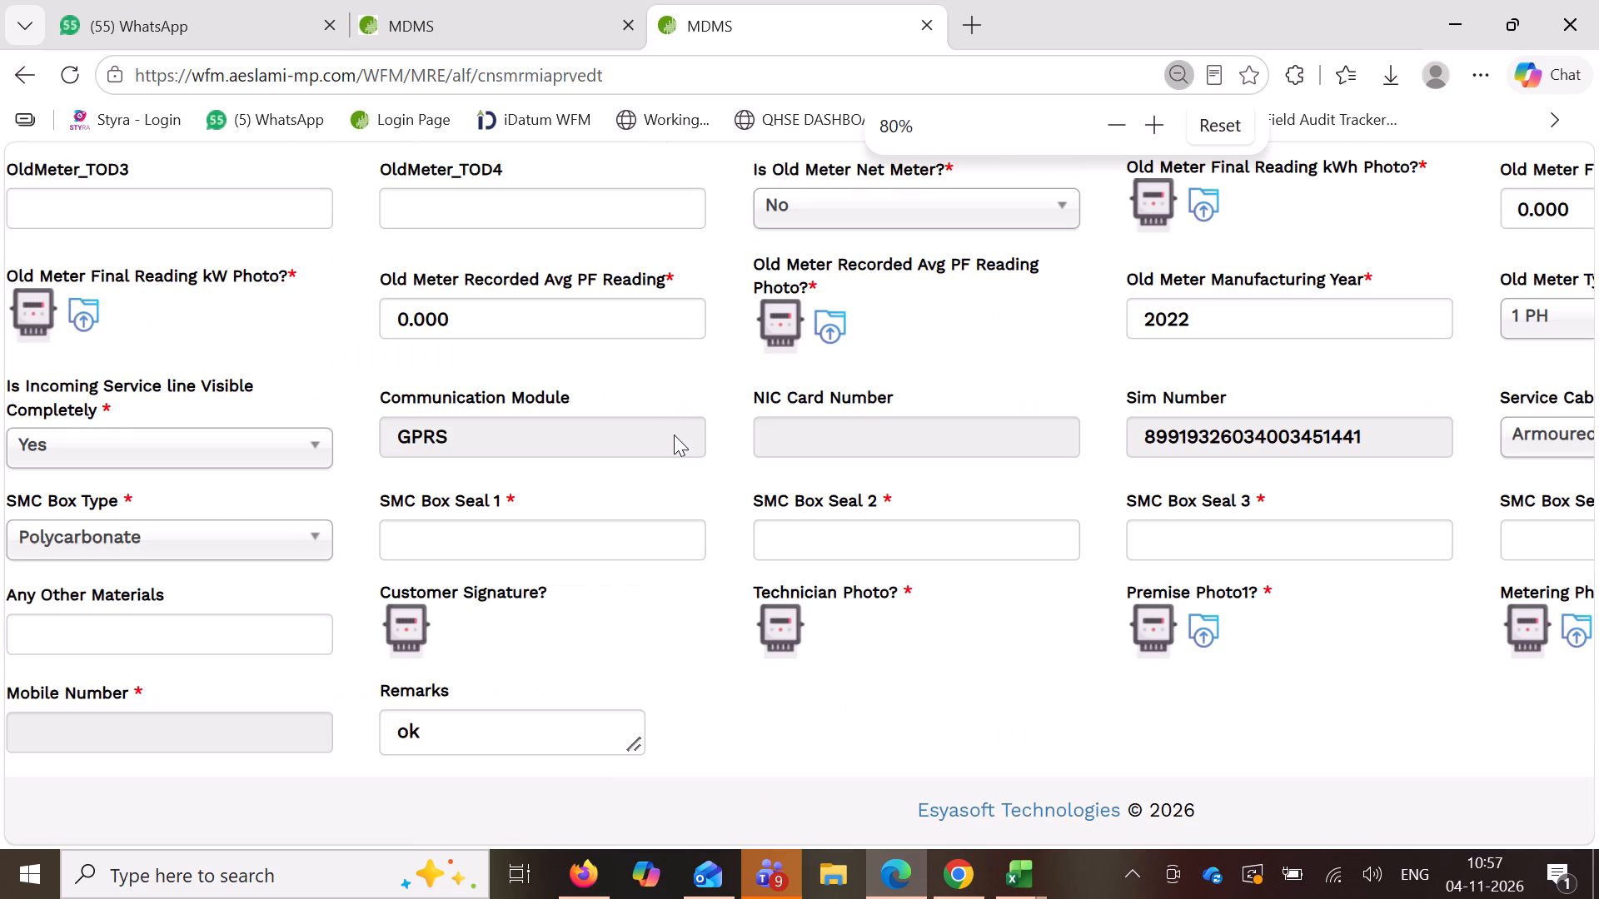
pyautogui.hscroll(-4, 745, 477)
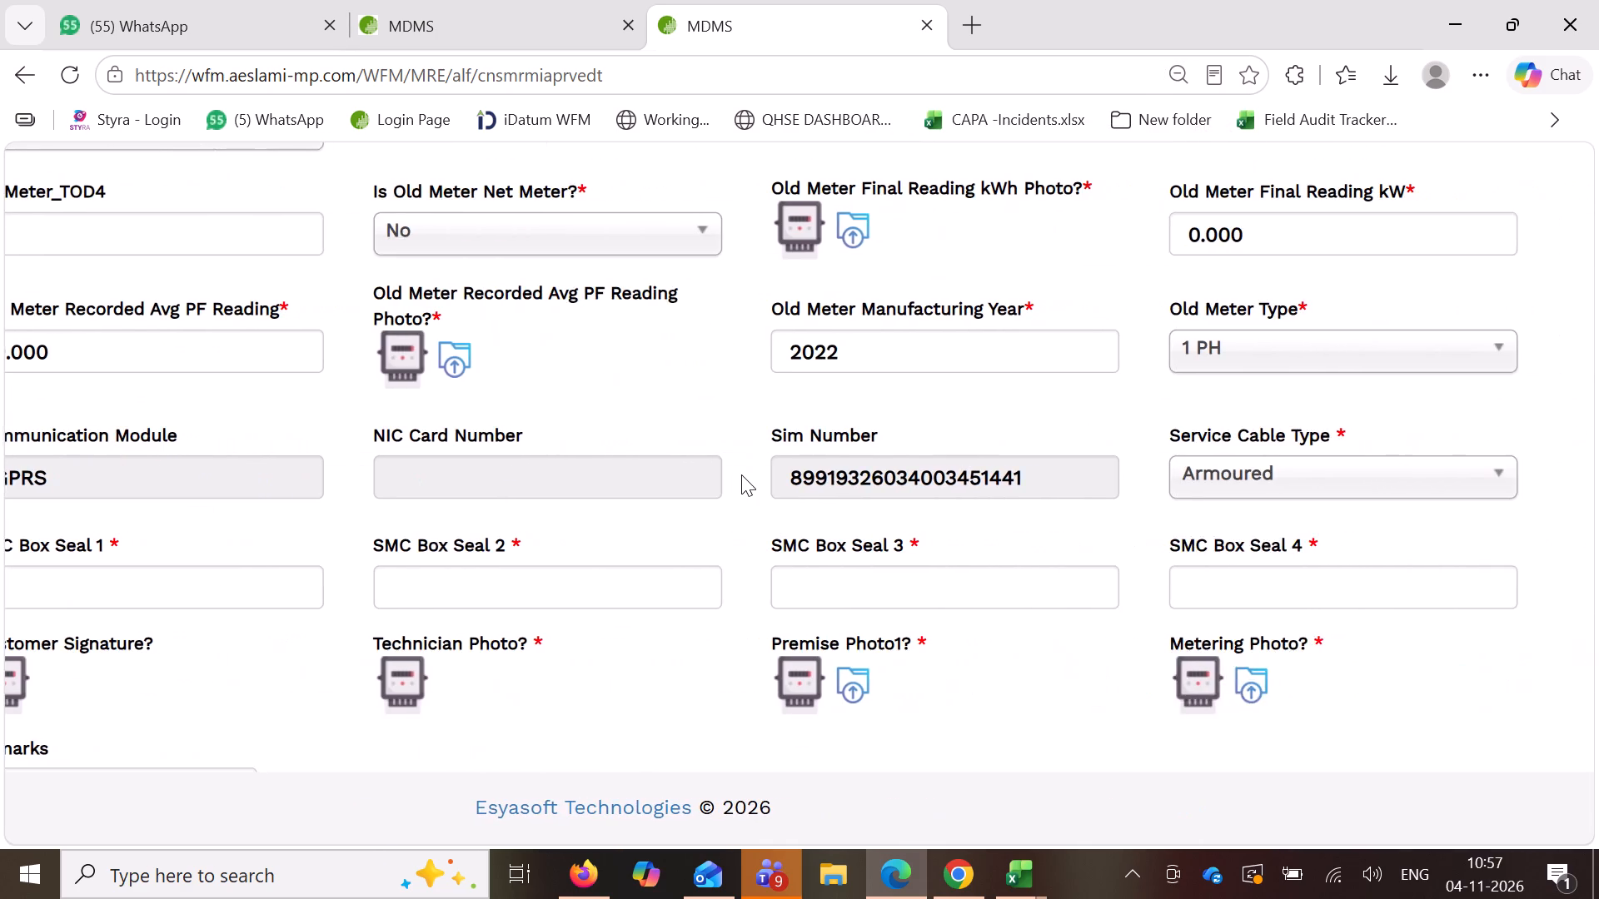
pyautogui.scroll(-1, 741, 474)
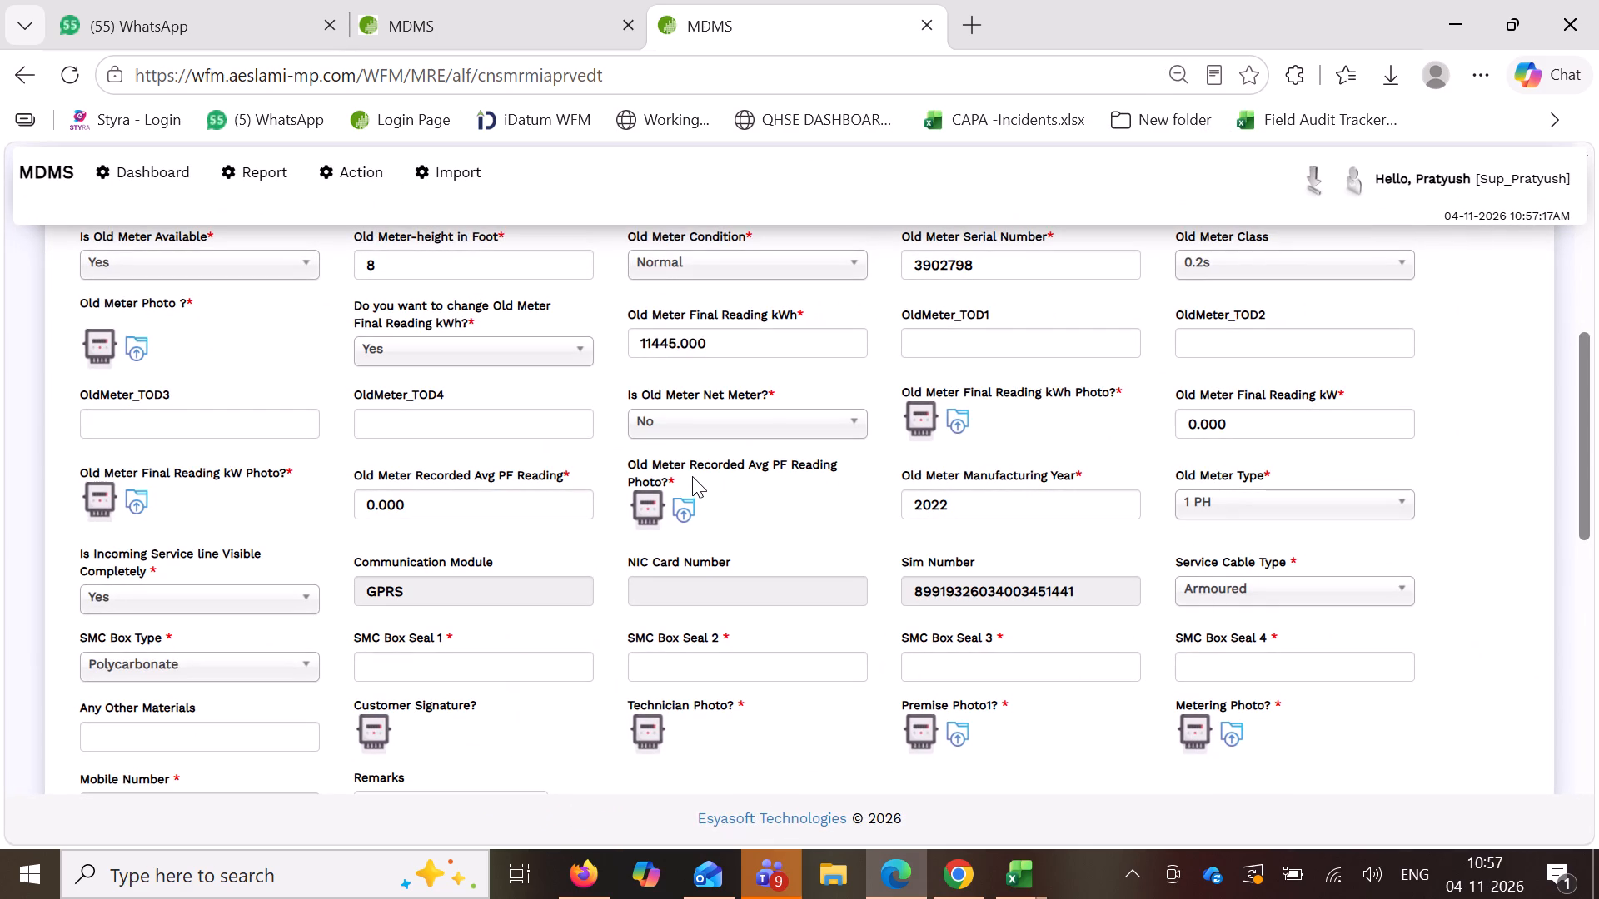
pyautogui.keyDown('ctrl'); pyautogui.scroll(1, 688, 461); pyautogui.keyUp('ctrl')
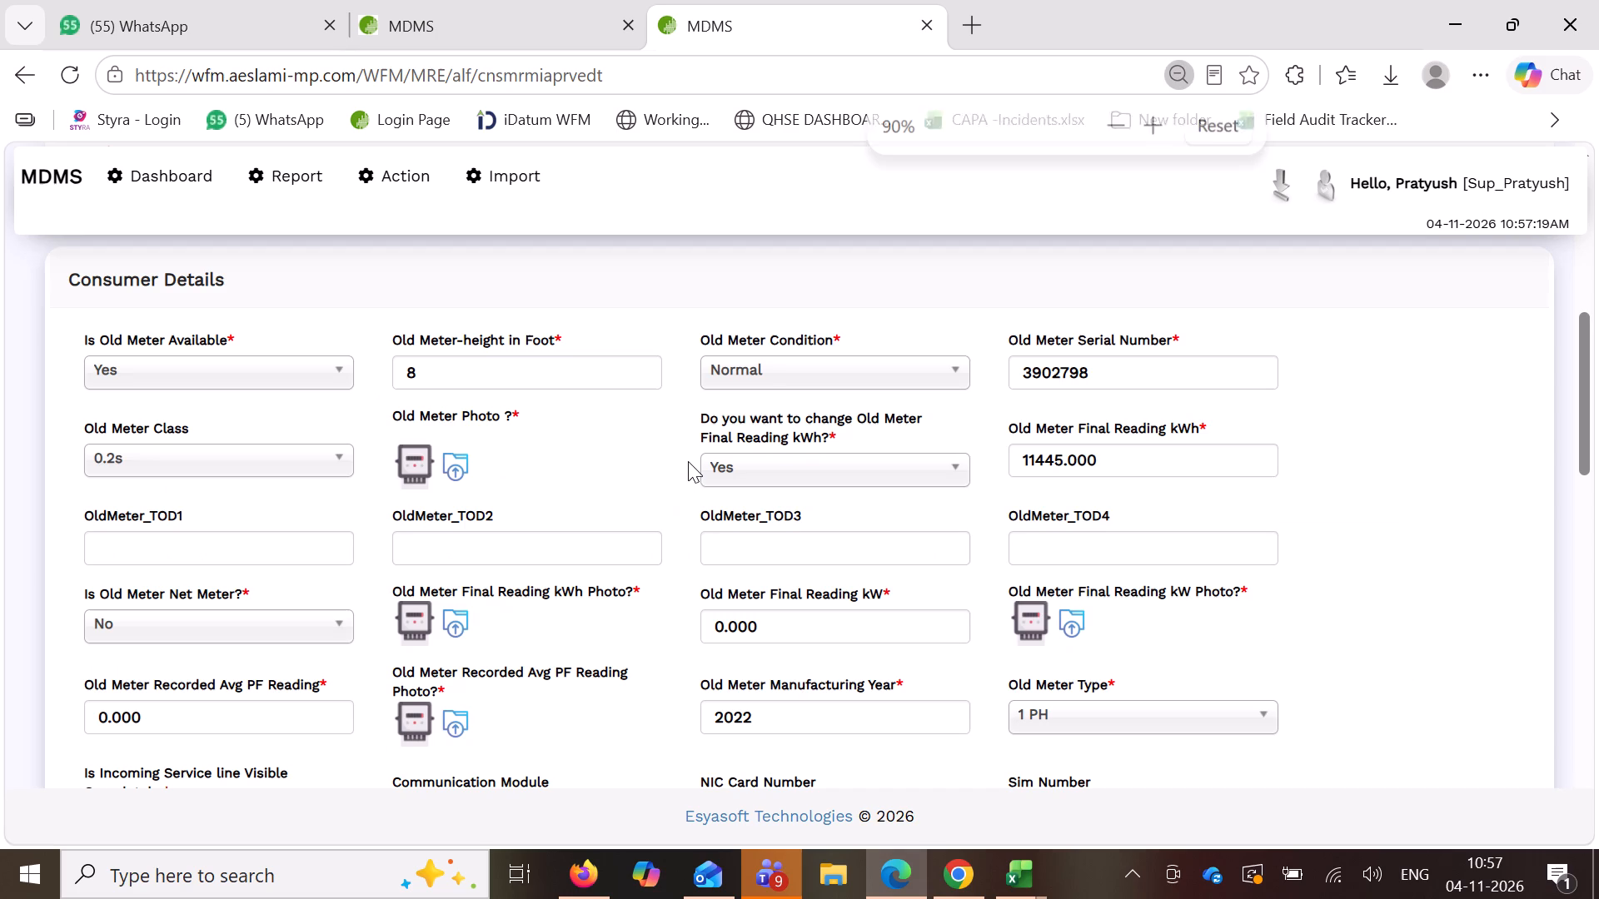
pyautogui.keyDown('ctrl'); pyautogui.scroll(-2, 688, 461); pyautogui.keyUp('ctrl')
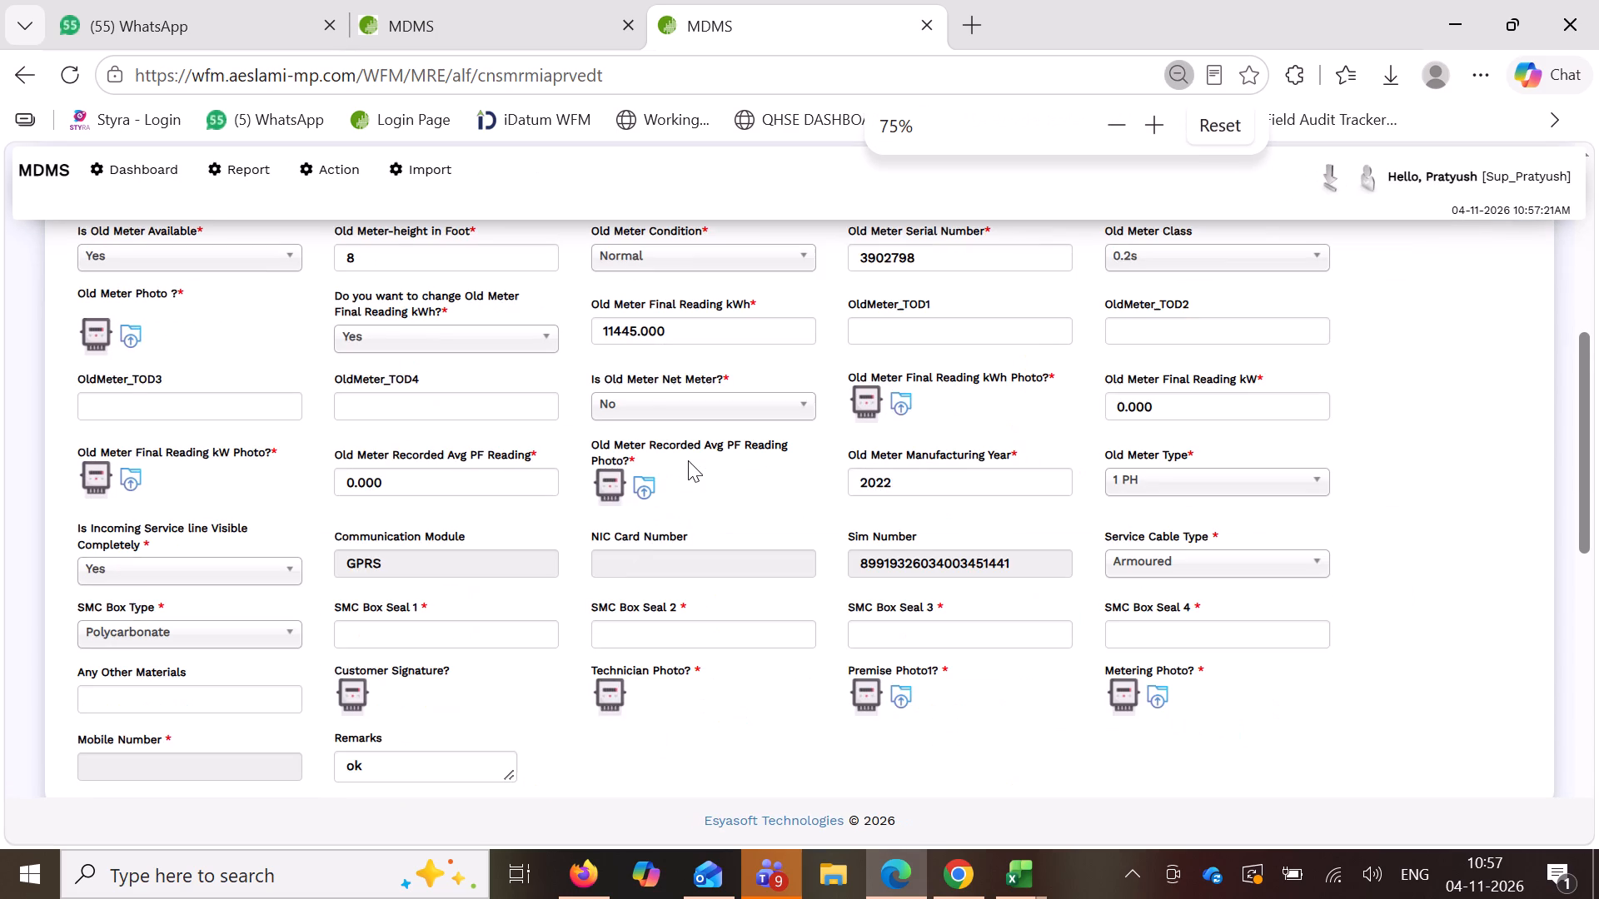
pyautogui.keyDown('ctrl'); pyautogui.scroll(3, 688, 460); pyautogui.keyUp('ctrl')
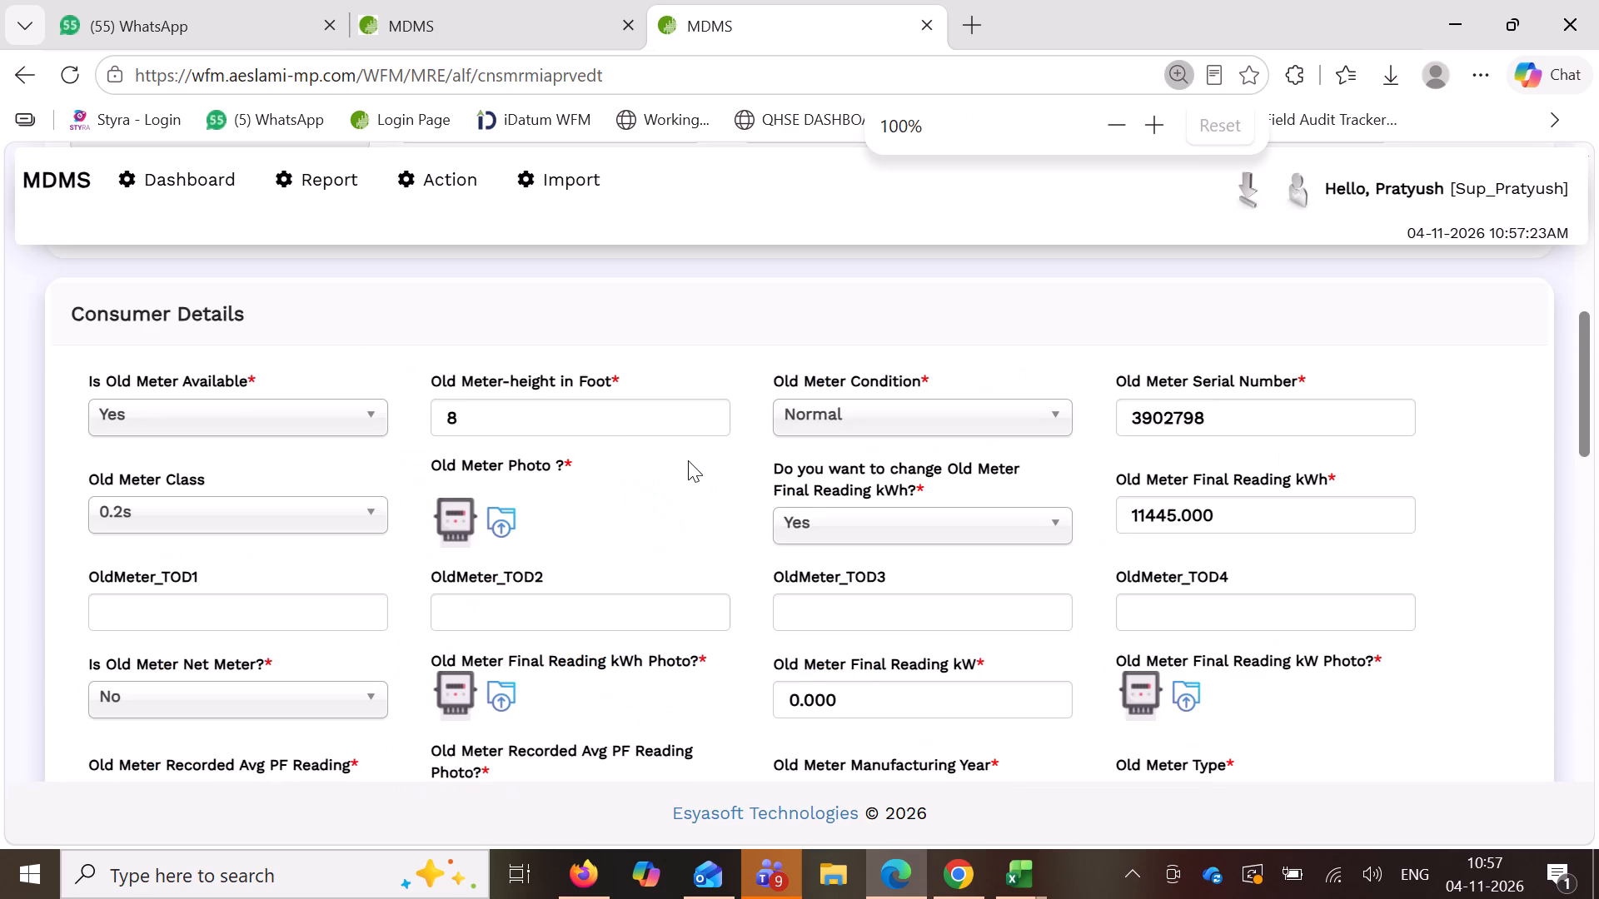
pyautogui.scroll(-3, 677, 525)
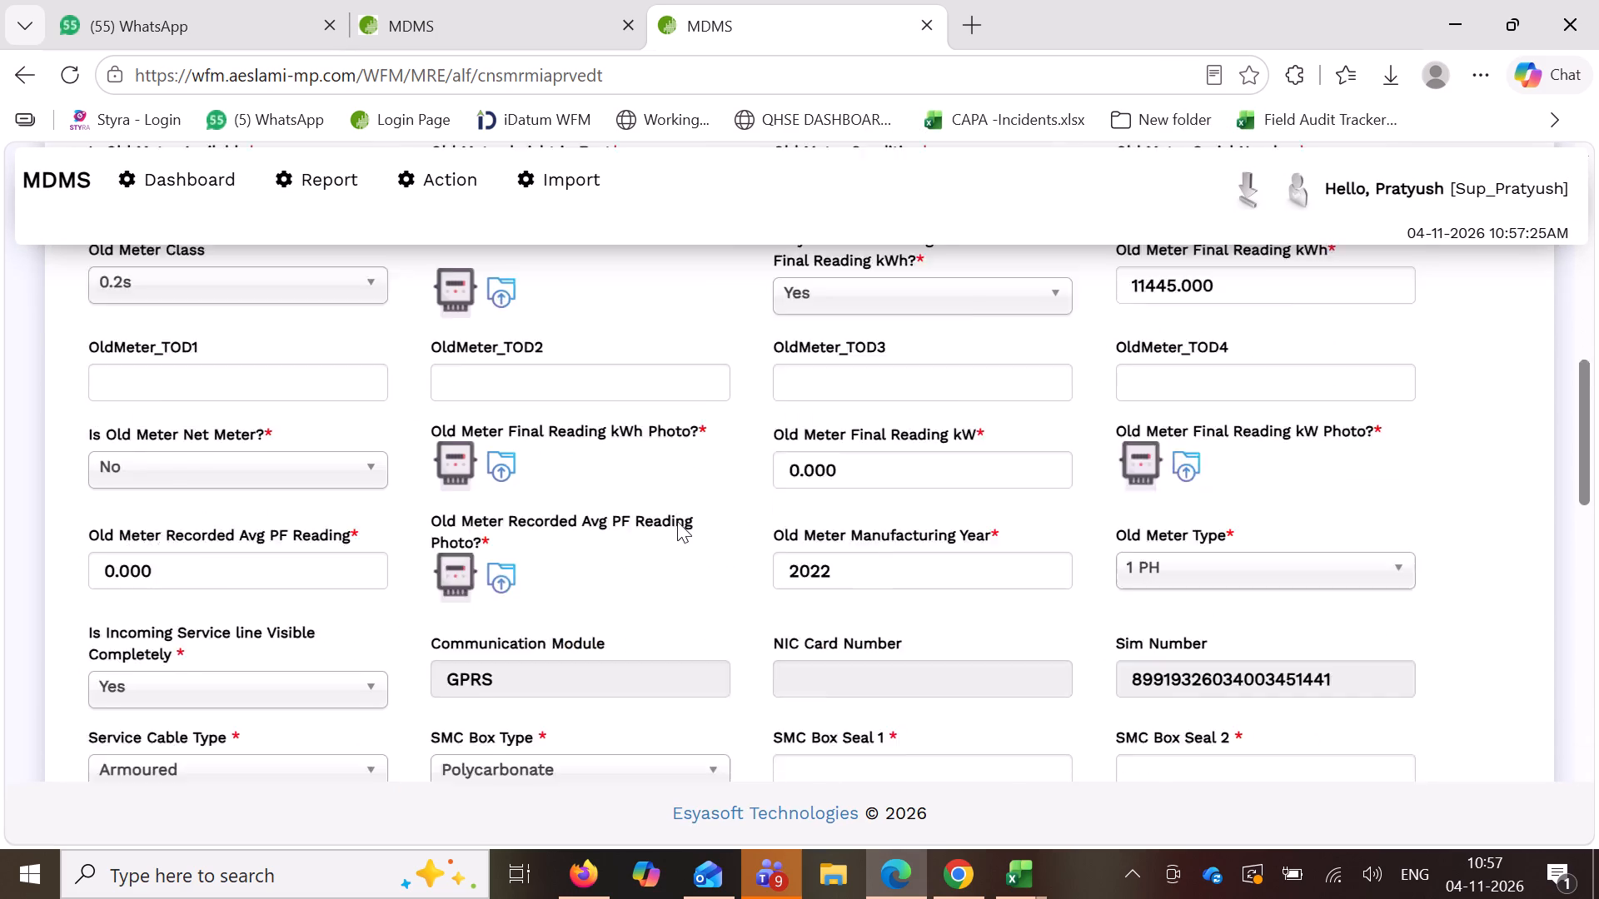
pyautogui.scroll(-3, 674, 503)
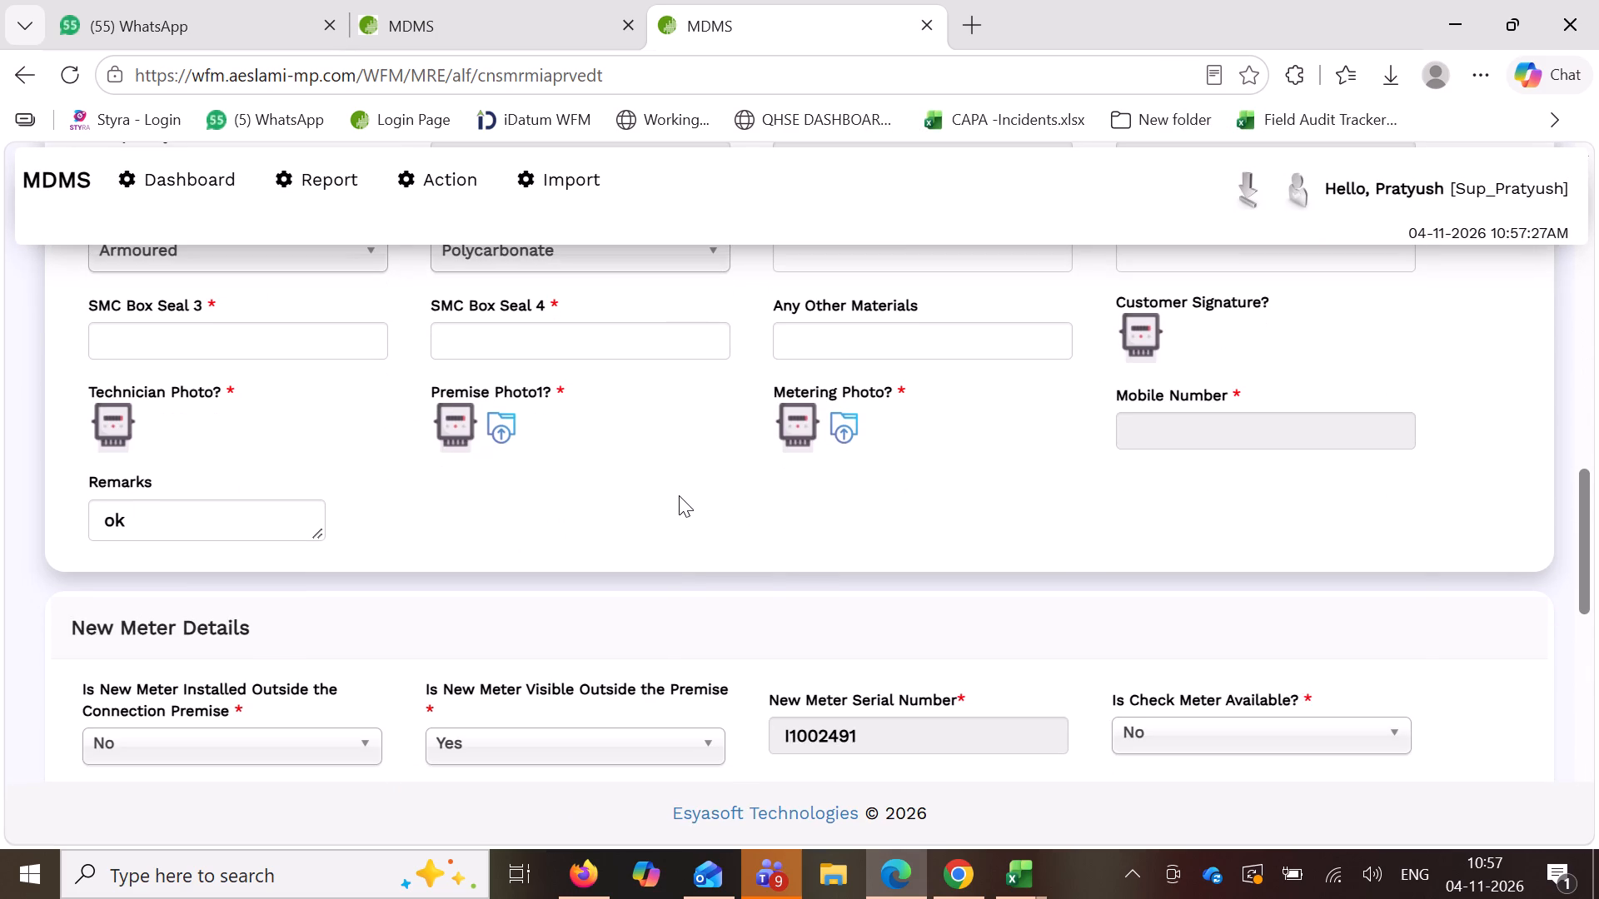
pyautogui.keyDown('ctrl'); pyautogui.scroll(1, 677, 494); pyautogui.keyUp('ctrl')
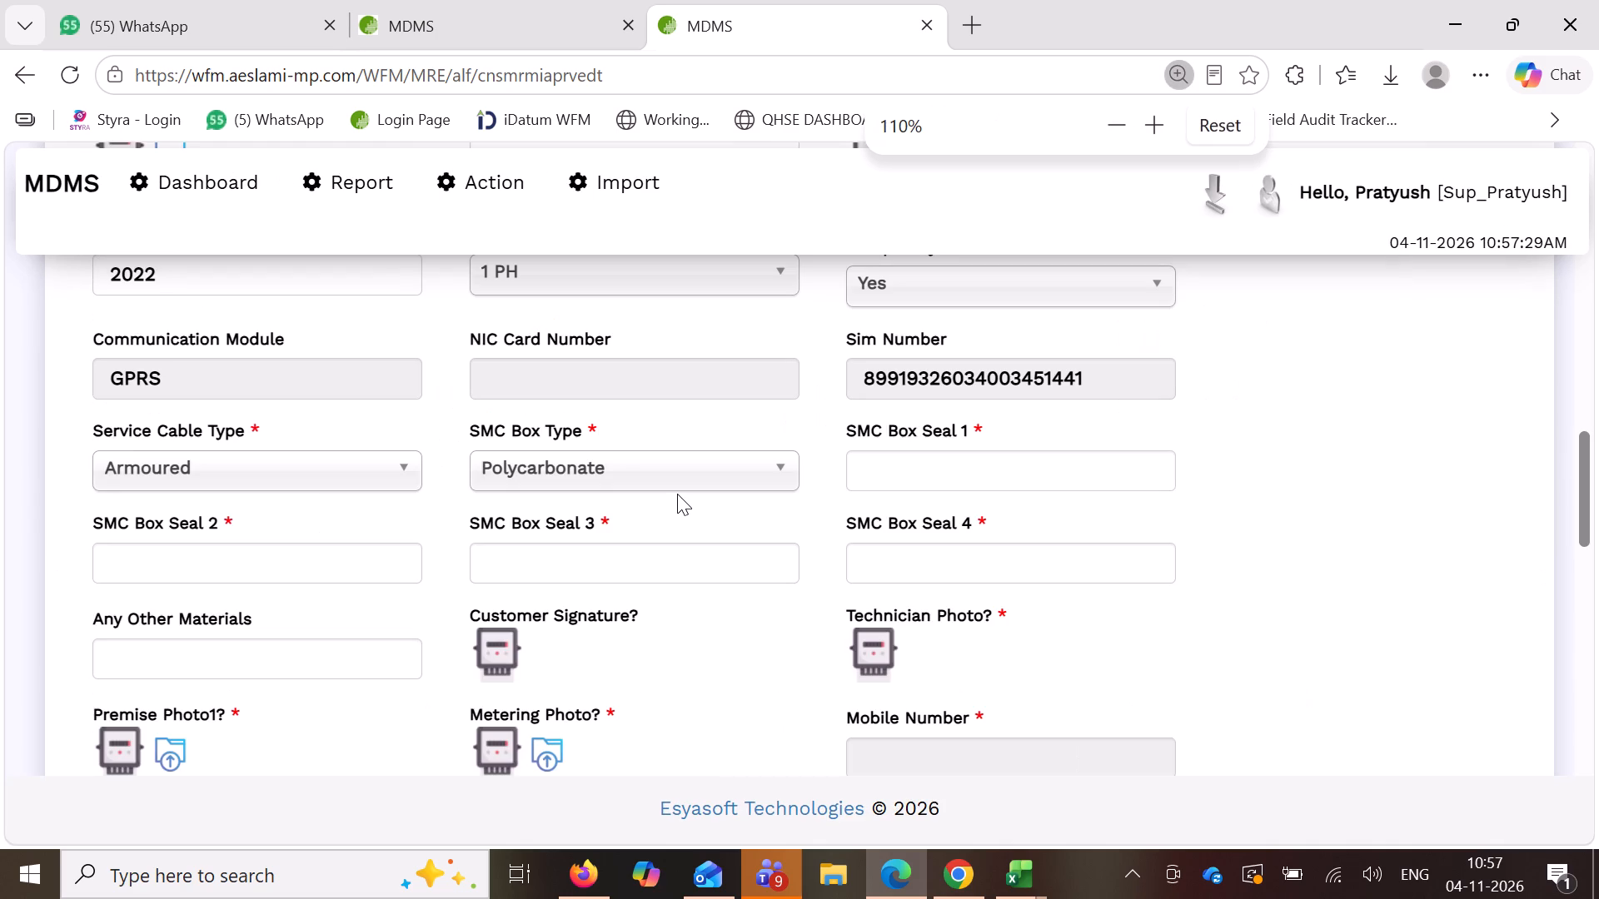
pyautogui.keyDown('ctrl'); pyautogui.scroll(-1, 677, 494); pyautogui.keyUp('ctrl')
pyautogui.scroll(2, 677, 492)
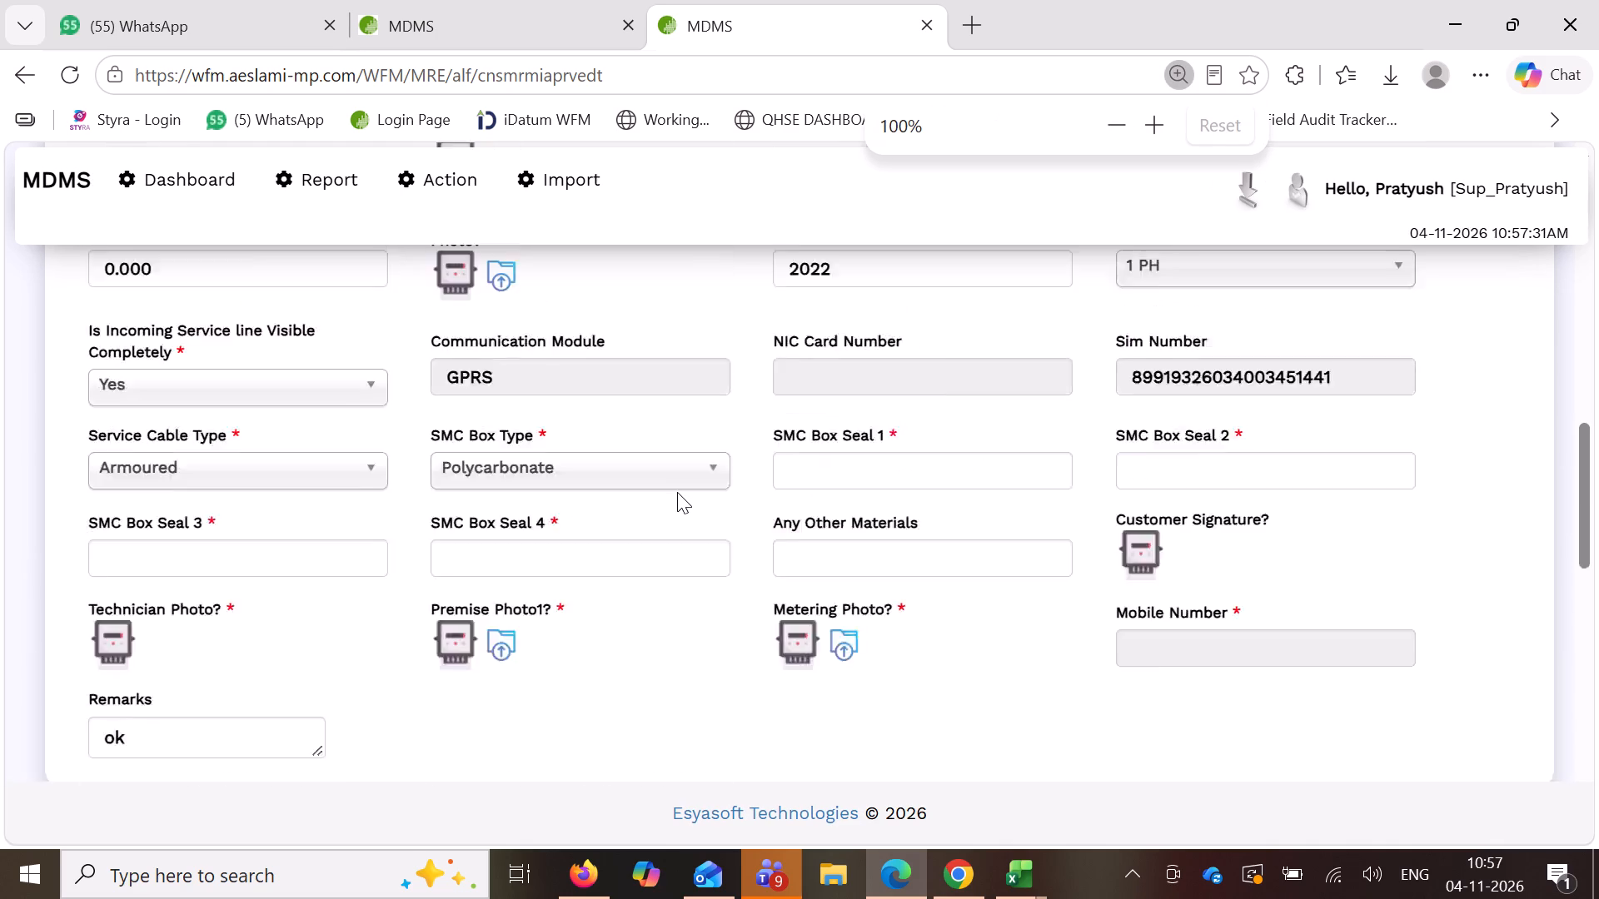
pyautogui.scroll(4, 677, 492)
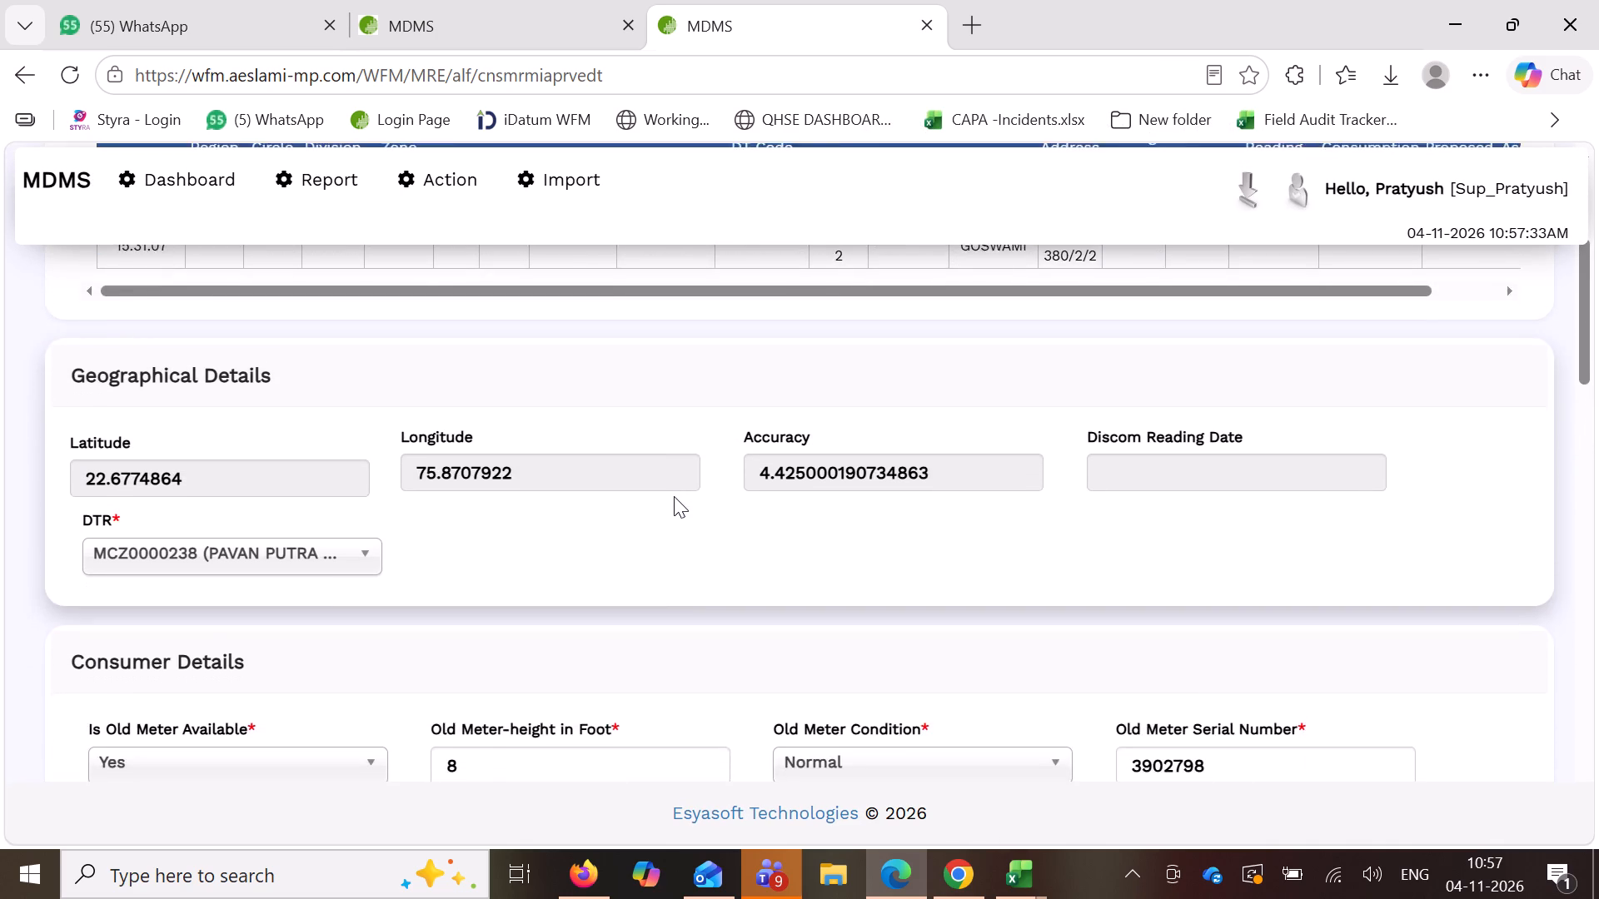
pyautogui.scroll(1, 674, 494)
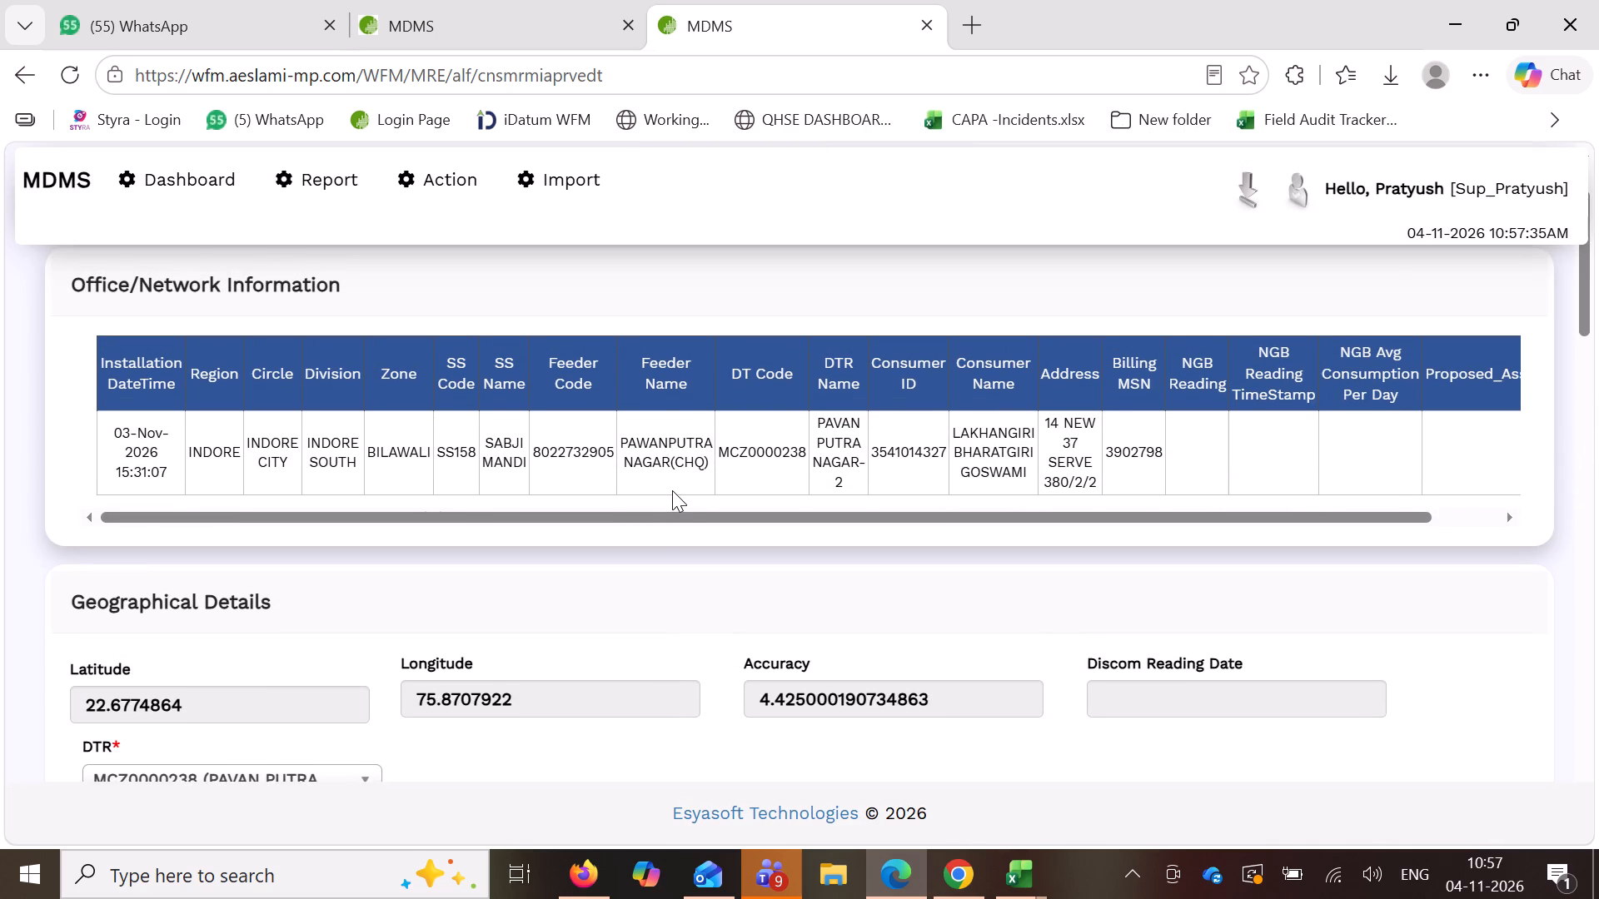
# Read through the record's old meter, new meter and site requirement details down to the approval section.
pyautogui.hscroll(-1, 672, 490)
pyautogui.click(672, 490)
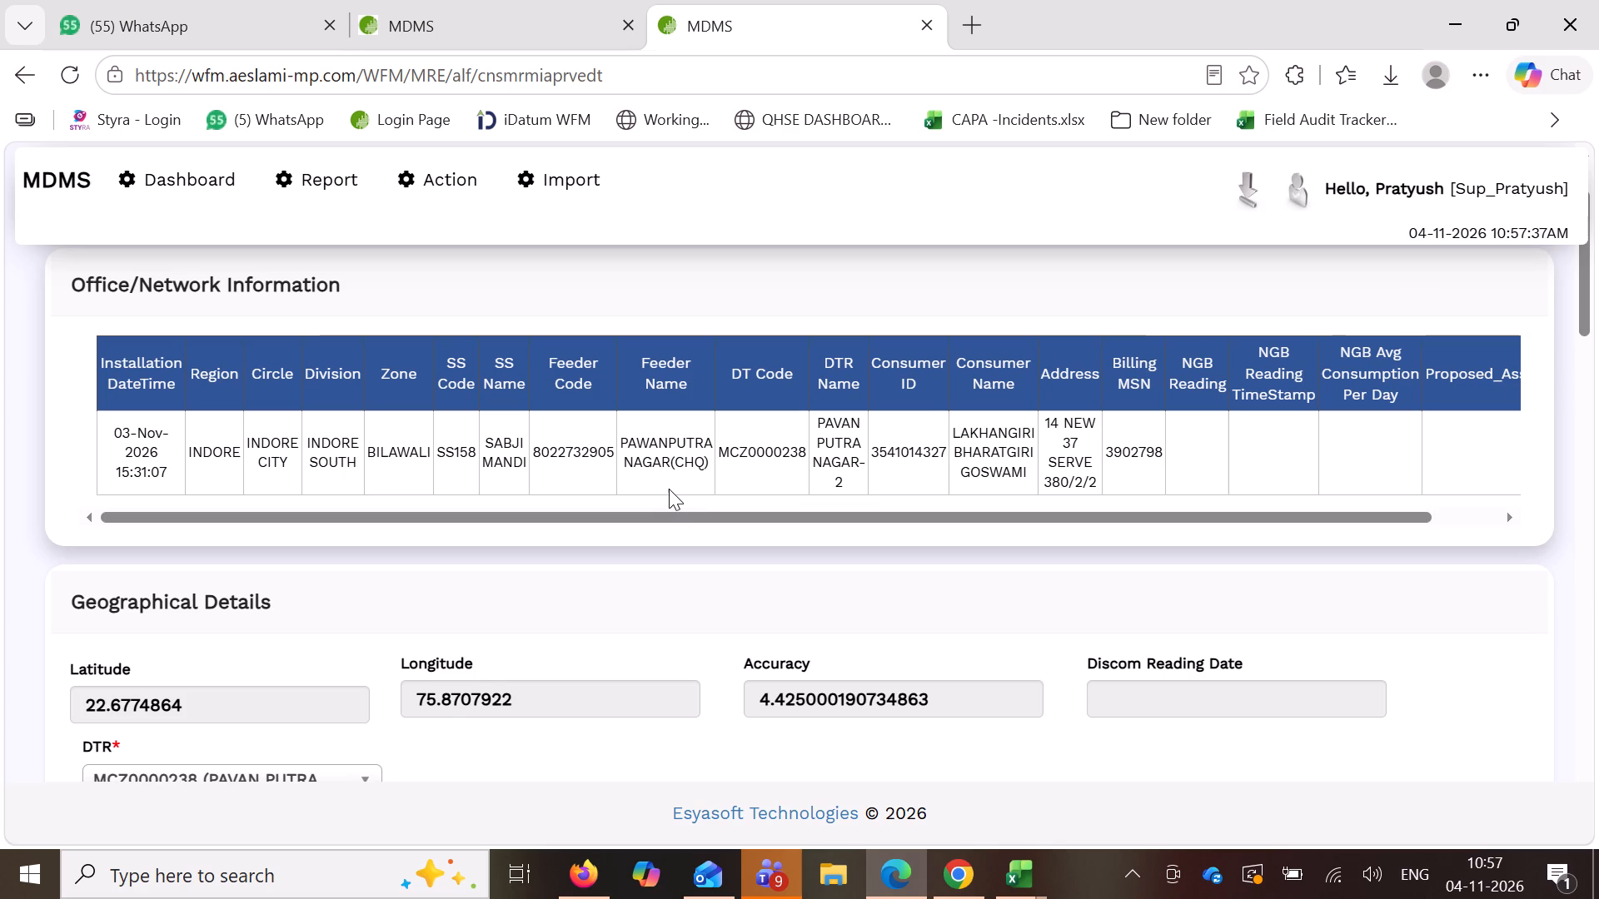
pyautogui.scroll(-2, 669, 489)
pyautogui.click(669, 489)
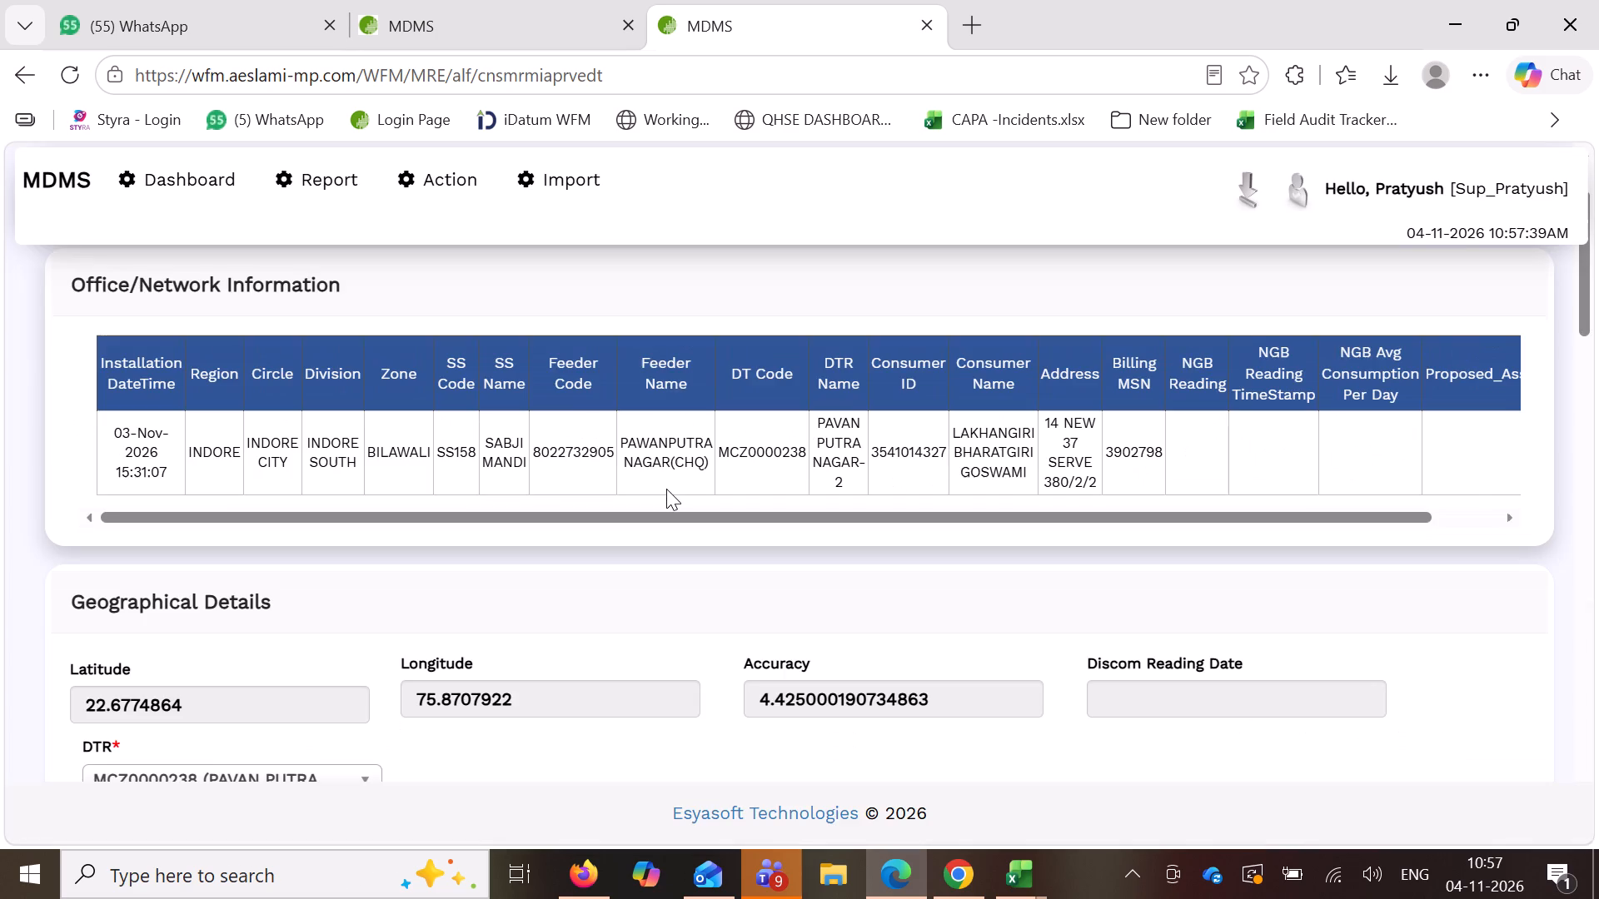
pyautogui.scroll(-1, 632, 498)
pyautogui.keyDown('ctrl'); pyautogui.scroll(1, 635, 497); pyautogui.keyUp('ctrl')
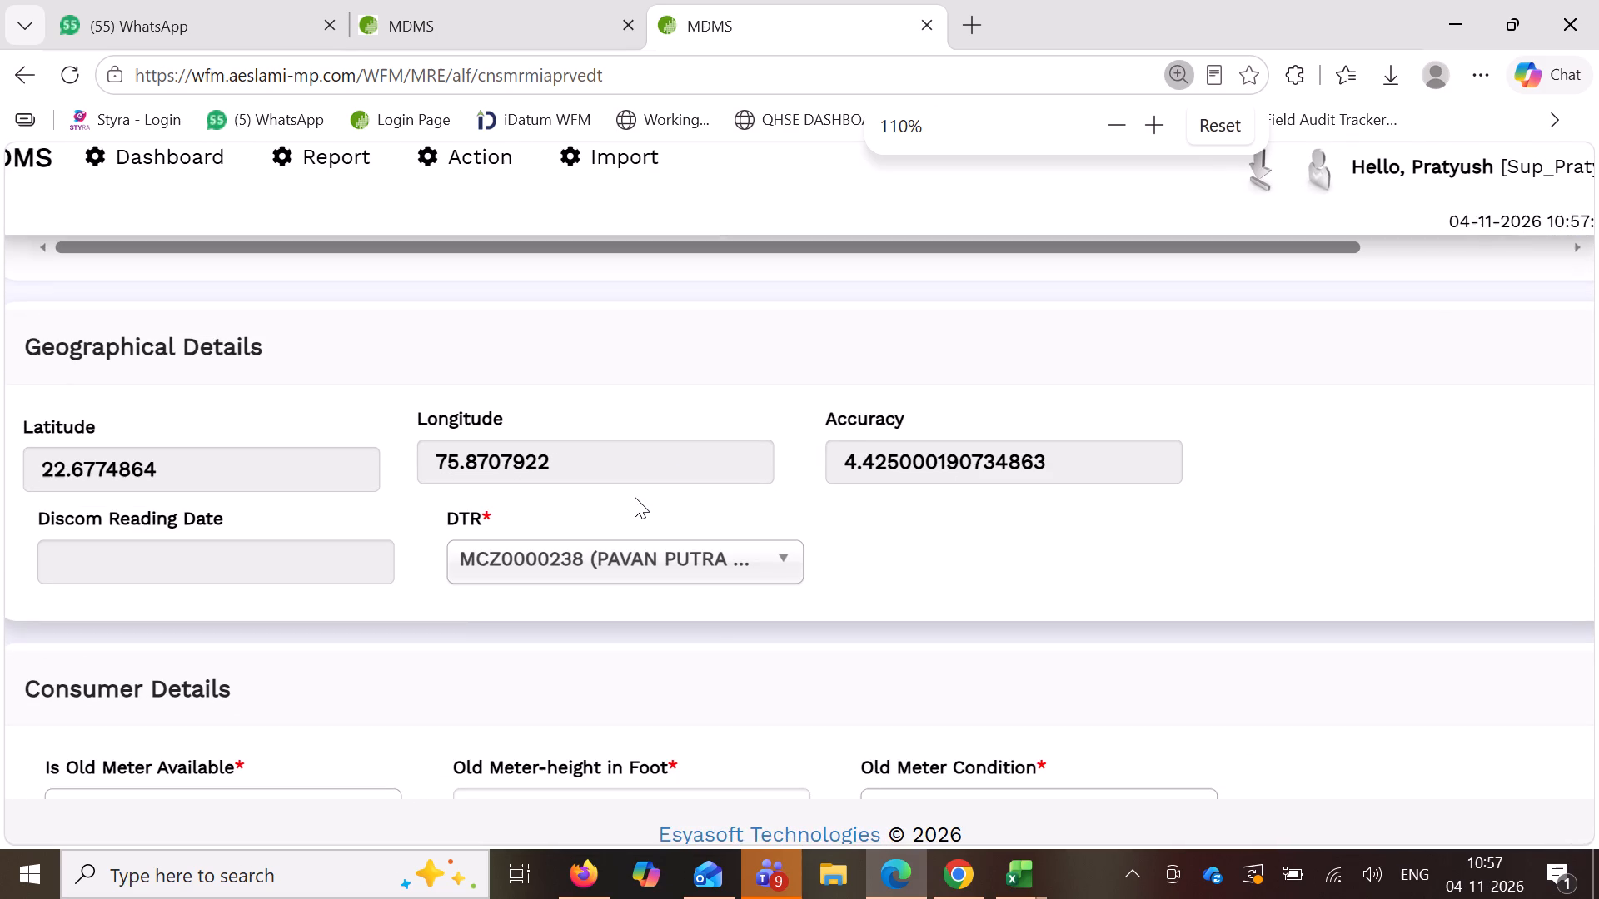
pyautogui.scroll(-3, 743, 505)
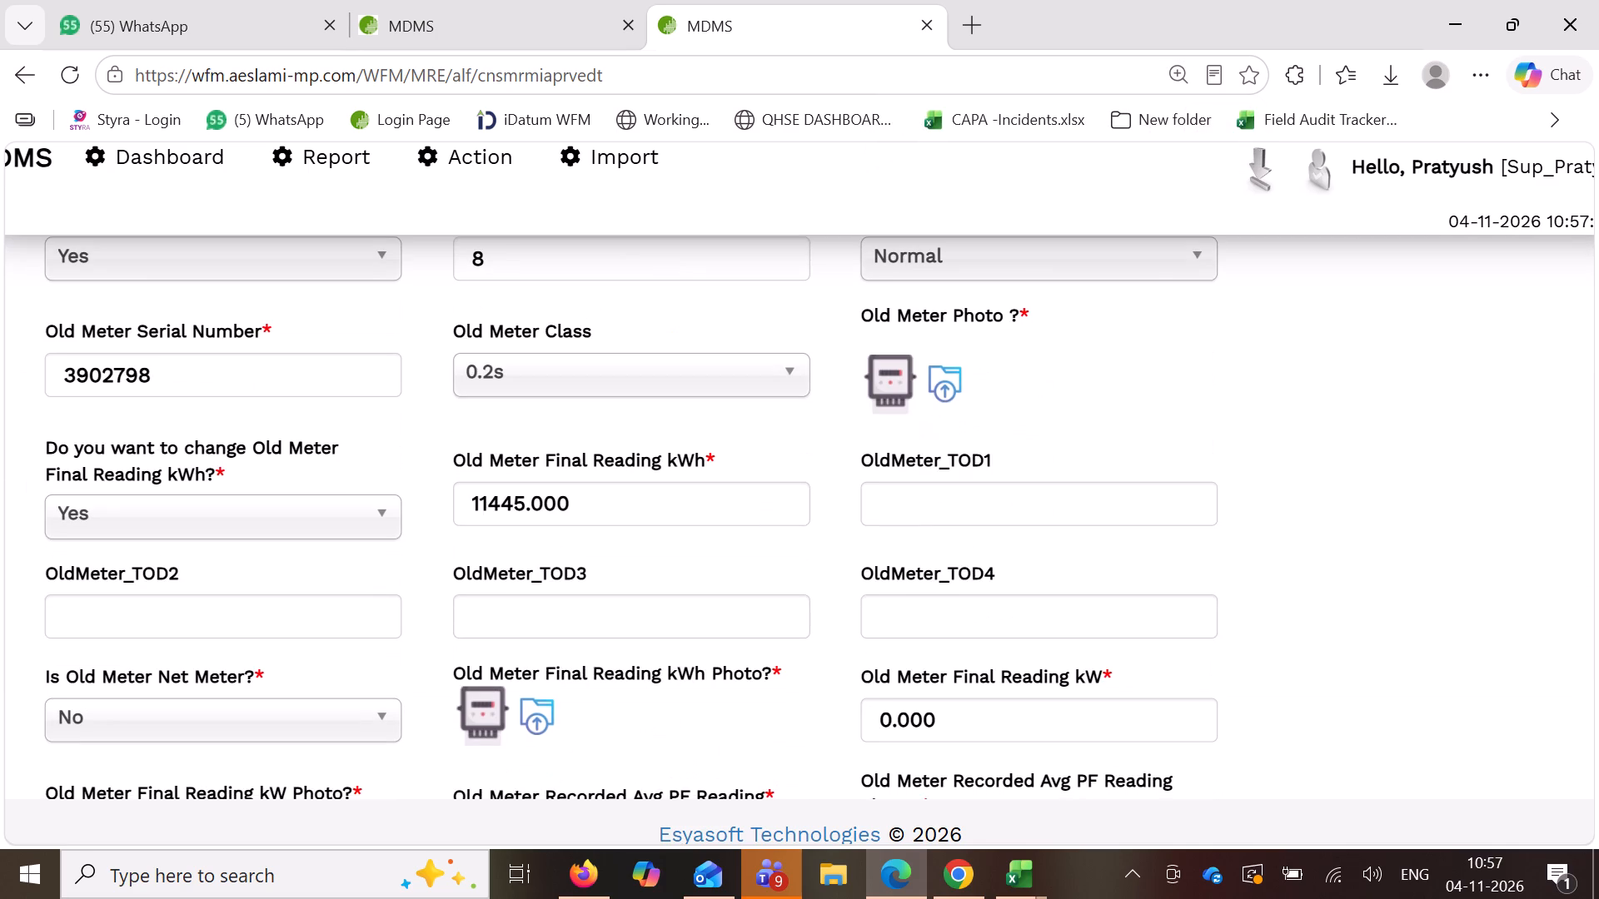
pyautogui.keyDown('ctrl'); pyautogui.scroll(-1, 744, 503); pyautogui.keyUp('ctrl')
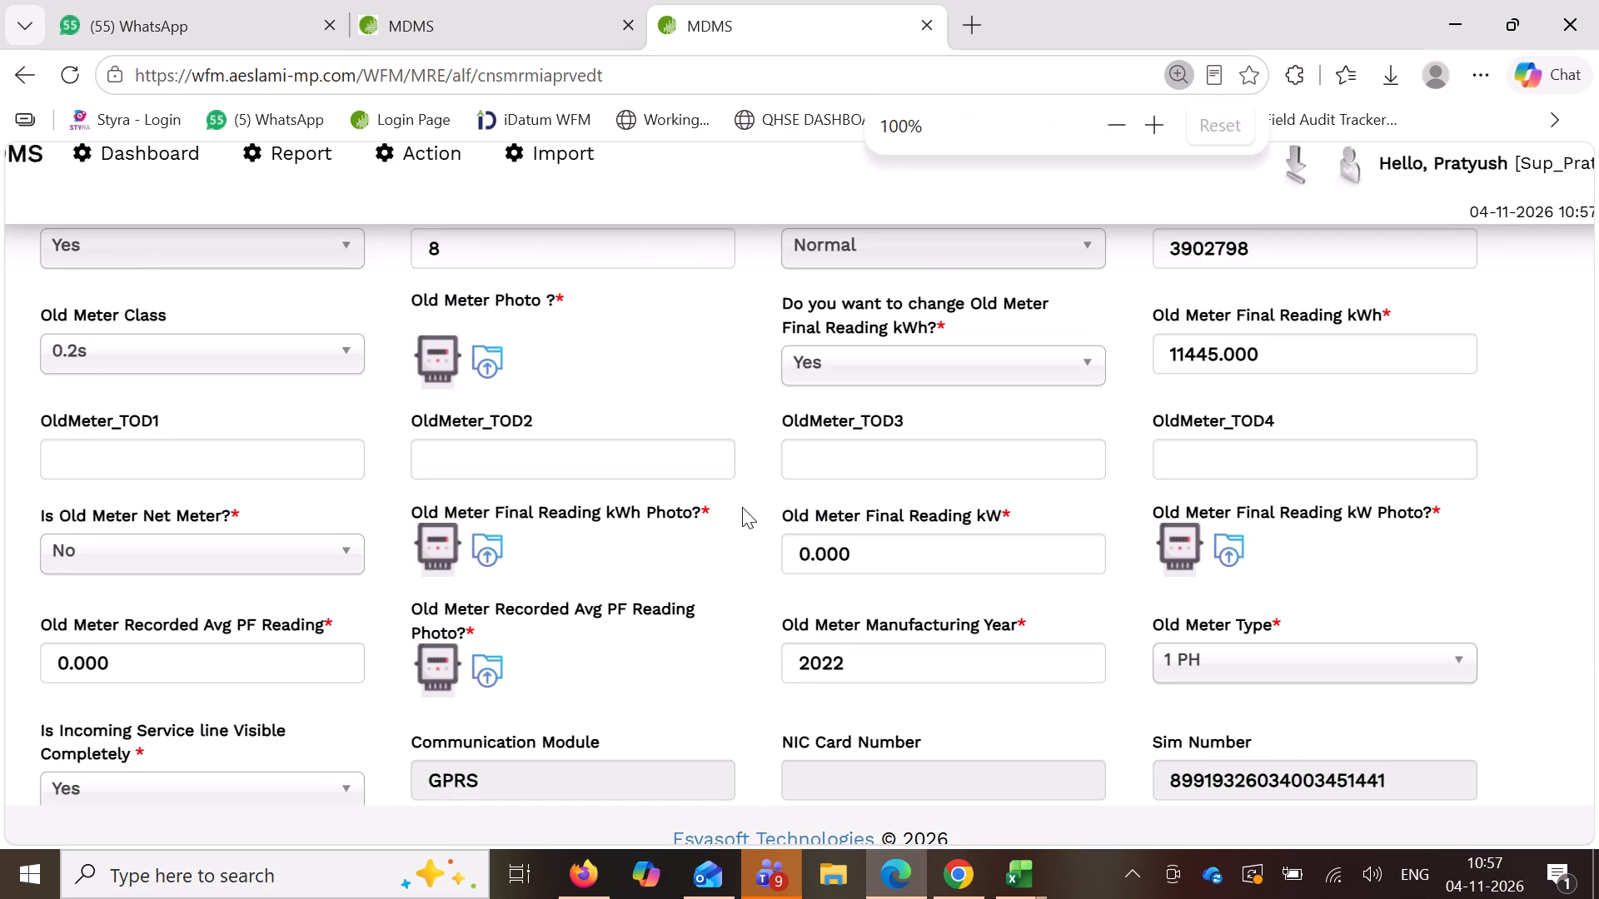
pyautogui.scroll(-9, 724, 492)
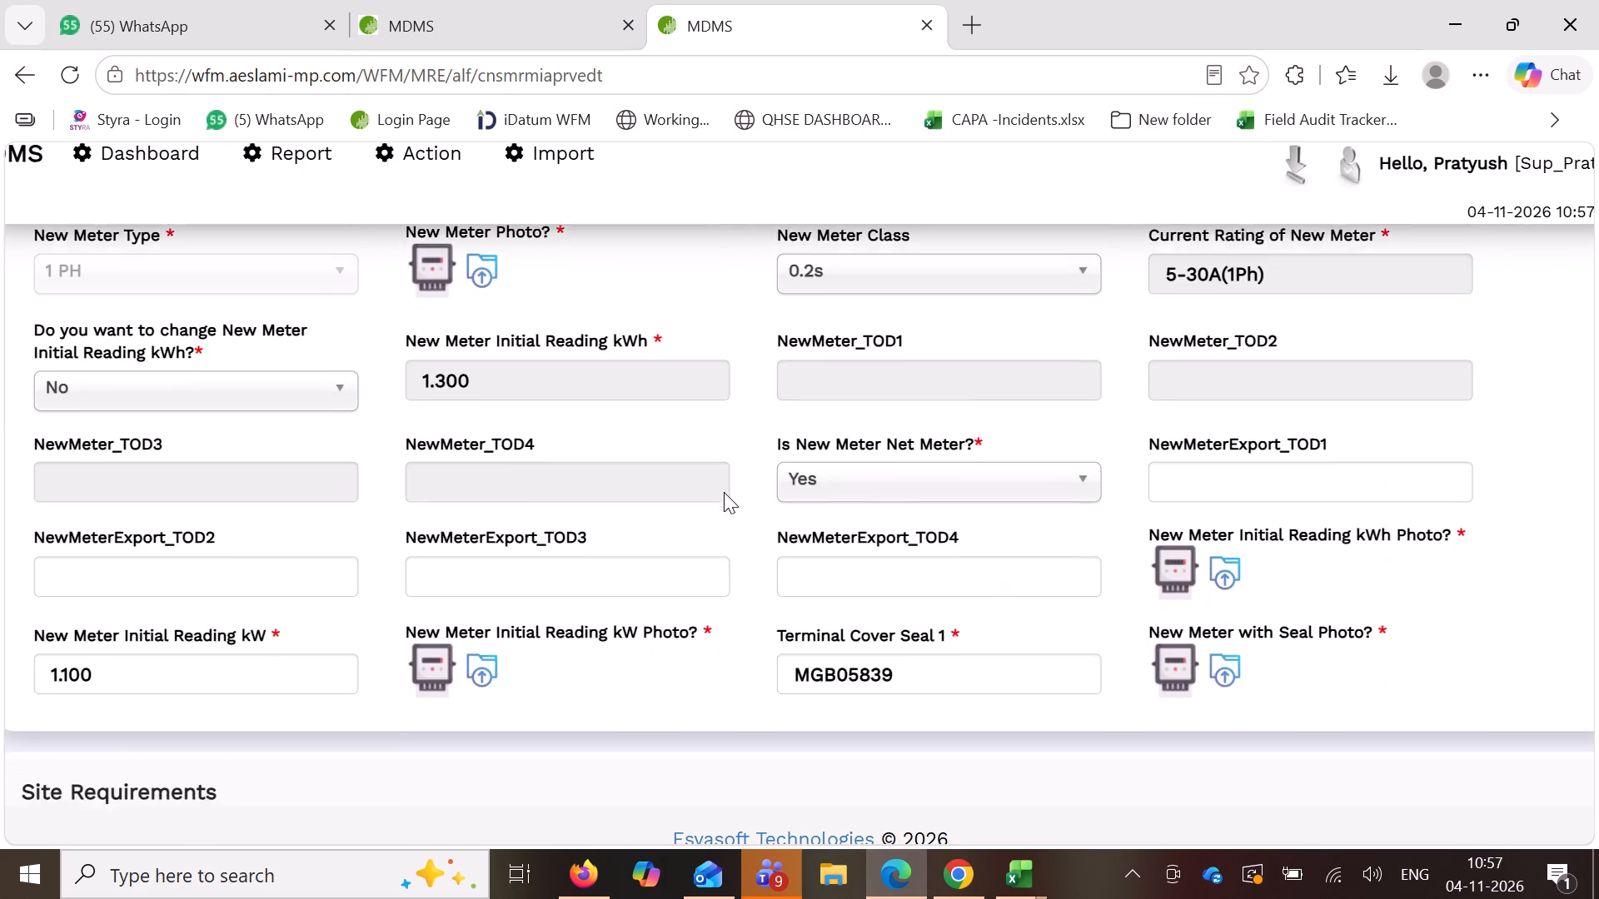
pyautogui.scroll(-5, 725, 492)
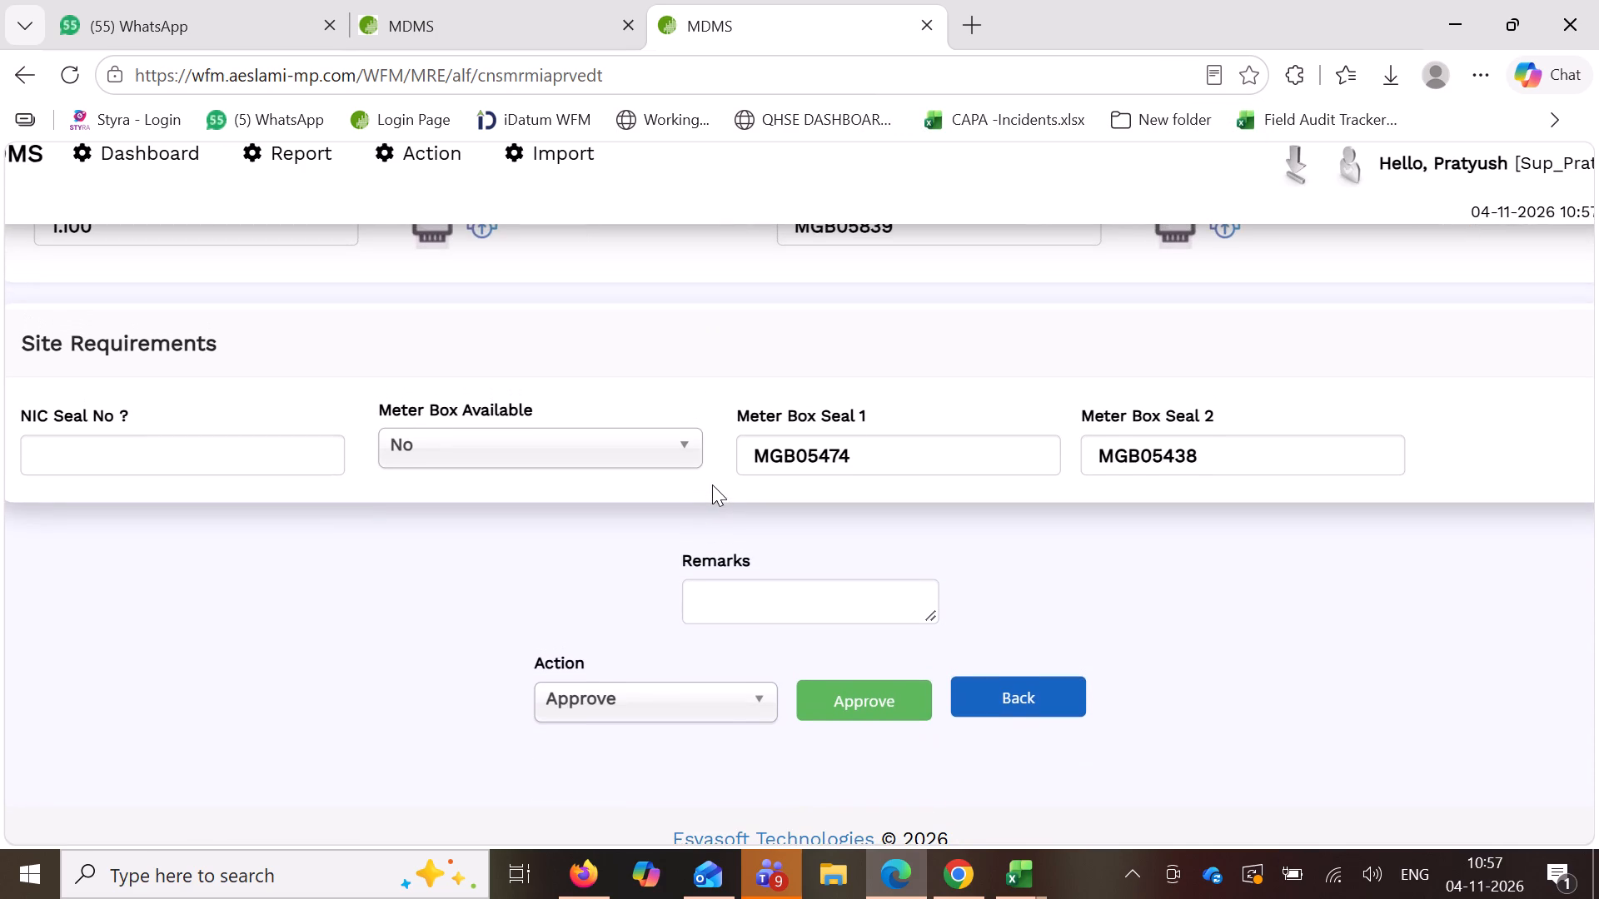
# Inspect the 15:31:07 record's new meter initial reading kWh photo again and close it.
pyautogui.scroll(4, 829, 494)
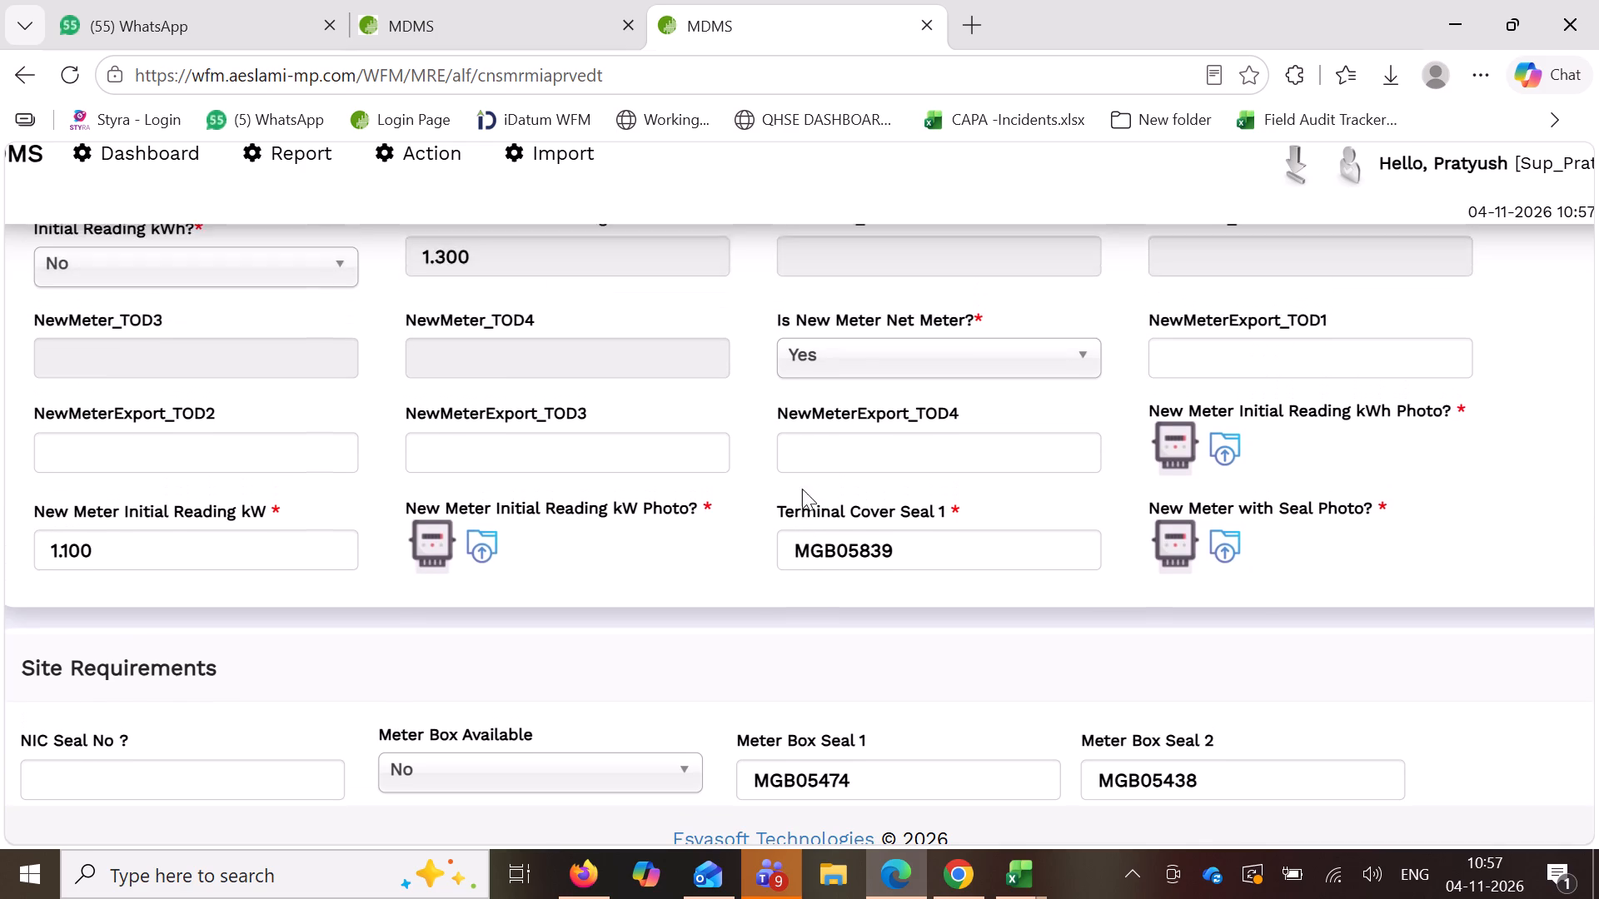
pyautogui.scroll(1, 802, 489)
pyautogui.click(1164, 464)
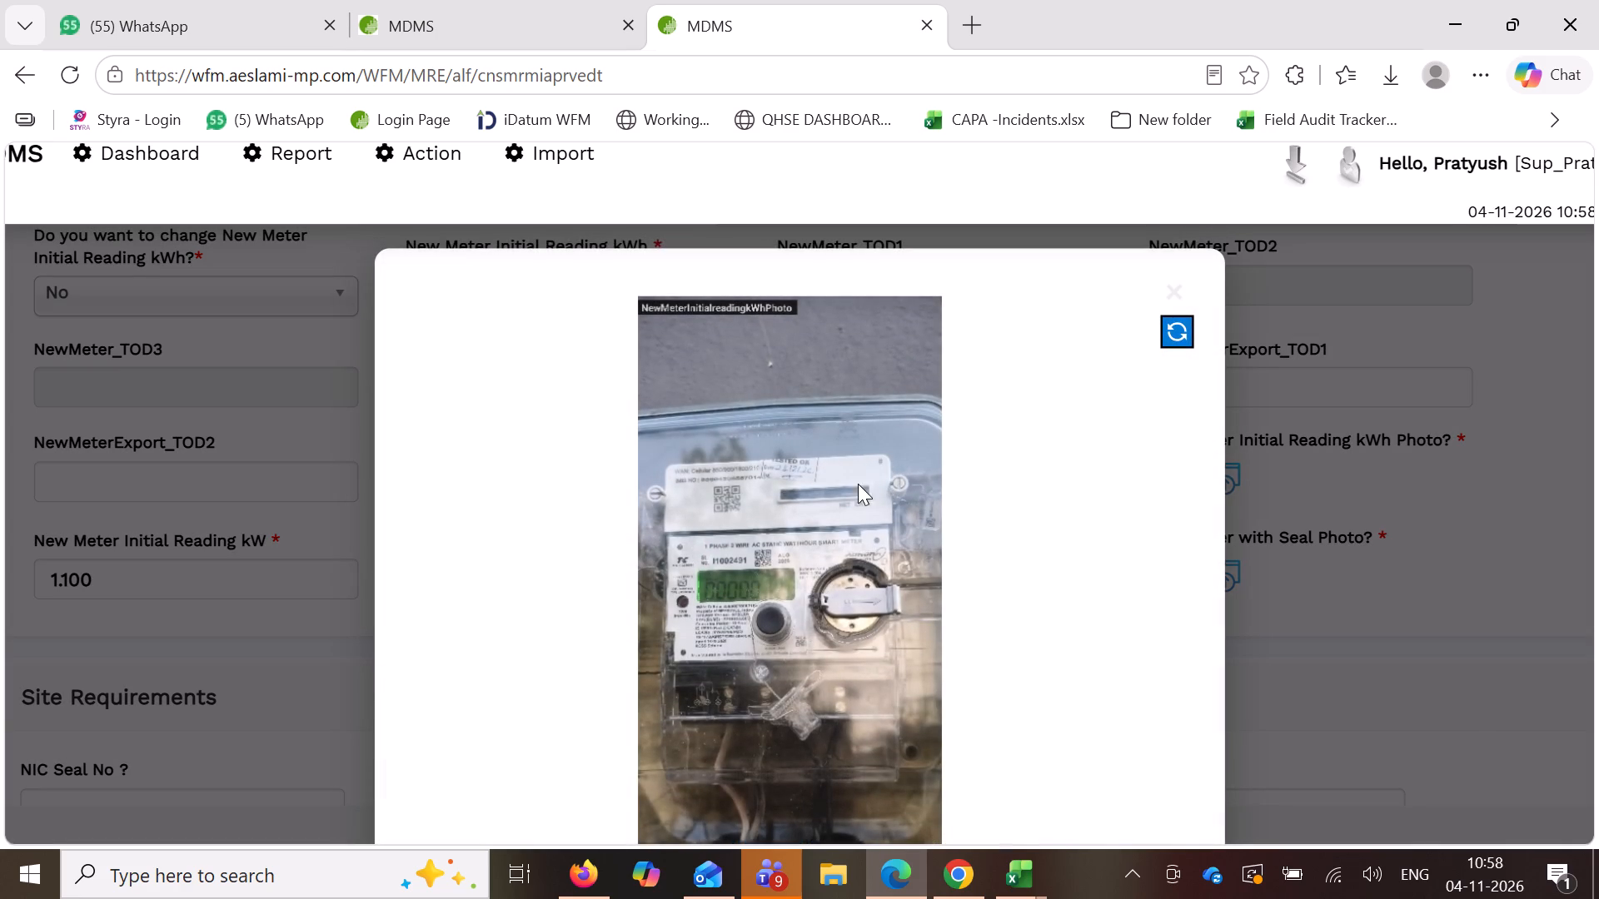
pyautogui.click(1185, 286)
pyautogui.click(1173, 298)
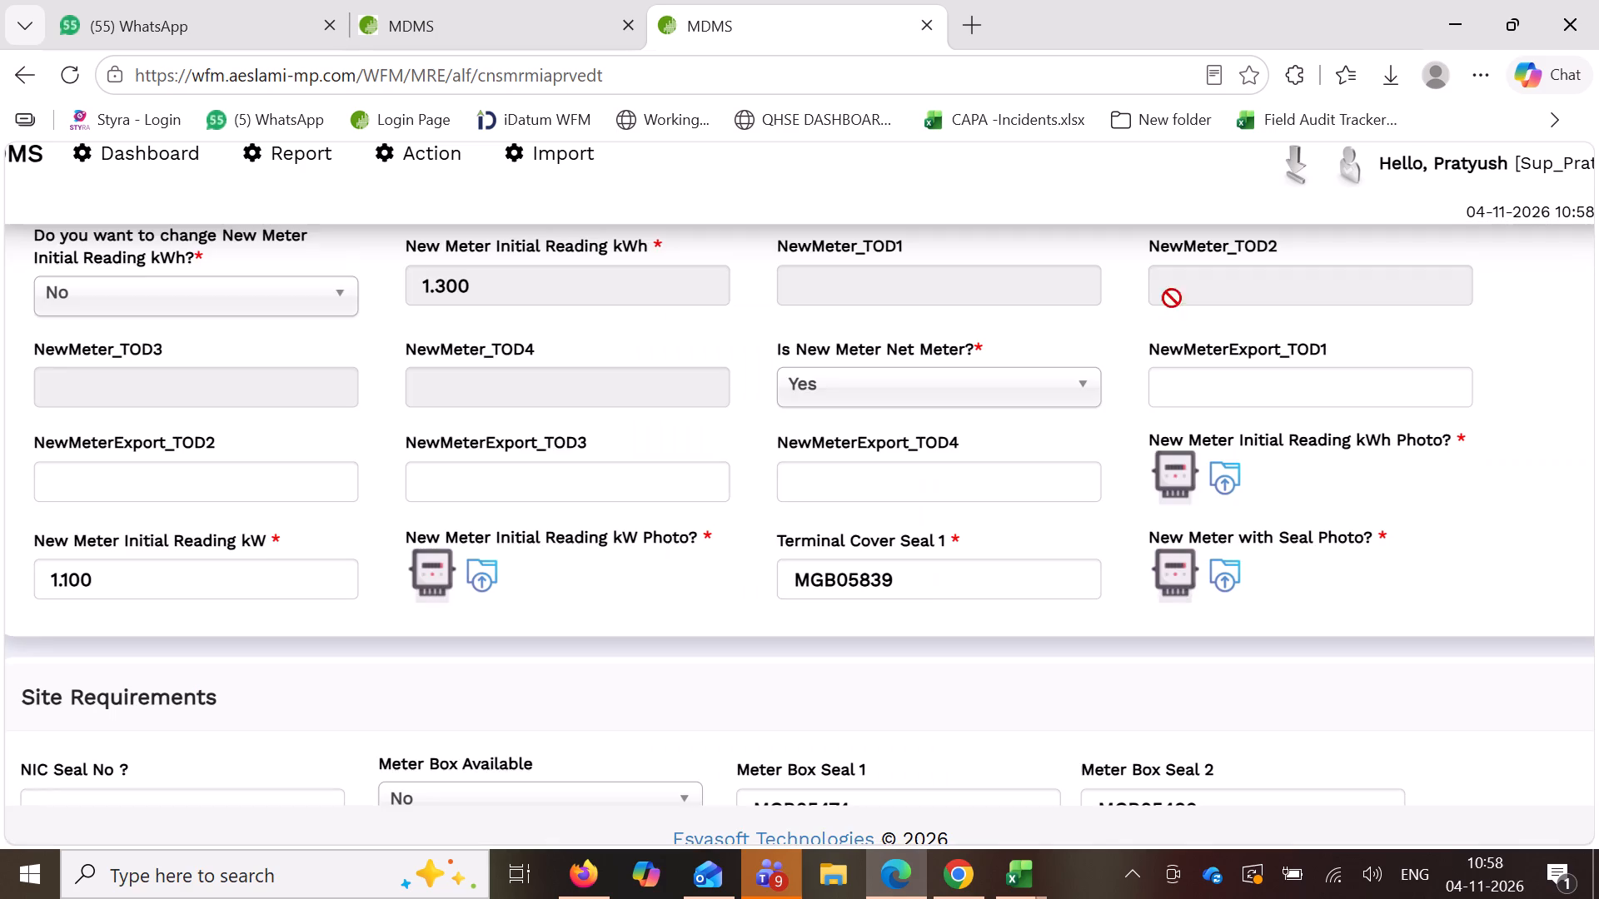
# Leave the 15:31:07 record without a decision and return to the list of pending approvals.
pyautogui.scroll(-13, 1033, 342)
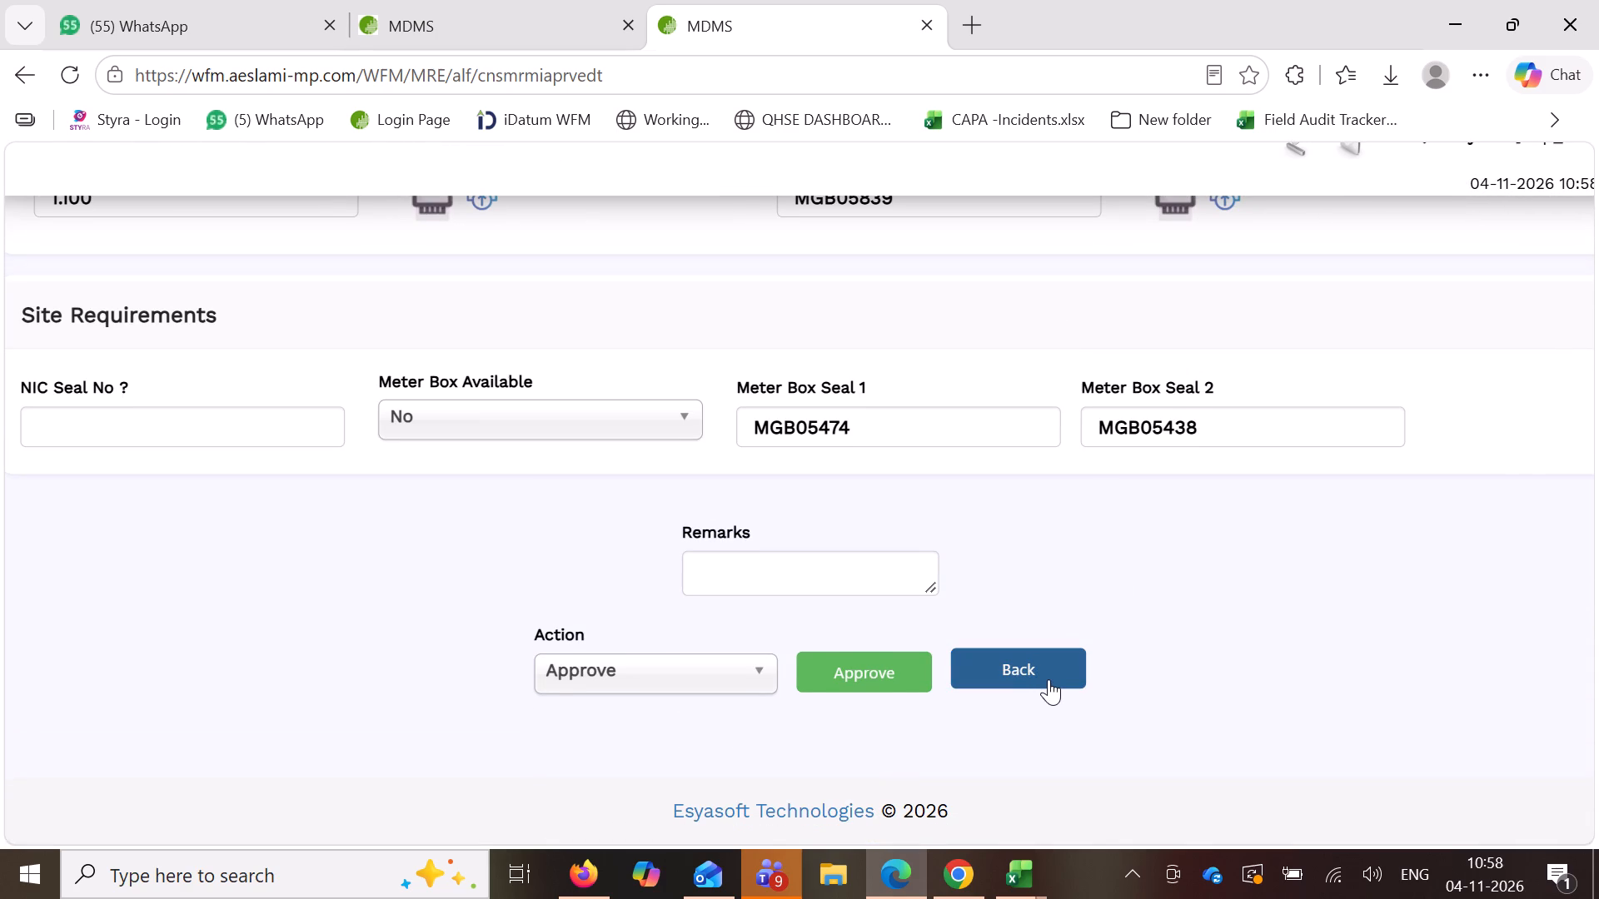
pyautogui.click(1049, 679)
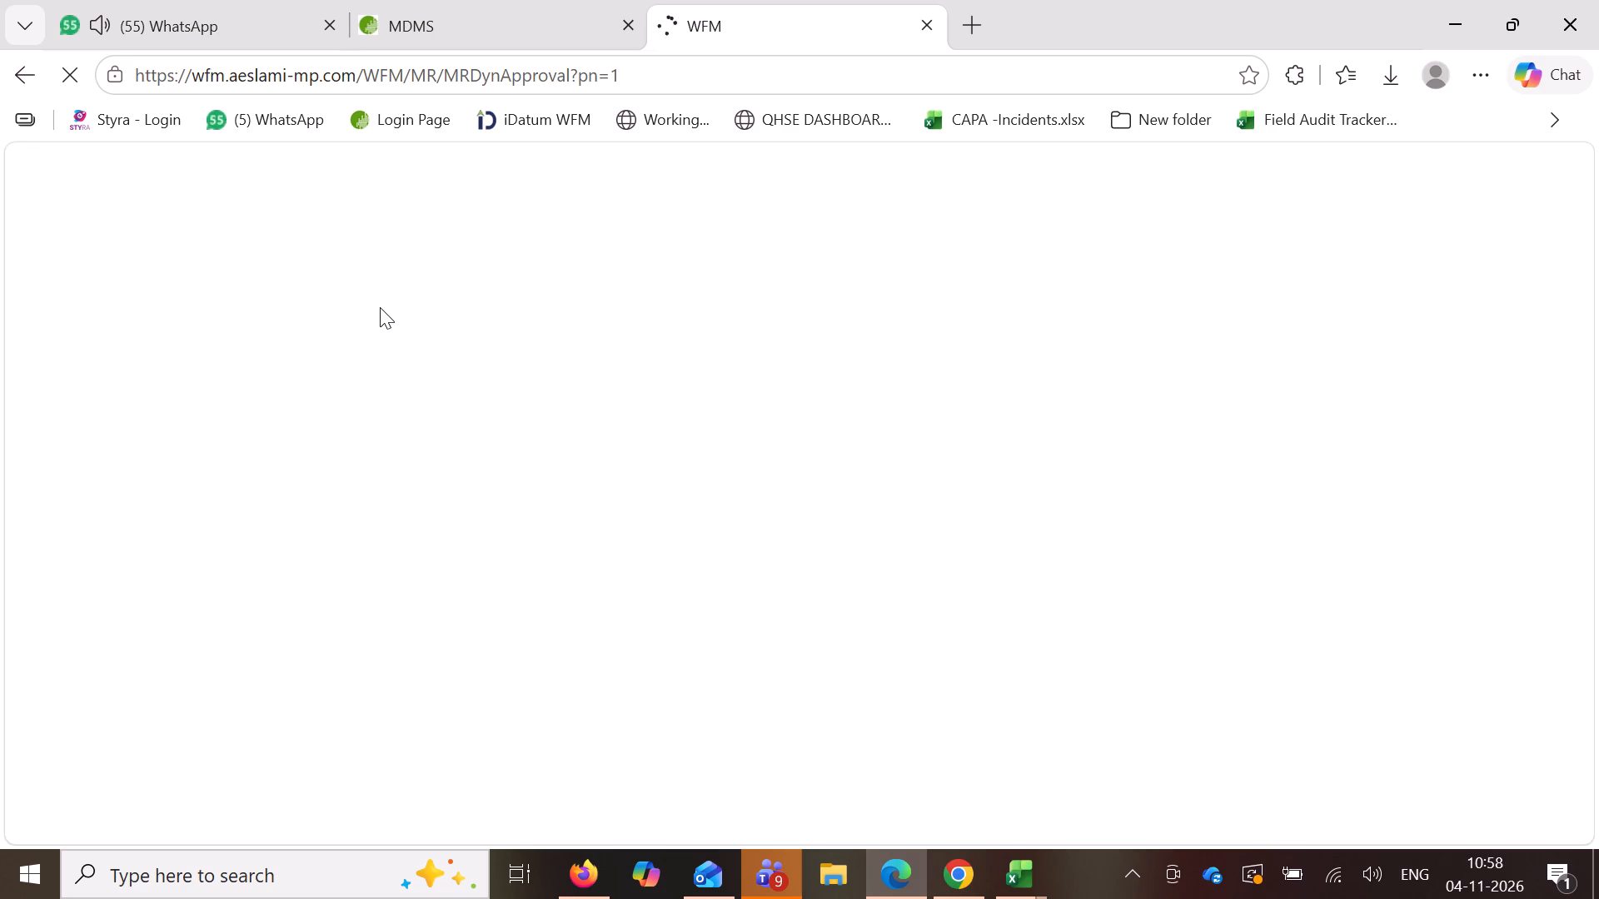
# Go to page 2 of the pending Old To SM Consumer MI approval list for Indore South.
pyautogui.moveTo(1042, 13); pyautogui.dragTo(924, 0)
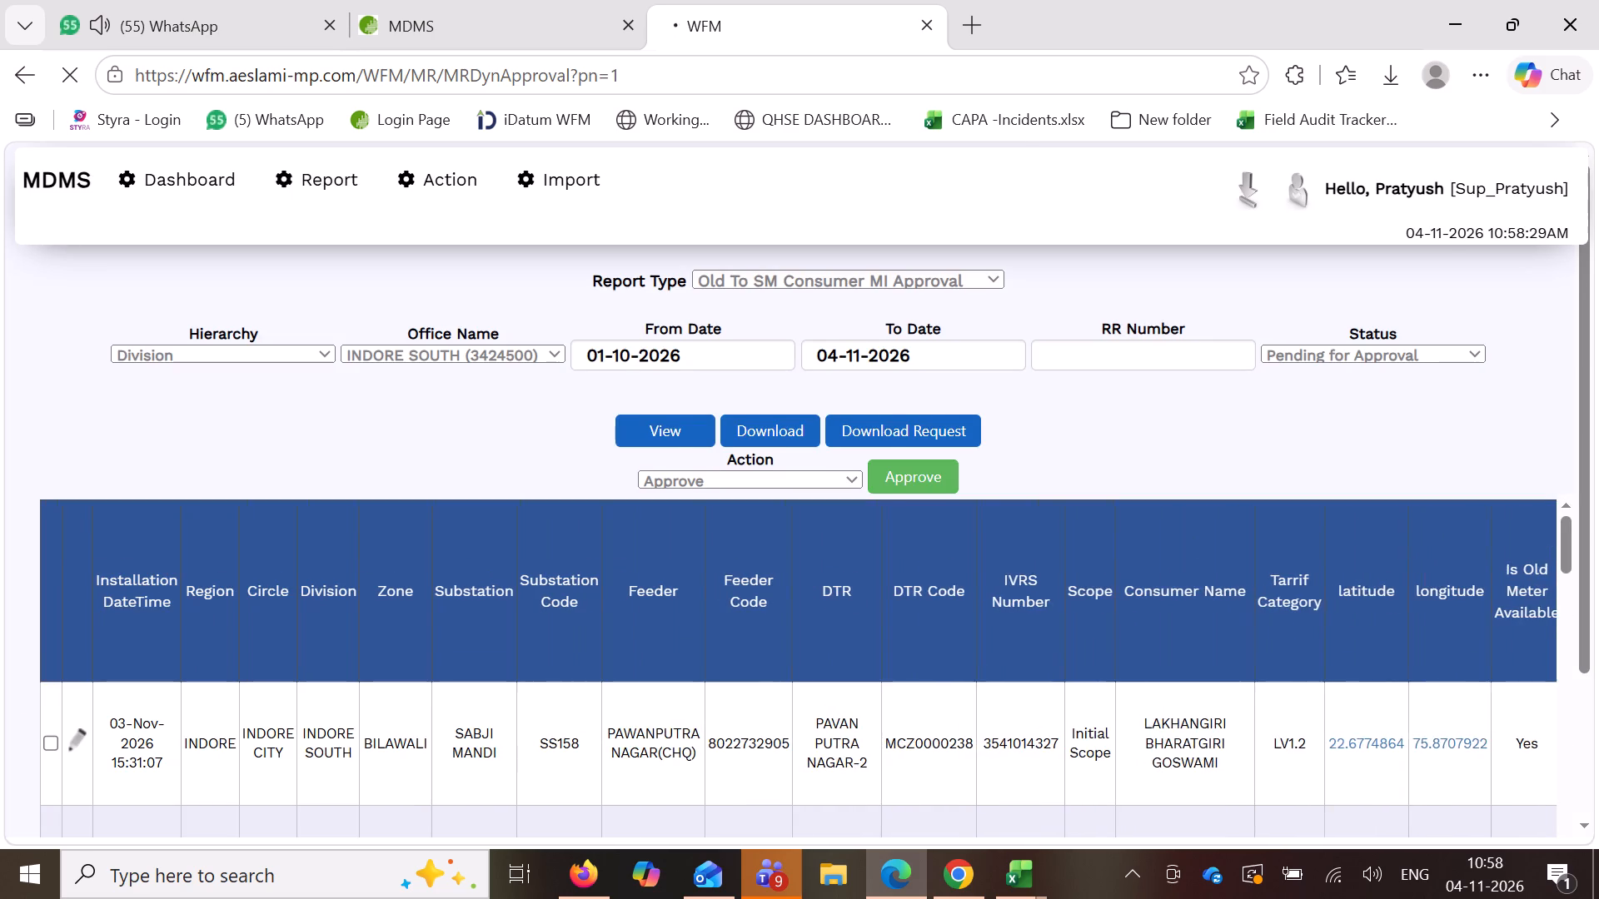
pyautogui.scroll(-2, 449, 423)
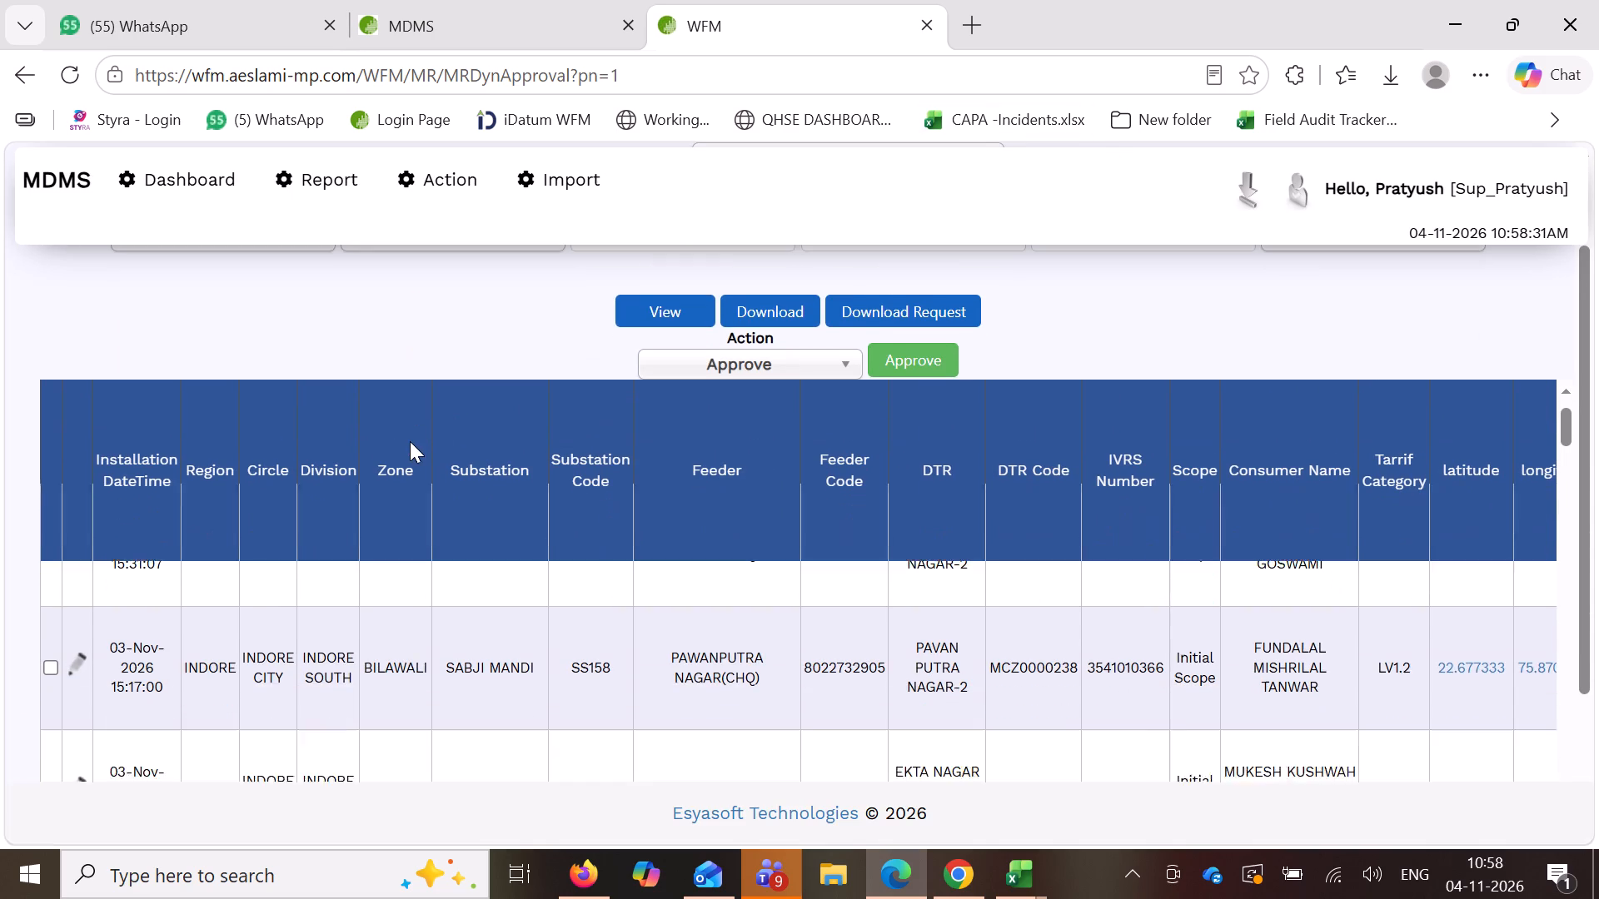
pyautogui.scroll(-6, 319, 296)
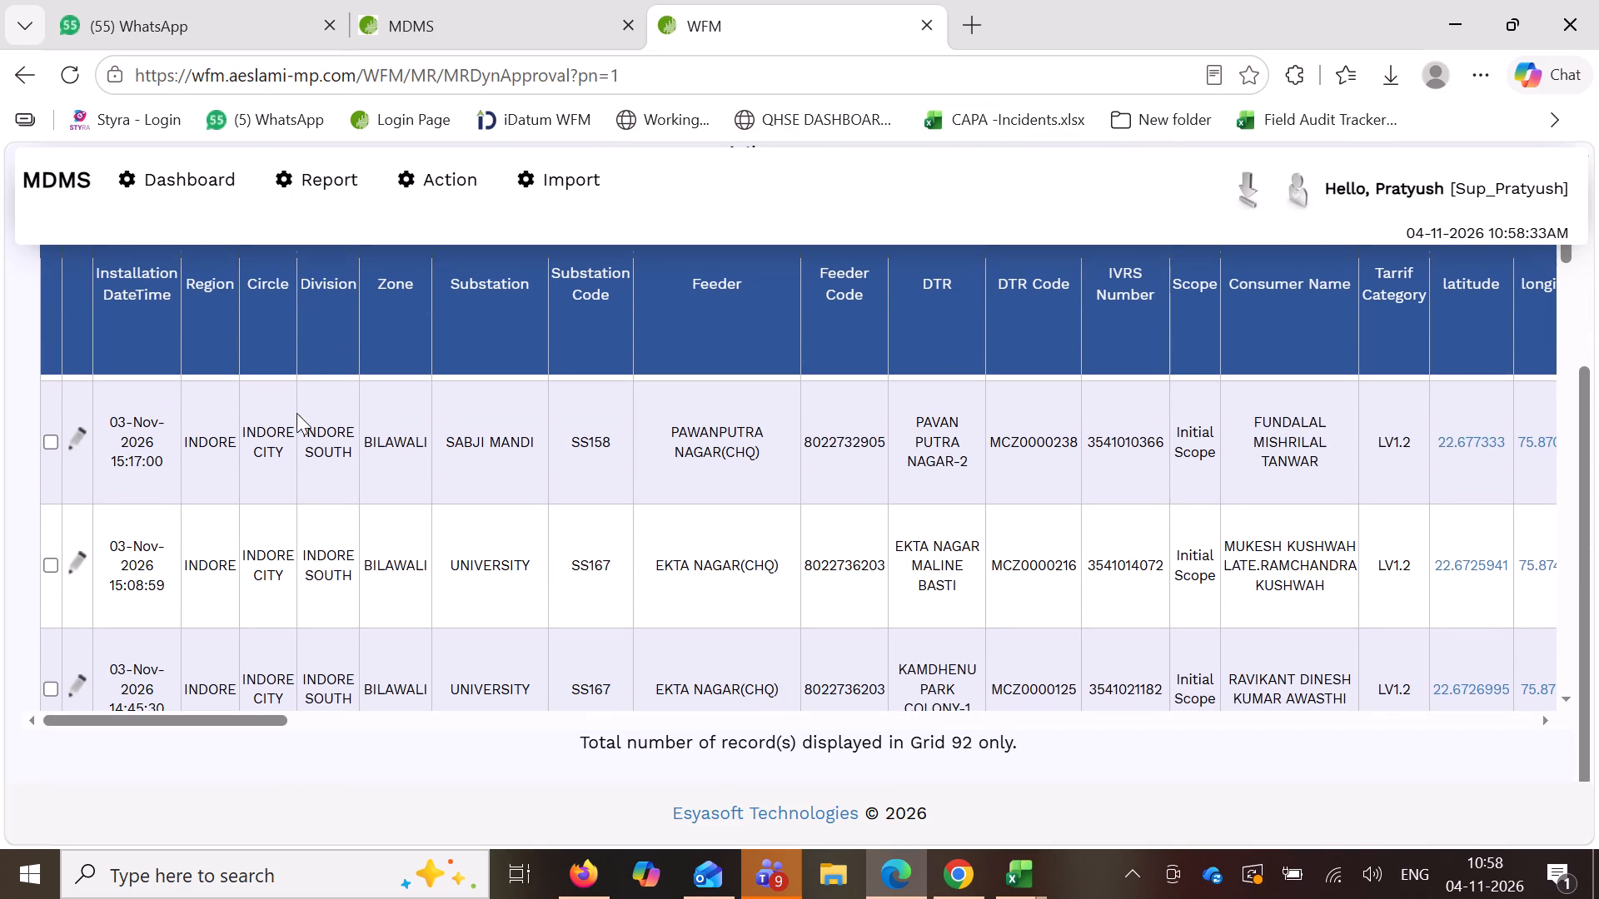
pyautogui.scroll(-19, 293, 413)
pyautogui.scroll(-16, 306, 547)
pyautogui.scroll(-7, 313, 569)
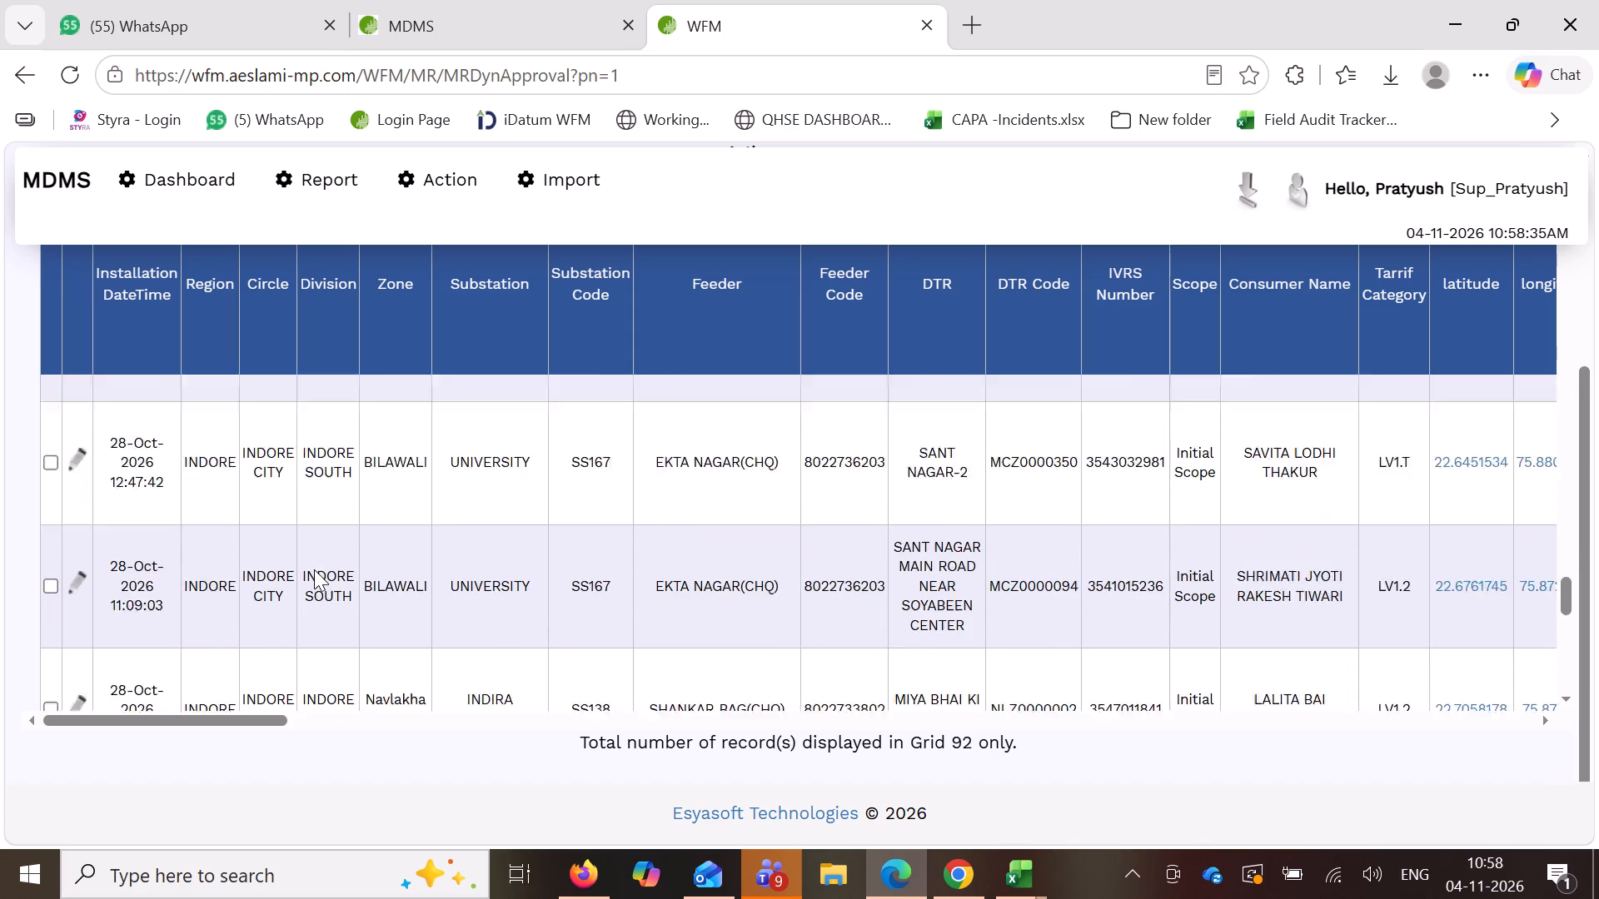
pyautogui.scroll(-16, 312, 569)
pyautogui.click(75, 683)
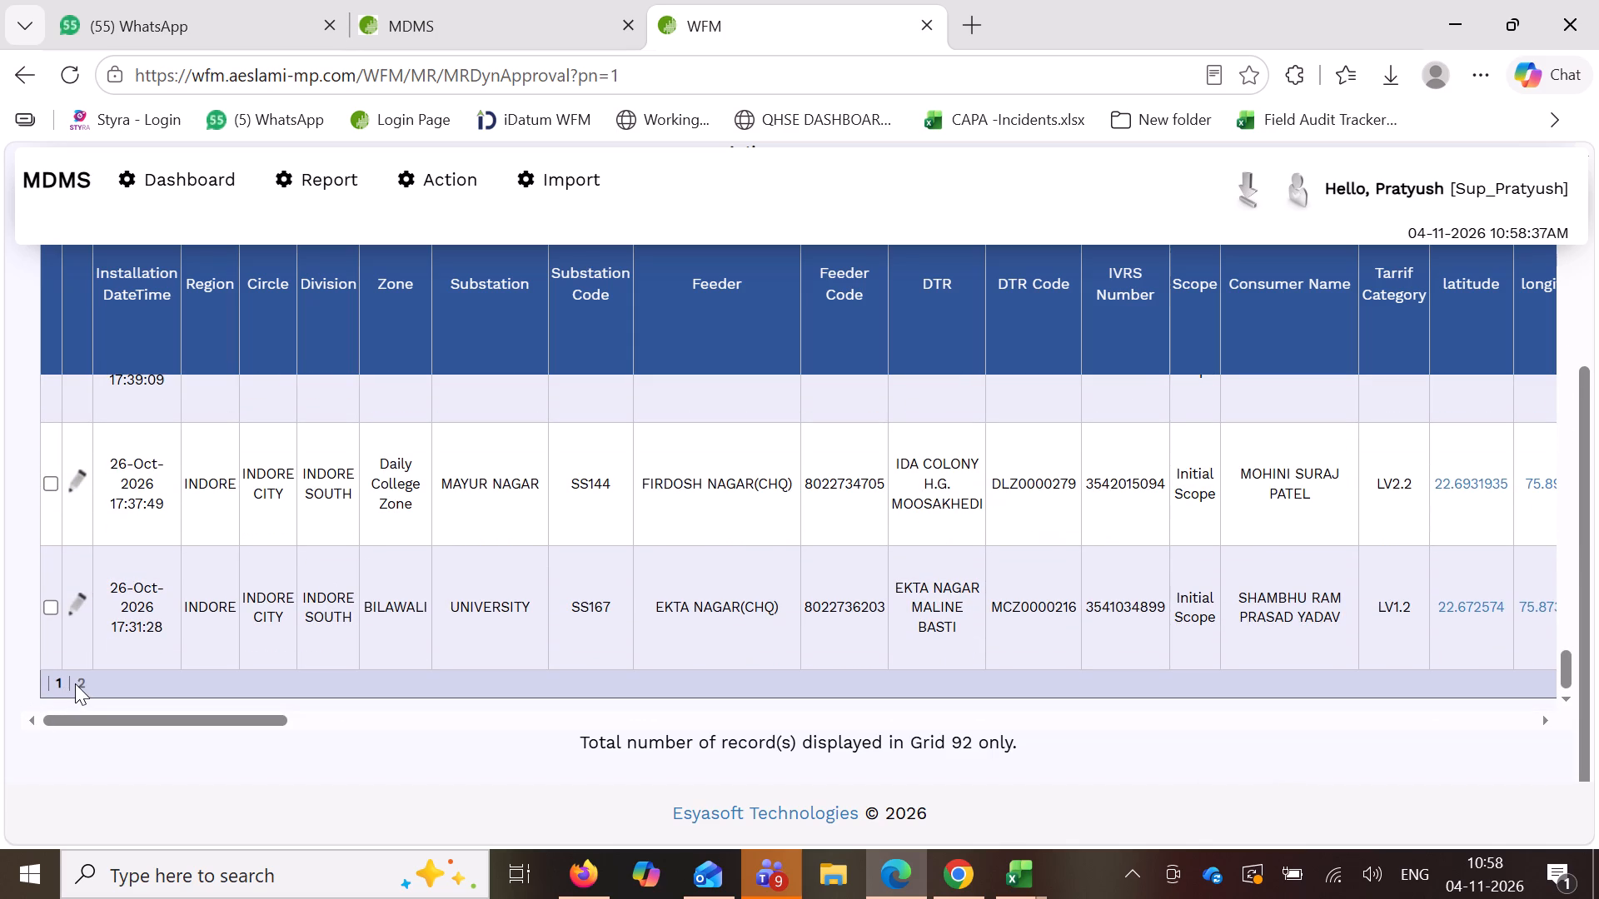
pyautogui.click(77, 683)
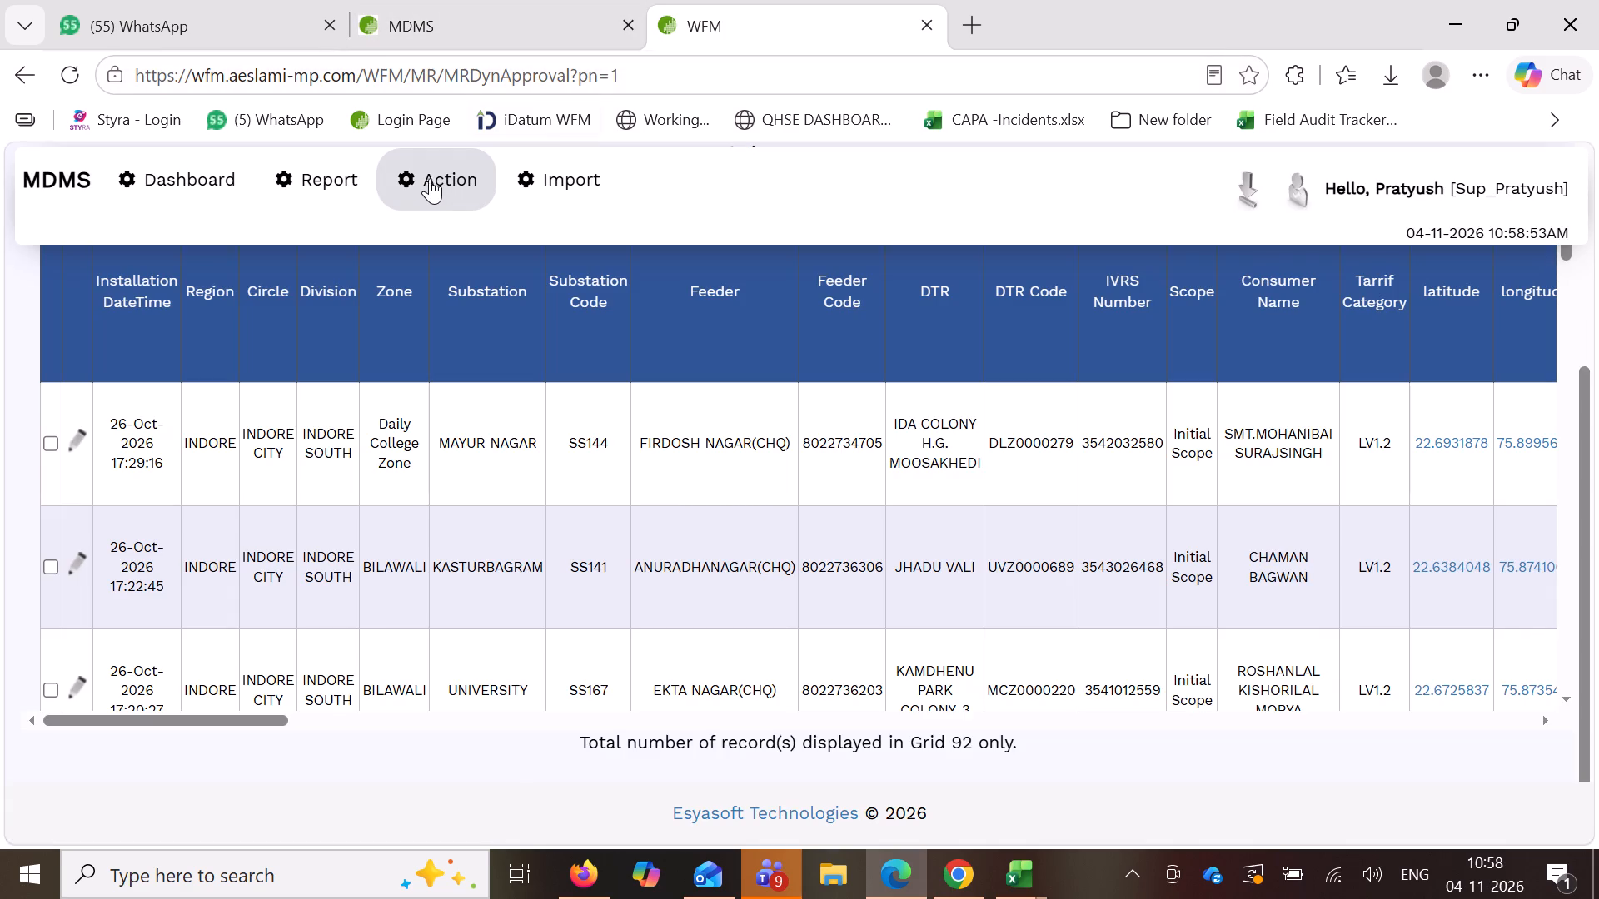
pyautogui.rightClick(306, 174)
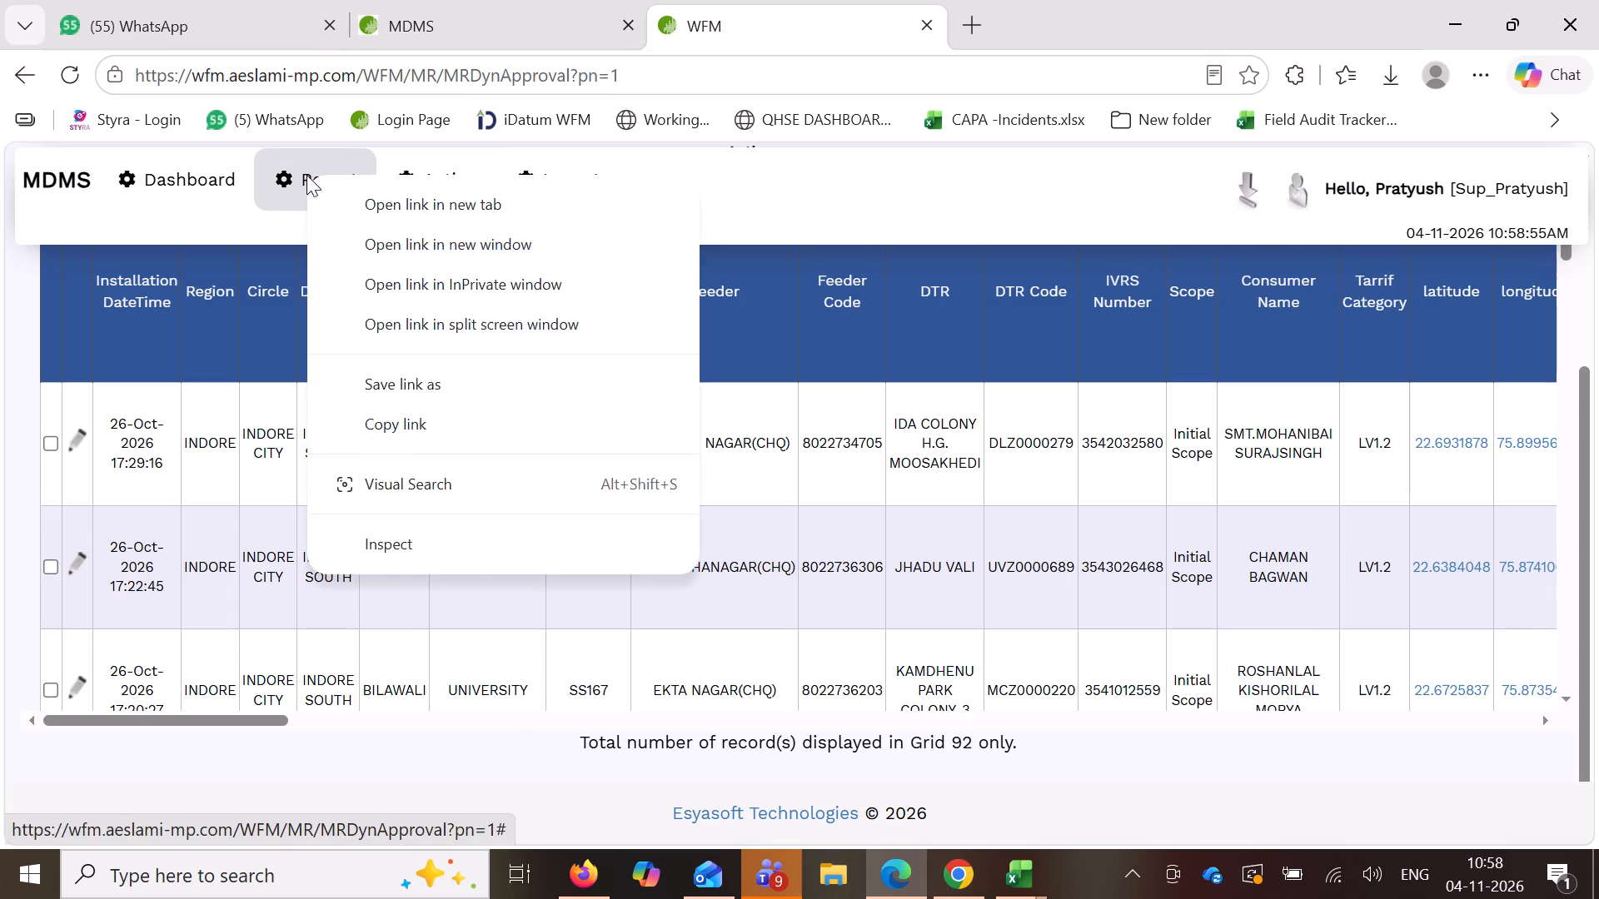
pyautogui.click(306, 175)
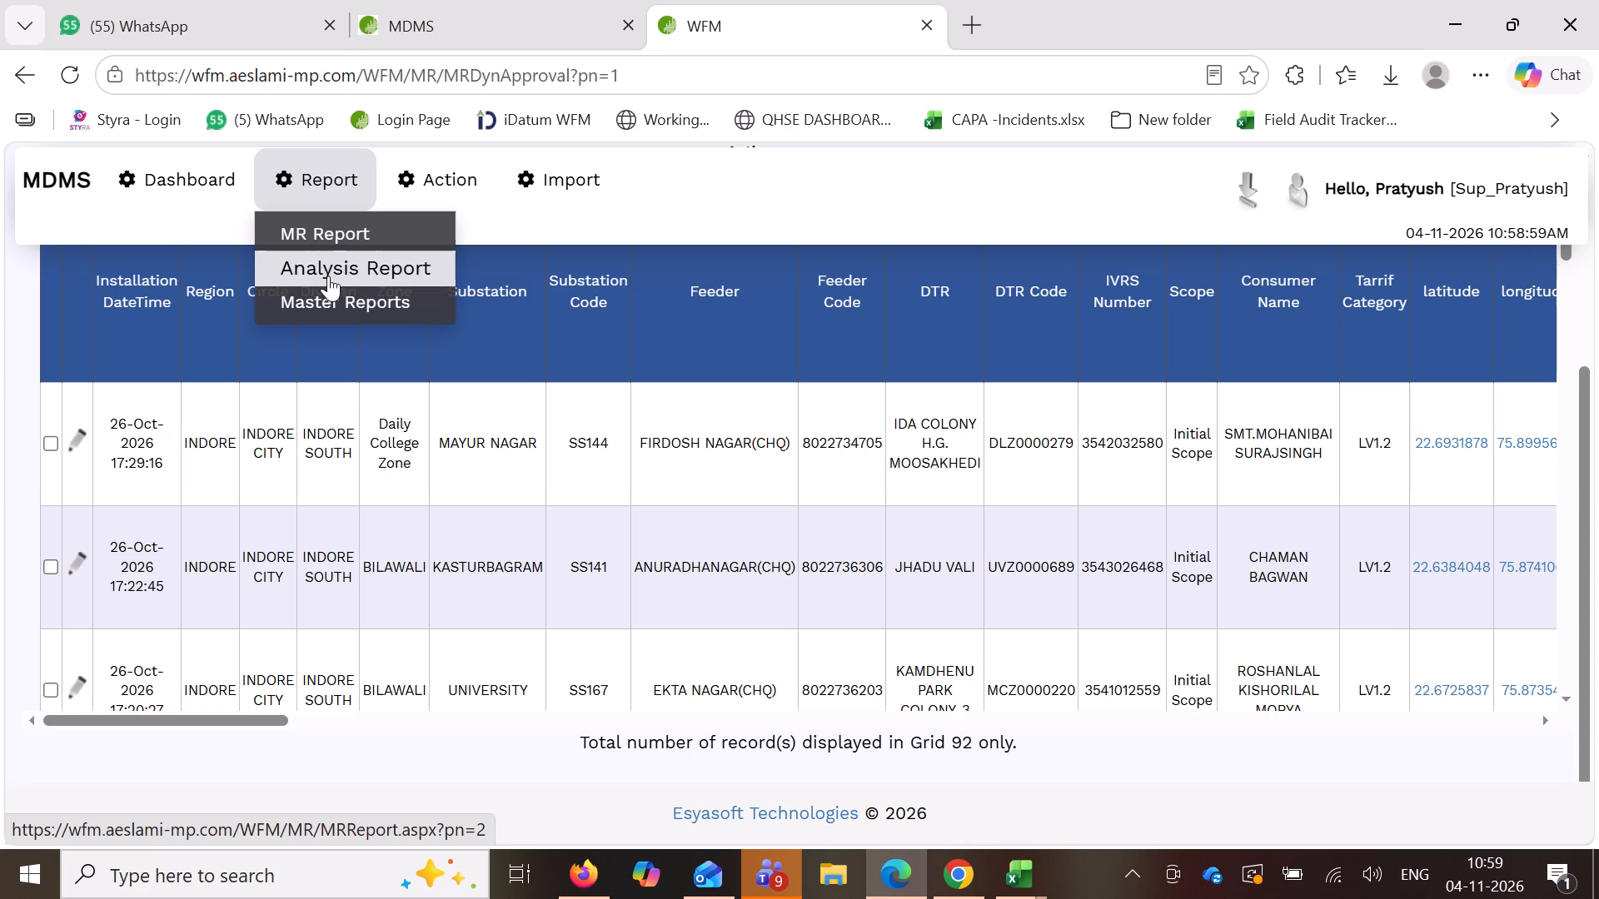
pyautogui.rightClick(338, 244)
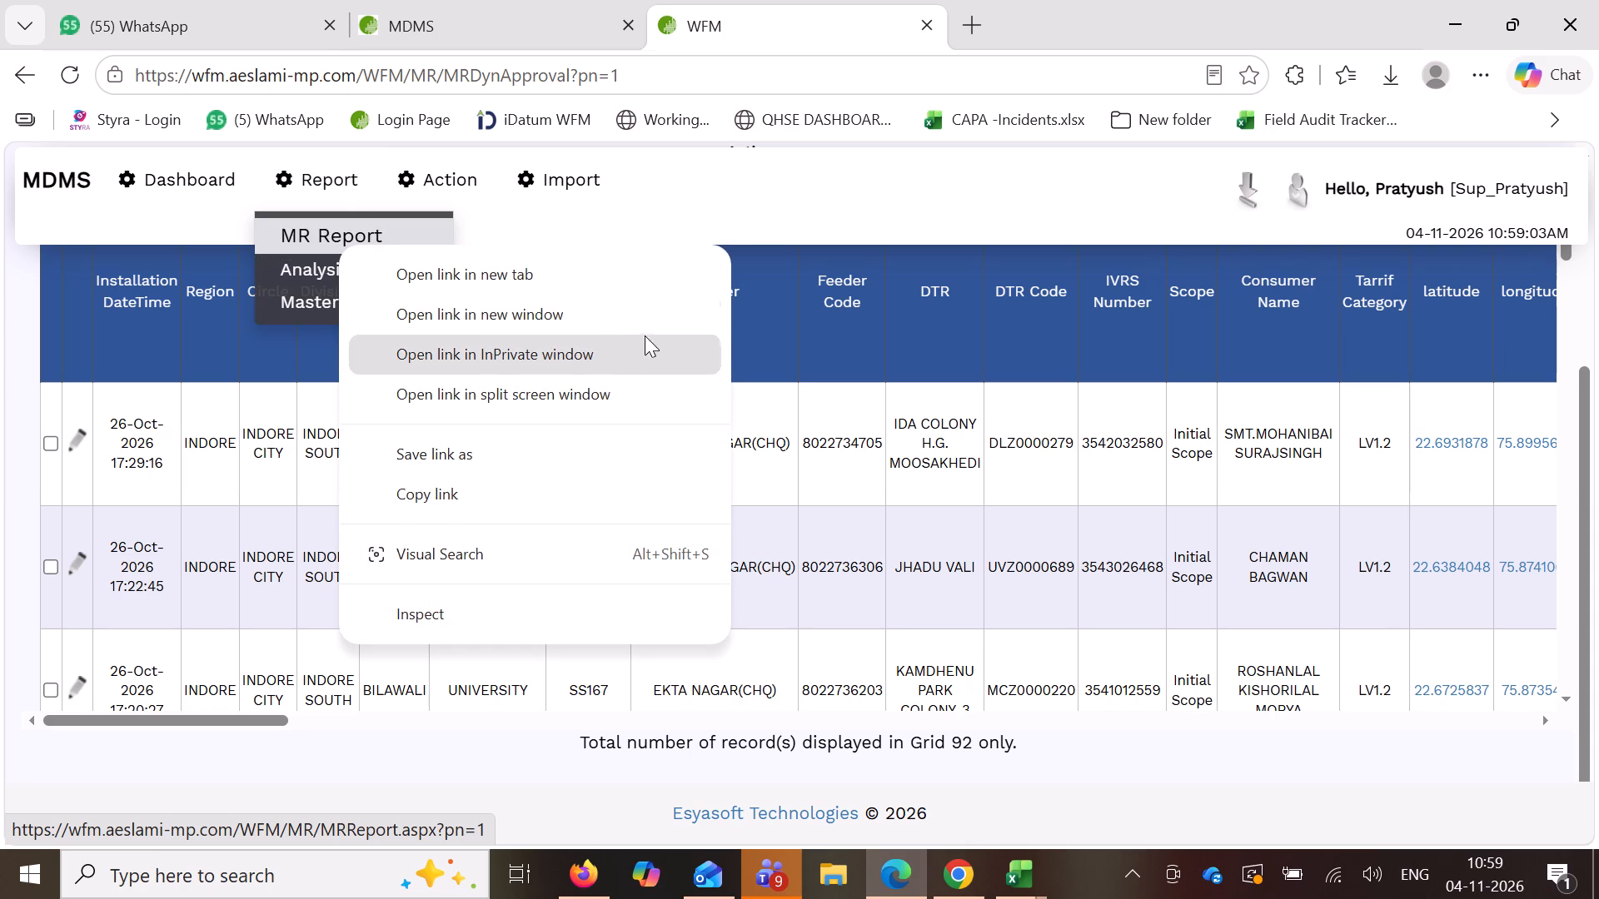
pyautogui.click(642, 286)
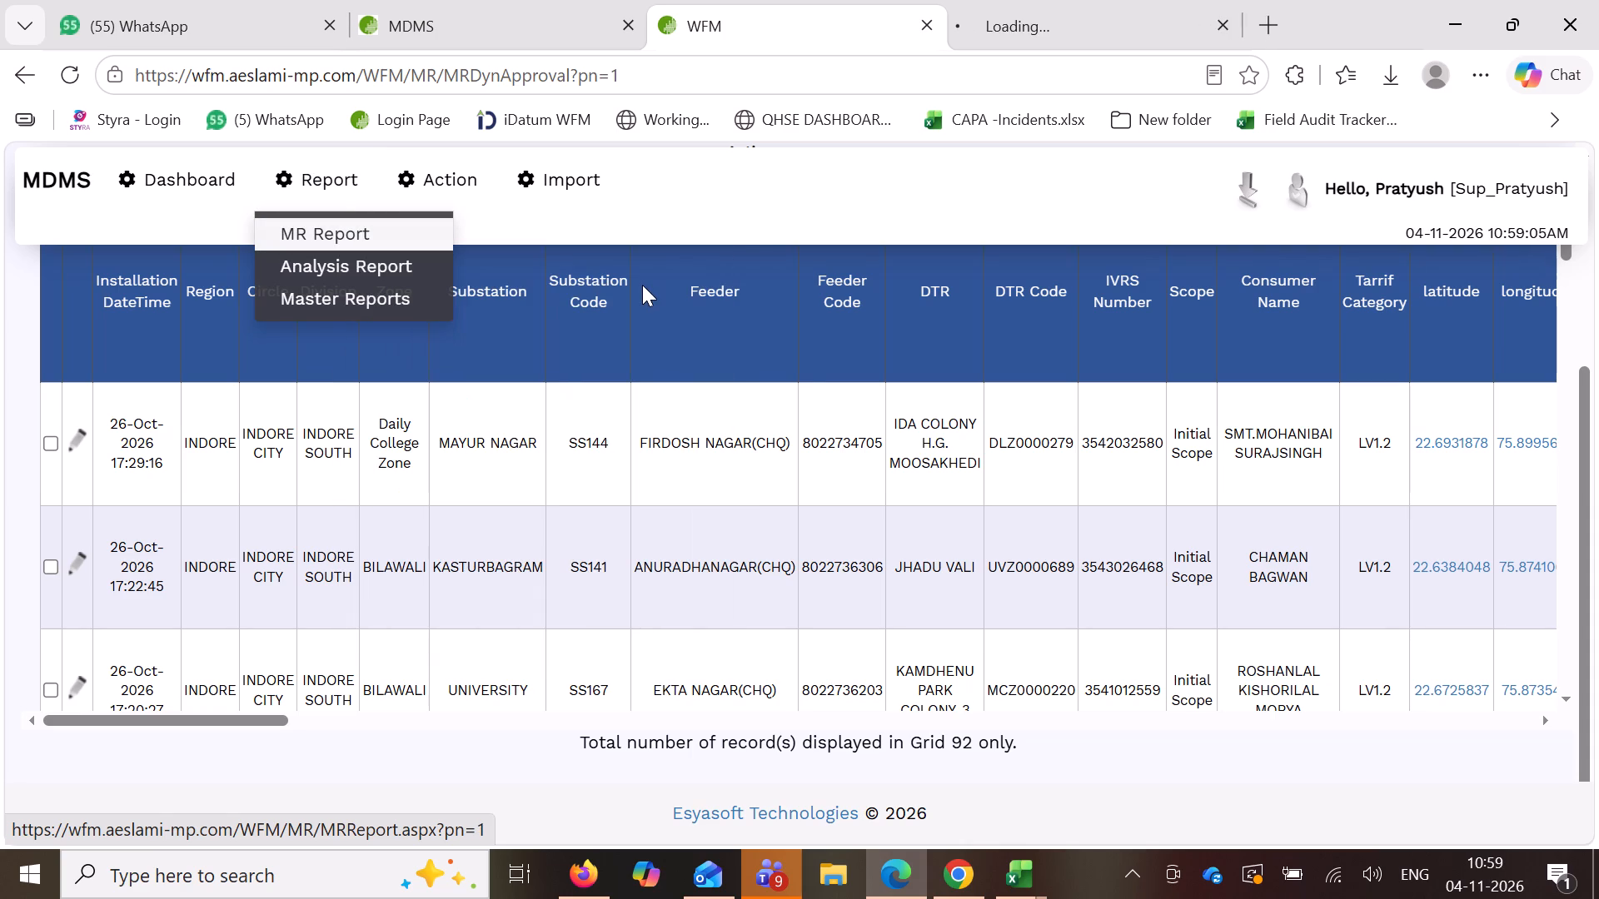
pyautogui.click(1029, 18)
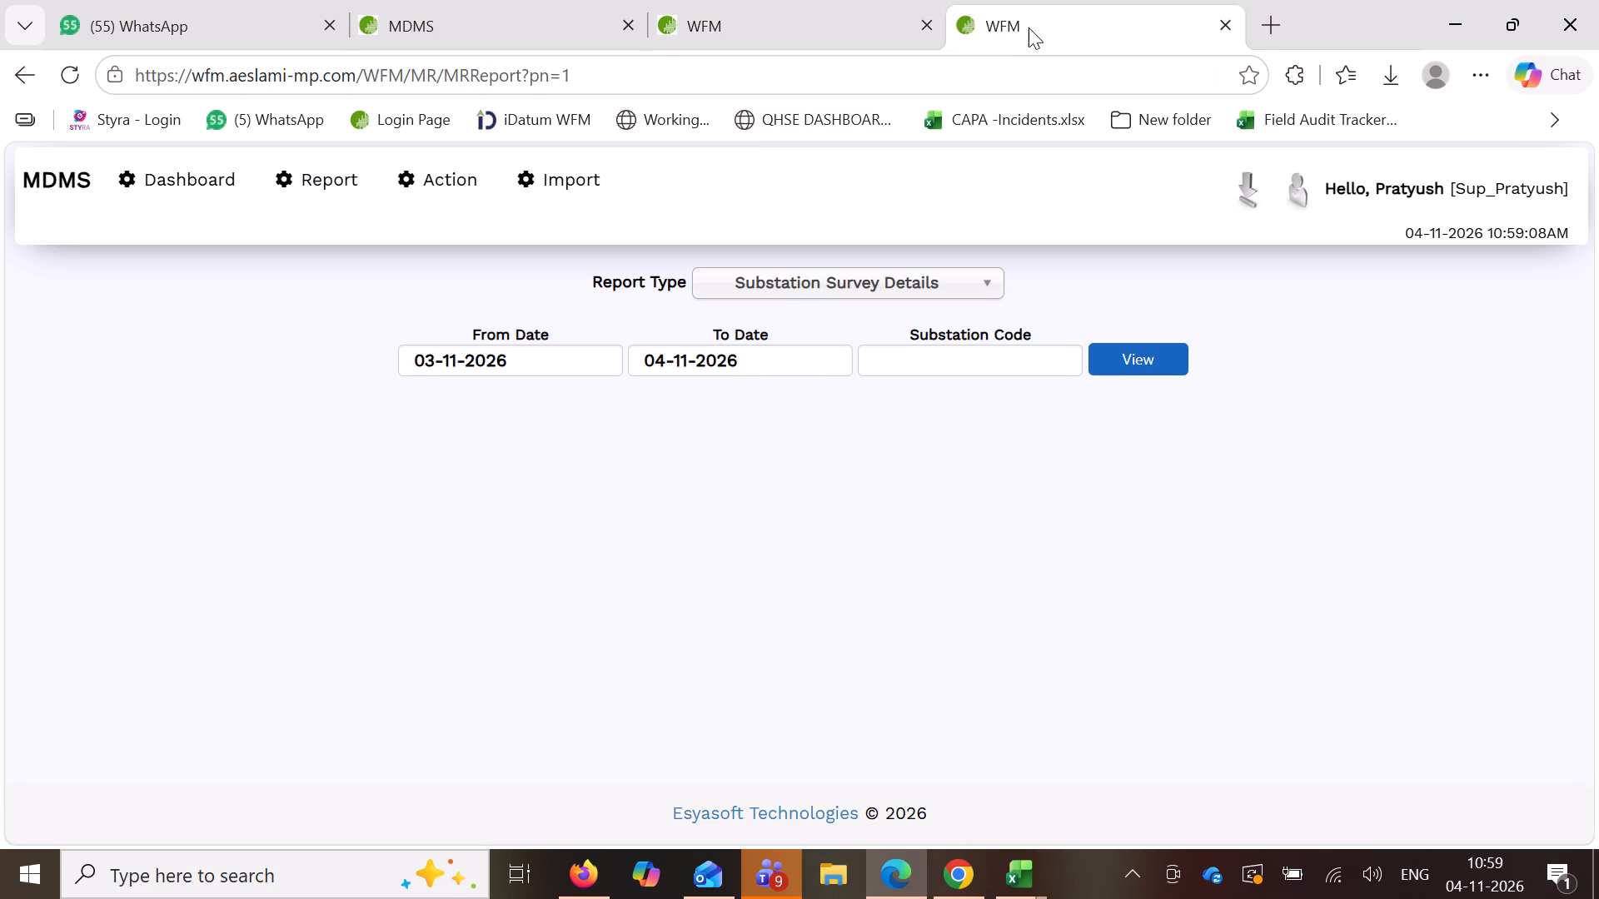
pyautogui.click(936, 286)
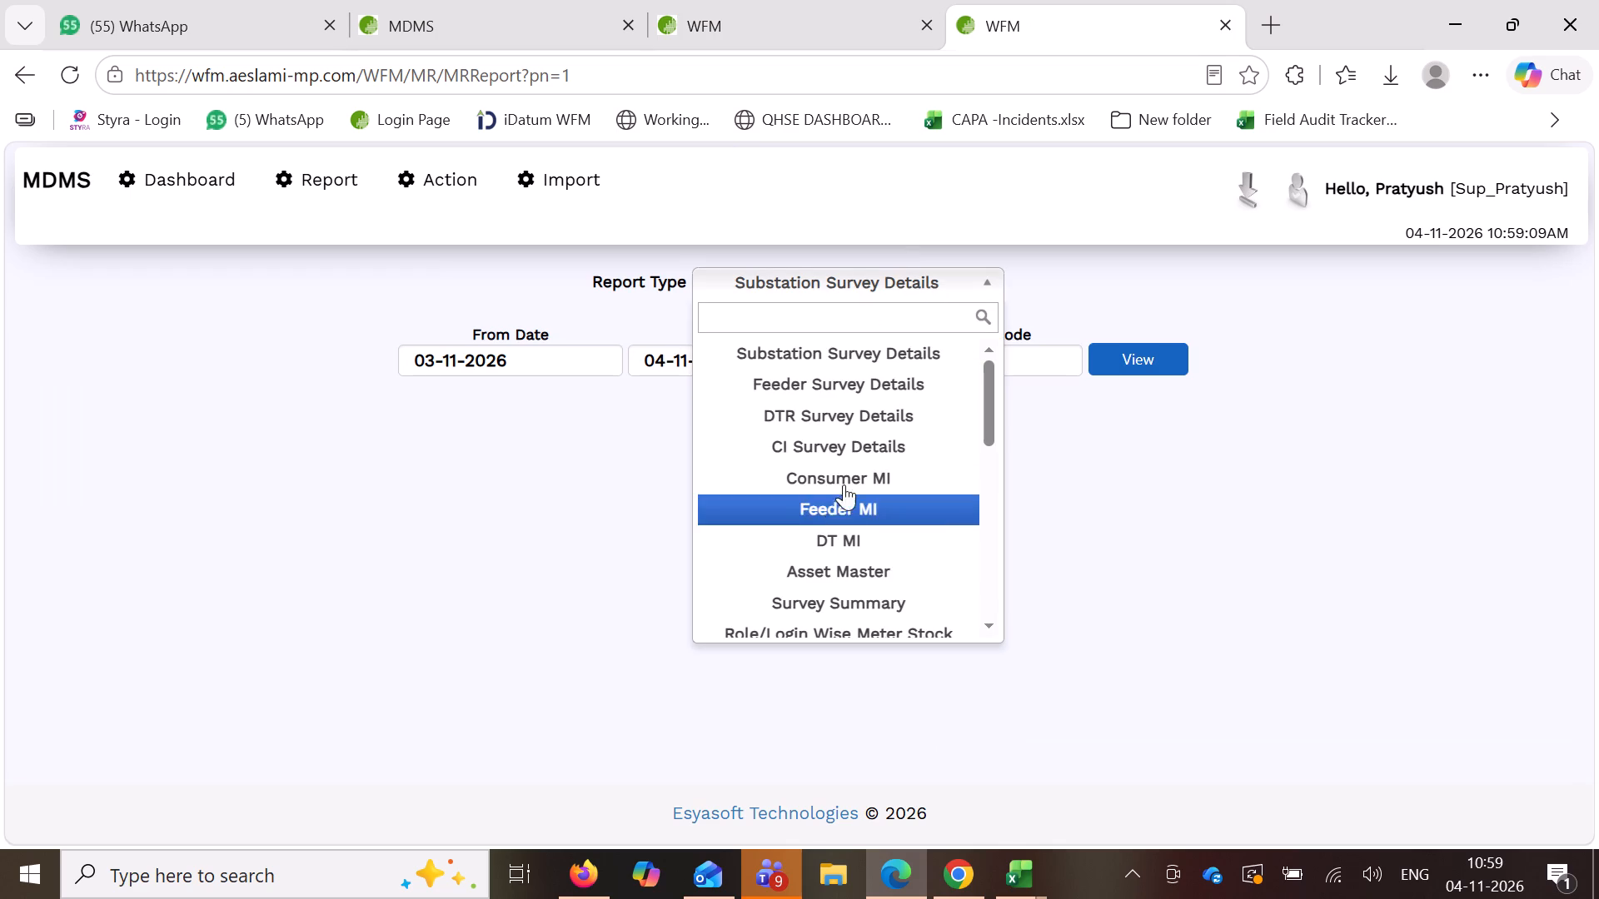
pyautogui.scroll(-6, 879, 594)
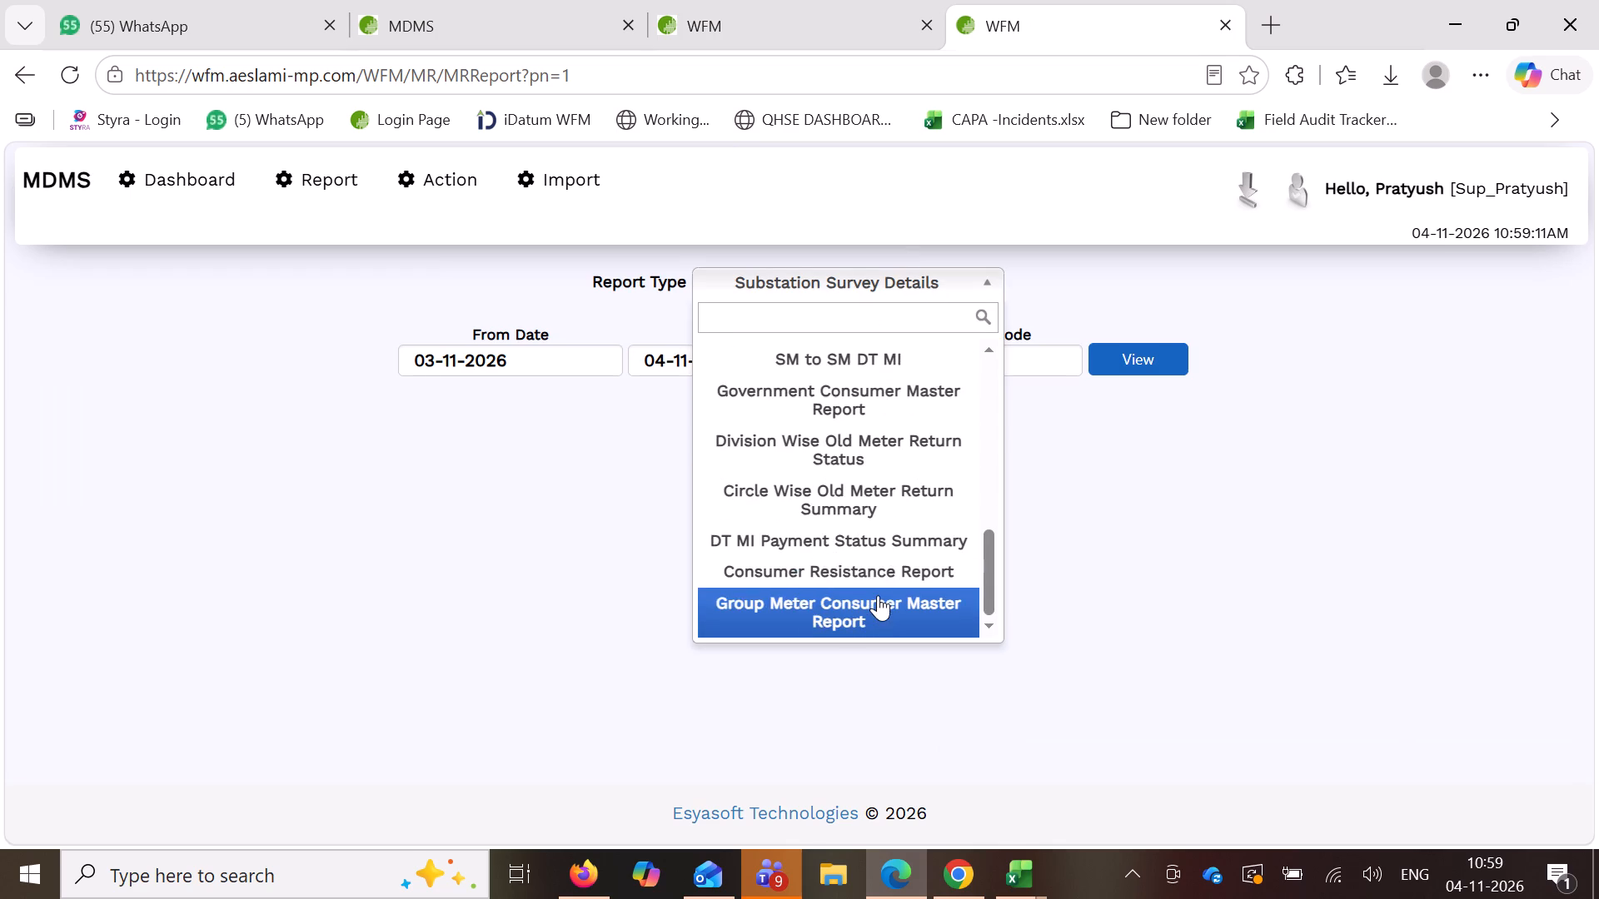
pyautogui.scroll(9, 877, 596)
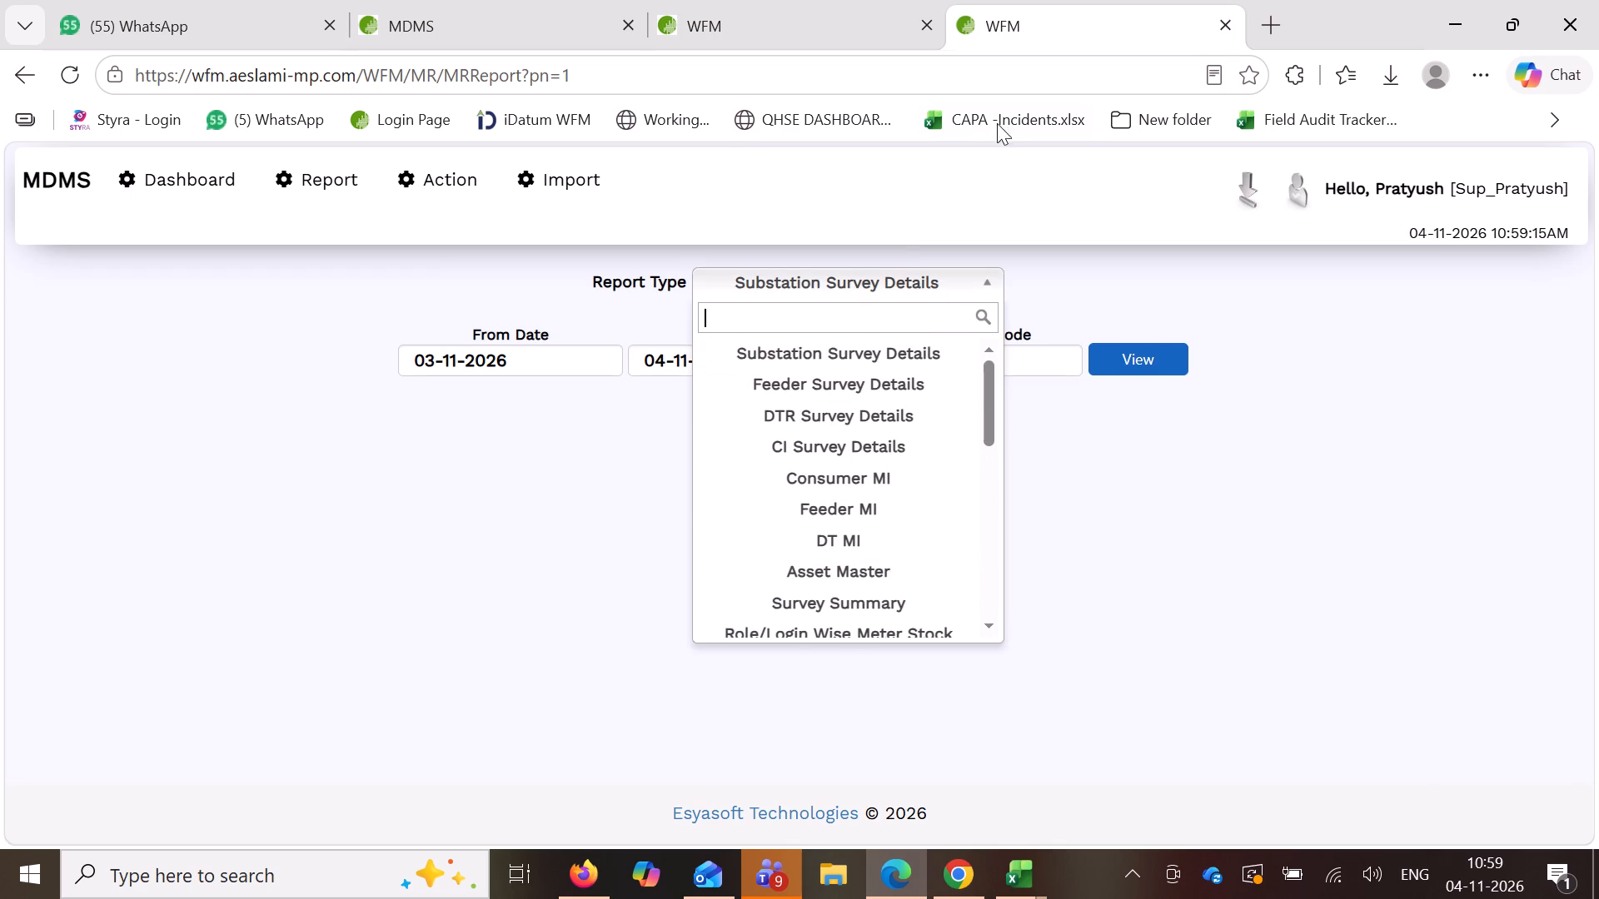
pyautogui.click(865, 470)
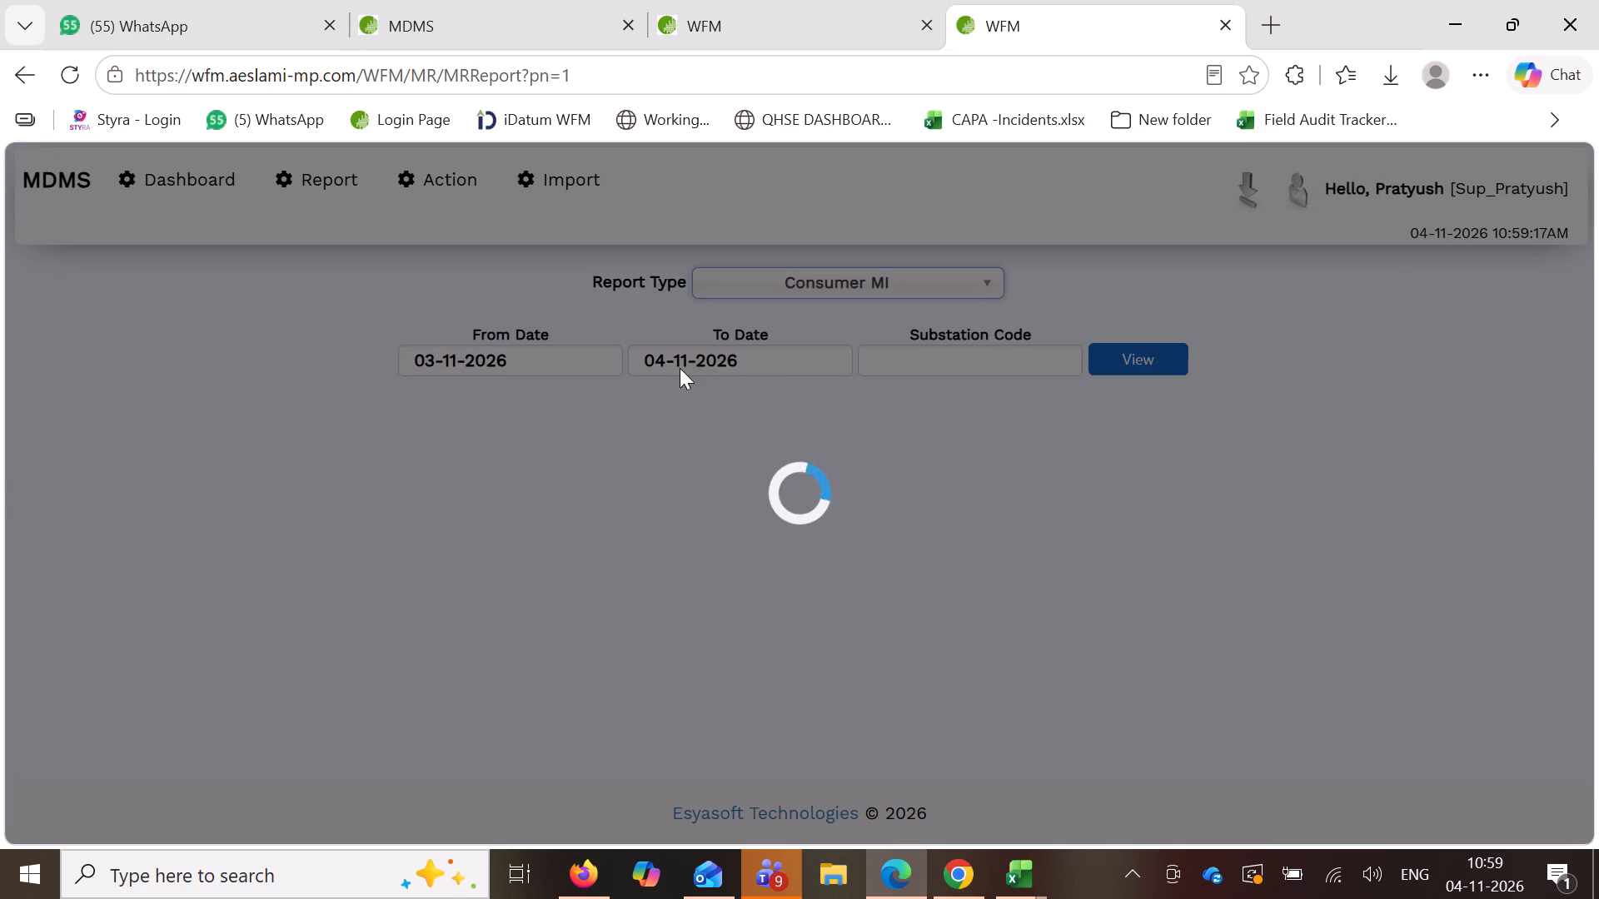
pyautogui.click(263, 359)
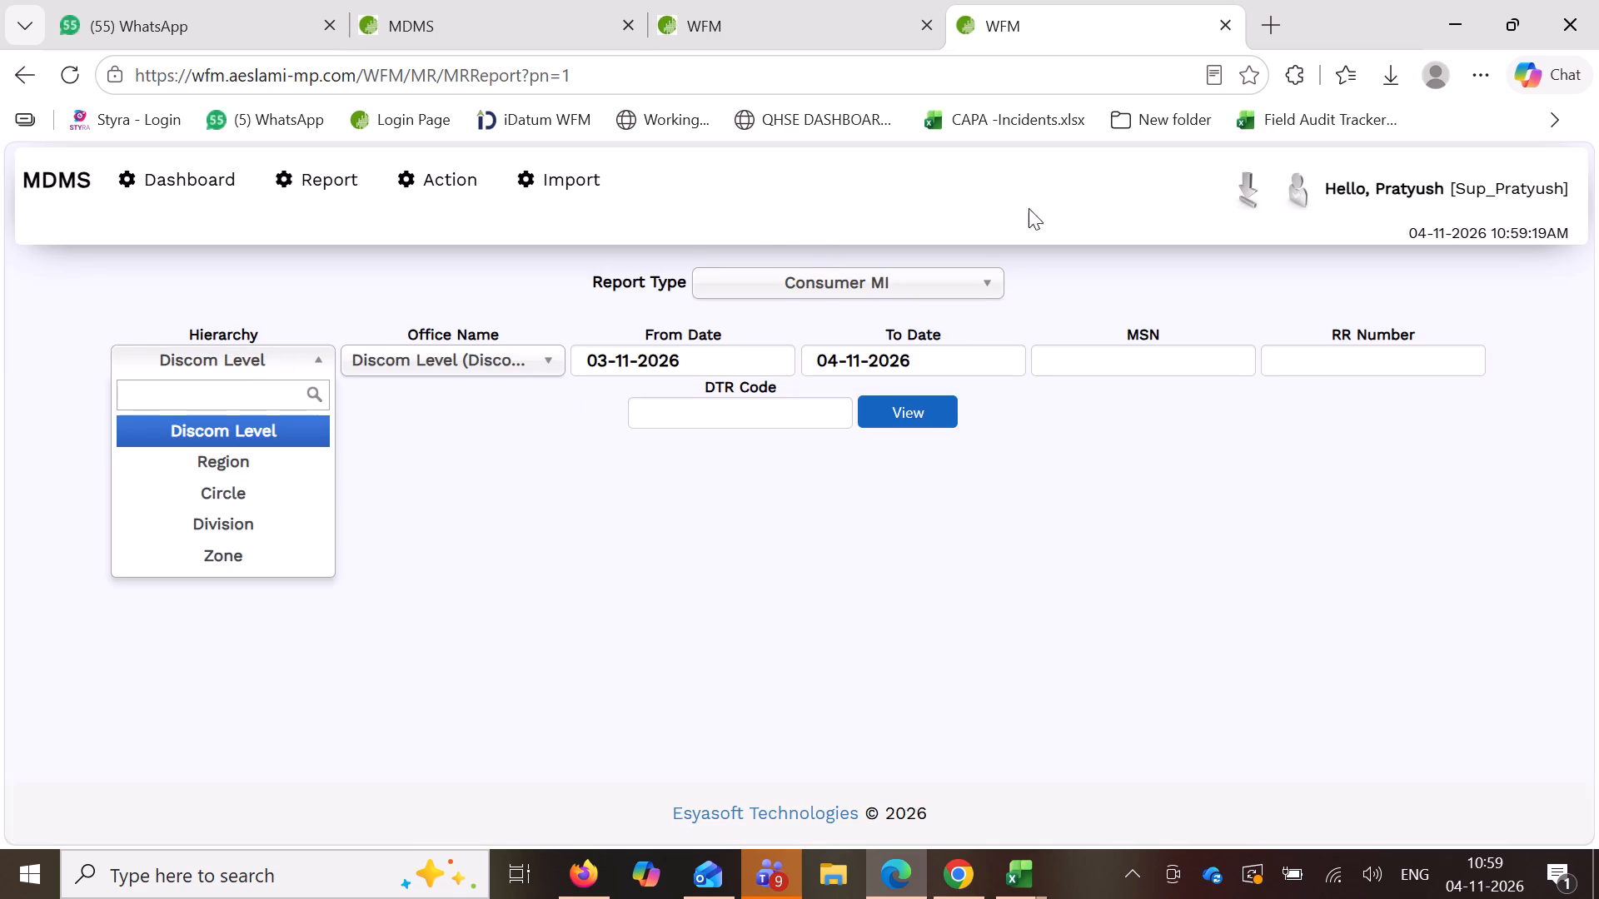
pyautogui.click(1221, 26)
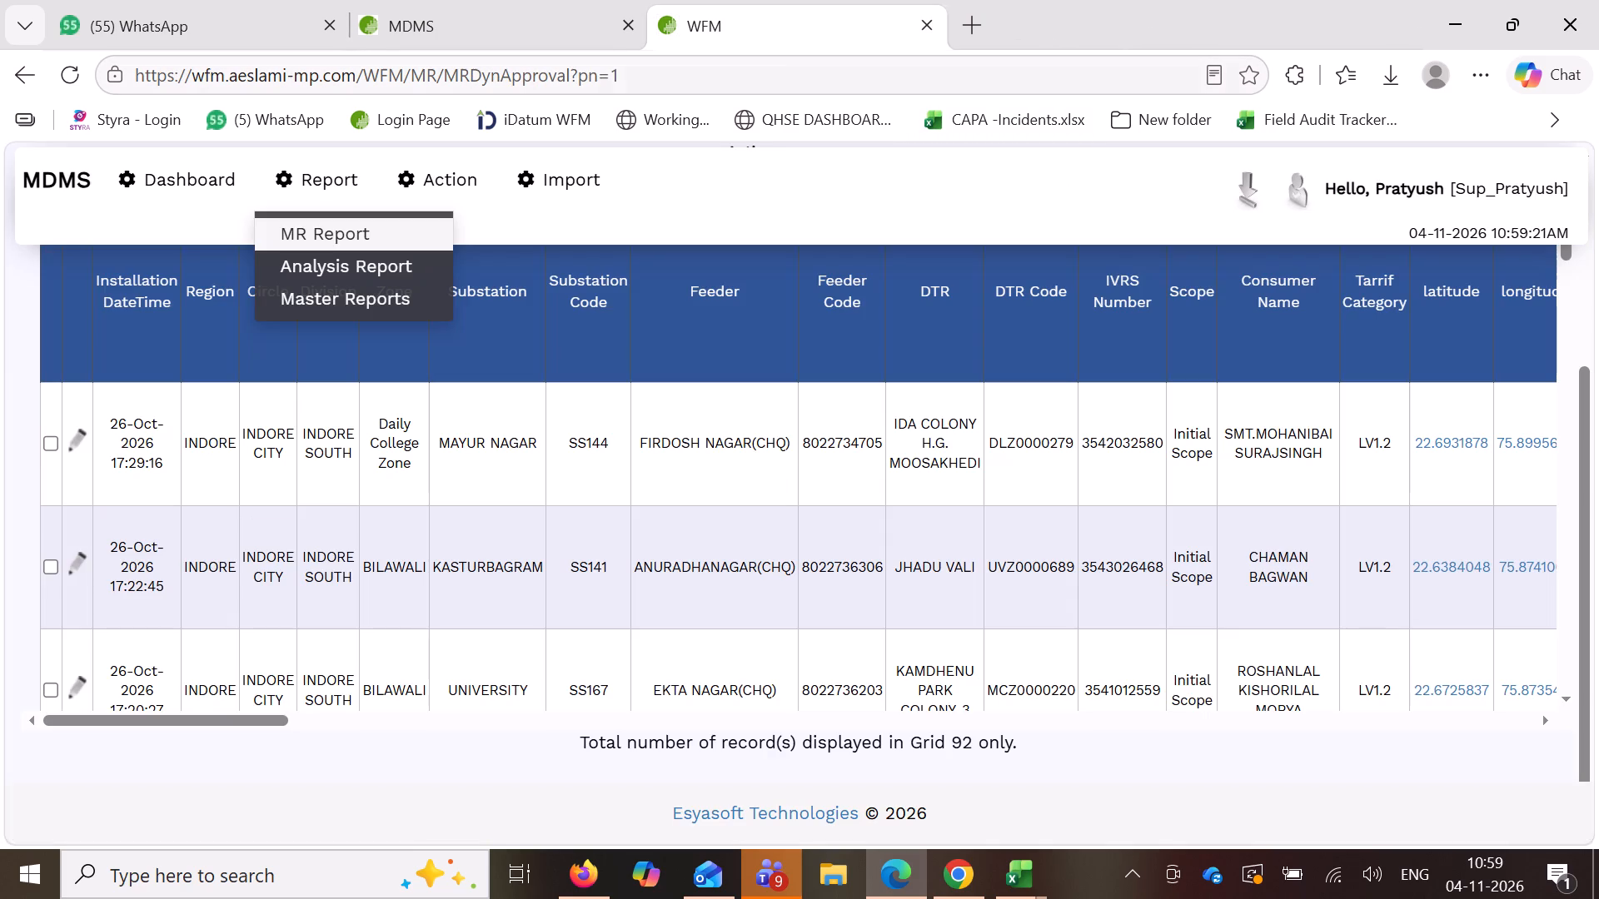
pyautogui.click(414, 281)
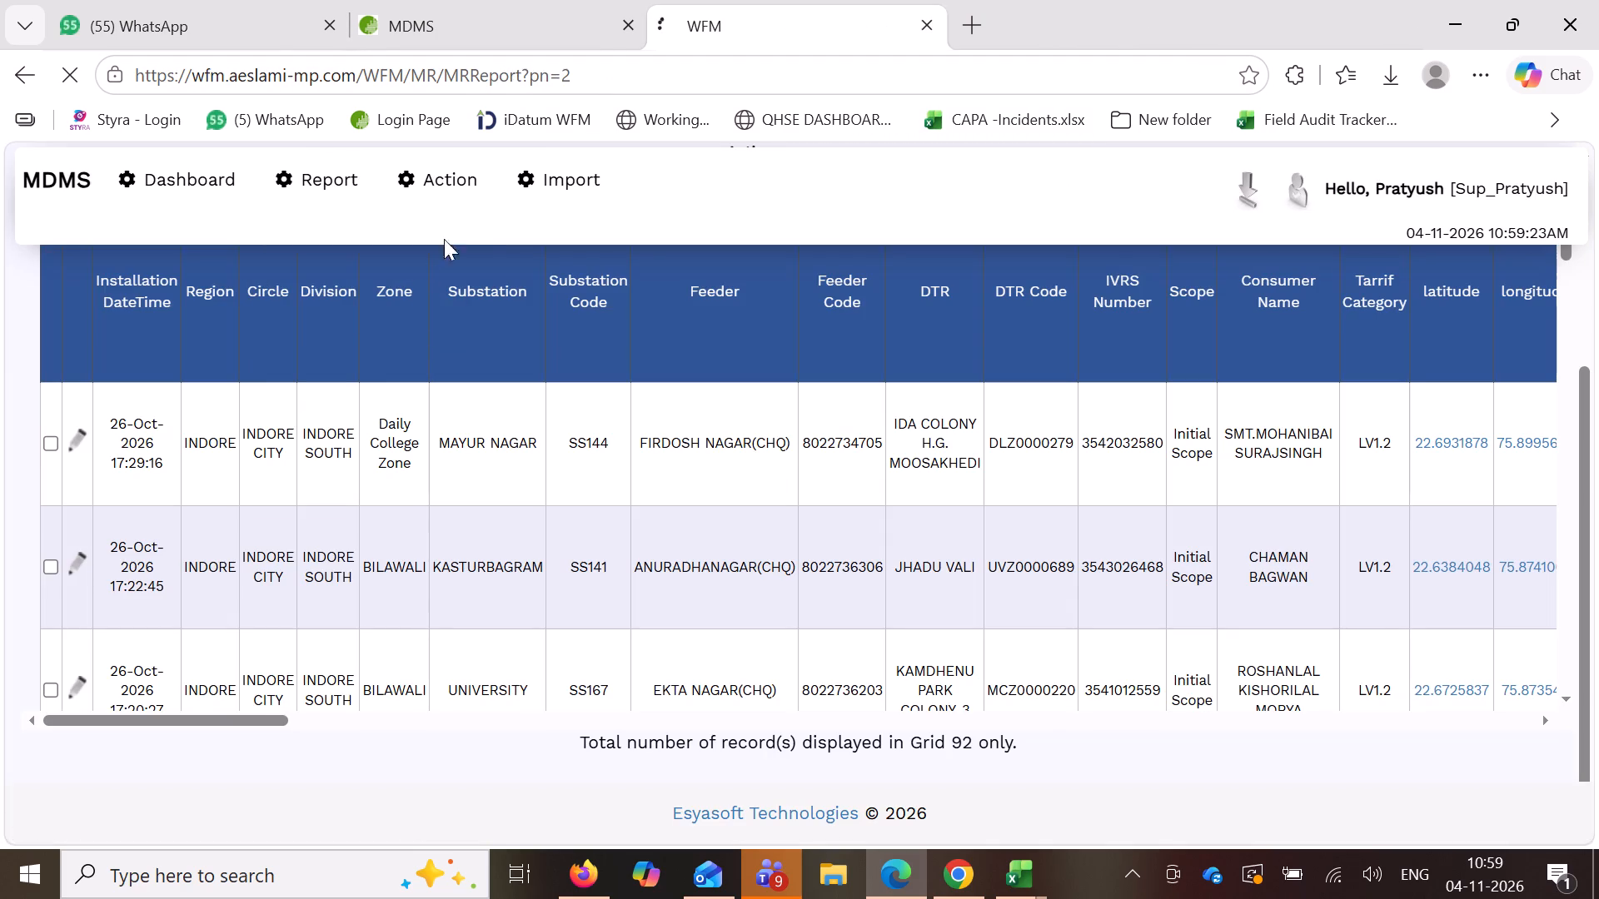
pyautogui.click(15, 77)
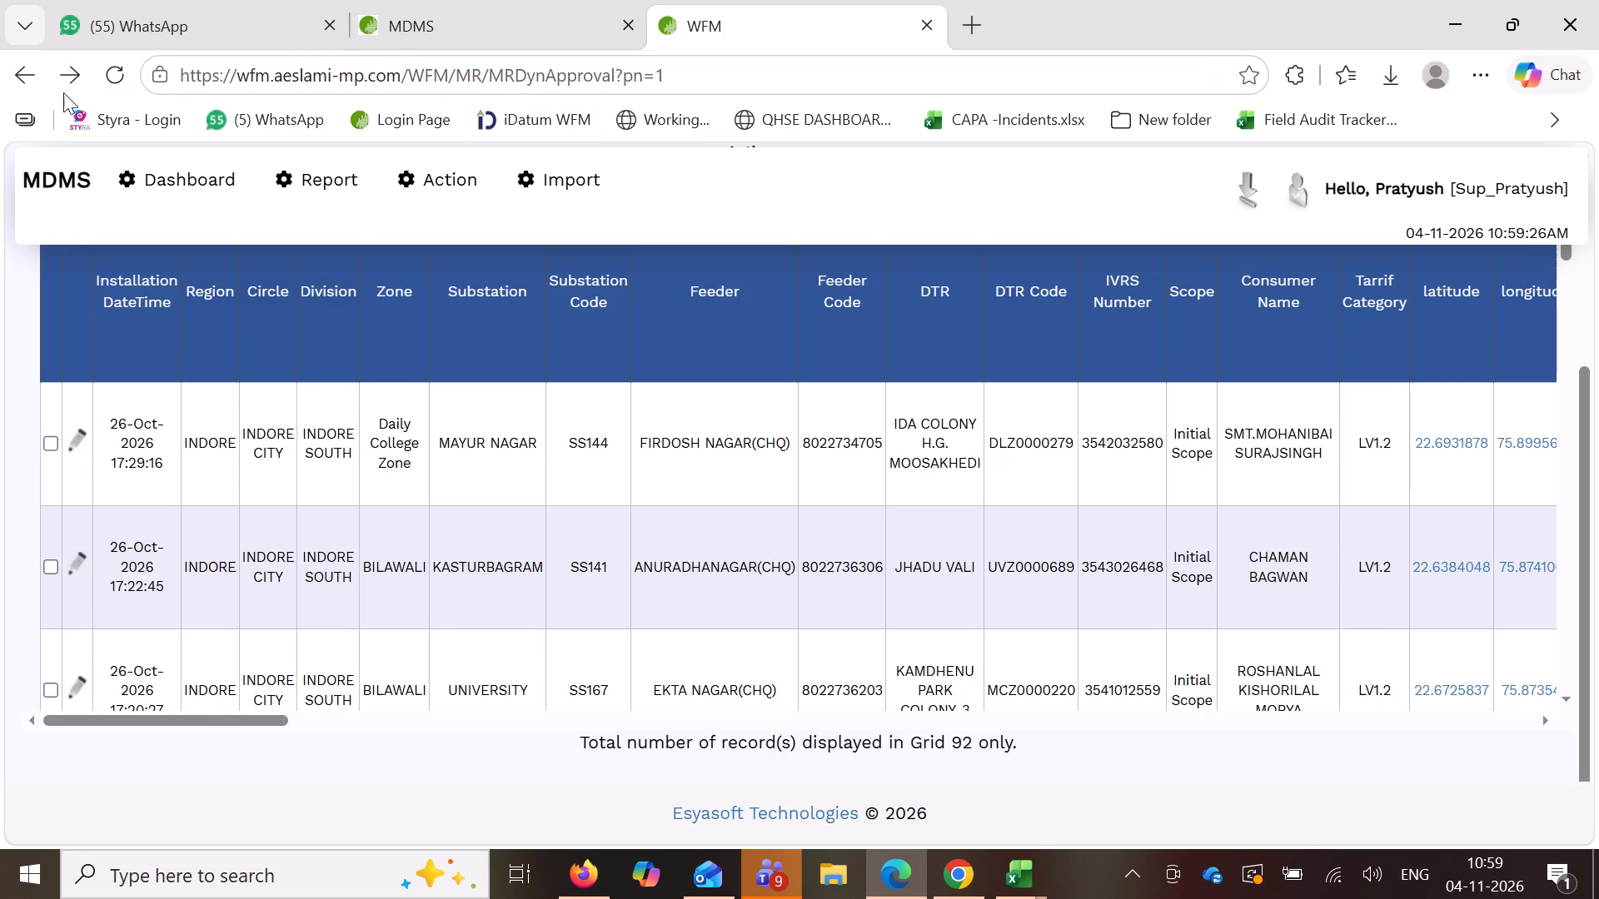
# Open the Analysis Report page in a separate browser tab and switch to it.
pyautogui.rightClick(311, 181)
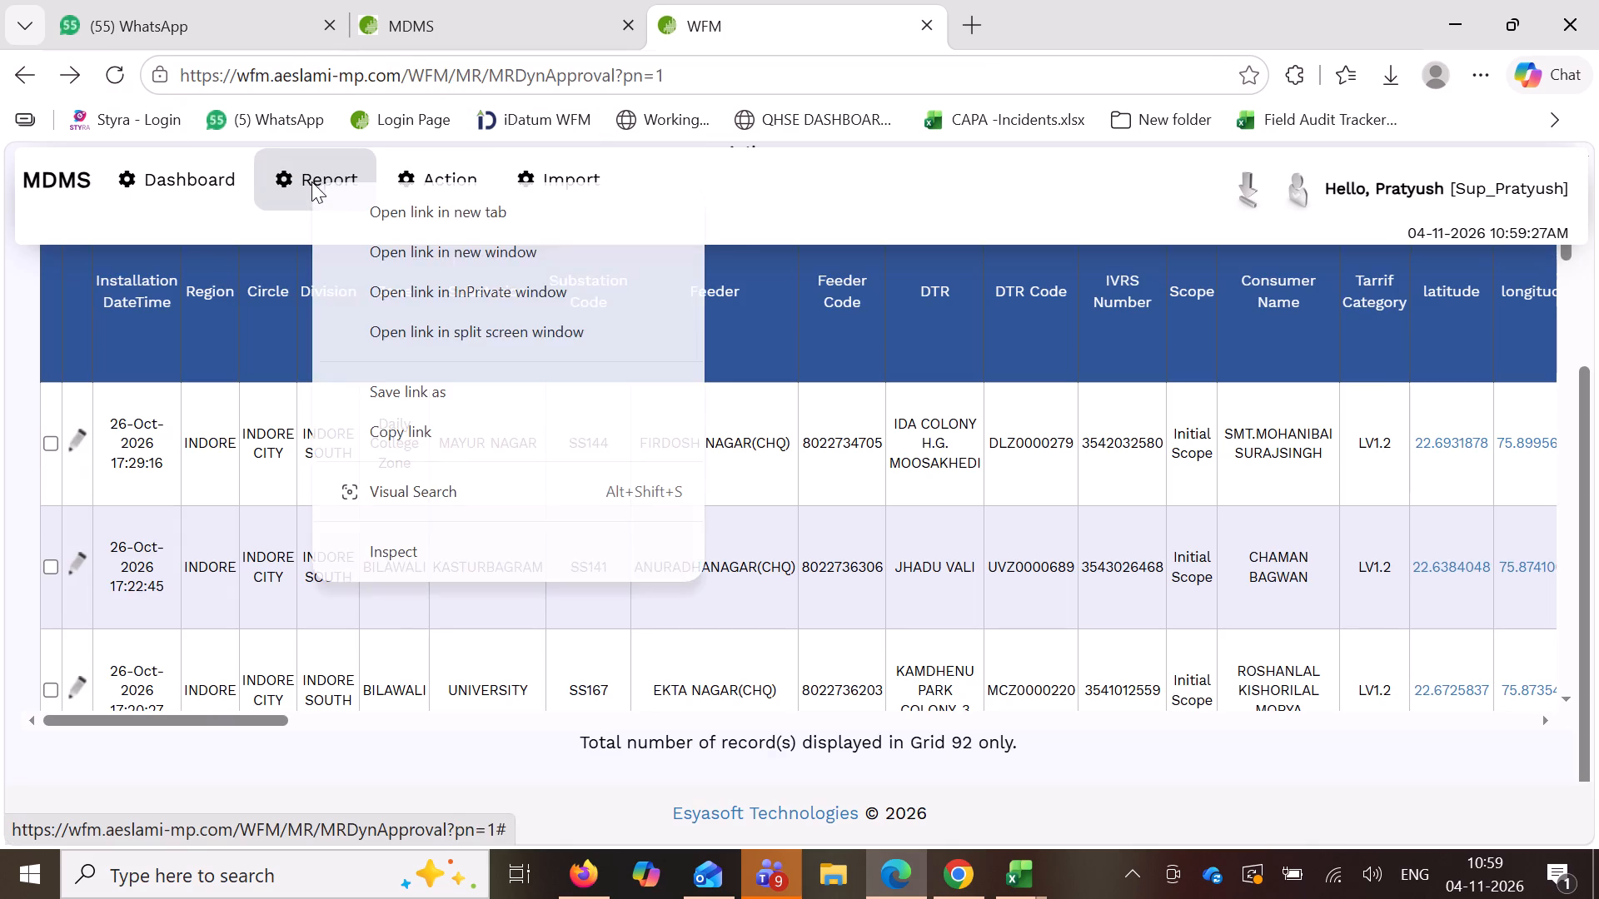
pyautogui.click(310, 181)
pyautogui.rightClick(330, 263)
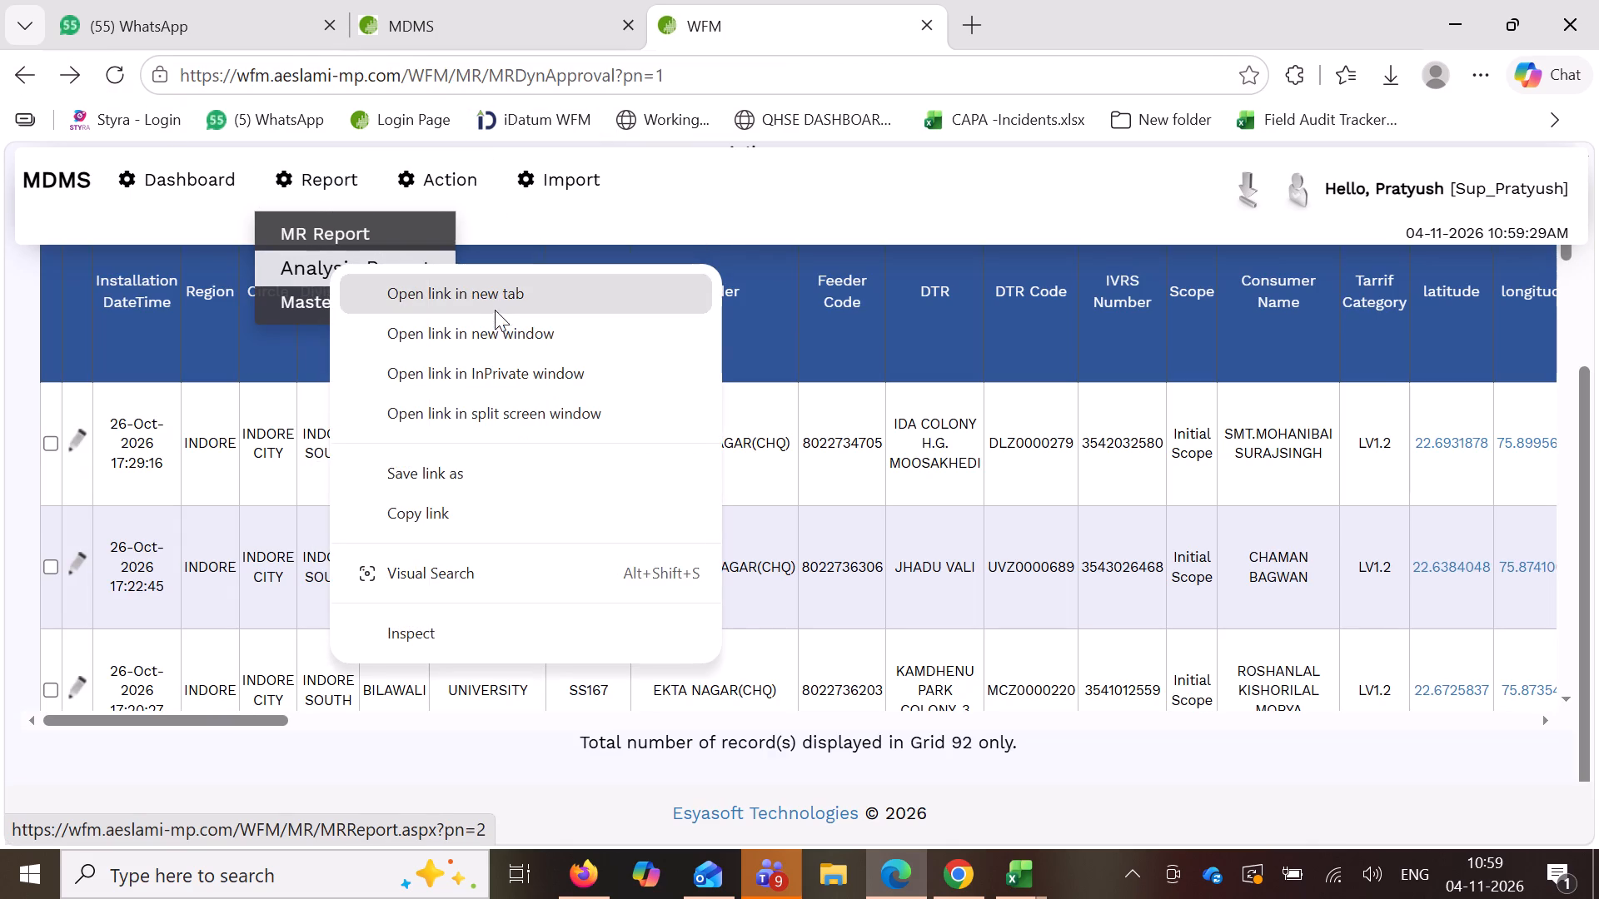
pyautogui.click(525, 303)
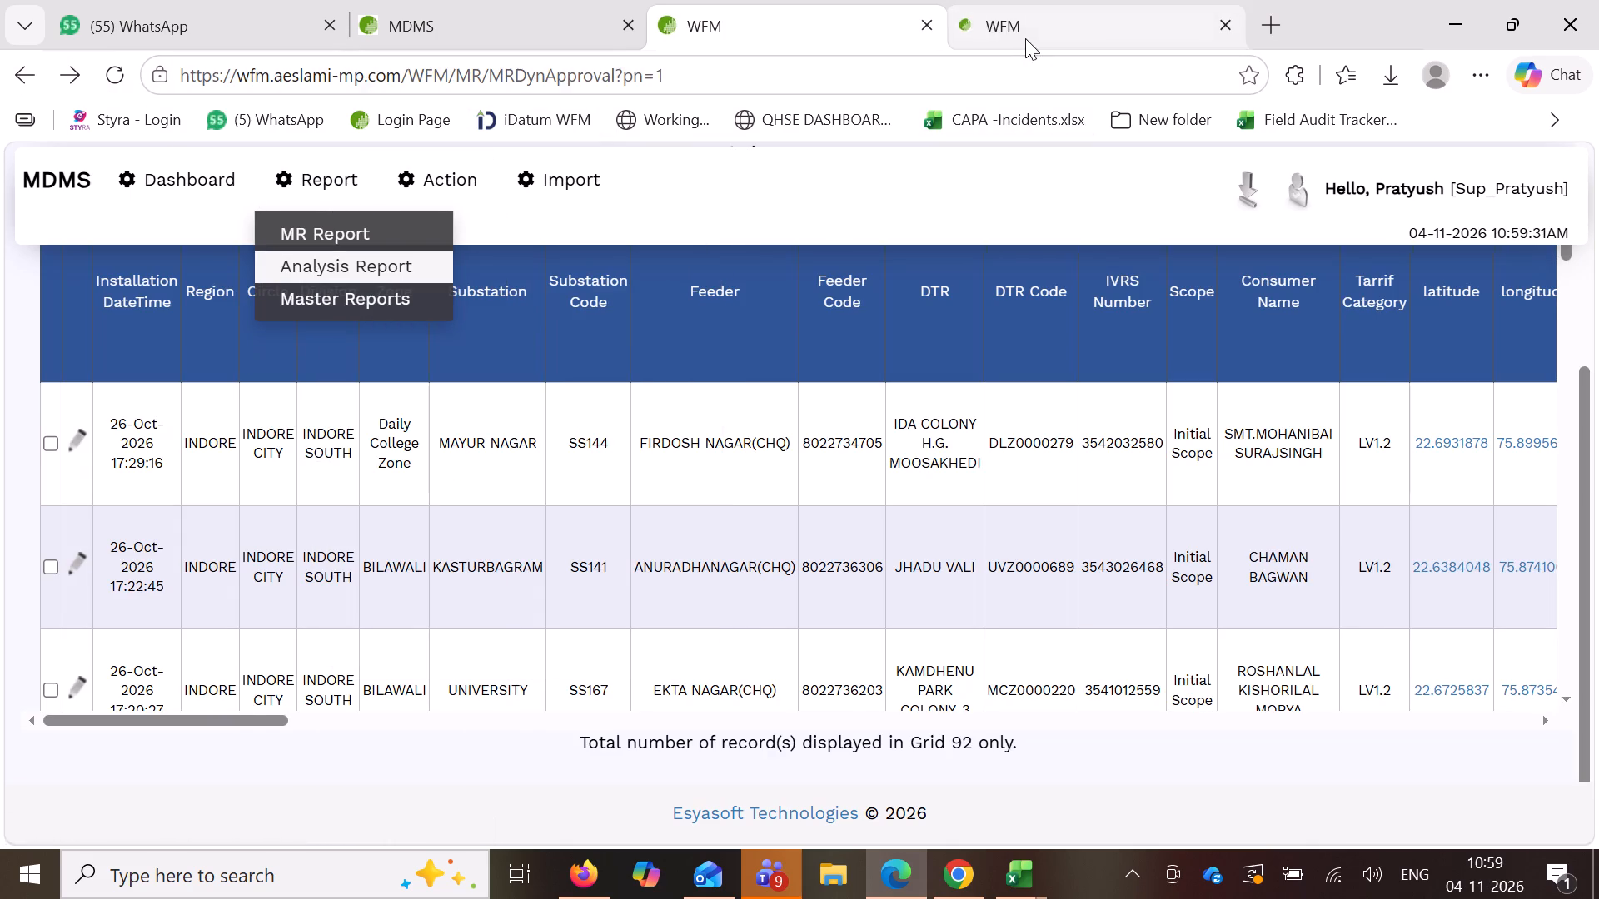
pyautogui.click(1025, 38)
# Display the MI Status Report at Division level for INDORE SOUTH (3424500) and examine the counts by MI type.
pyautogui.click(829, 286)
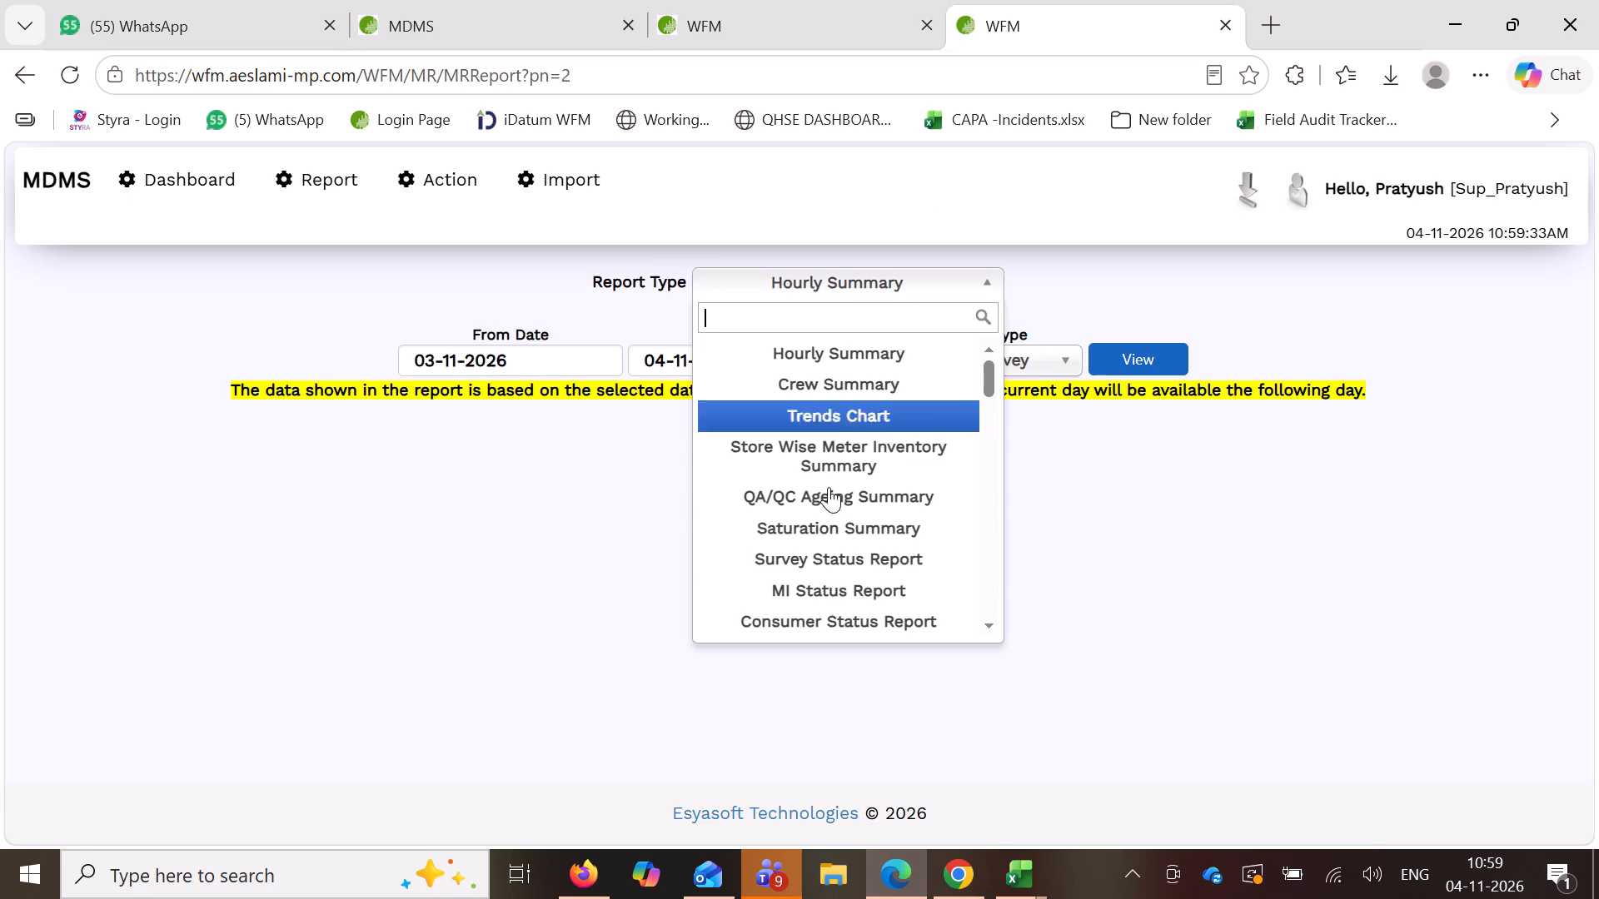
pyautogui.click(849, 587)
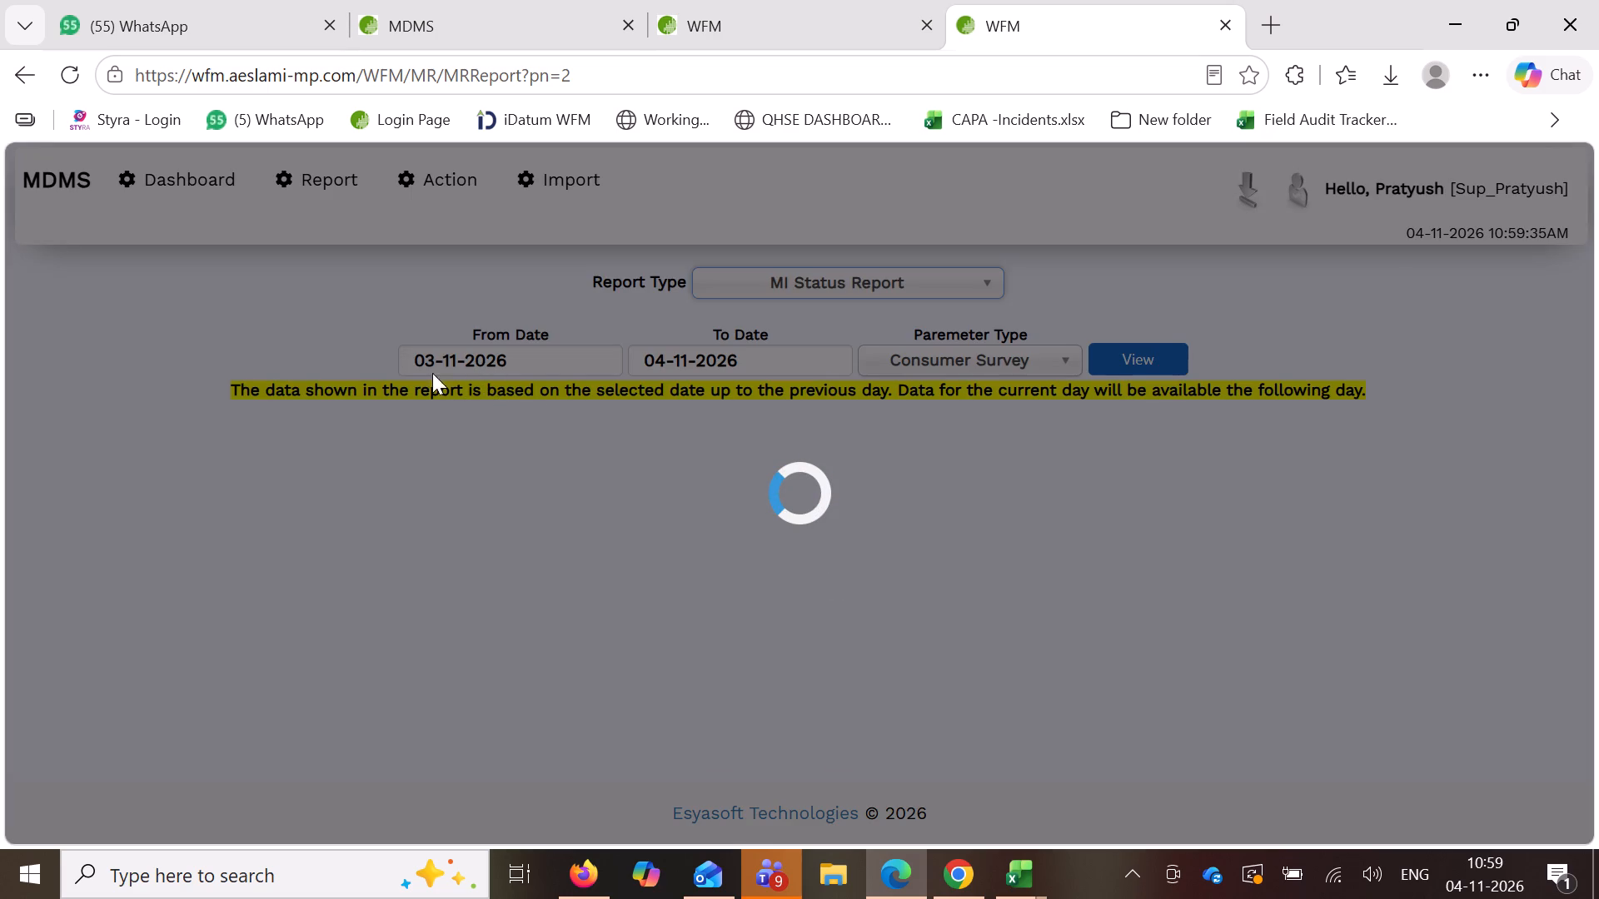
pyautogui.click(664, 356)
pyautogui.click(644, 522)
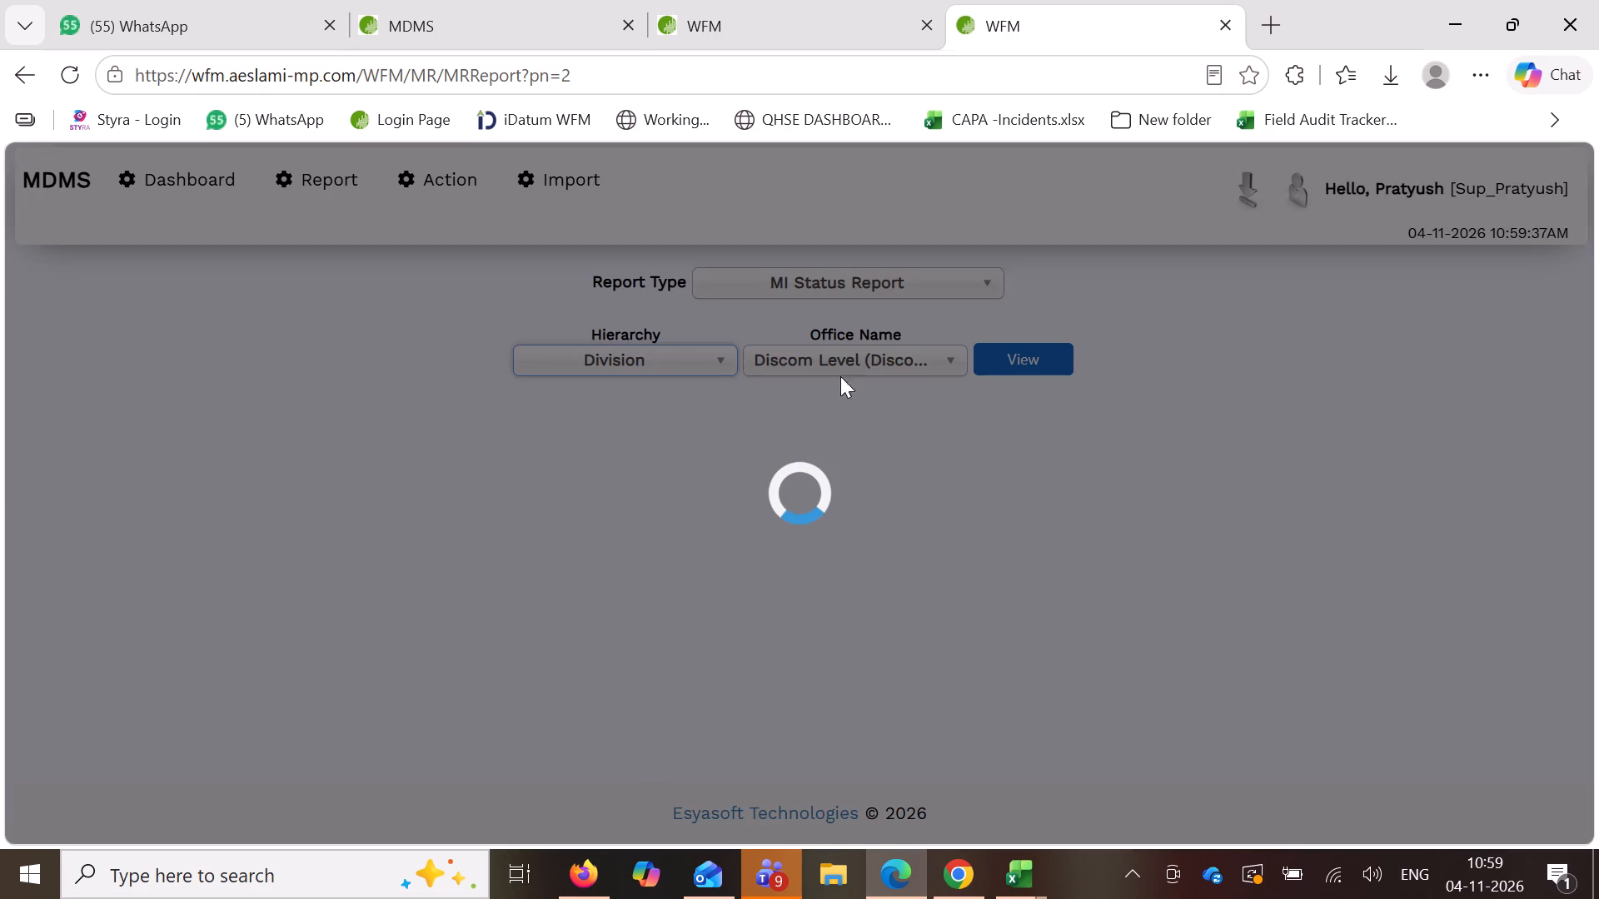
pyautogui.click(873, 362)
pyautogui.scroll(-5, 859, 620)
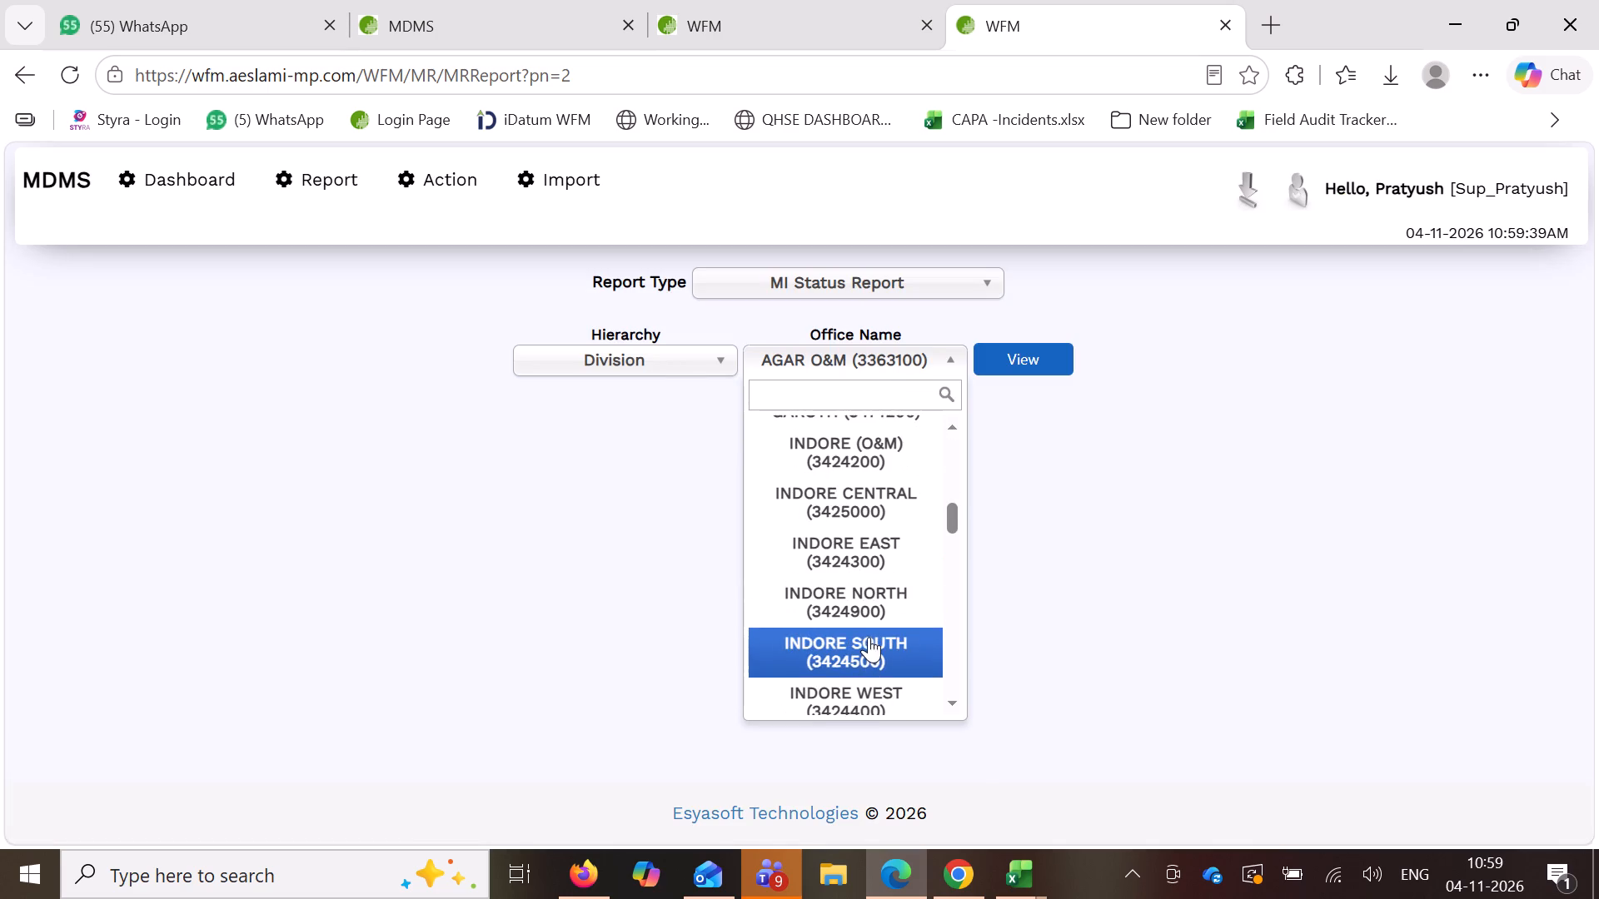
pyautogui.click(860, 647)
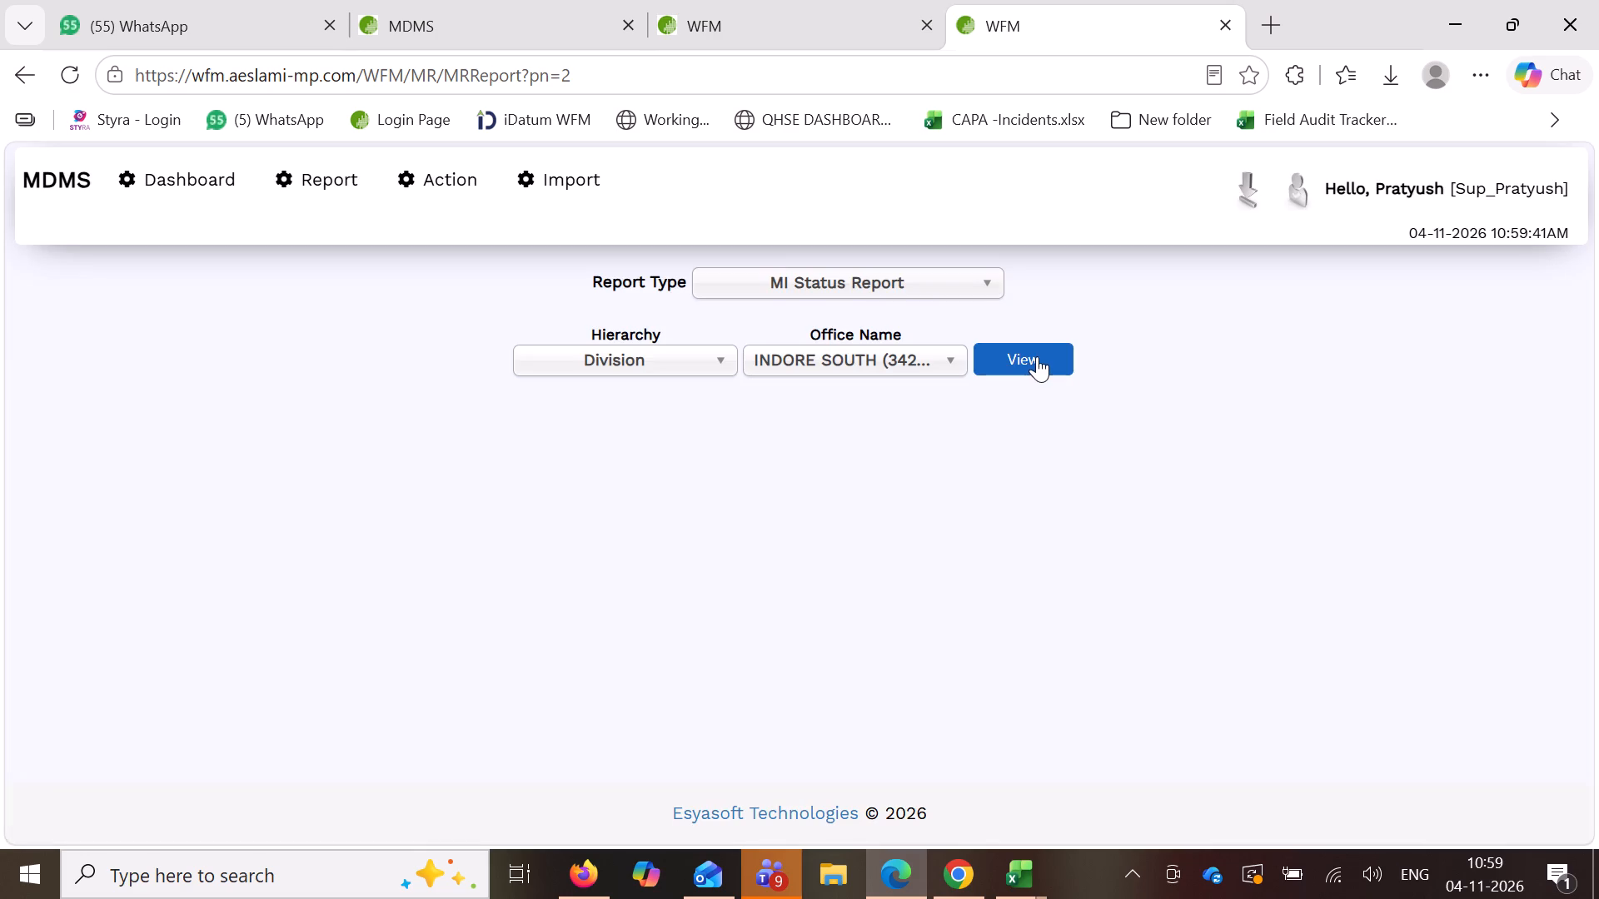
pyautogui.click(1037, 356)
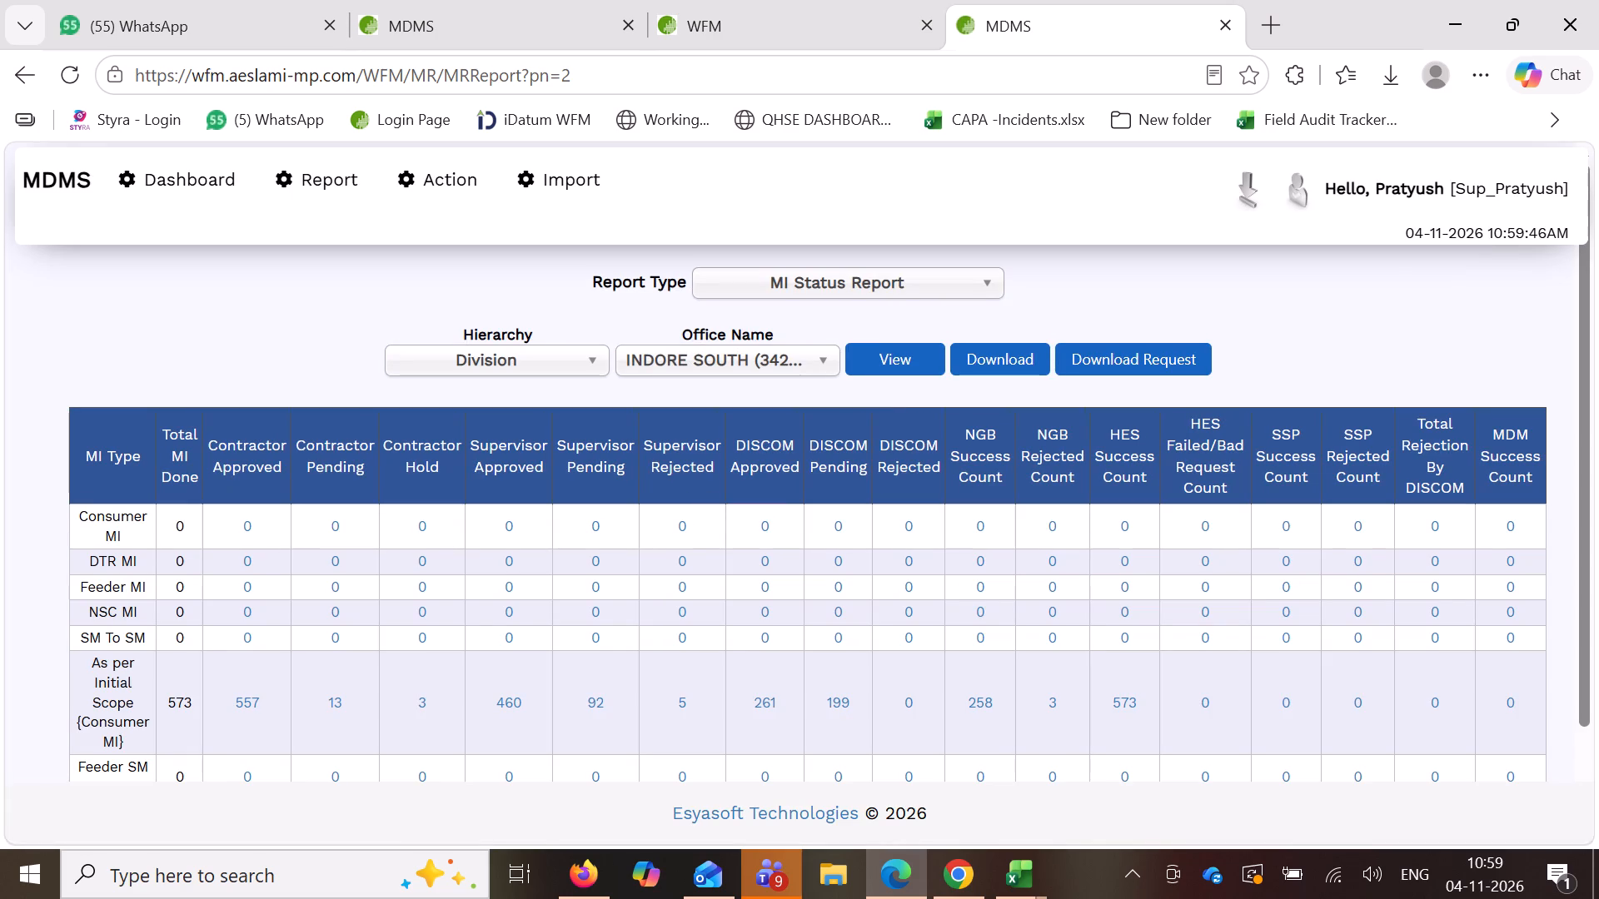
pyautogui.scroll(-1, 687, 439)
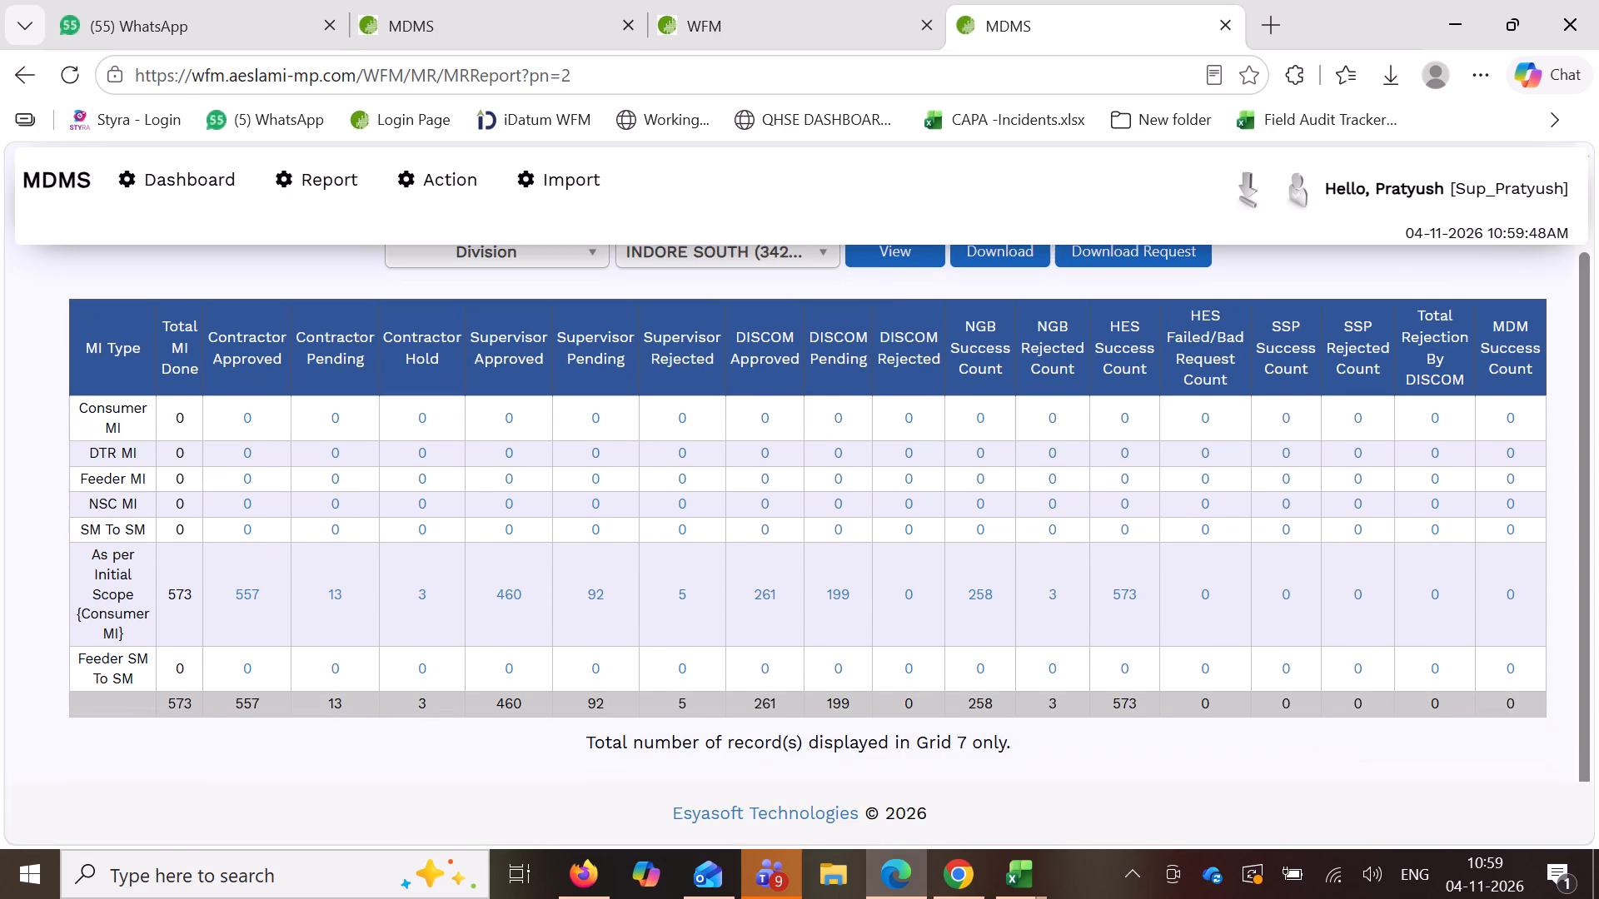
# Return to the pending approvals list and open the last record on page 2, installed 26-Oct-2026 10:42:22, for editing.
pyautogui.click(498, 0)
pyautogui.click(758, 0)
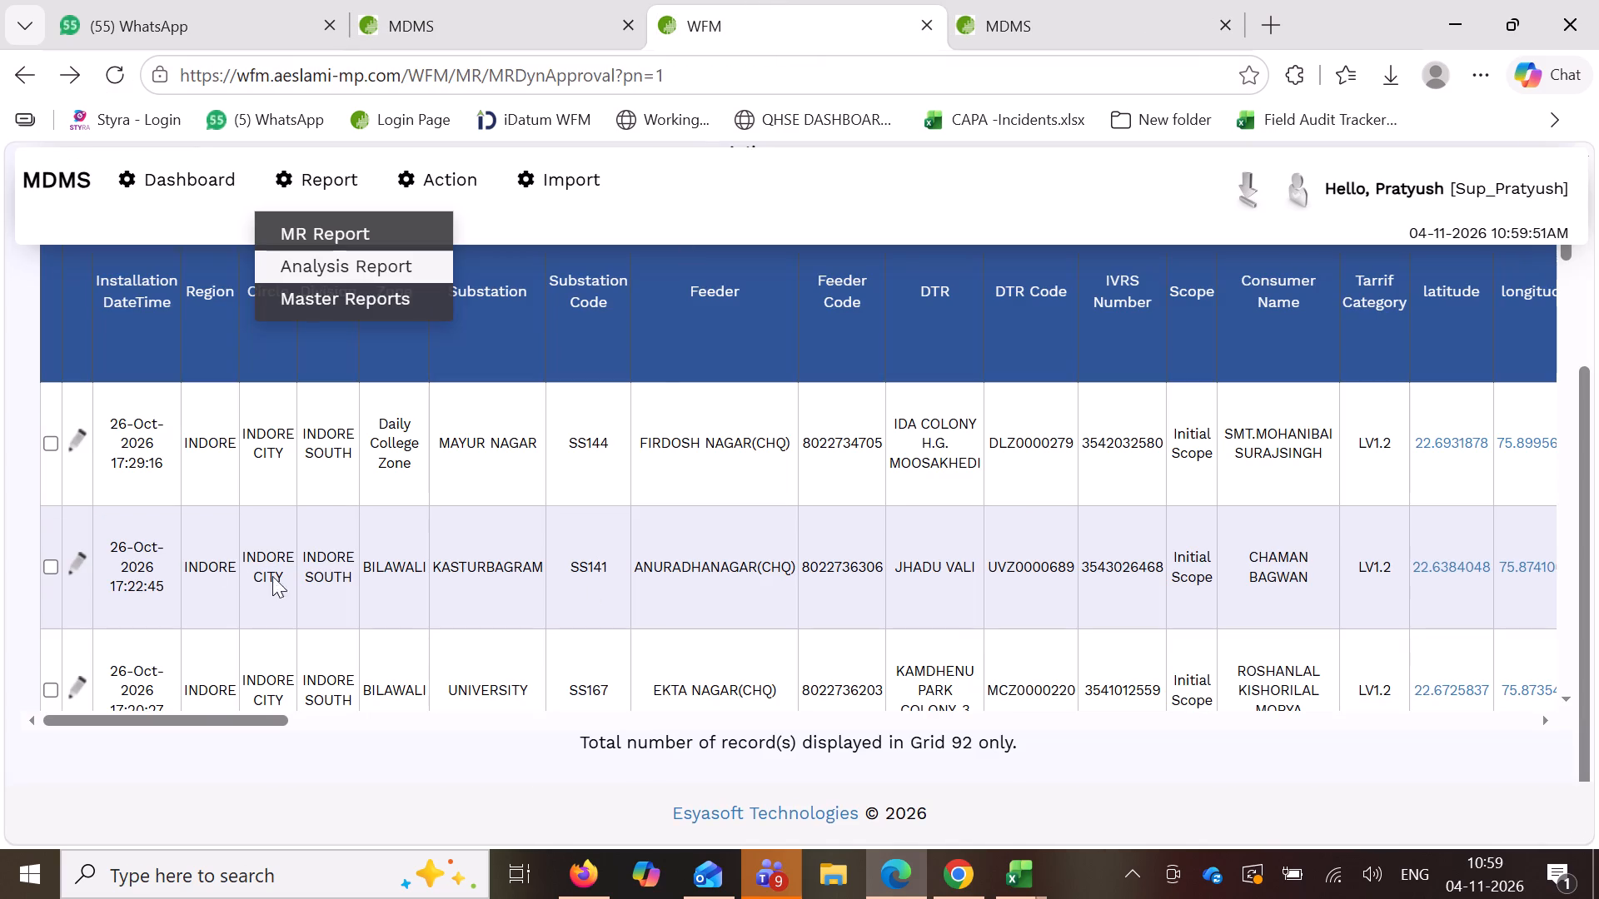
pyautogui.scroll(5, 180, 458)
pyautogui.scroll(-7, 152, 674)
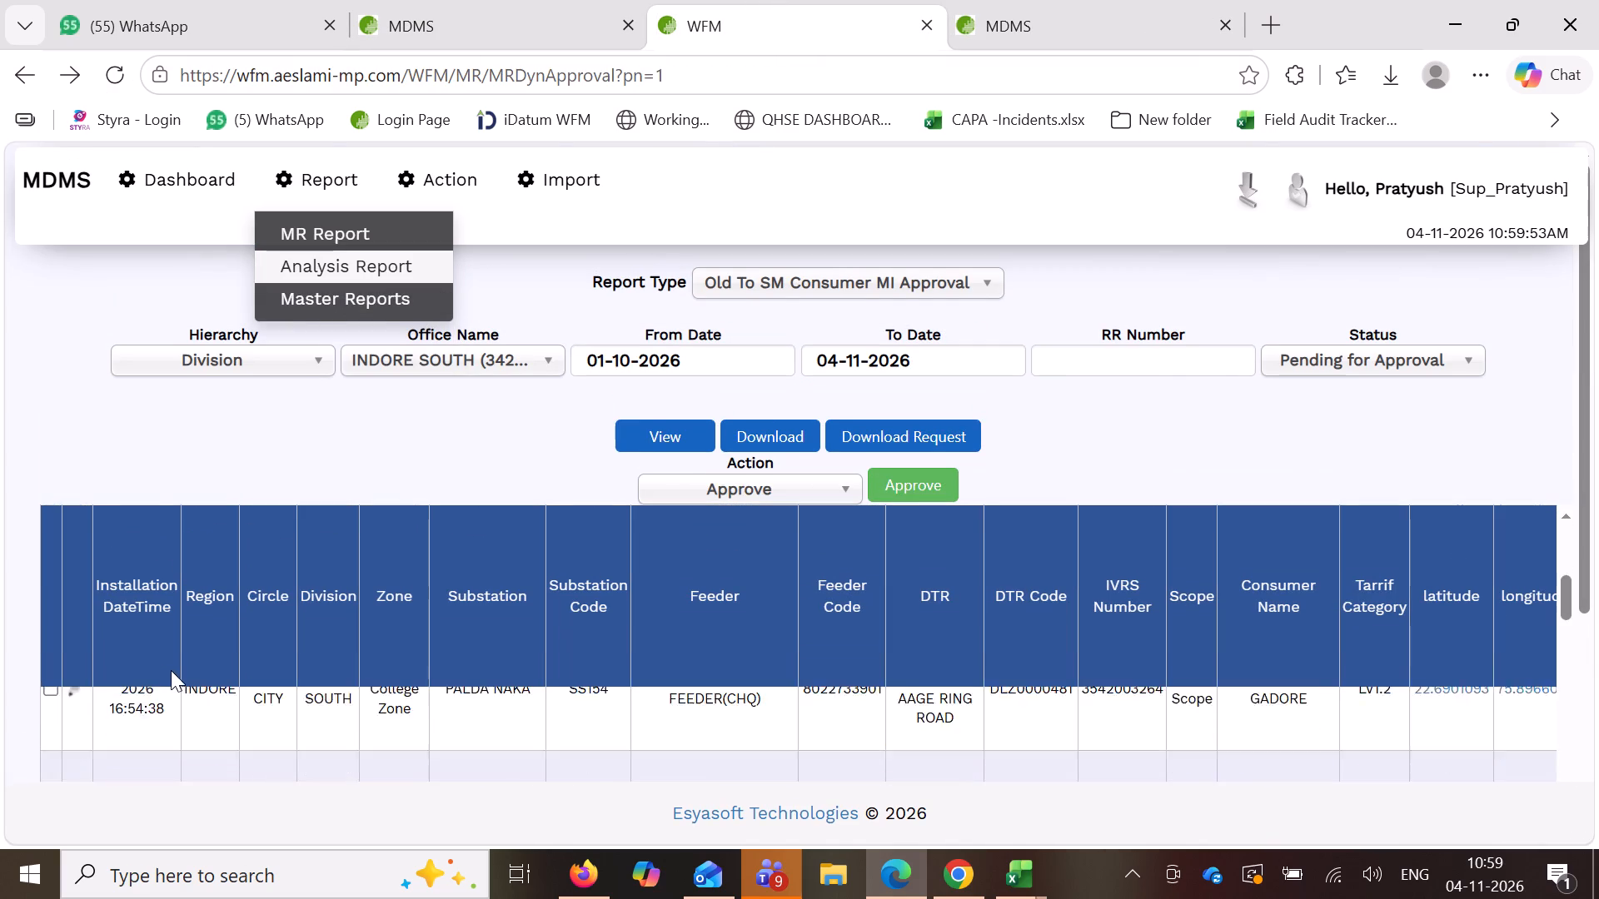
pyautogui.scroll(-20, 186, 709)
pyautogui.scroll(-20, 186, 709)
pyautogui.scroll(-10, 186, 709)
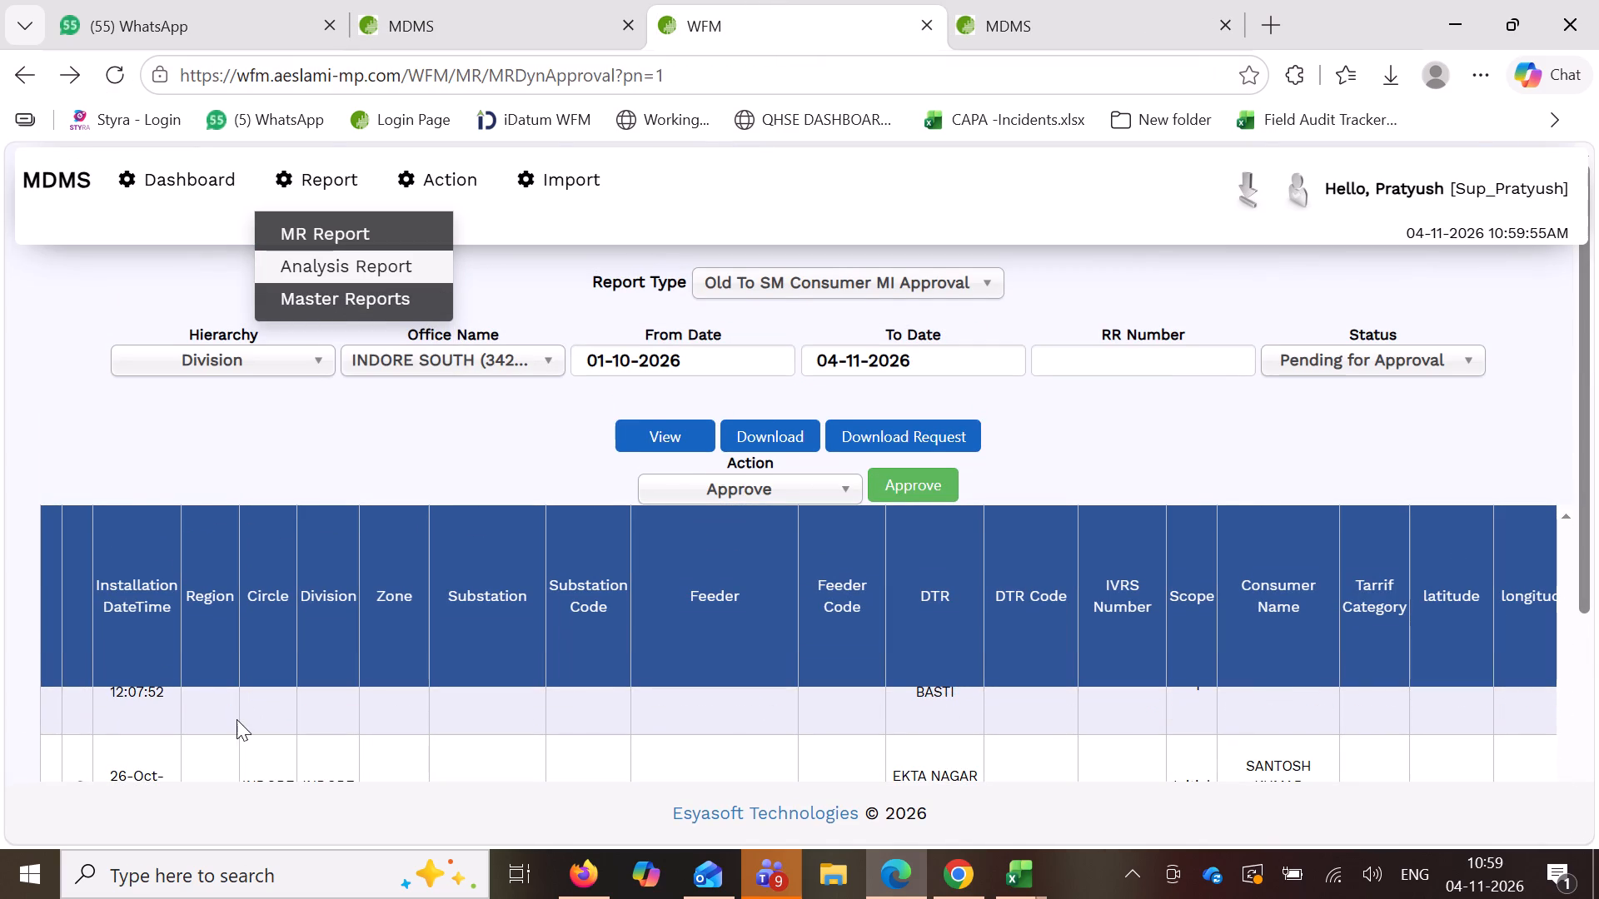
pyautogui.scroll(-12, 308, 469)
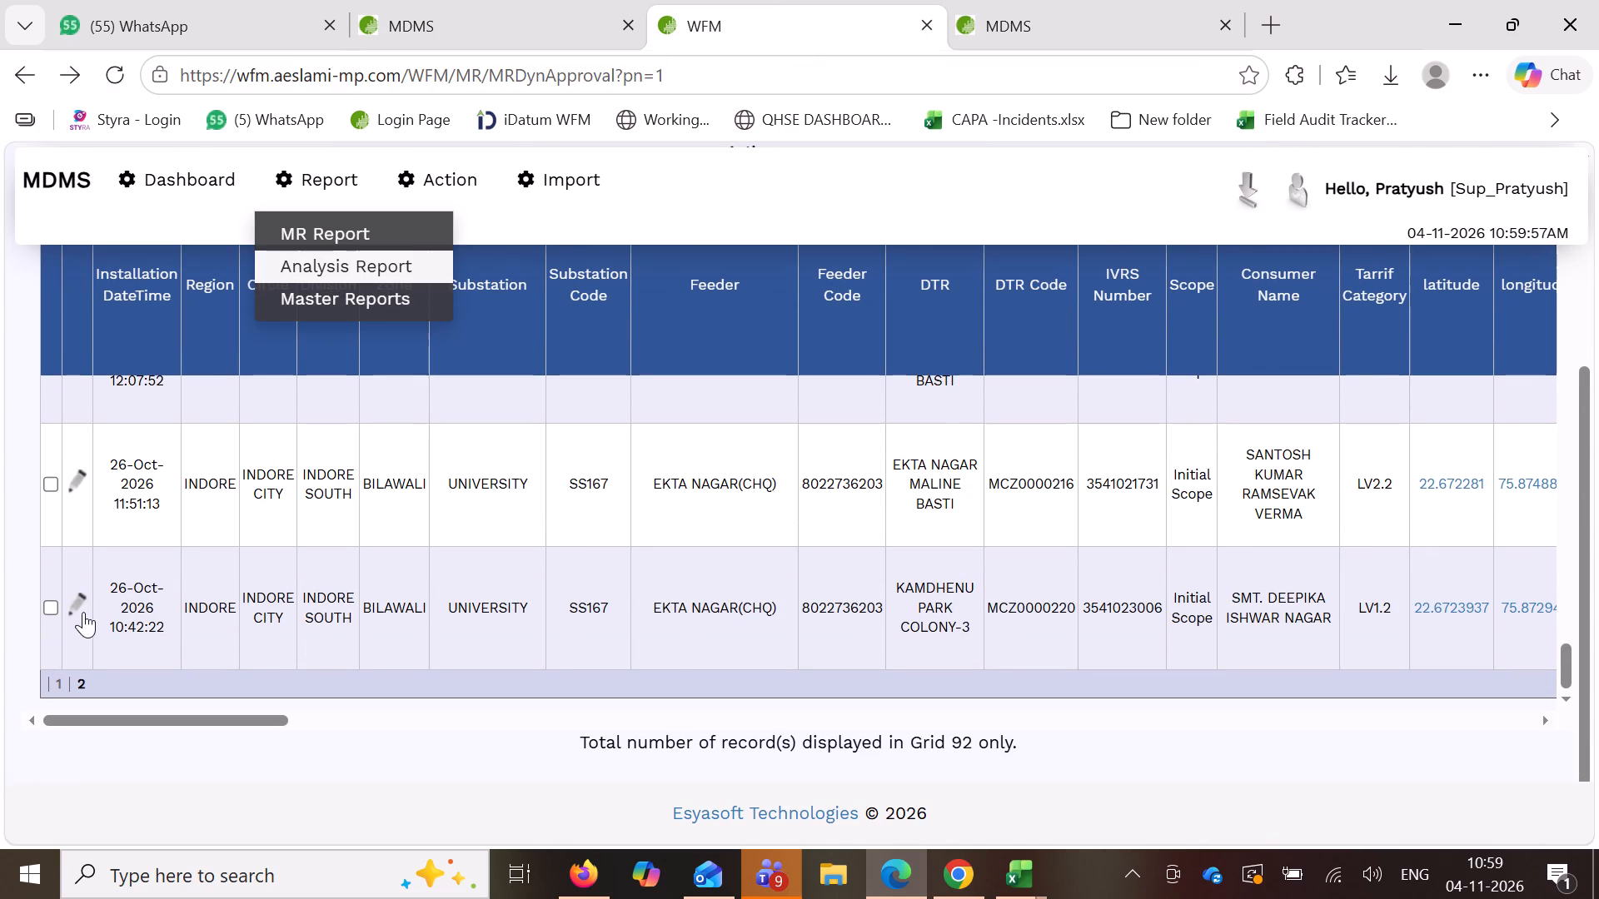
pyautogui.click(79, 611)
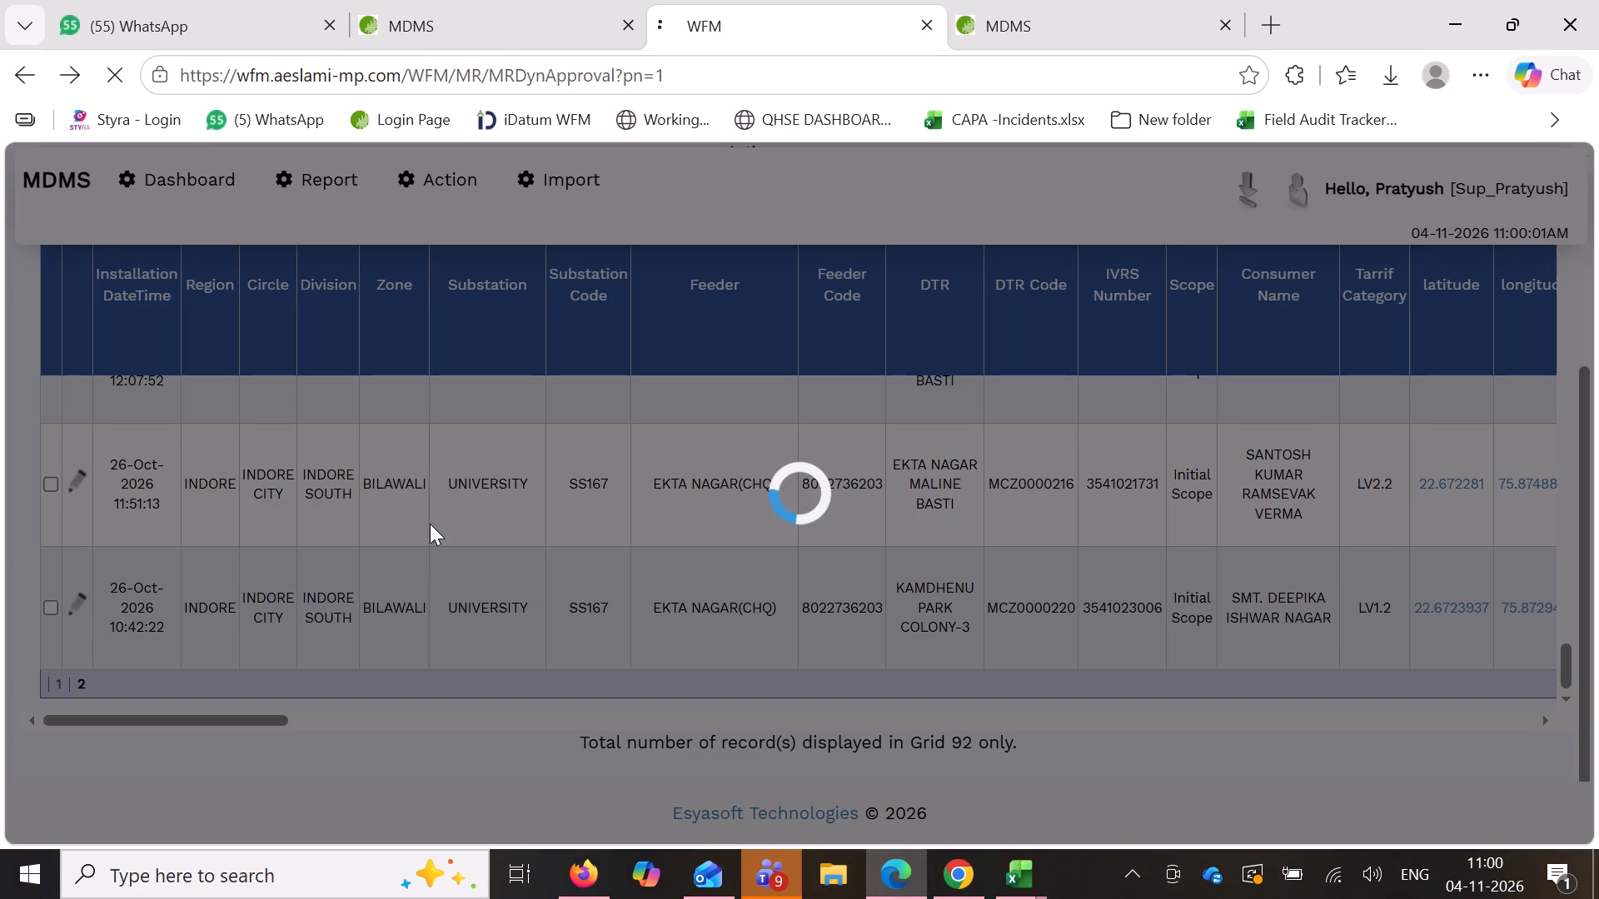
# Examine the record's consumer details and its Old Meter Final Reading kWh photo, rotated upright, against the entered serial number and reading.
pyautogui.scroll(-4, 380, 581)
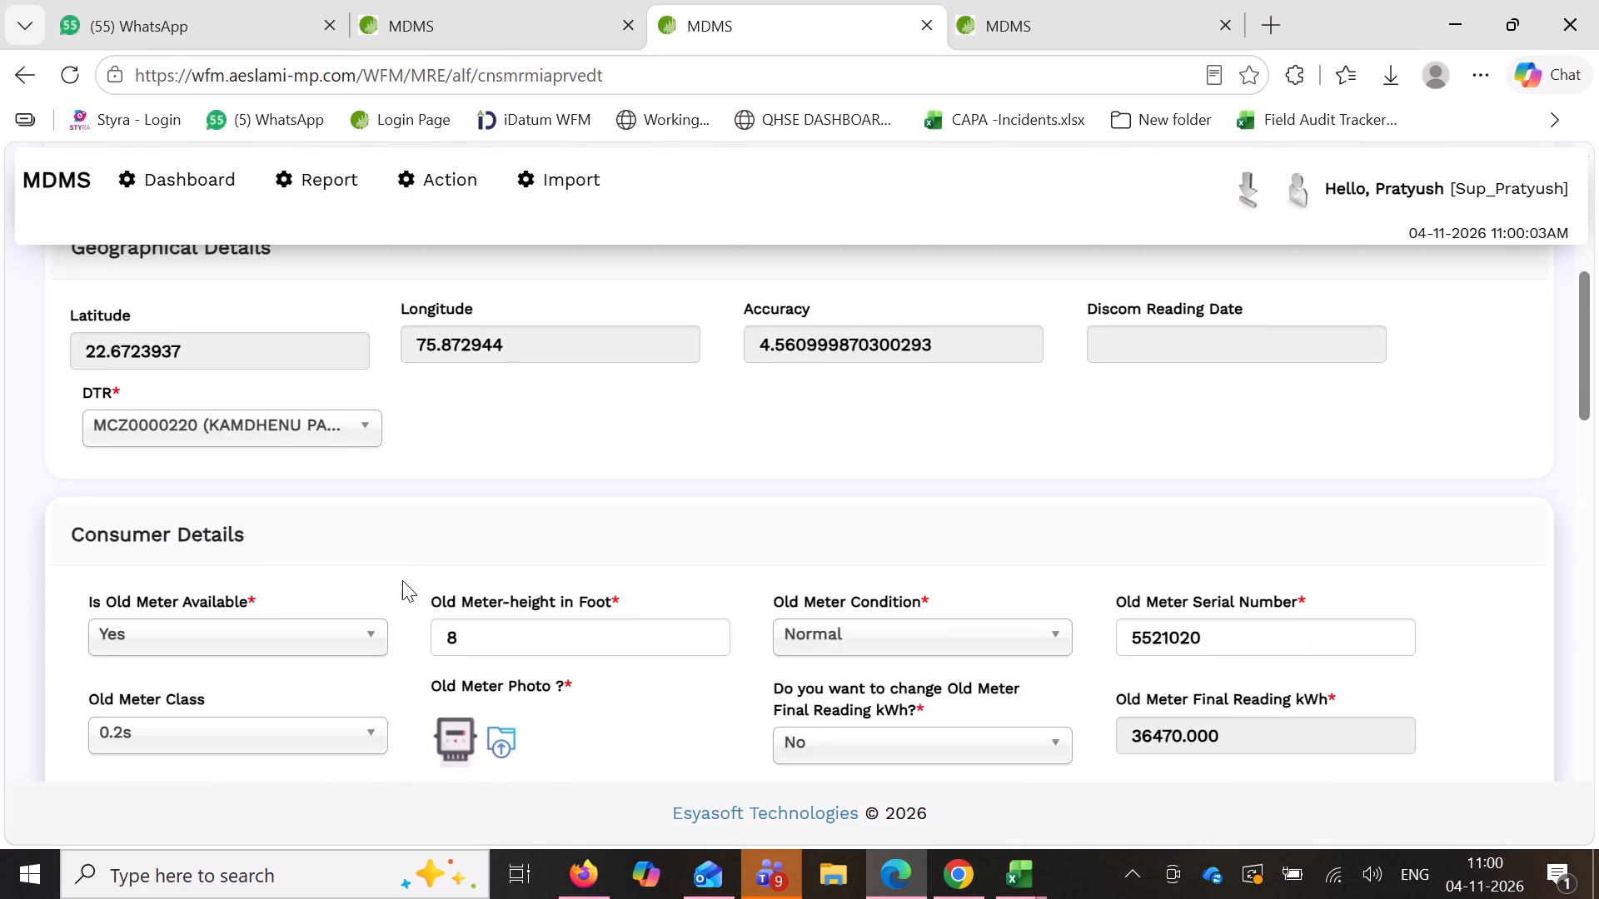
pyautogui.scroll(-1, 563, 470)
pyautogui.scroll(-2, 521, 528)
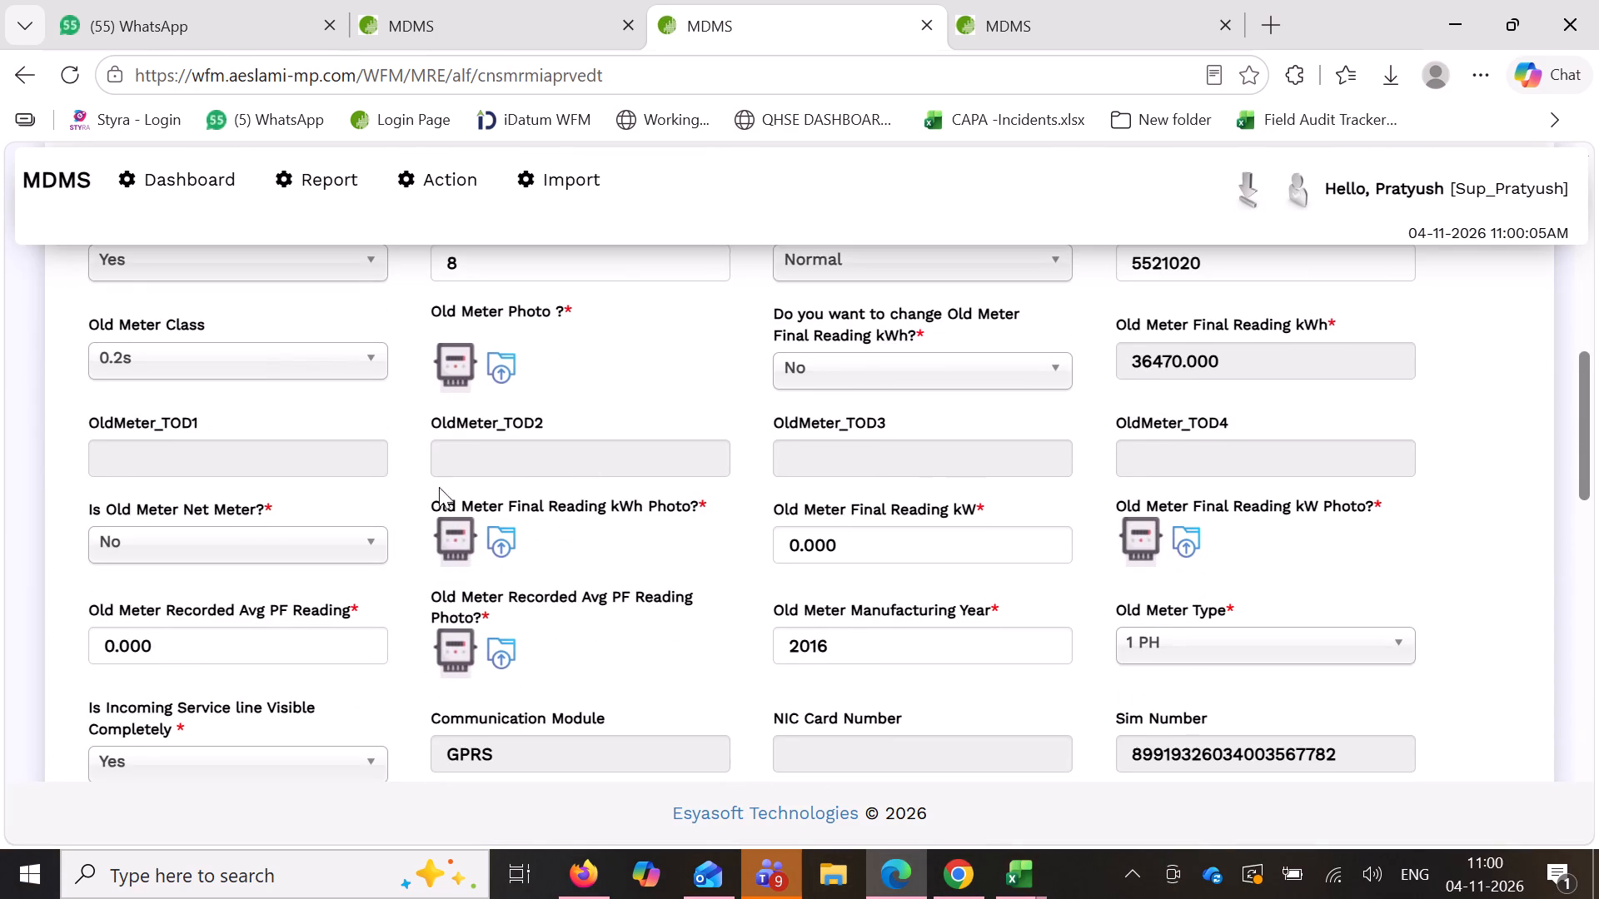
pyautogui.click(445, 539)
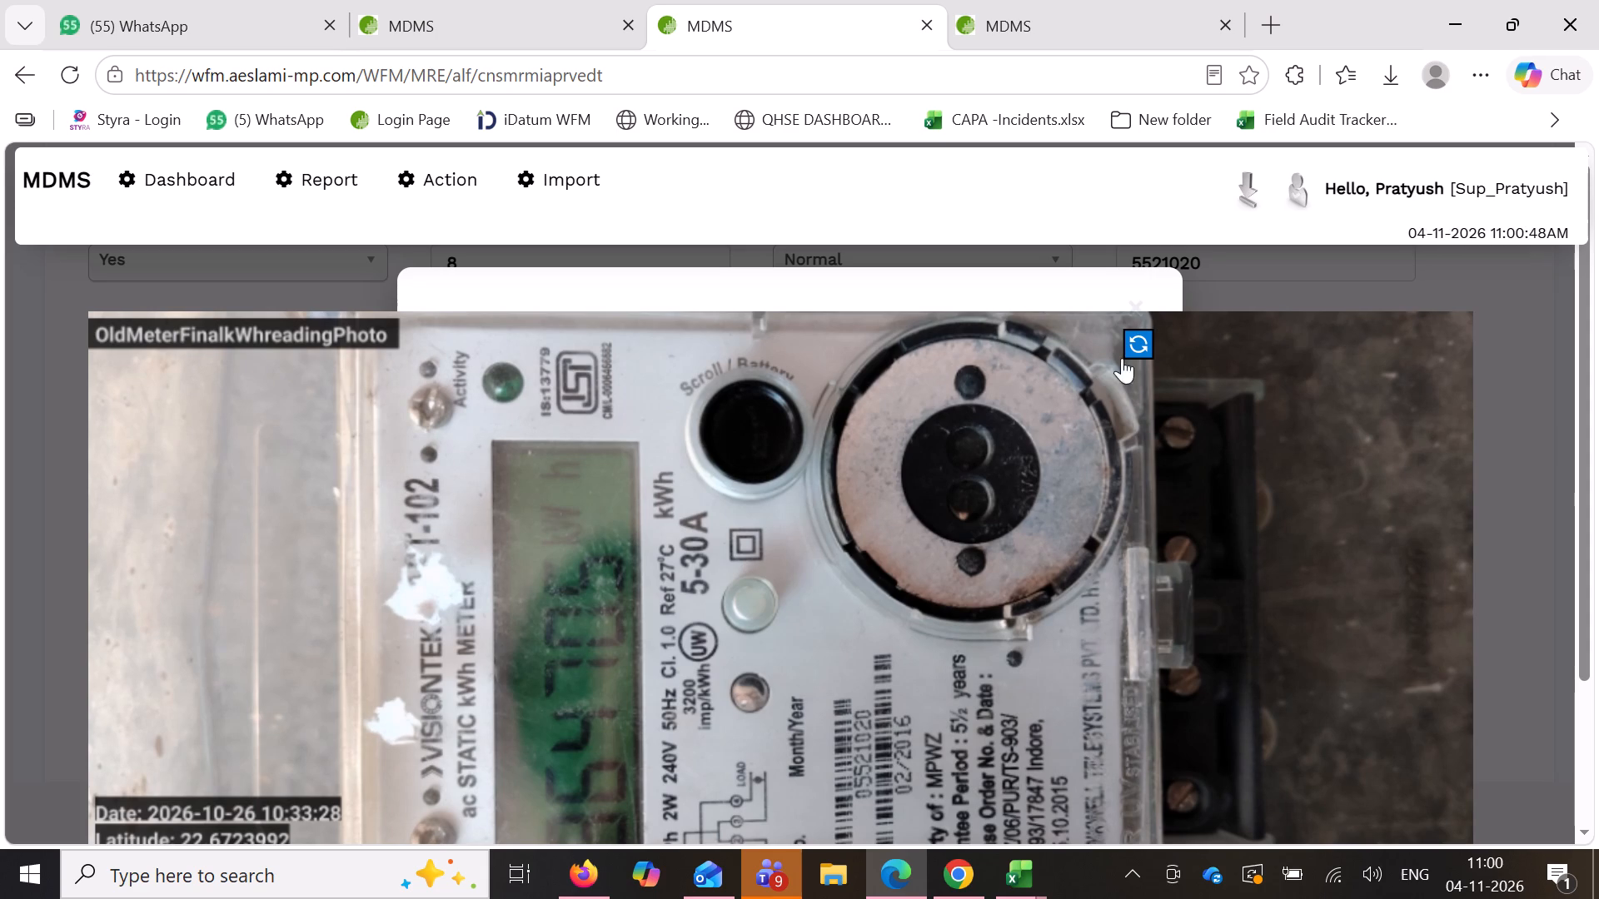
pyautogui.click(1145, 345)
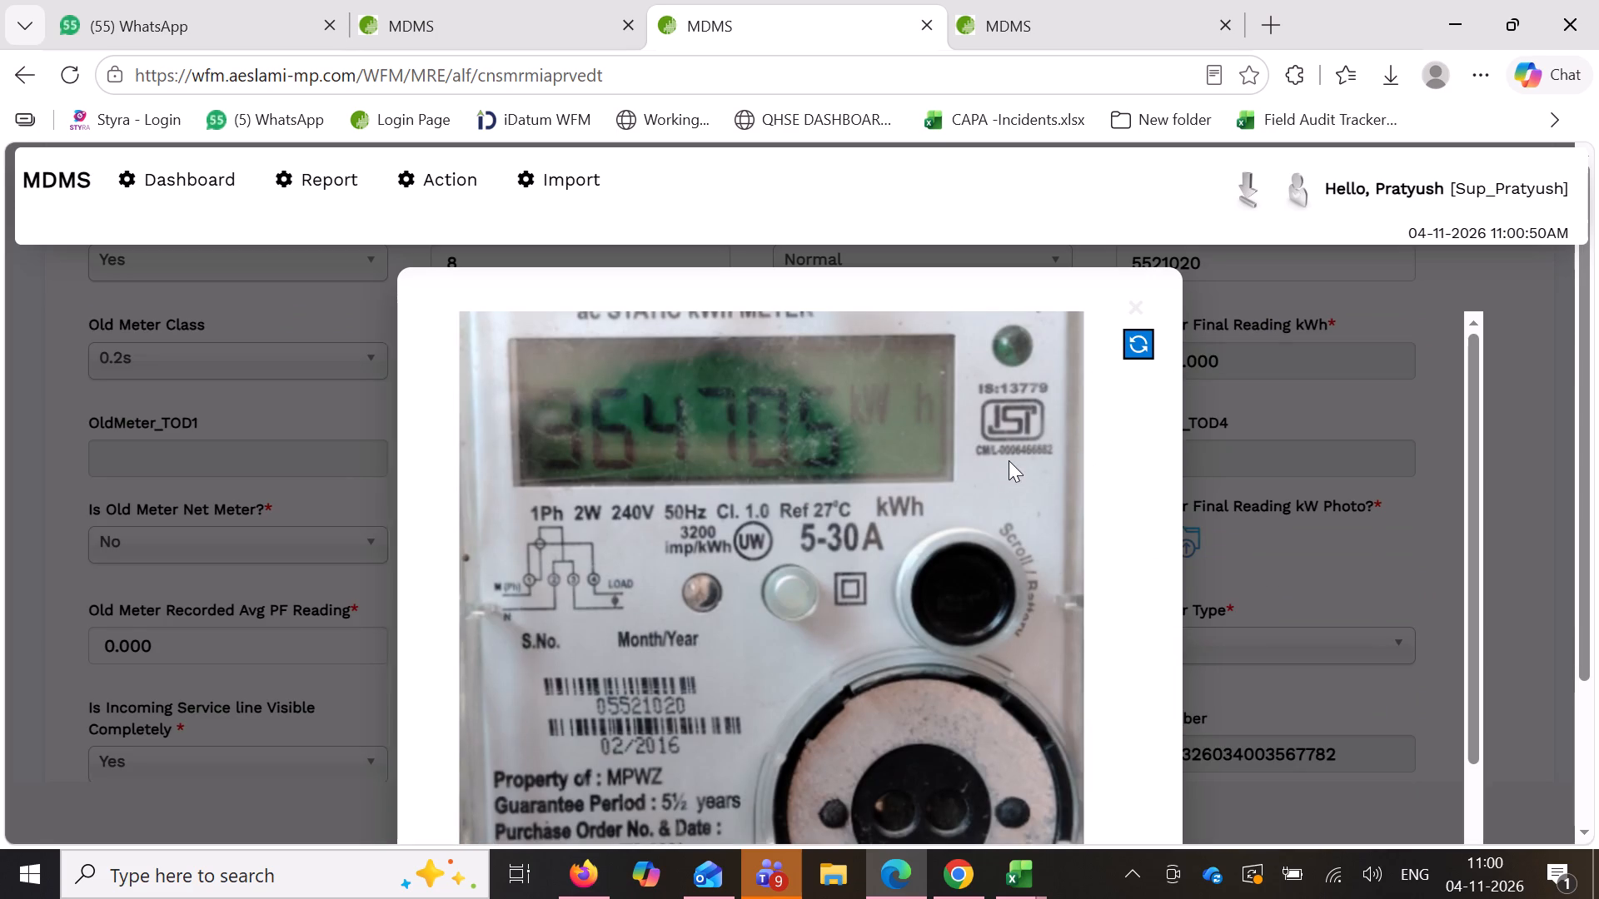
pyautogui.scroll(-2, 858, 524)
pyautogui.scroll(1, 859, 524)
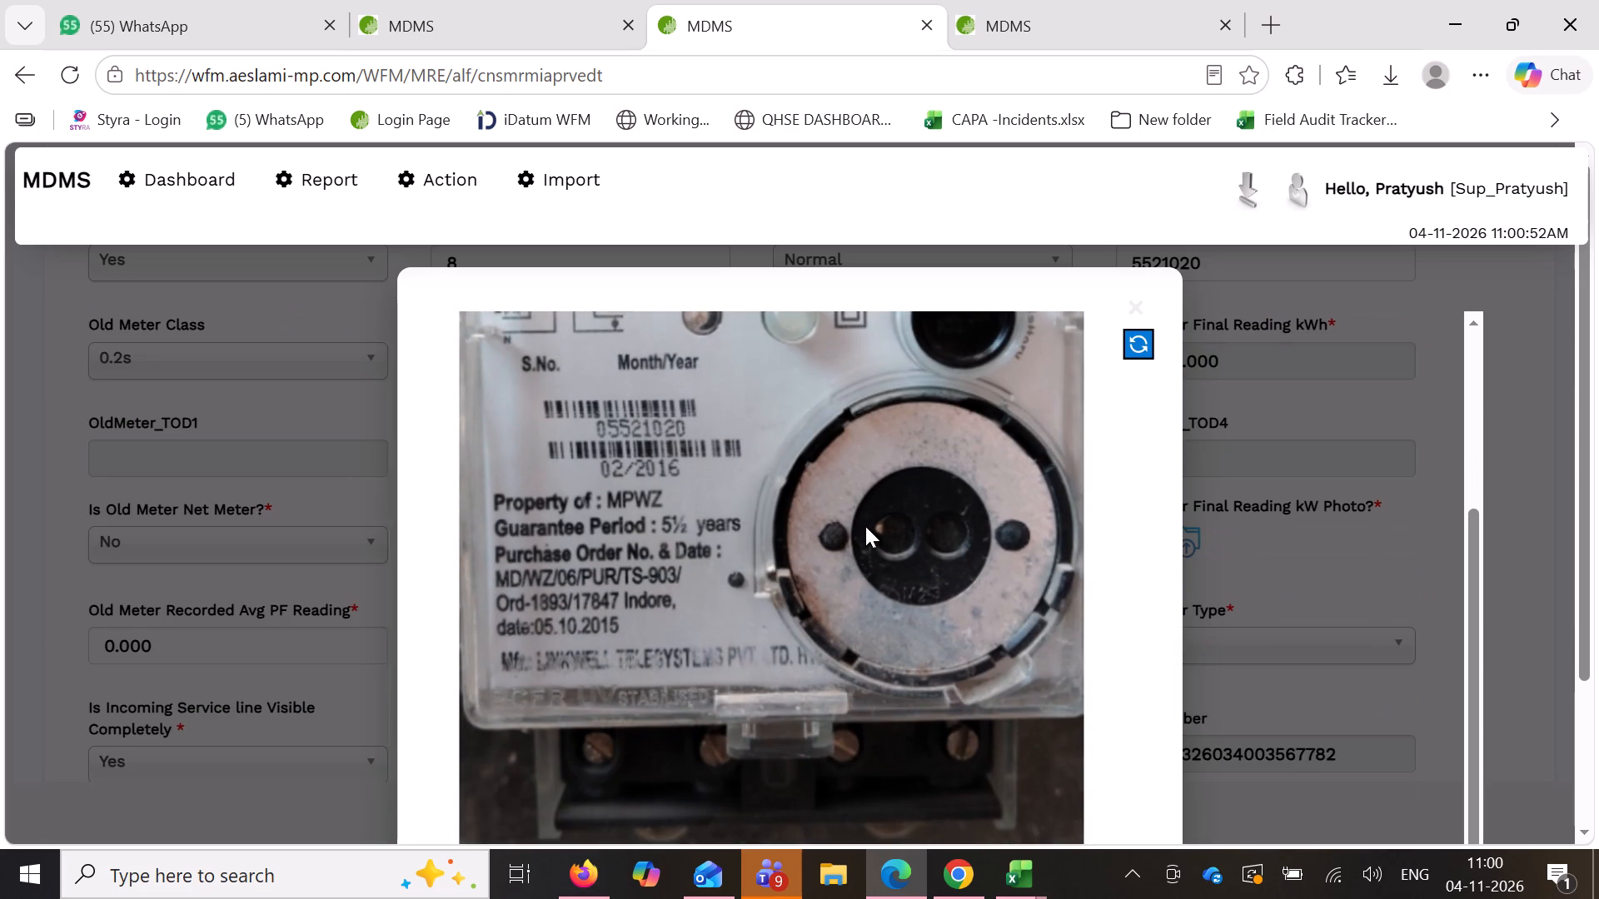
pyautogui.scroll(1, 865, 526)
pyautogui.click(1134, 305)
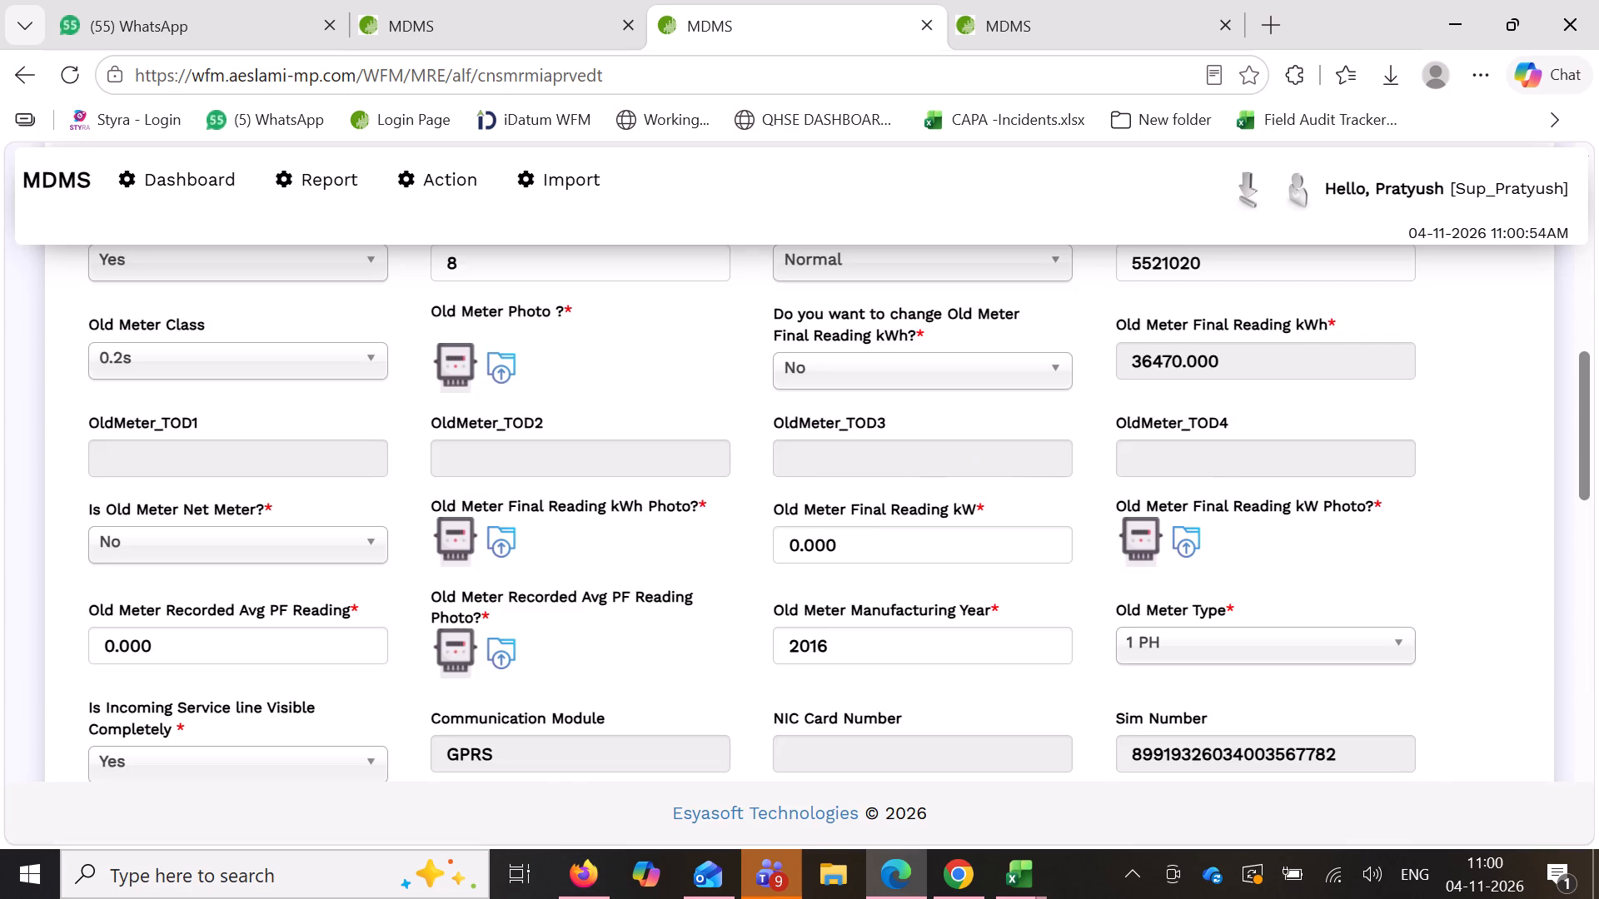
# Examine the New Meter Initial Reading kWh photo and the New Meter with Seal photo of the same record.
pyautogui.scroll(-4, 603, 582)
pyautogui.scroll(-4, 783, 555)
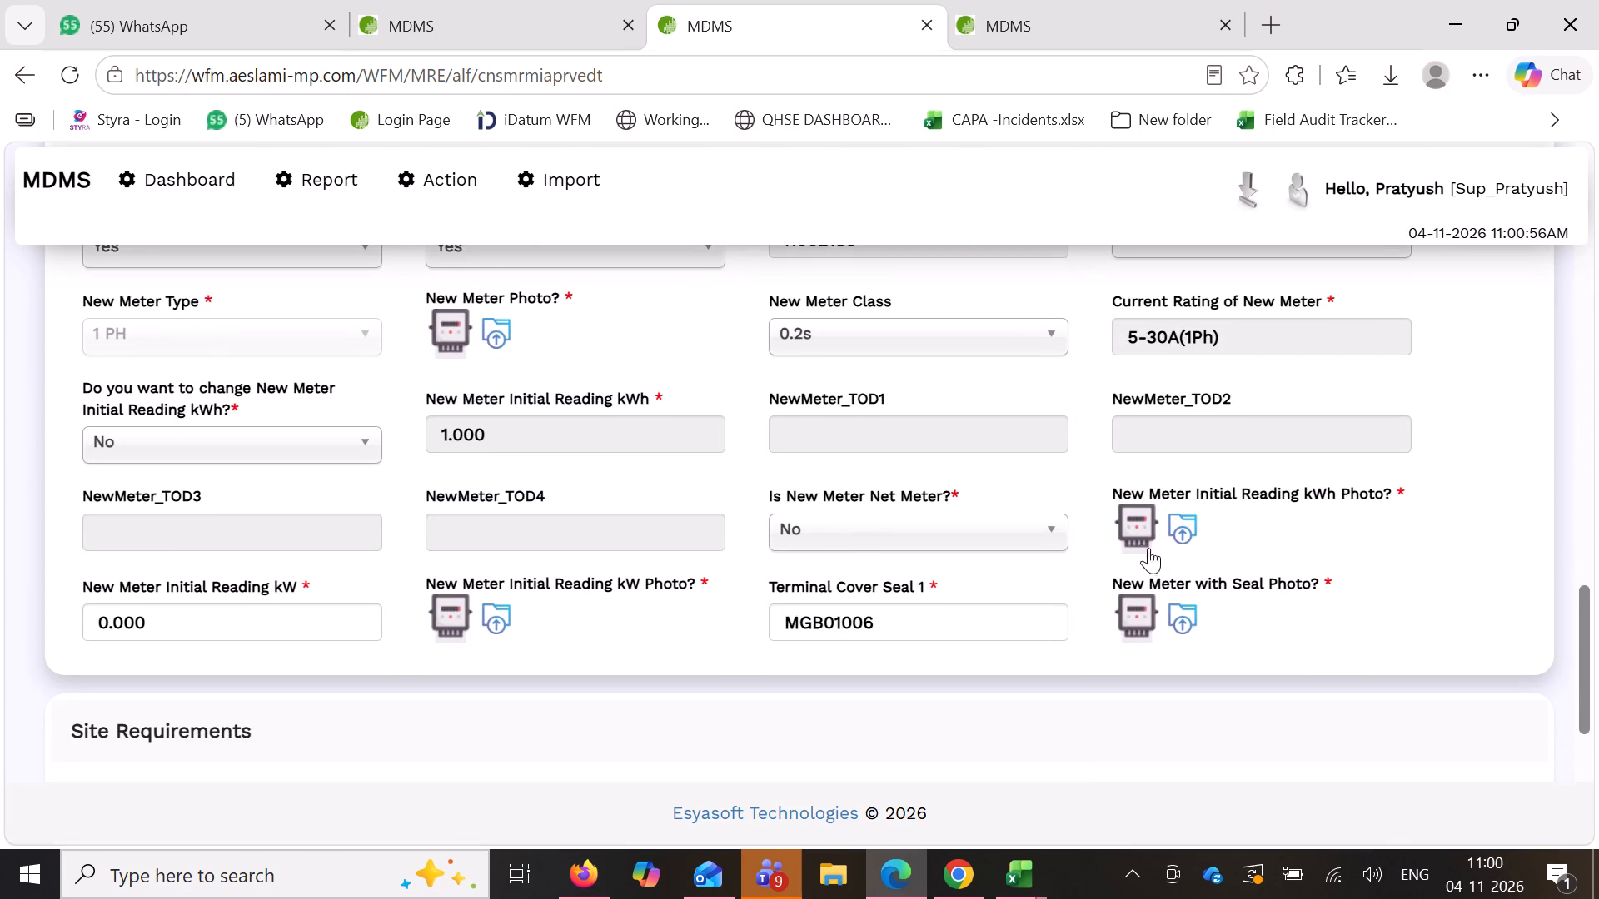
pyautogui.click(1139, 534)
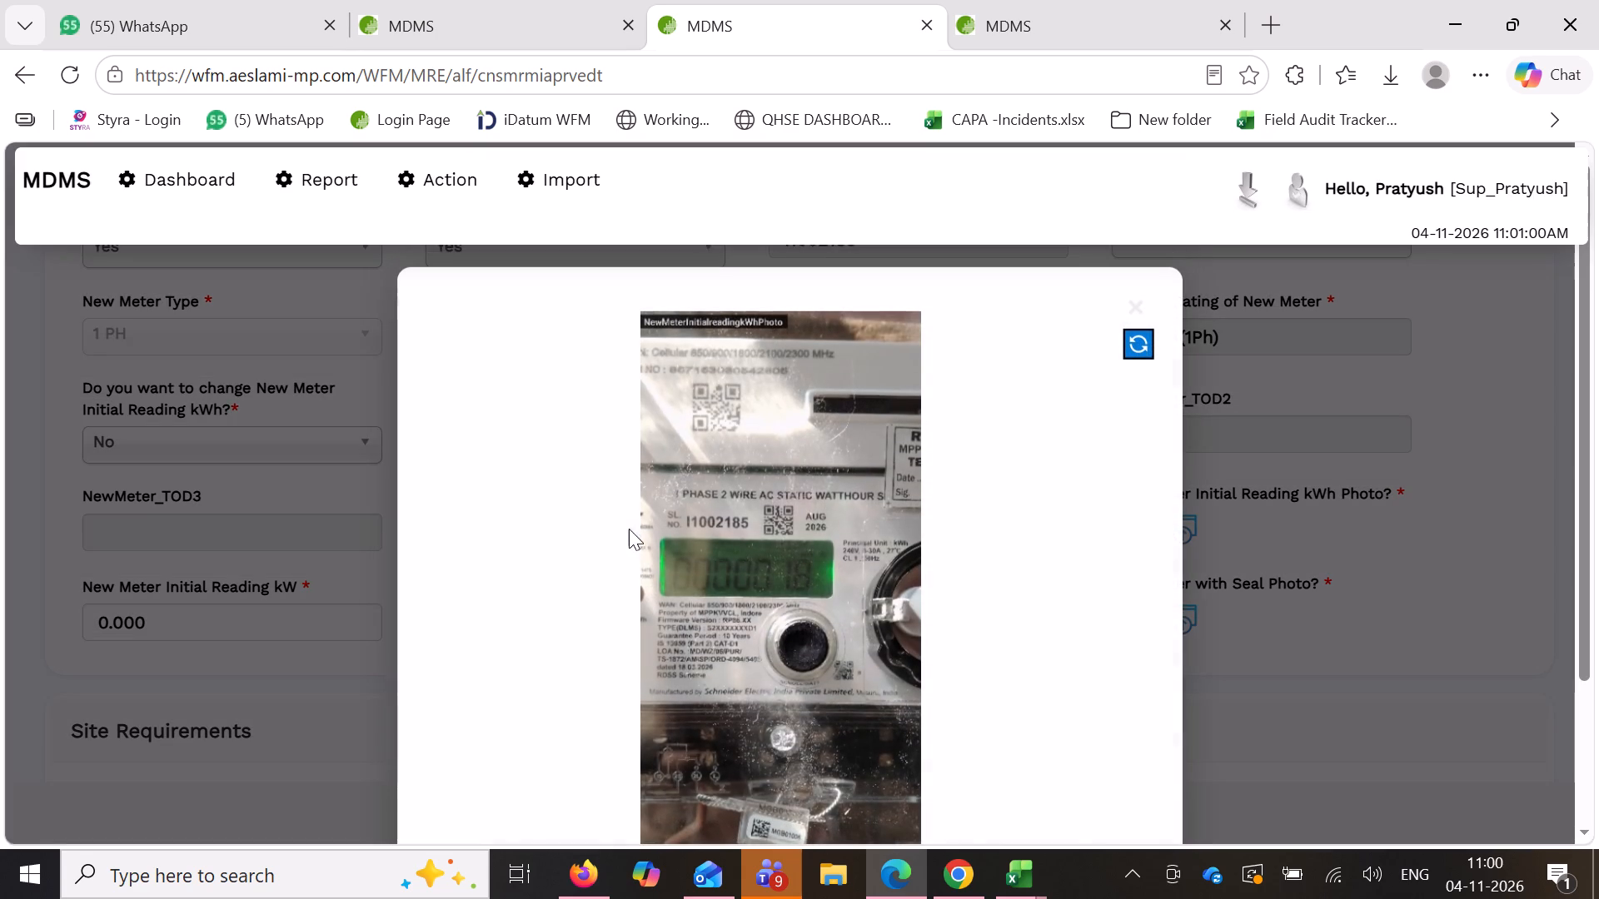
pyautogui.scroll(-1, 780, 571)
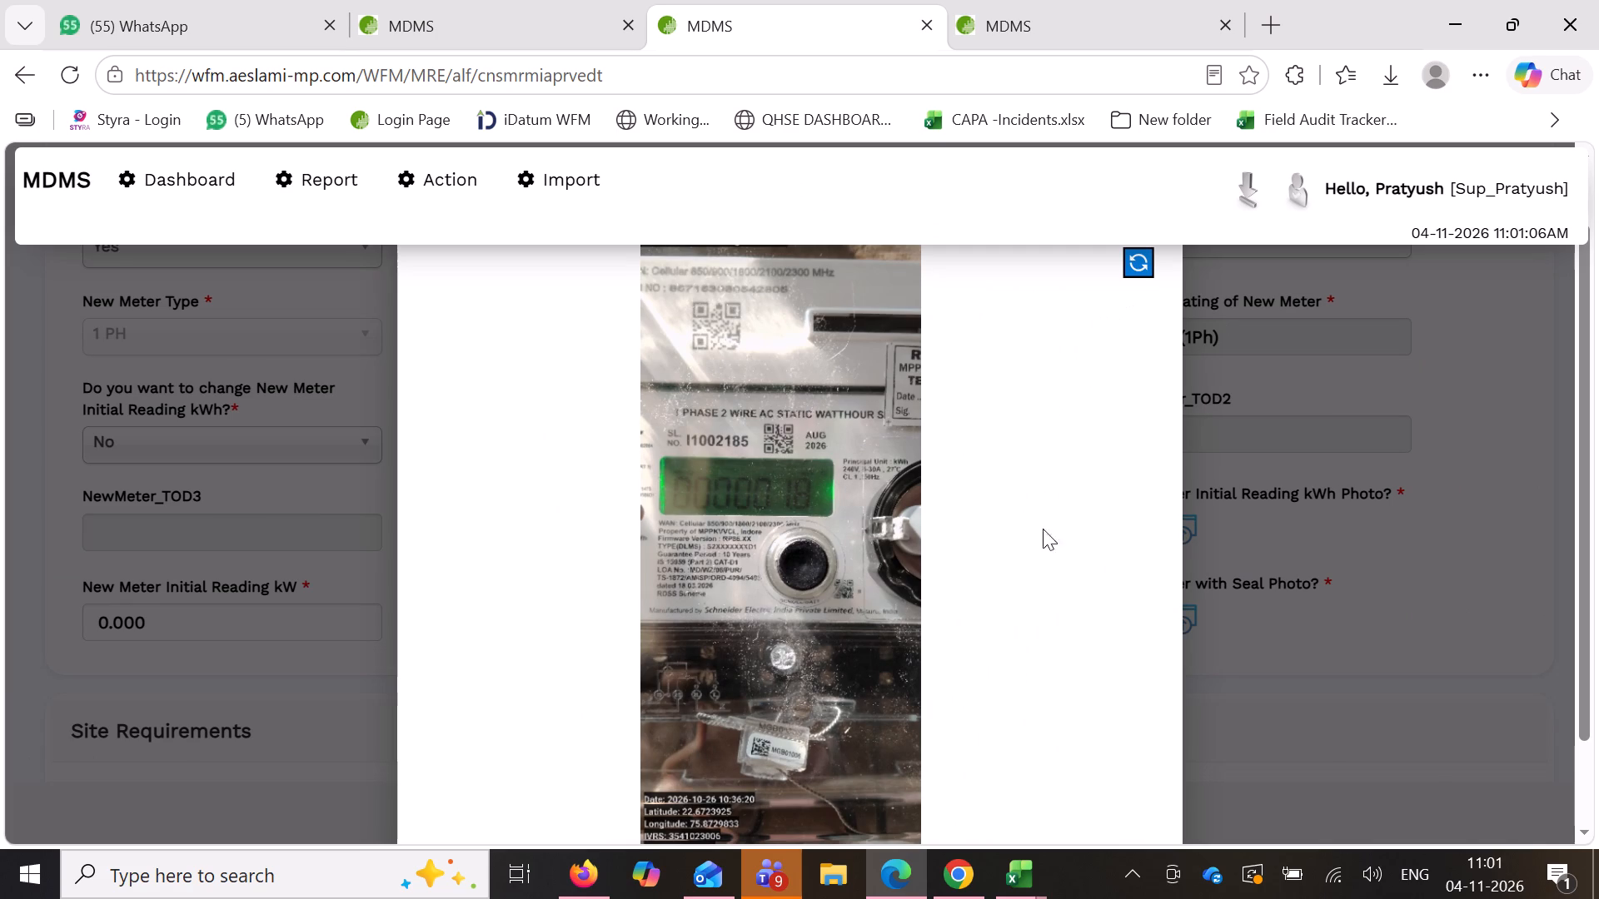
pyautogui.scroll(1, 821, 490)
pyautogui.click(1137, 310)
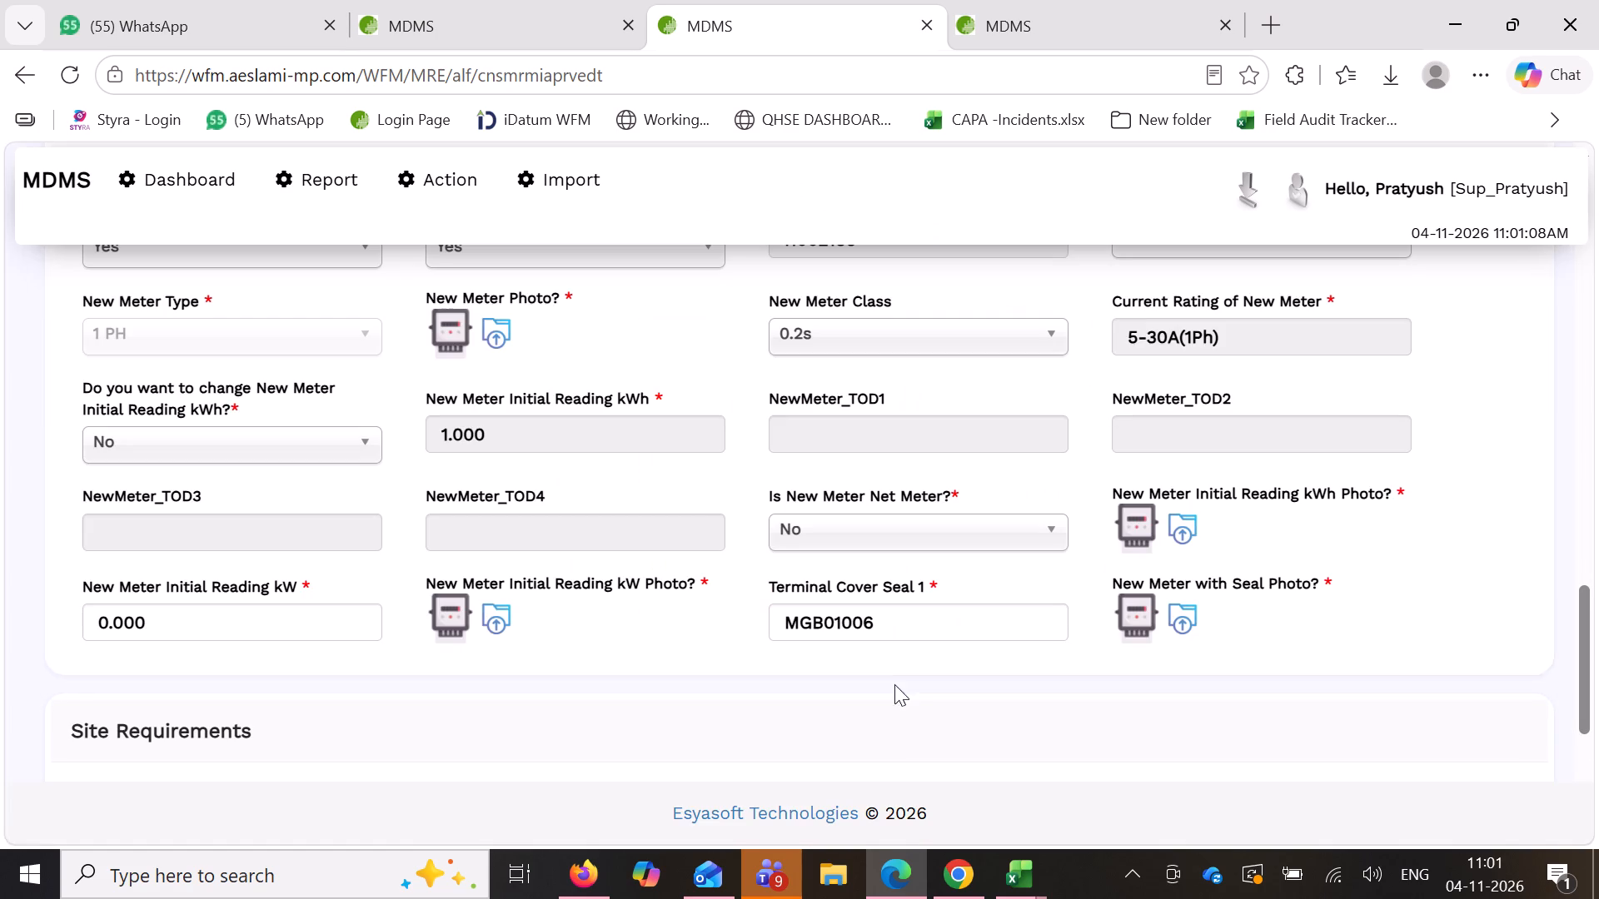
pyautogui.click(1123, 623)
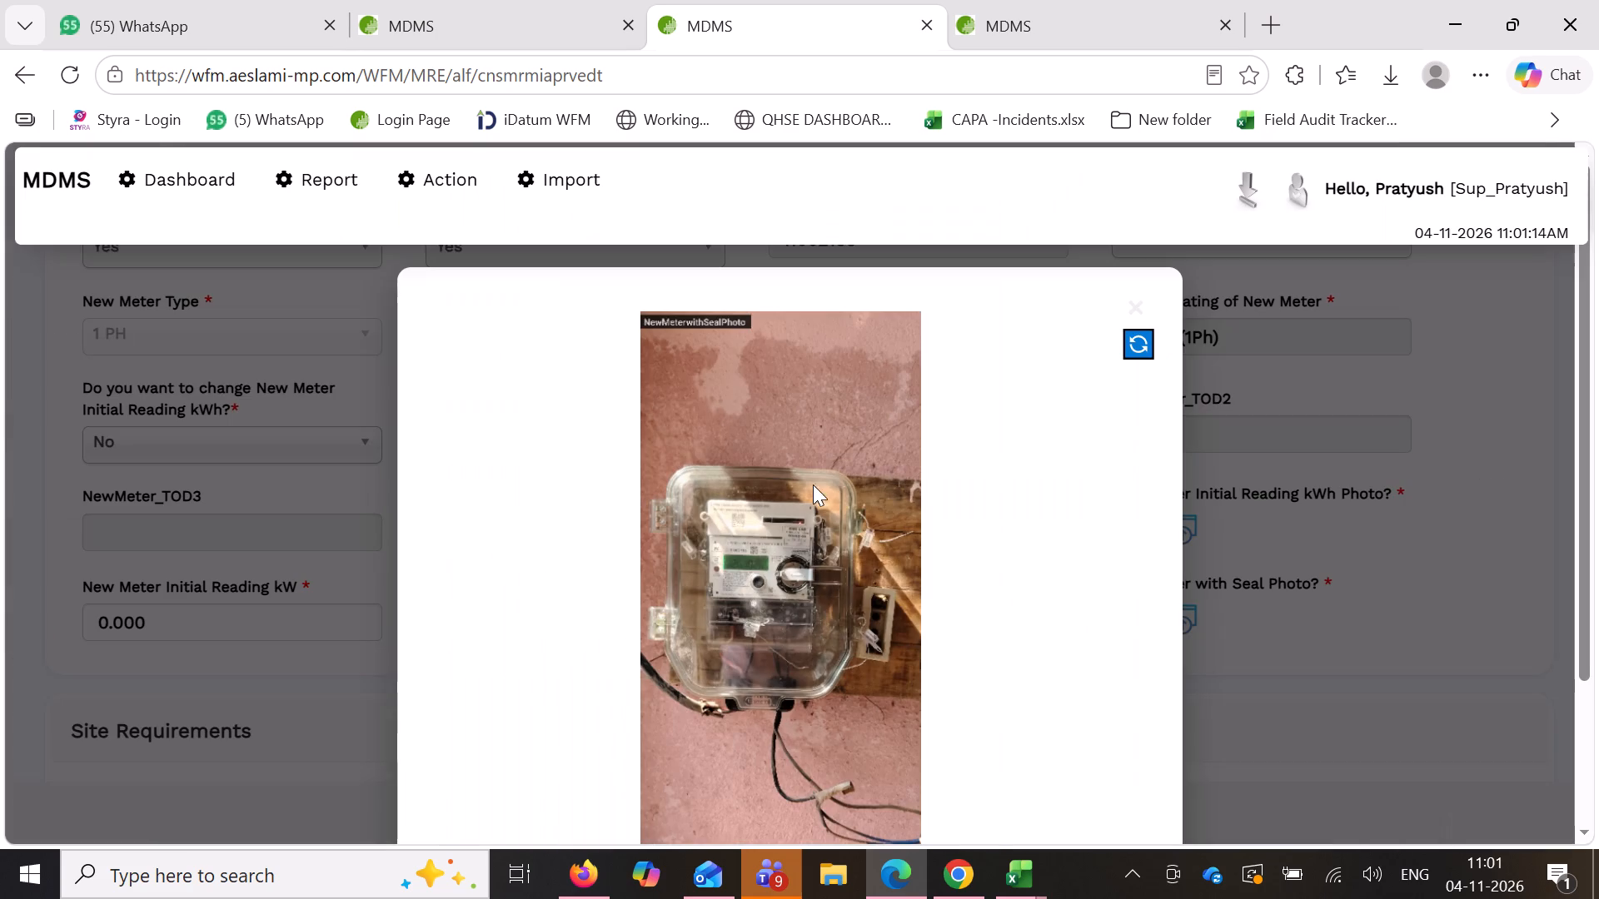
pyautogui.click(1143, 307)
# Approve the record with the remark "ok" and return to the pending approvals list.
pyautogui.scroll(-3, 770, 566)
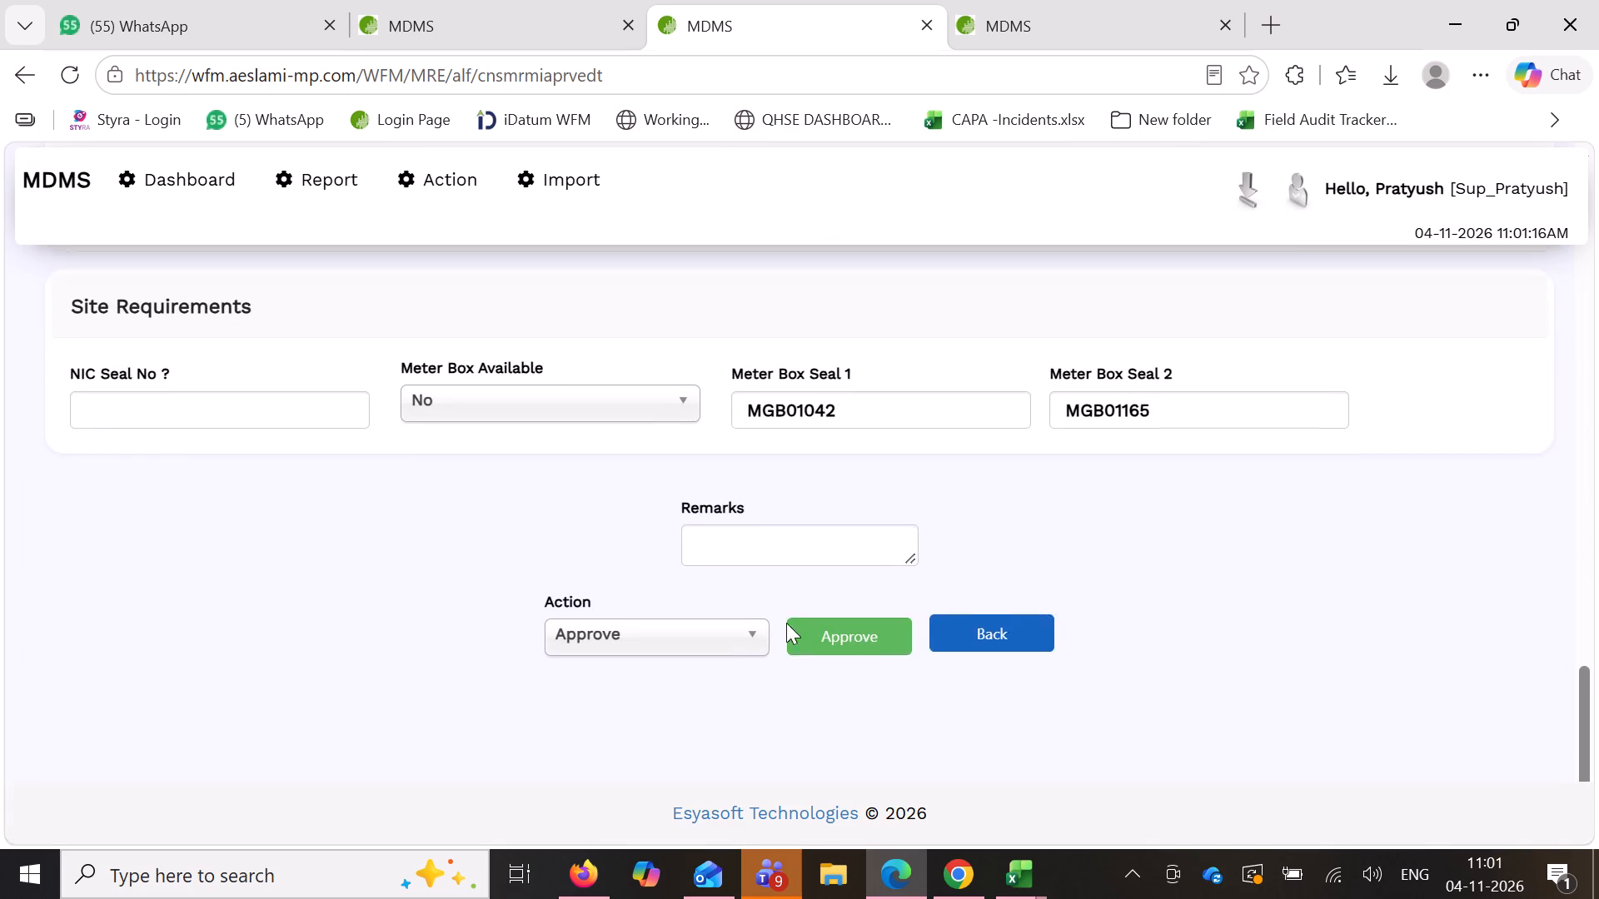
pyautogui.click(788, 587)
pyautogui.write('ok')
pyautogui.click(813, 681)
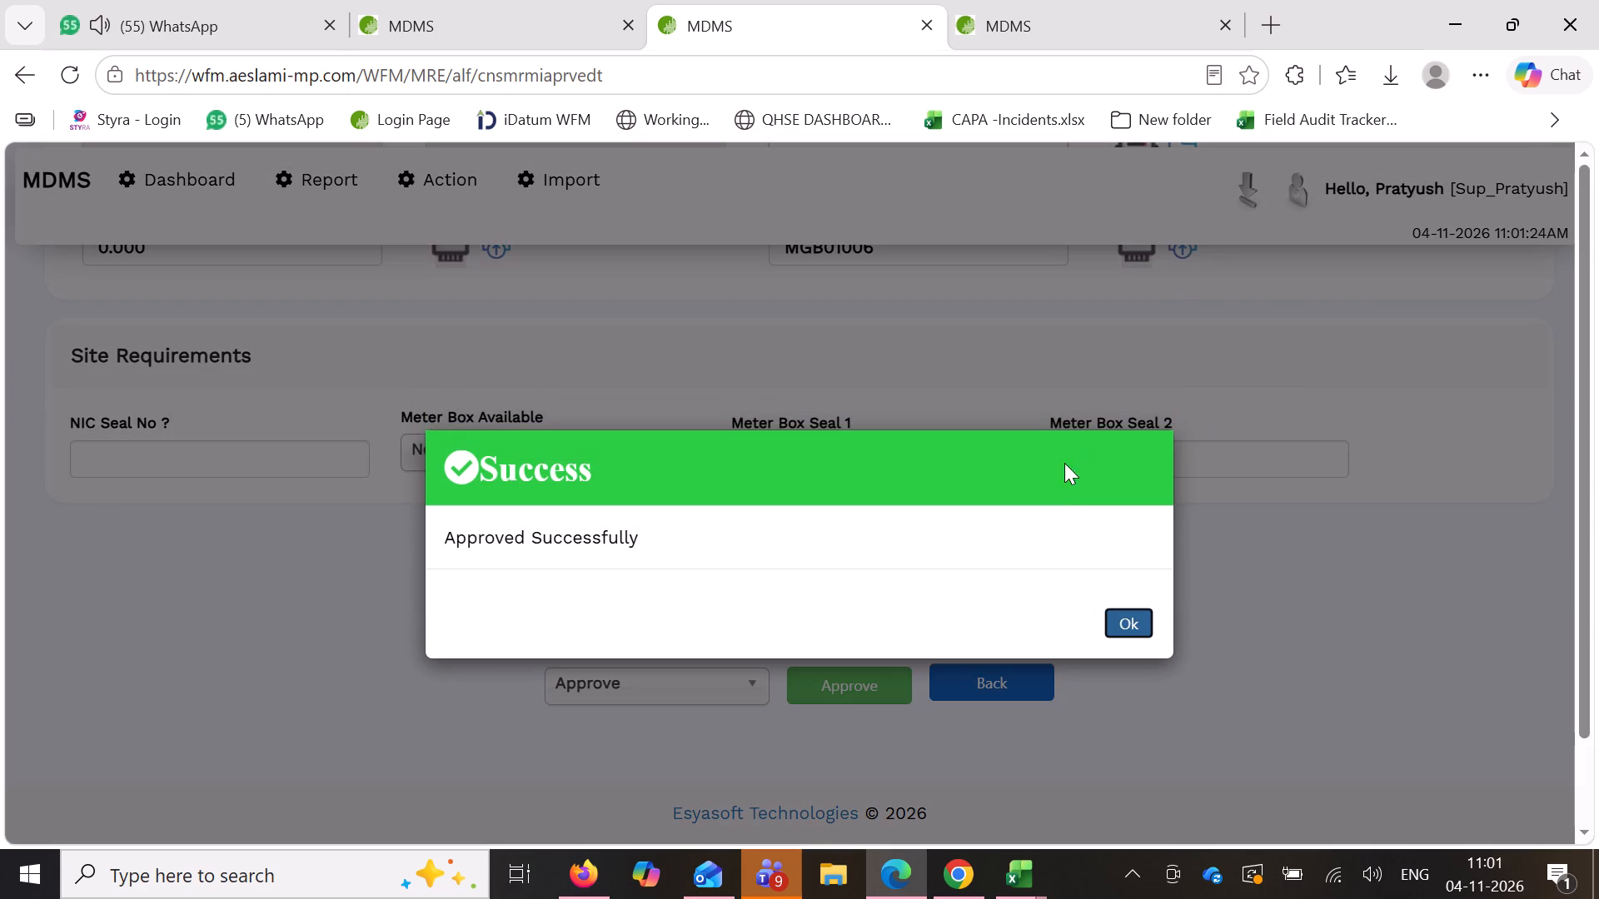
pyautogui.click(1125, 633)
pyautogui.click(1128, 618)
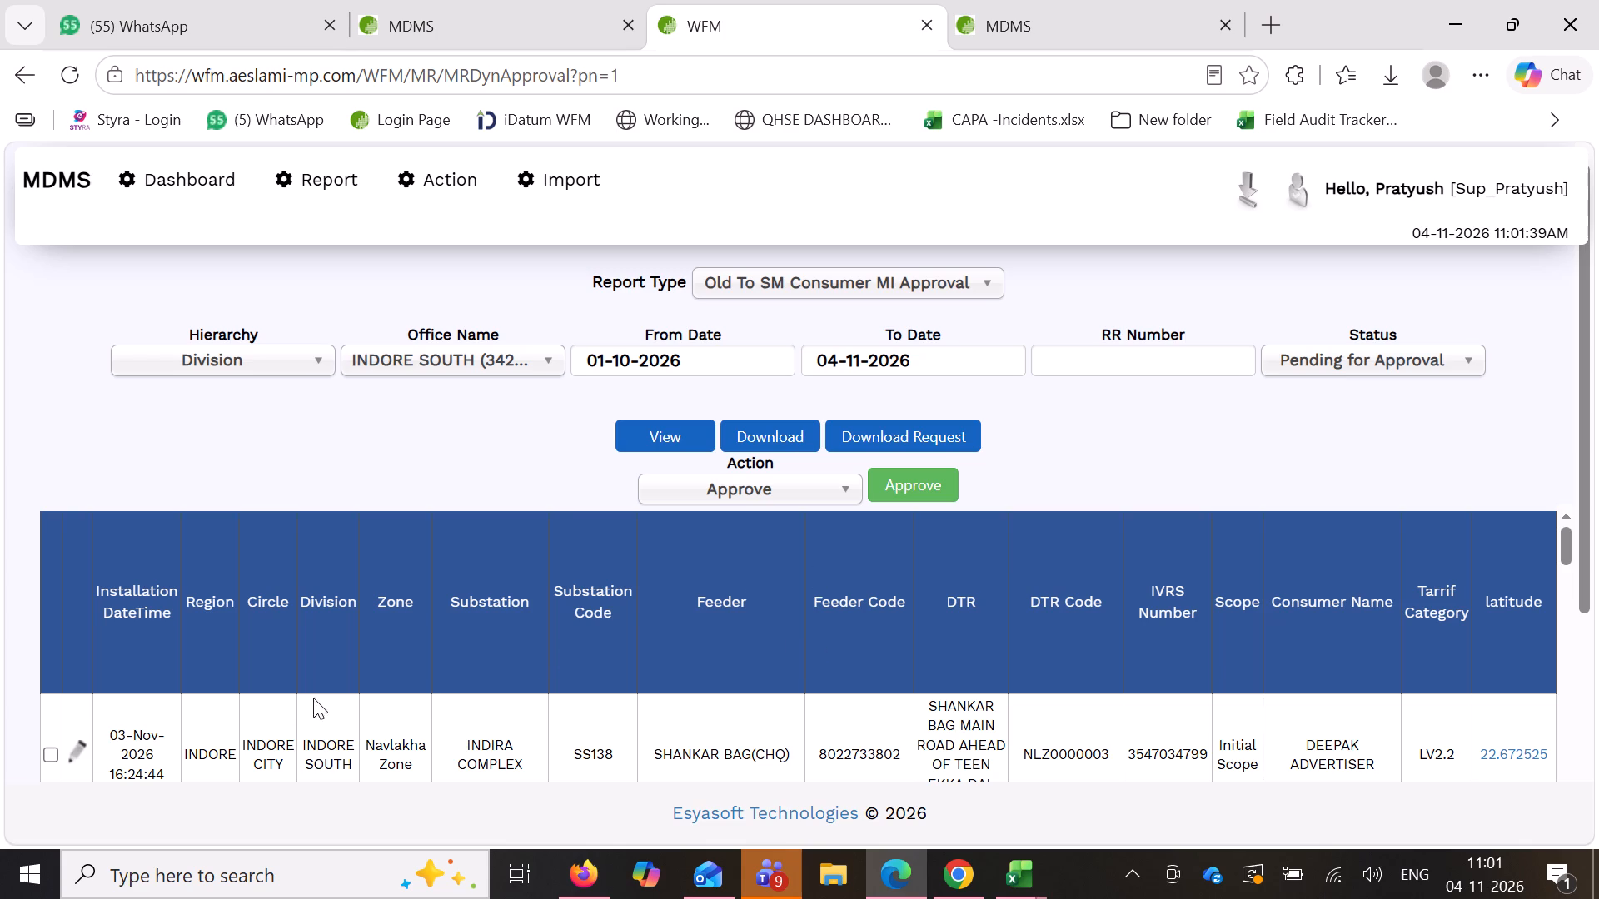
# Go to page 2 of the pending list and open its first record, installed 28-Oct-2026 10:58:46, for editing.
pyautogui.scroll(-17, 501, 467)
pyautogui.scroll(-3, 316, 673)
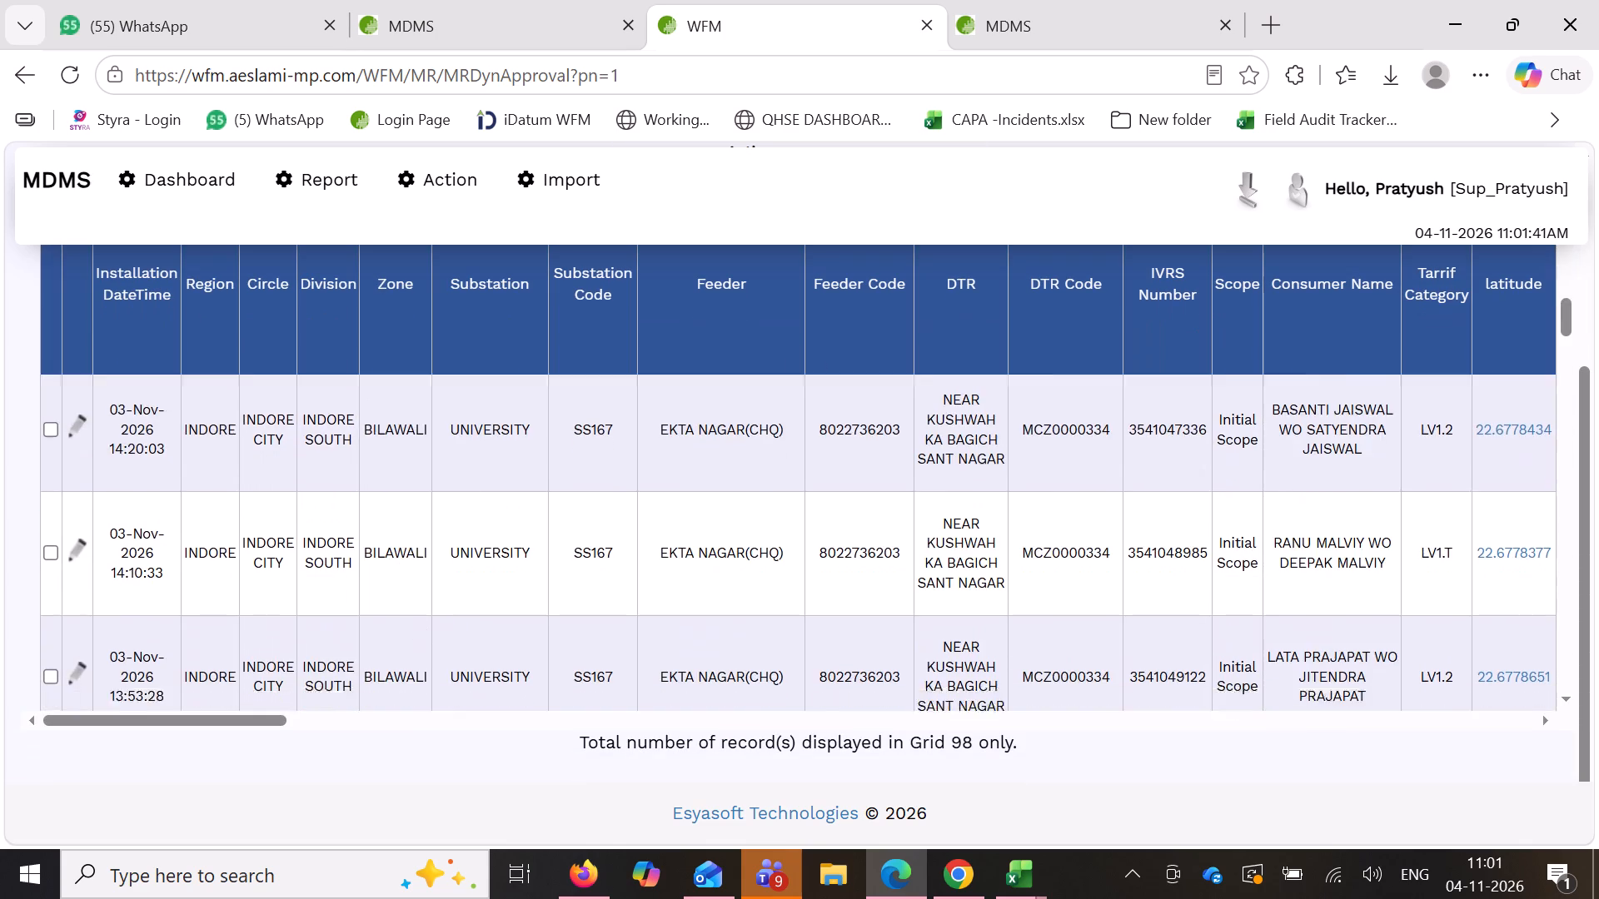
pyautogui.scroll(-20, 316, 674)
pyautogui.scroll(-20, 316, 674)
pyautogui.scroll(-5, 316, 674)
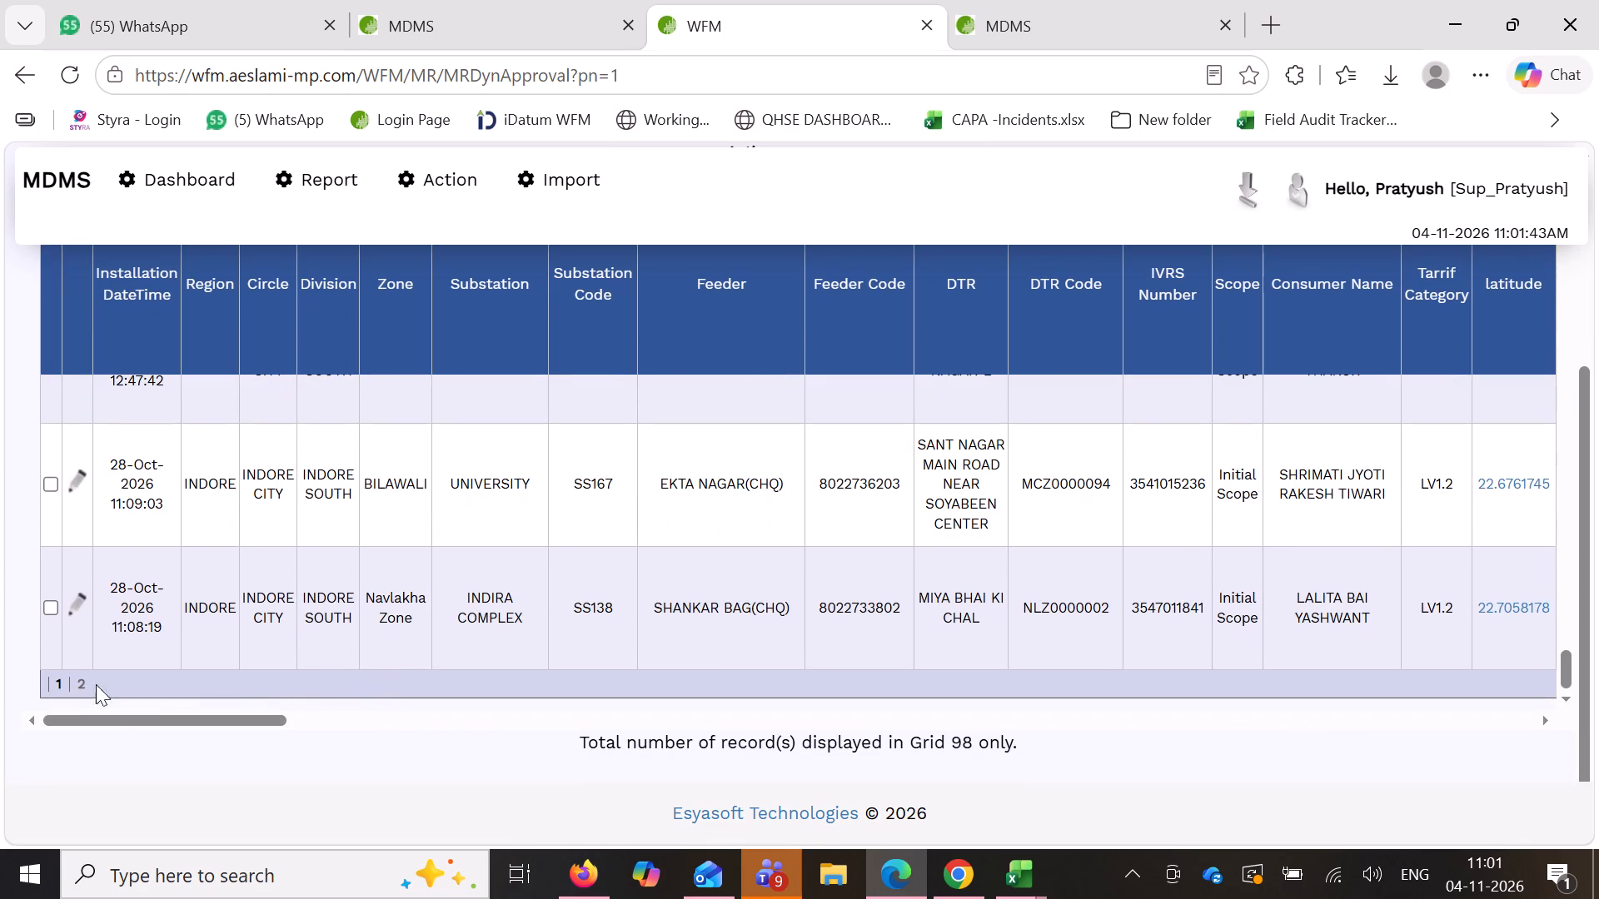
pyautogui.click(76, 678)
pyautogui.click(83, 683)
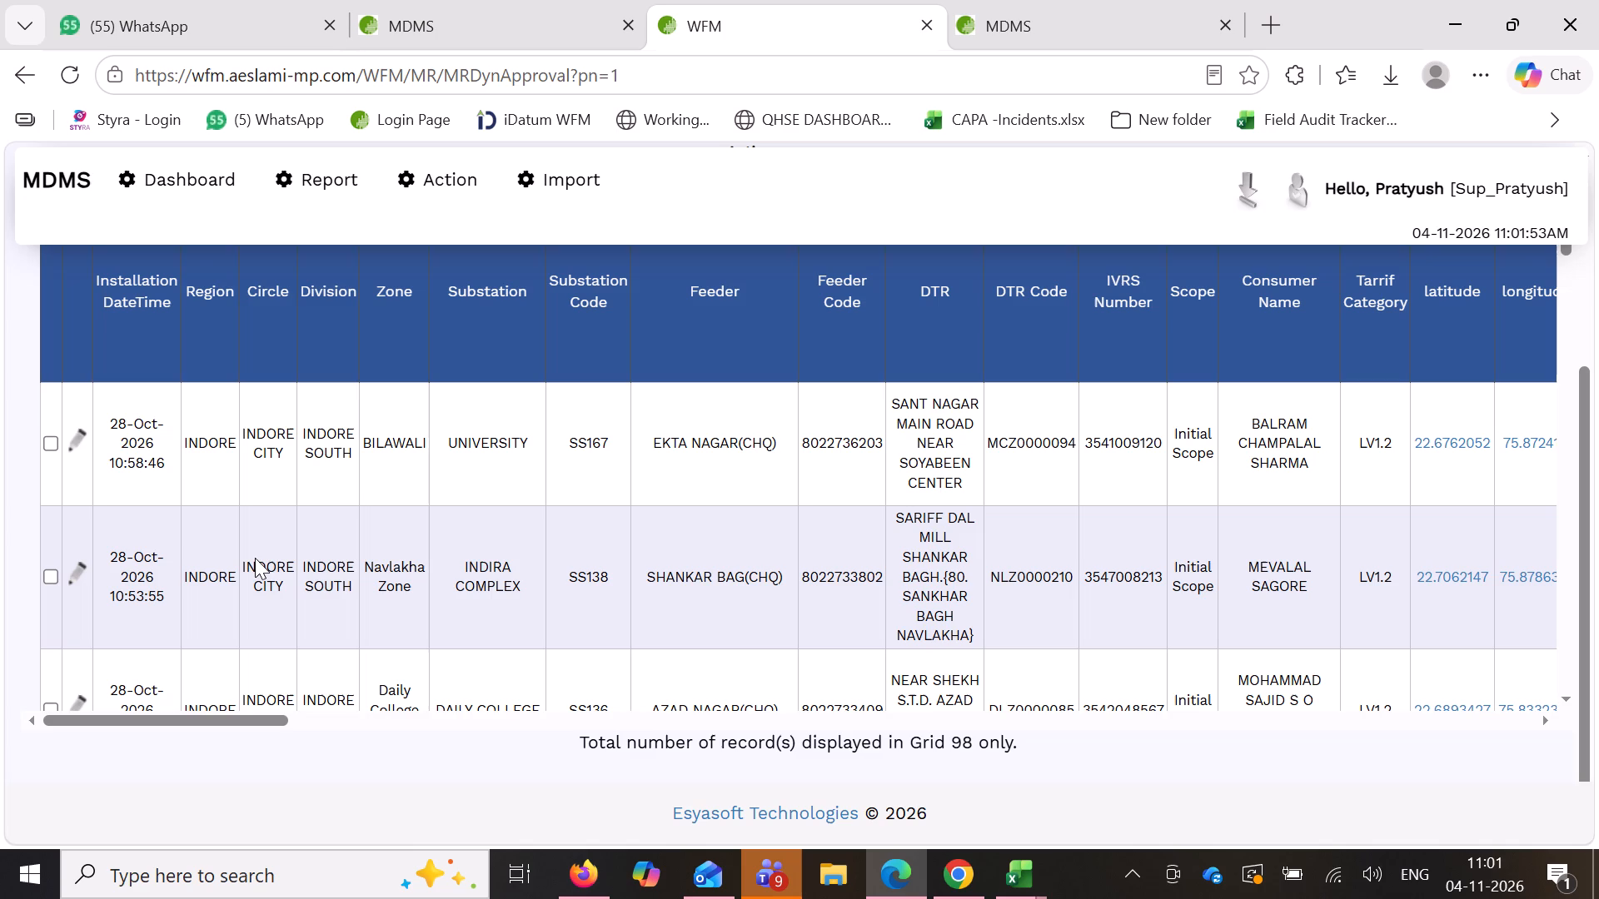
pyautogui.scroll(4, 167, 506)
pyautogui.click(76, 746)
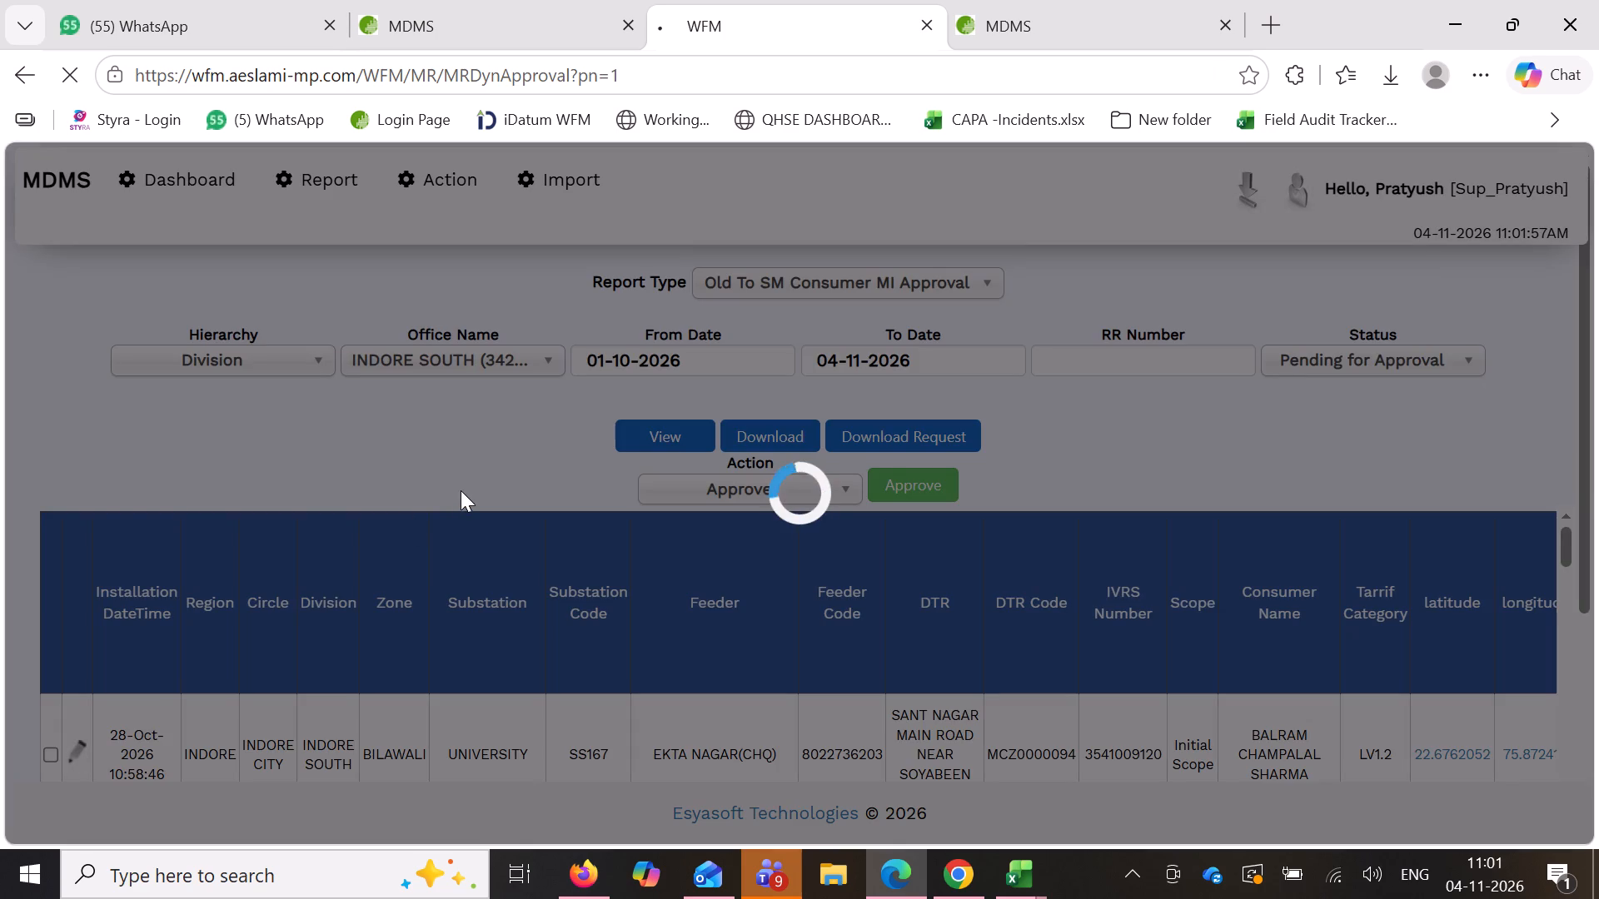
# Examine this record's details with its Old Meter Final Reading kWh photo and New Meter Initial Reading kWh photo.
pyautogui.scroll(-3, 772, 459)
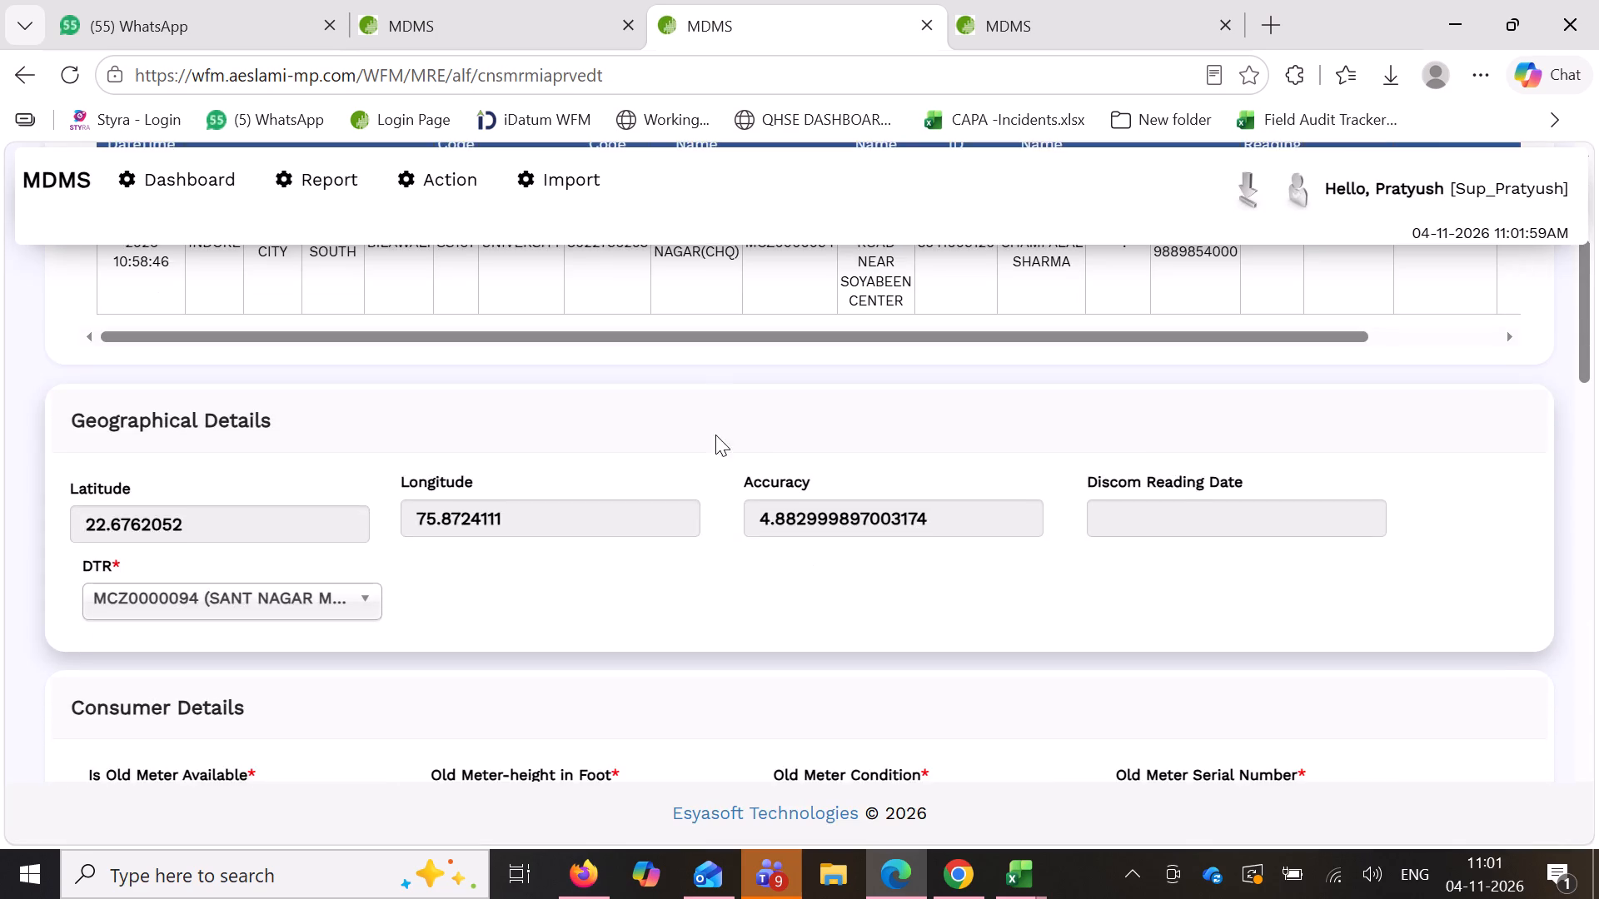
pyautogui.scroll(-3, 672, 425)
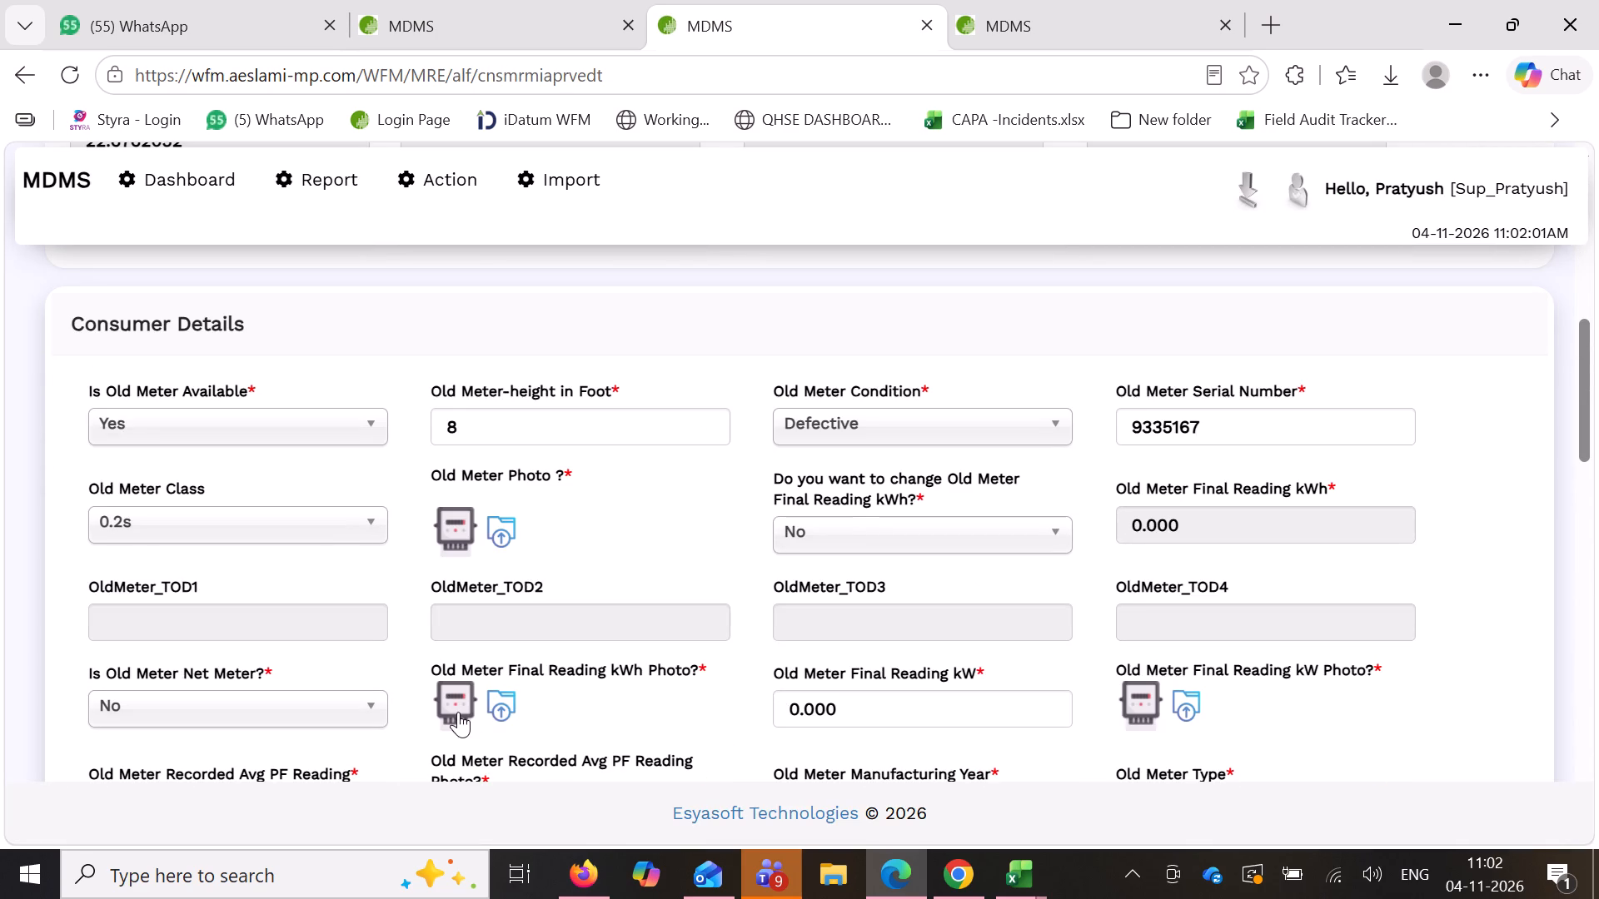
pyautogui.click(458, 712)
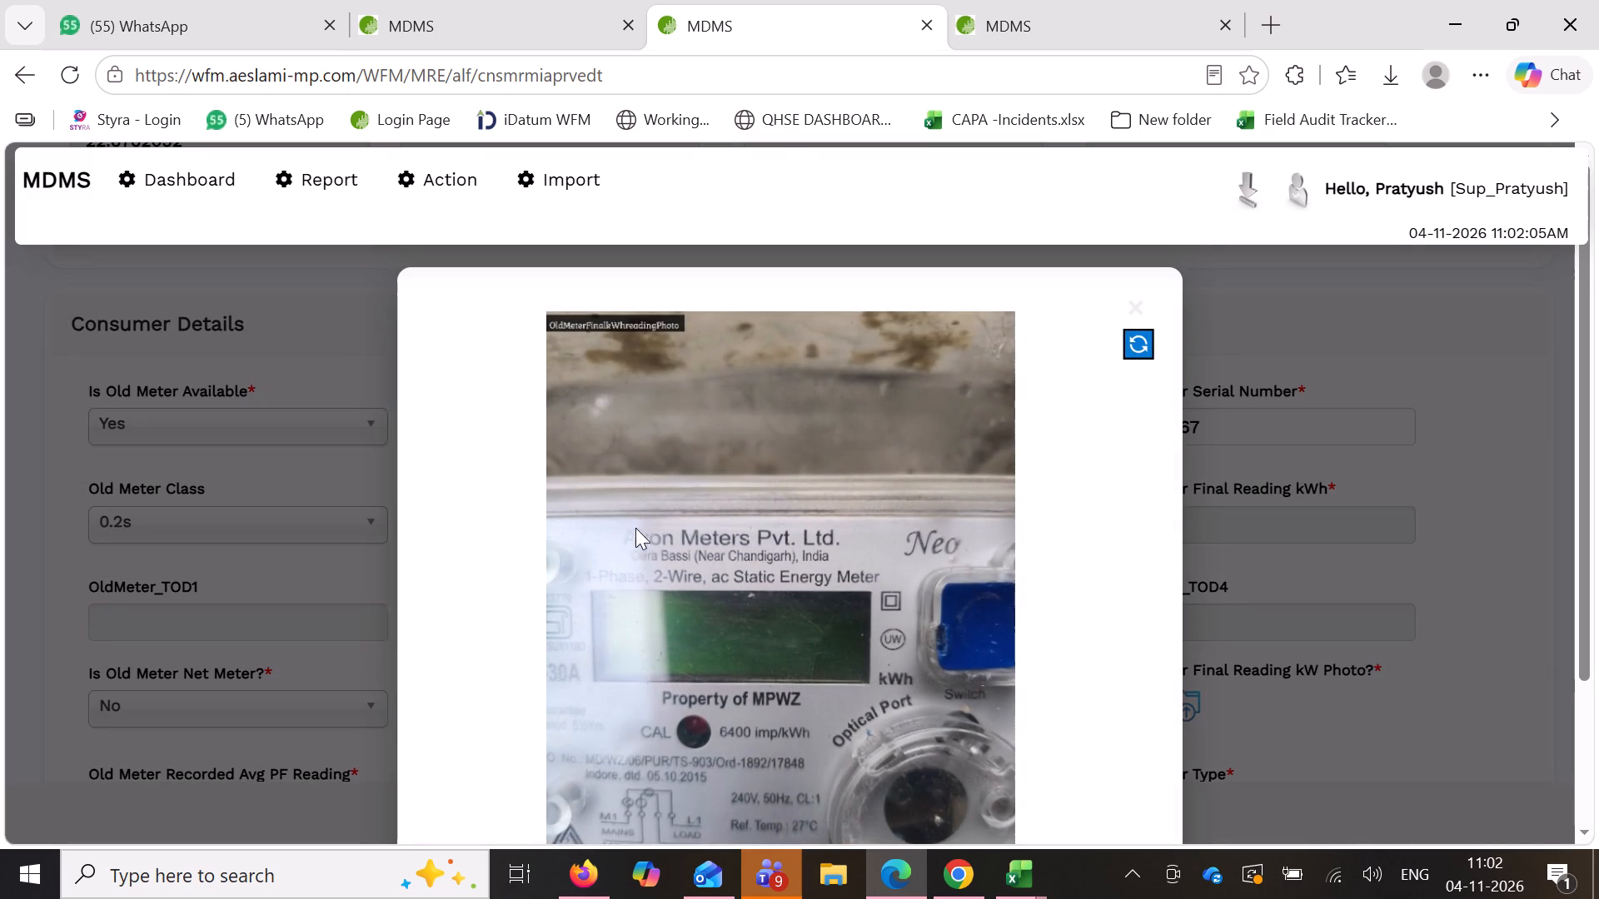
pyautogui.scroll(-1, 794, 581)
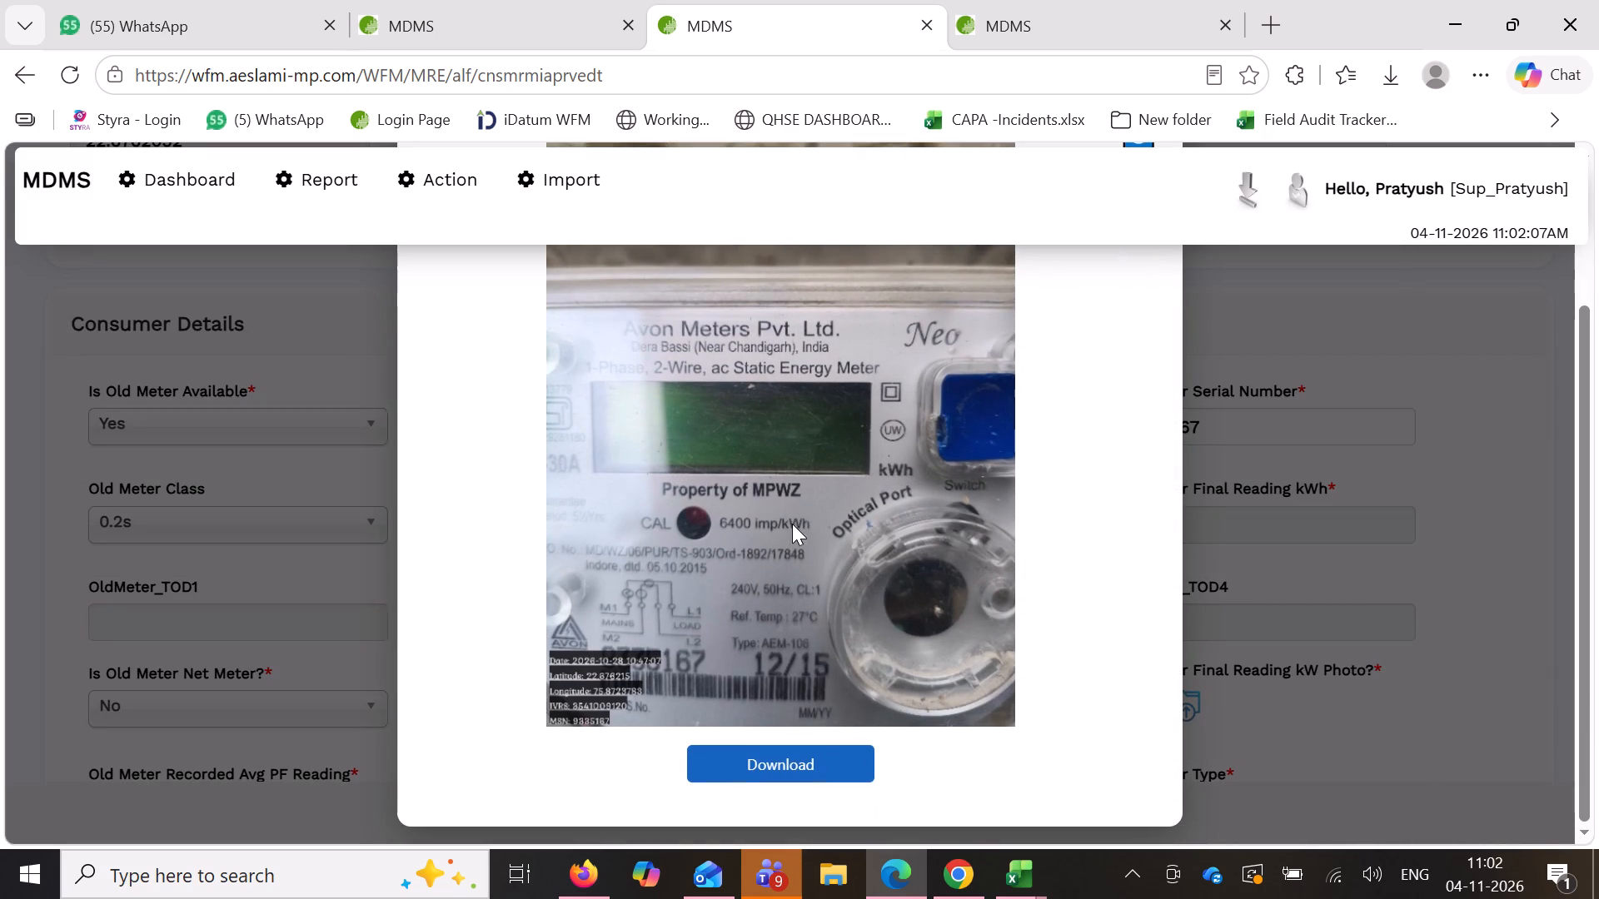
pyautogui.scroll(-1, 792, 524)
pyautogui.scroll(2, 980, 335)
pyautogui.click(1142, 307)
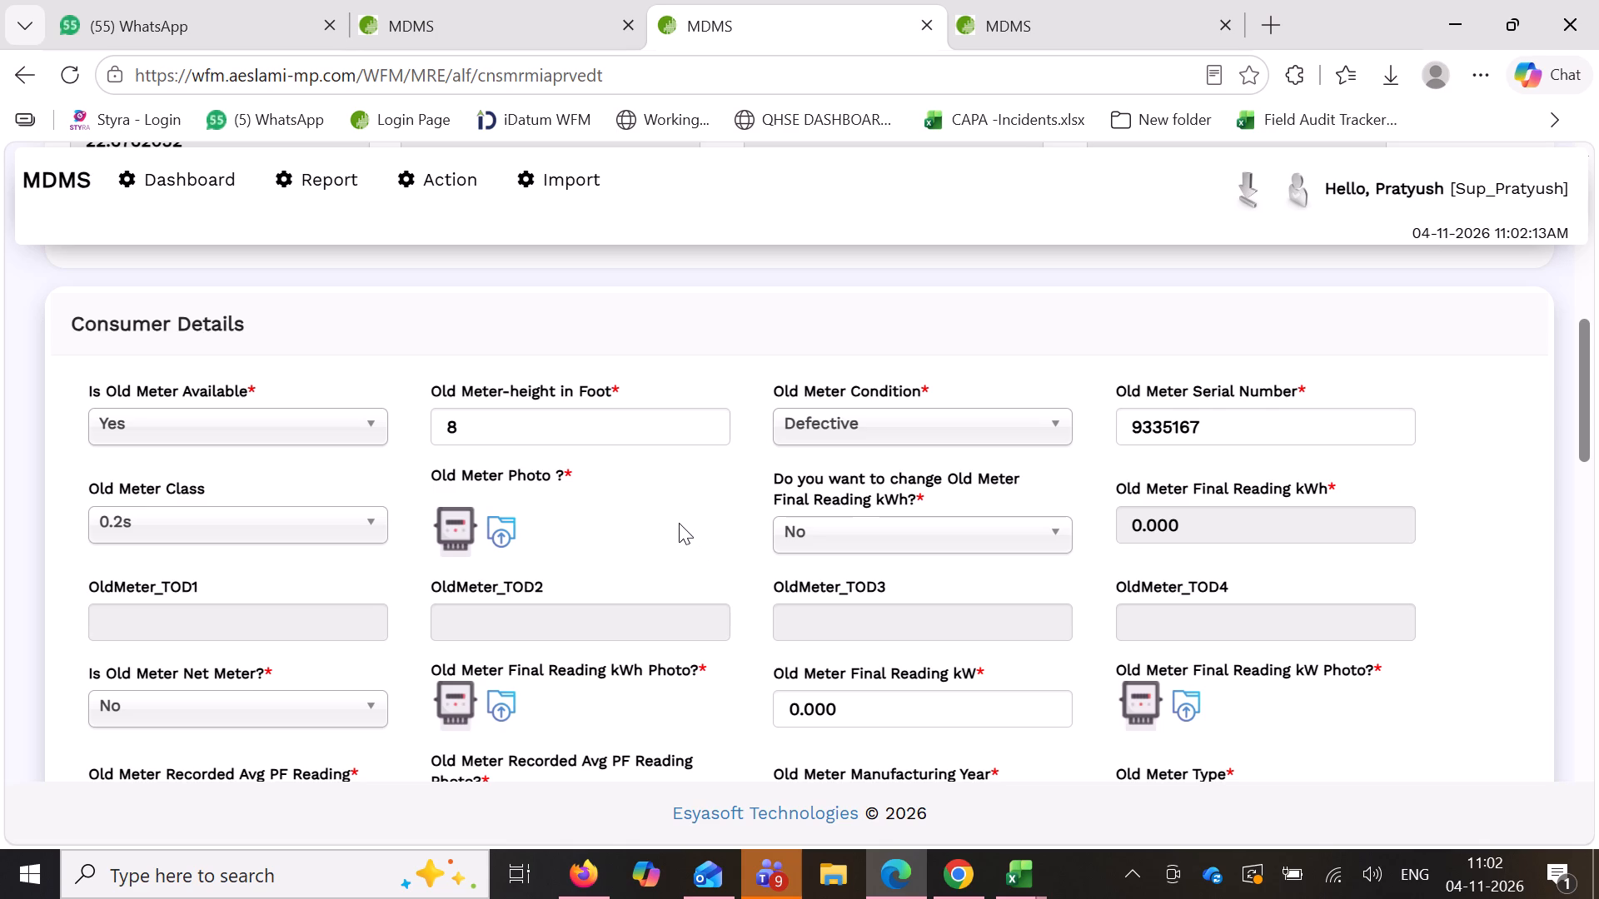
pyautogui.scroll(-8, 677, 529)
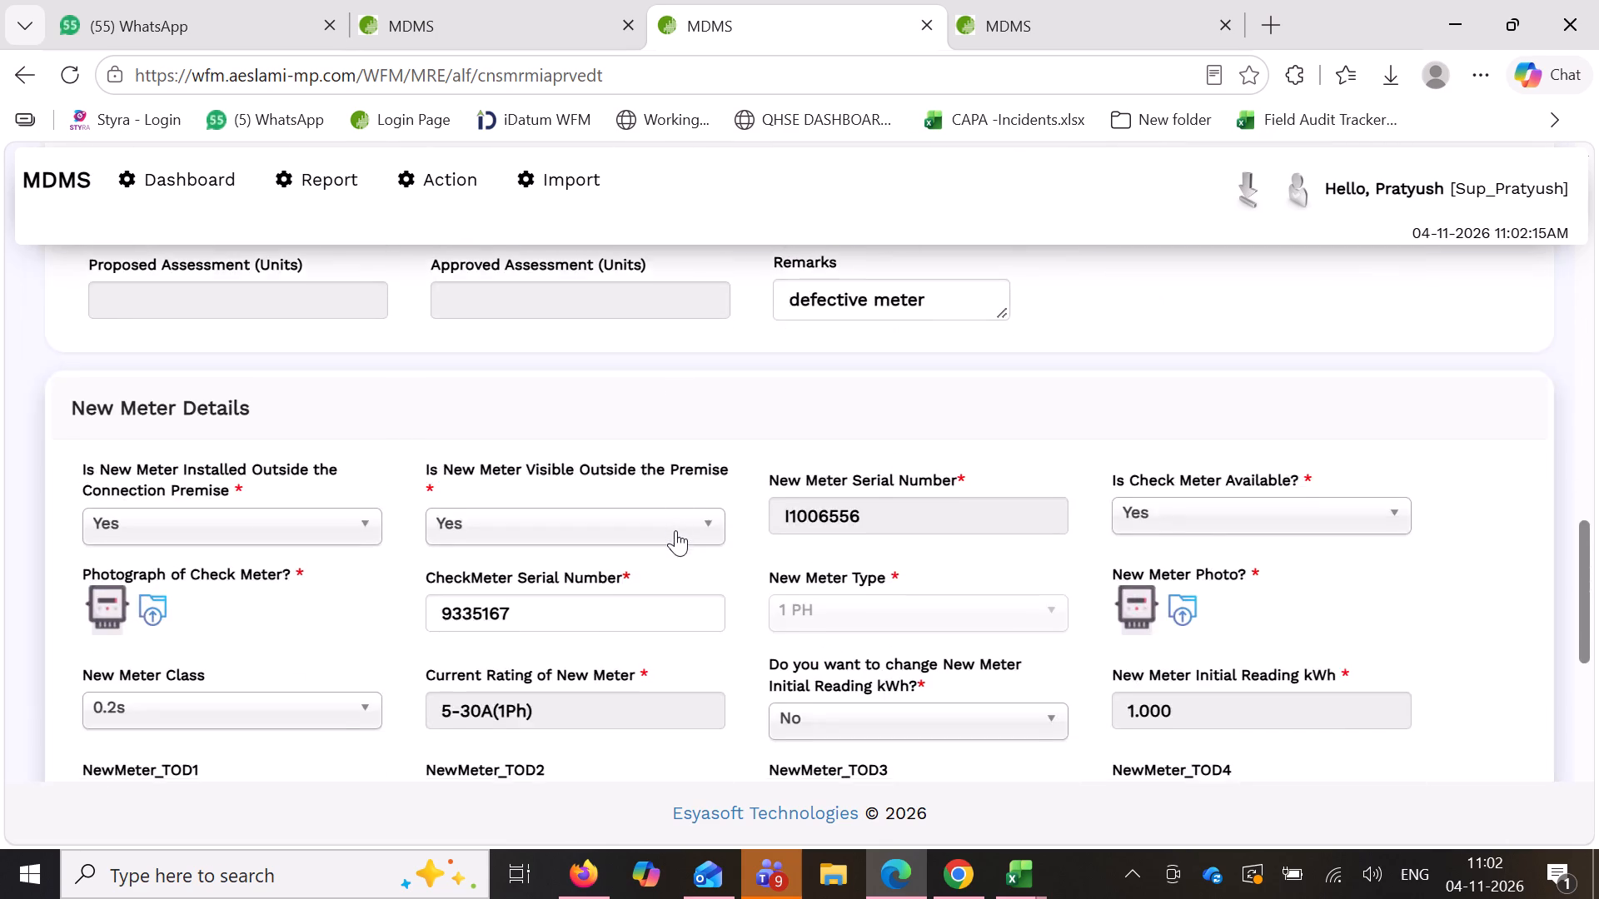
pyautogui.scroll(-3, 675, 530)
pyautogui.click(454, 395)
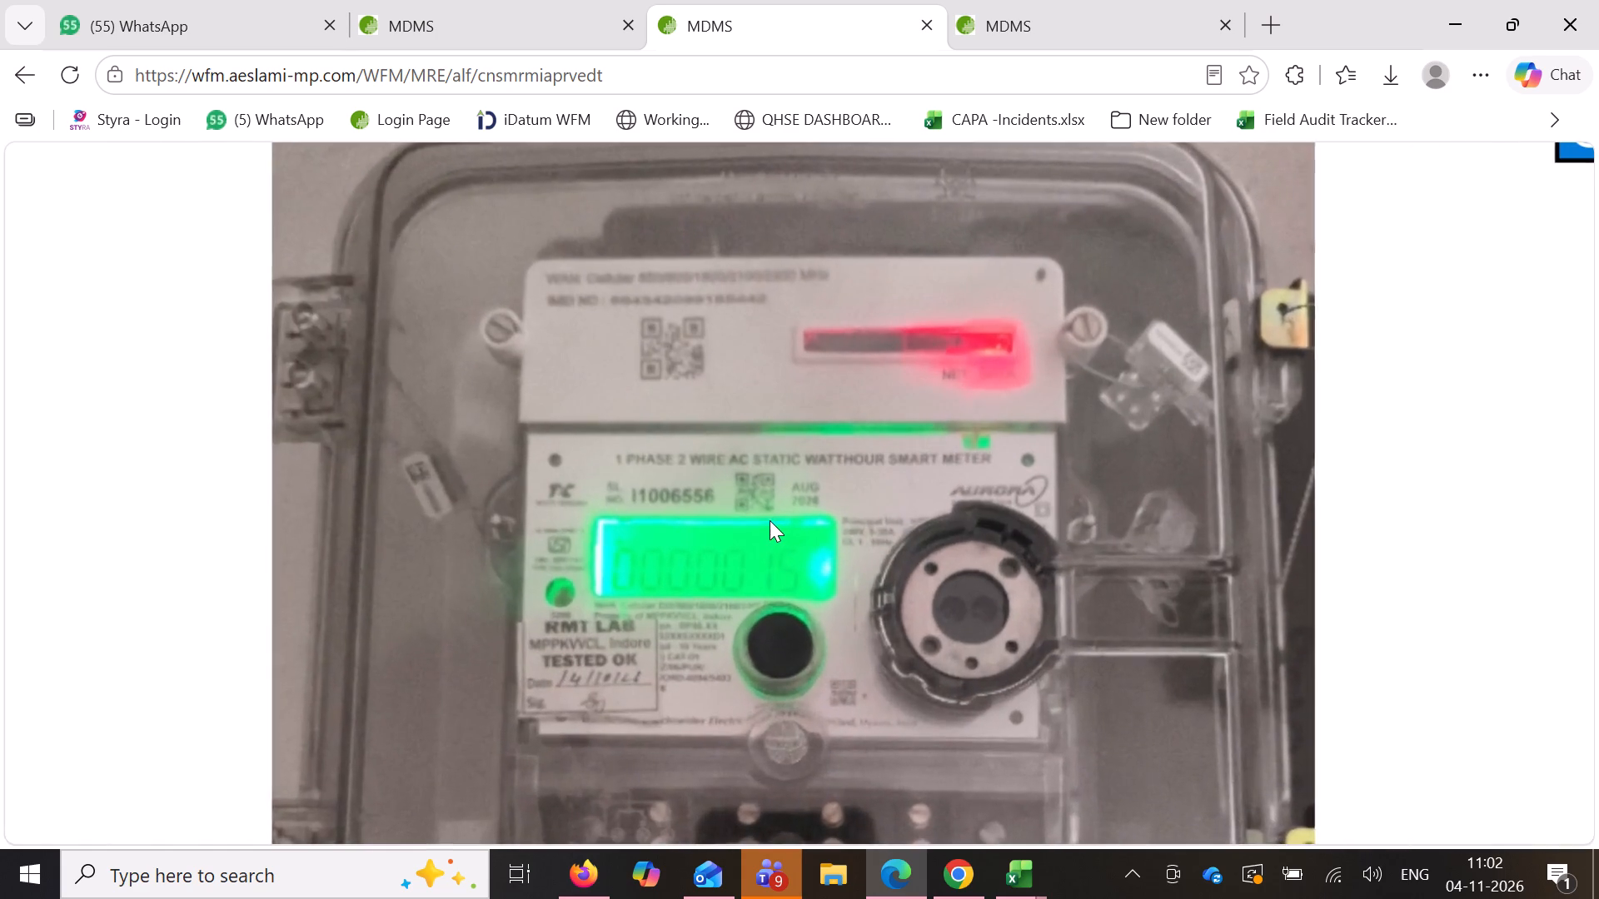
pyautogui.click(1138, 304)
# Approve this record with the remark "ok" and return to the pending approvals list.
pyautogui.scroll(-1, 866, 438)
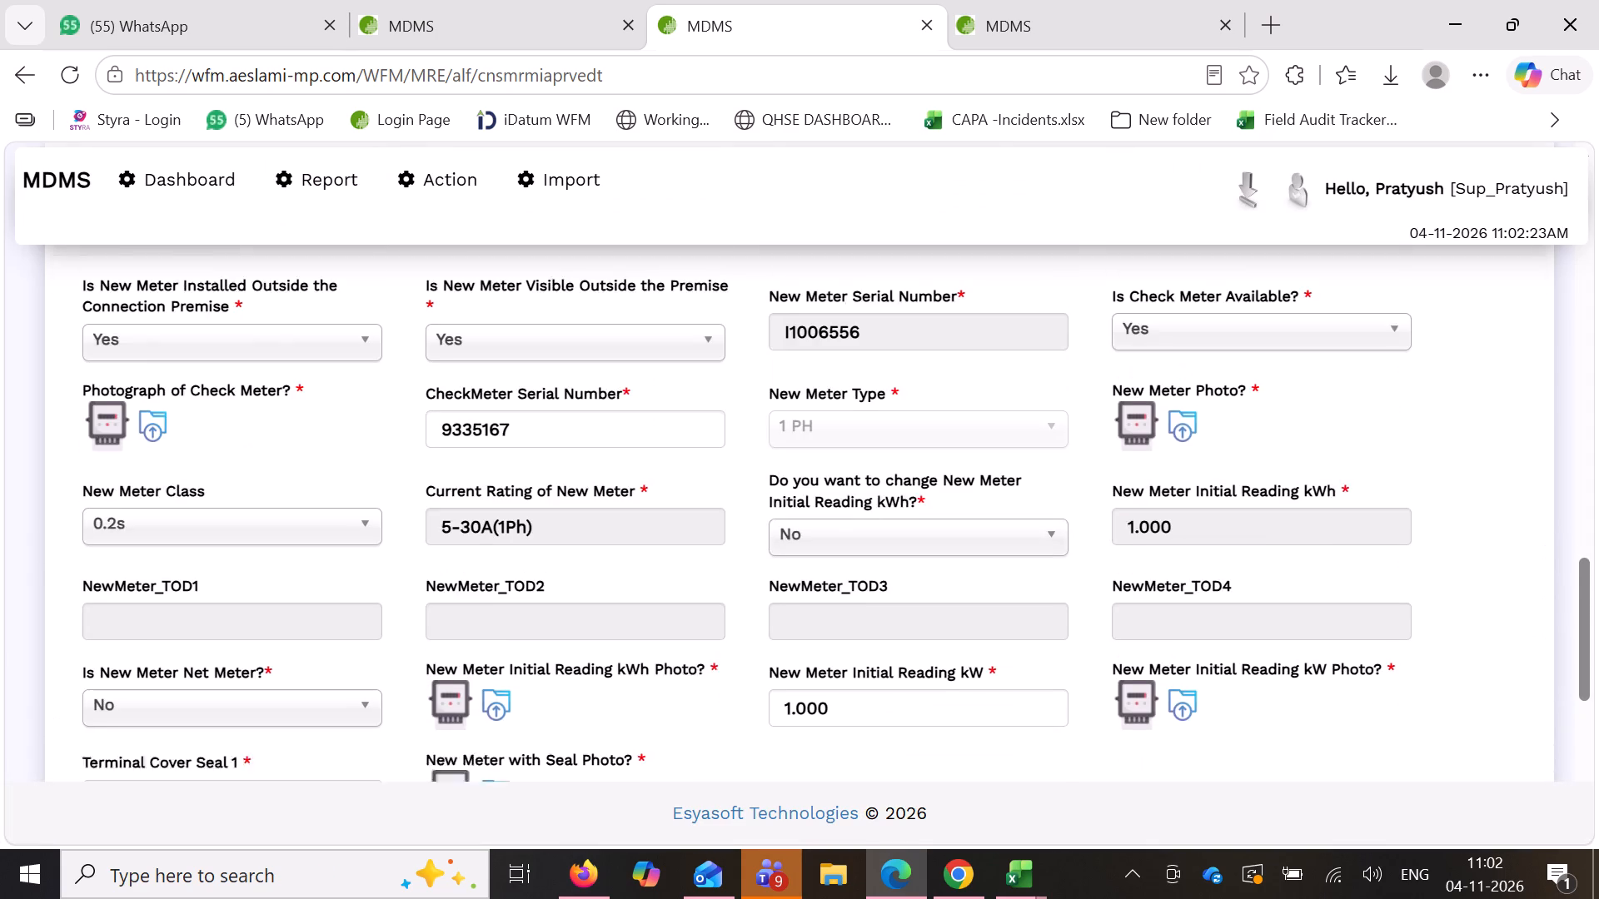
pyautogui.scroll(-1, 864, 441)
pyautogui.click(750, 603)
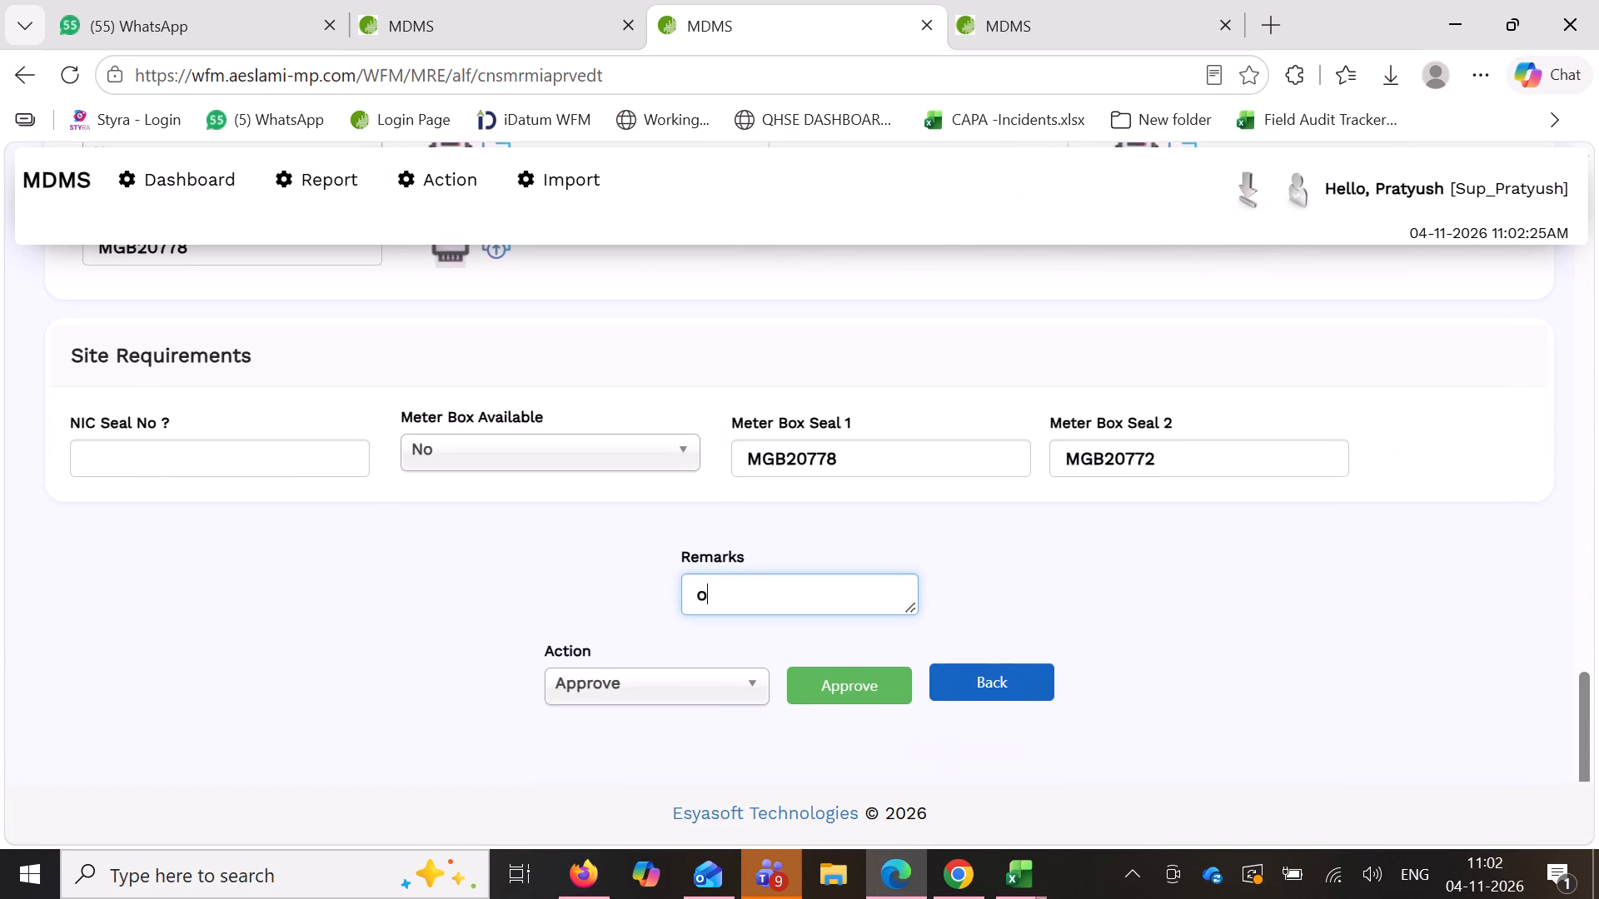
pyautogui.press('o')
pyautogui.press('k')
pyautogui.click(878, 694)
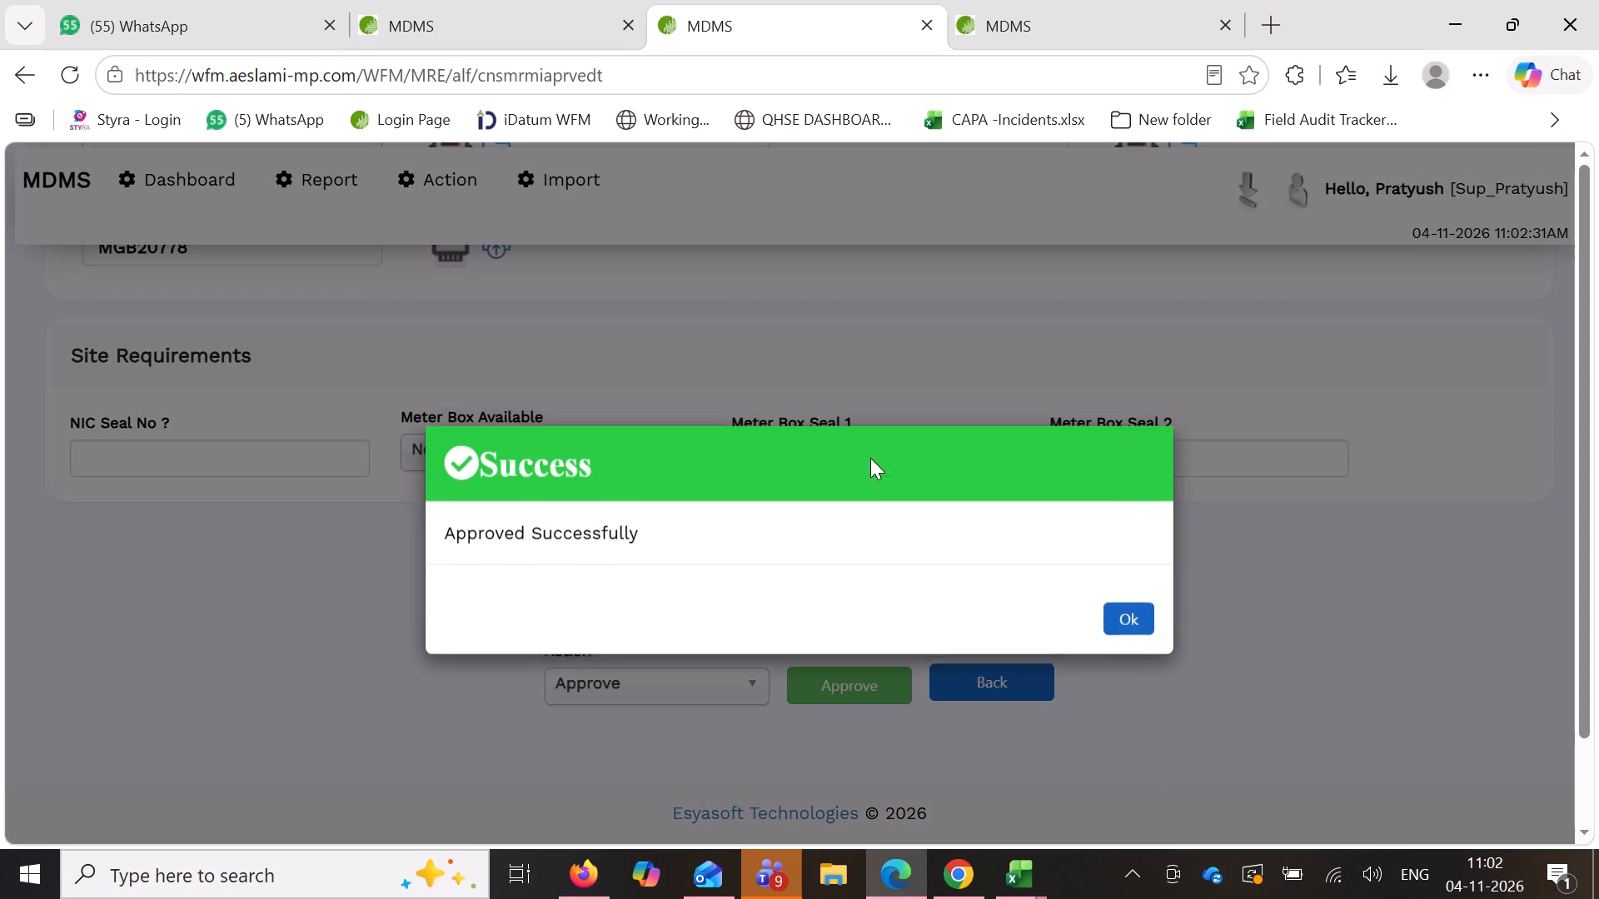
pyautogui.click(1140, 626)
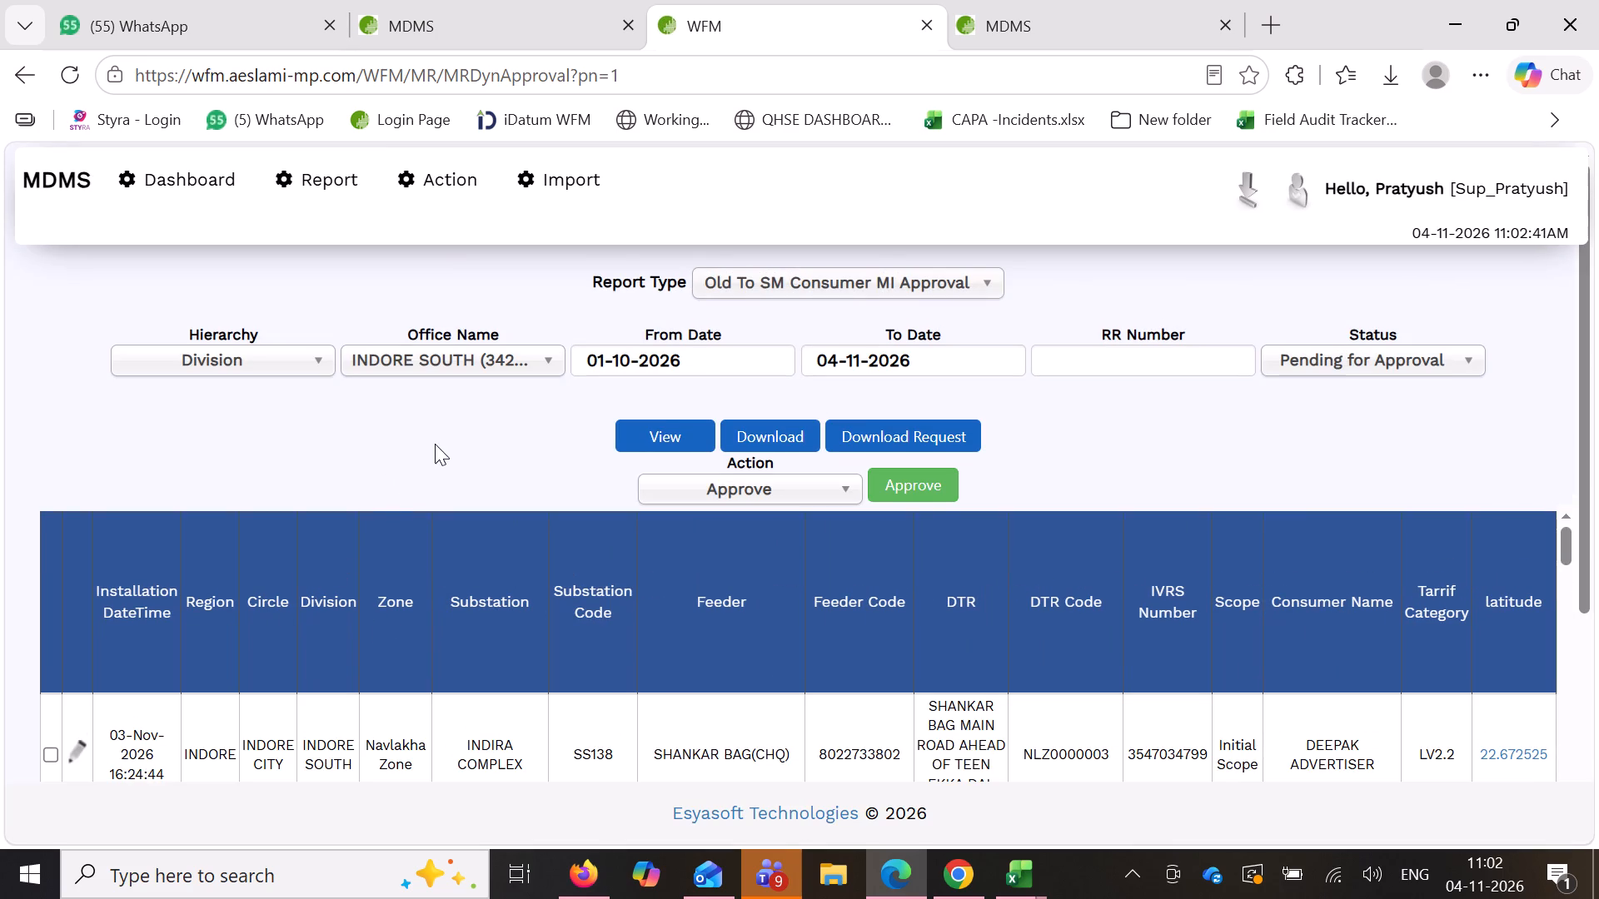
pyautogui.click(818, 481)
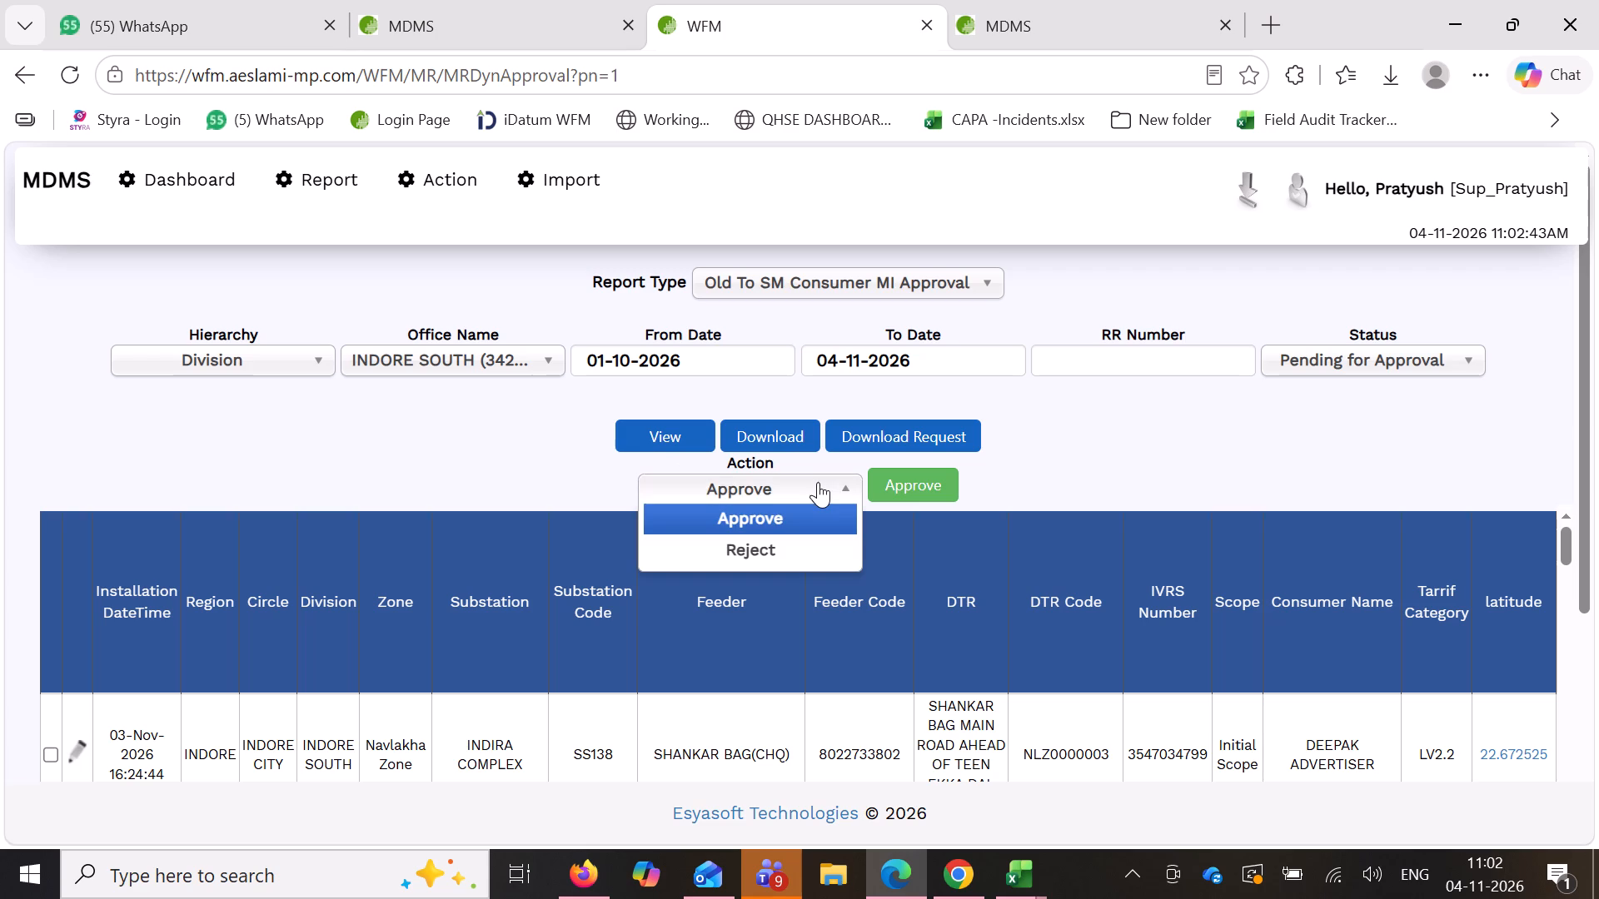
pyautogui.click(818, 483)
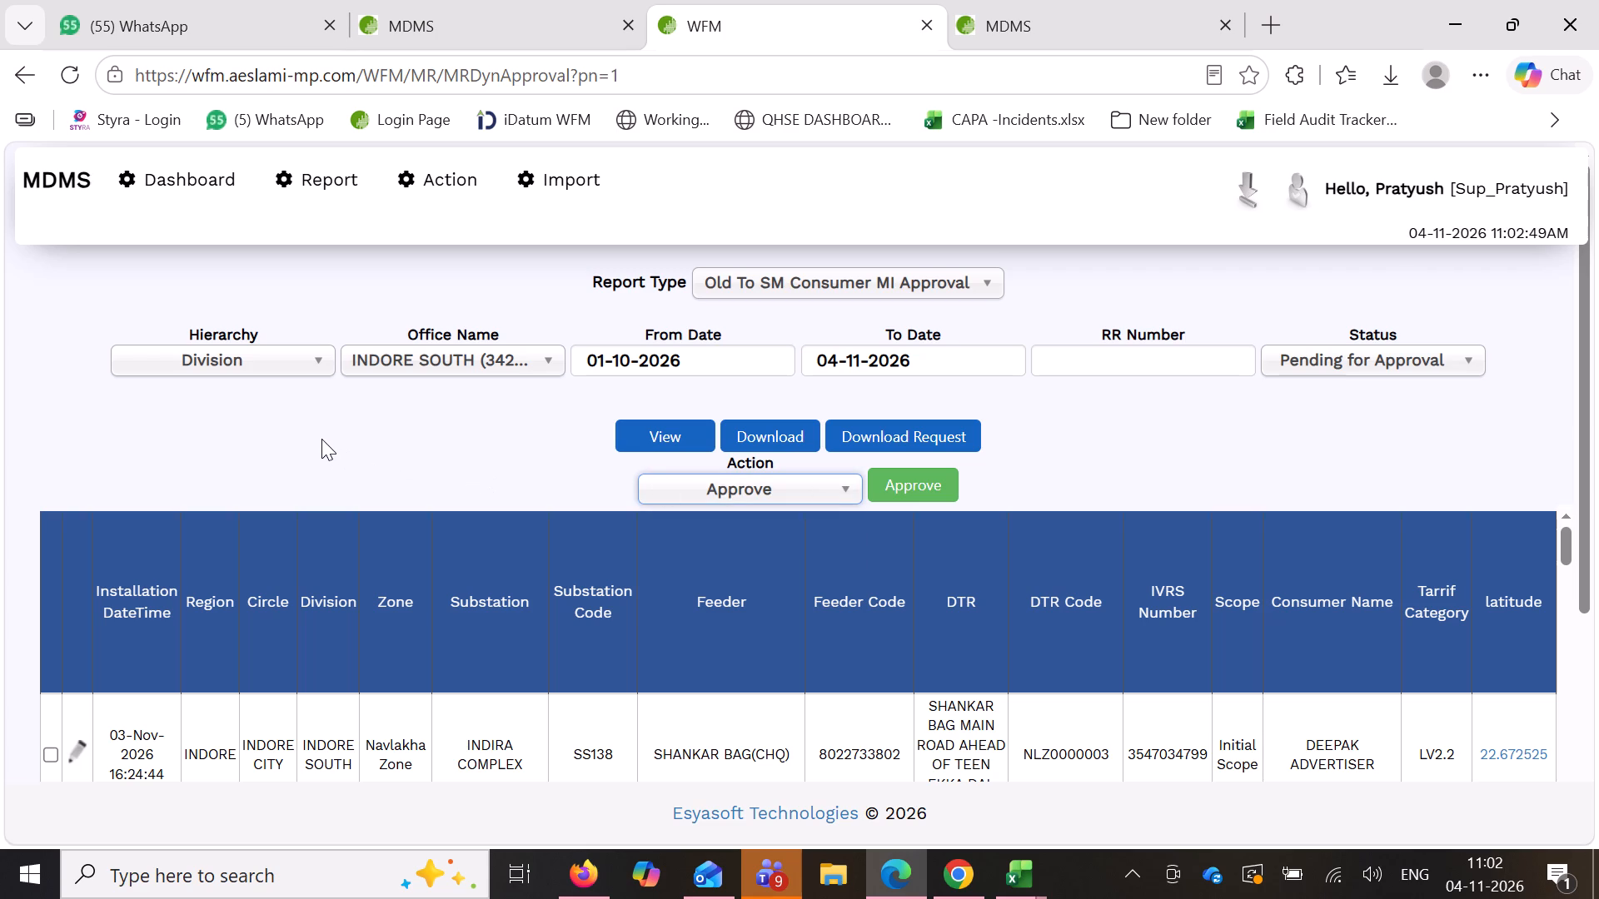
# Set the list's To Date to 31-10-2026 and reload the pending records for Indore South.
pyautogui.click(819, 359)
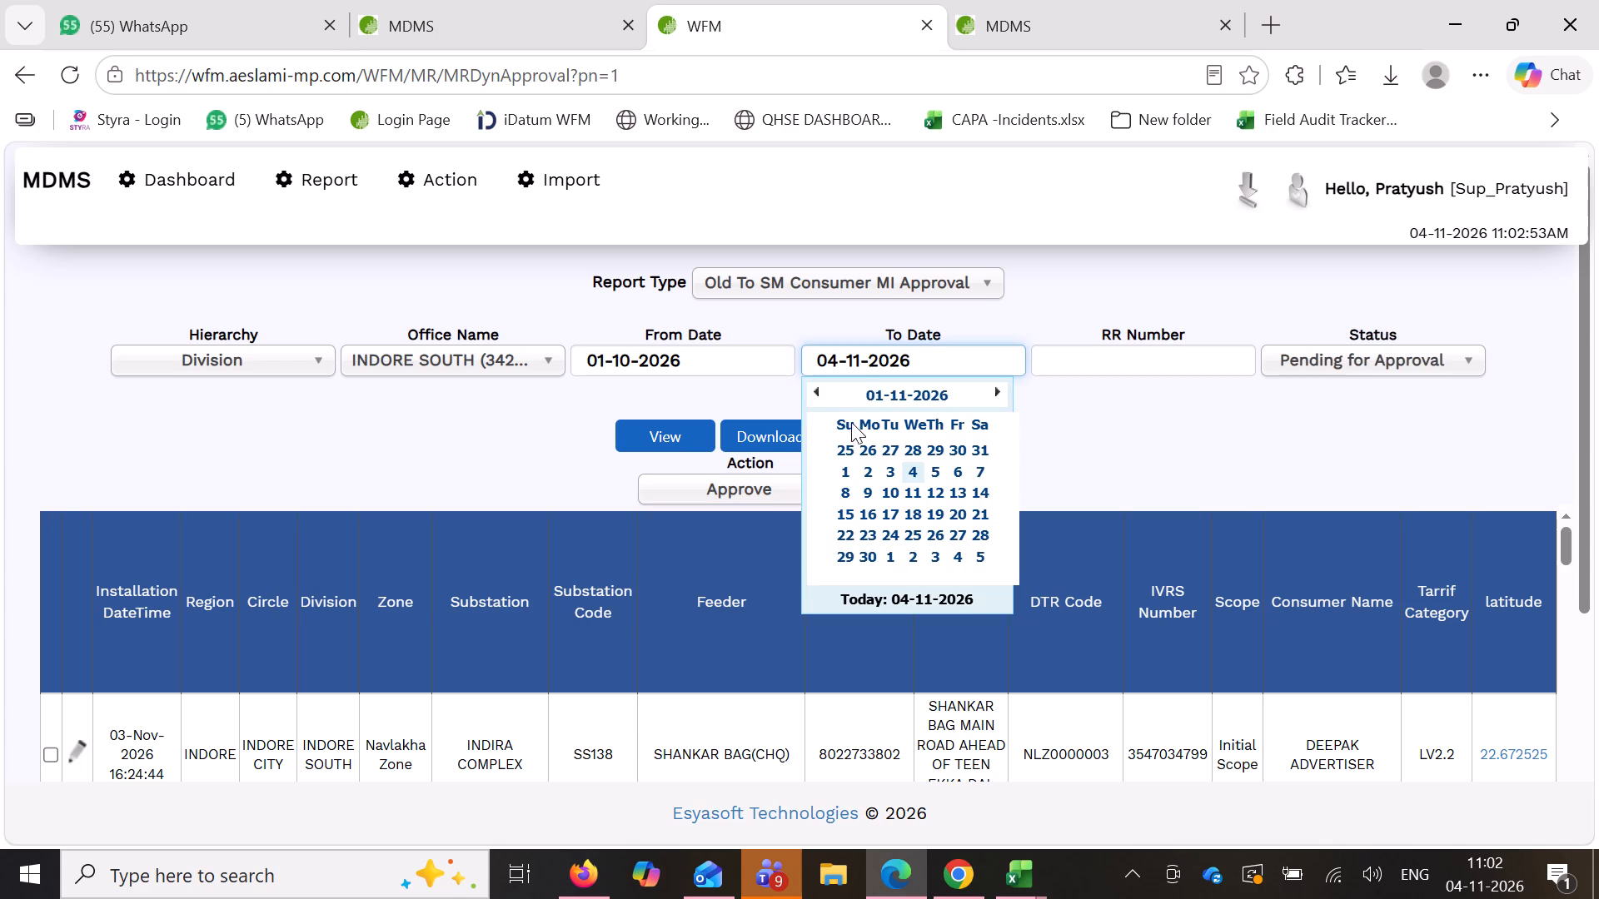
pyautogui.click(816, 396)
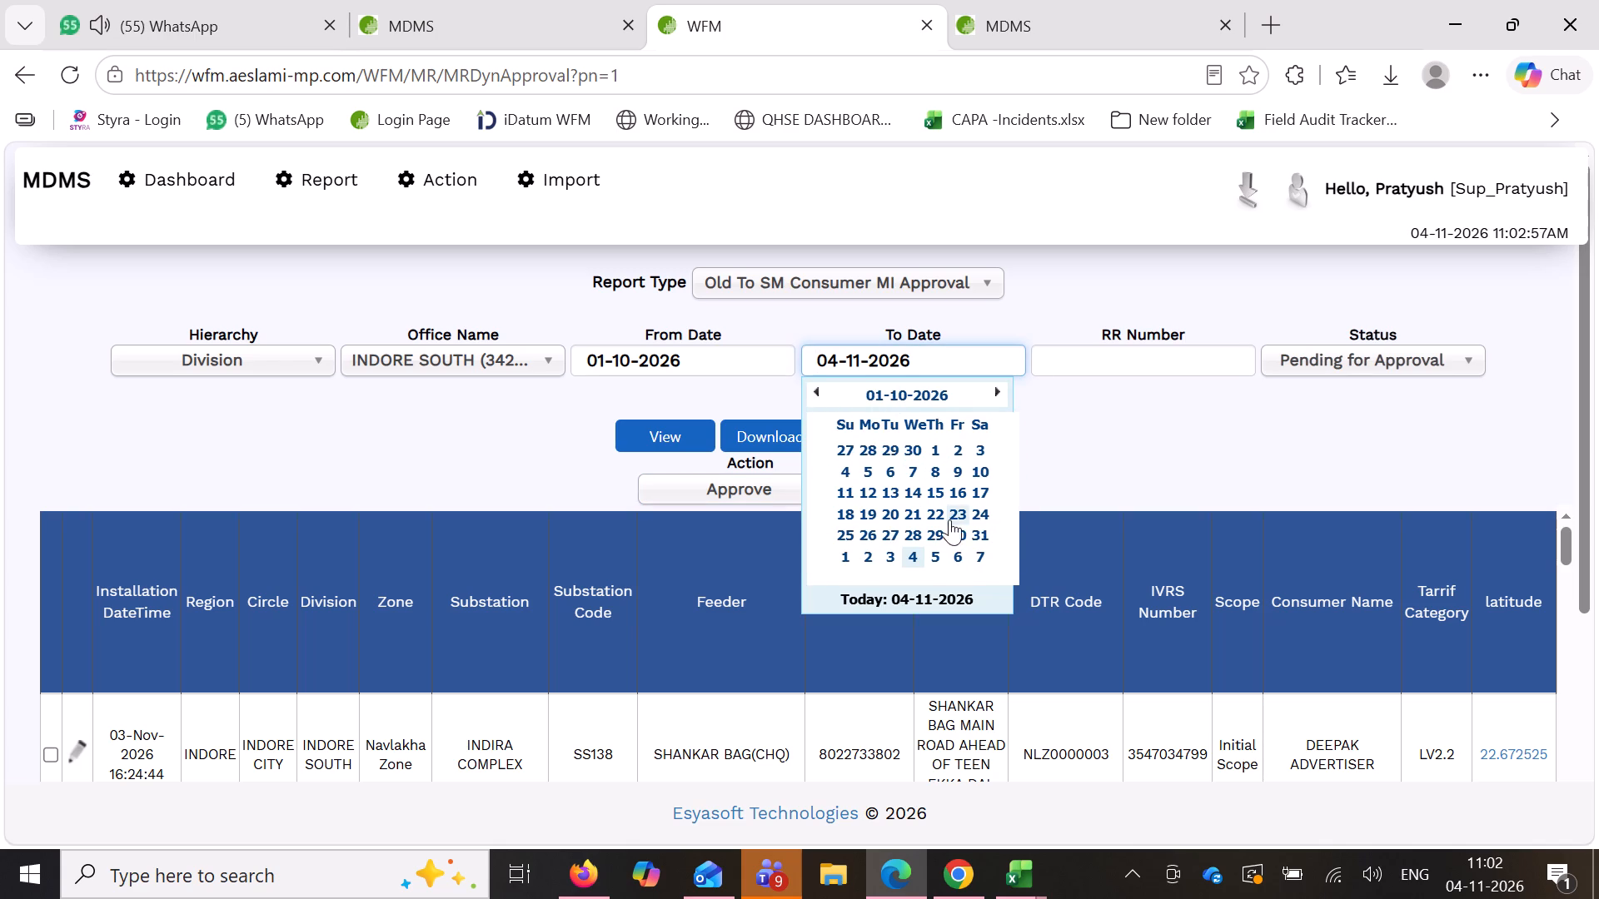
pyautogui.click(982, 537)
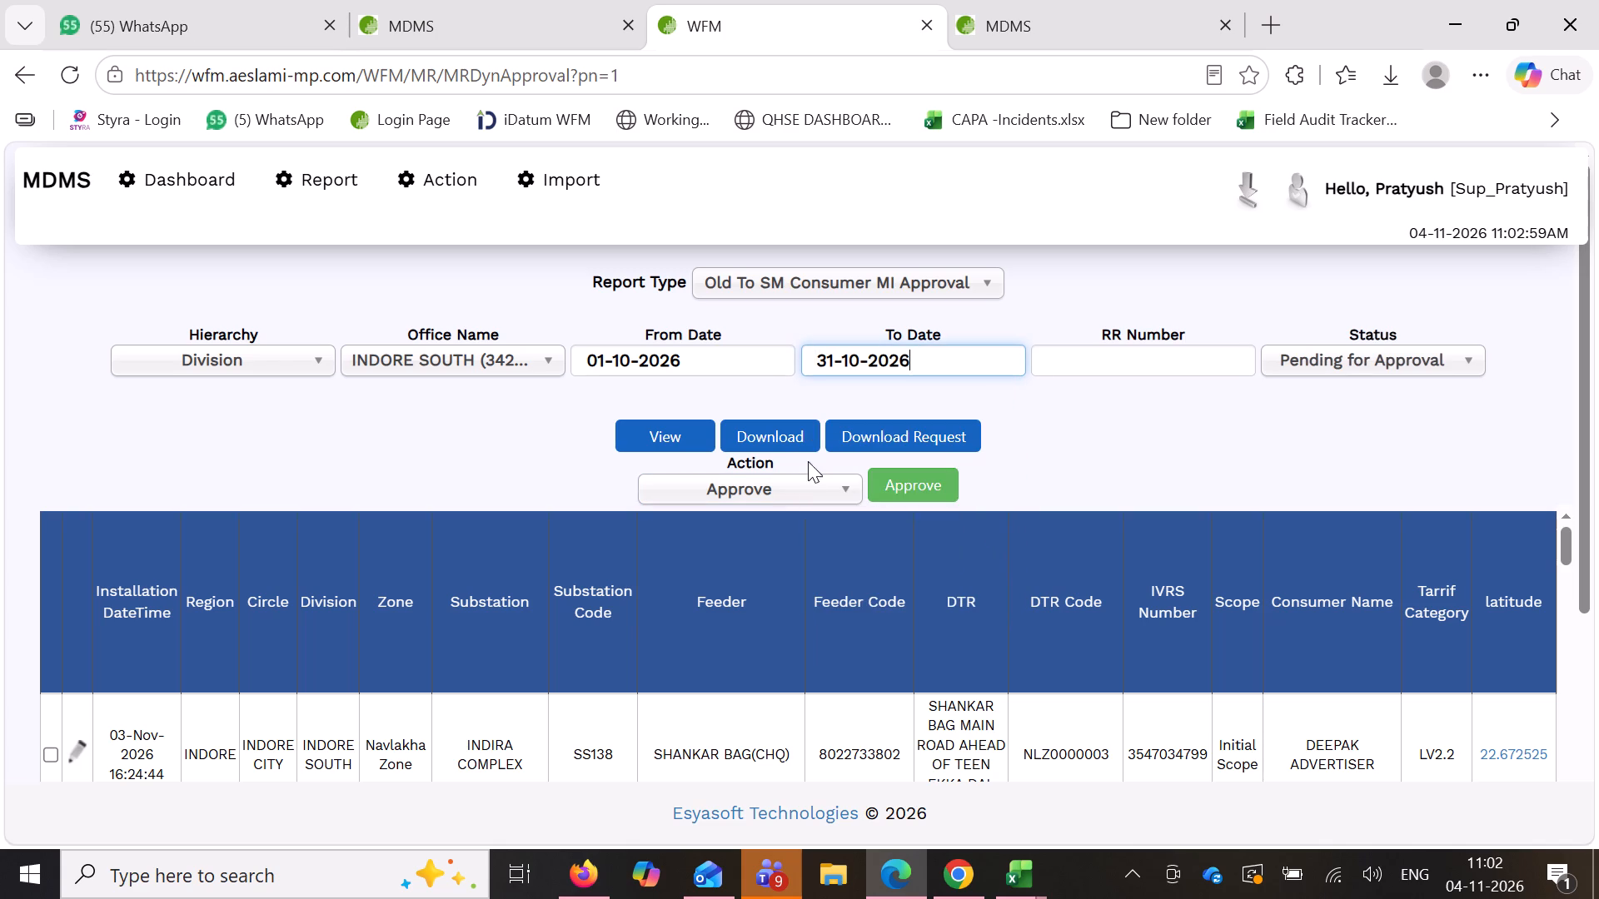
pyautogui.click(691, 432)
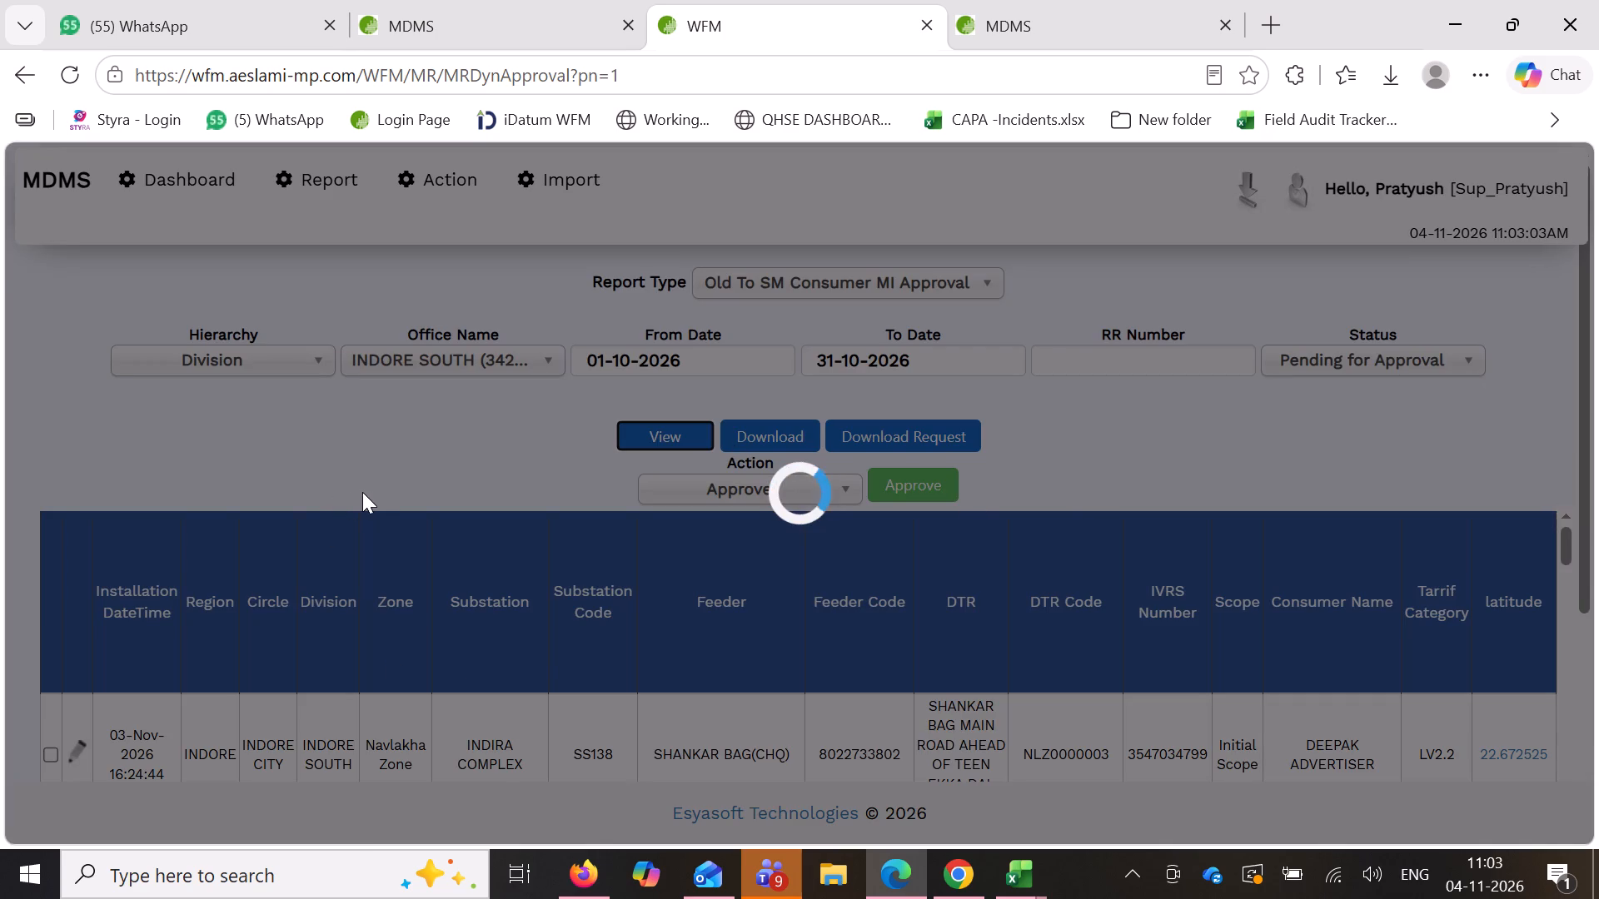
# Look through the reloaded list of pending October records, checking their installation dates and zones.
pyautogui.scroll(-16, 407, 499)
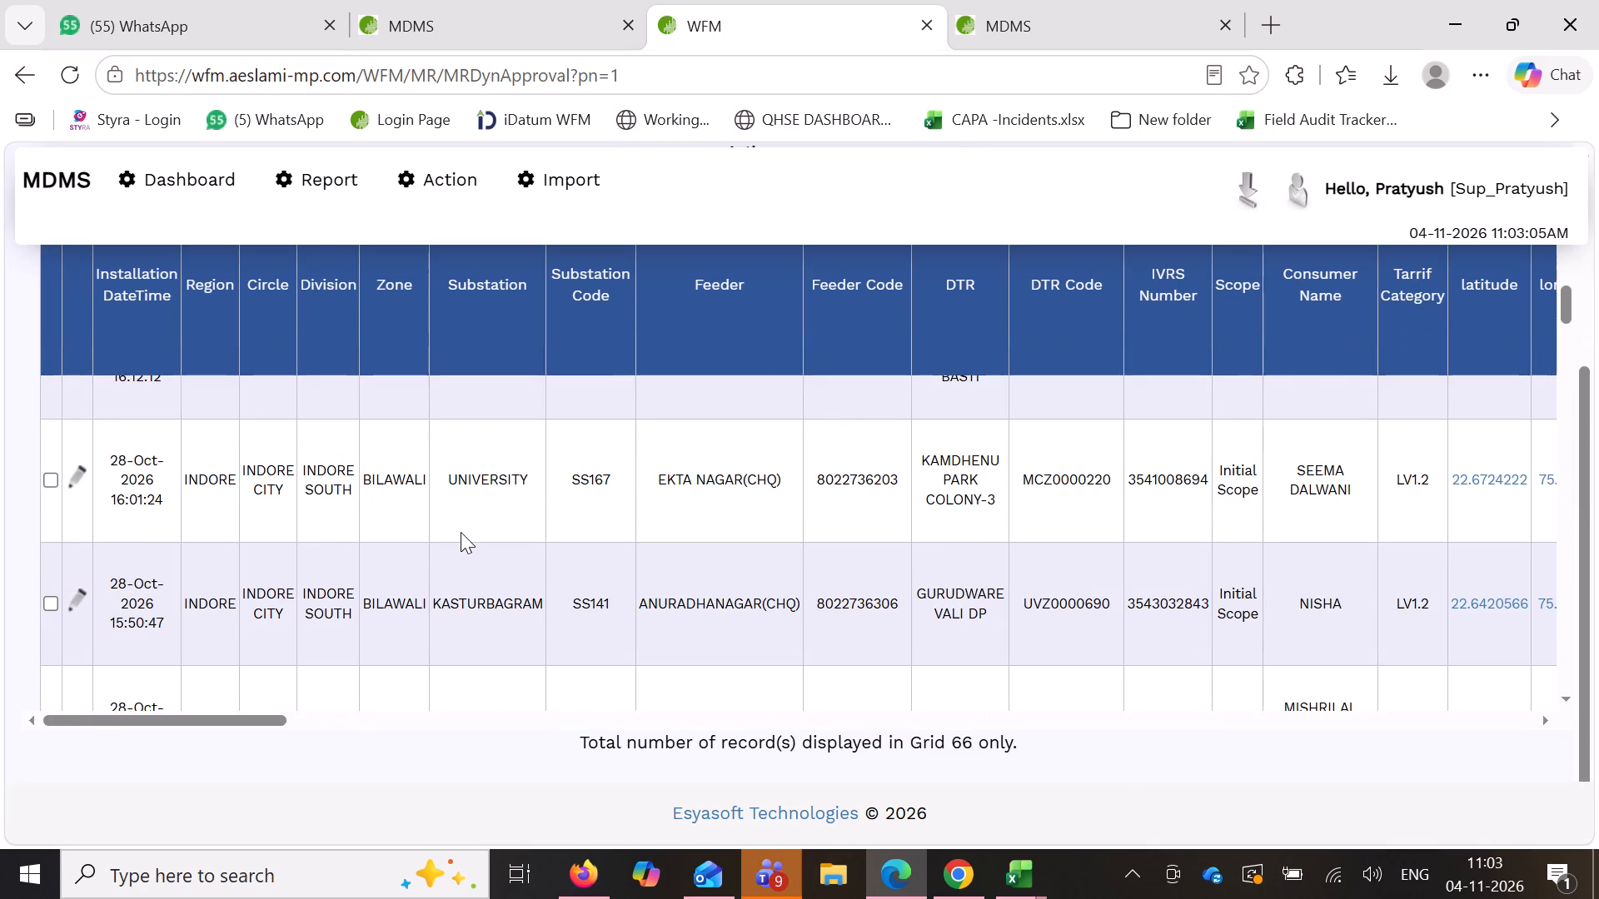
pyautogui.scroll(11, 461, 532)
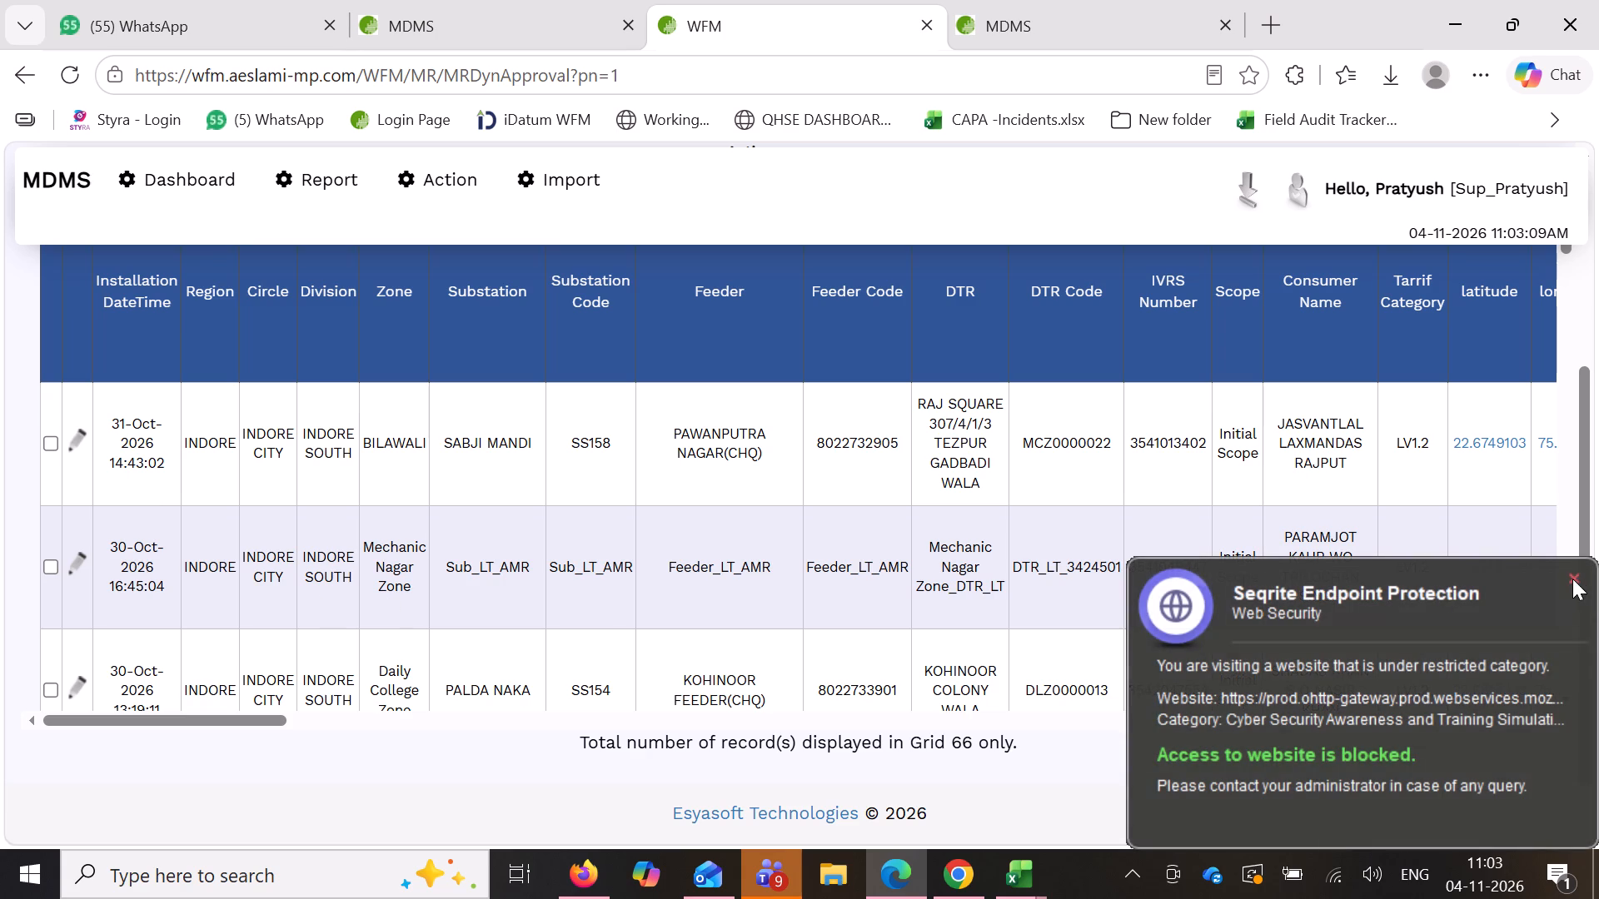
pyautogui.click(1572, 579)
pyautogui.scroll(-8, 261, 559)
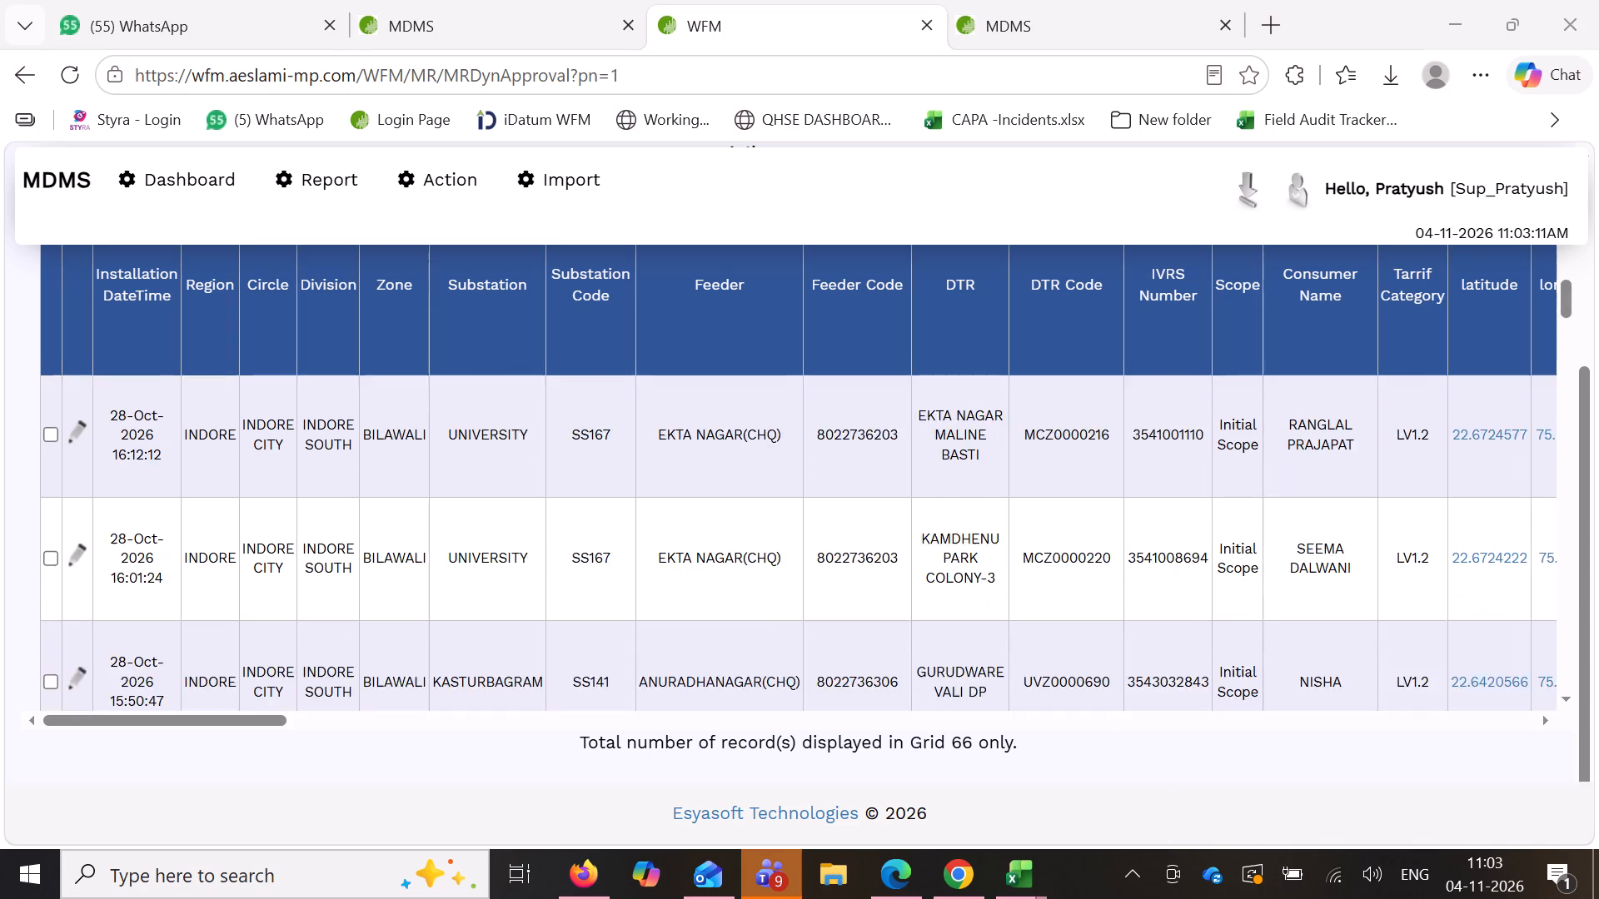
pyautogui.scroll(-13, 261, 559)
pyautogui.scroll(-15, 274, 583)
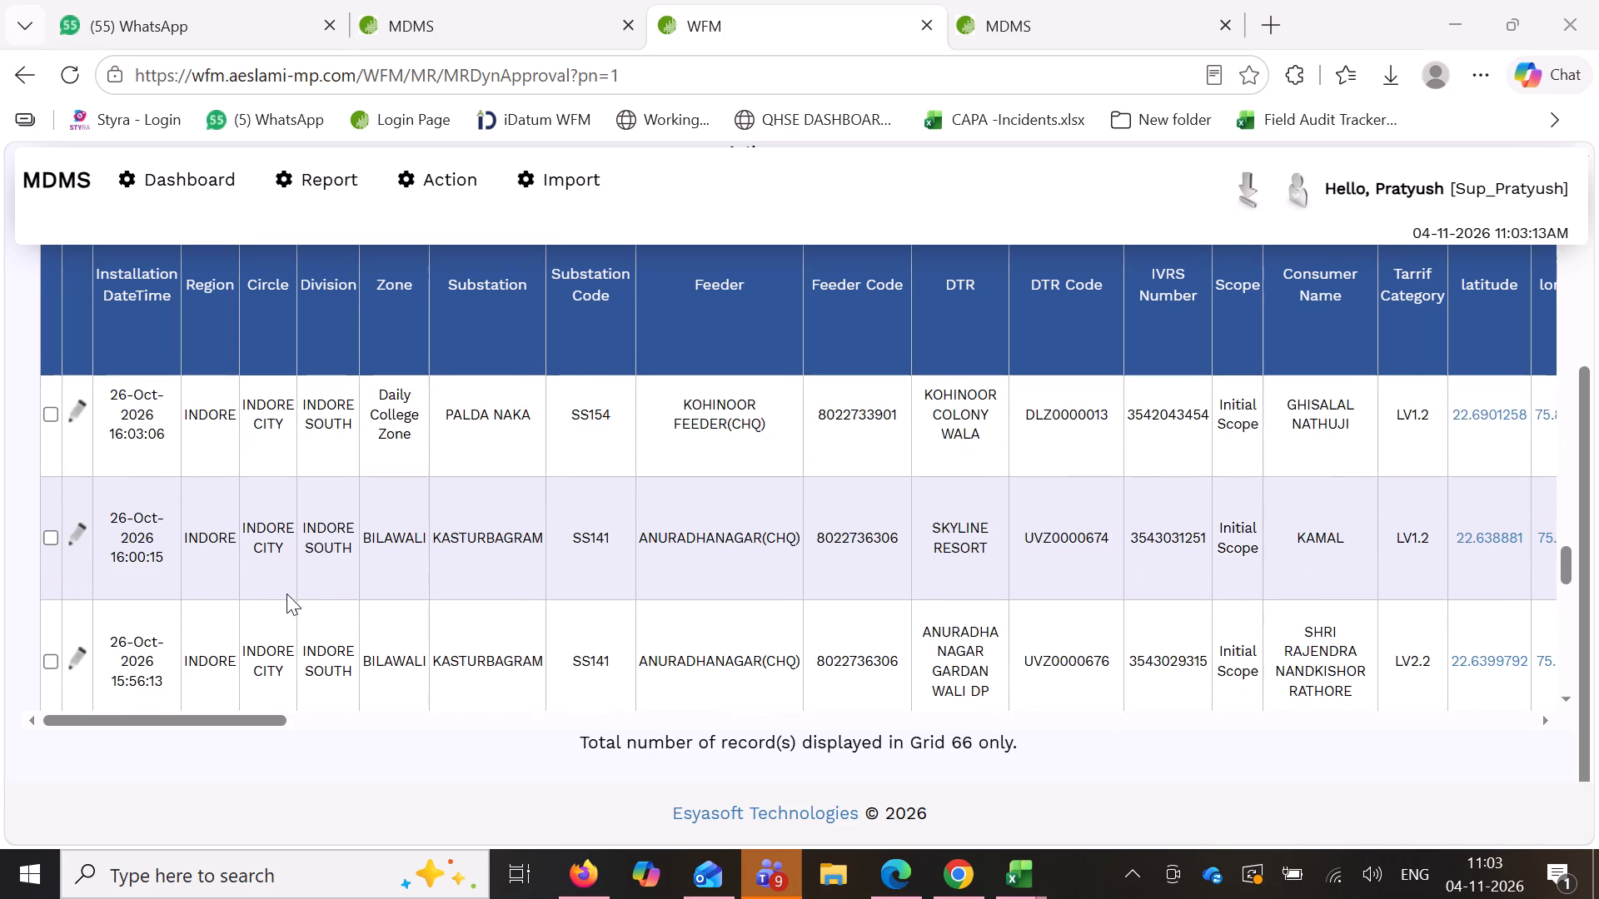
pyautogui.scroll(-16, 291, 591)
pyautogui.scroll(-8, 298, 592)
# Open the first pending record in the list, installed 31-Oct-2026 14:43:02, for editing.
pyautogui.scroll(8, 306, 564)
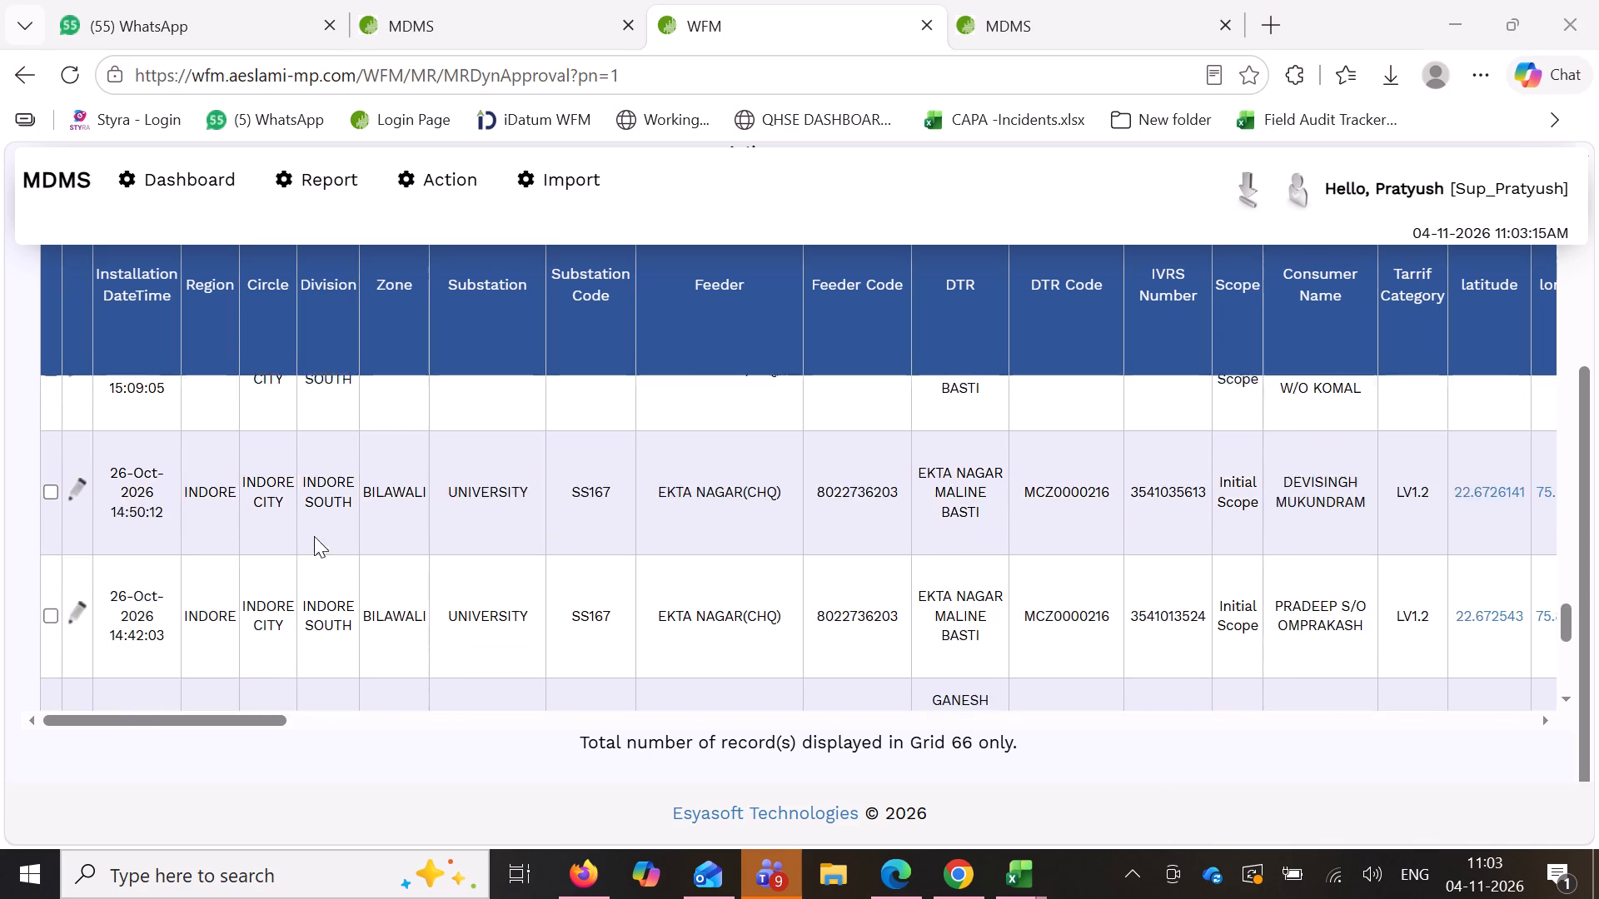
pyautogui.scroll(20, 314, 536)
pyautogui.scroll(13, 314, 536)
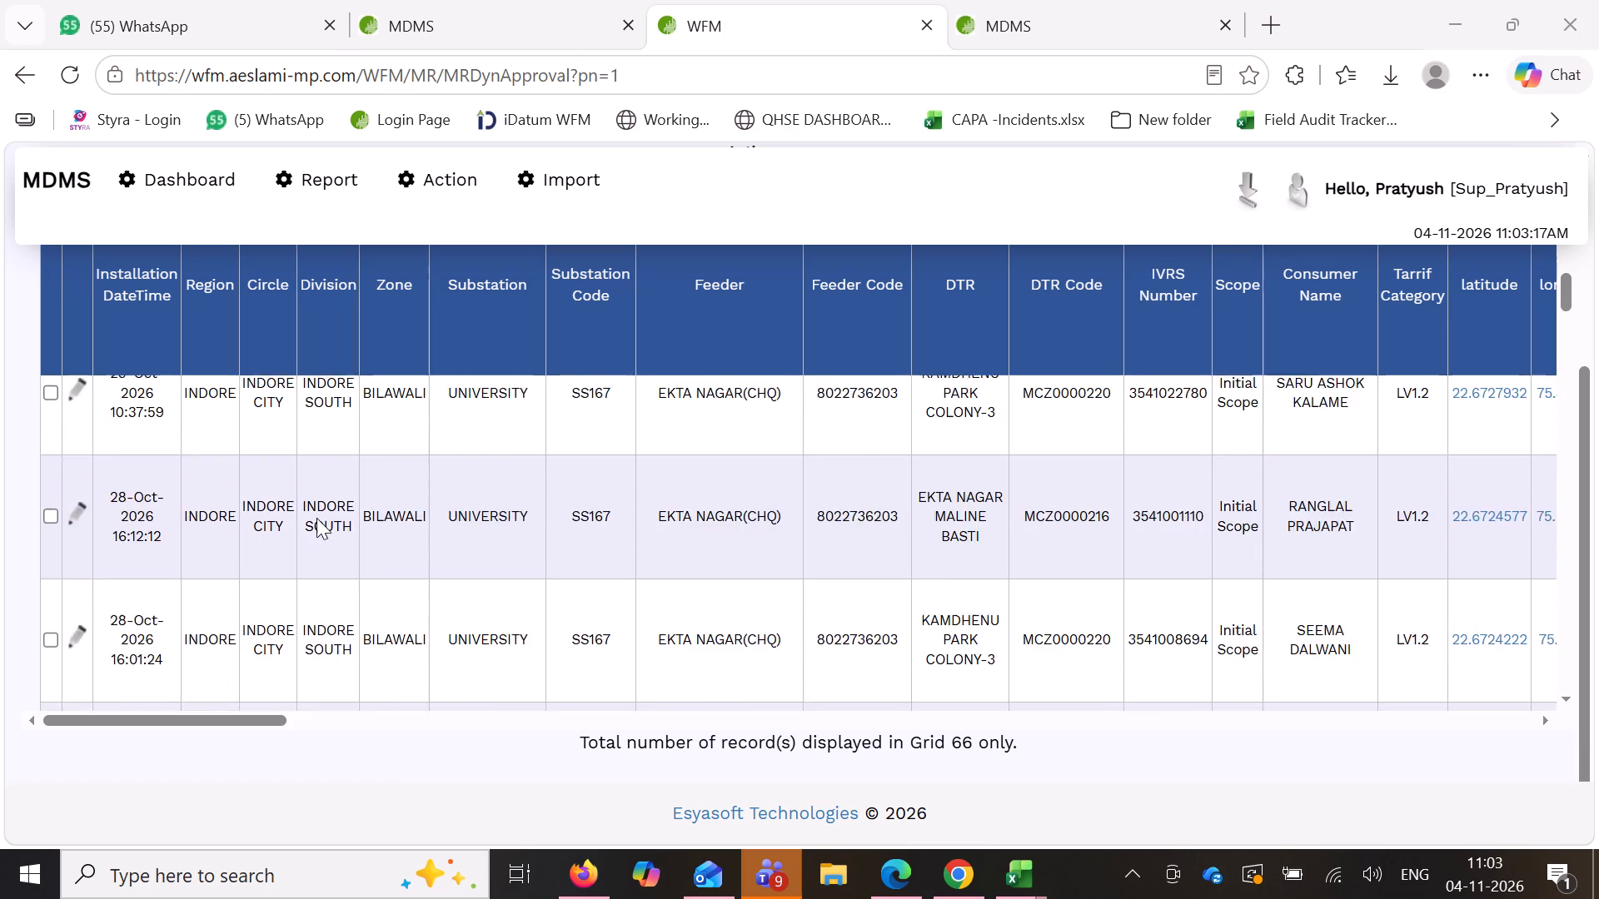
pyautogui.scroll(13, 316, 518)
pyautogui.scroll(1, 77, 435)
pyautogui.click(77, 435)
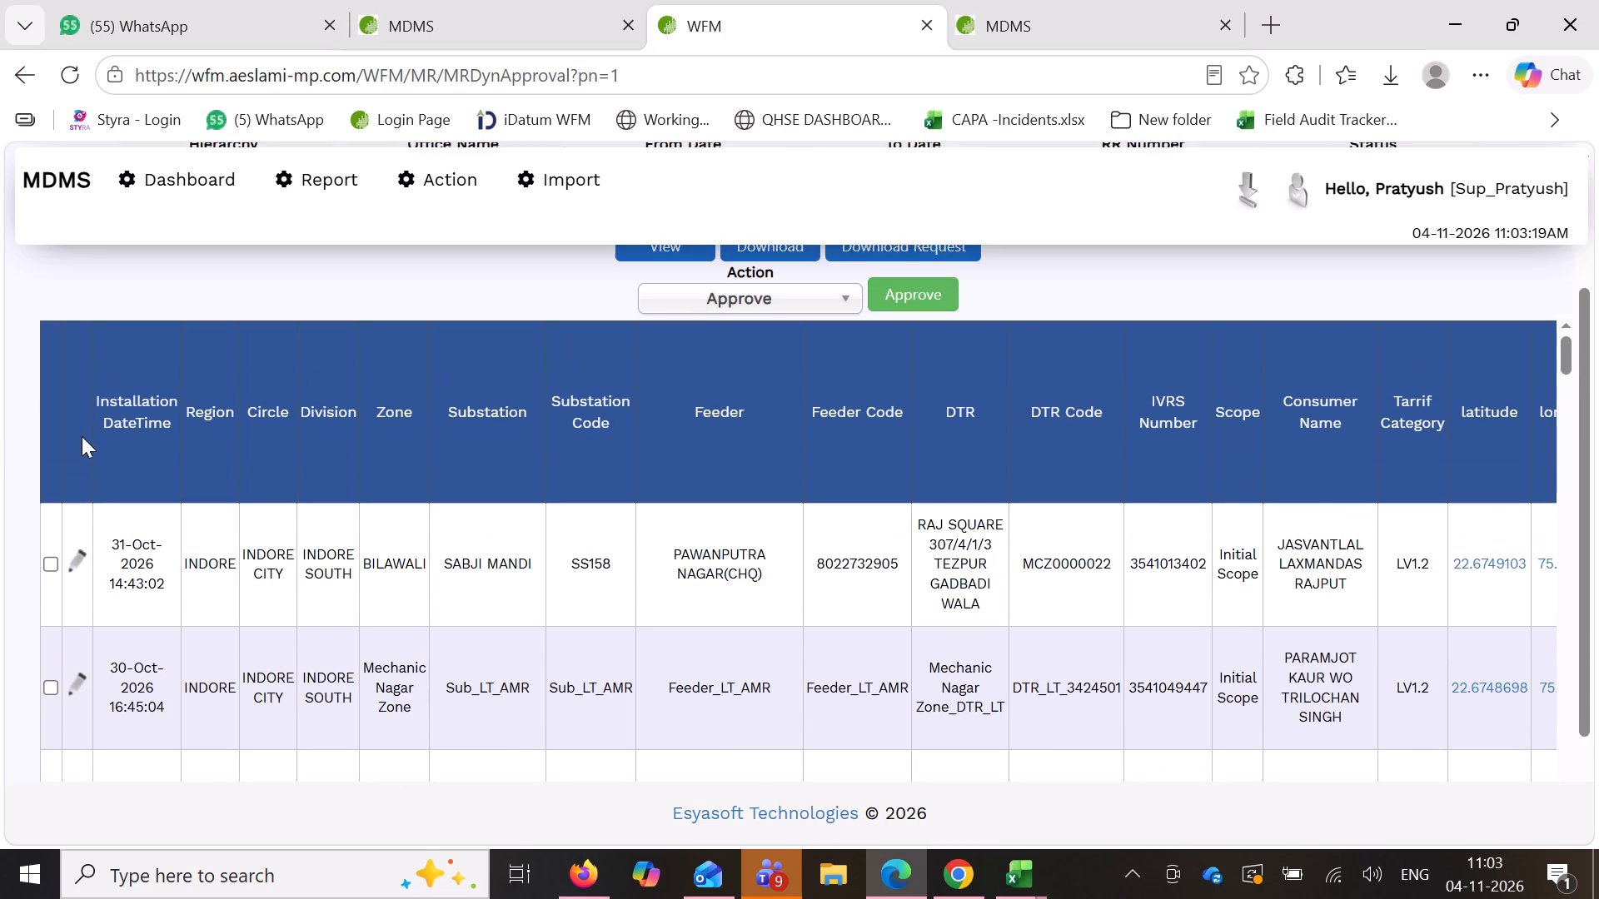
pyautogui.click(82, 572)
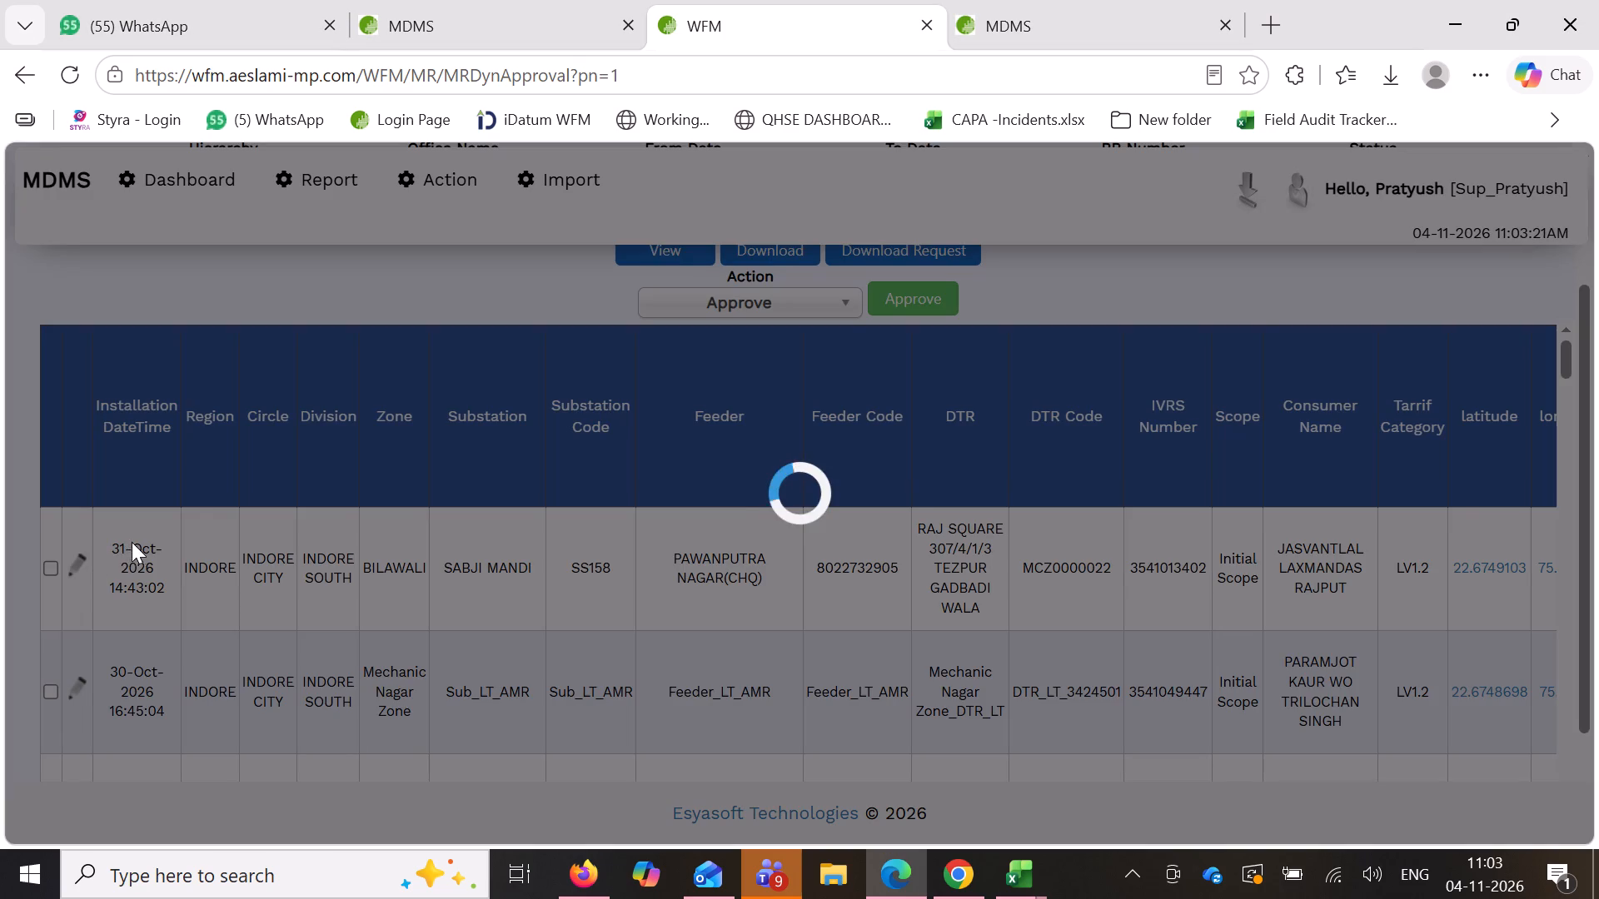
# Examine this record's old and new meter details, including the Old Meter Final Reading kWh photo.
pyautogui.scroll(-6, 607, 553)
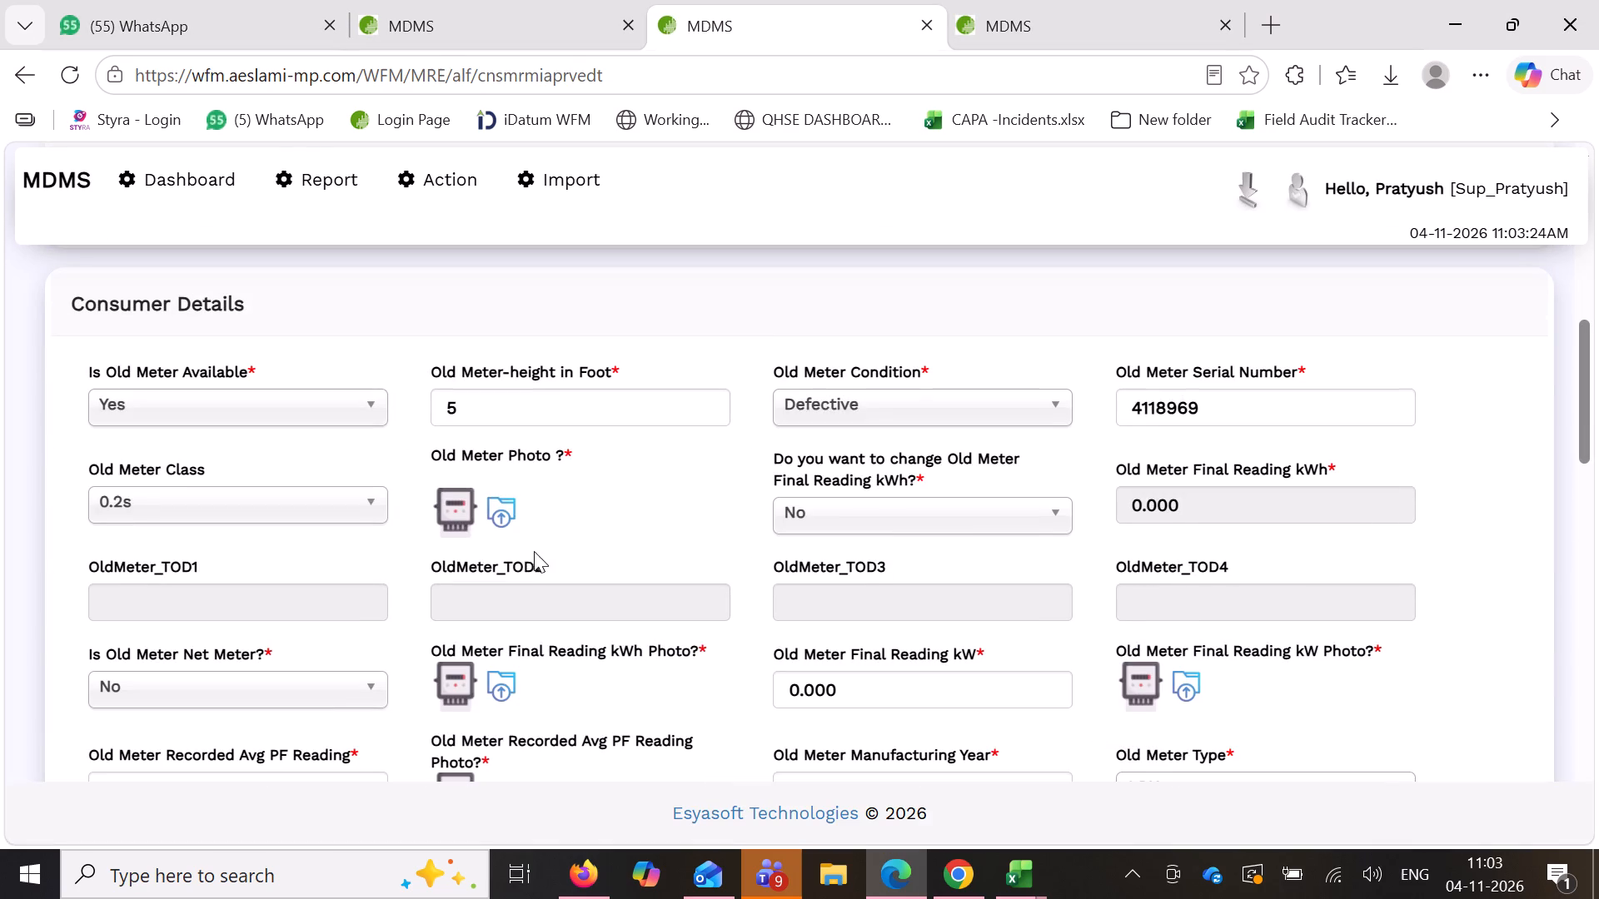
pyautogui.click(468, 684)
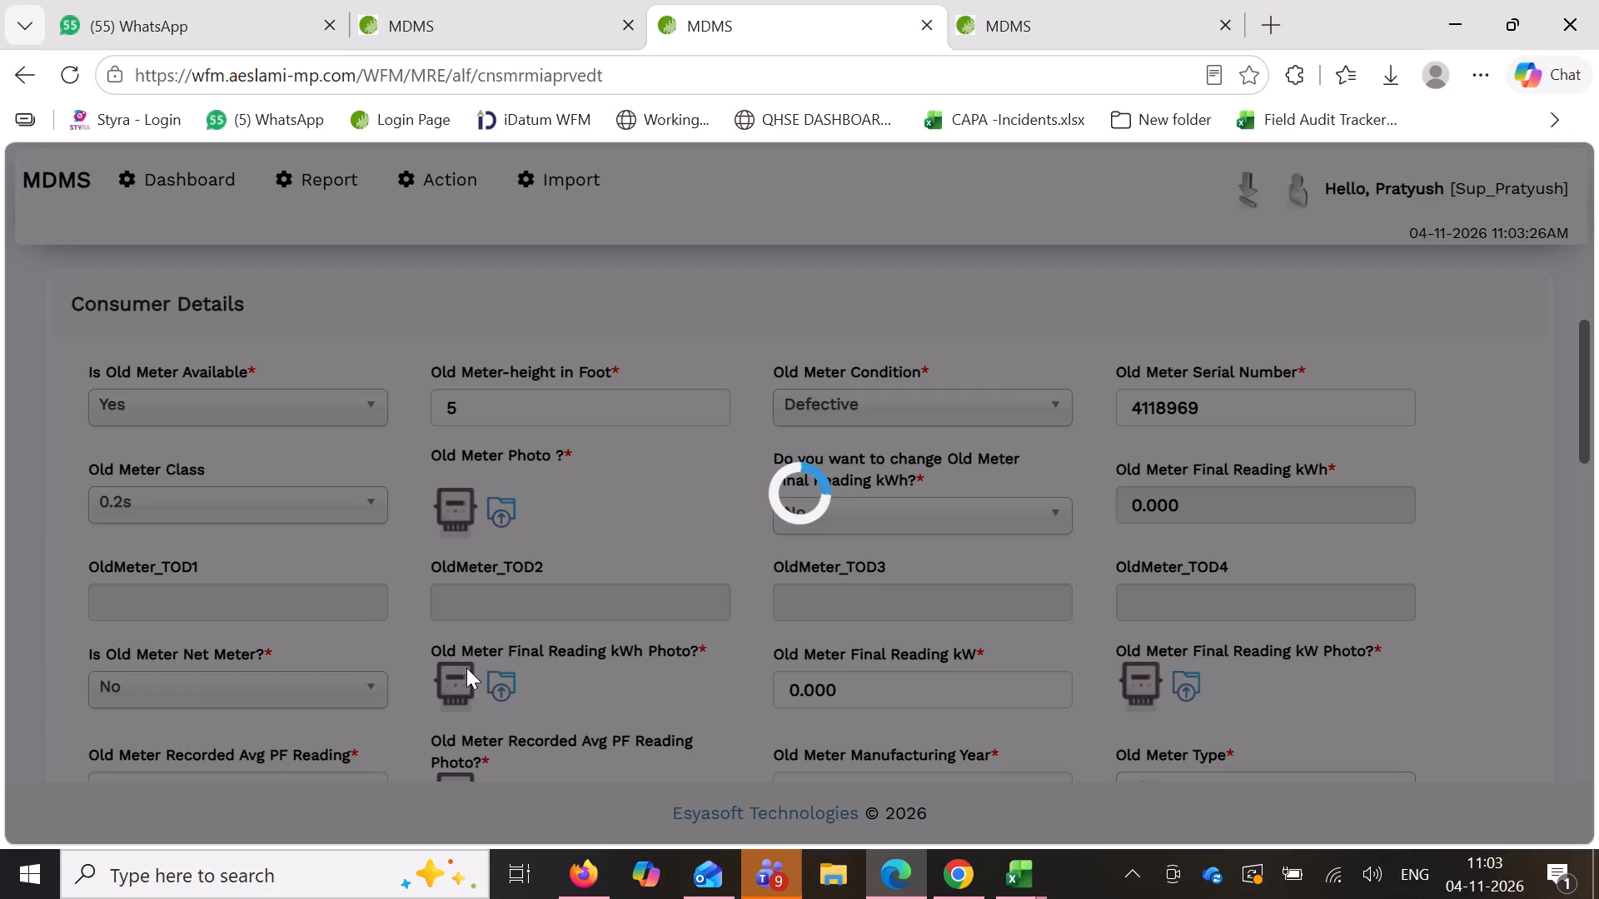
pyautogui.click(589, 891)
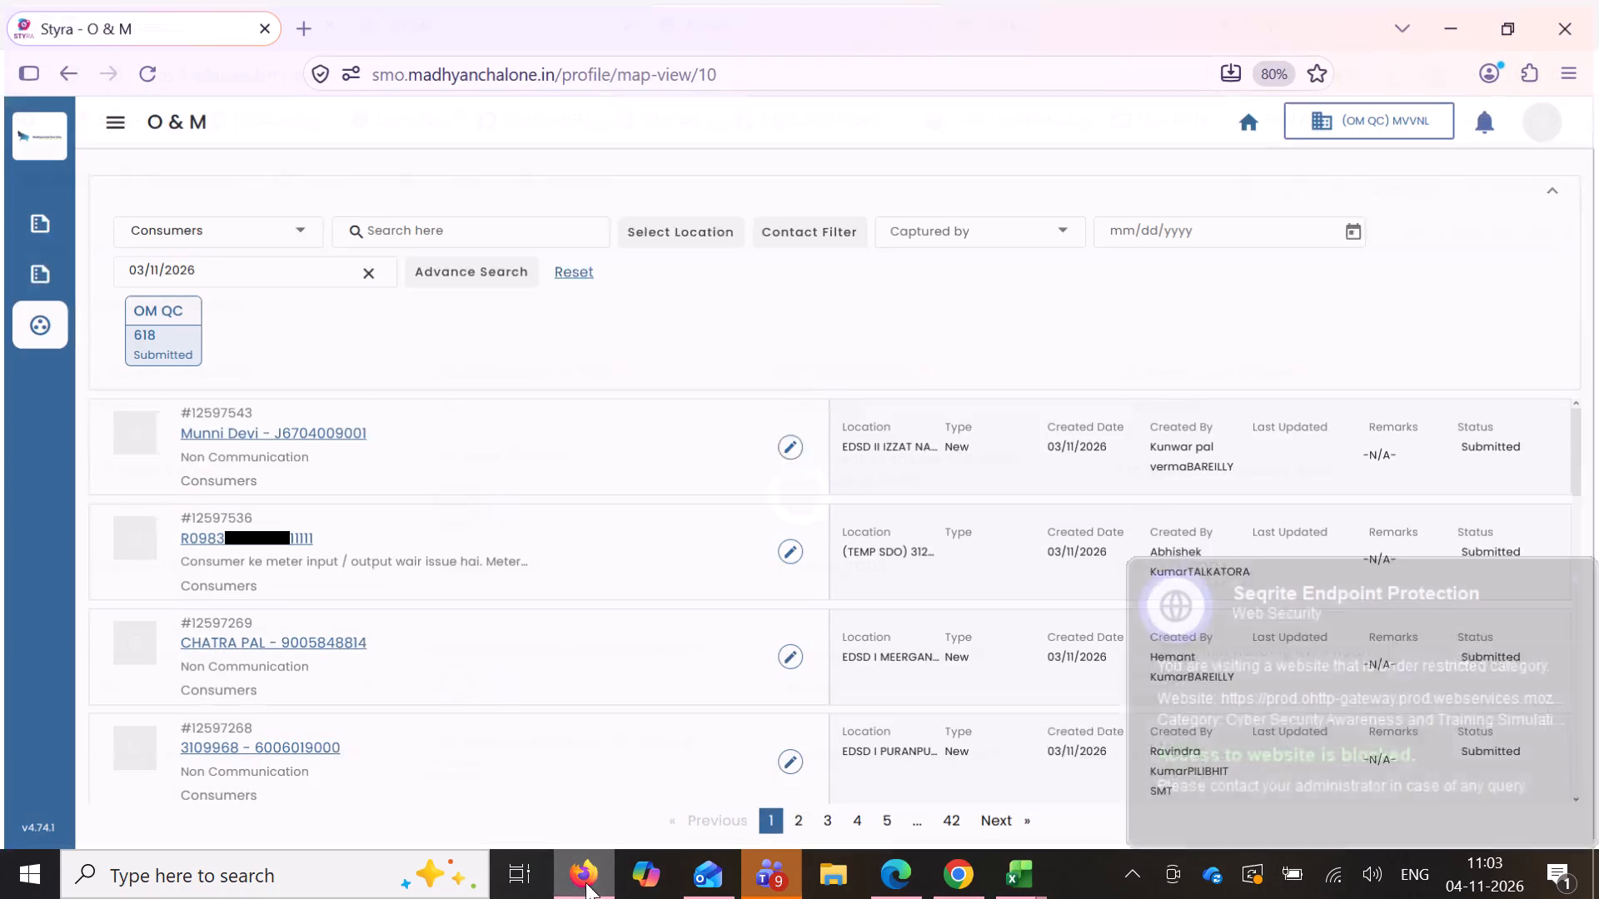
pyautogui.click(581, 872)
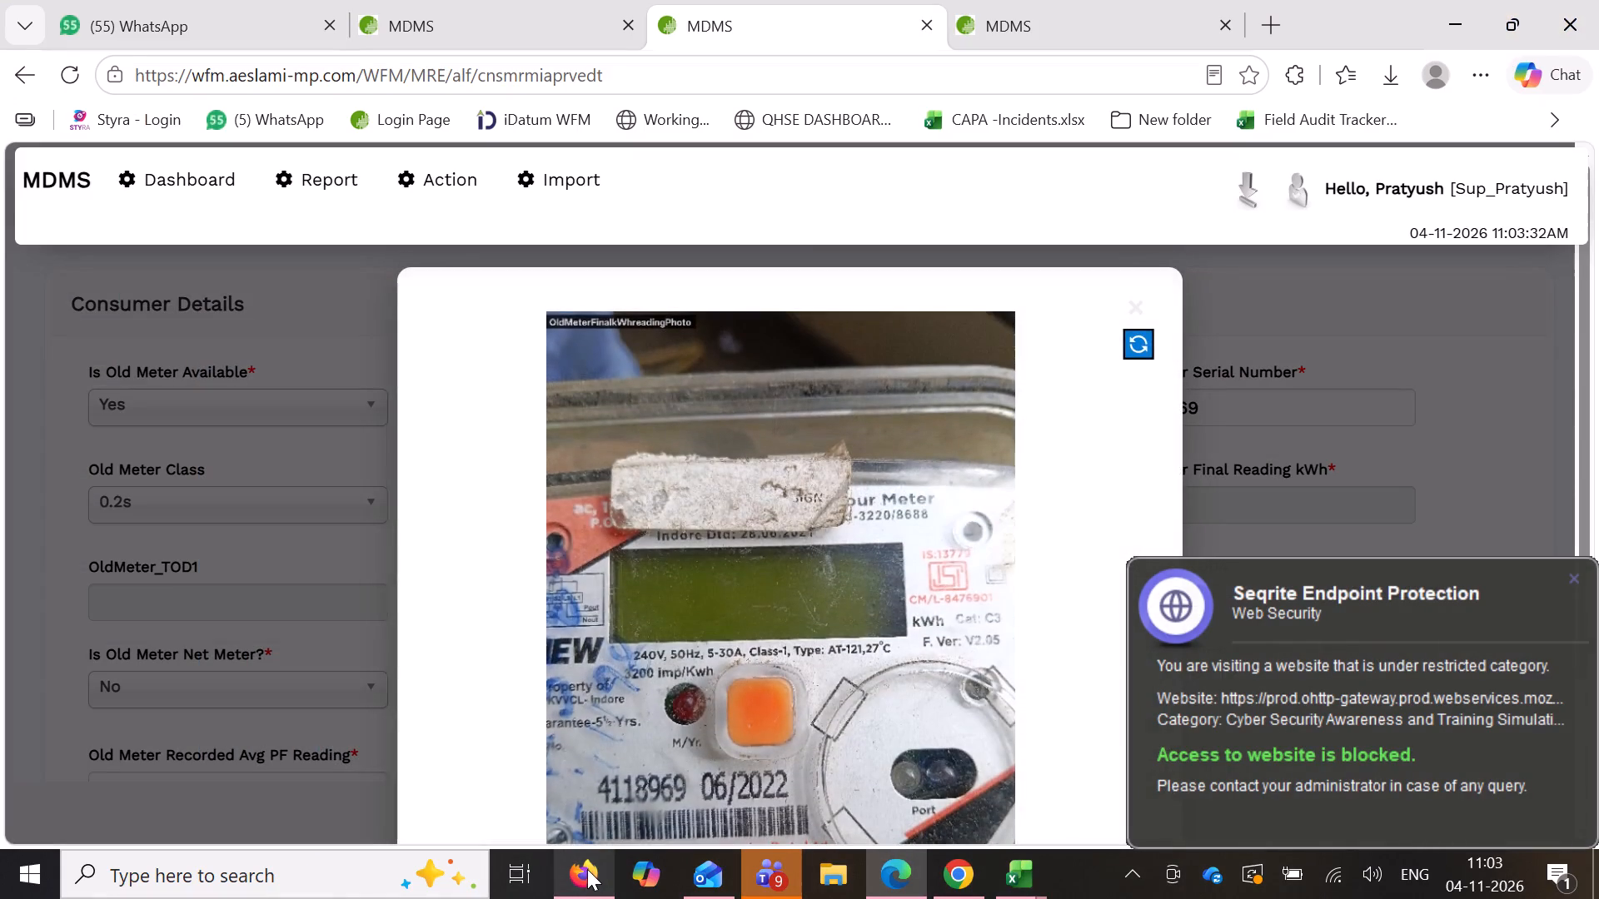
pyautogui.scroll(-1, 808, 542)
pyautogui.scroll(1, 991, 415)
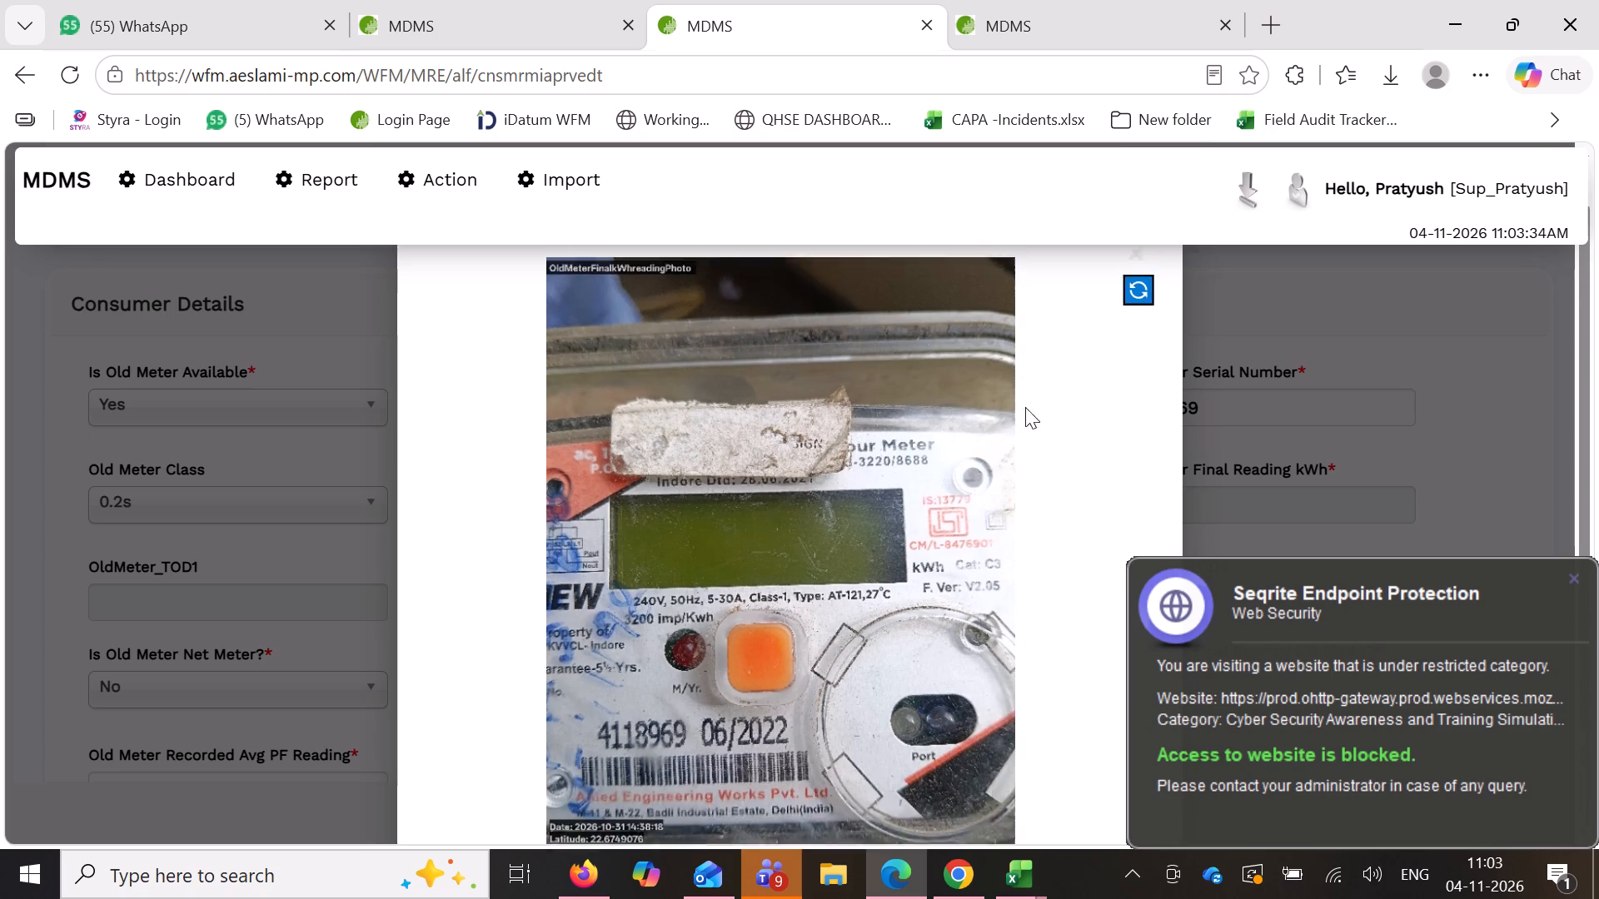
pyautogui.click(1128, 313)
pyautogui.scroll(-4, 816, 483)
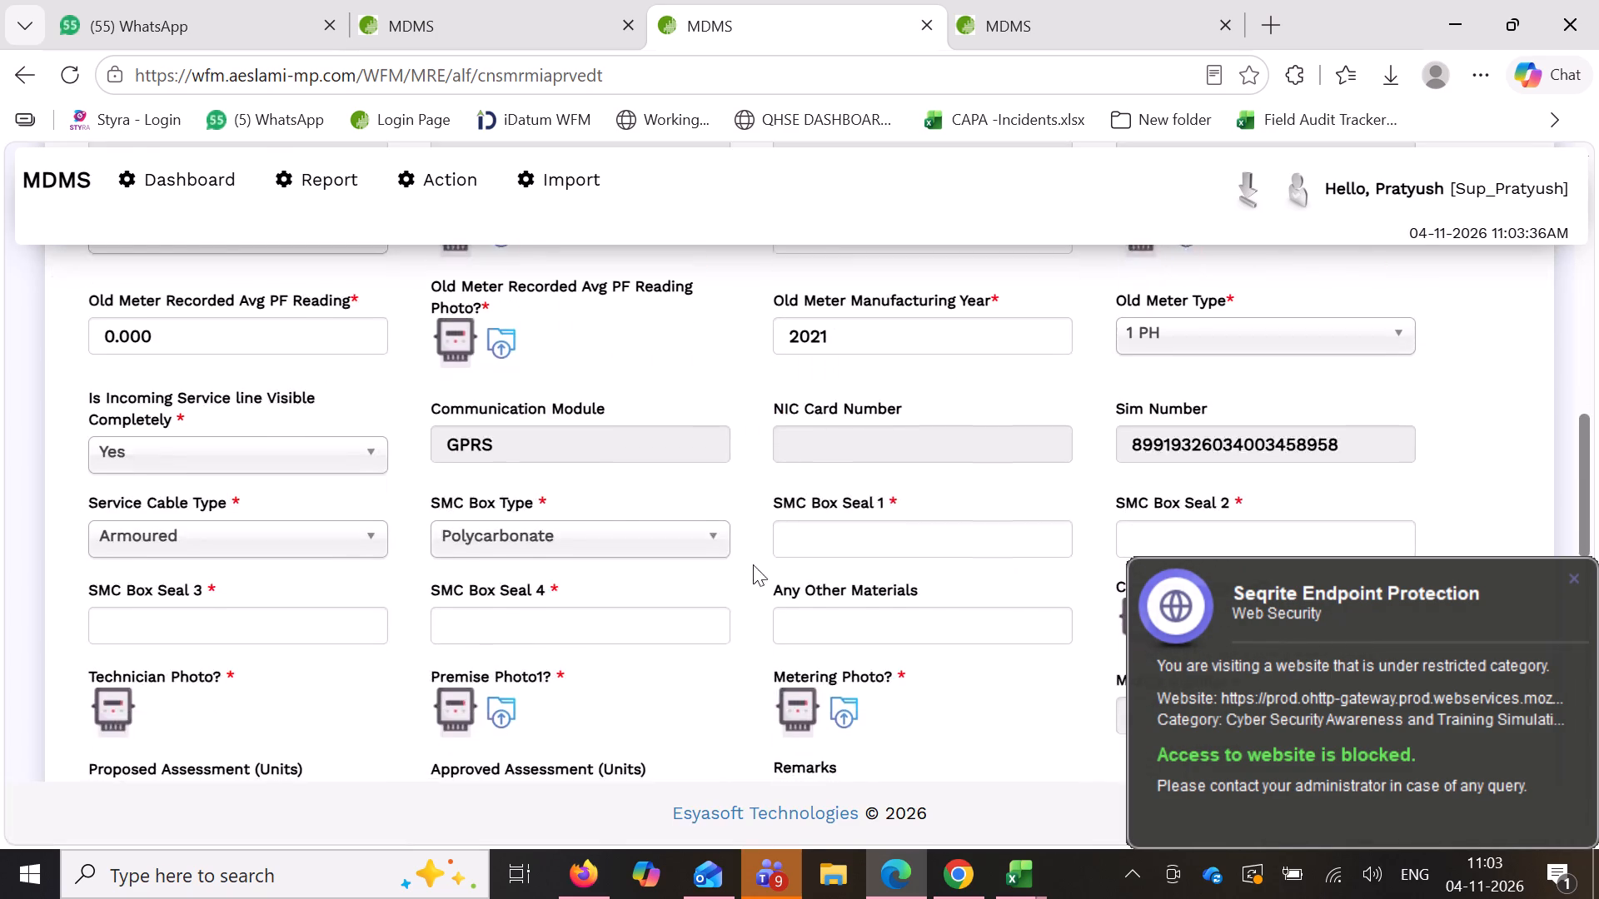
pyautogui.scroll(-7, 753, 564)
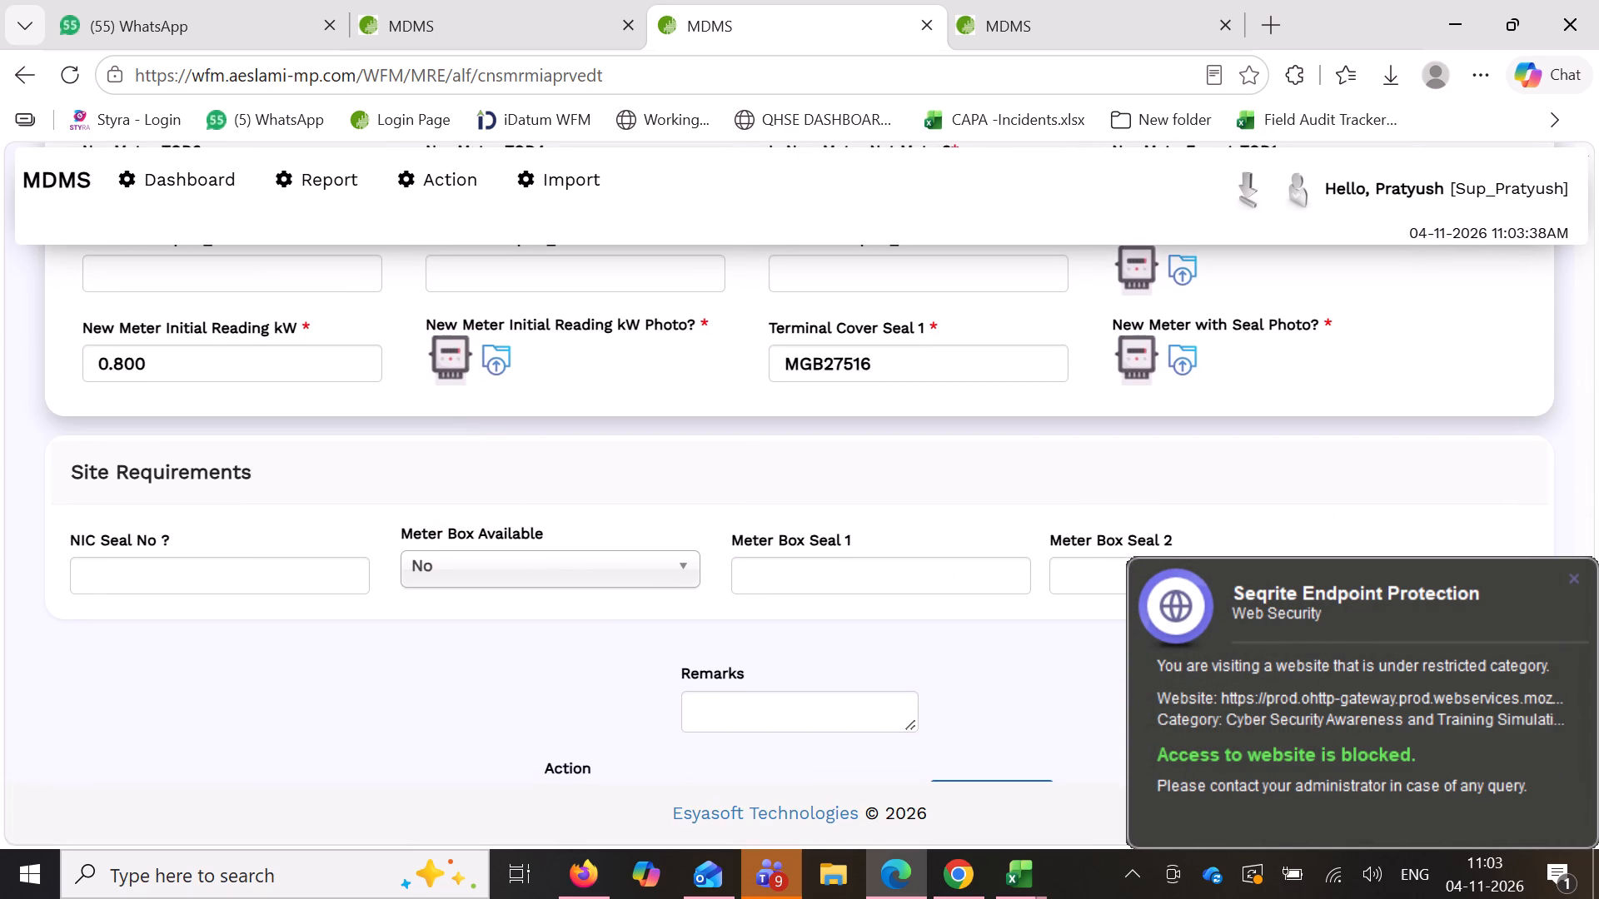
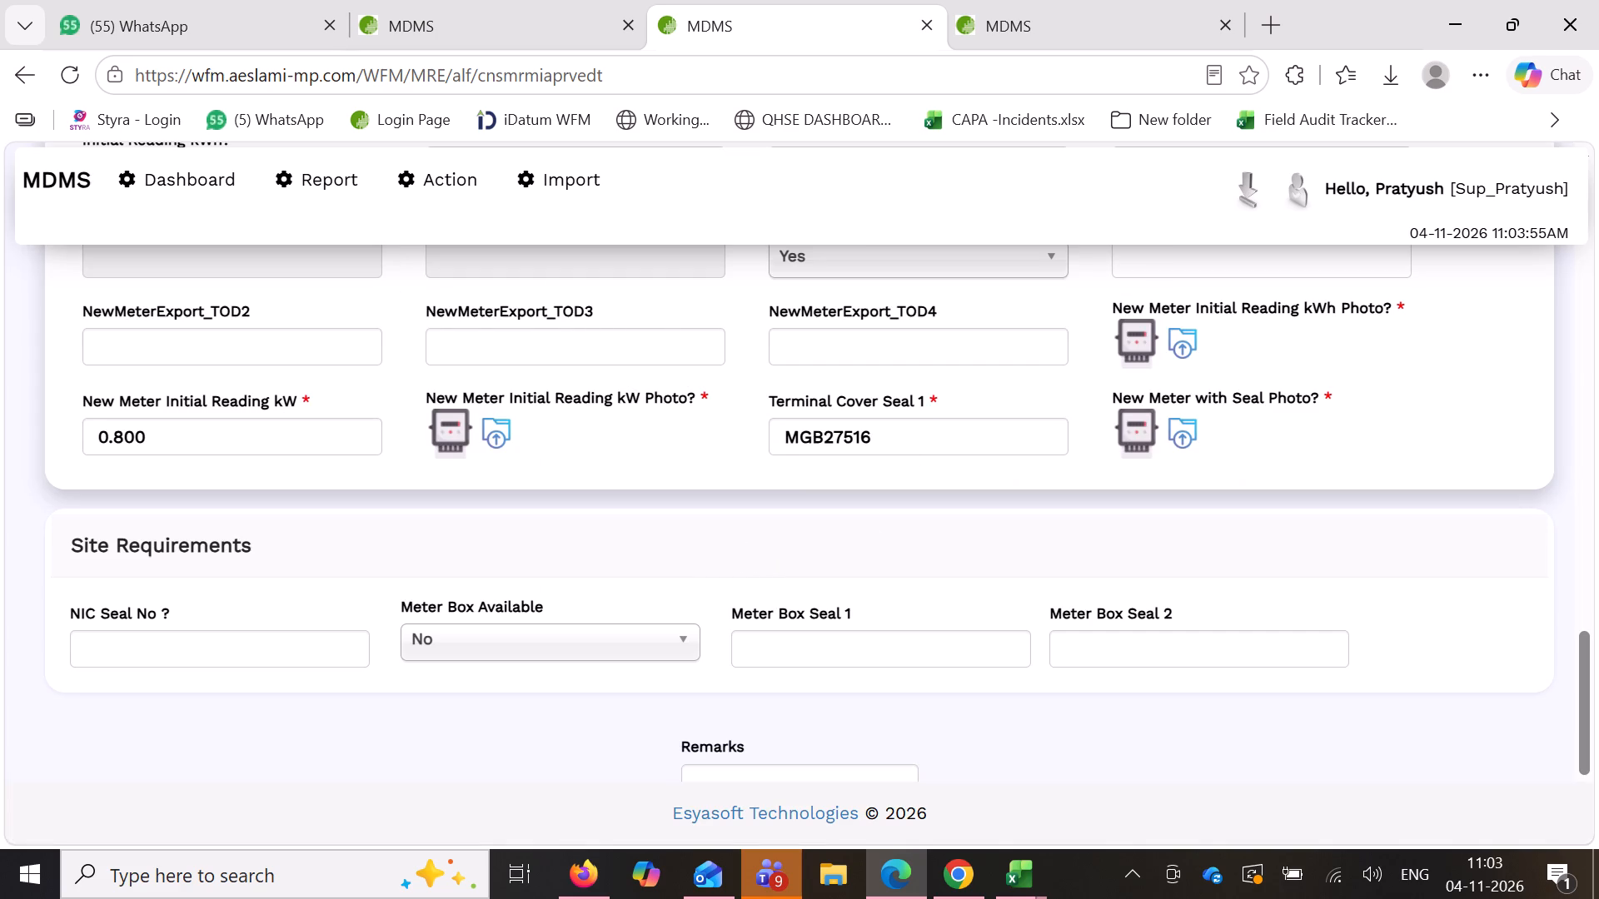
# Examine the record's New Meter with Seal photo and New Meter Initial Reading kW photo.
pyautogui.click(1143, 424)
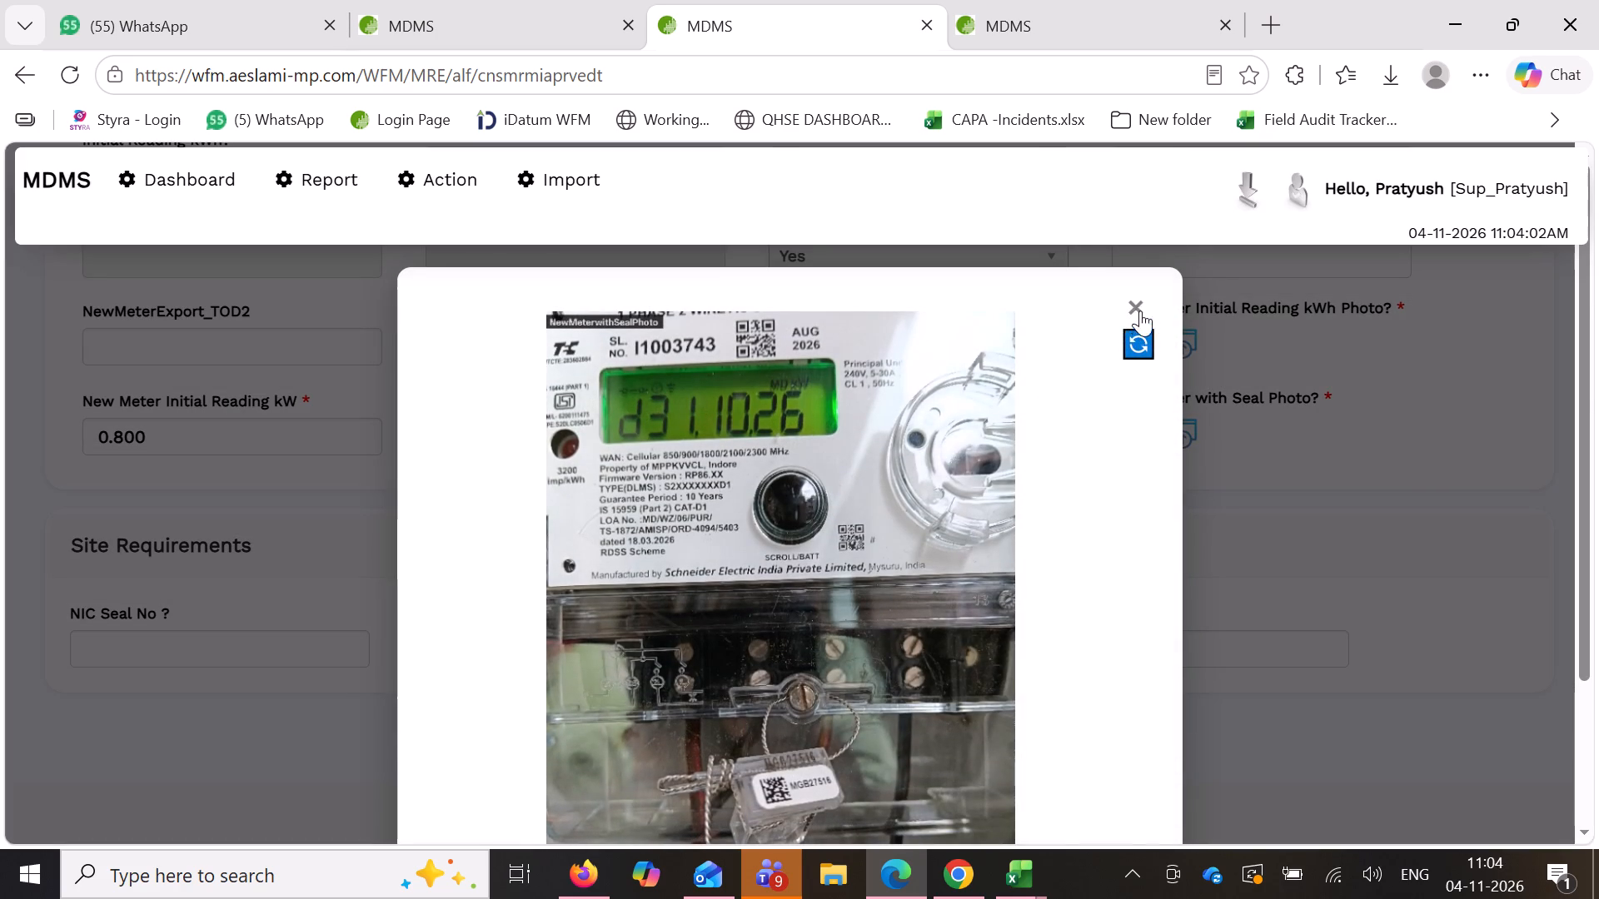
pyautogui.click(1140, 310)
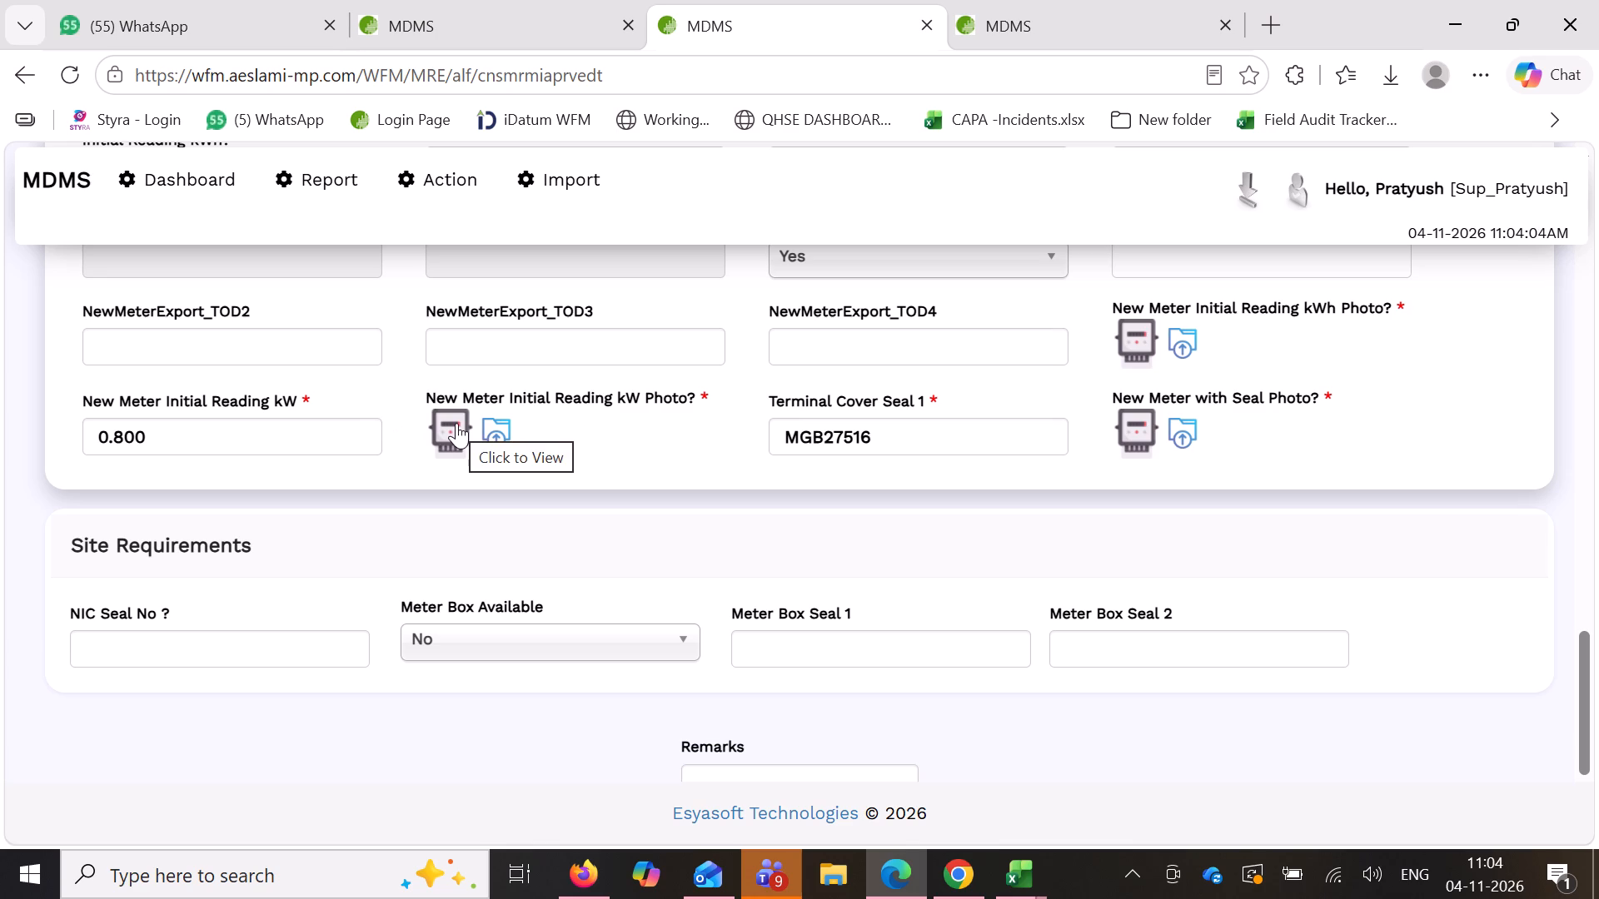
pyautogui.click(456, 423)
pyautogui.click(463, 423)
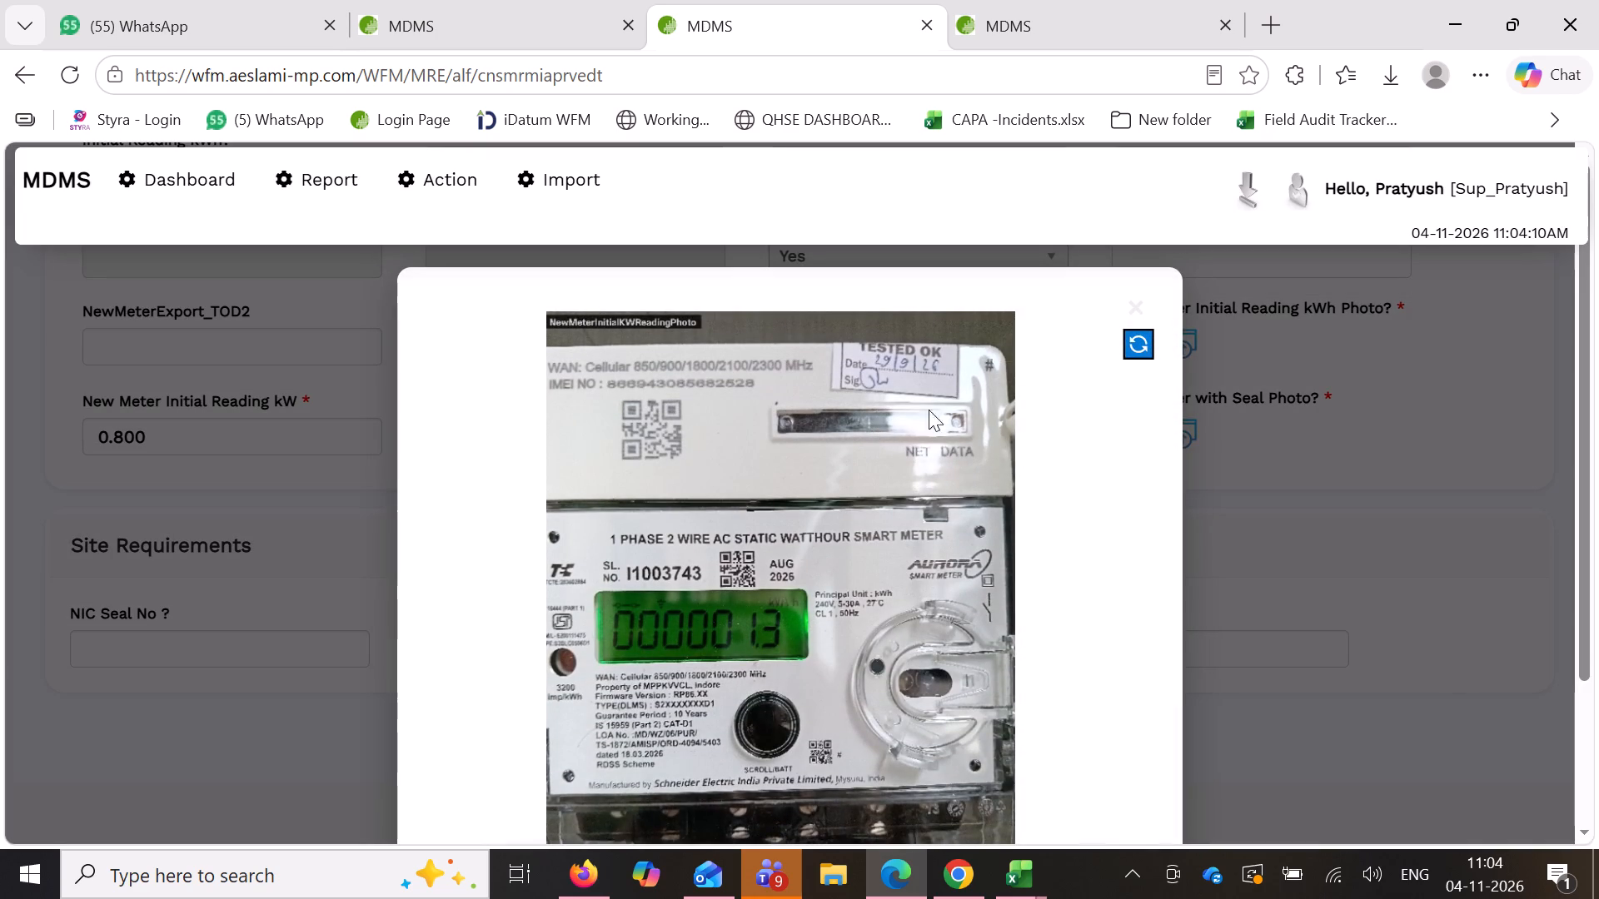
pyautogui.click(1144, 309)
# Set the record's approval action to Reject.
pyautogui.scroll(-1, 936, 516)
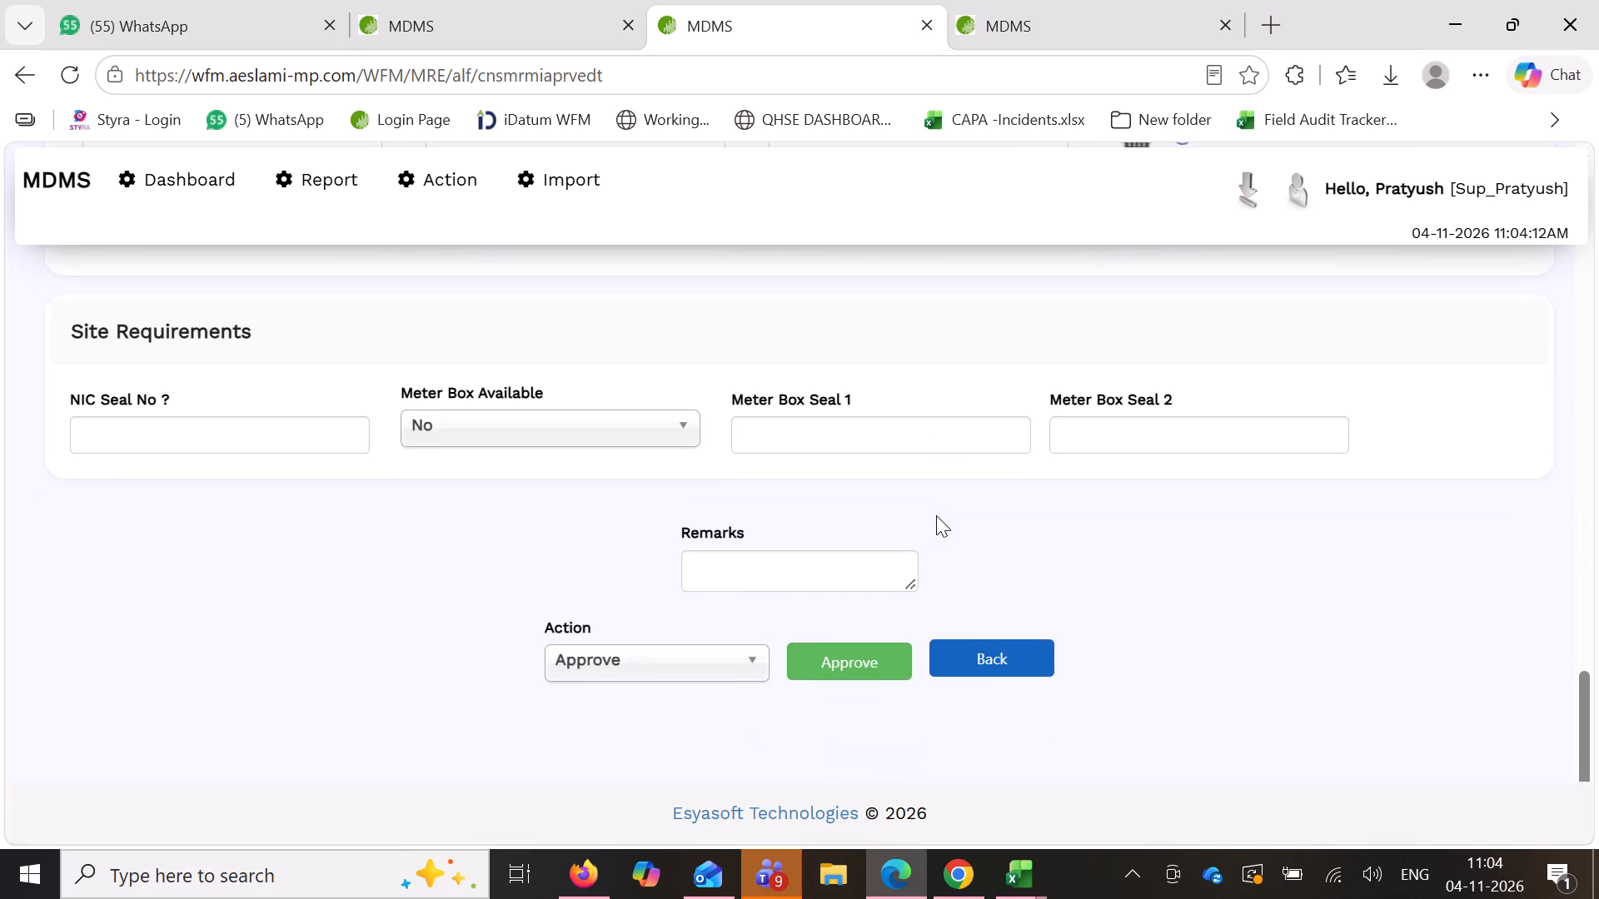
pyautogui.scroll(-1, 936, 515)
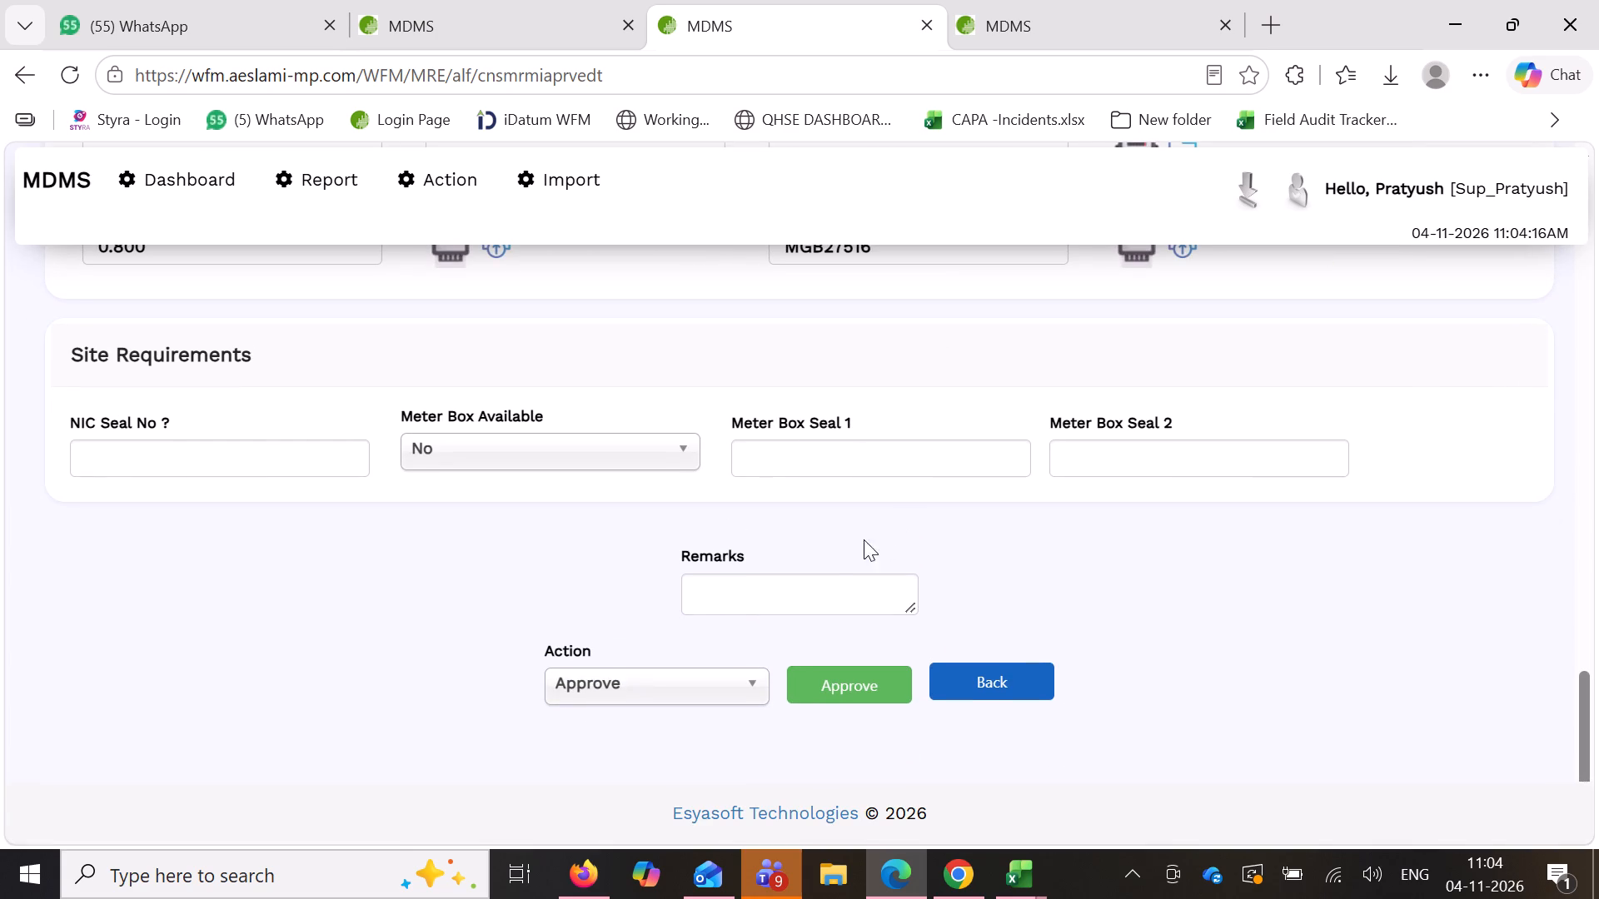
pyautogui.click(793, 584)
pyautogui.click(675, 656)
pyautogui.click(672, 668)
pyautogui.click(655, 734)
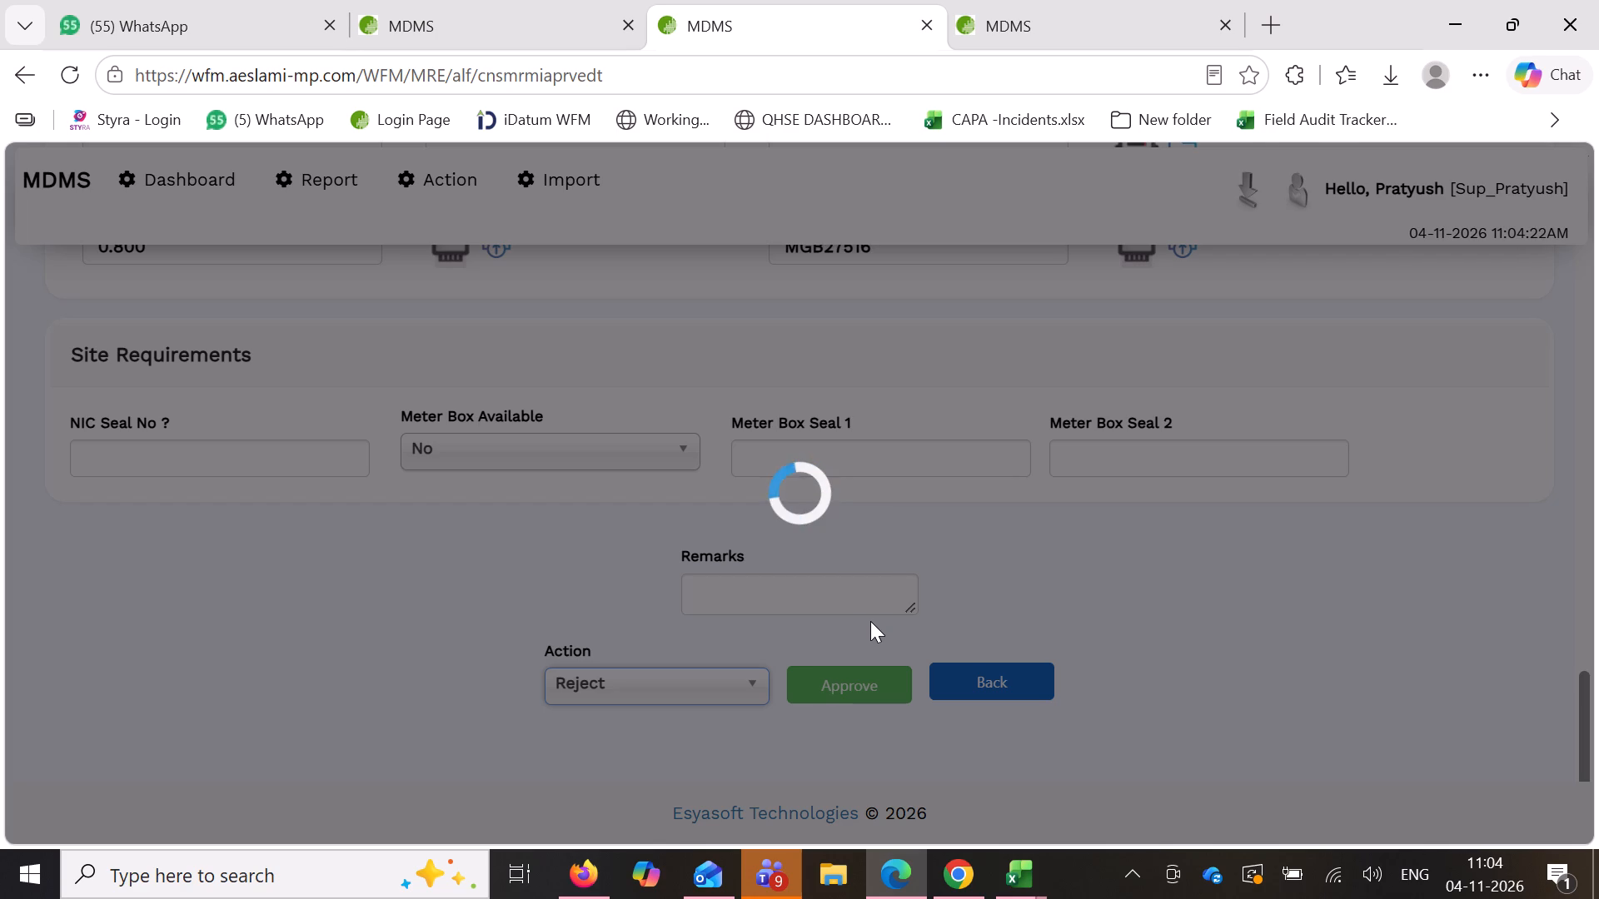
# Choose Others as the remark reason for the rejection.
pyautogui.click(978, 598)
pyautogui.scroll(-19, 876, 757)
pyautogui.scroll(-5, 931, 698)
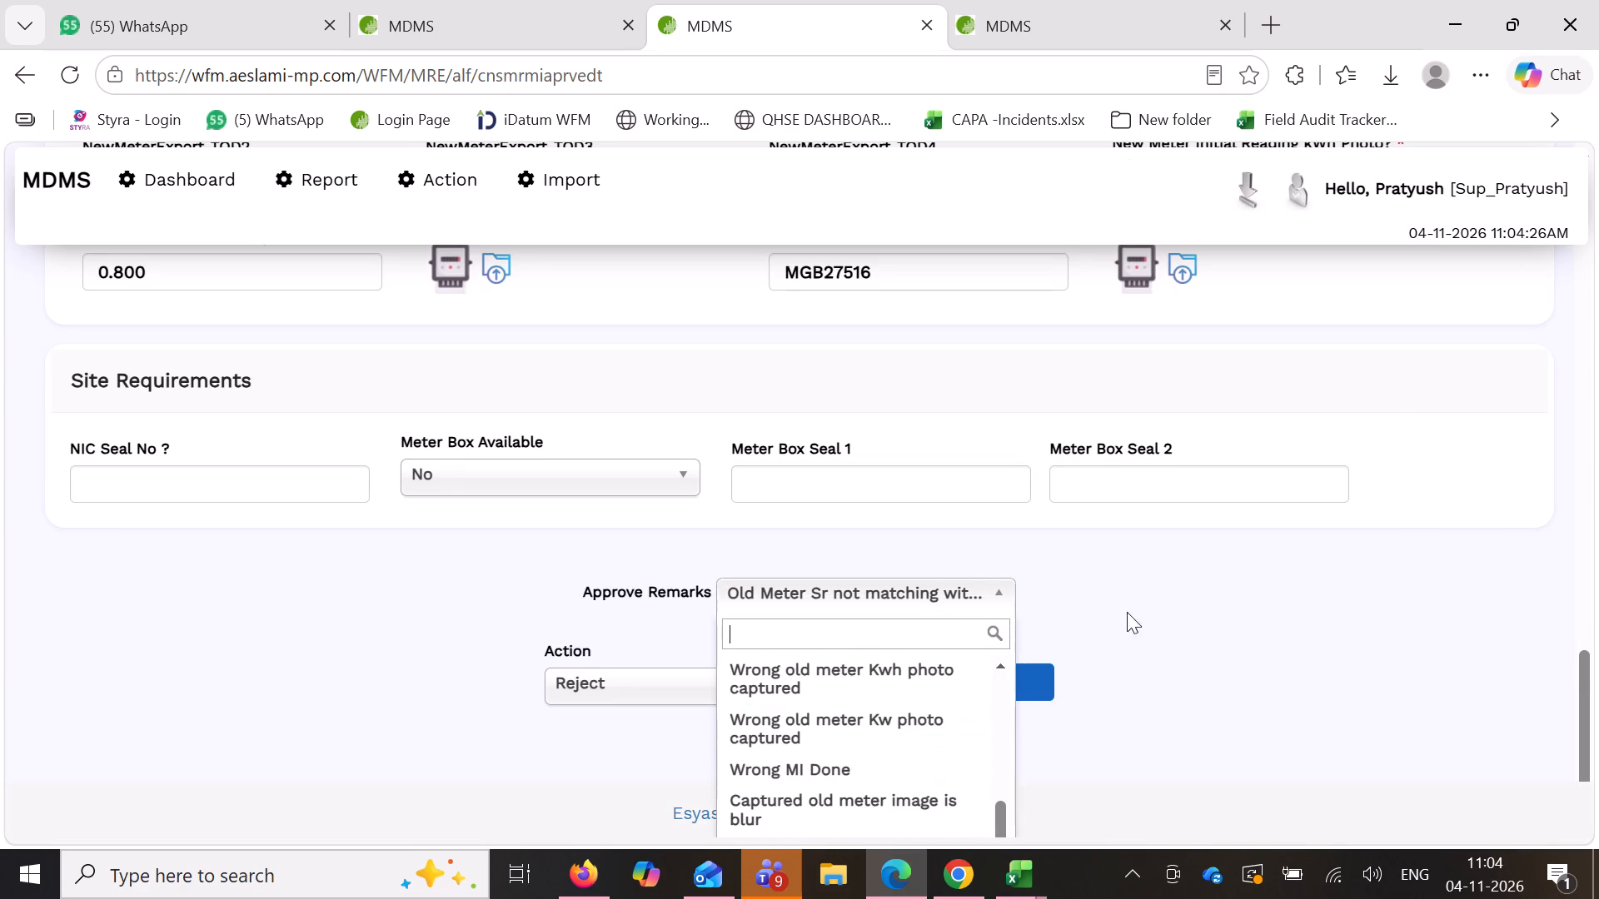
pyautogui.scroll(-6, 1147, 587)
pyautogui.scroll(-9, 859, 740)
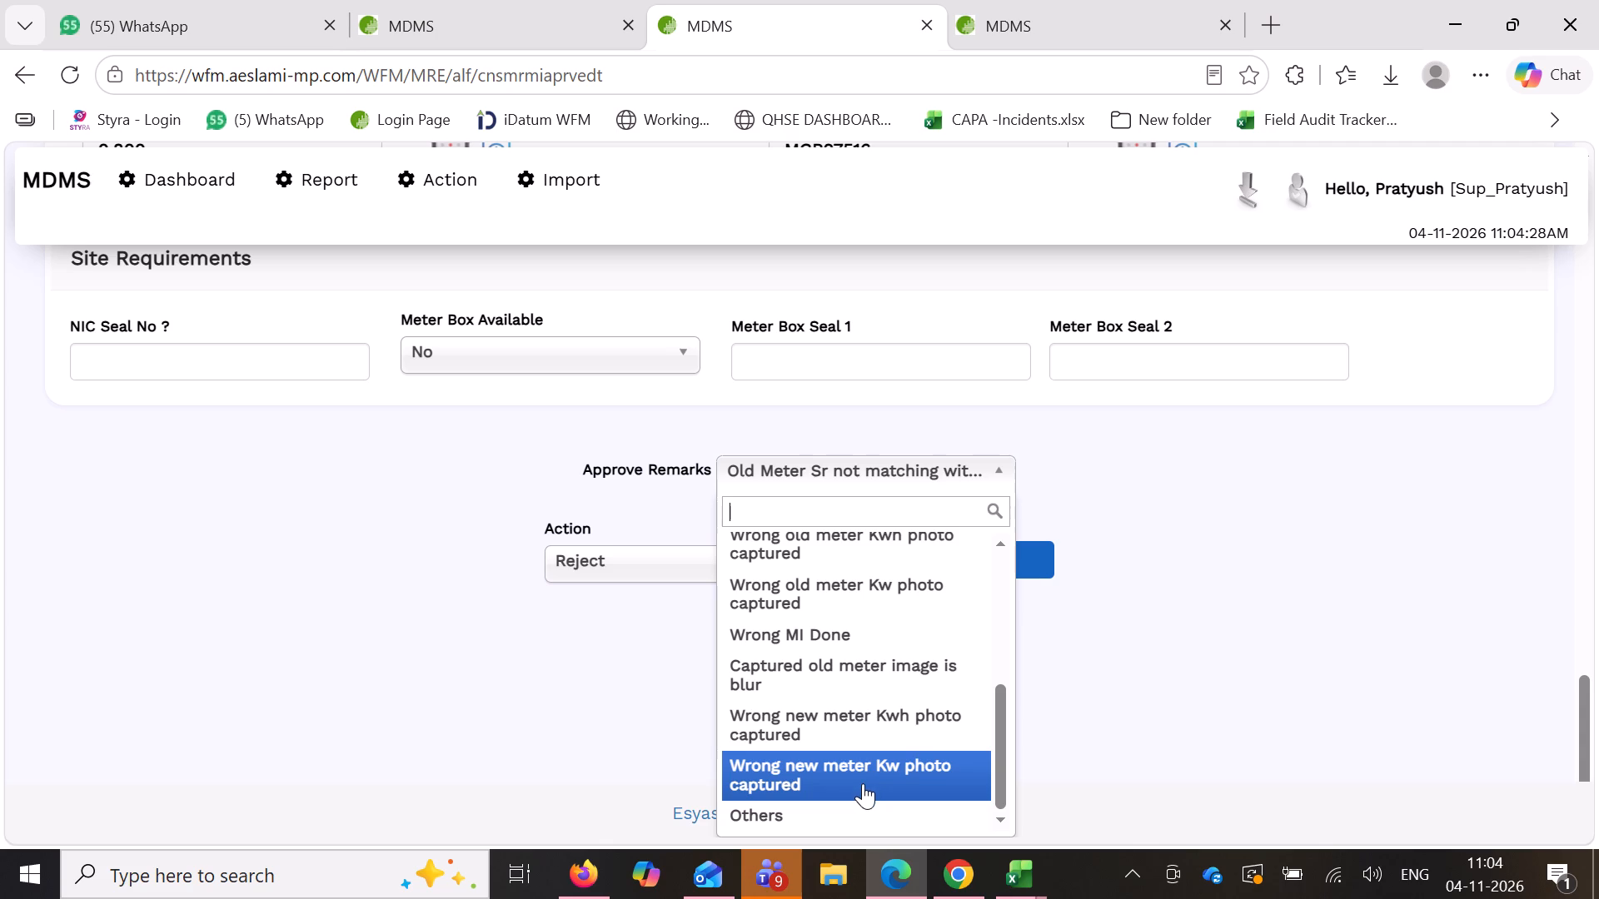
pyautogui.click(870, 819)
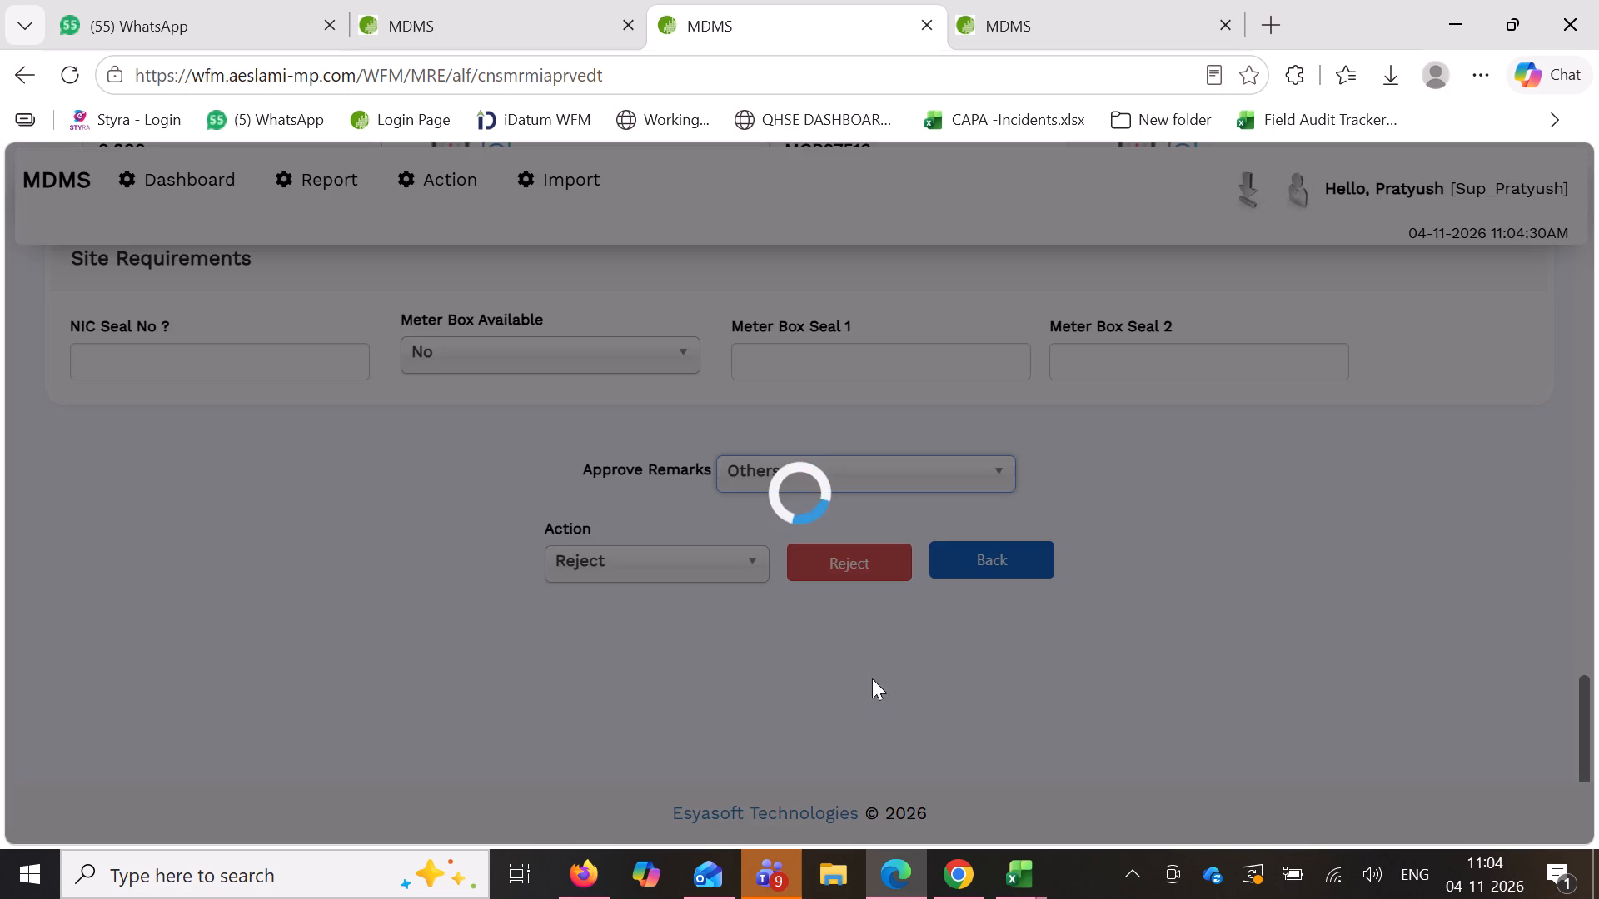
# Open the Remarks text file from the company OneDrive folder in Notepad and clear the file window out of the way.
pyautogui.click(1039, 865)
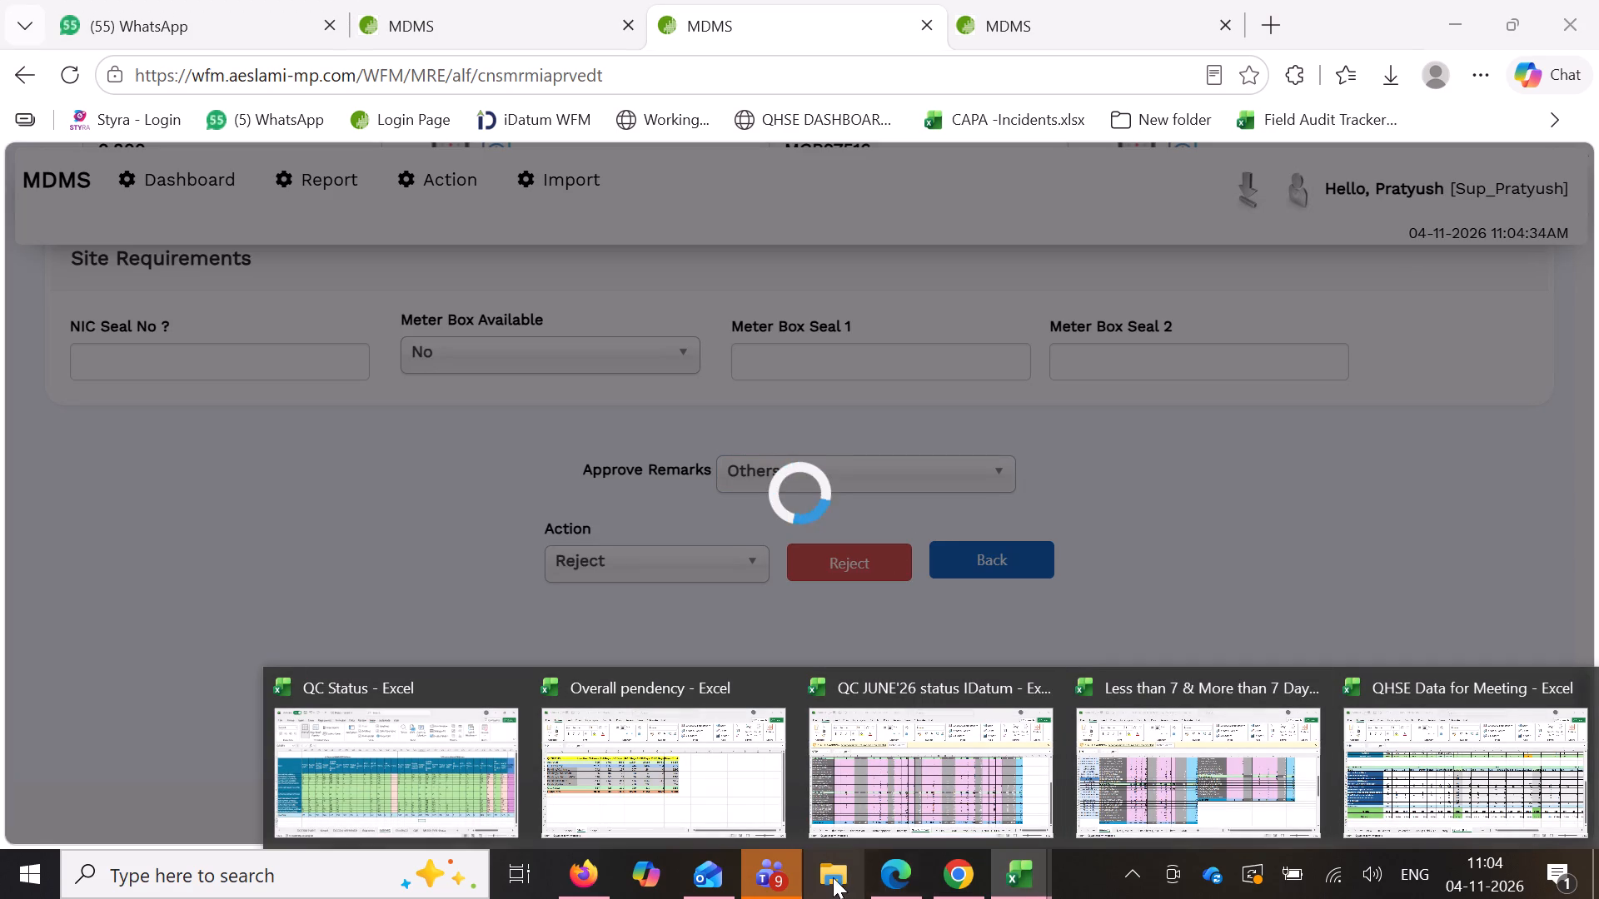
pyautogui.click(833, 877)
pyautogui.click(424, 286)
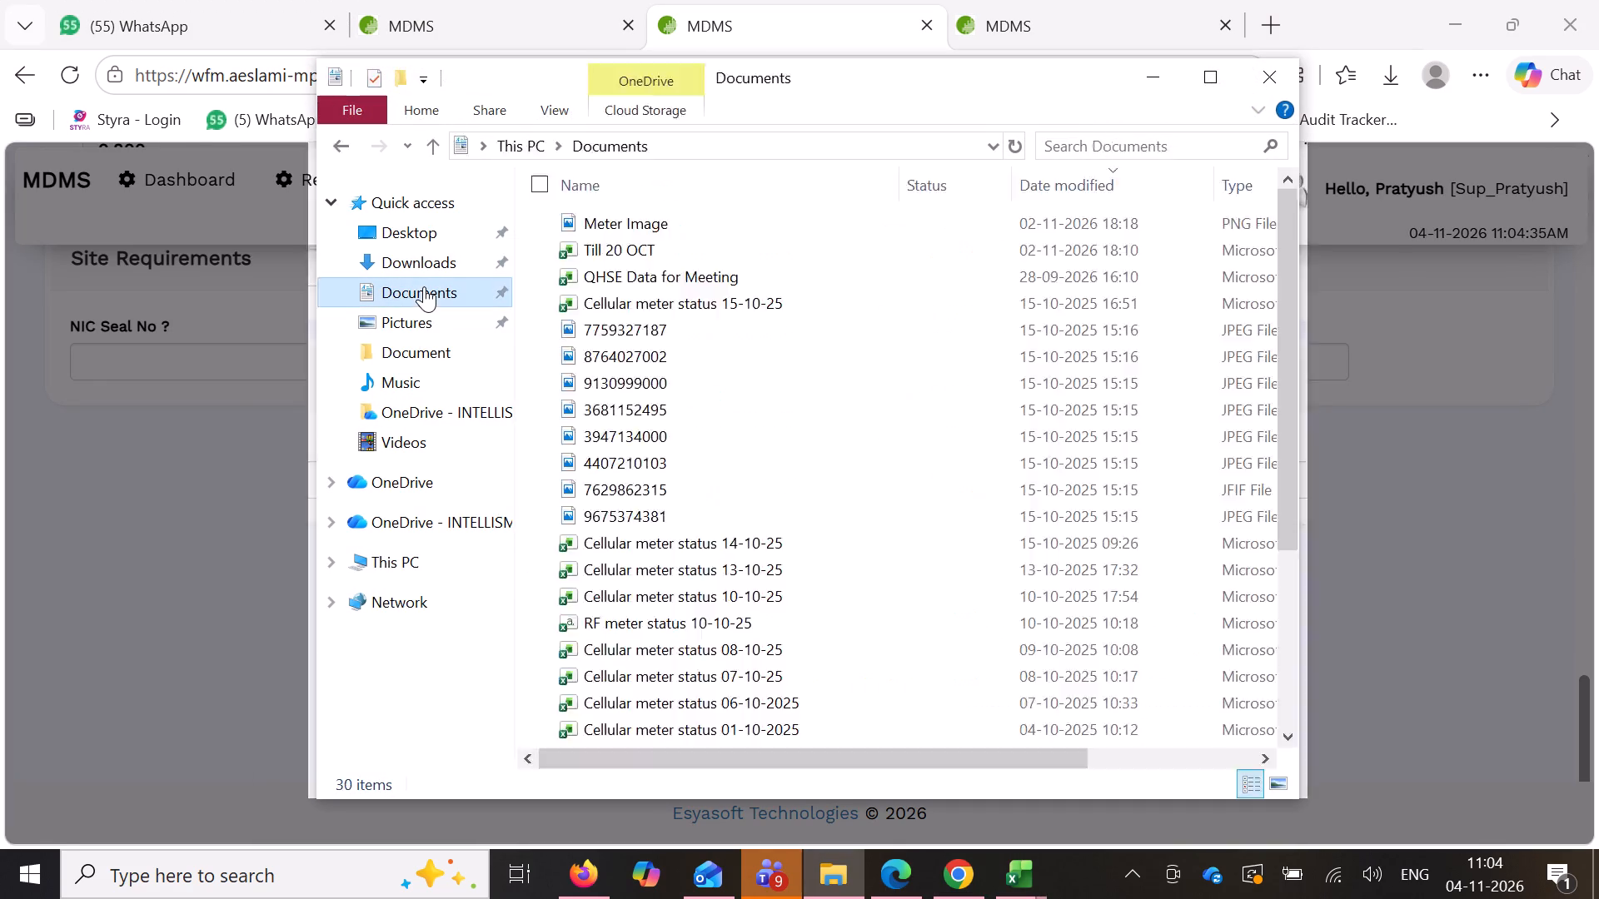
pyautogui.click(428, 263)
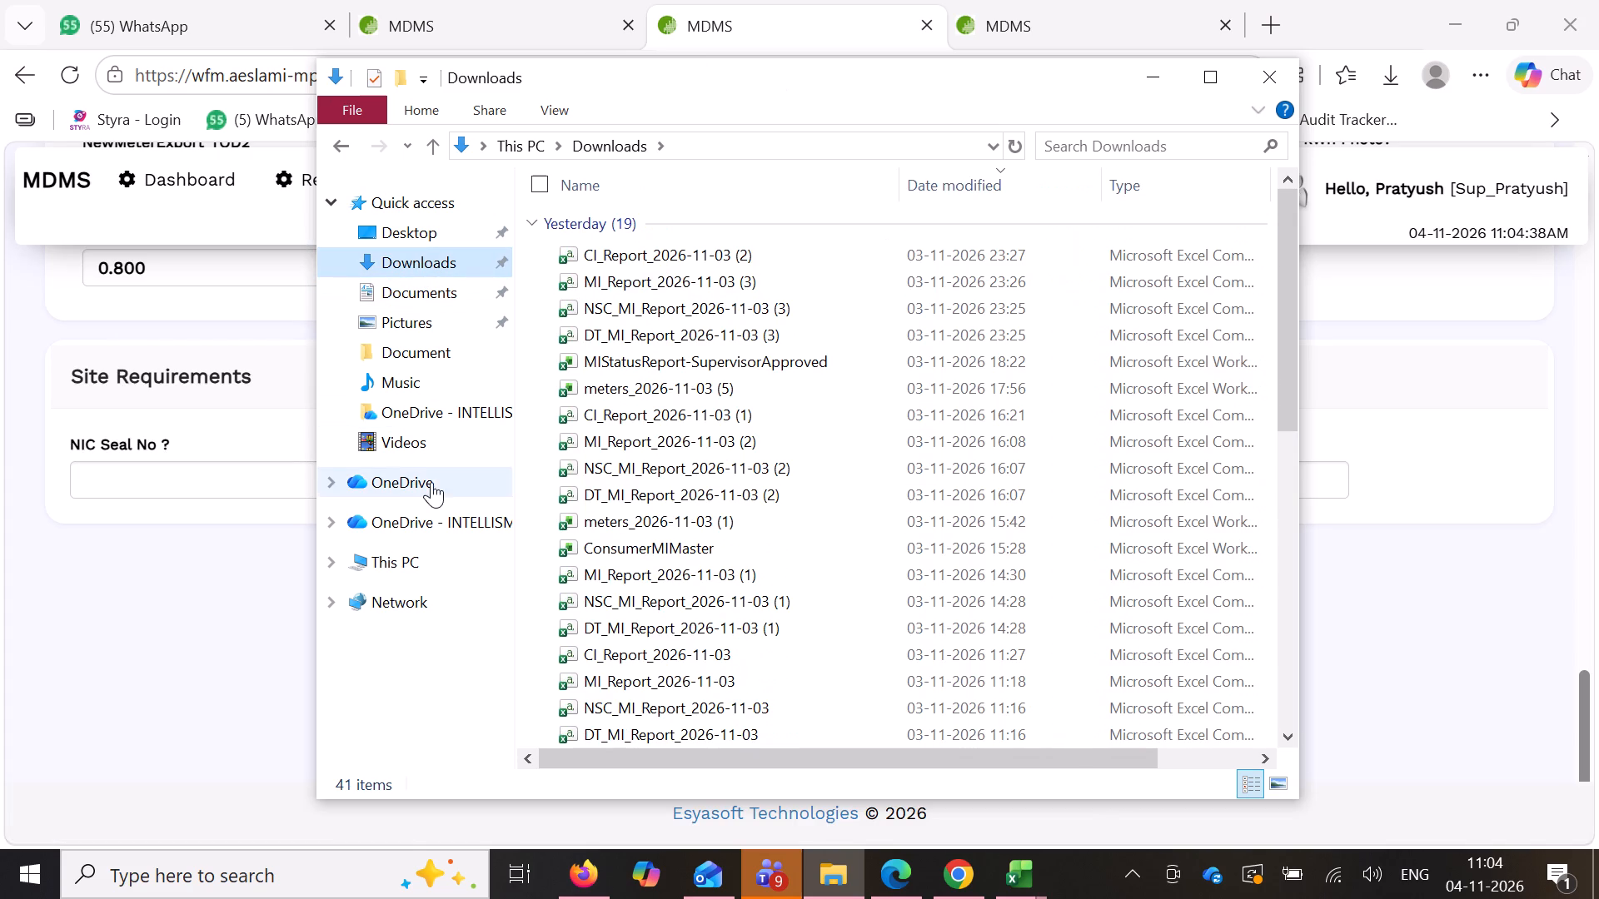
pyautogui.click(411, 523)
pyautogui.doubleClick(711, 385)
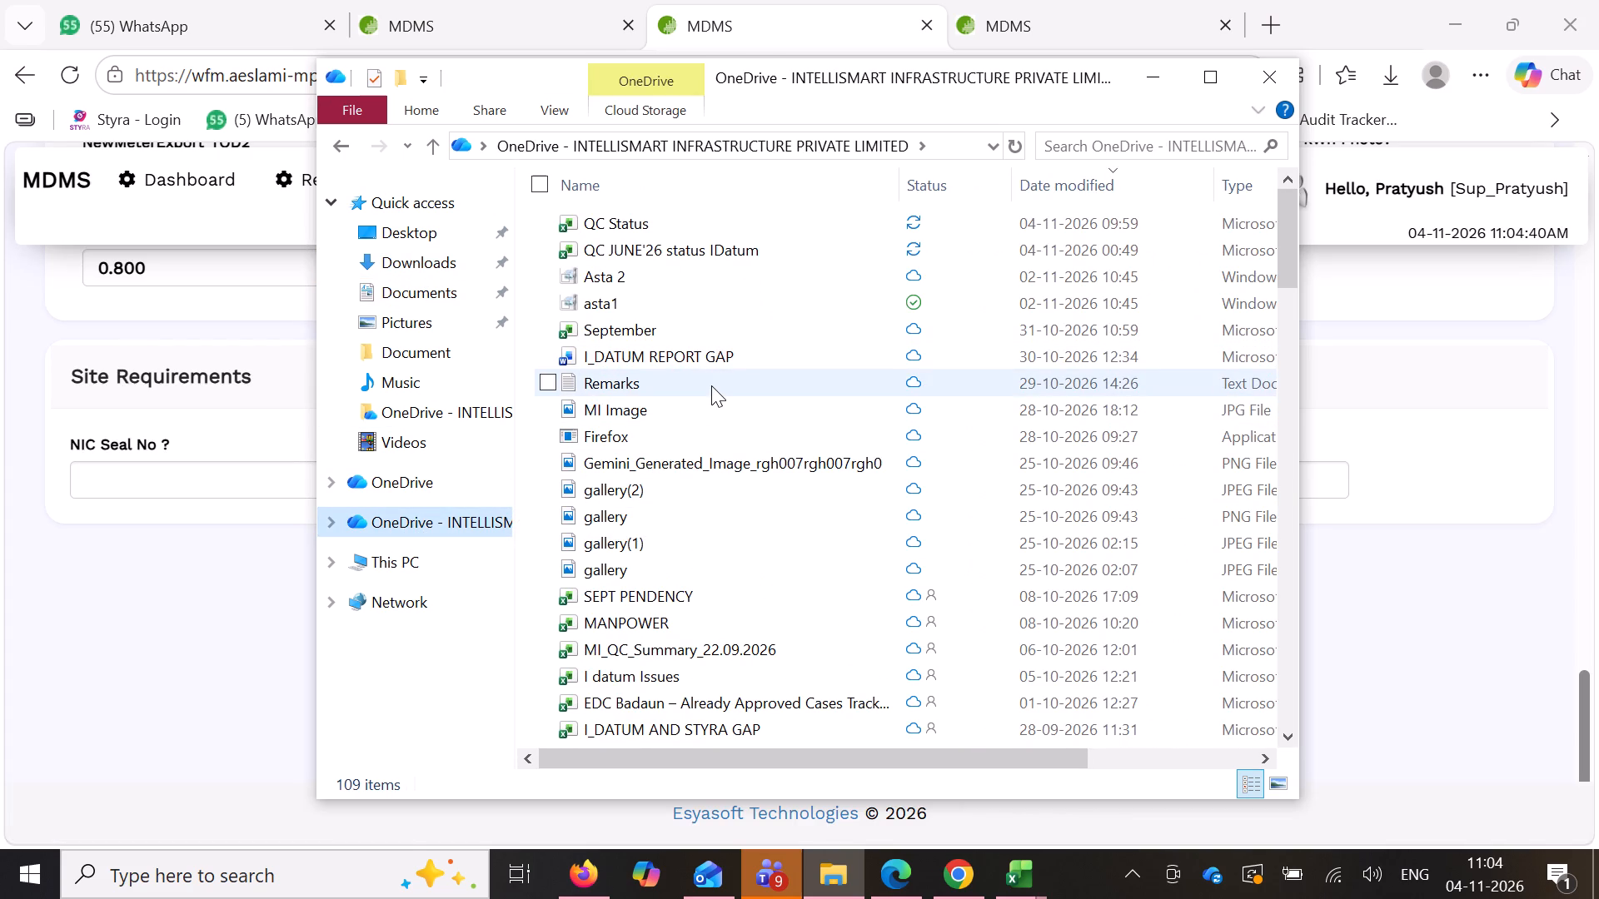
pyautogui.click(1146, 91)
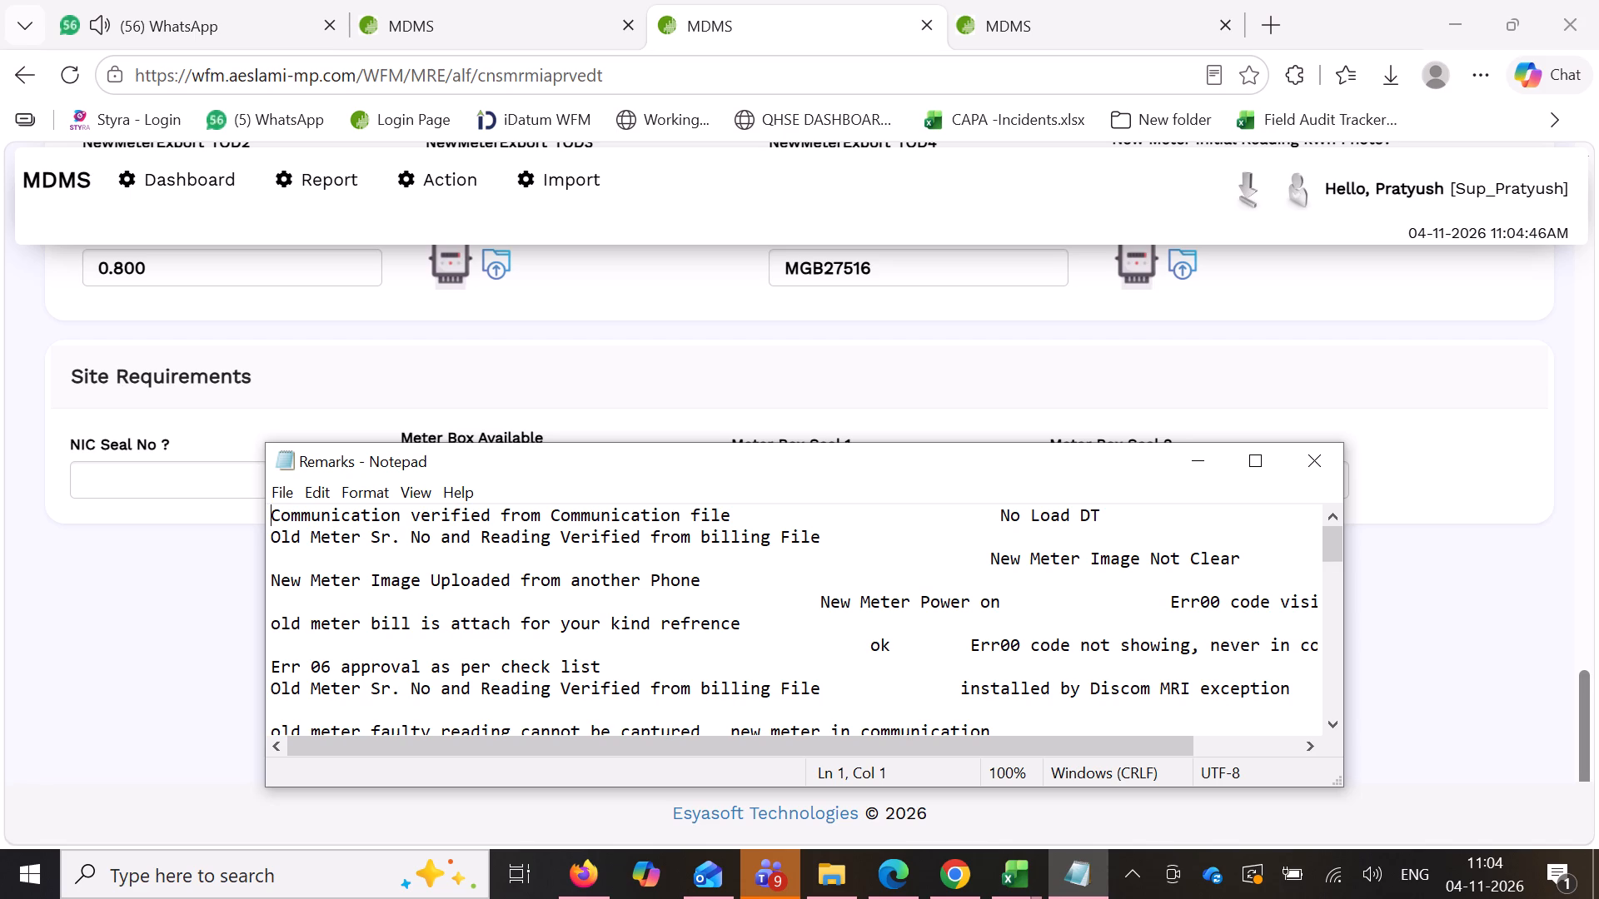
# Copy the phrase "New Meter Power on" into the empty space on line 3 of the Remarks file.
pyautogui.moveTo(1006, 602); pyautogui.dragTo(824, 602)
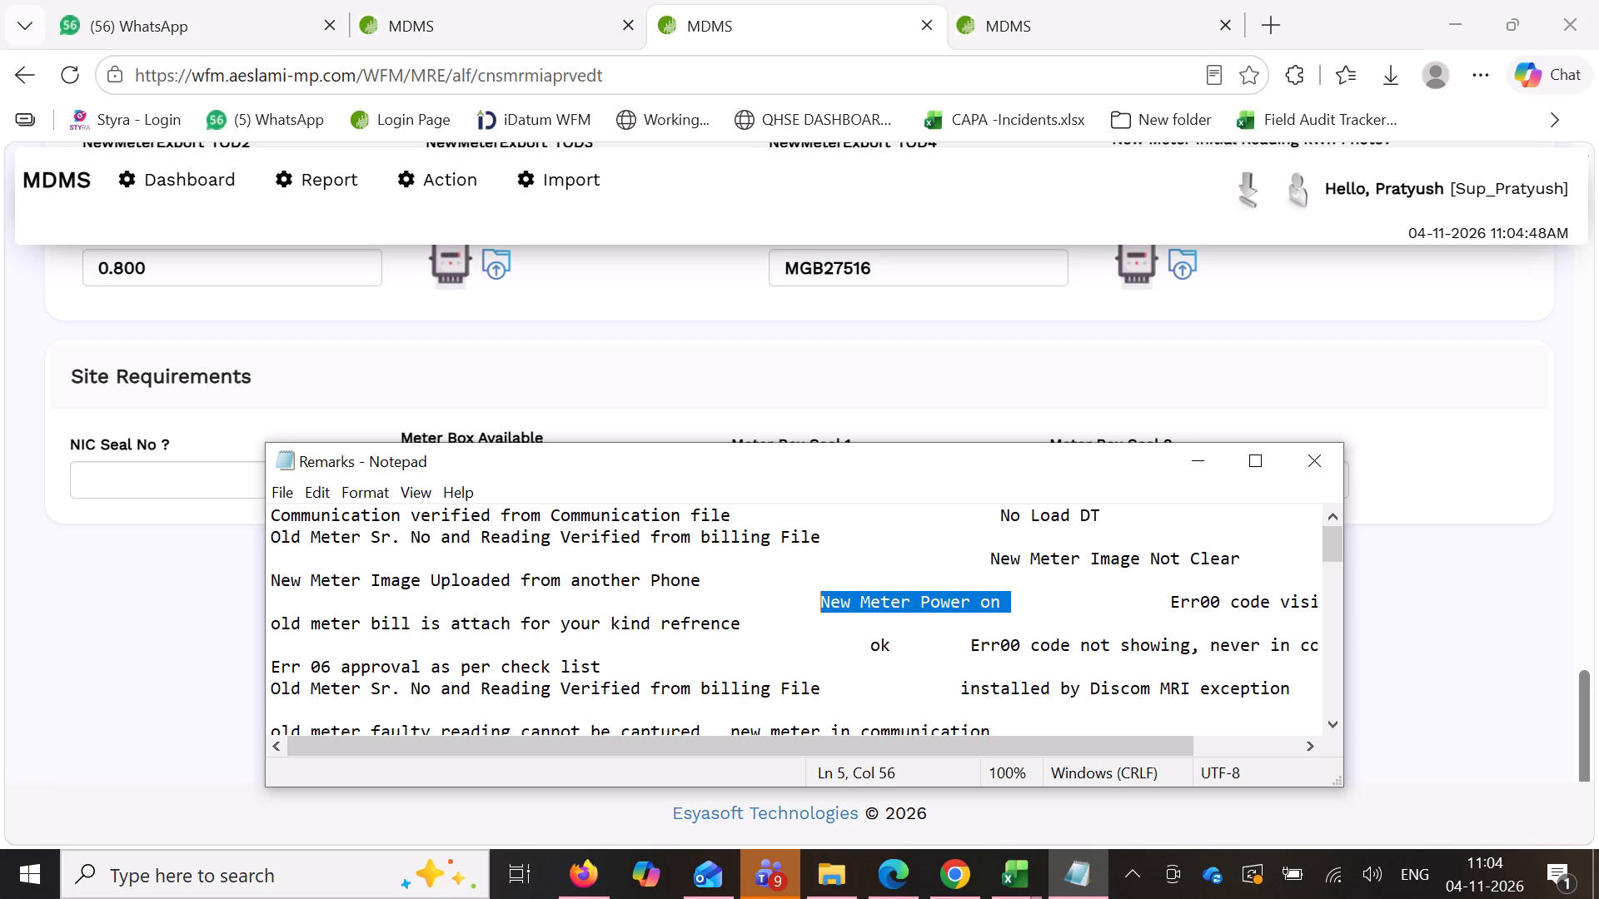
pyautogui.moveTo(824, 602); pyautogui.dragTo(823, 602)
pyautogui.hotkey('ctrl', 'c')
pyautogui.keyDown('ctrl'); pyautogui.click(757, 573); pyautogui.keyUp('ctrl')
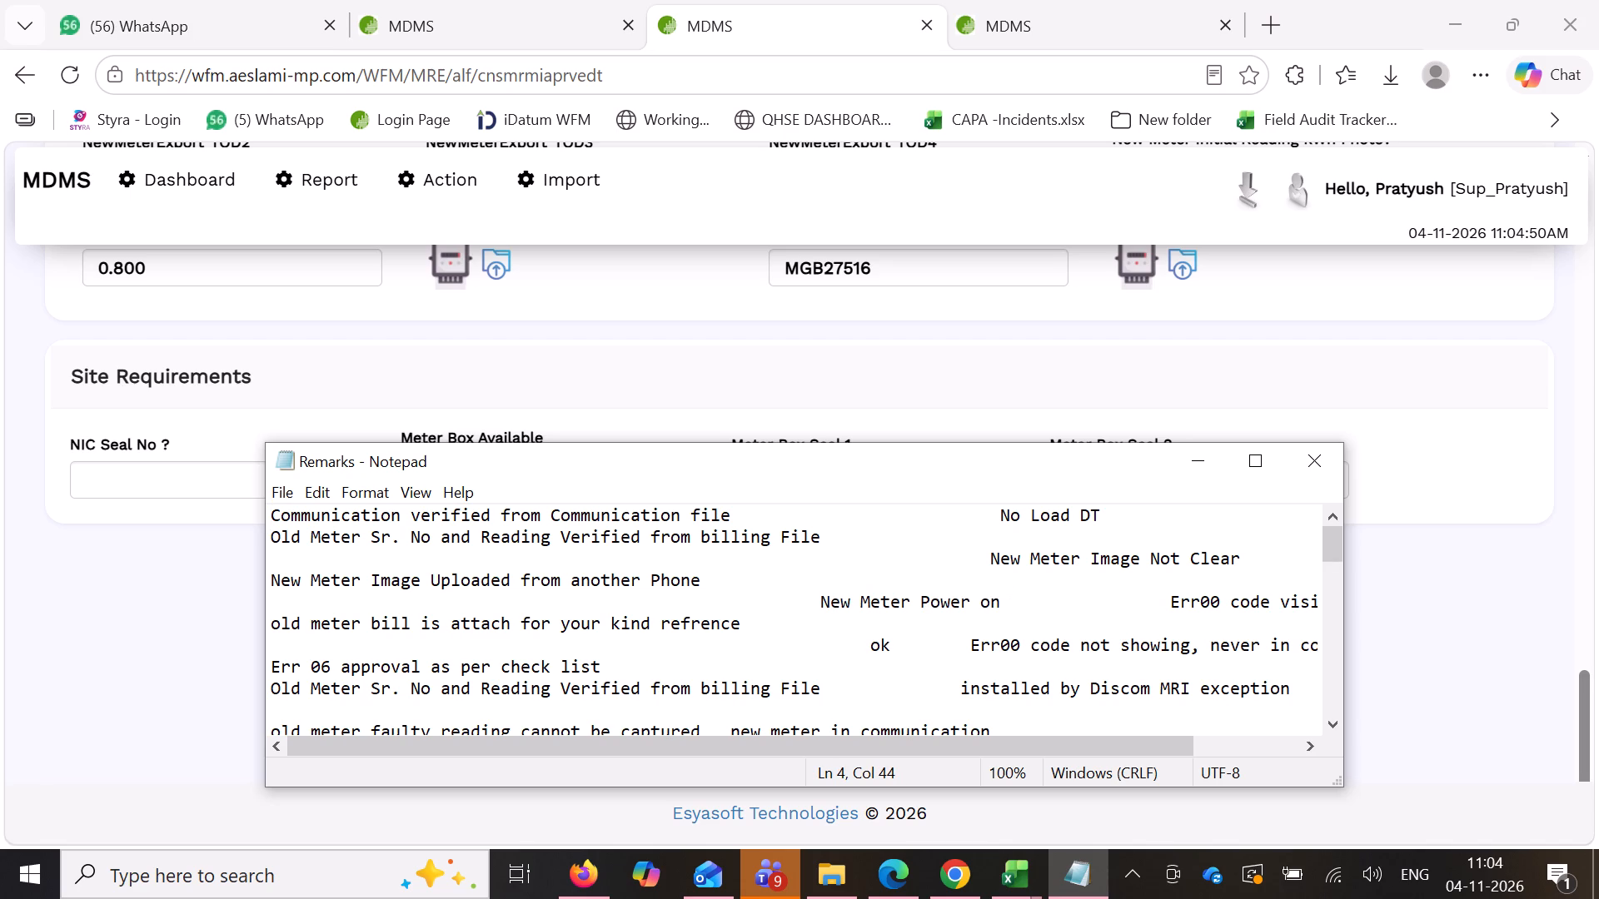
pyautogui.click(769, 561)
pyautogui.click(813, 561)
pyautogui.click(770, 566)
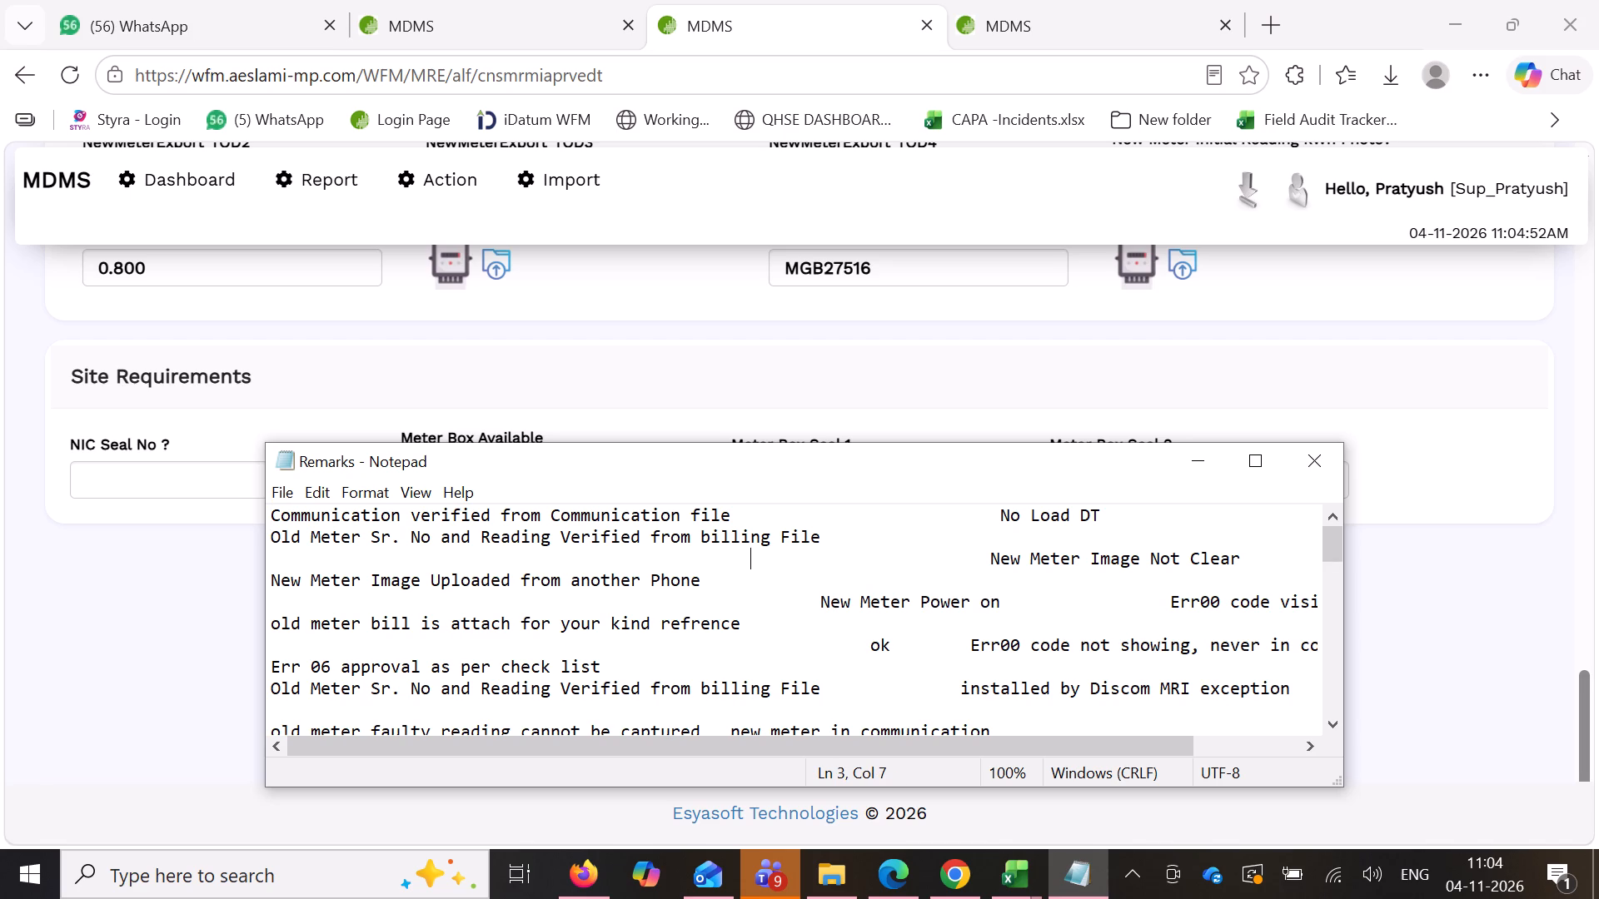
pyautogui.hotkey('ctrl', 'v')
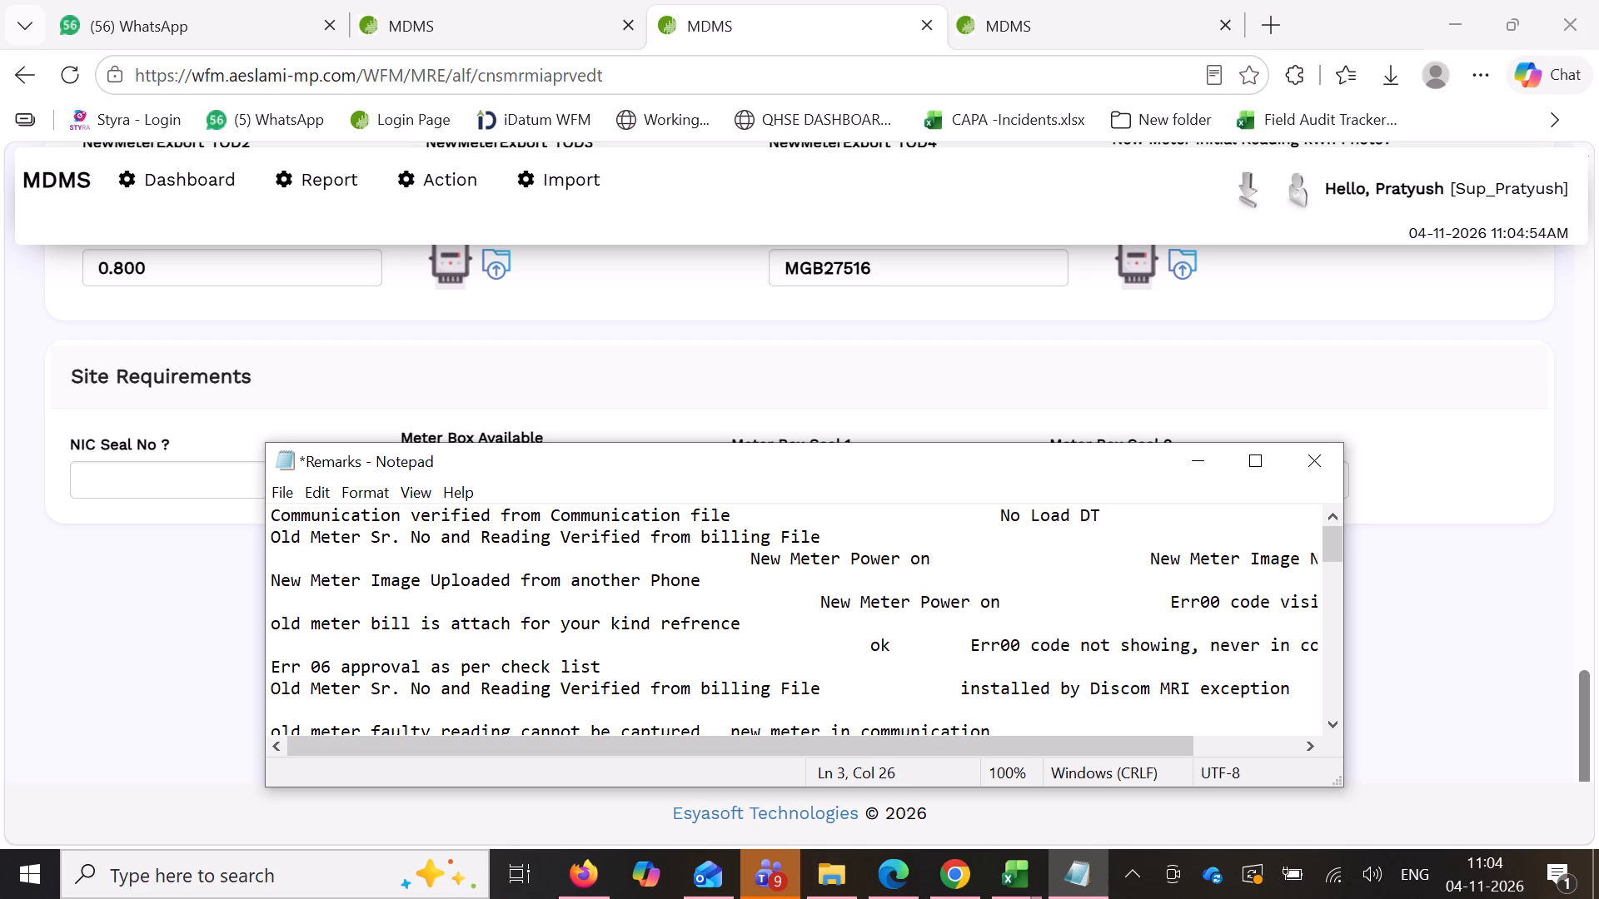
# Change the copied phrase on line 3 to "New Meter Power OFF" and remove the extra spacing after it.
pyautogui.click(935, 554)
pyautogui.press('BackSpace')
pyautogui.press('BackSpace')
pyautogui.press('BackSpace')
pyautogui.press('BackSpace')
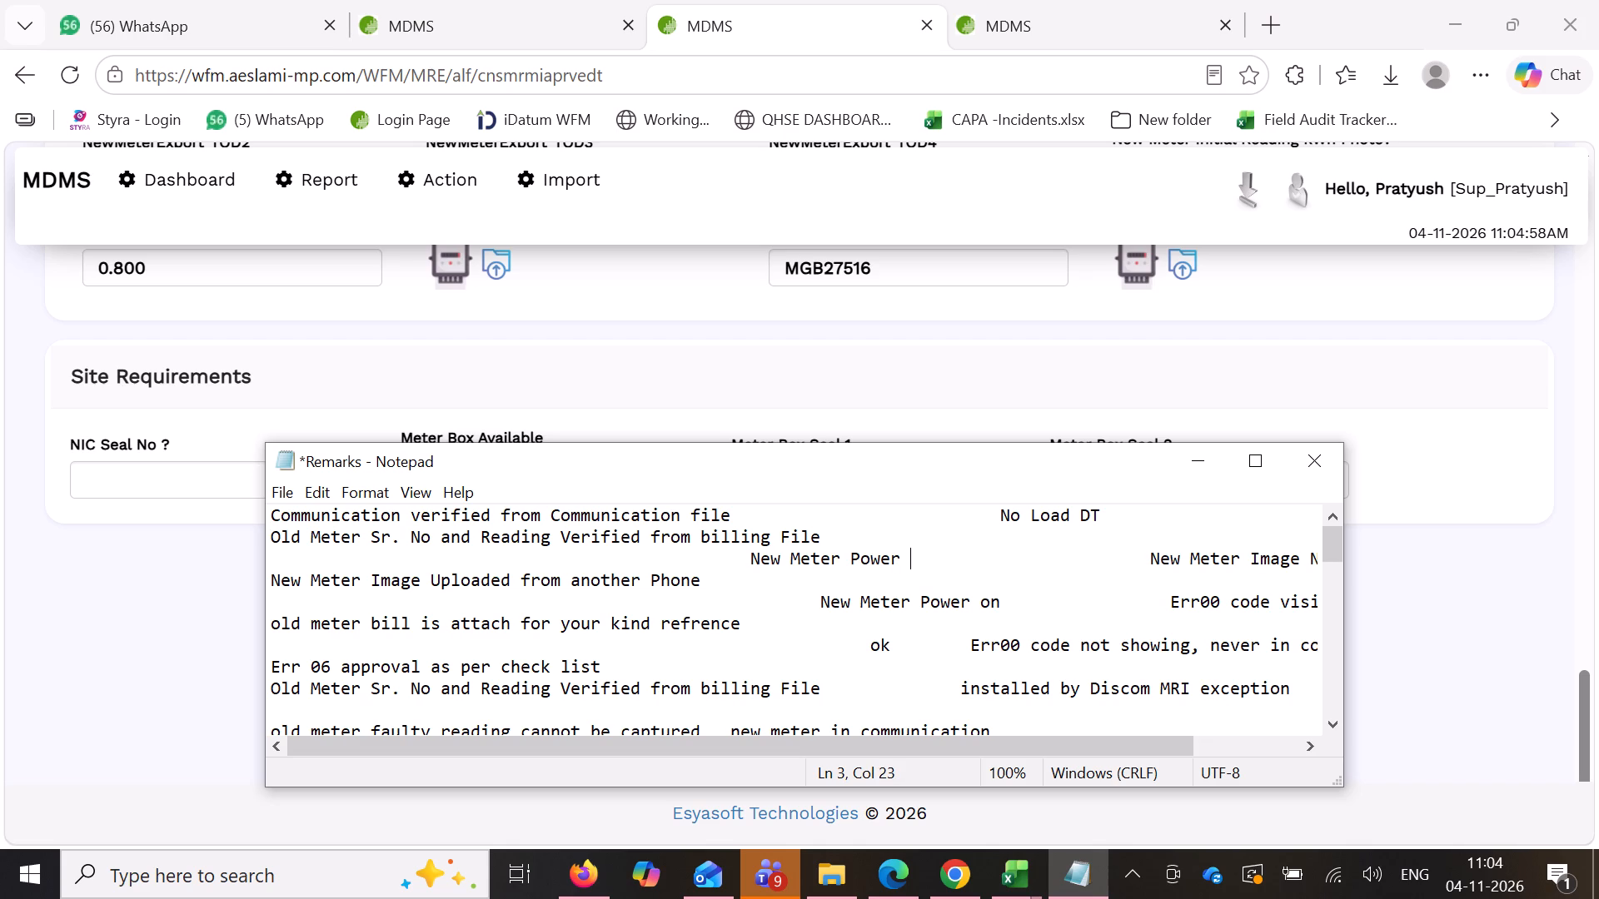
pyautogui.press('space')
pyautogui.write('OFF')
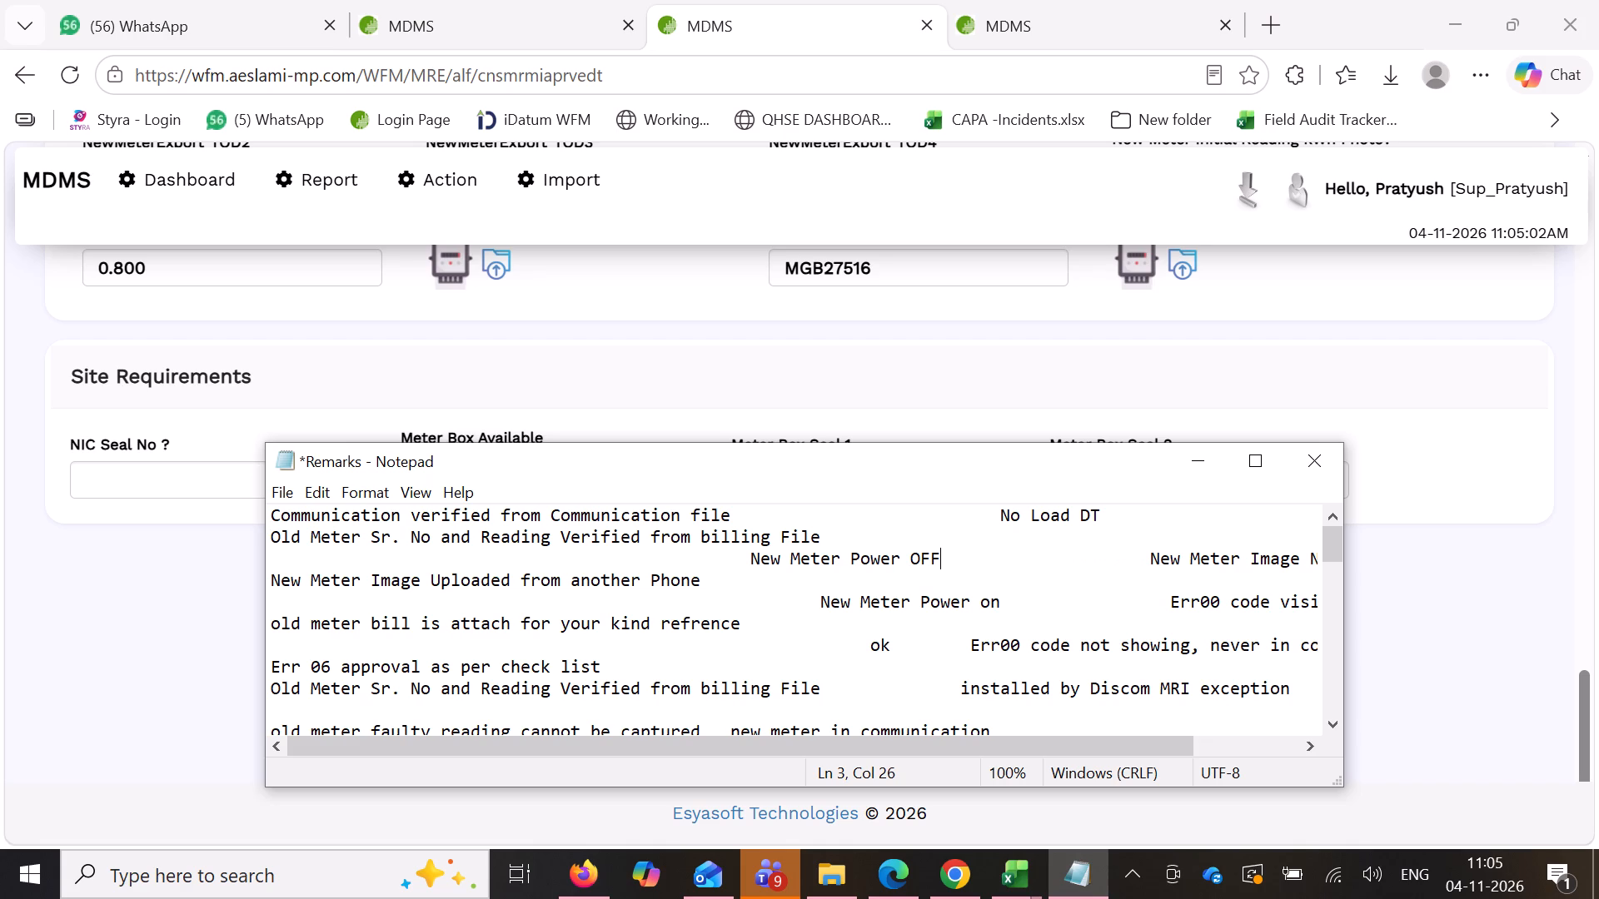
pyautogui.press('Right')
pyautogui.press('Right')
pyautogui.press('Right')
pyautogui.press('Right')
pyautogui.press('Left')
pyautogui.press('BackSpace')
pyautogui.press('BackSpace')
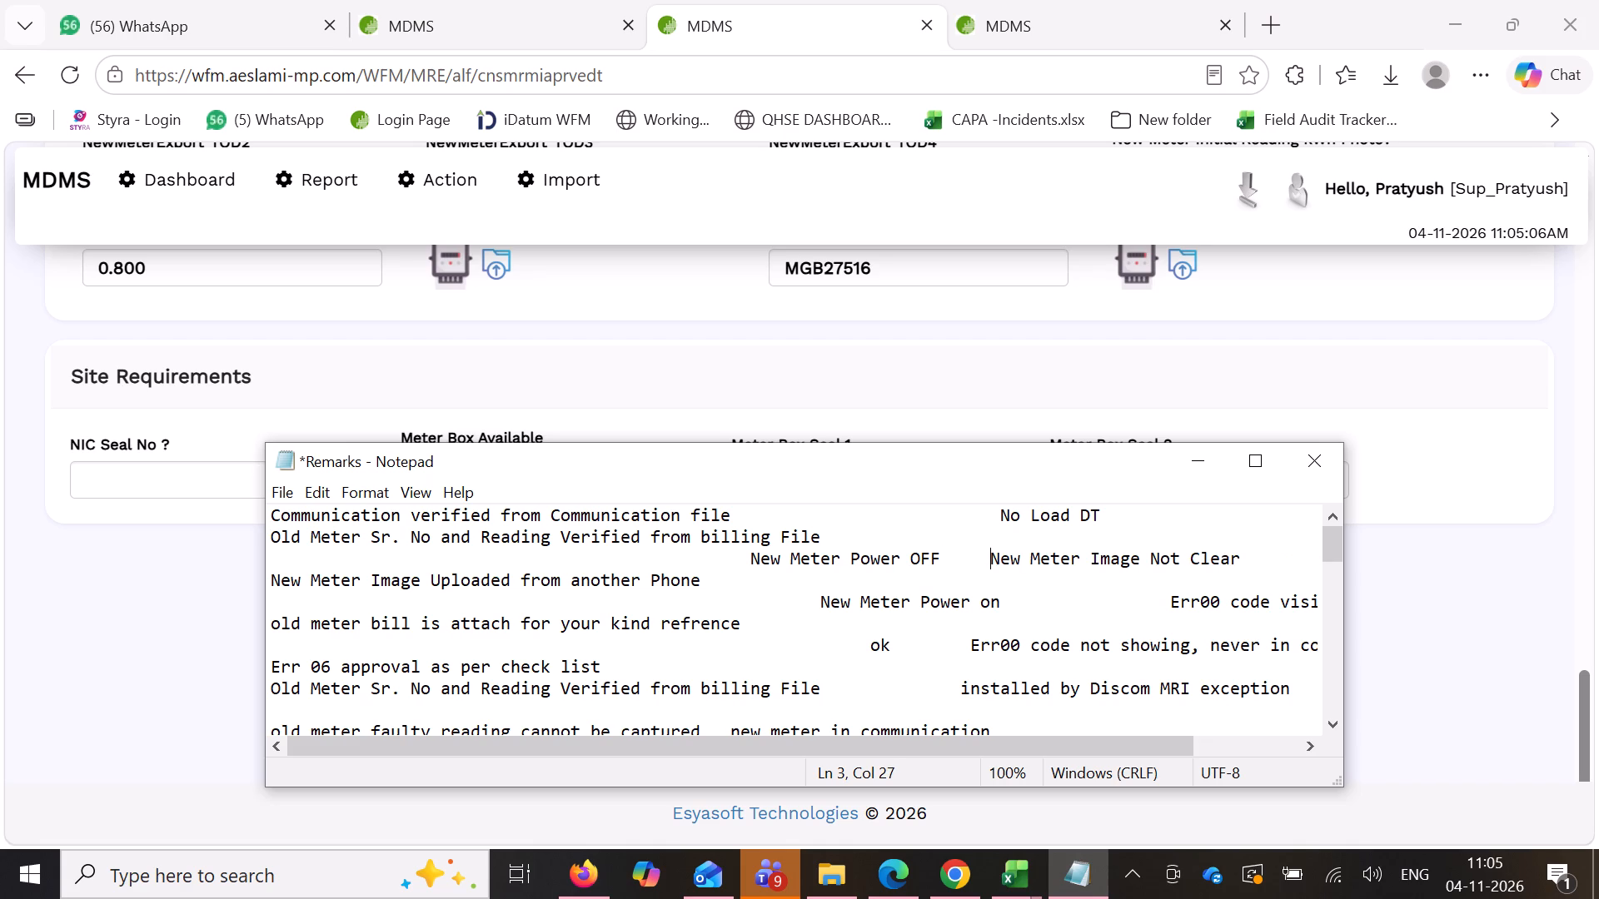
# Copy "New Meter Power OFF" into the MDMS record's custom remark in the browser and submit the rejection.
pyautogui.moveTo(943, 549); pyautogui.dragTo(748, 564)
pyautogui.hotkey('ctrl', 'c')
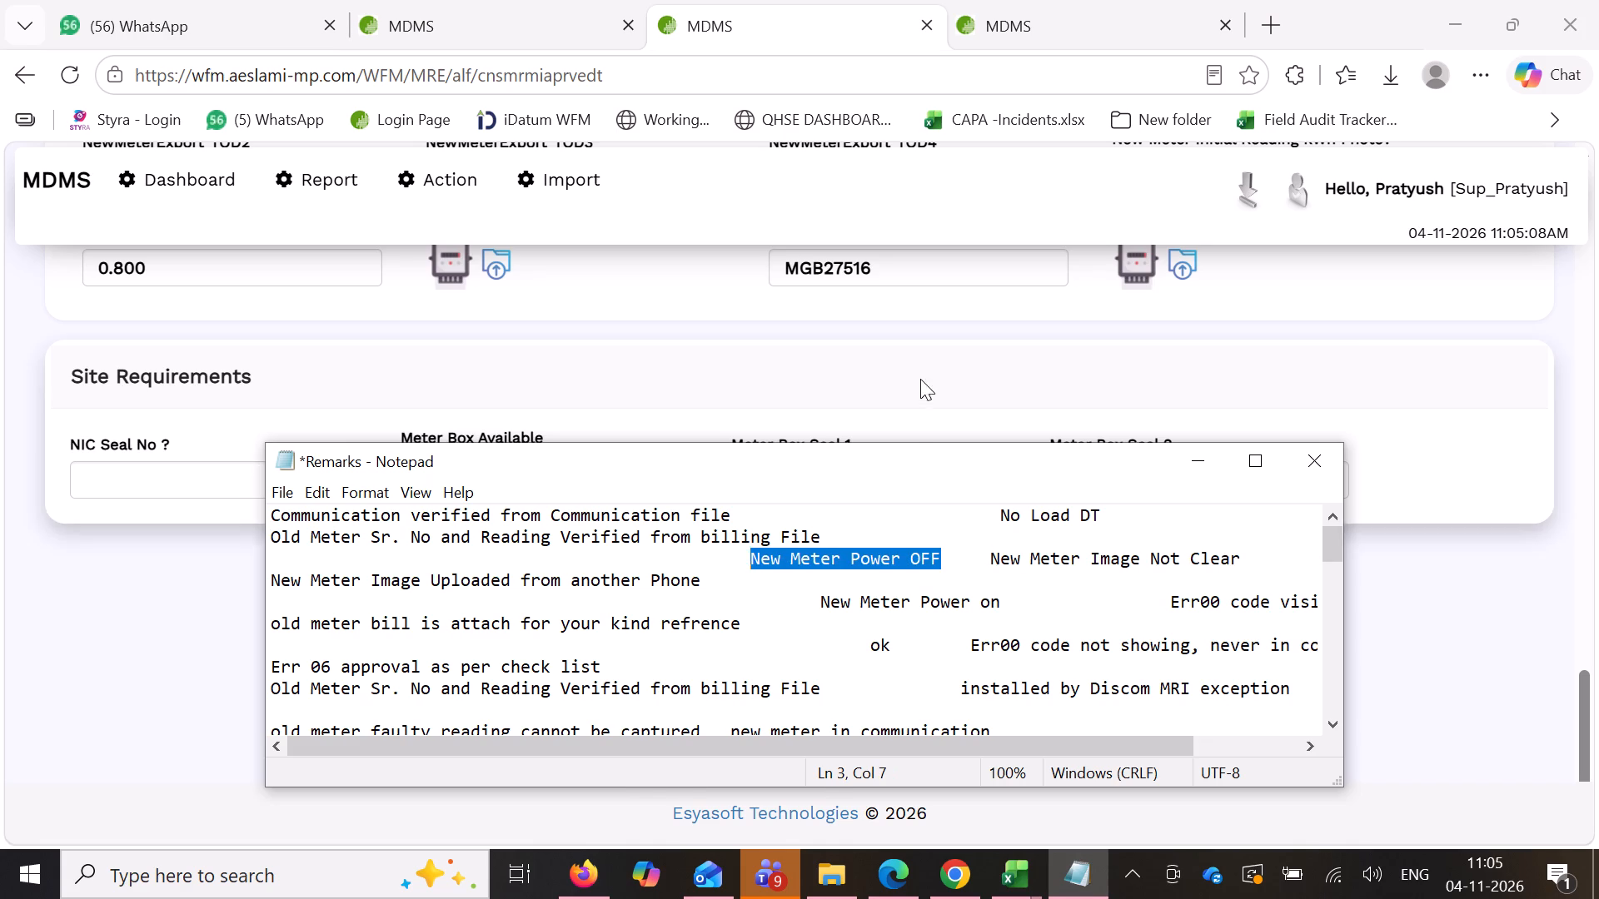
pyautogui.click(920, 371)
pyautogui.keyDown('ctrl'); pyautogui.click(946, 589); pyautogui.keyUp('ctrl')
pyautogui.hotkey('ctrl', 'v')
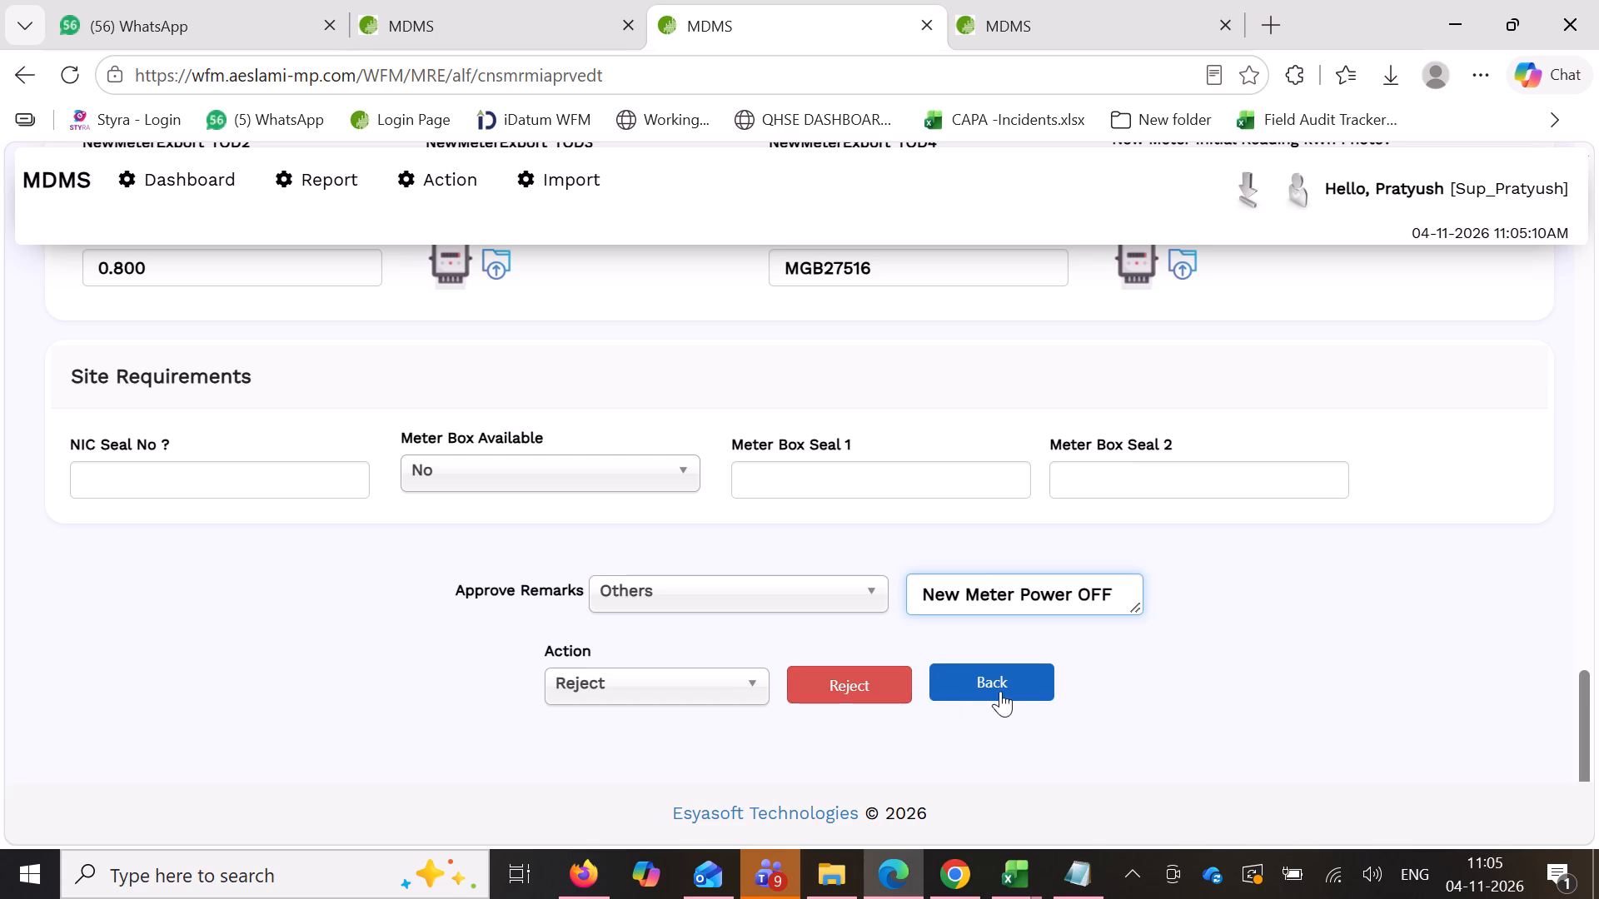
pyautogui.click(871, 700)
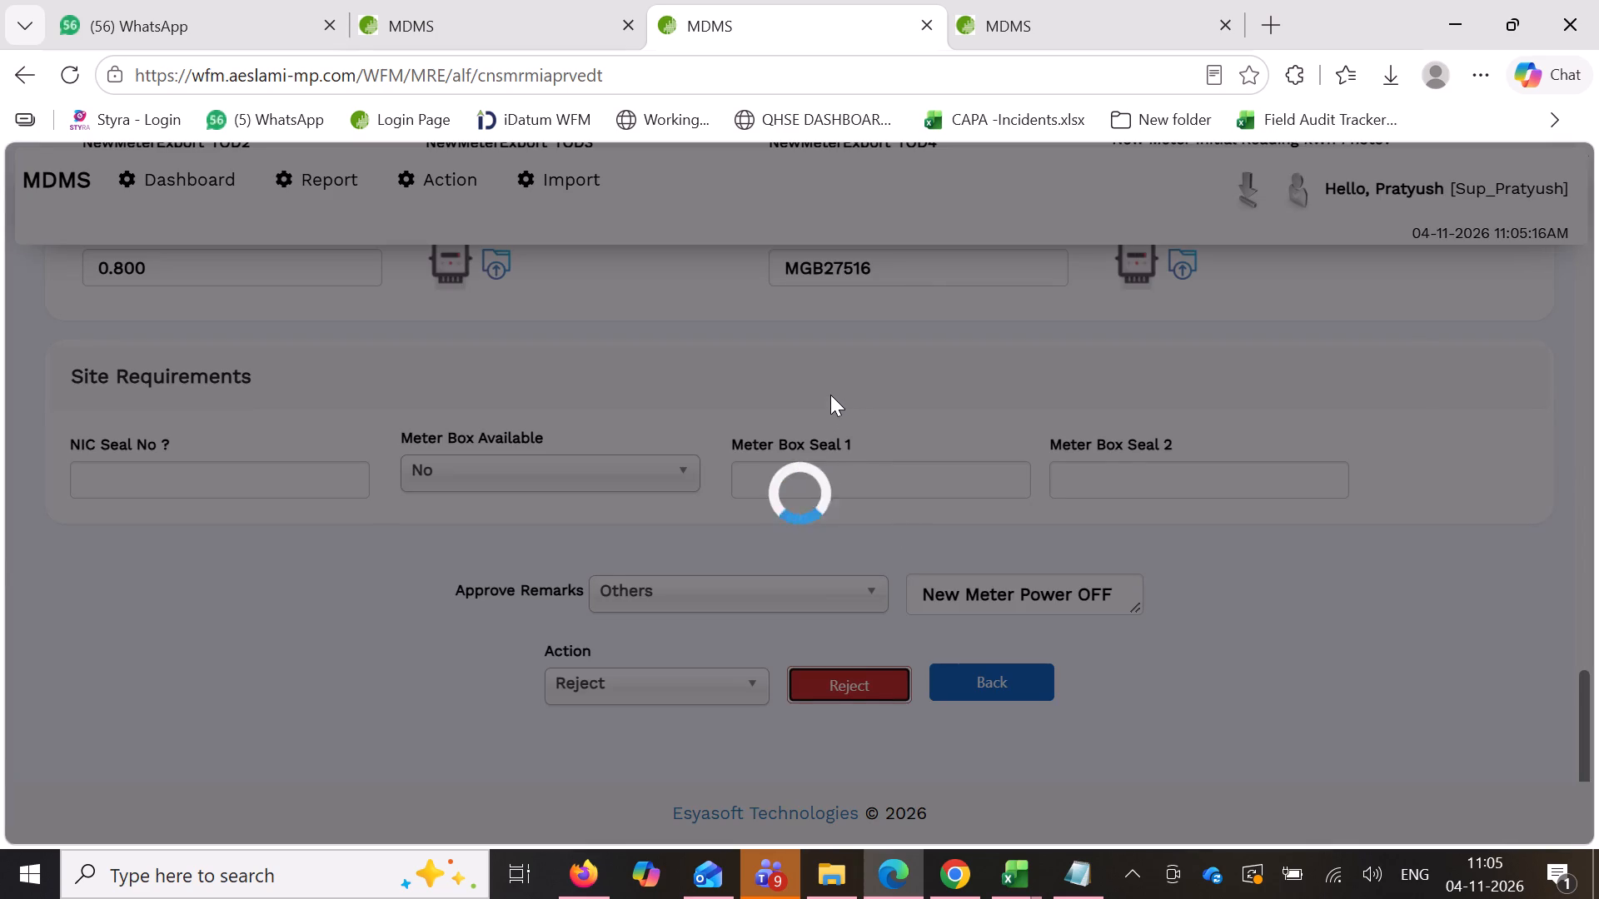
pyautogui.click(1136, 623)
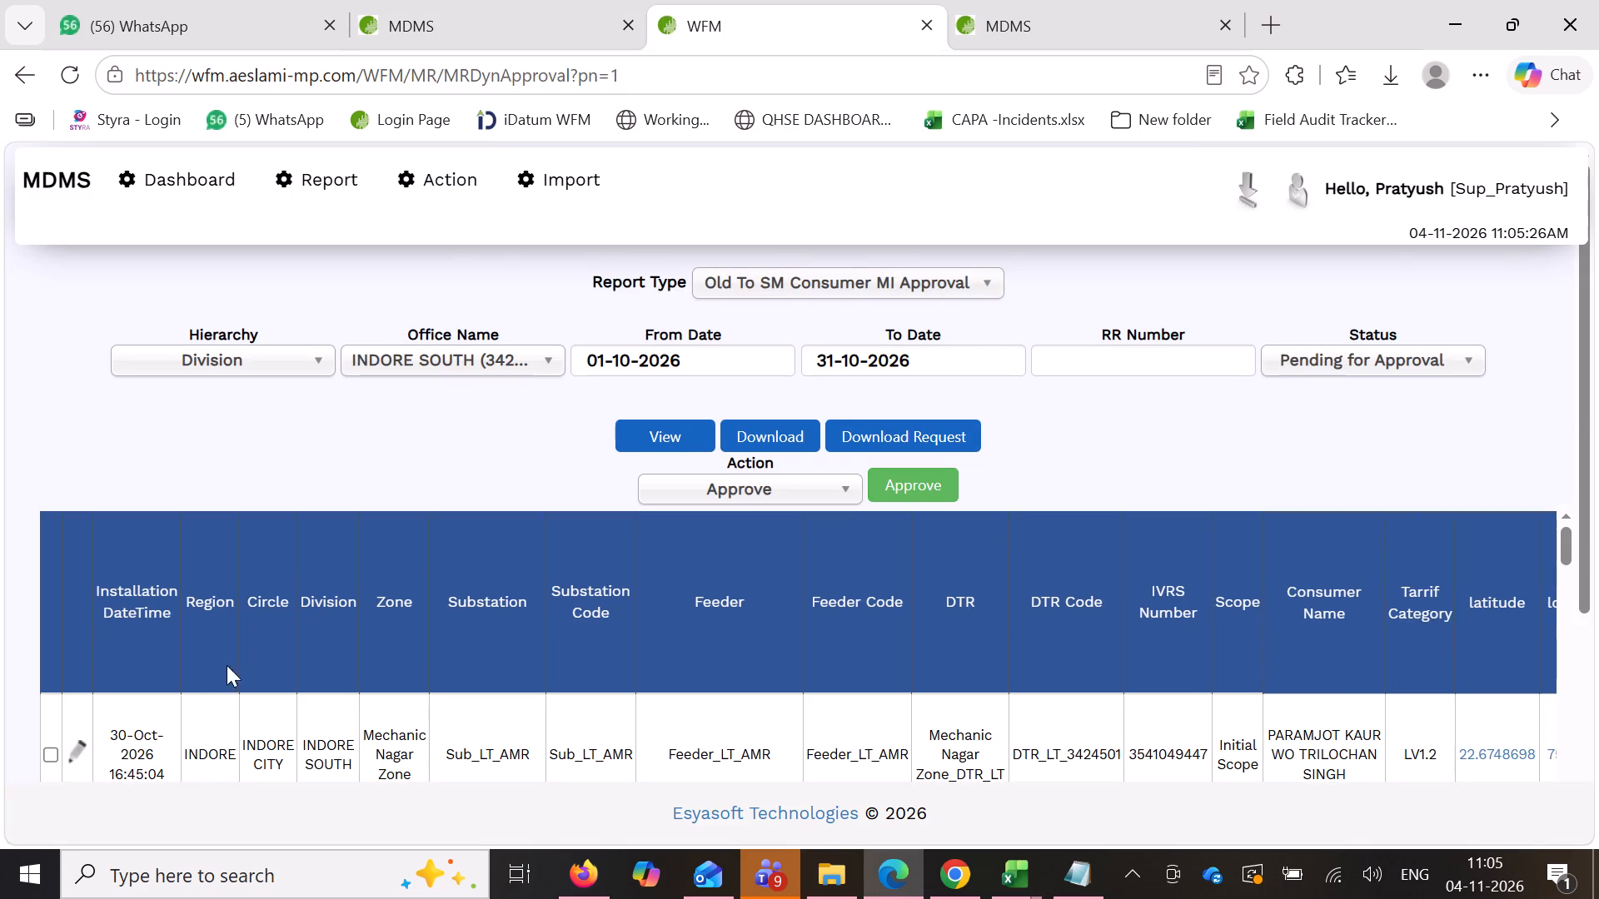
# Open the first pending record in the list, installed 30-Oct-2026 16:45:04, for editing.
pyautogui.click(79, 749)
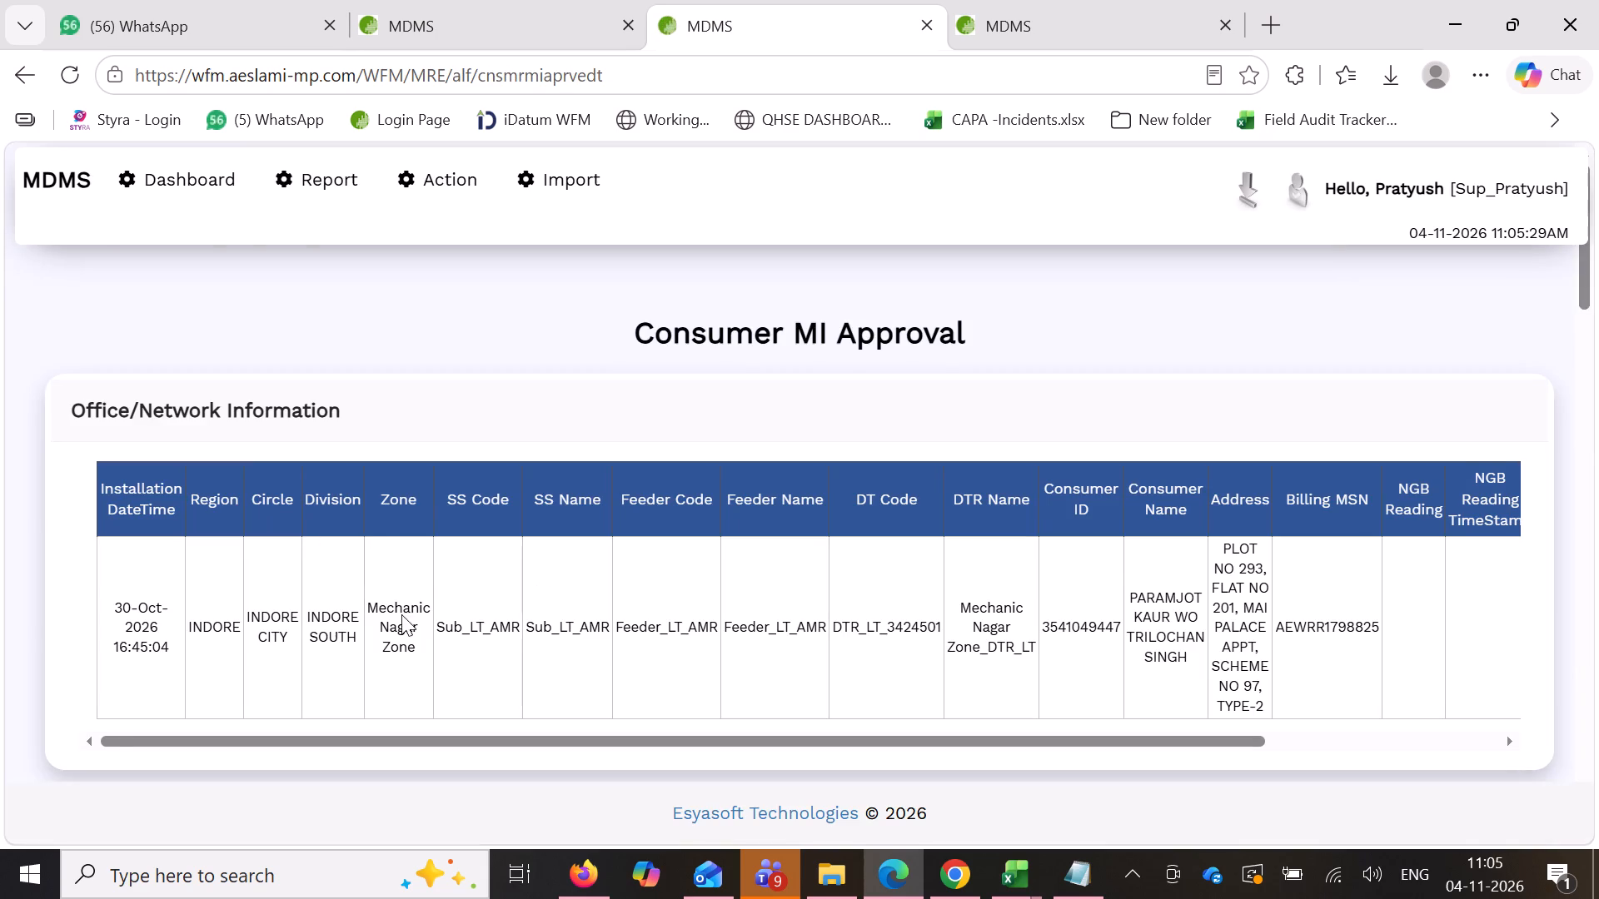
# Examine this record's old and new meter details, including the Old Meter Final Reading kWh and New Meter Initial Reading kWh photos.
pyautogui.scroll(-7, 513, 579)
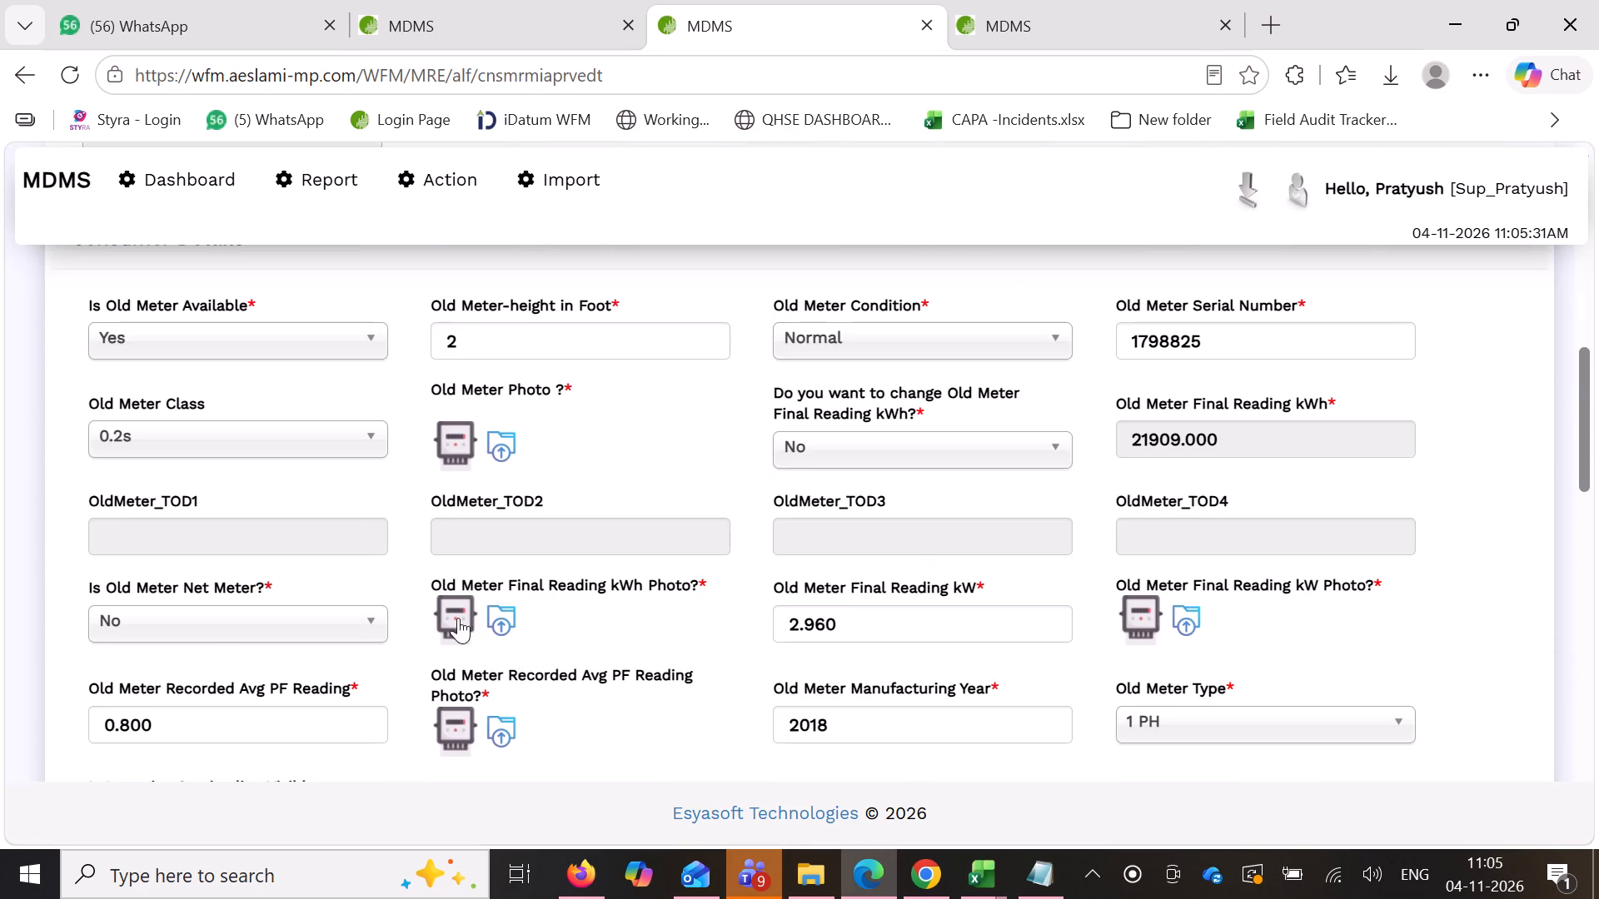
pyautogui.click(458, 618)
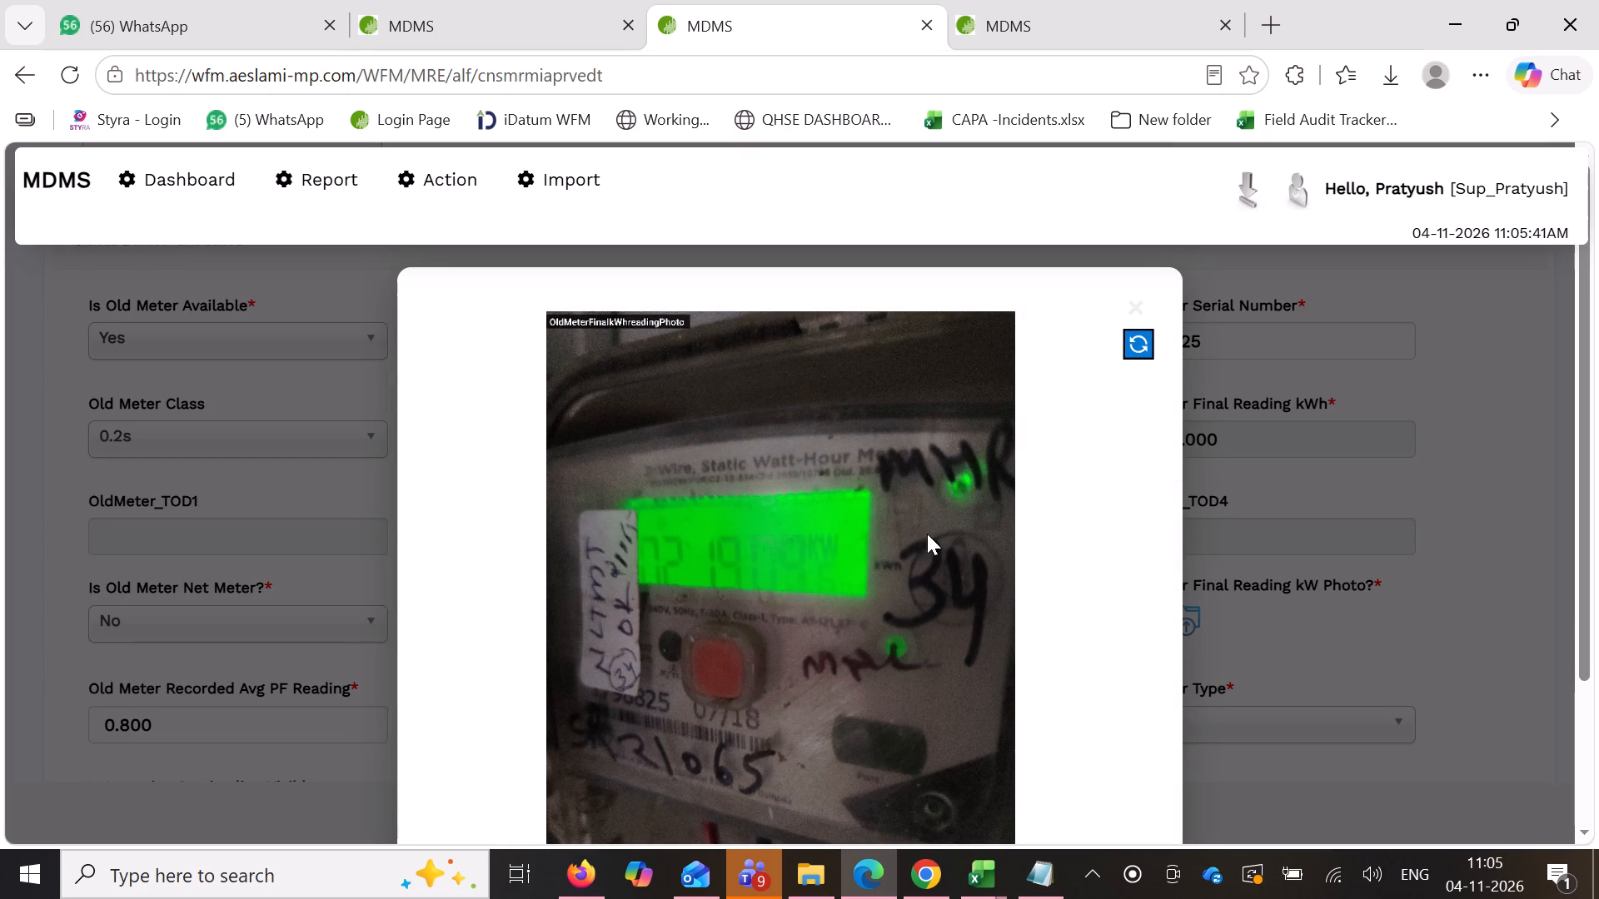
pyautogui.click(1135, 305)
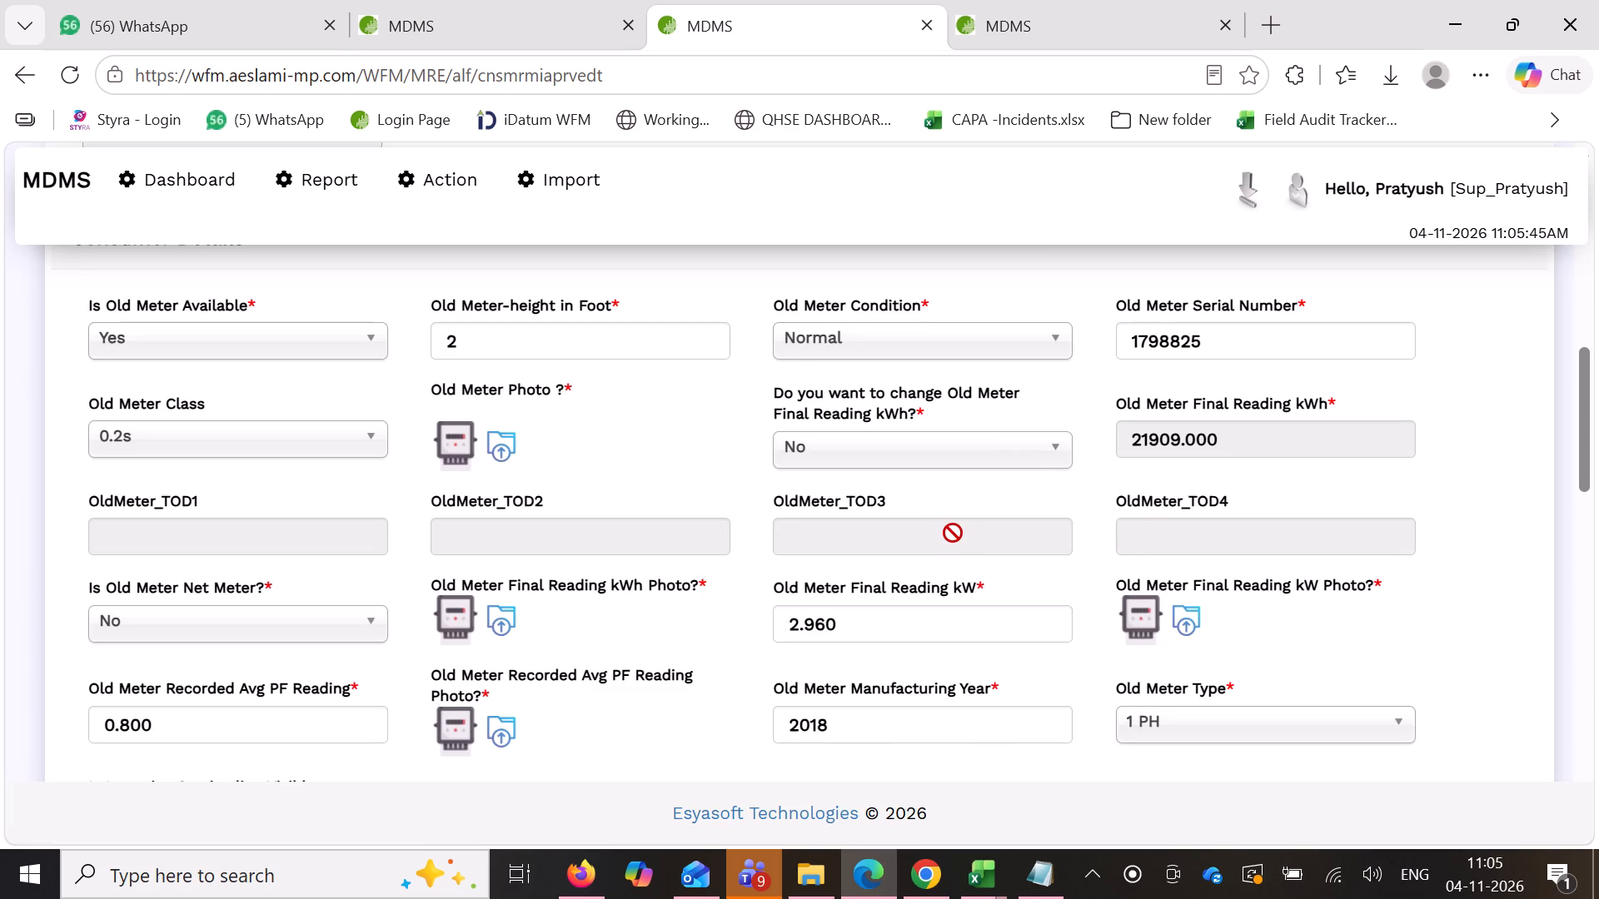
pyautogui.scroll(-8, 953, 533)
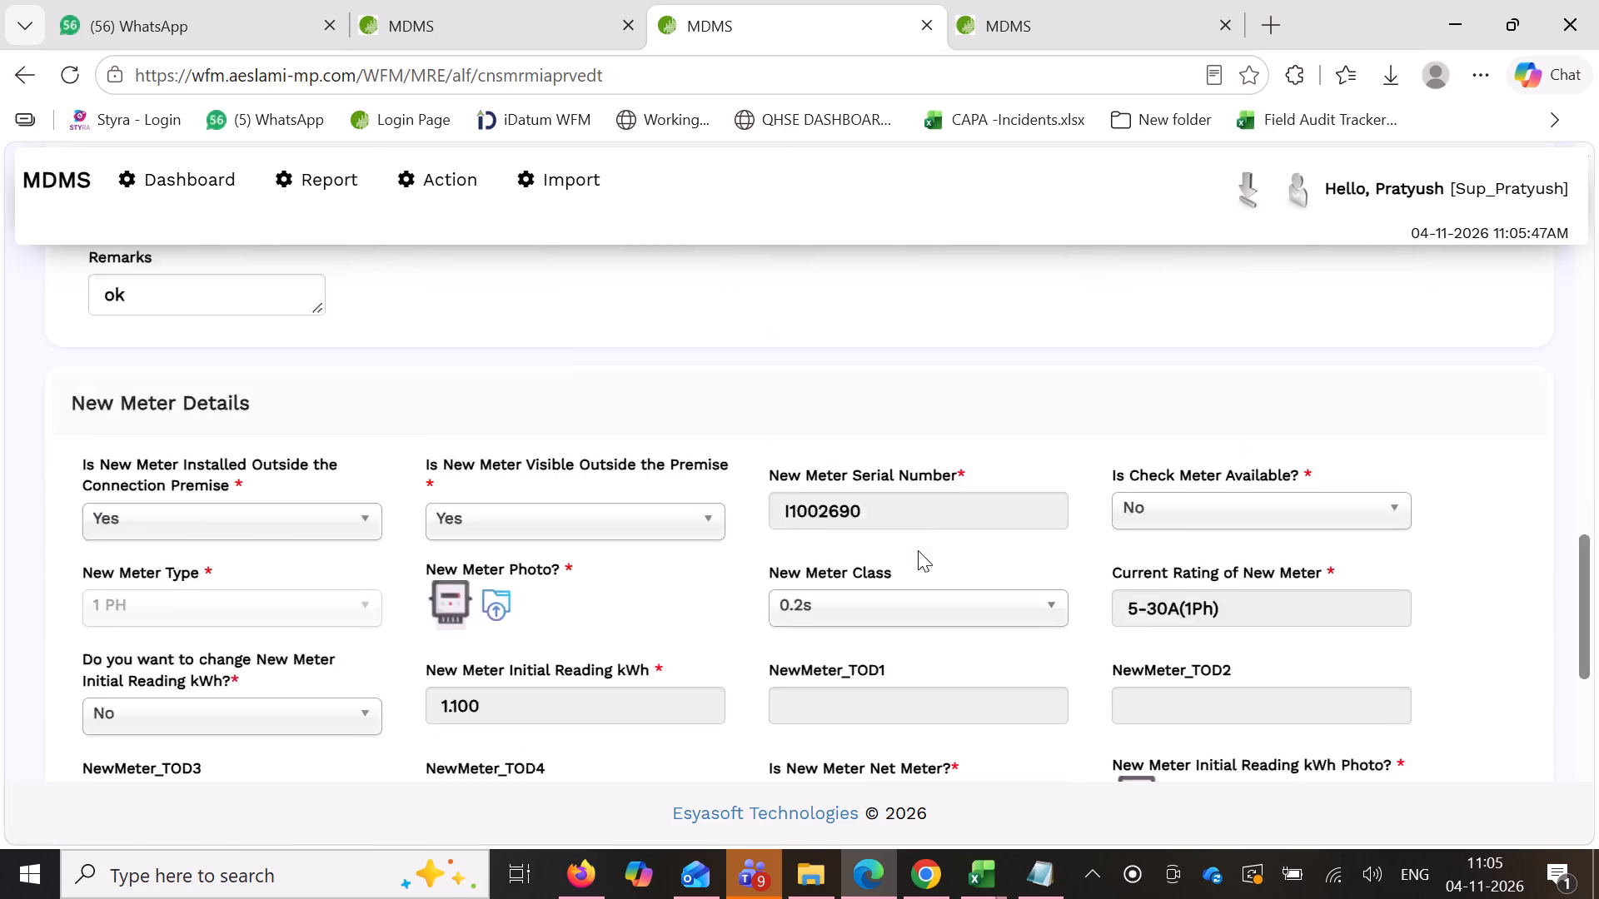
pyautogui.click(446, 499)
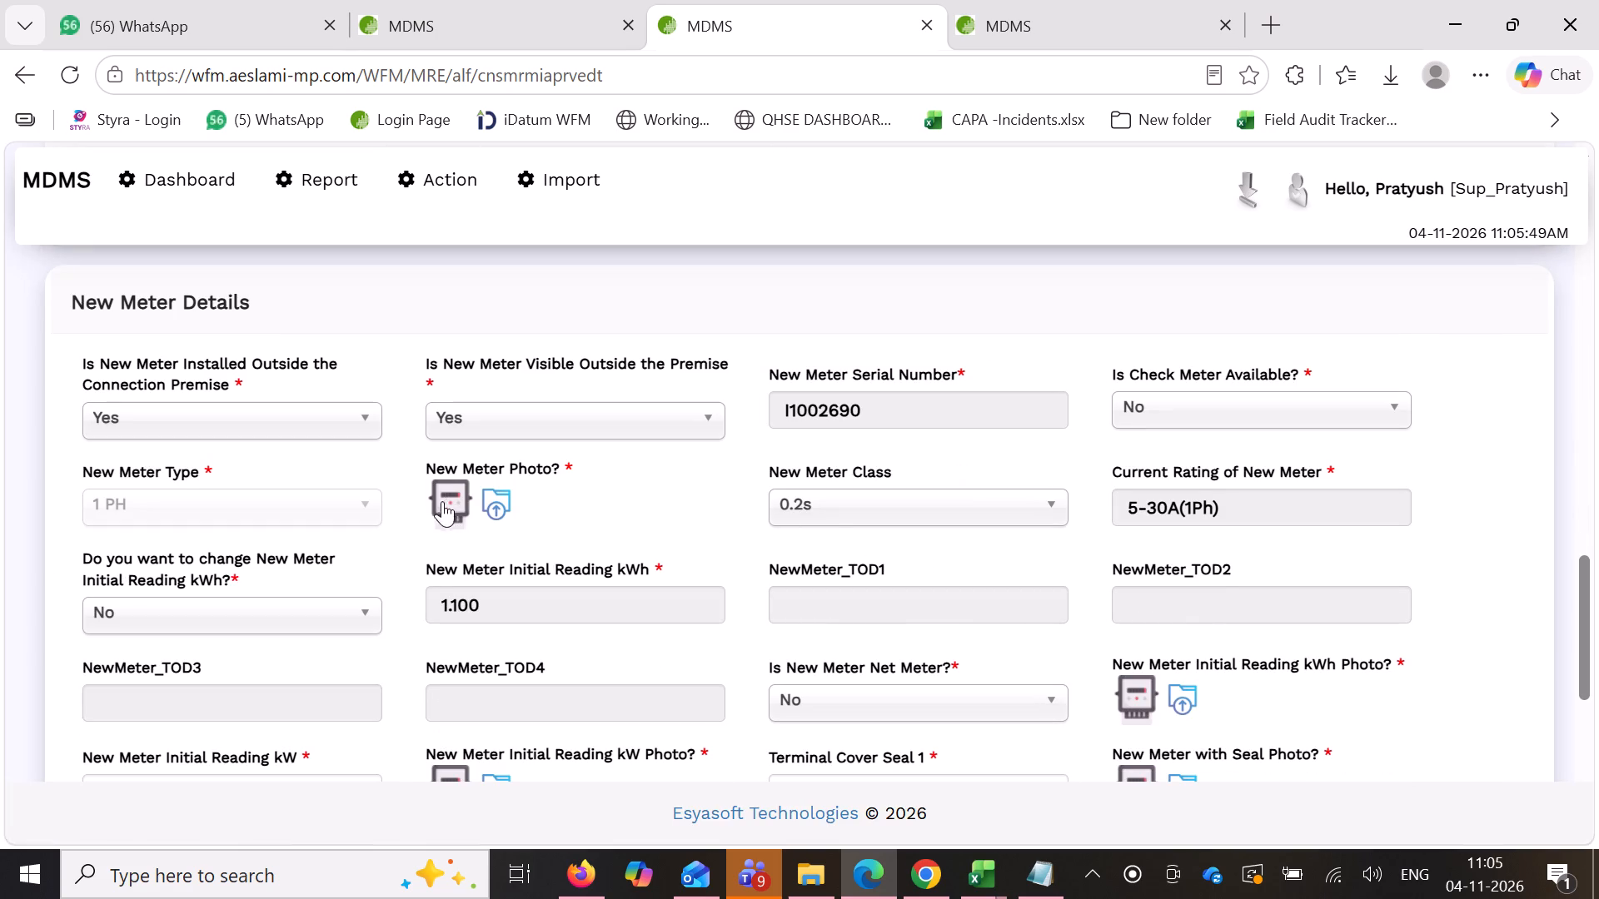
pyautogui.click(1144, 709)
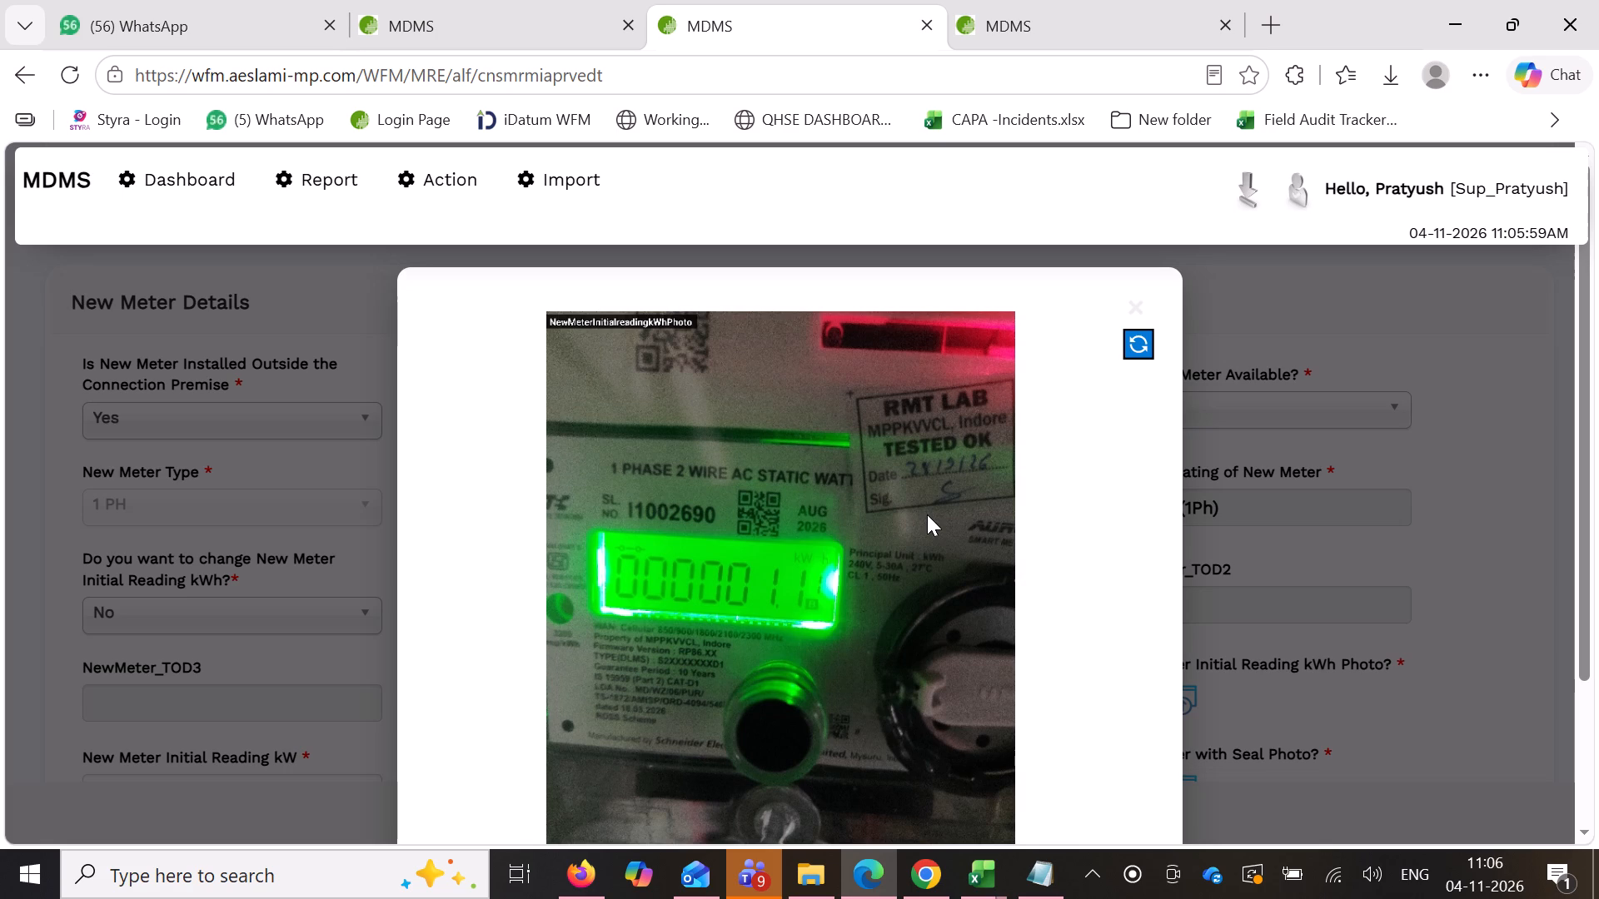
pyautogui.click(1128, 312)
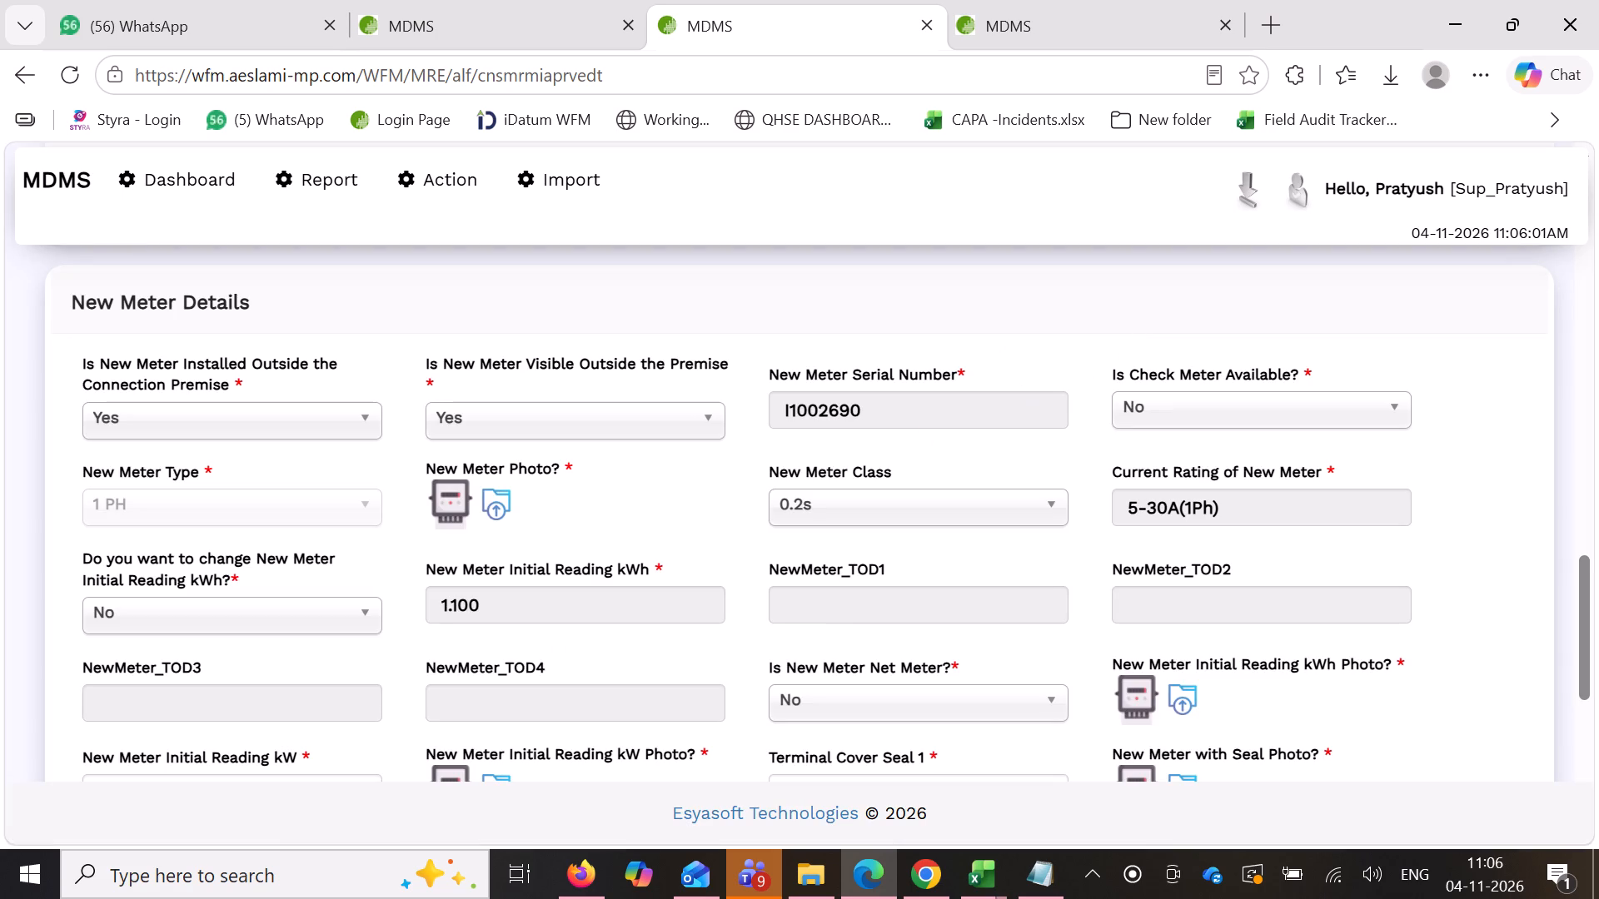
# Approve the record installed 30-Oct-2026 16:45:04 with the remark "ok" and return to the pending list.
pyautogui.scroll(-6, 994, 471)
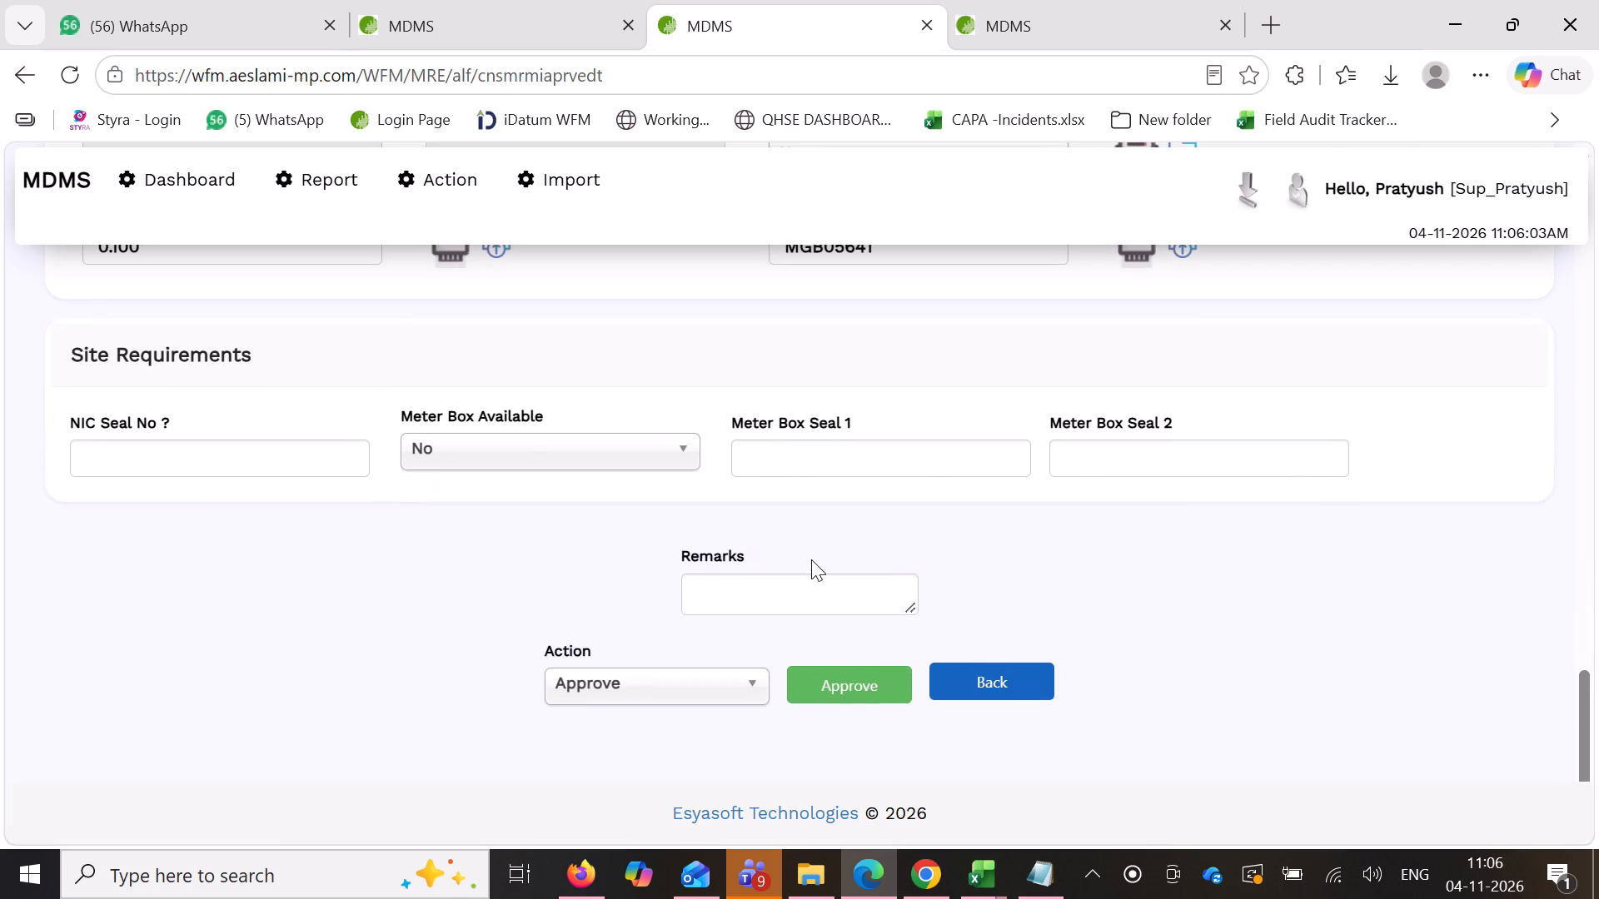
pyautogui.moveTo(799, 589); pyautogui.dragTo(798, 599)
pyautogui.write('ok')
pyautogui.click(811, 688)
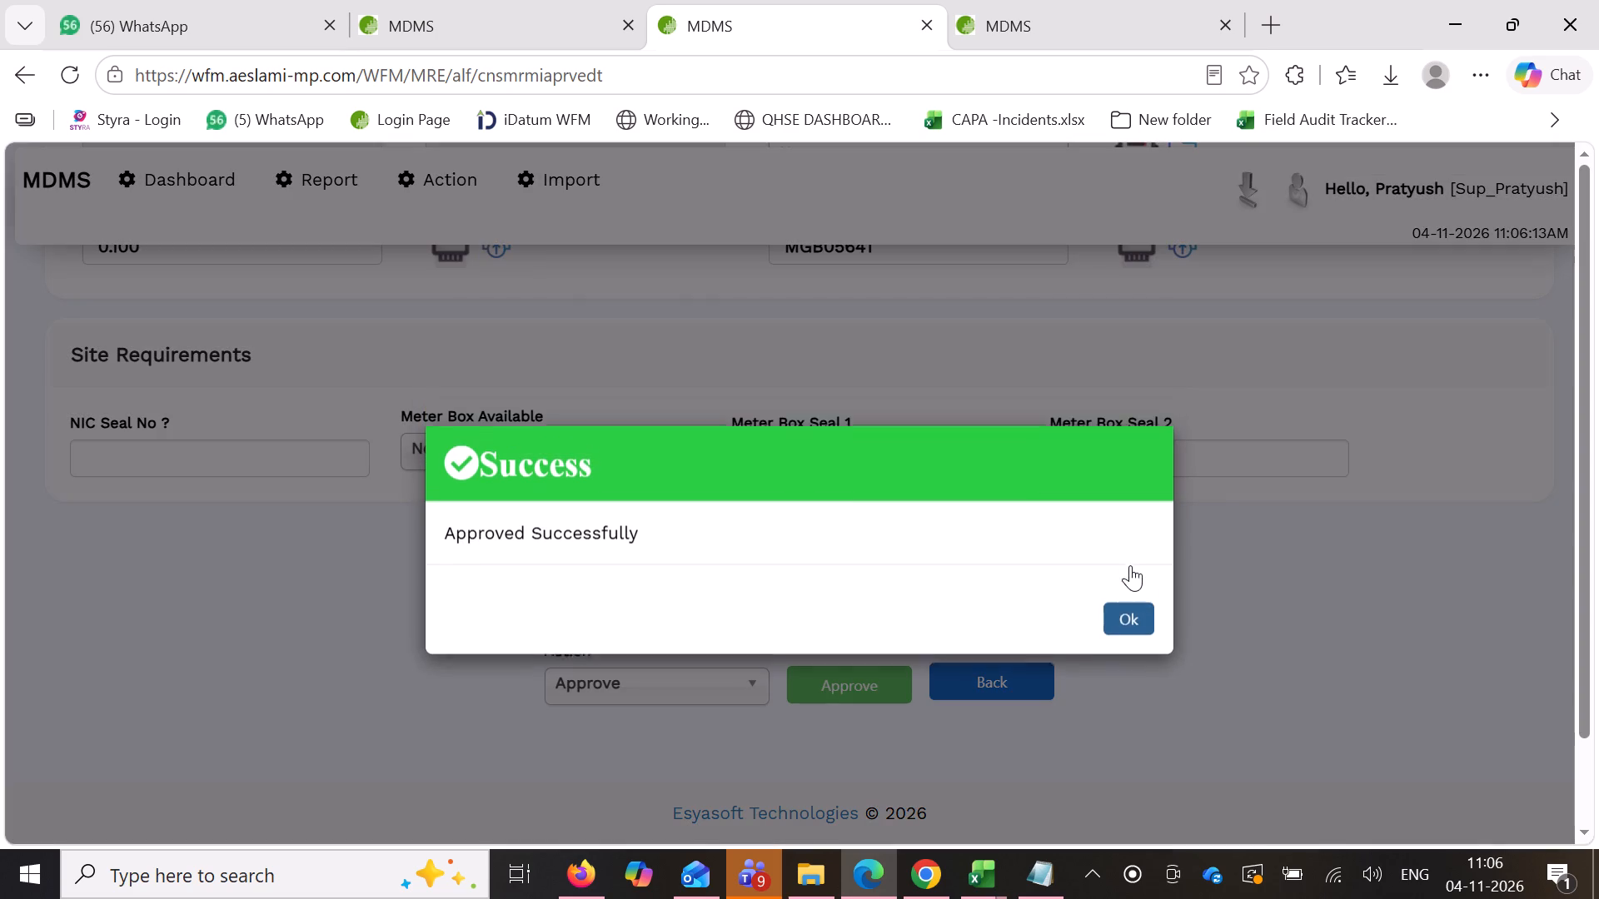
pyautogui.press('Return')
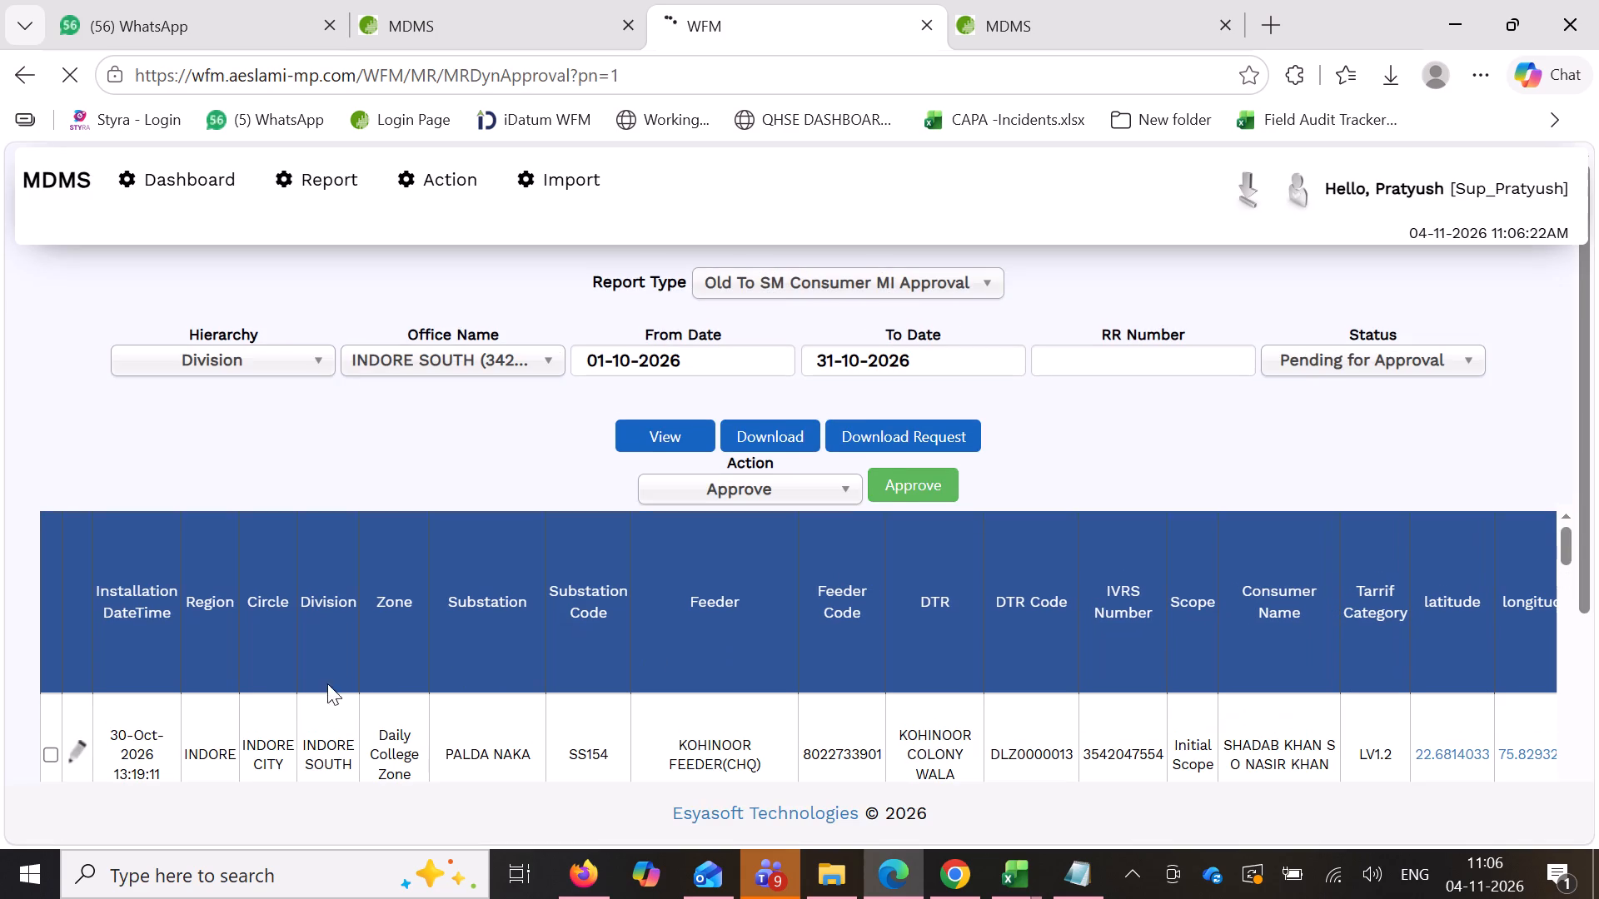
# Open the pending record installed 30-Oct-2026 13:19:11 for editing.
pyautogui.click(83, 749)
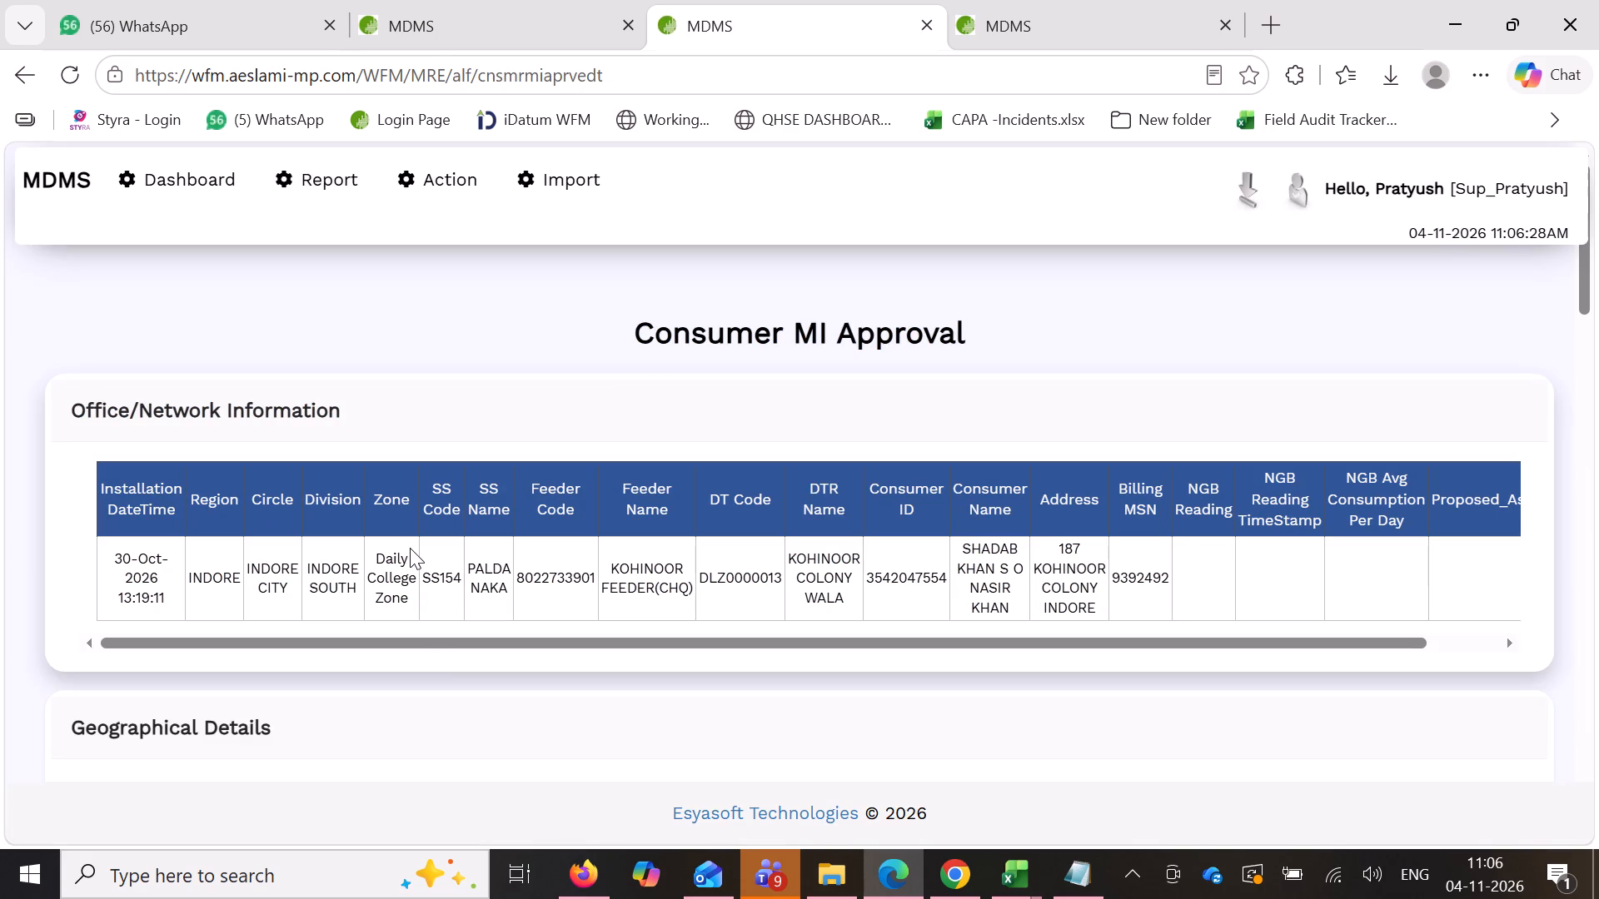
# Examine this record's meter details, rotating the Old Meter Final Reading kWh and New Meter Initial Reading kWh photos to read them.
pyautogui.scroll(-4, 441, 656)
pyautogui.scroll(-2, 509, 692)
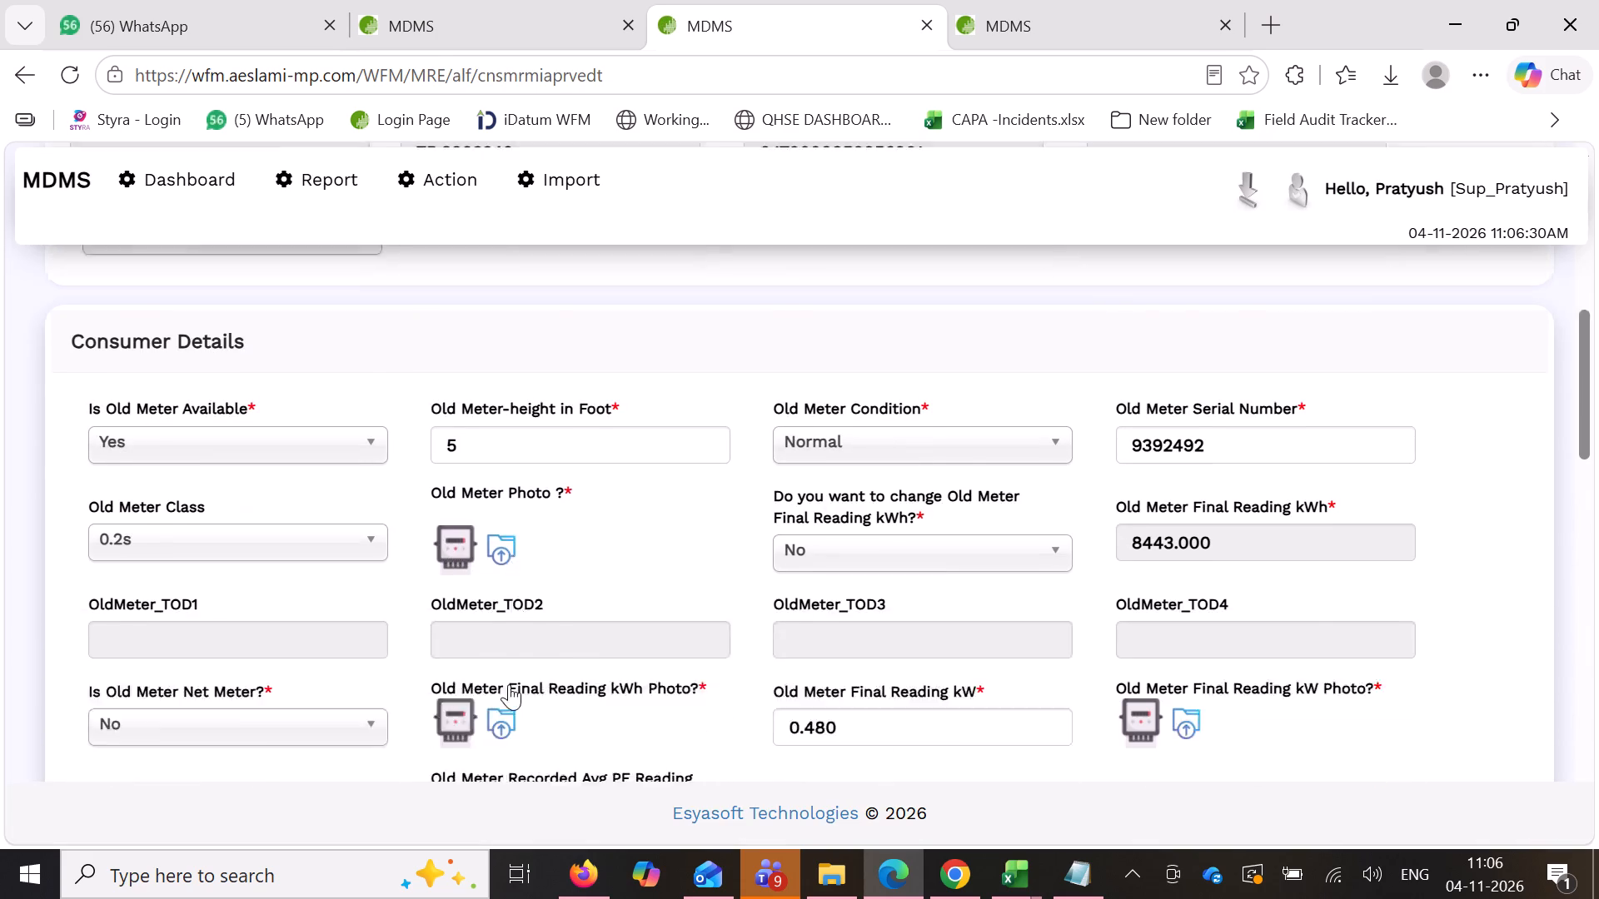
pyautogui.click(466, 667)
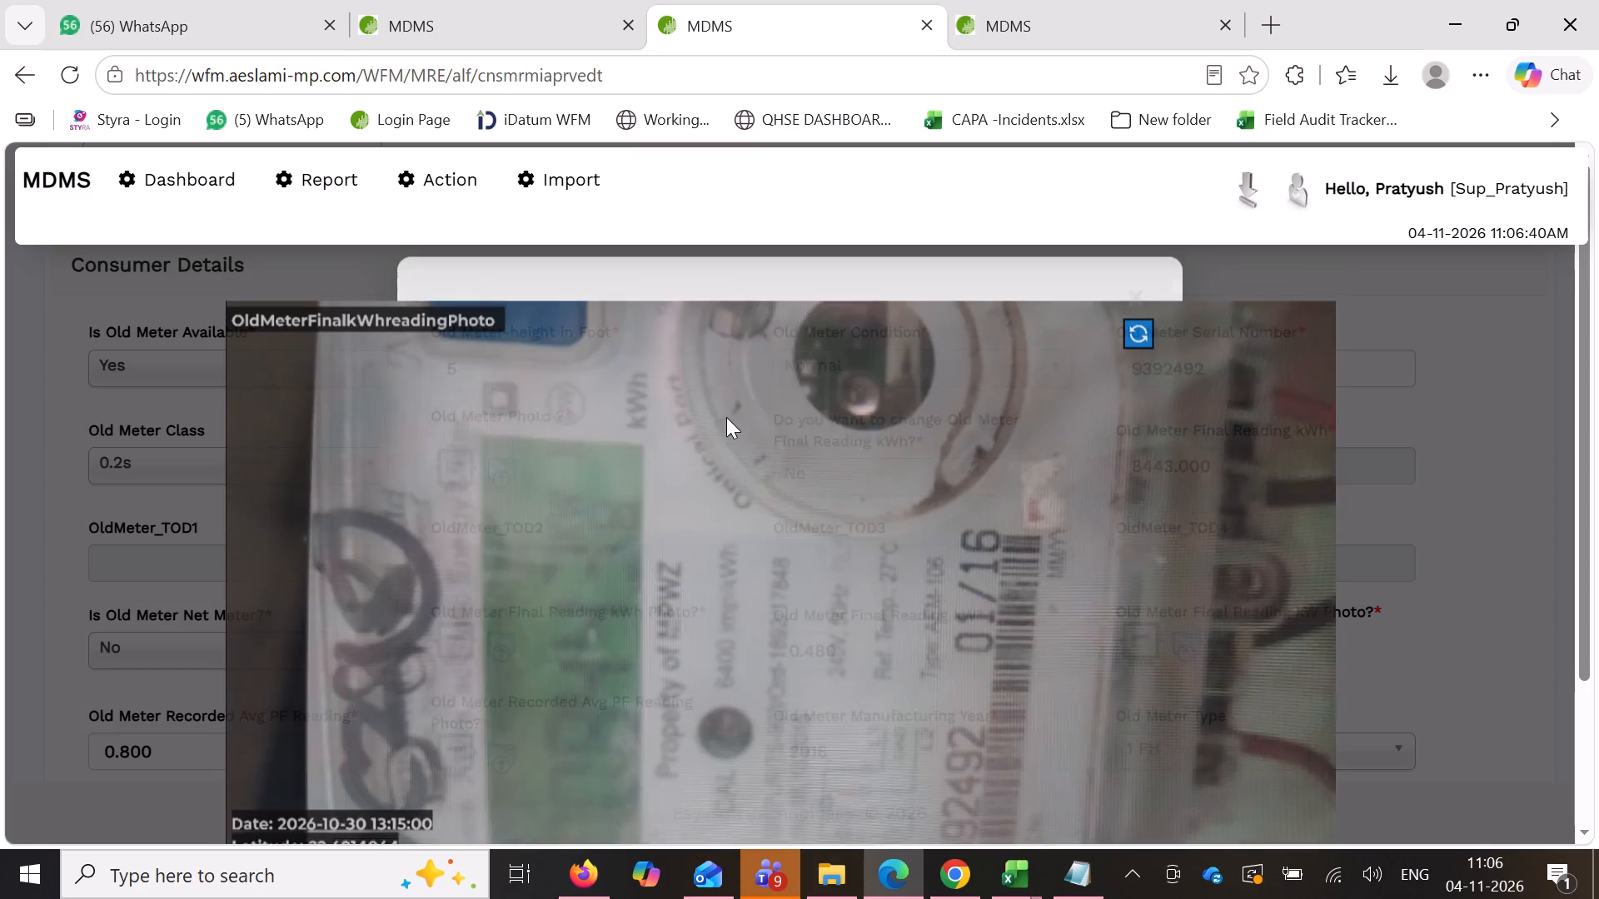
pyautogui.click(1139, 346)
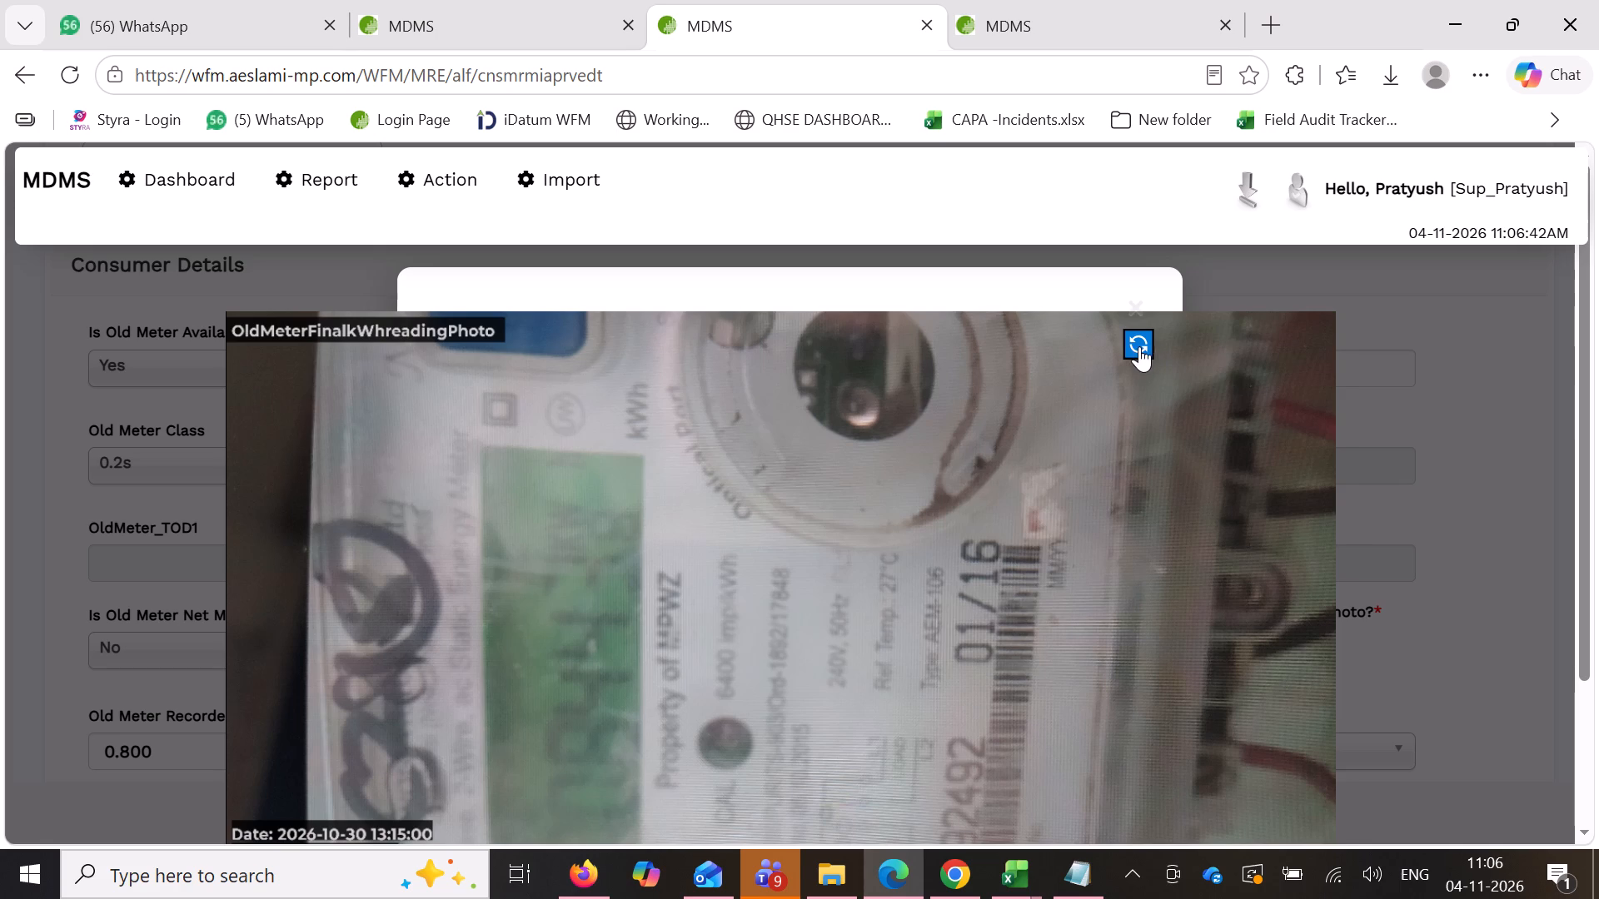
pyautogui.hscroll(-1, 947, 464)
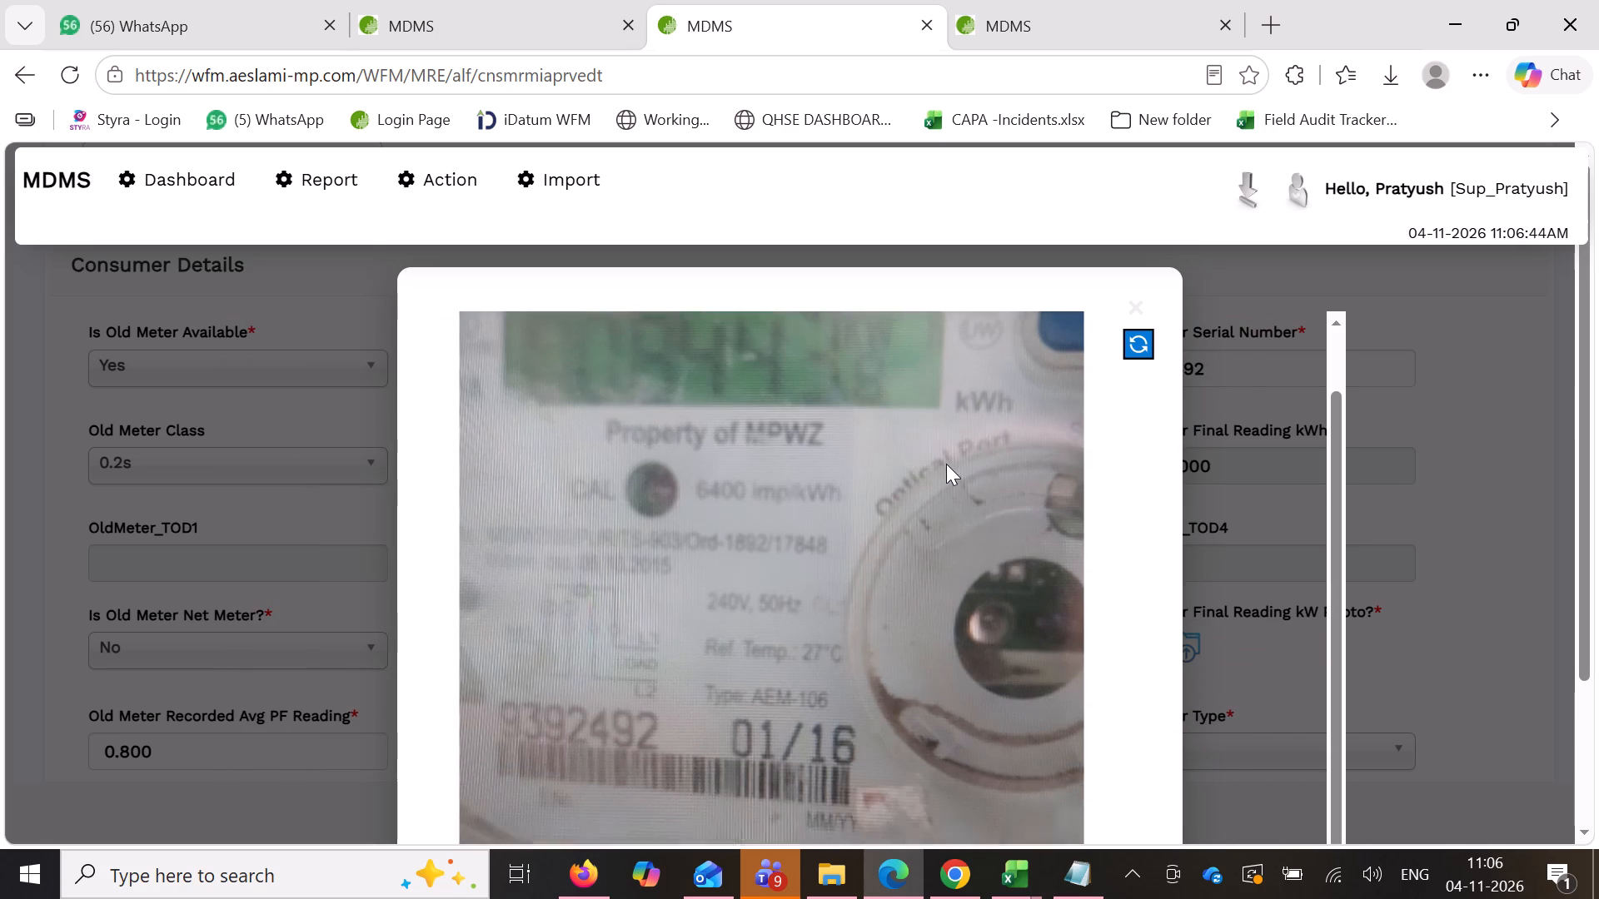
pyautogui.hscroll(-2, 946, 464)
pyautogui.click(1135, 313)
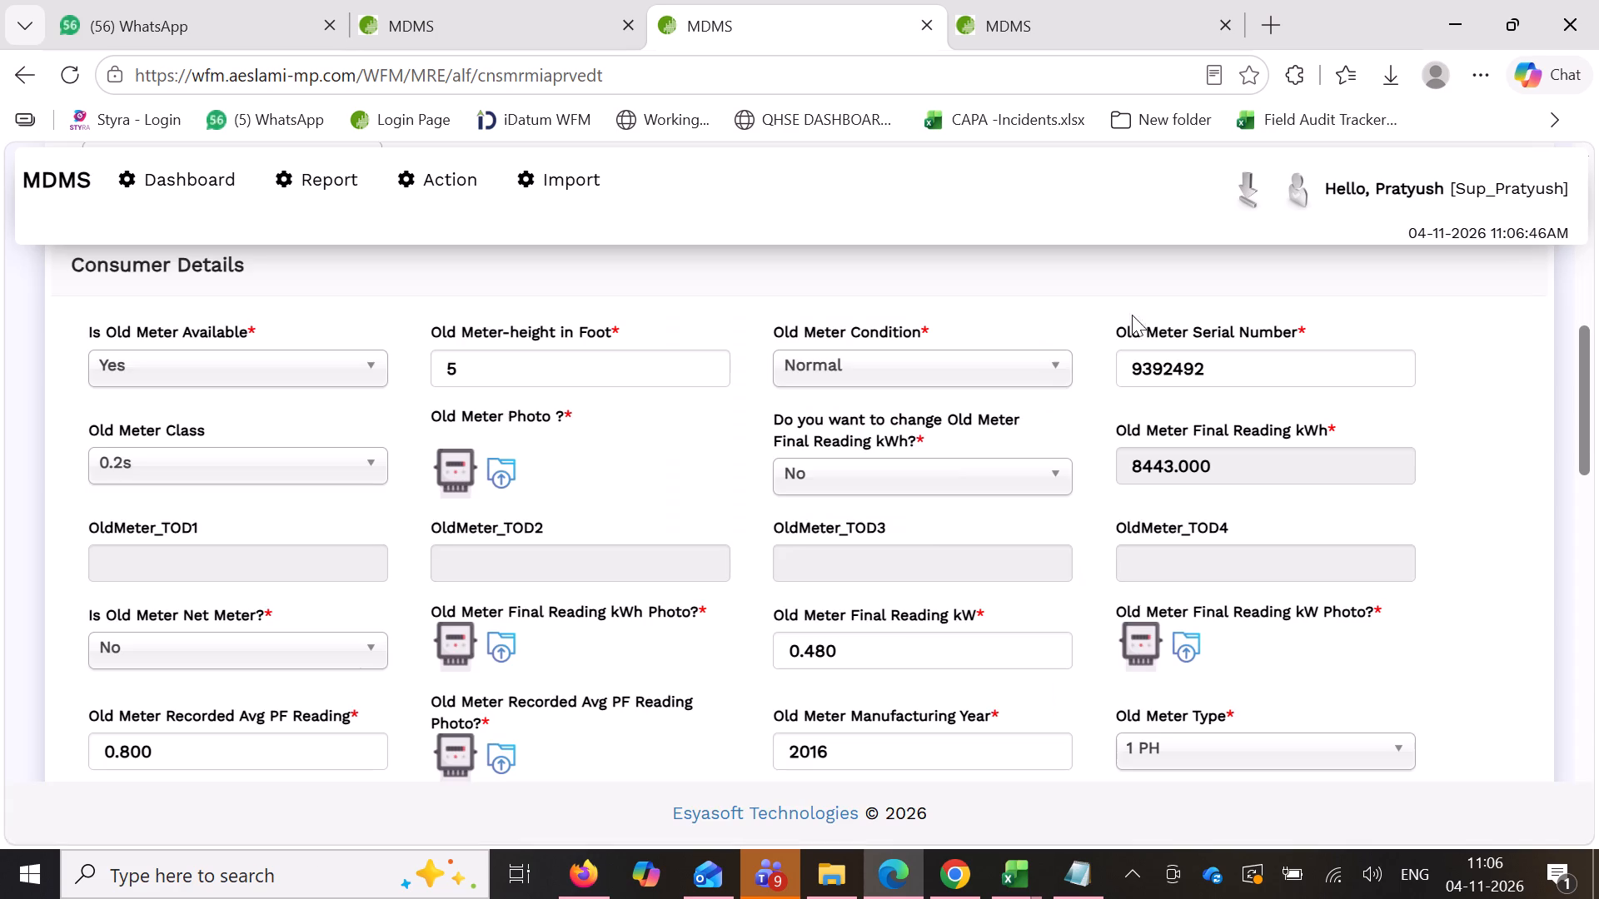
pyautogui.scroll(-9, 646, 517)
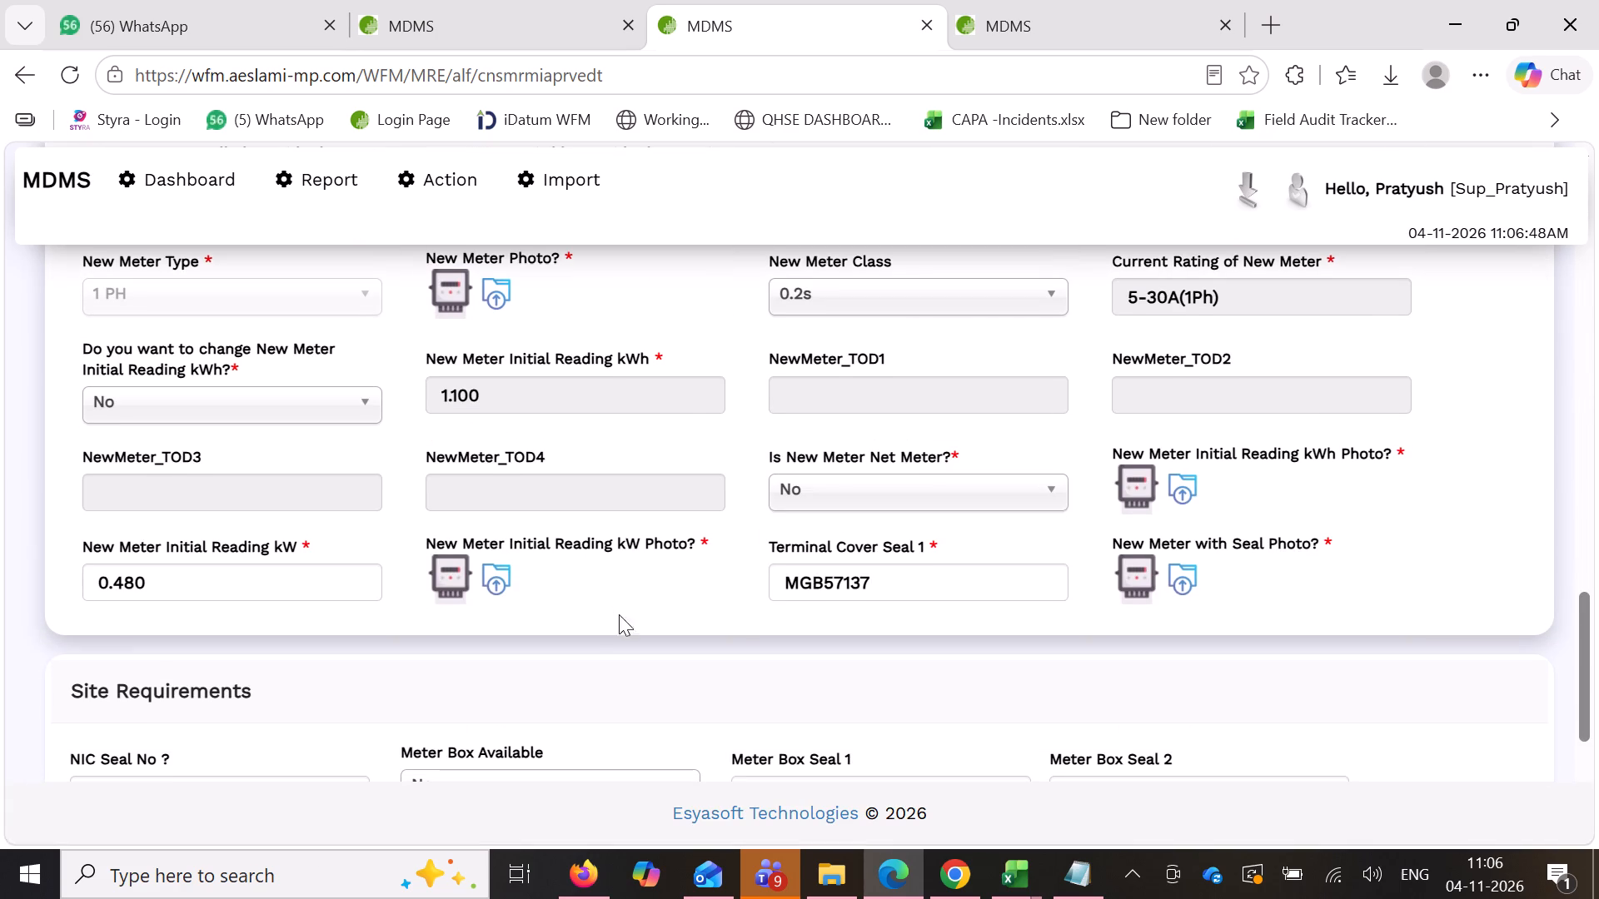
pyautogui.scroll(1, 1115, 535)
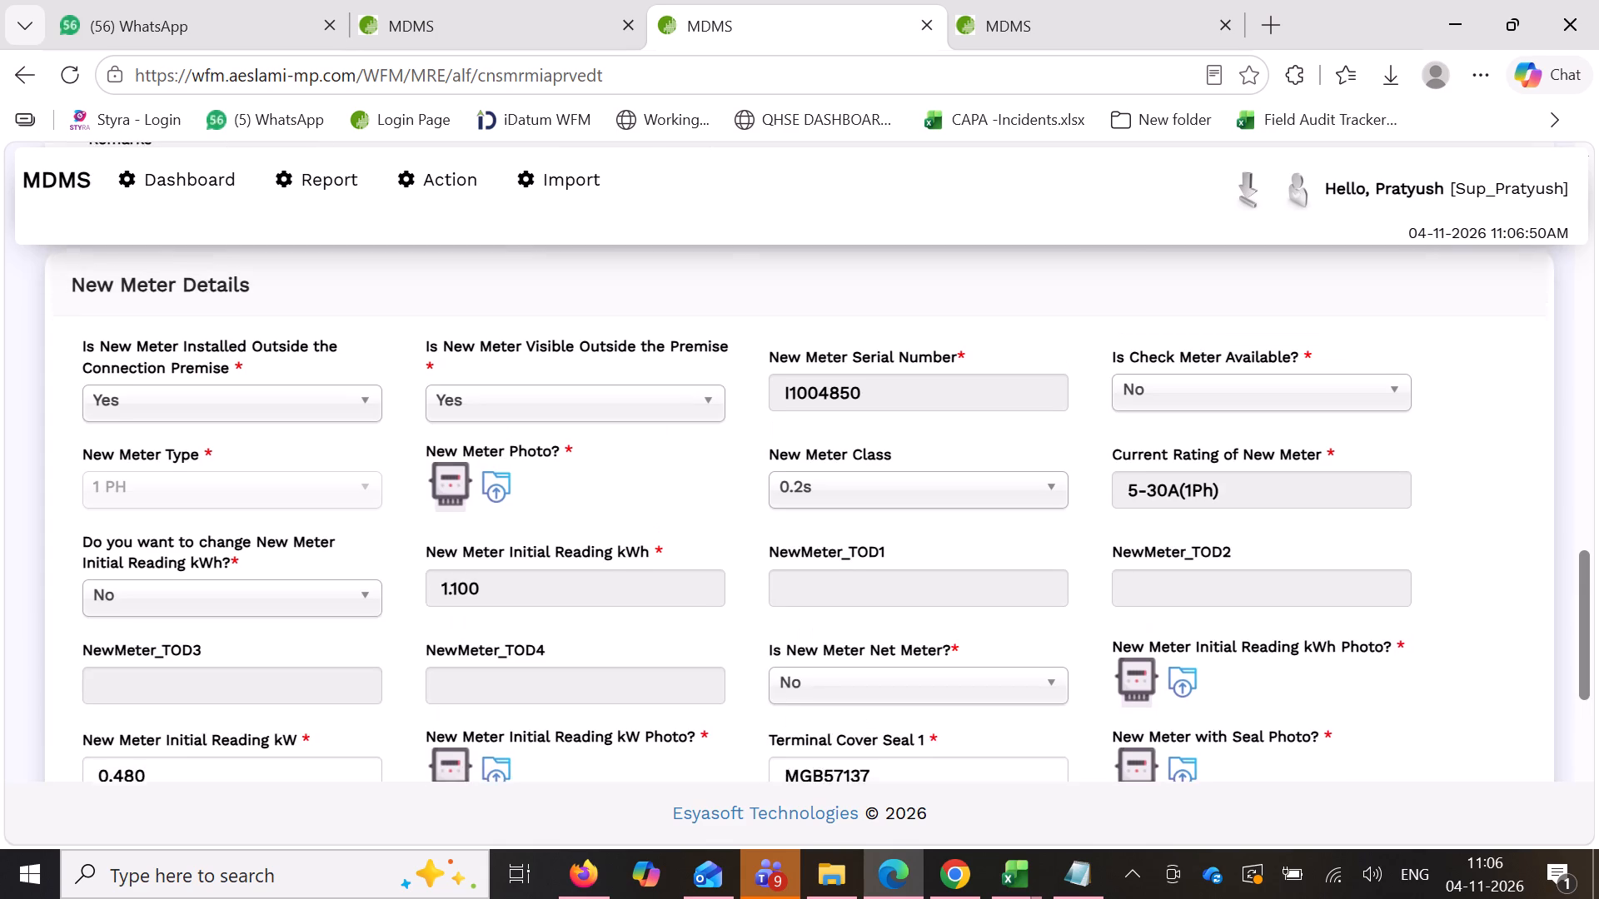
pyautogui.click(1138, 683)
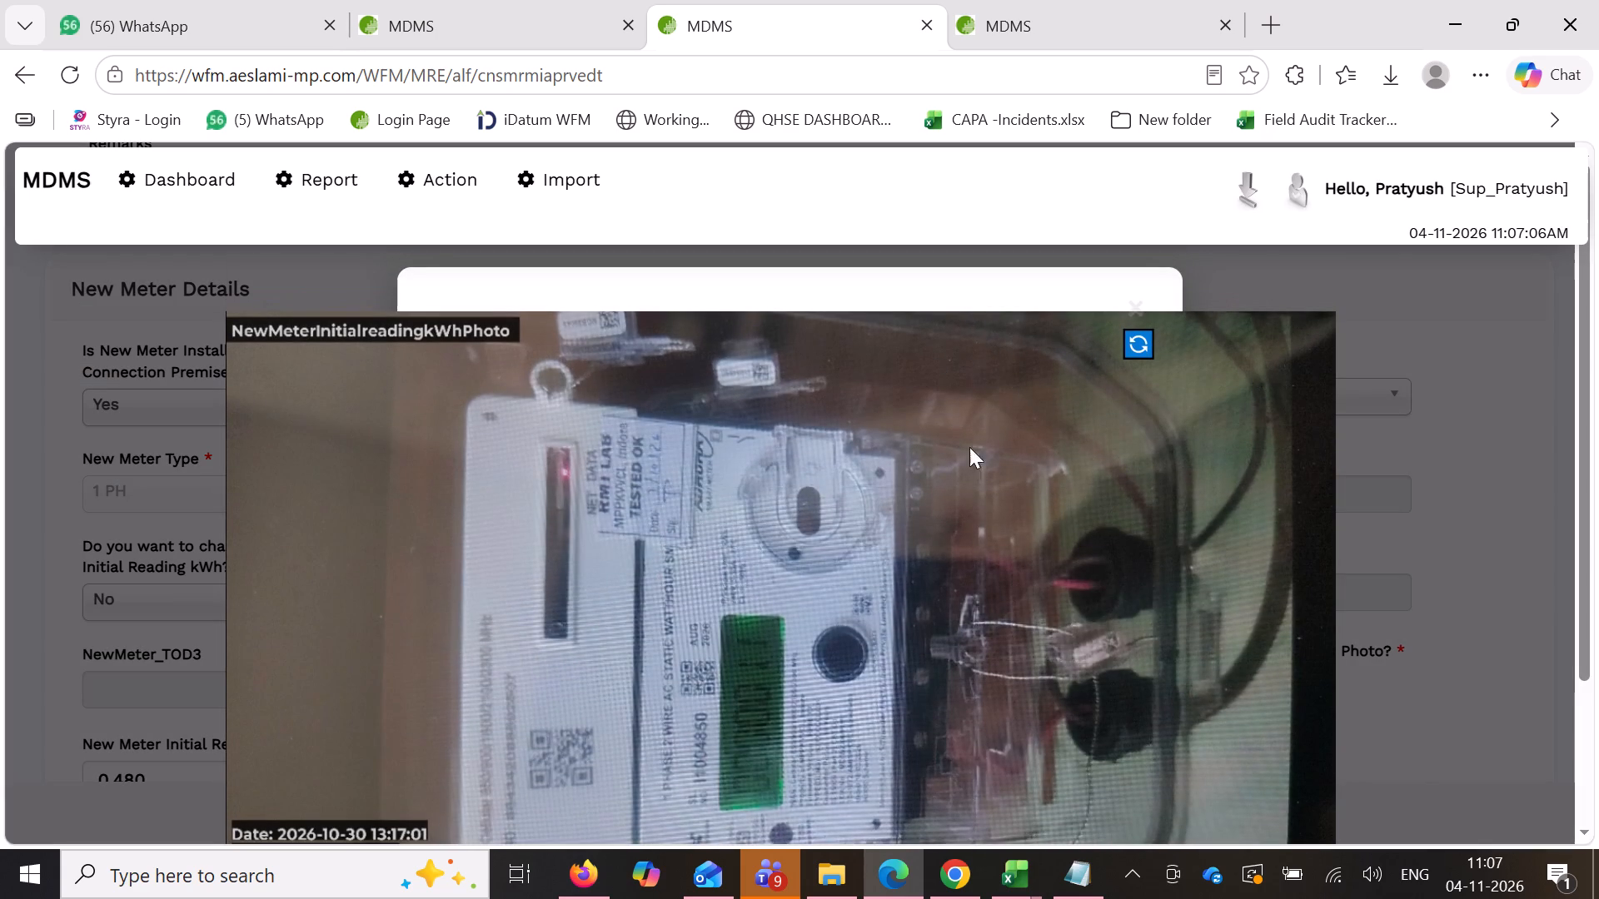
pyautogui.click(1138, 345)
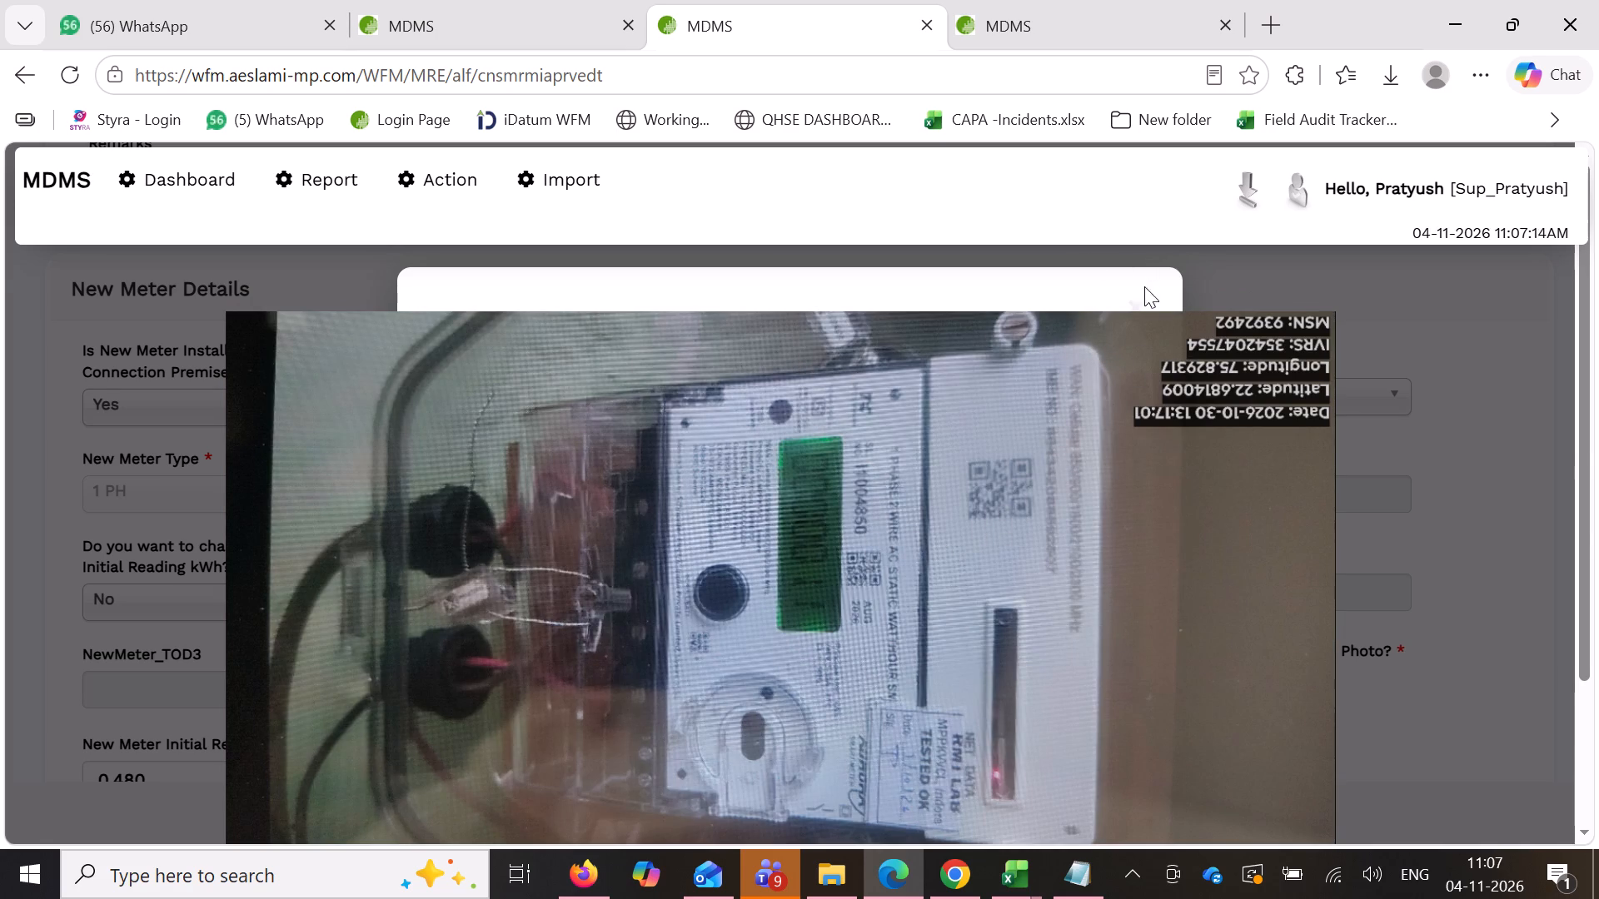
pyautogui.click(1128, 300)
# Approve this record with the remark "ok" and return to the pending list.
pyautogui.scroll(-4, 821, 598)
pyautogui.click(760, 608)
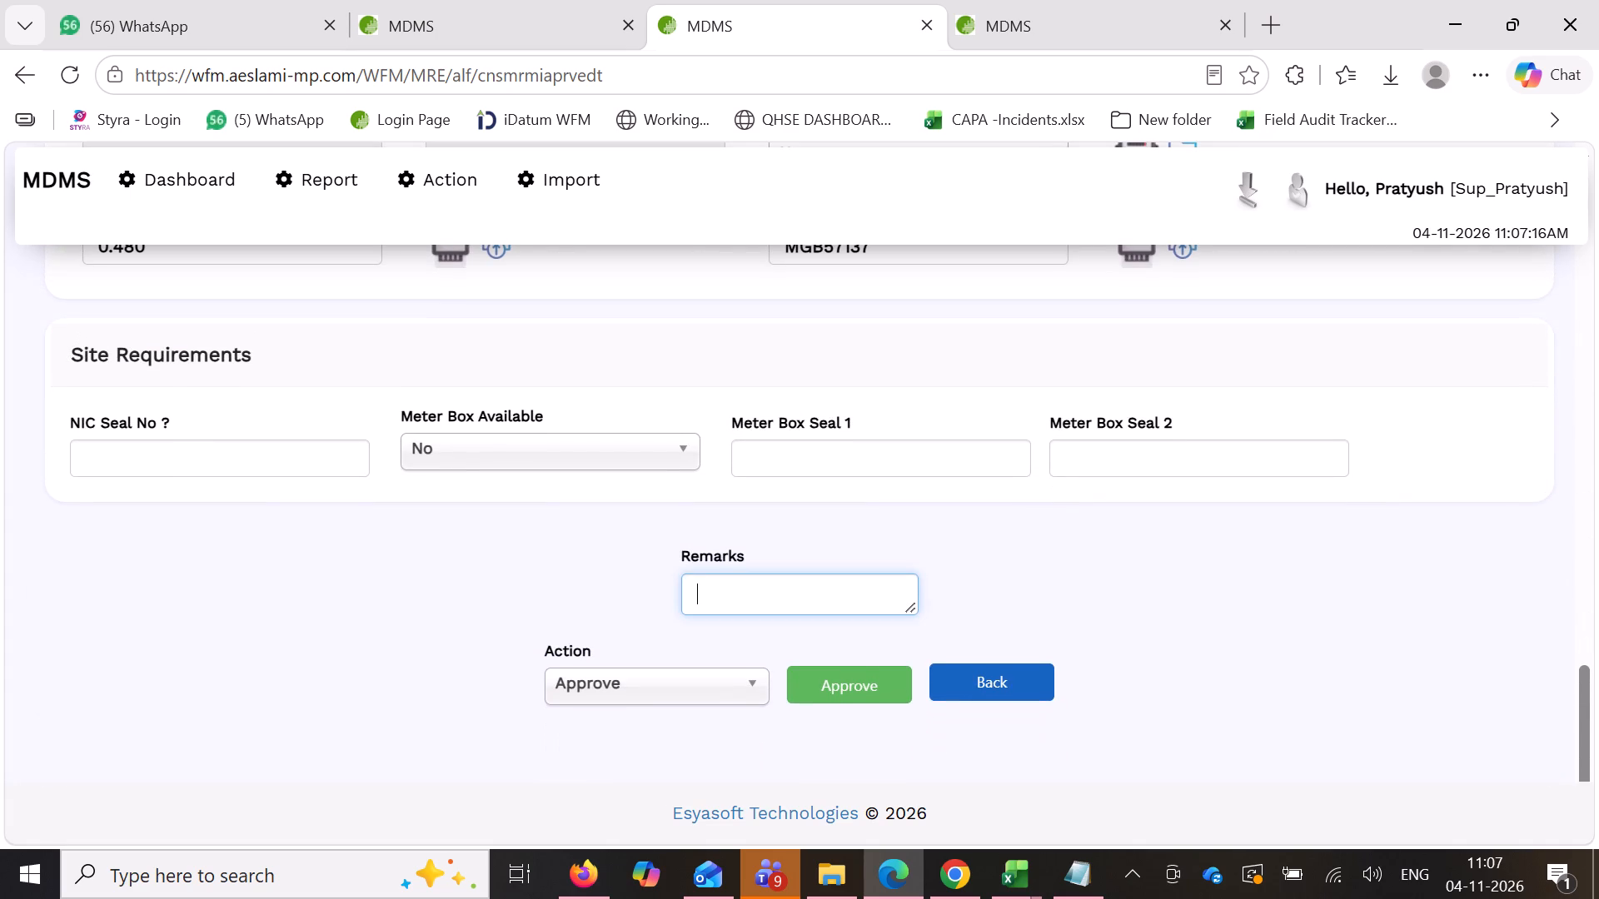
pyautogui.press('o')
pyautogui.press('k')
pyautogui.click(836, 672)
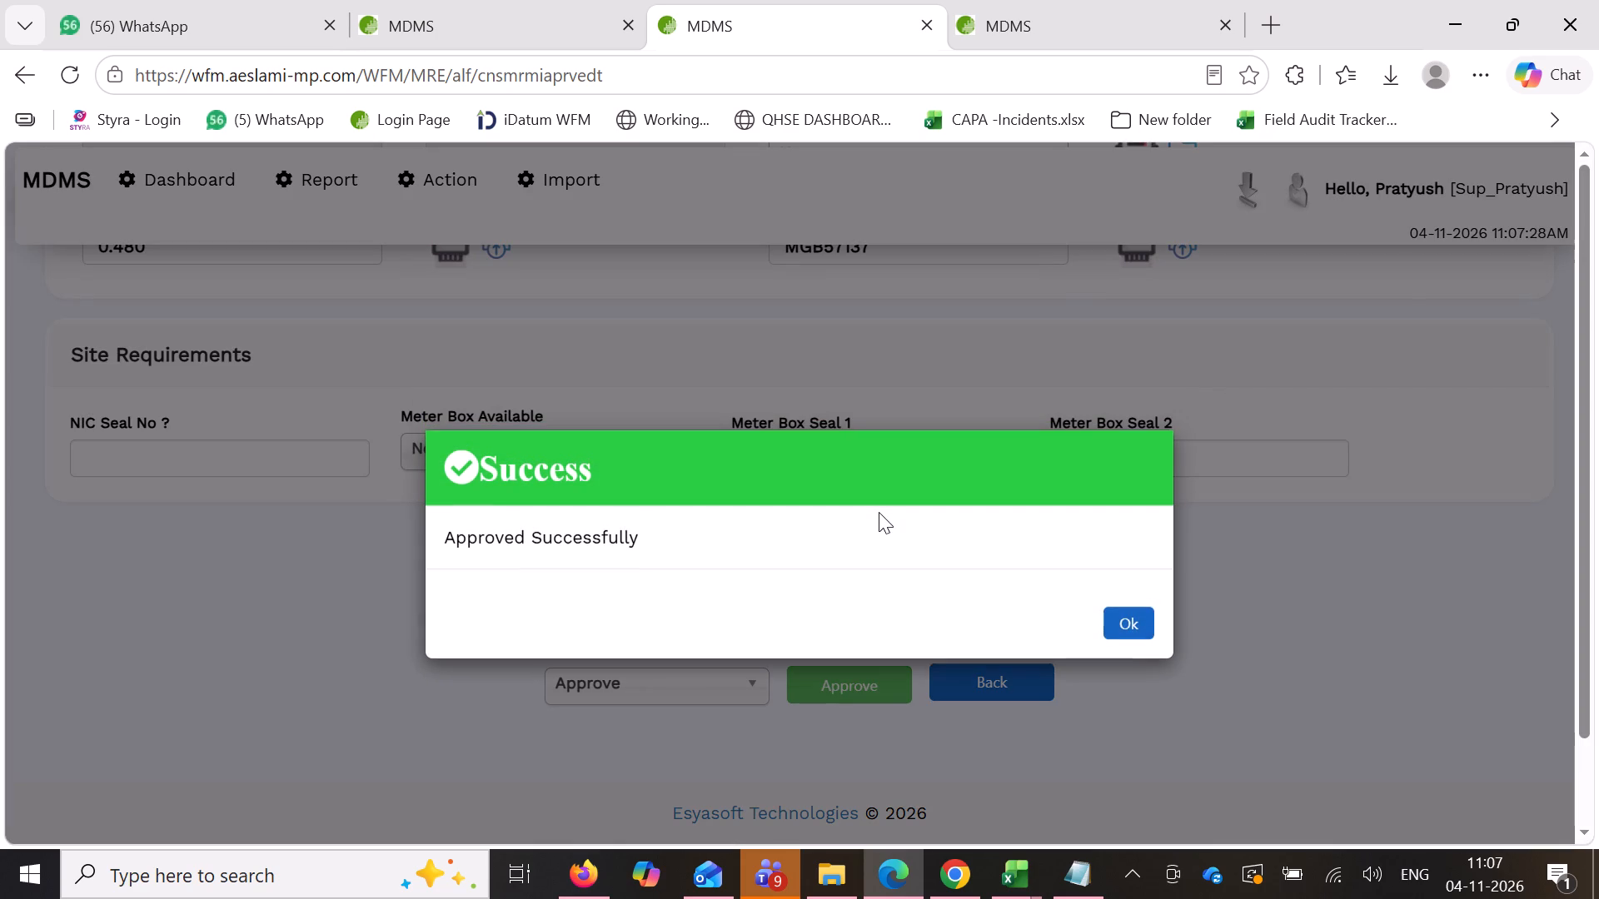
pyautogui.click(1128, 613)
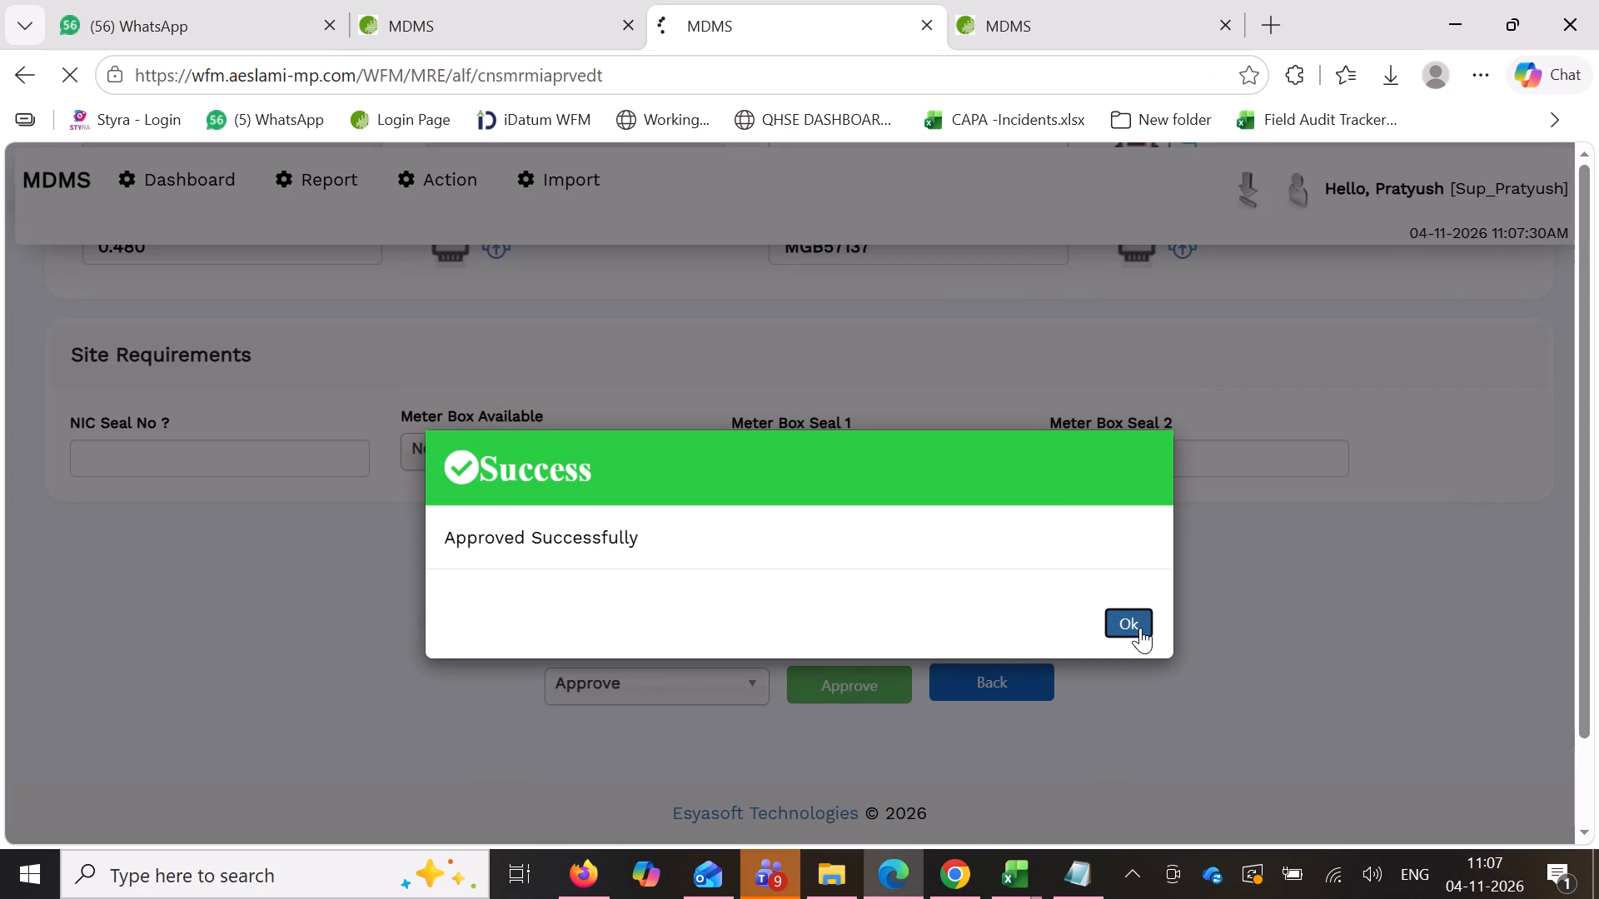
pyautogui.click(1140, 628)
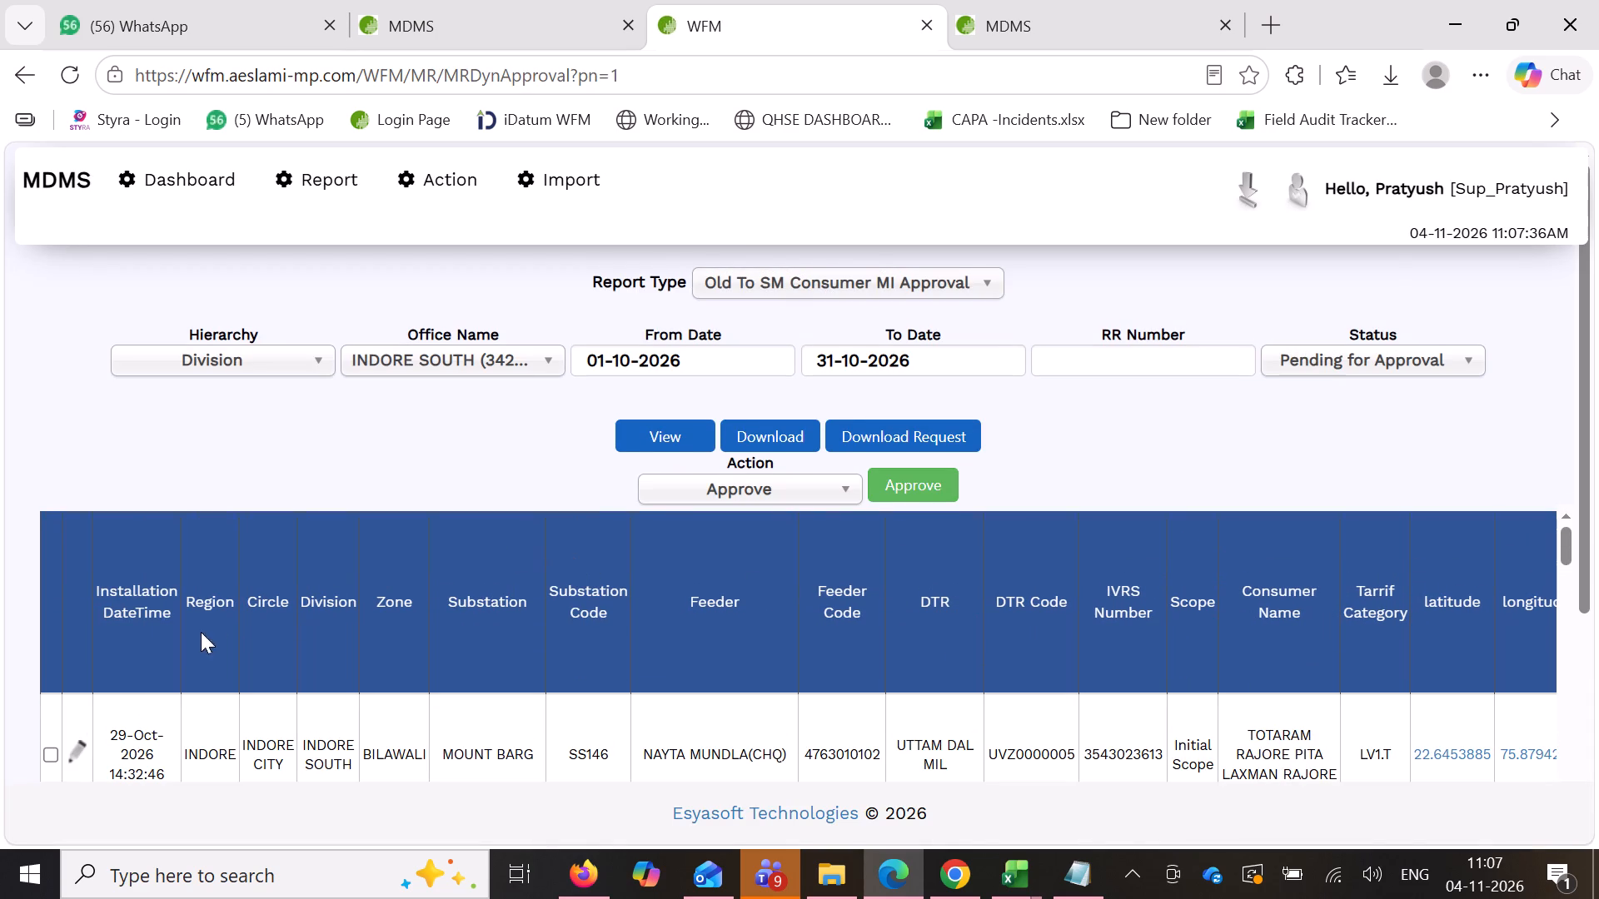
# Open the pending record installed 29-Oct-2026 14:32:46 for editing.
pyautogui.click(89, 741)
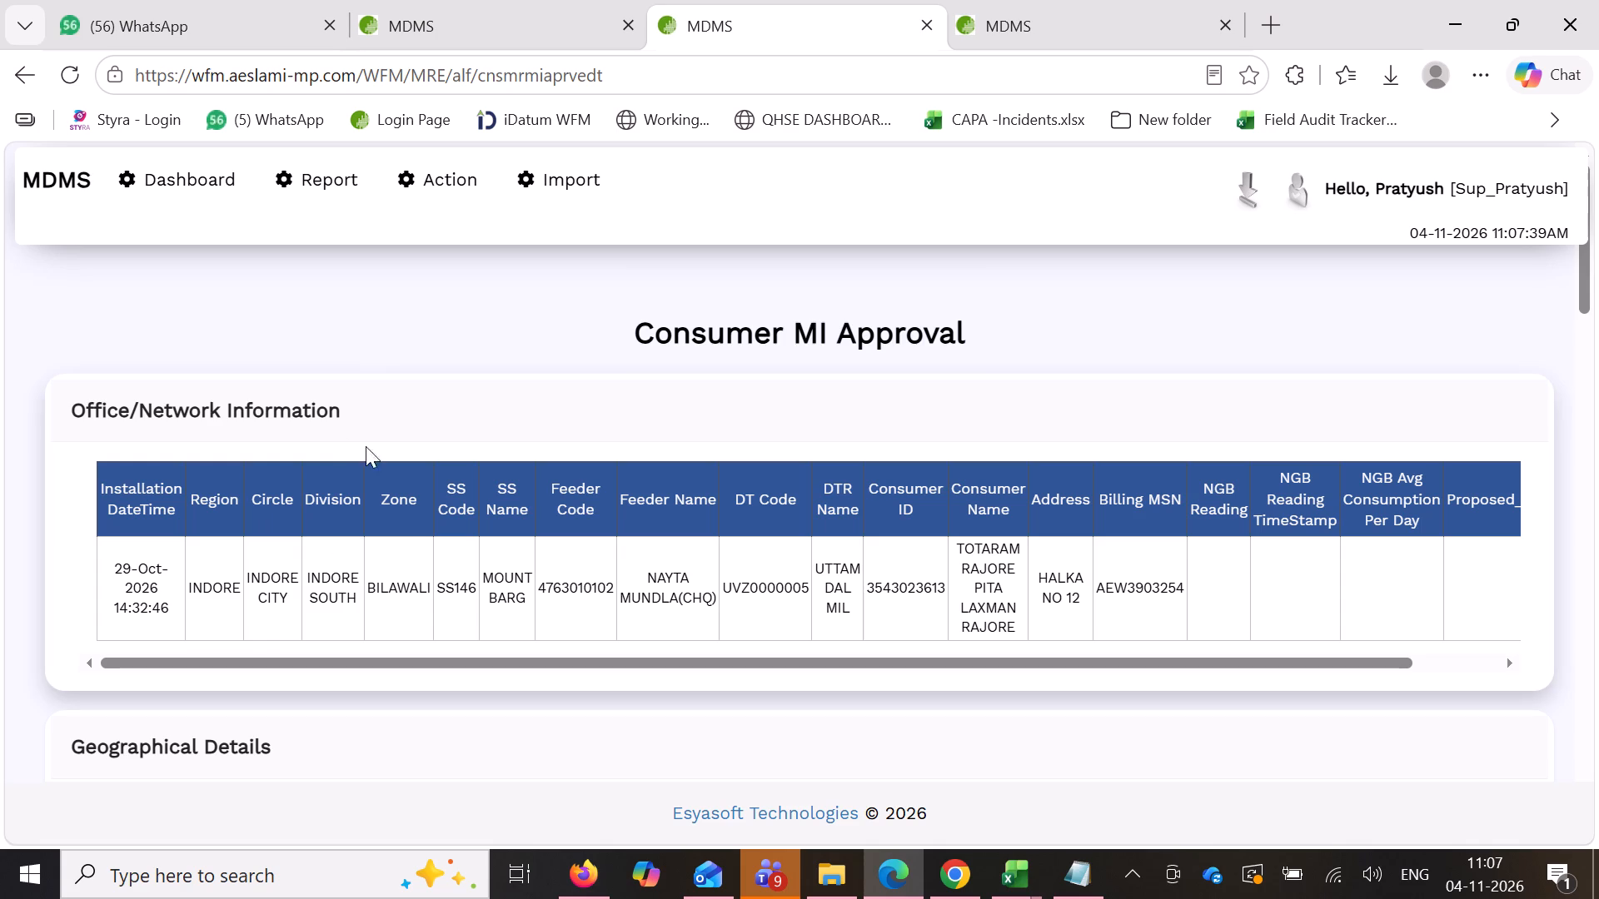
# Examine this record's old and new meter details, including the Old Meter Final Reading kWh and New Meter Initial Reading kWh photos.
pyautogui.scroll(-4, 456, 486)
pyautogui.scroll(-4, 583, 529)
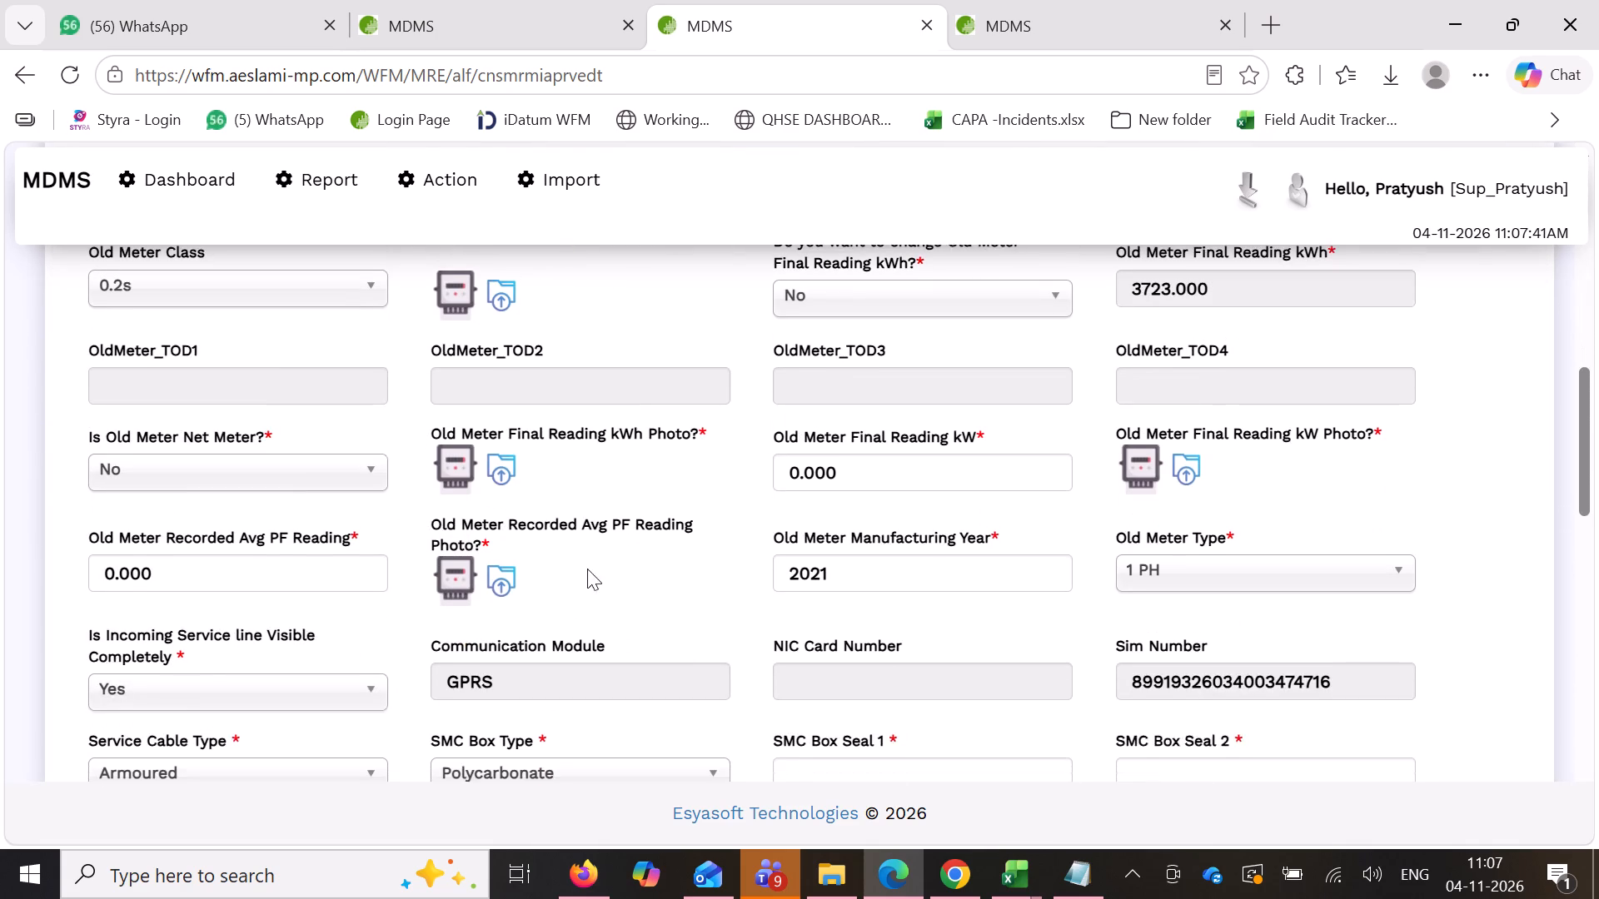
pyautogui.scroll(-1, 587, 569)
pyautogui.click(449, 484)
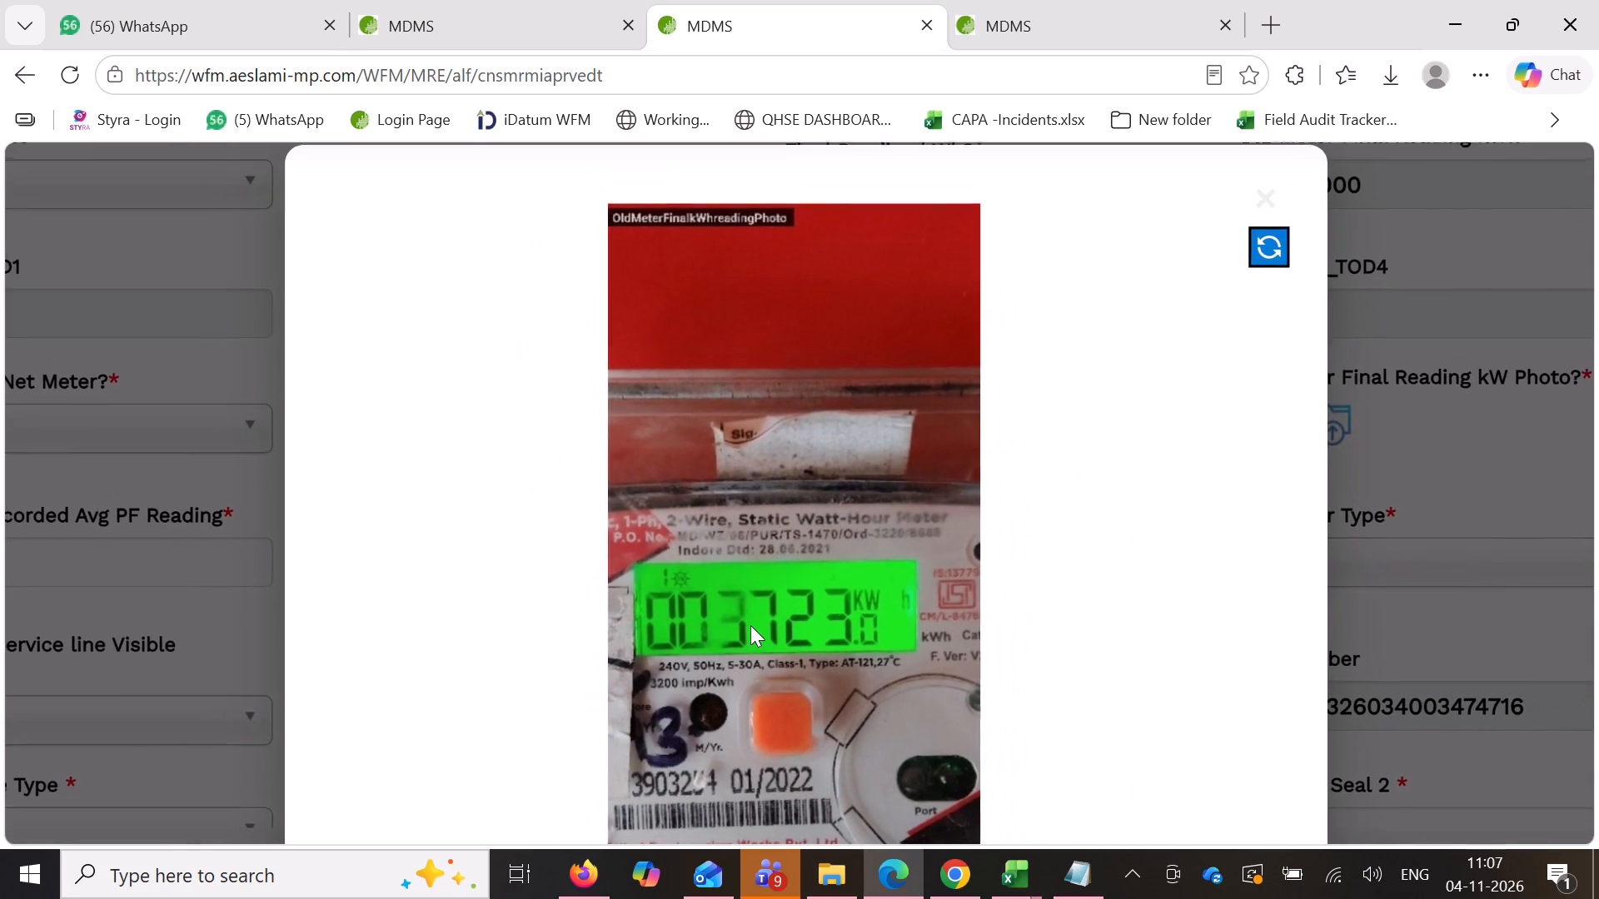
pyautogui.click(1268, 190)
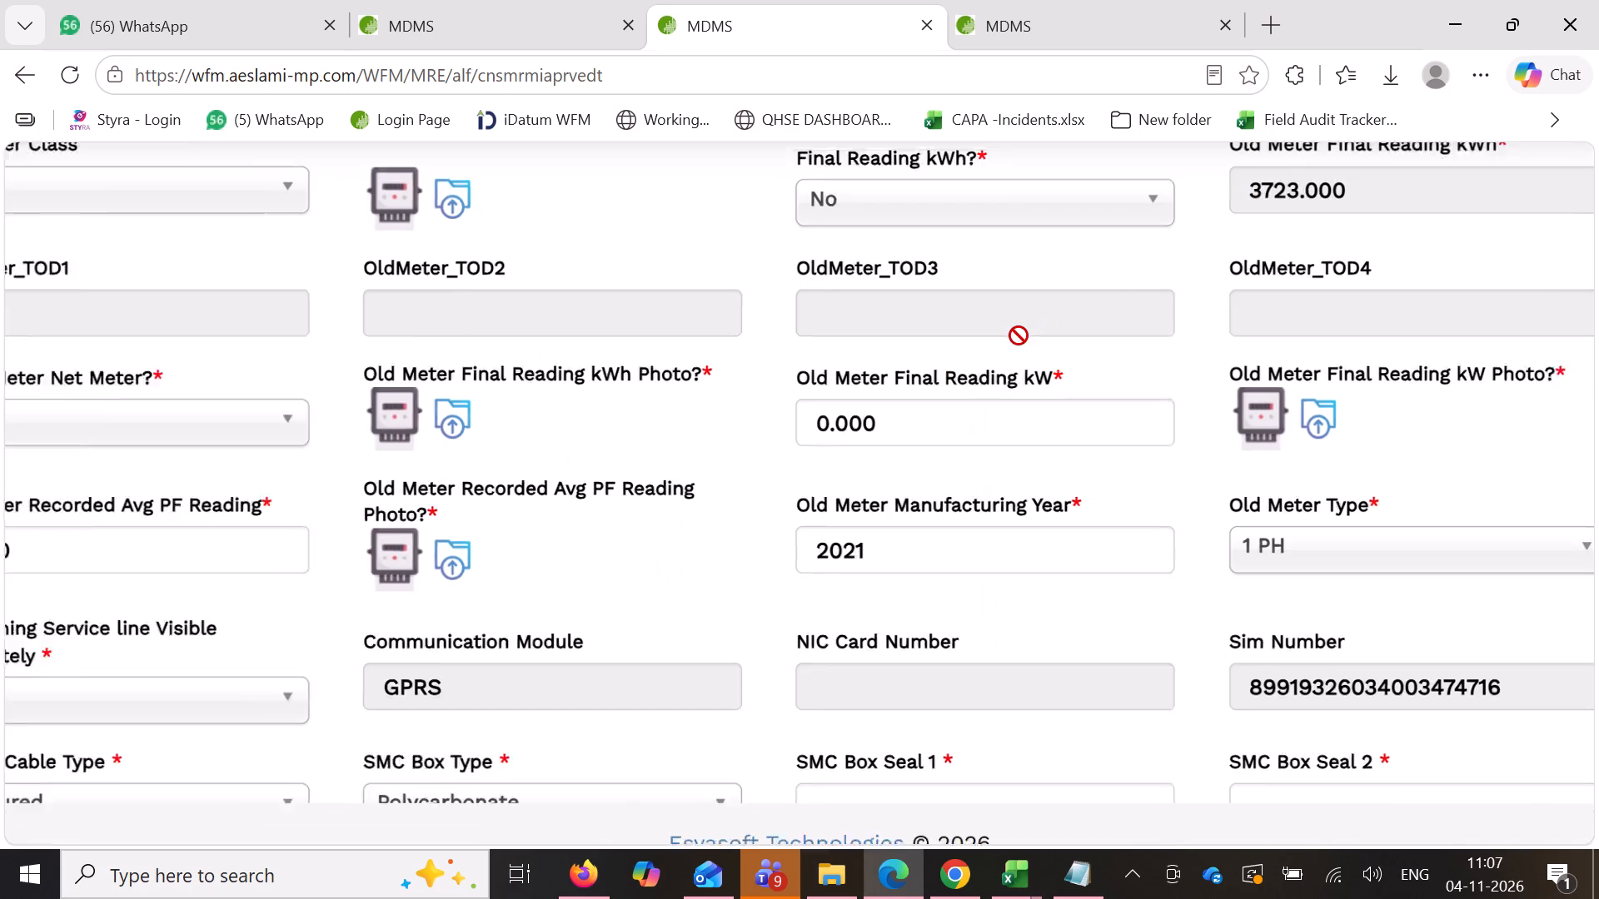
pyautogui.scroll(-4, 961, 350)
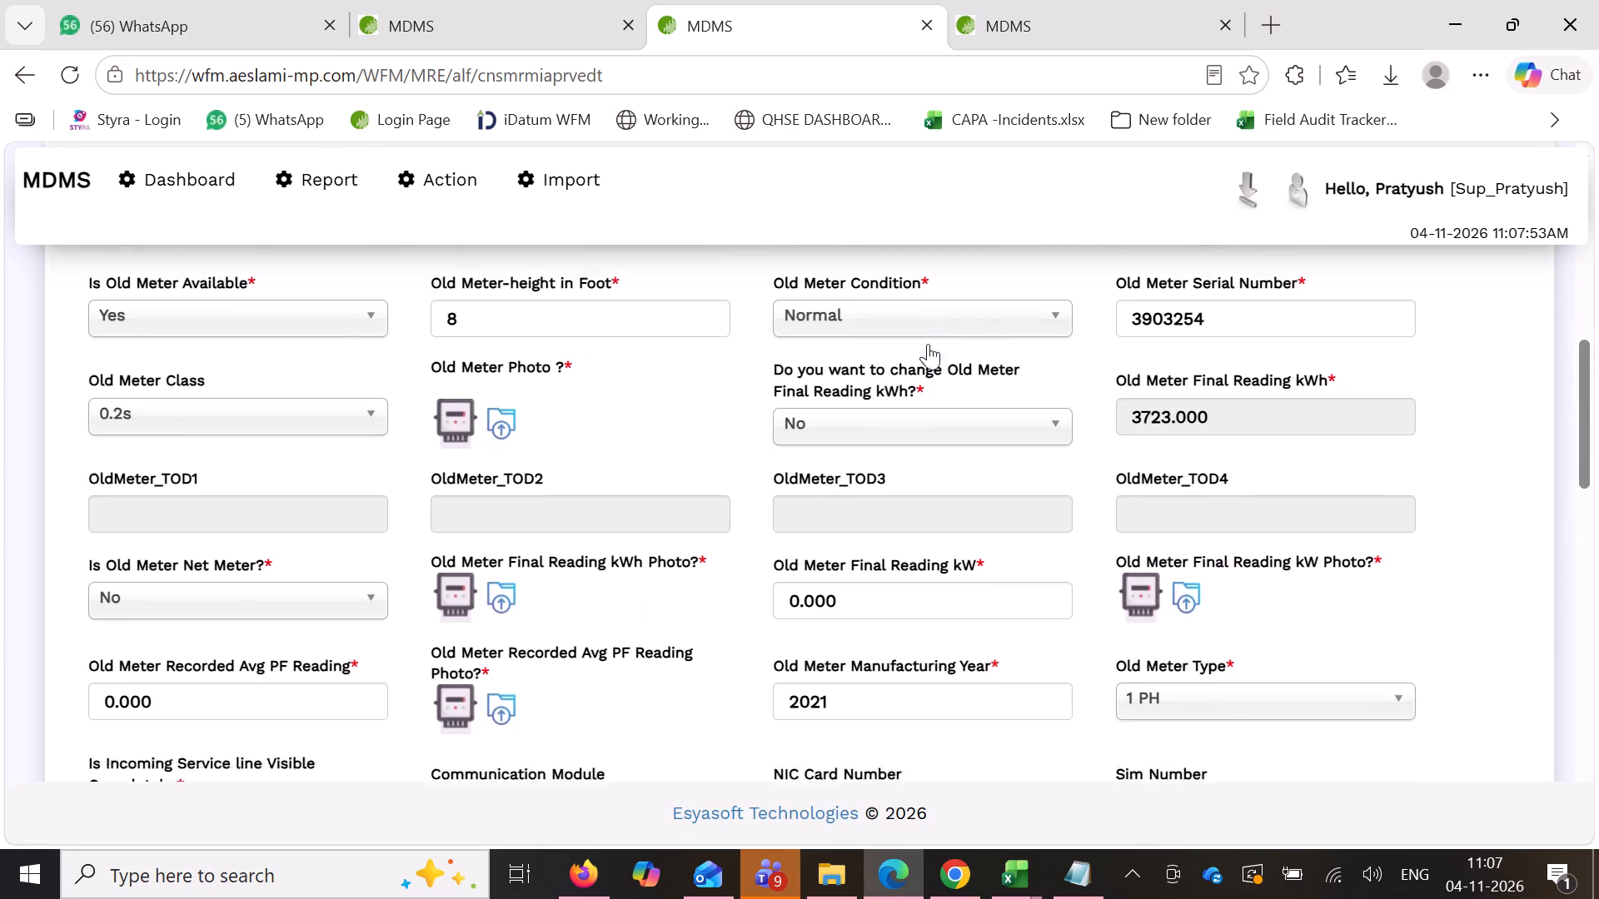
pyautogui.scroll(-5, 928, 344)
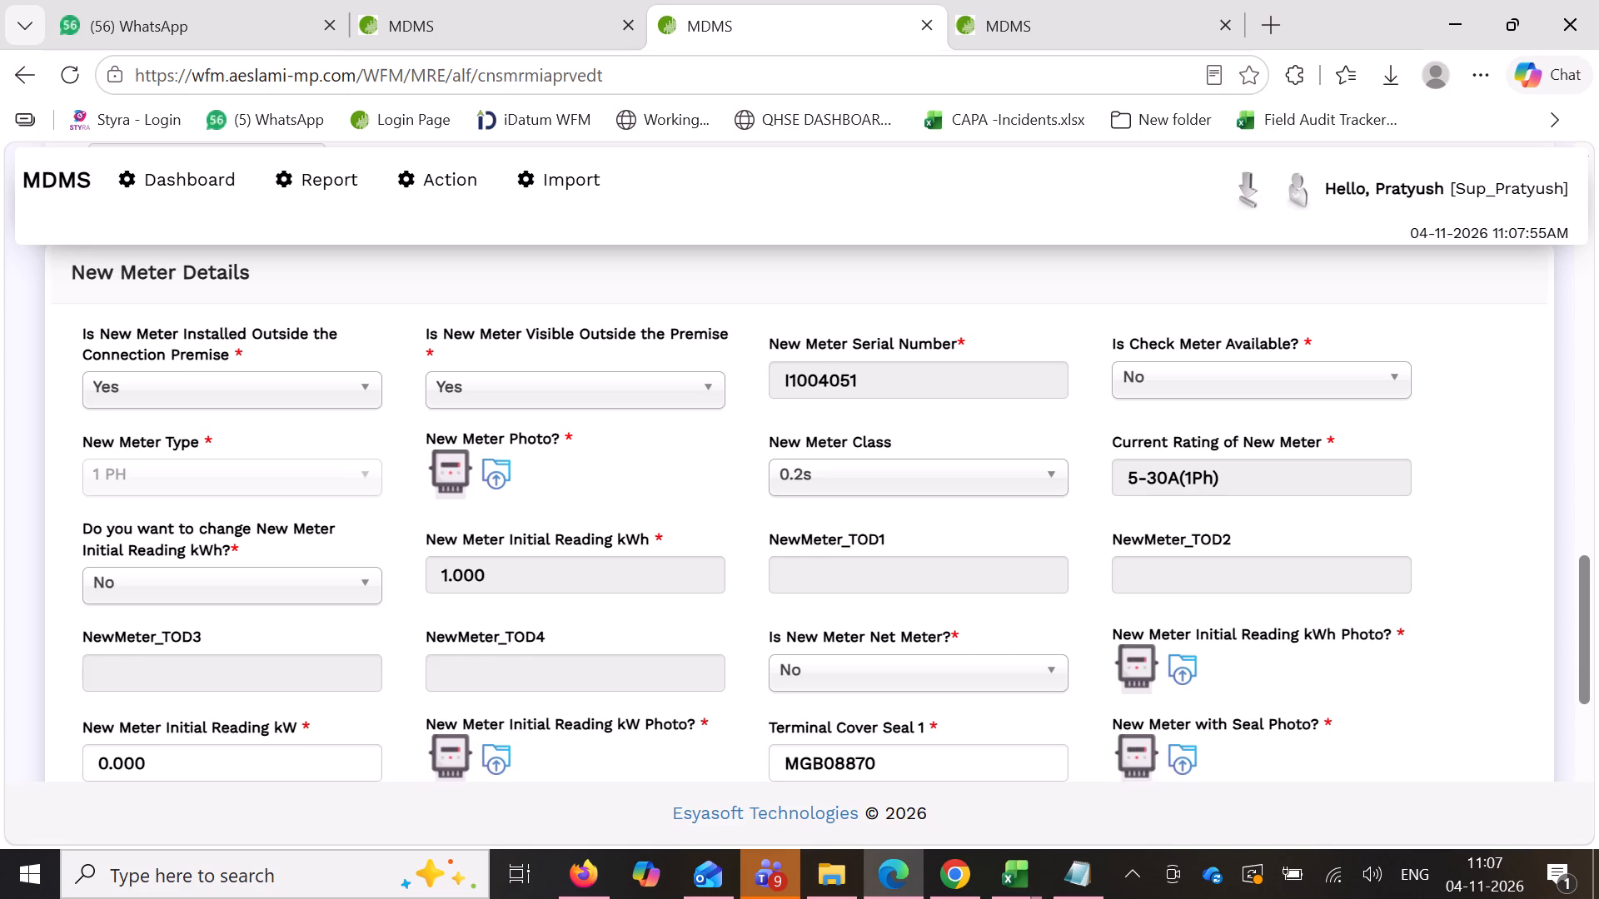
pyautogui.click(1135, 663)
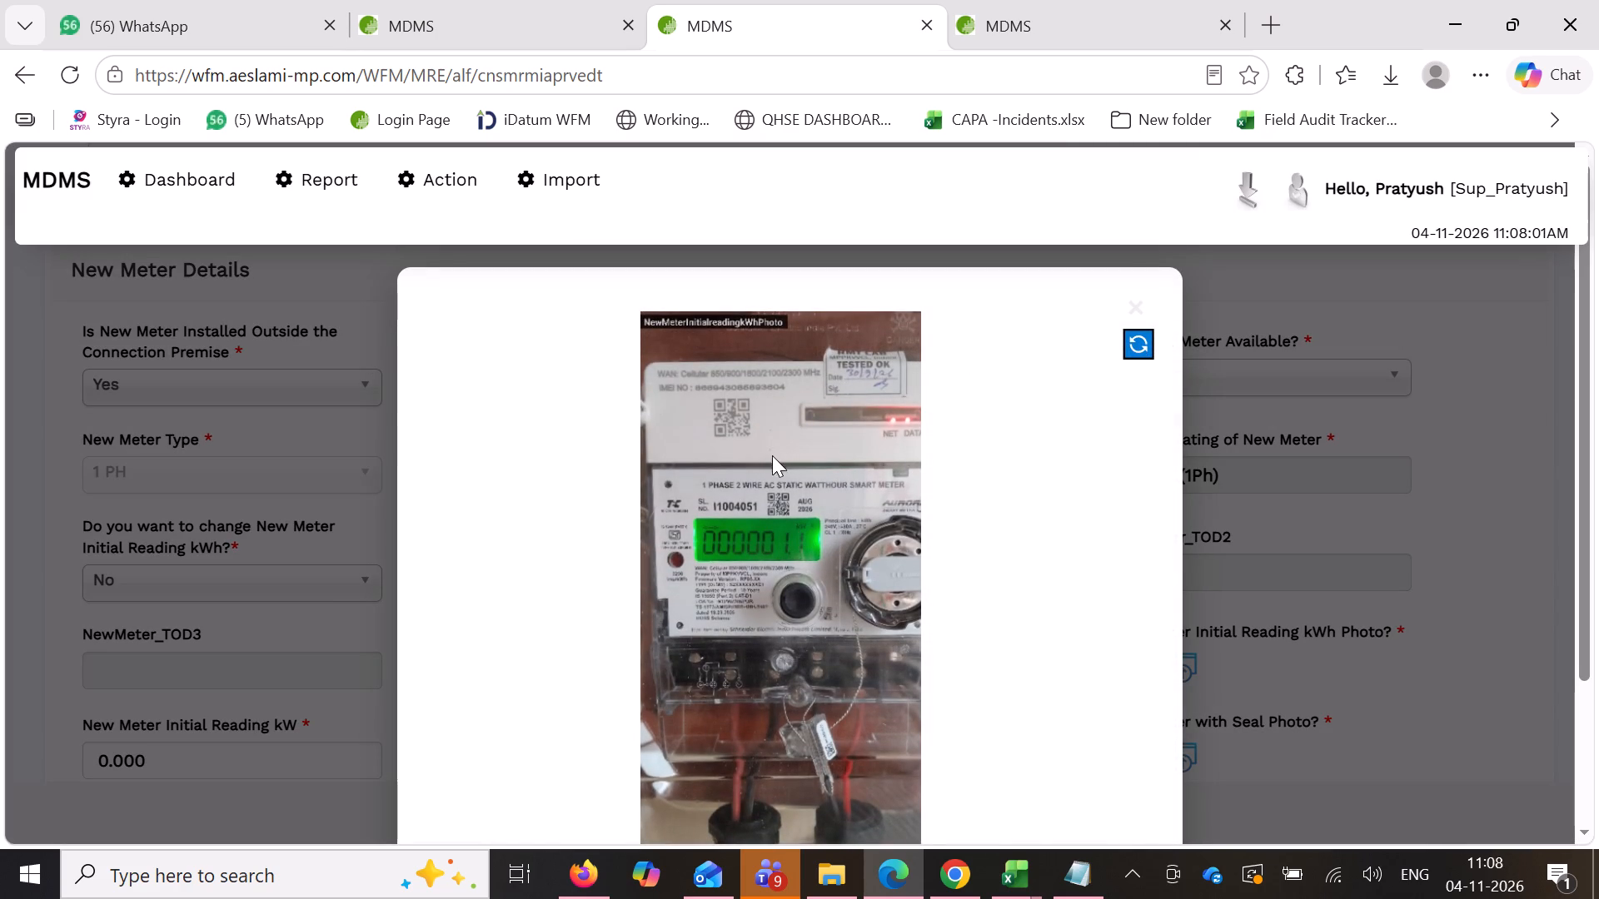
pyautogui.click(1140, 307)
# Approve the record installed 29-Oct-2026 14:32:46 with the remark "ok" and return to the pending list.
pyautogui.scroll(-4, 914, 442)
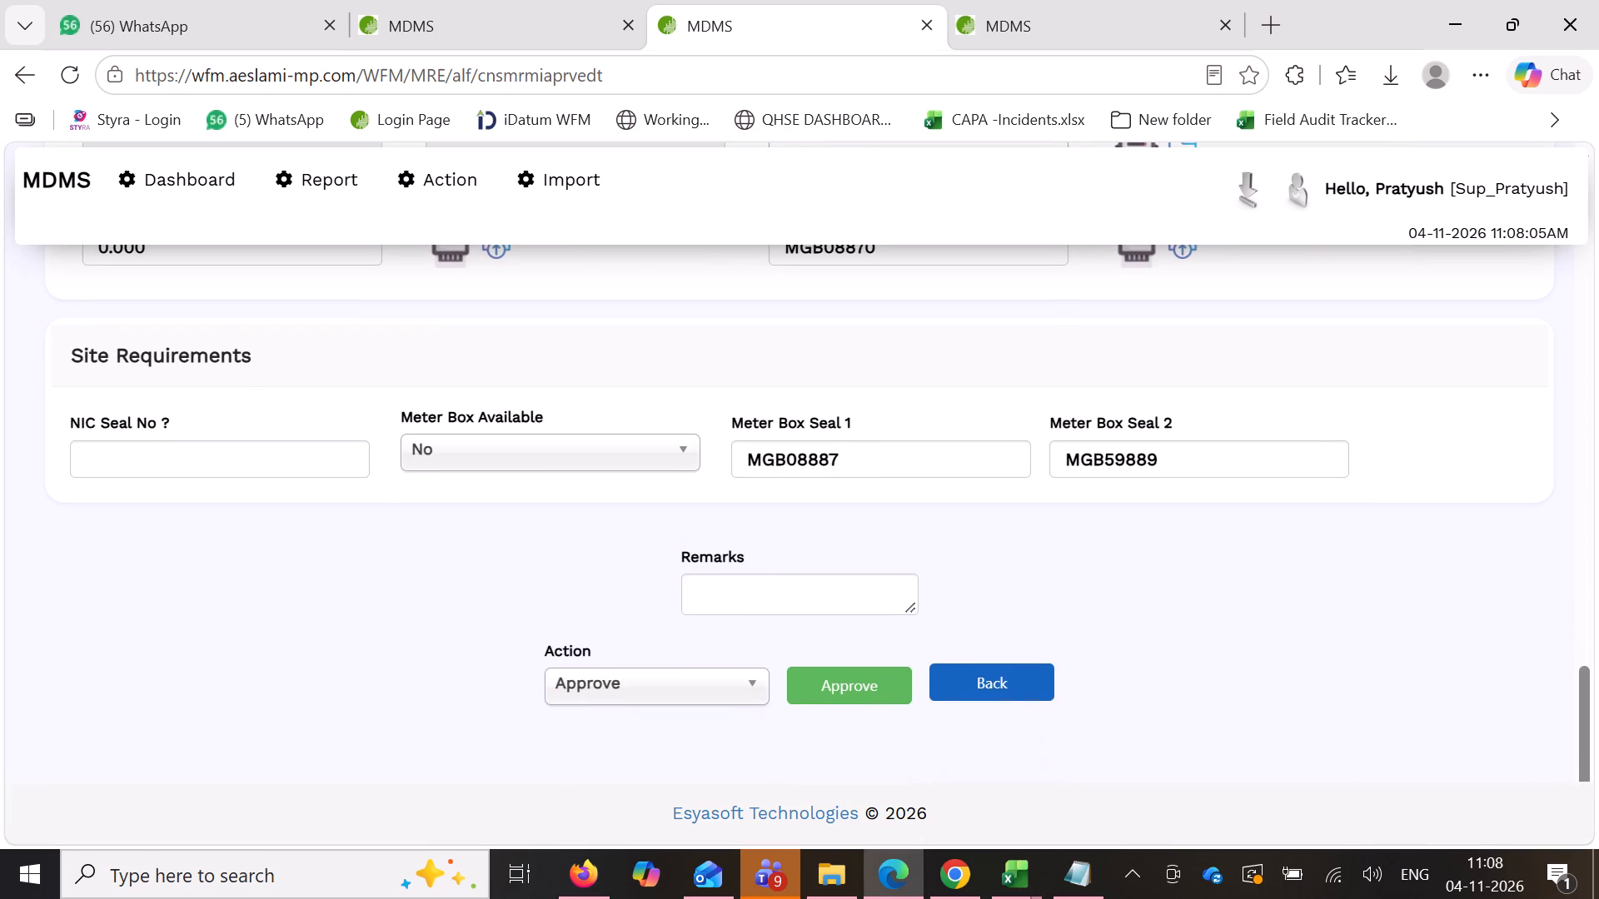
pyautogui.click(771, 603)
pyautogui.press('o')
pyautogui.press('k')
pyautogui.click(850, 683)
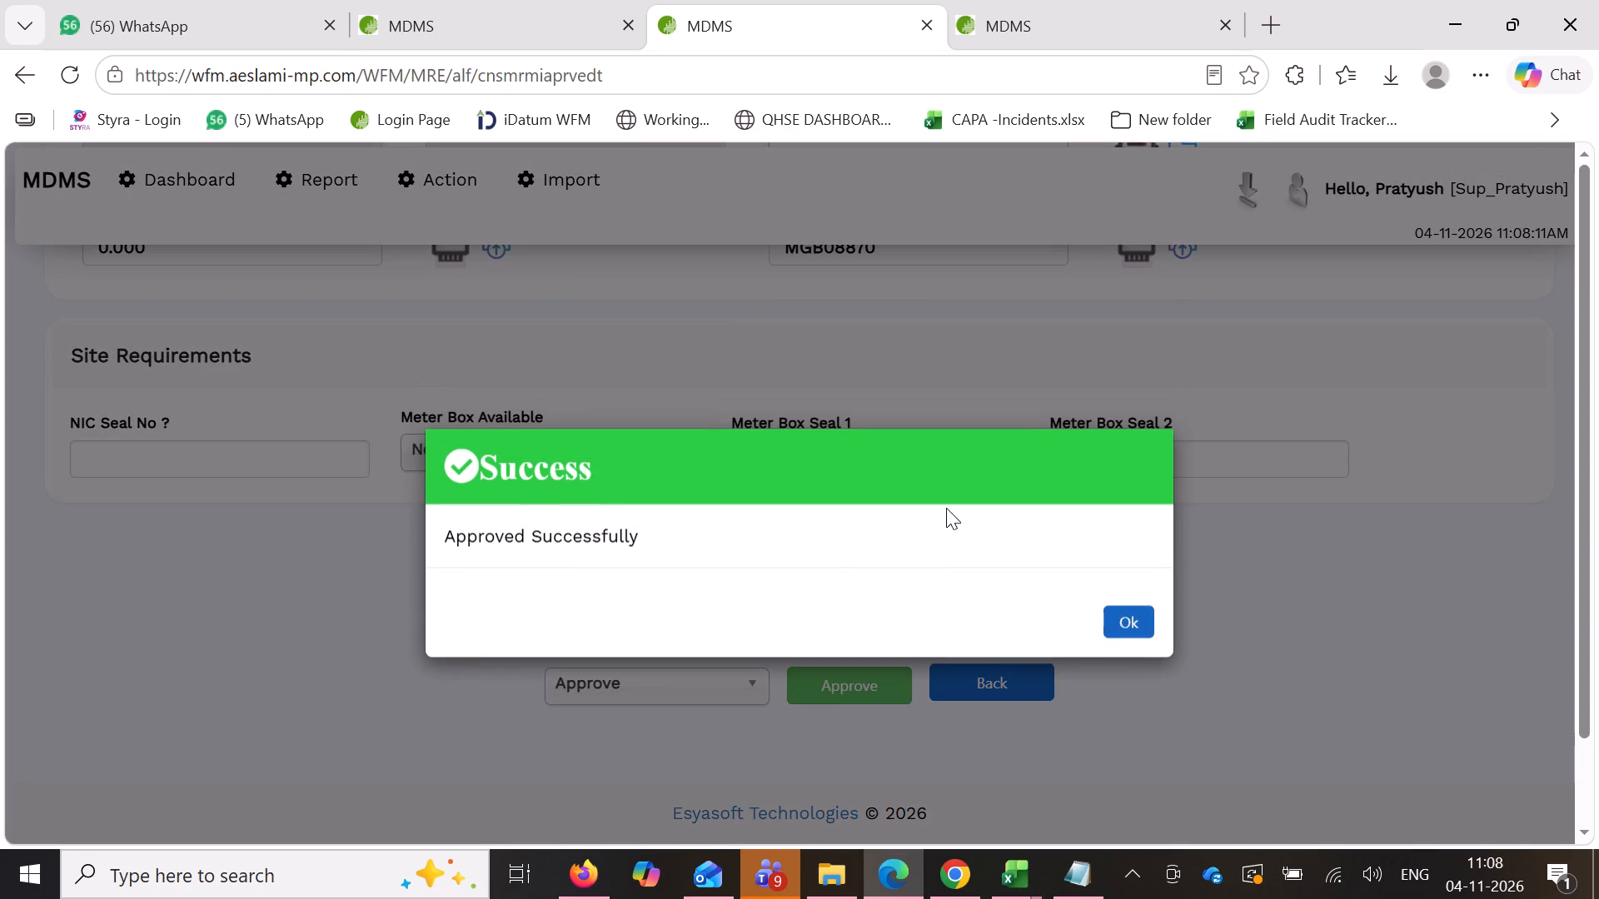
pyautogui.press('Return')
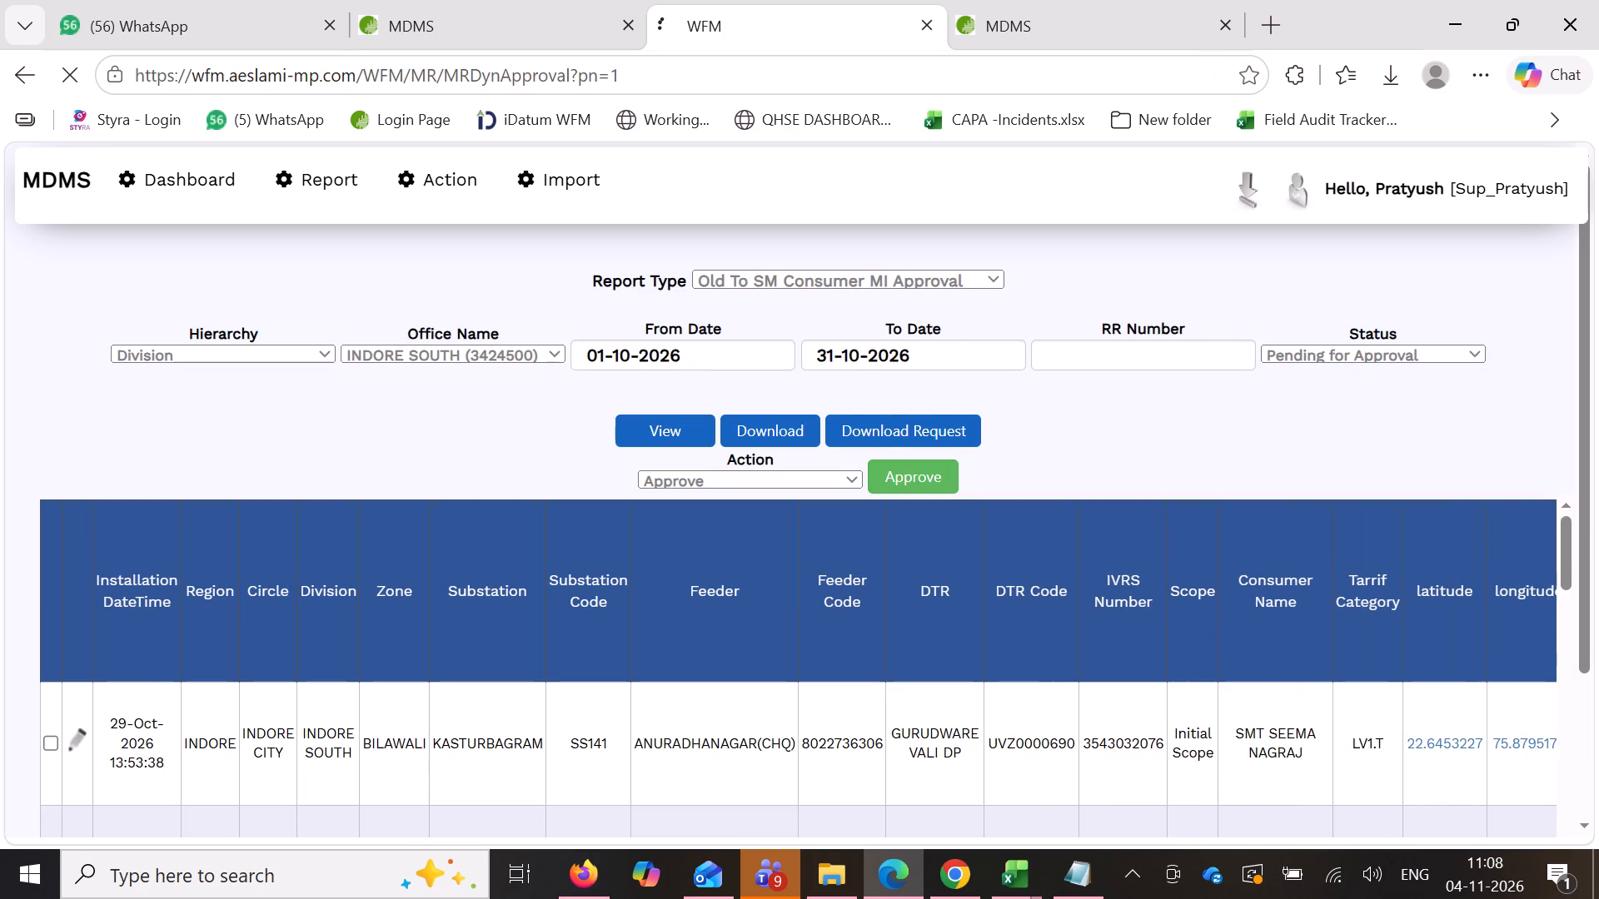
# Open the pending record installed 29-Oct-2026 13:53:38 for editing.
pyautogui.click(76, 742)
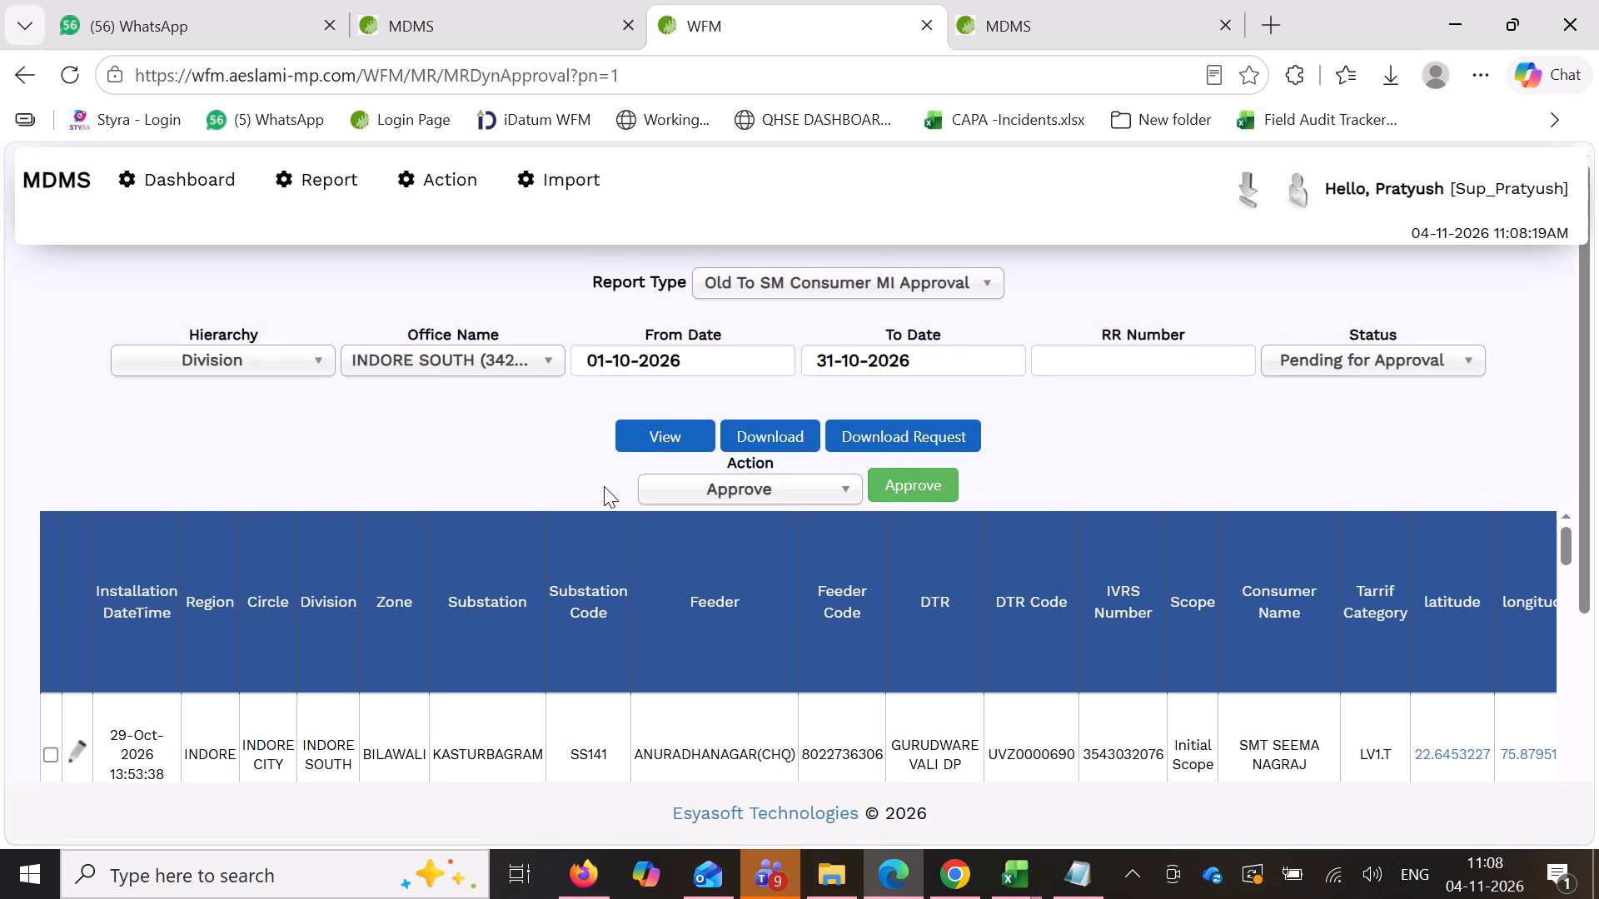
pyautogui.click(78, 756)
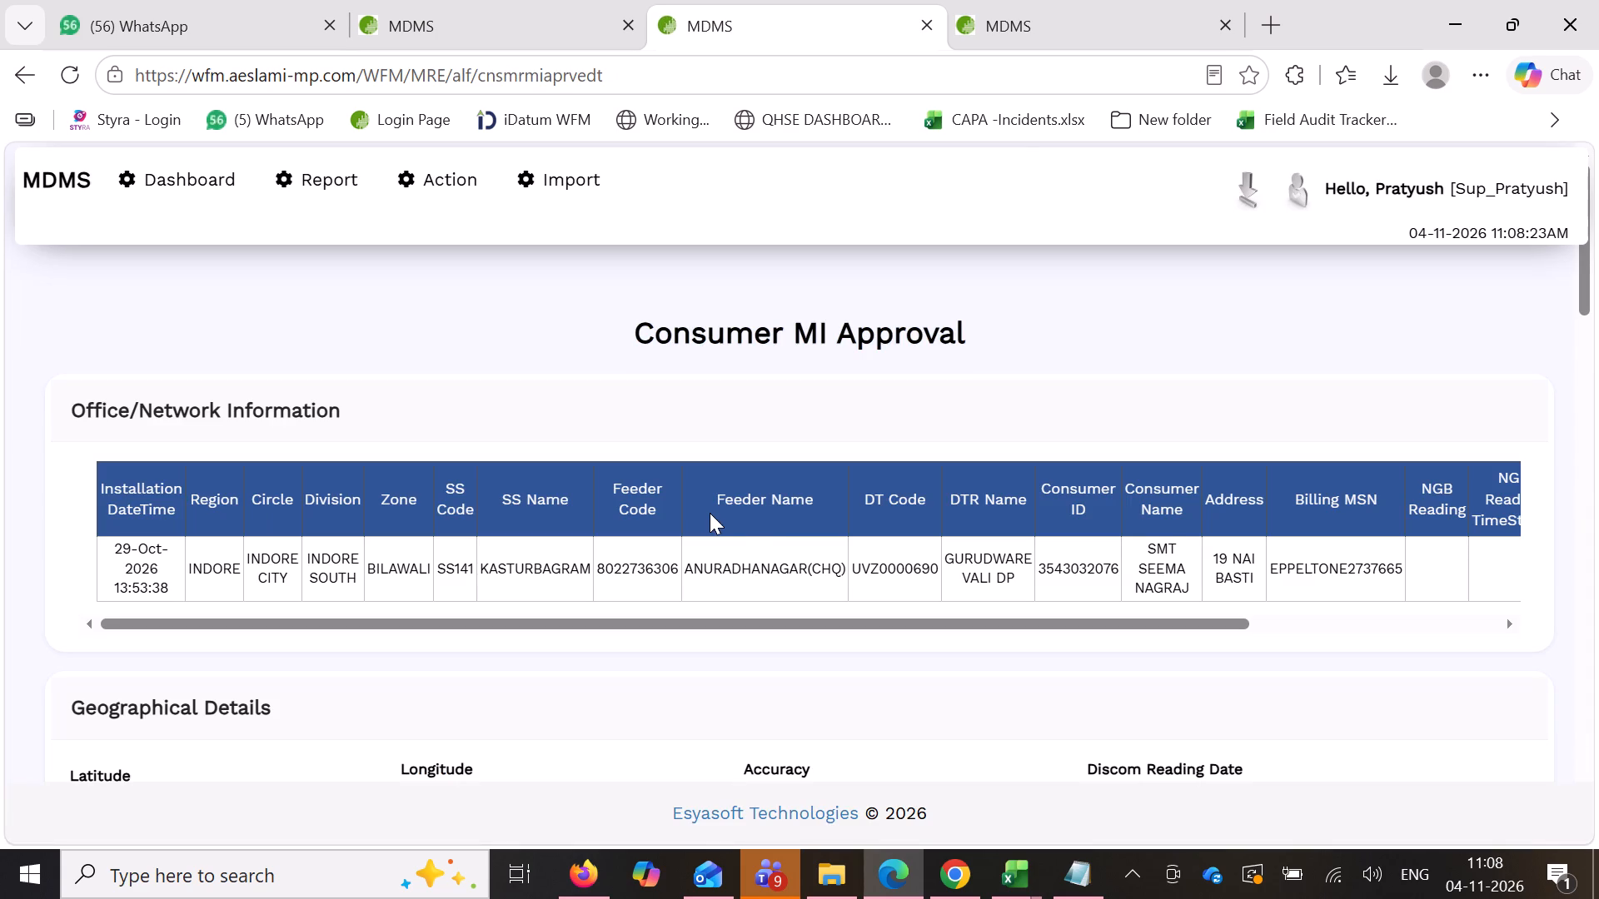
# Check this record's old and new meter details against the Old Meter Final Reading kWh and New Meter Initial Reading kWh photos.
pyautogui.scroll(-3, 570, 667)
pyautogui.scroll(-1, 364, 627)
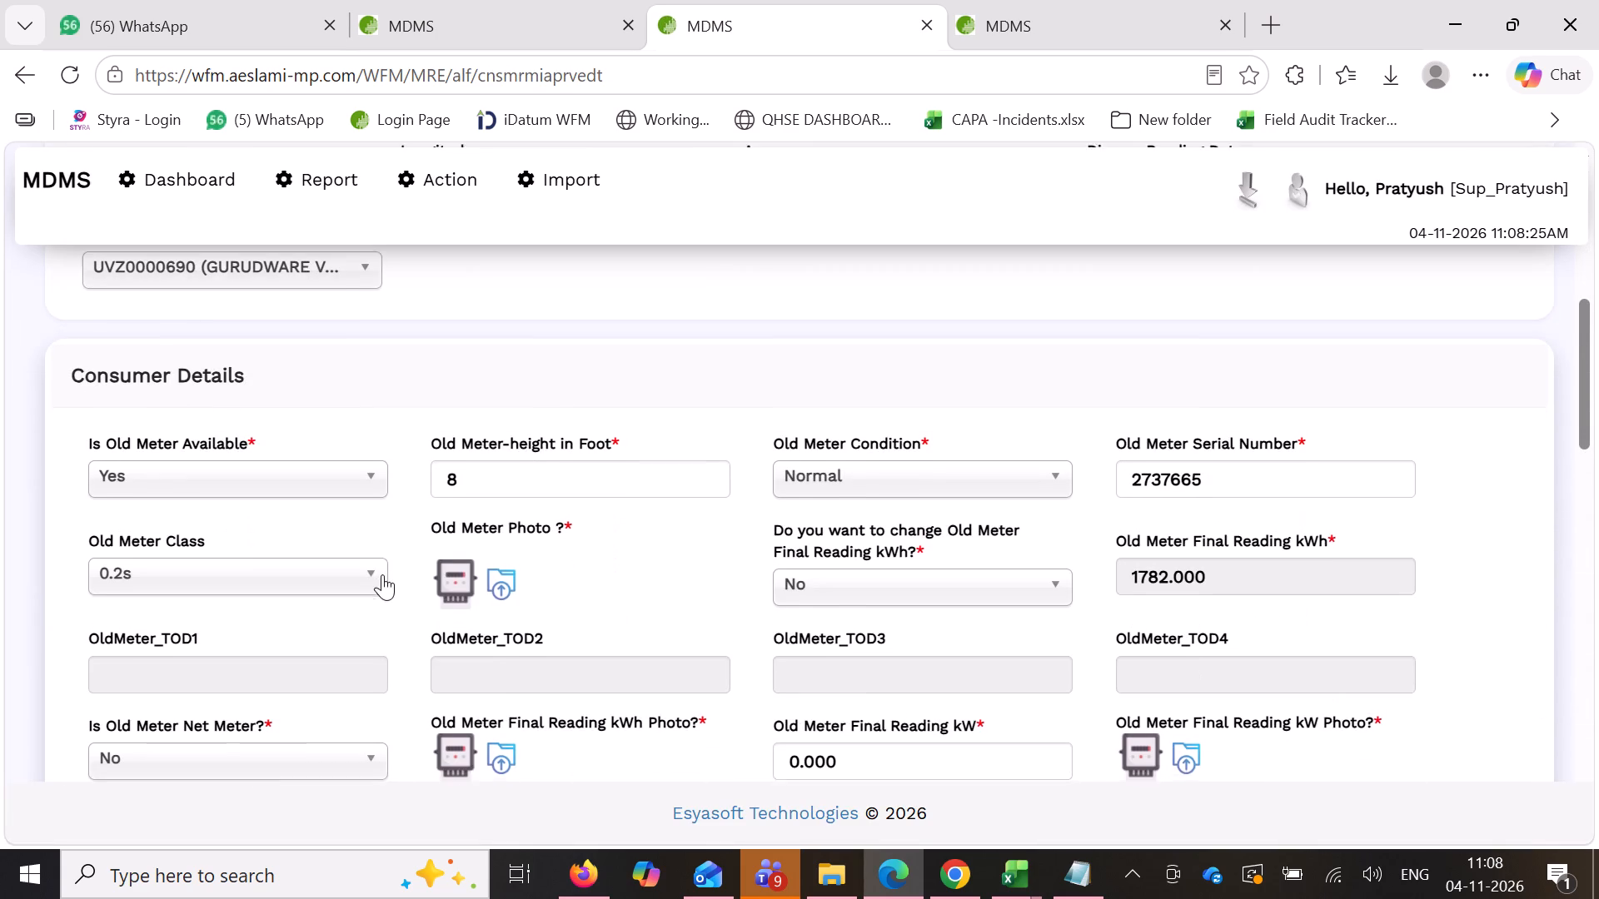
pyautogui.scroll(-1, 382, 574)
pyautogui.click(467, 736)
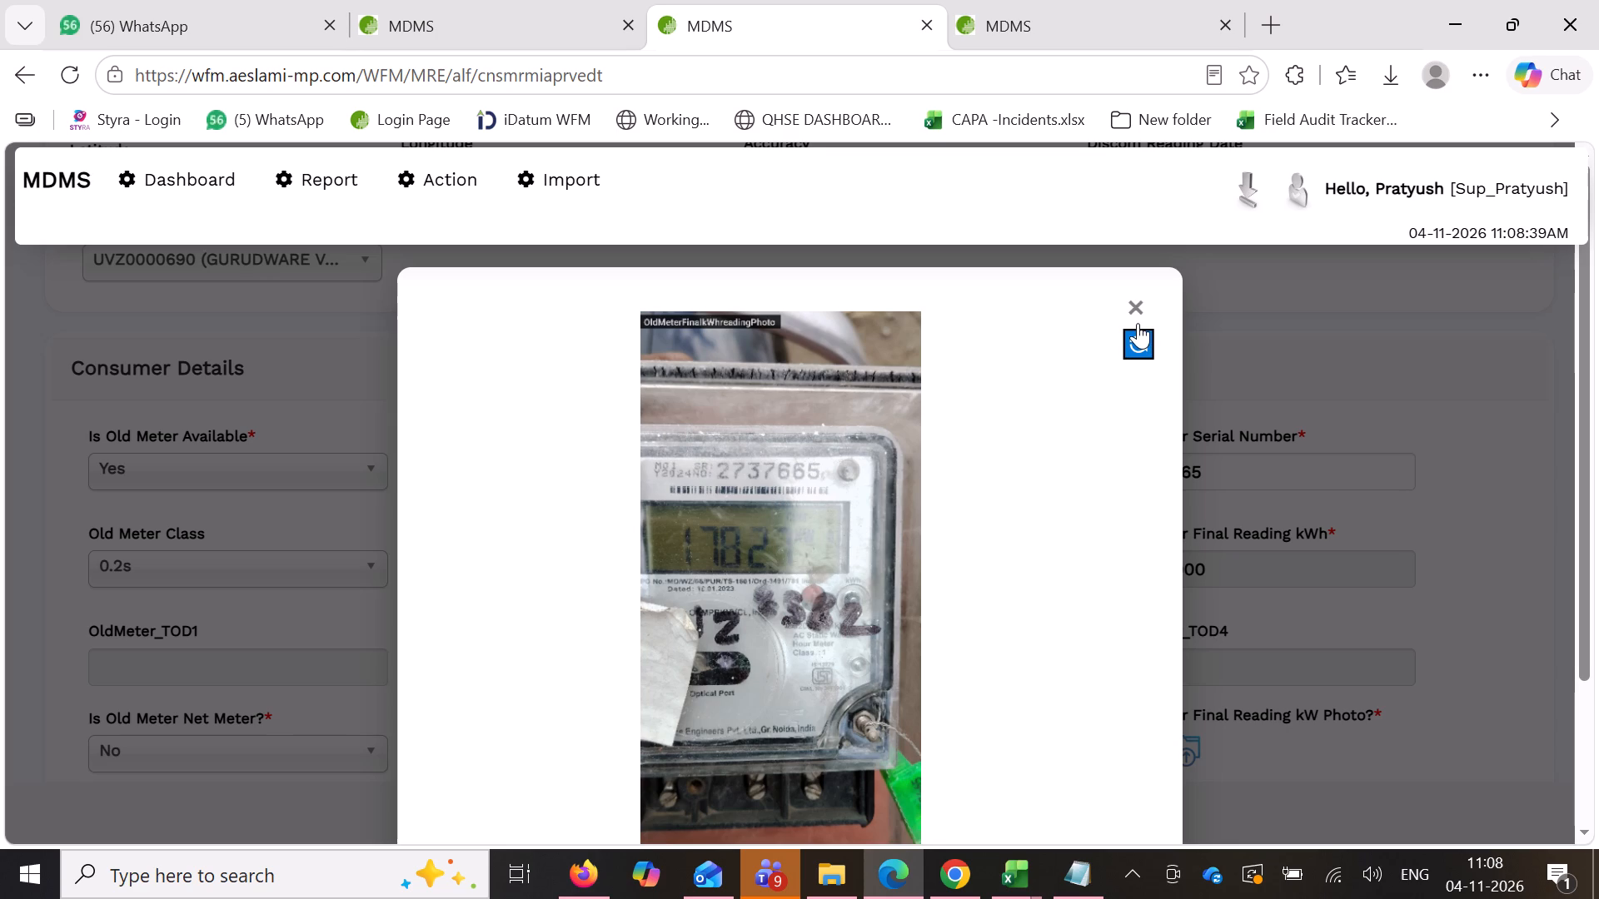
pyautogui.click(829, 529)
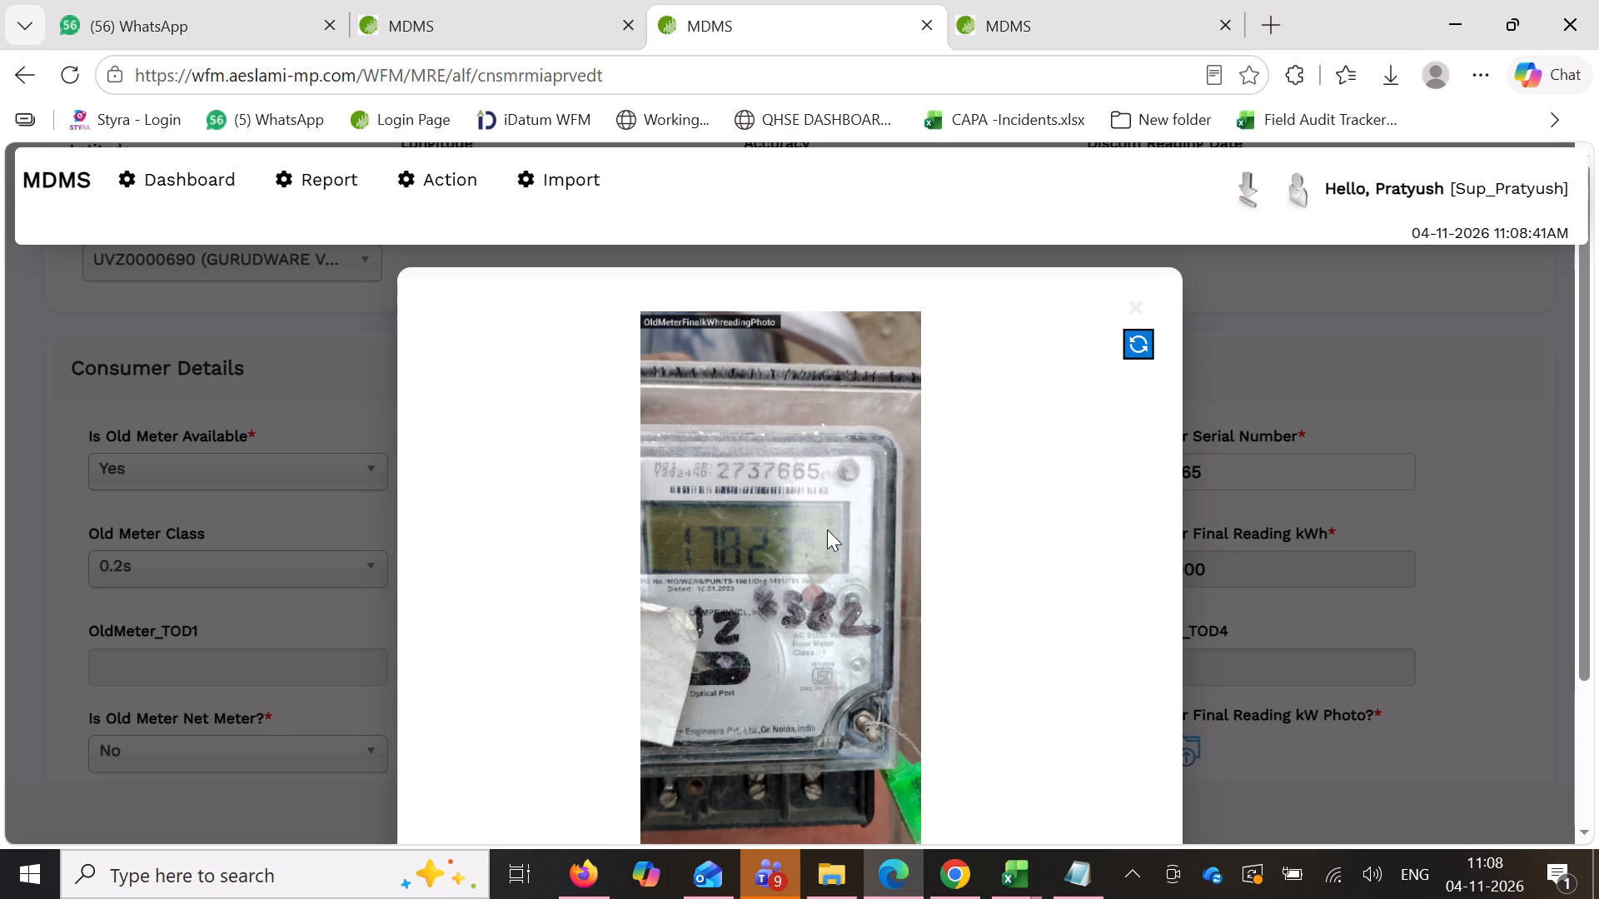
pyautogui.click(1131, 309)
pyautogui.scroll(-2, 909, 436)
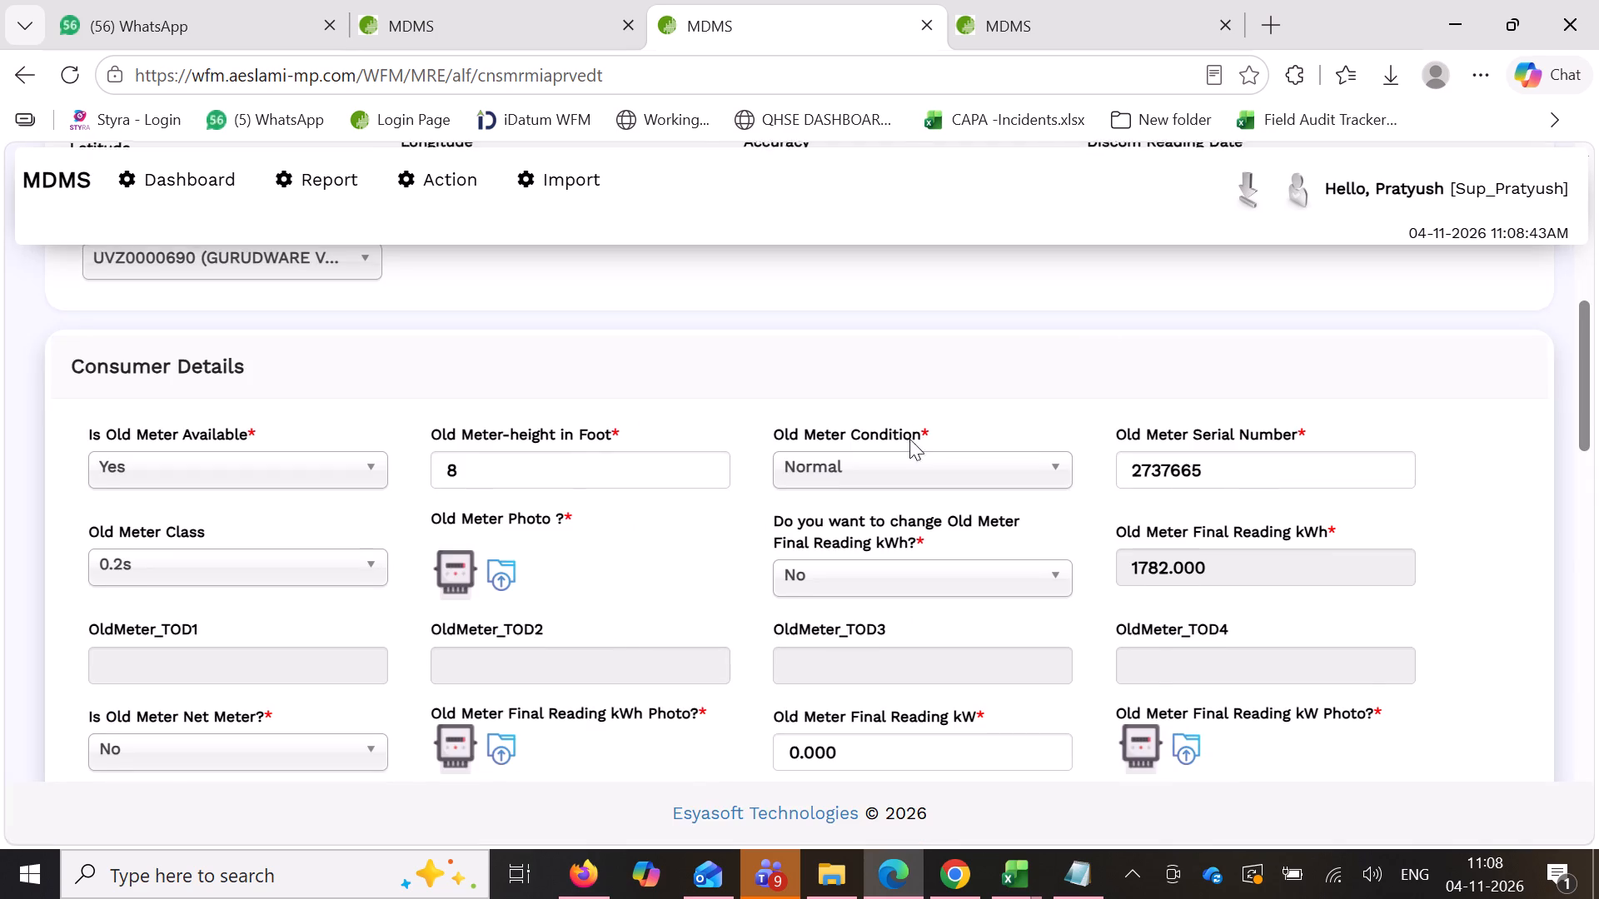
pyautogui.scroll(-4, 909, 439)
pyautogui.scroll(-3, 710, 618)
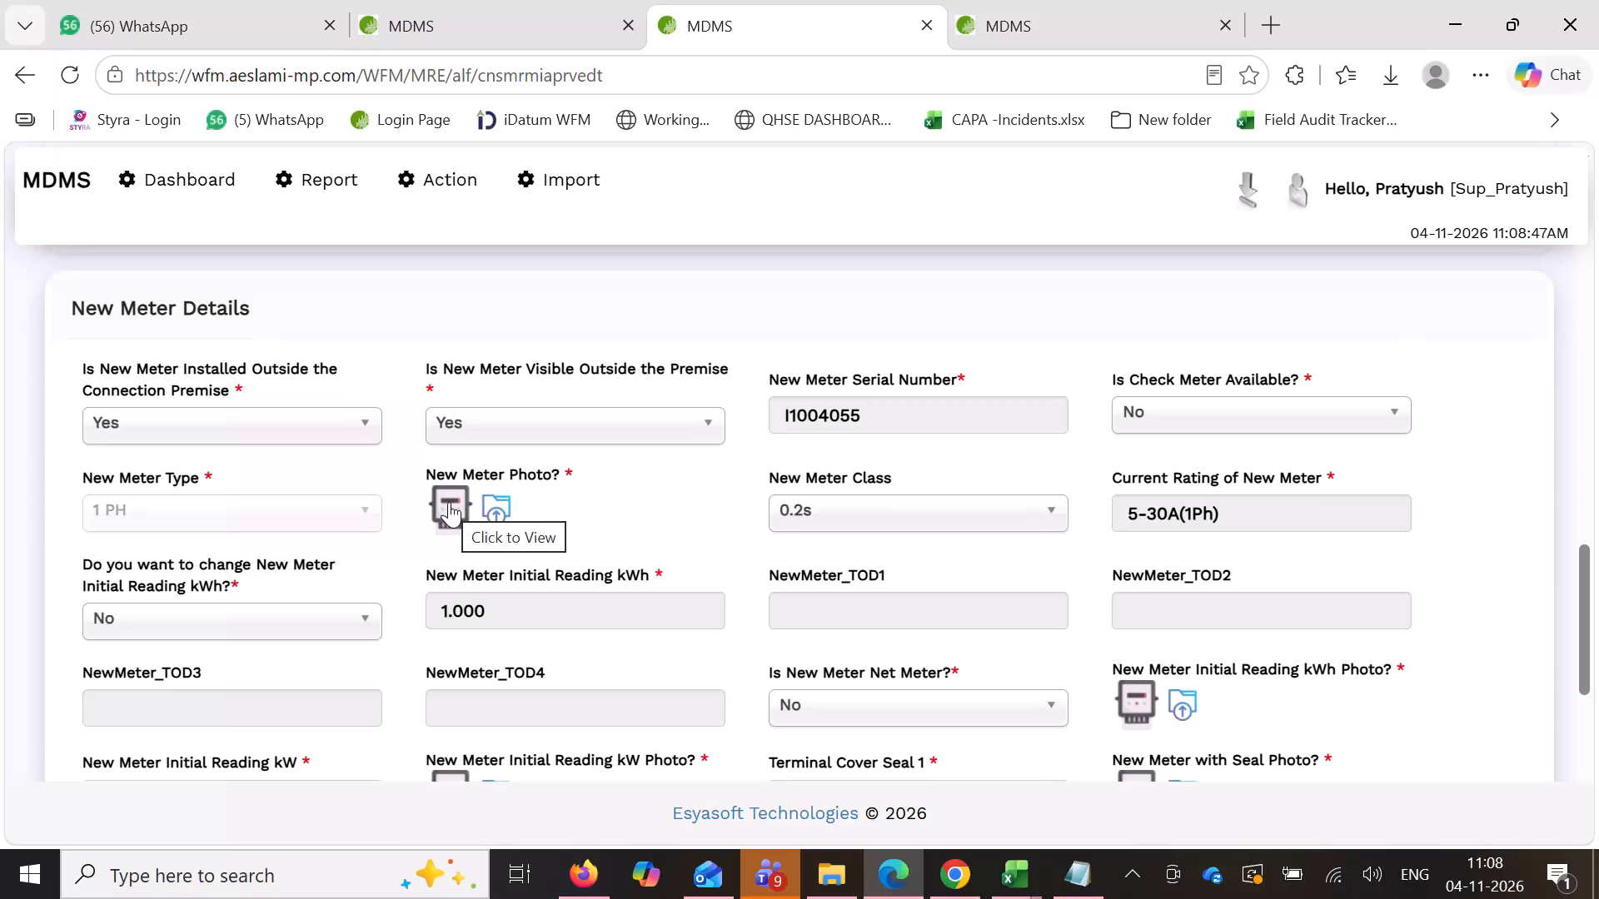
pyautogui.click(1143, 688)
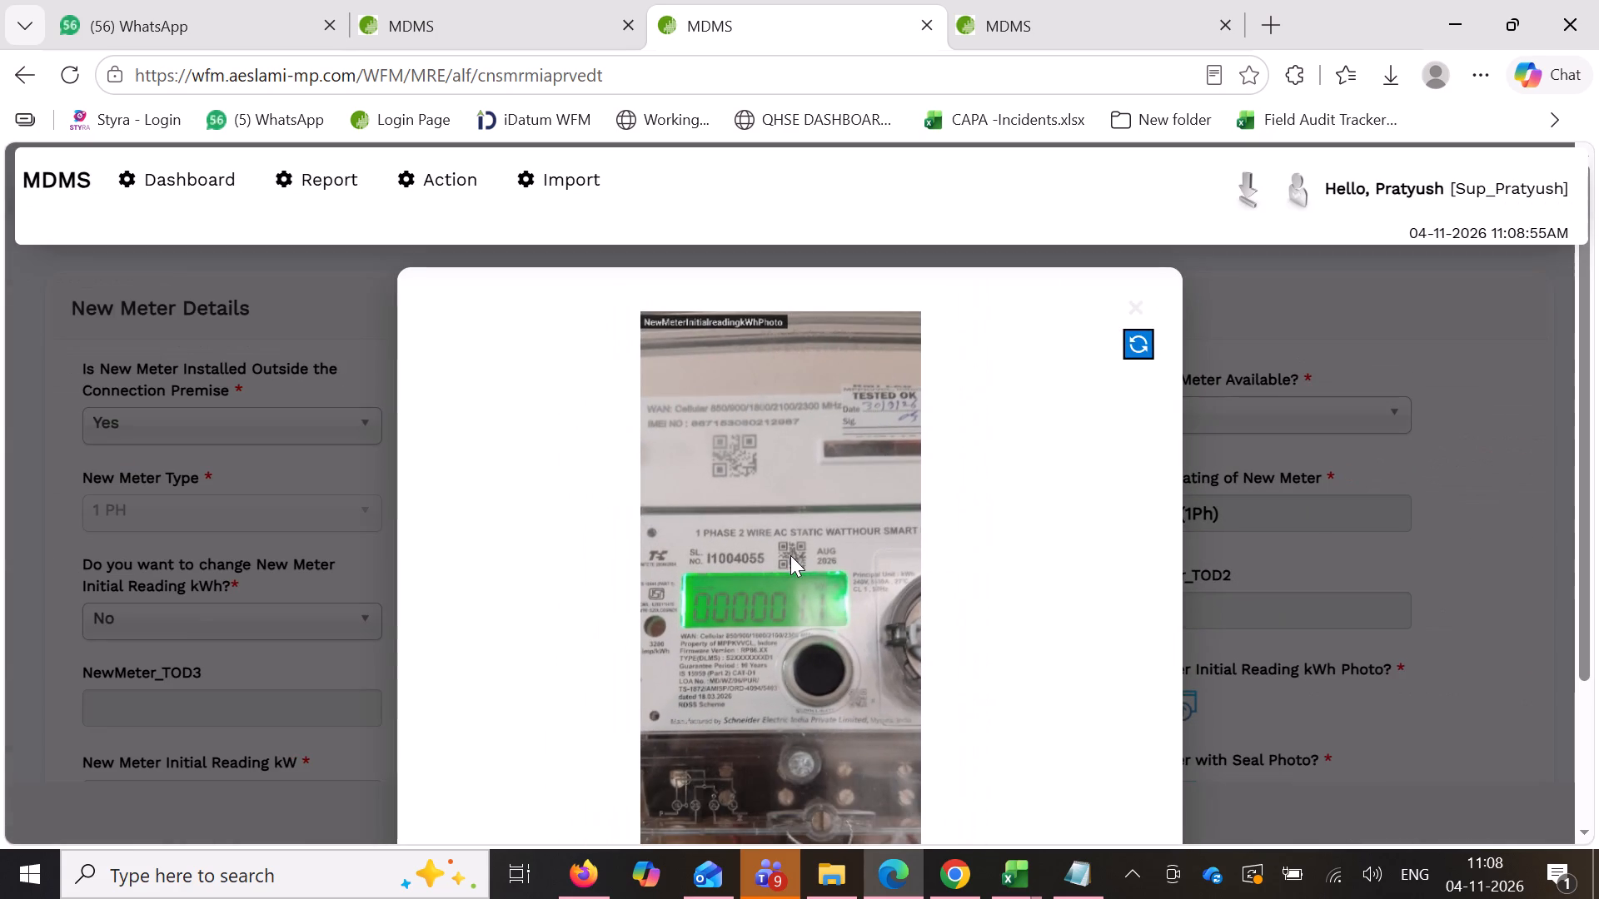
pyautogui.click(1131, 312)
# Enter the remark "ok" and submit the approval of the record installed 29-Oct-2026 13:53:38.
pyautogui.scroll(-4, 843, 514)
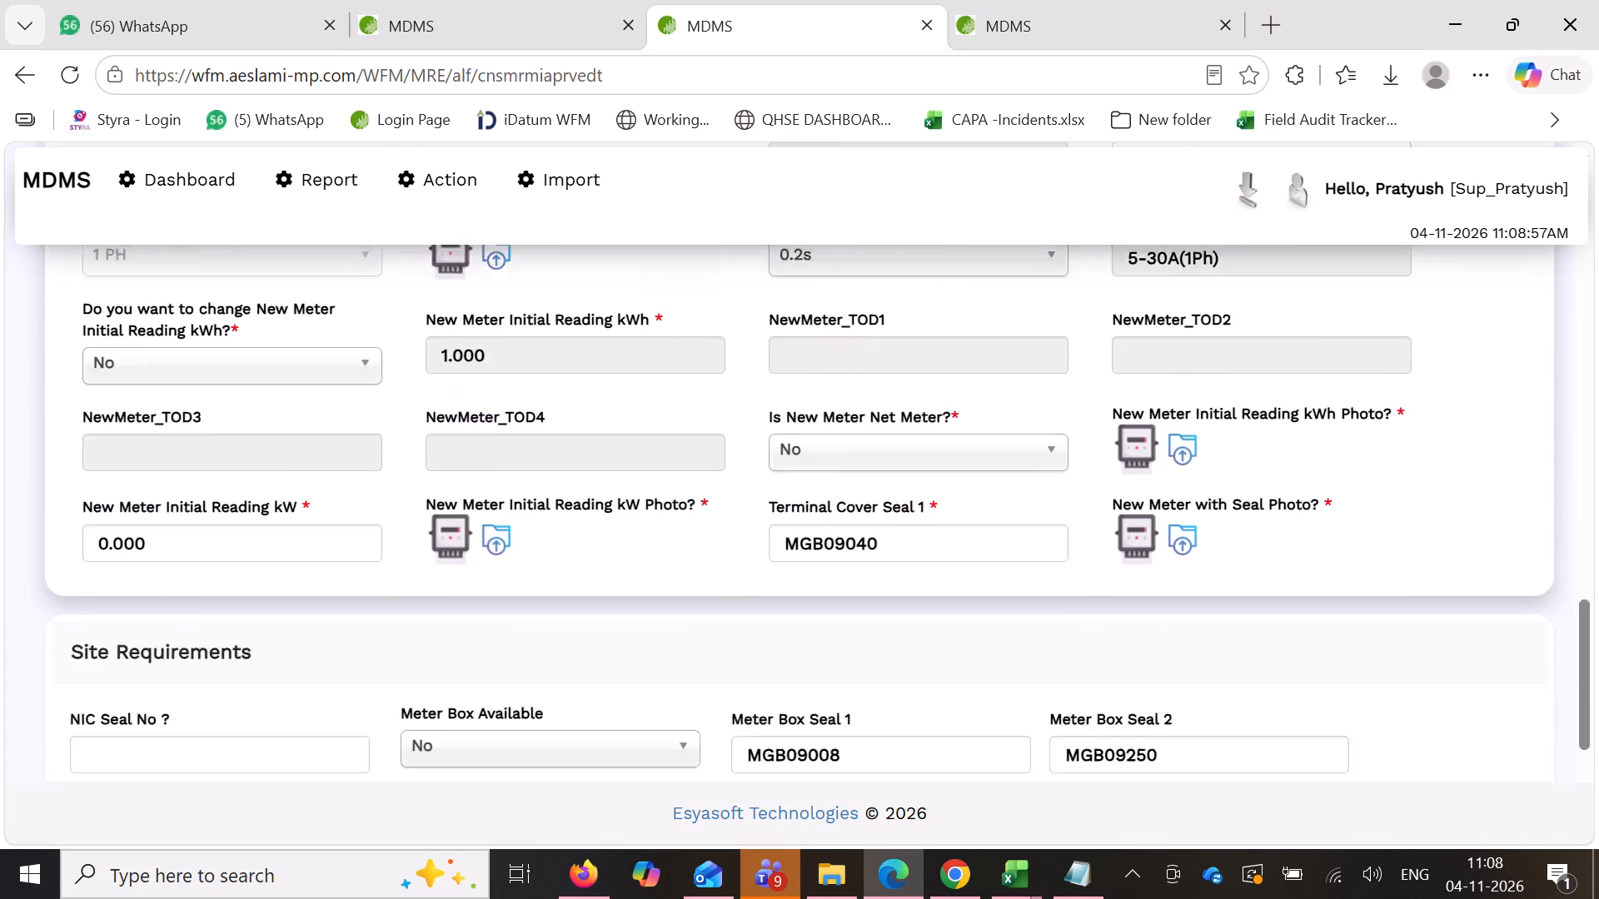
pyautogui.scroll(-3, 849, 507)
pyautogui.click(823, 589)
pyautogui.press('o')
pyautogui.press('k')
pyautogui.click(846, 683)
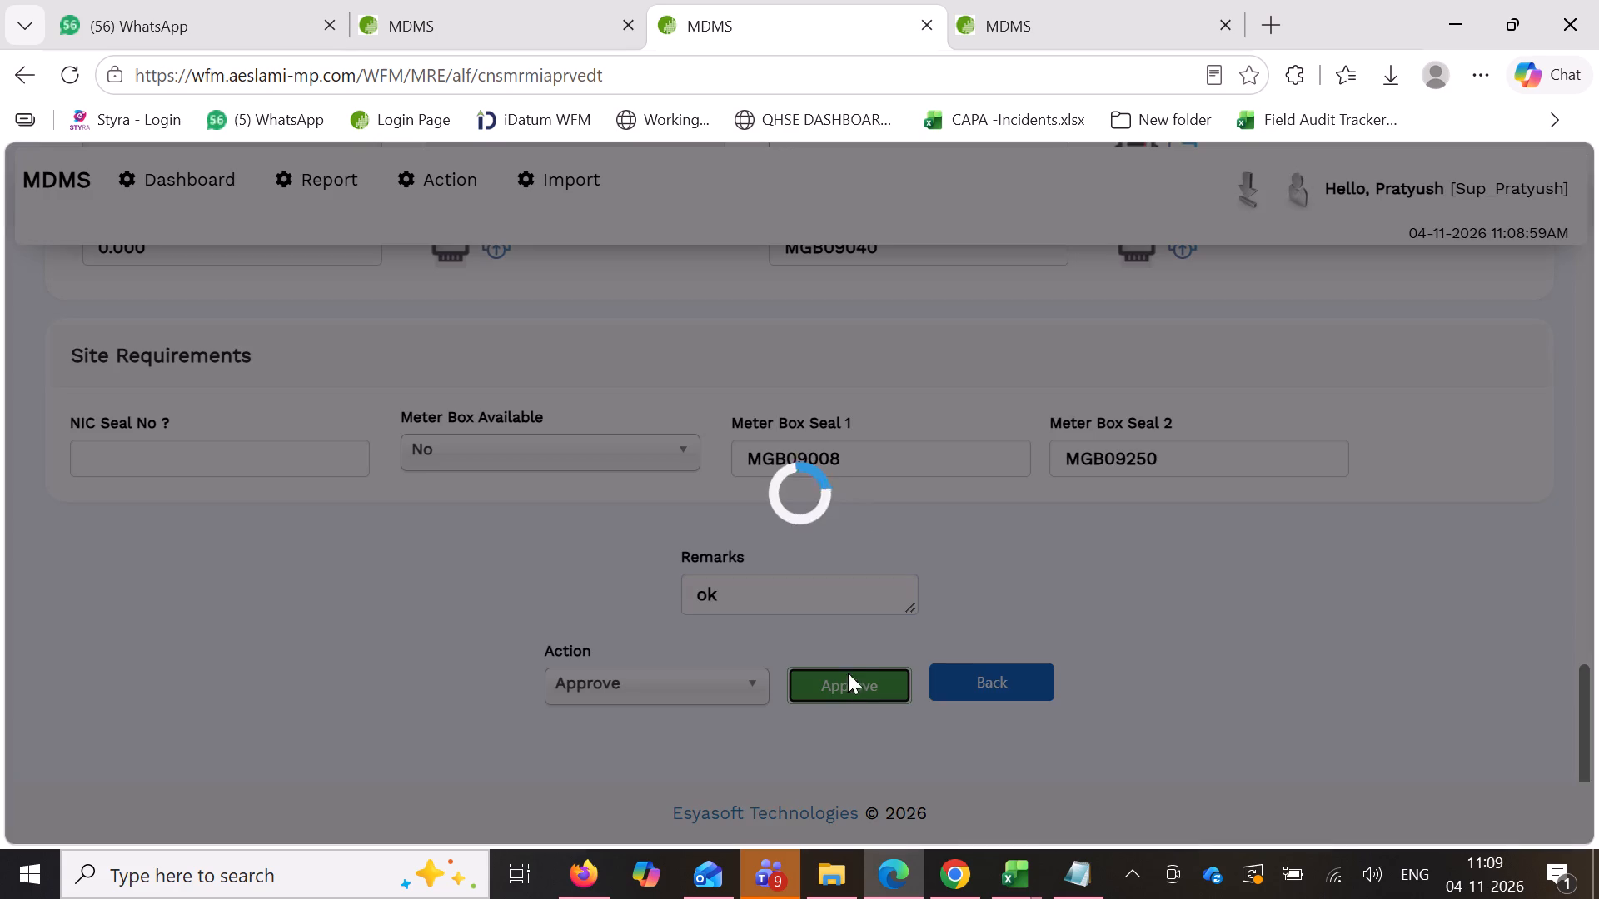
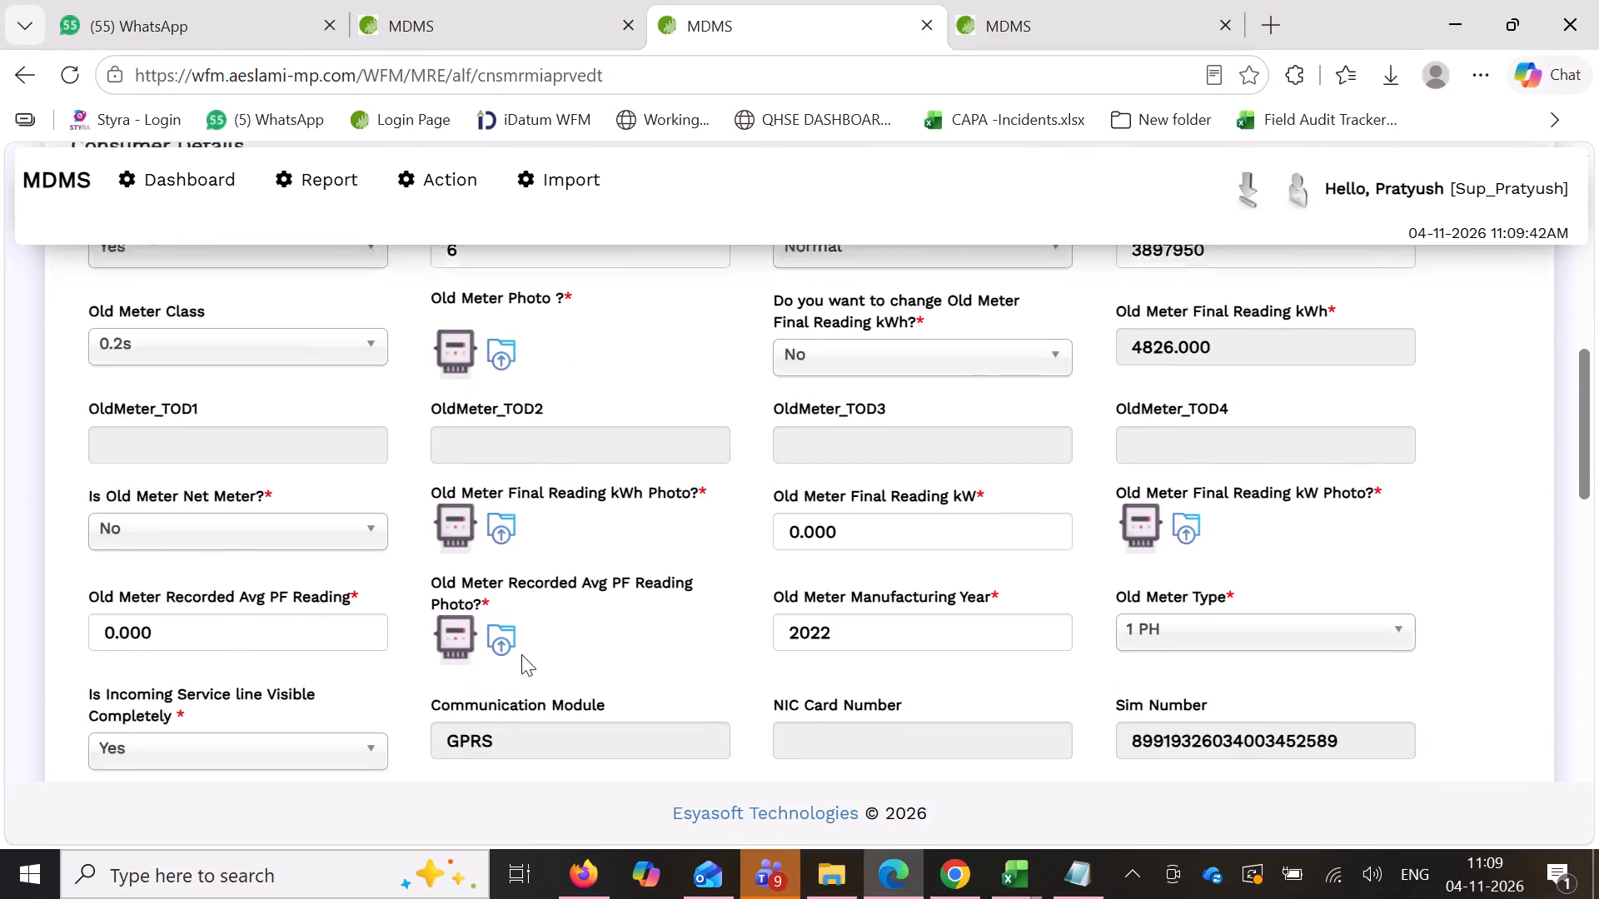
# Check the old meter details against the Old Meter, Old Meter Final Reading kWh and Old Meter Recorded Avg PF Reading photos.
pyautogui.scroll(-1, 521, 654)
pyautogui.click(459, 508)
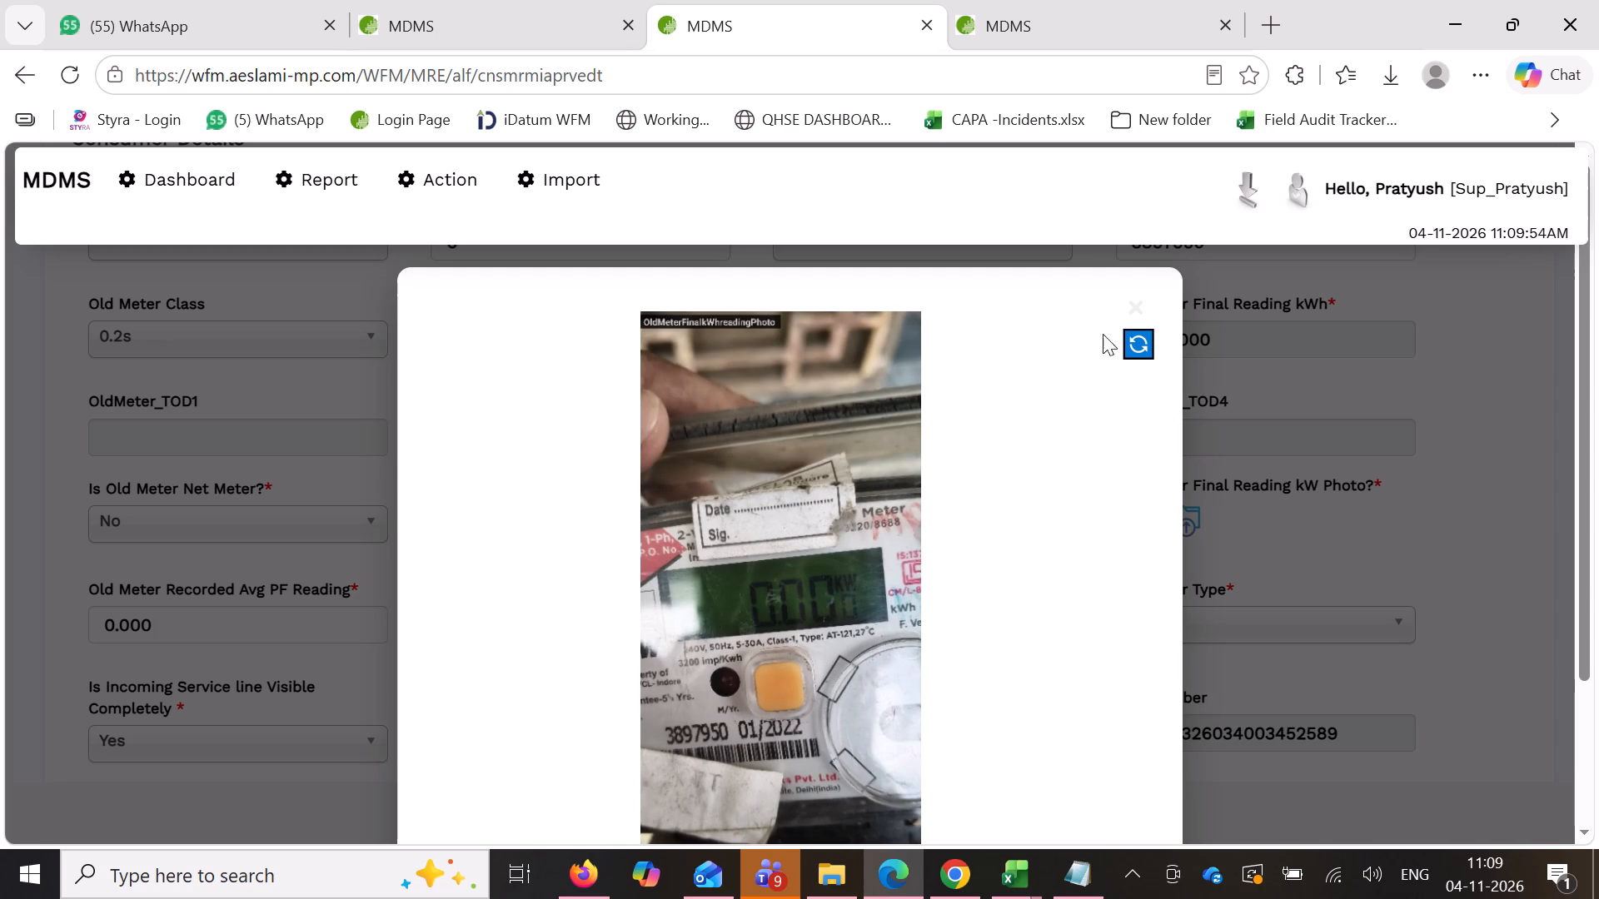
pyautogui.click(1135, 306)
pyautogui.click(449, 621)
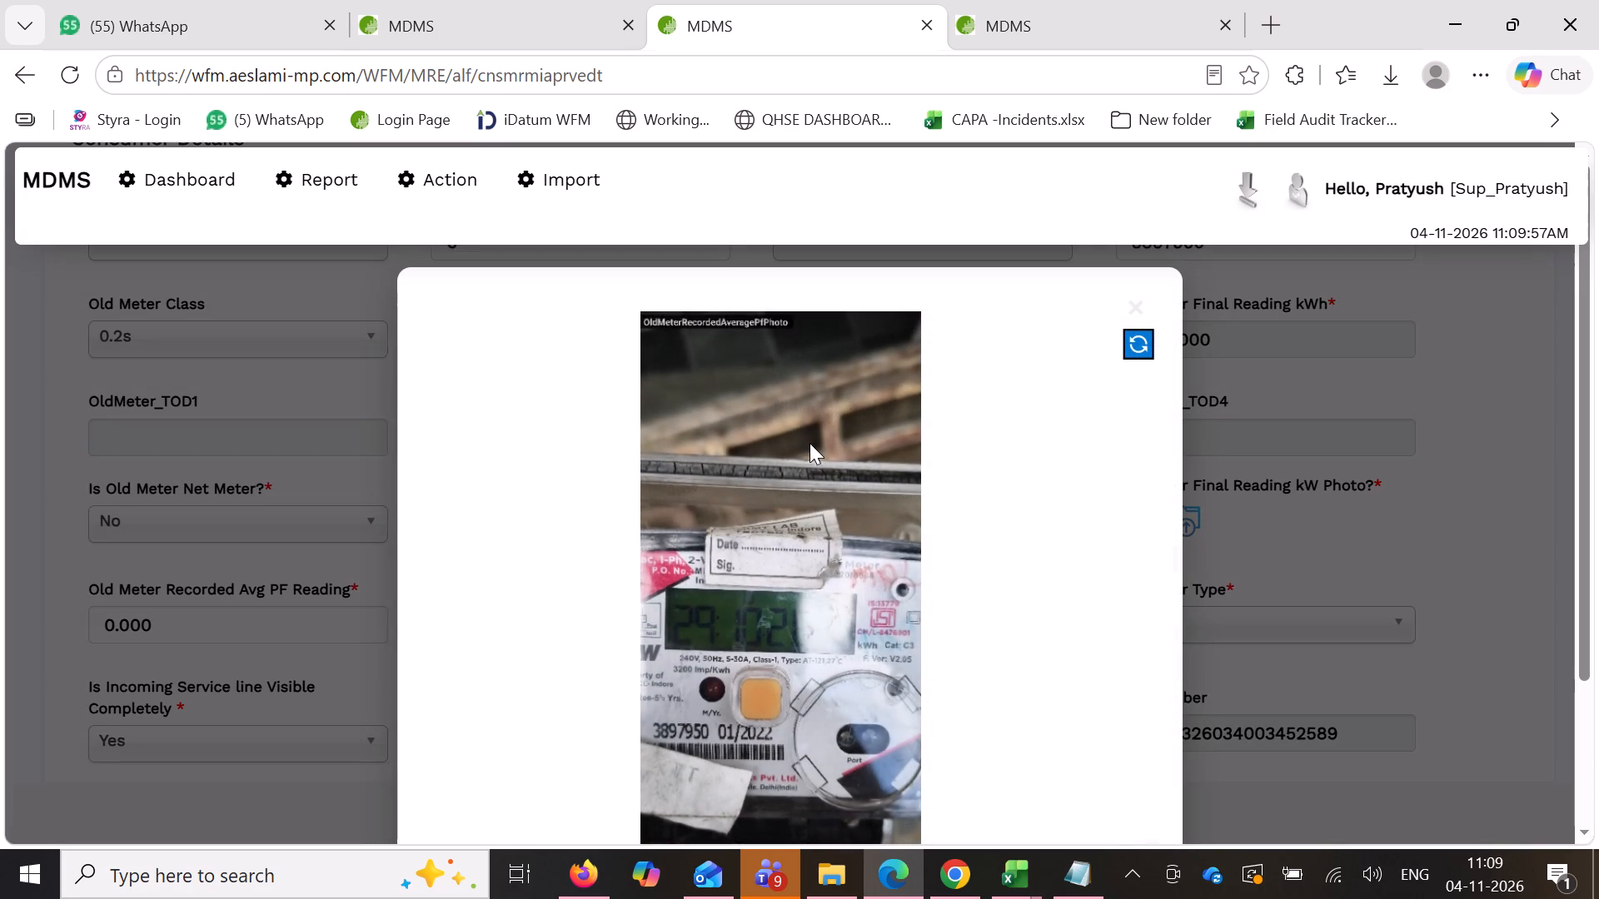
pyautogui.click(1146, 307)
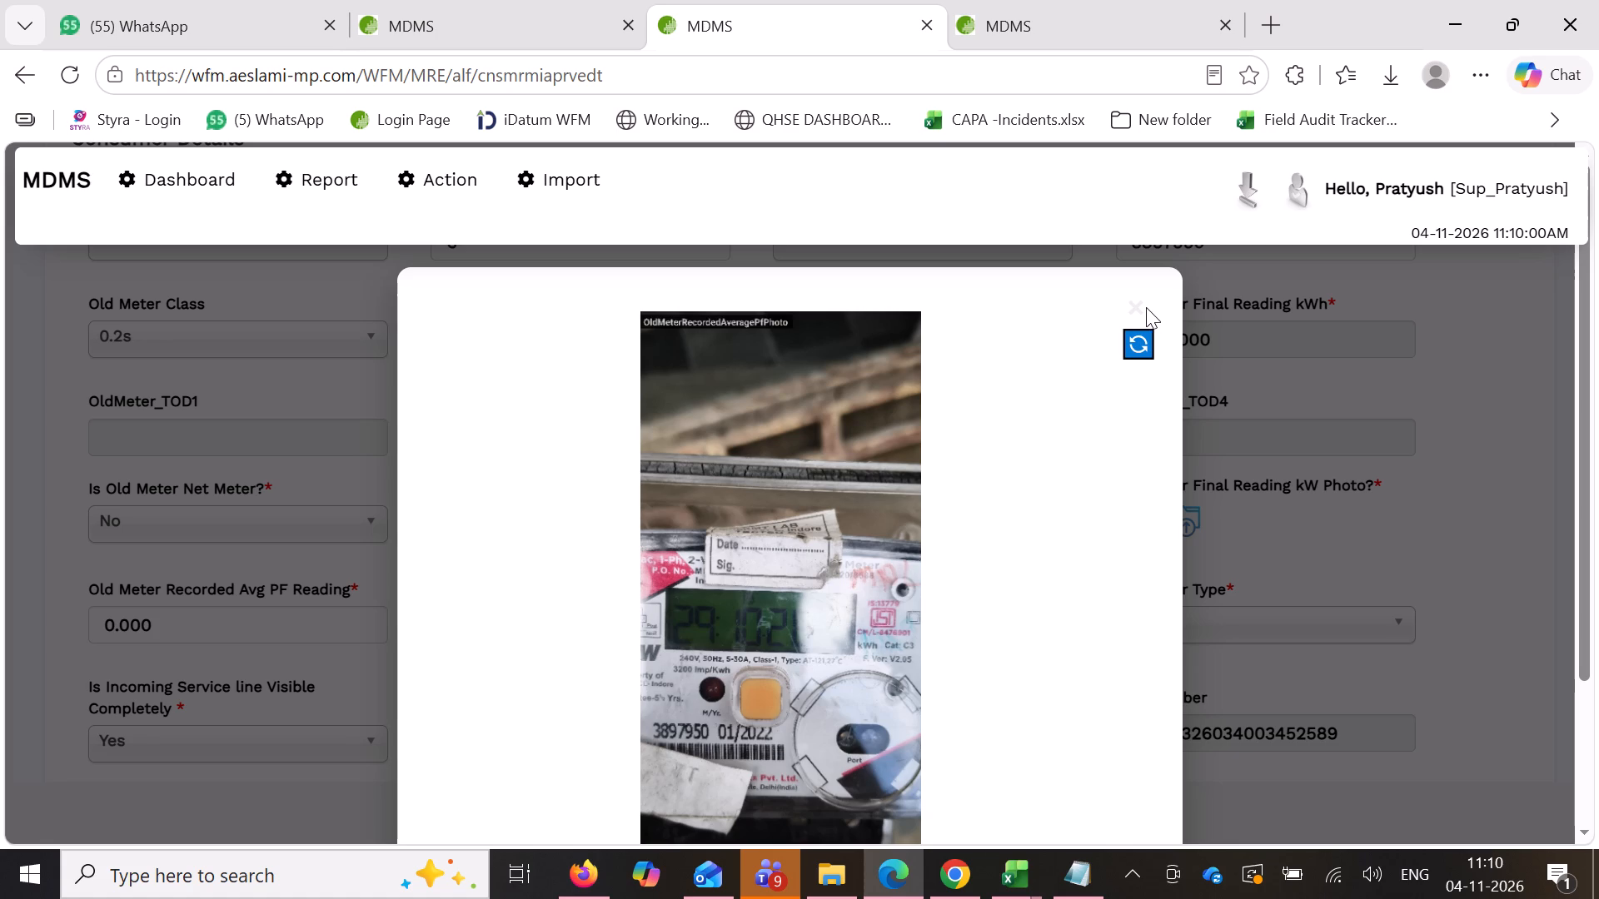
pyautogui.click(1137, 303)
pyautogui.click(464, 345)
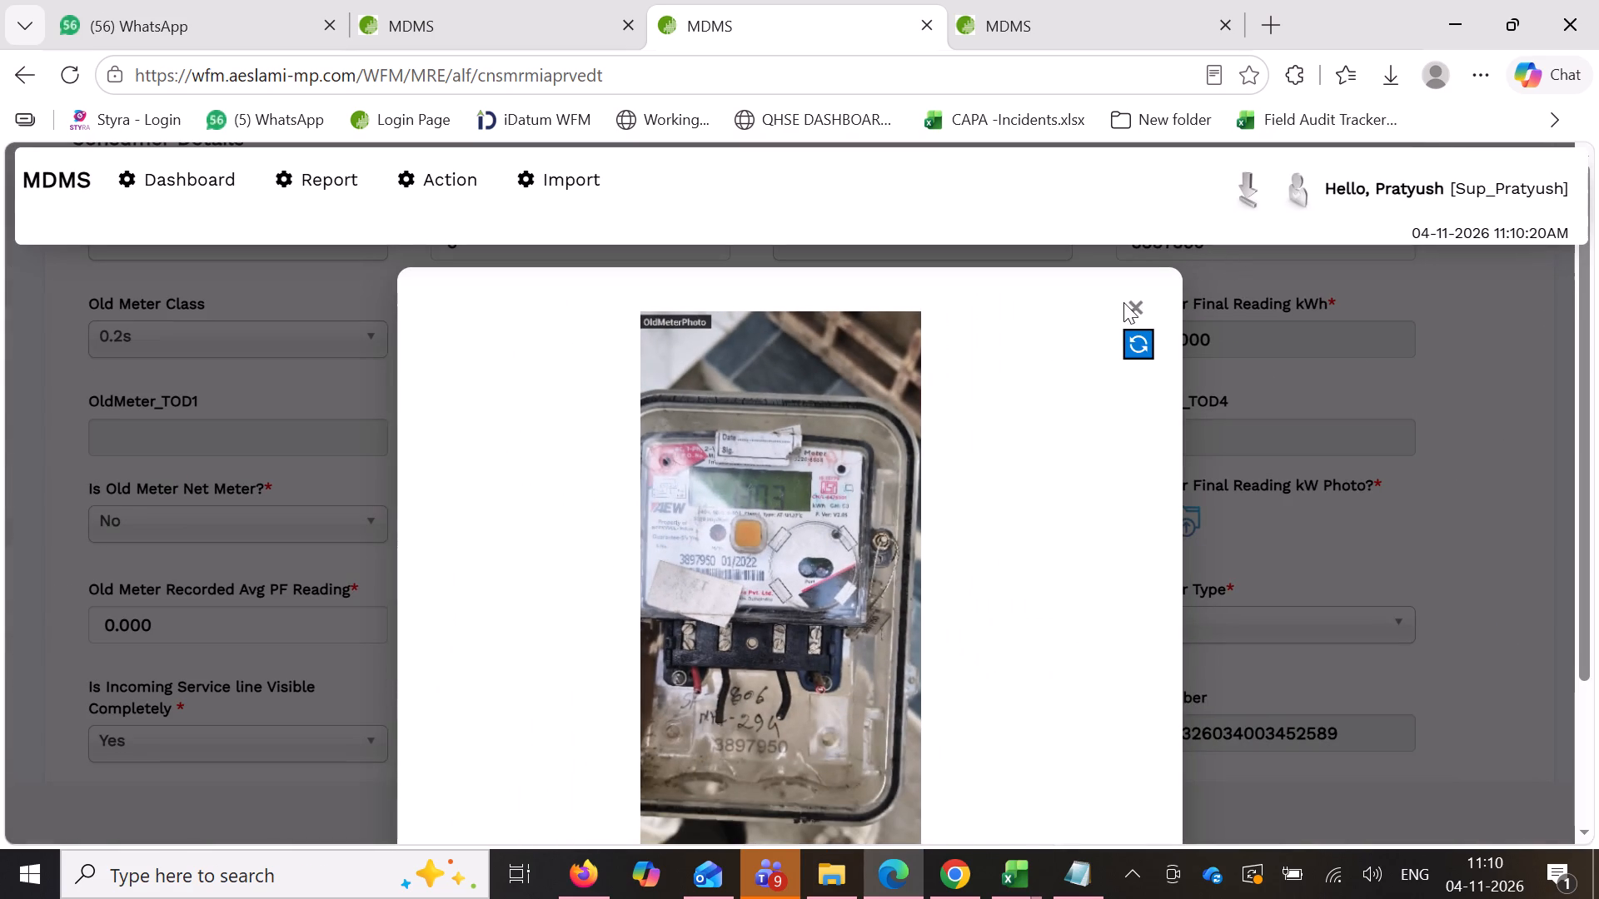
pyautogui.click(1125, 303)
pyautogui.click(1139, 312)
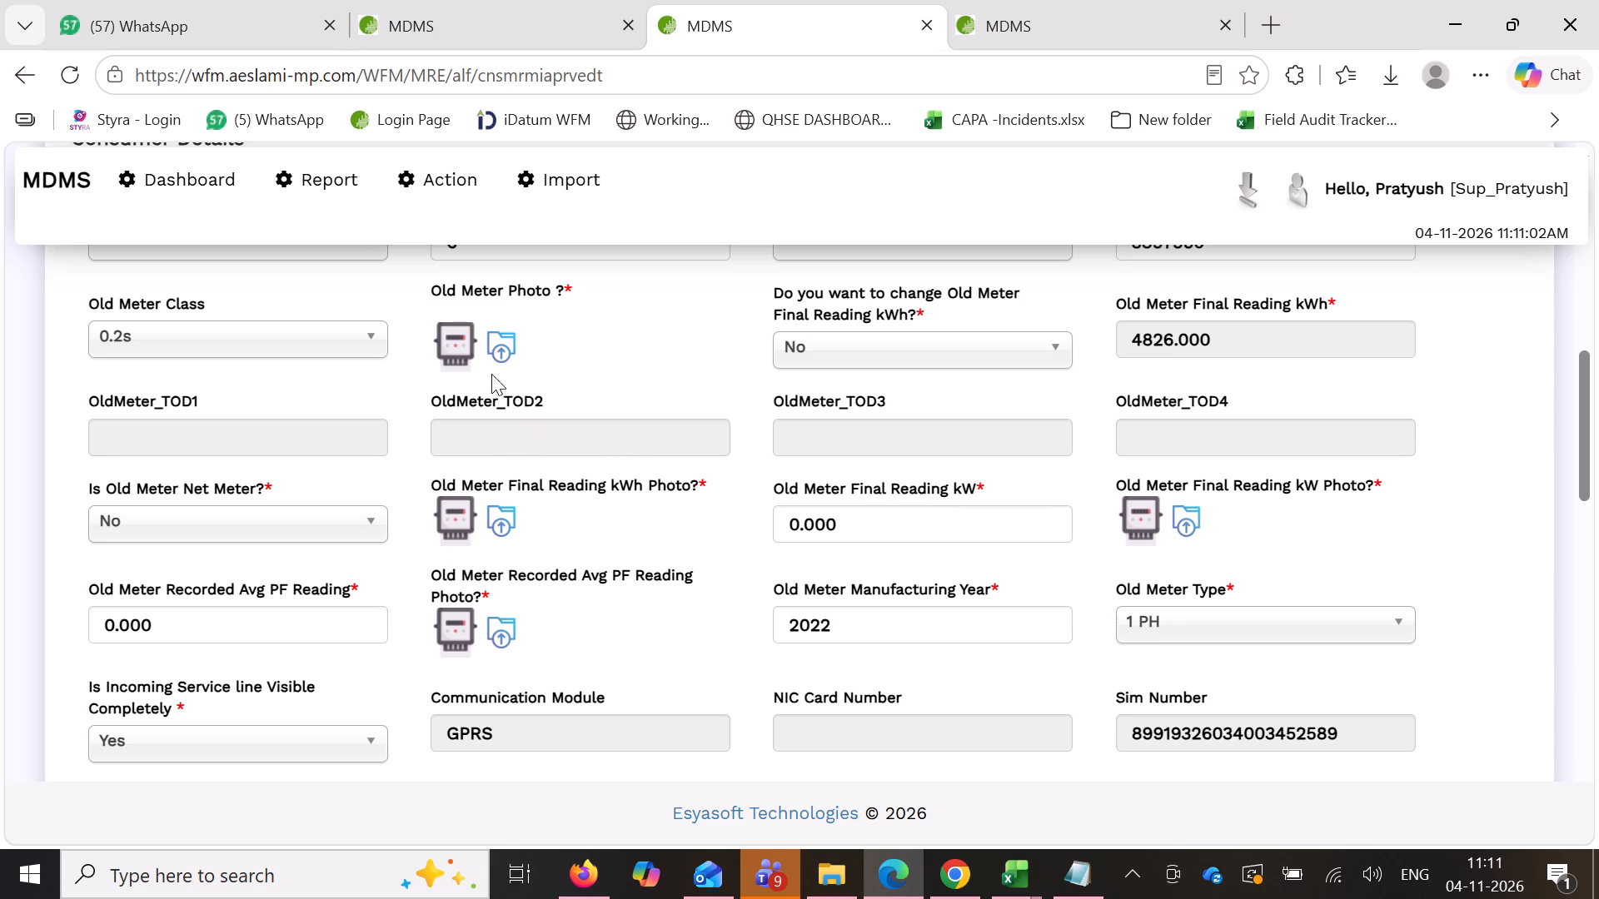
pyautogui.click(451, 351)
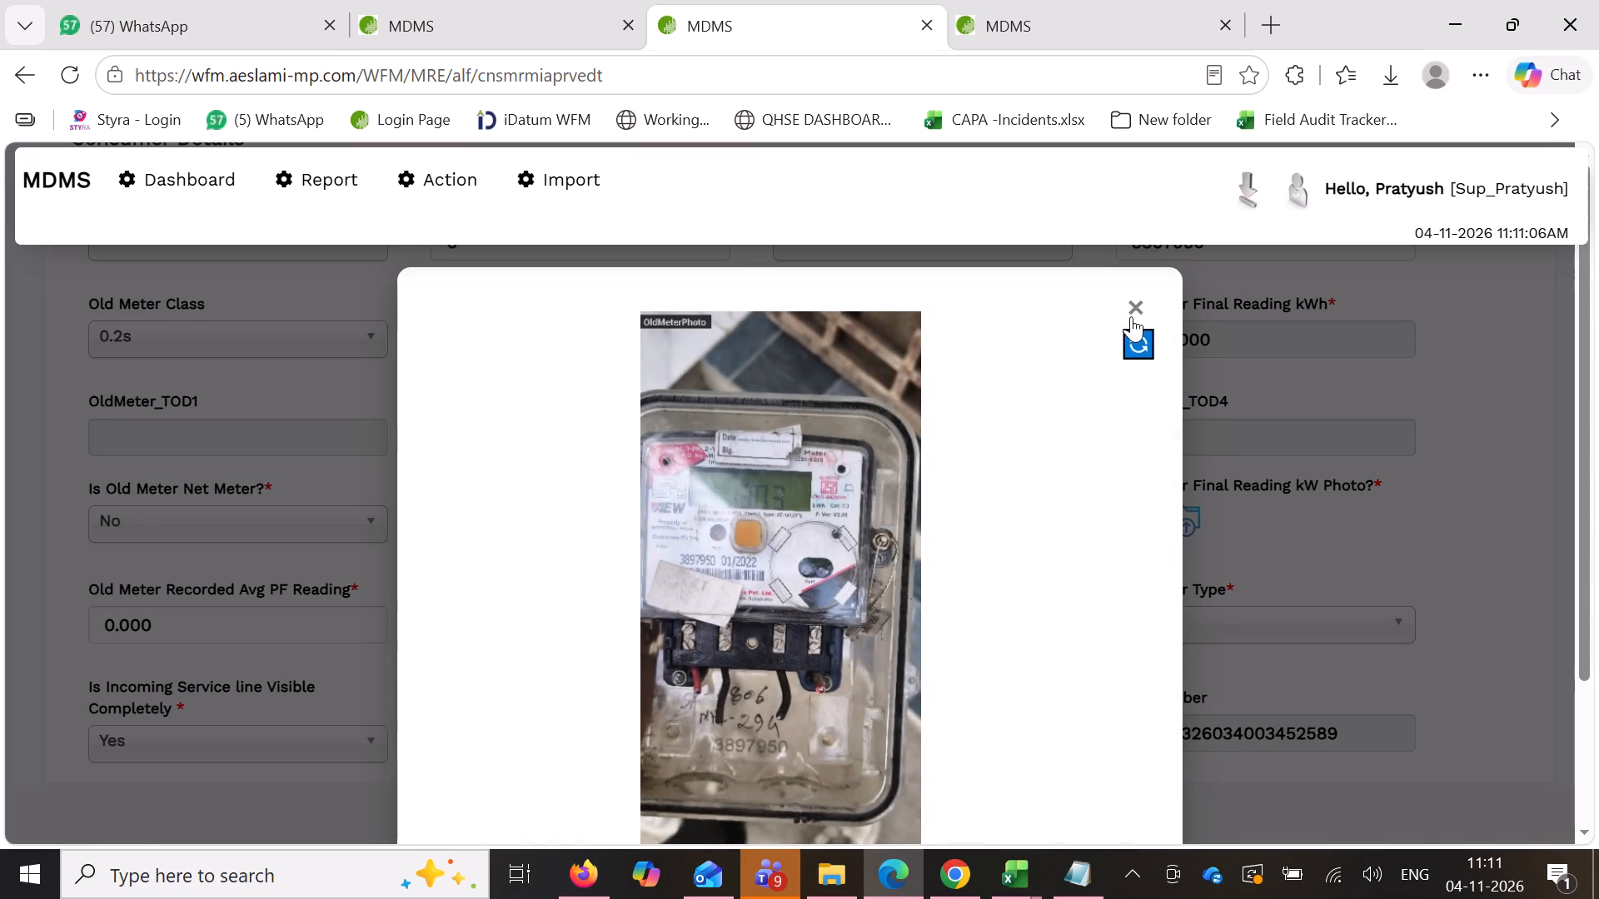
pyautogui.click(1132, 313)
pyautogui.click(467, 633)
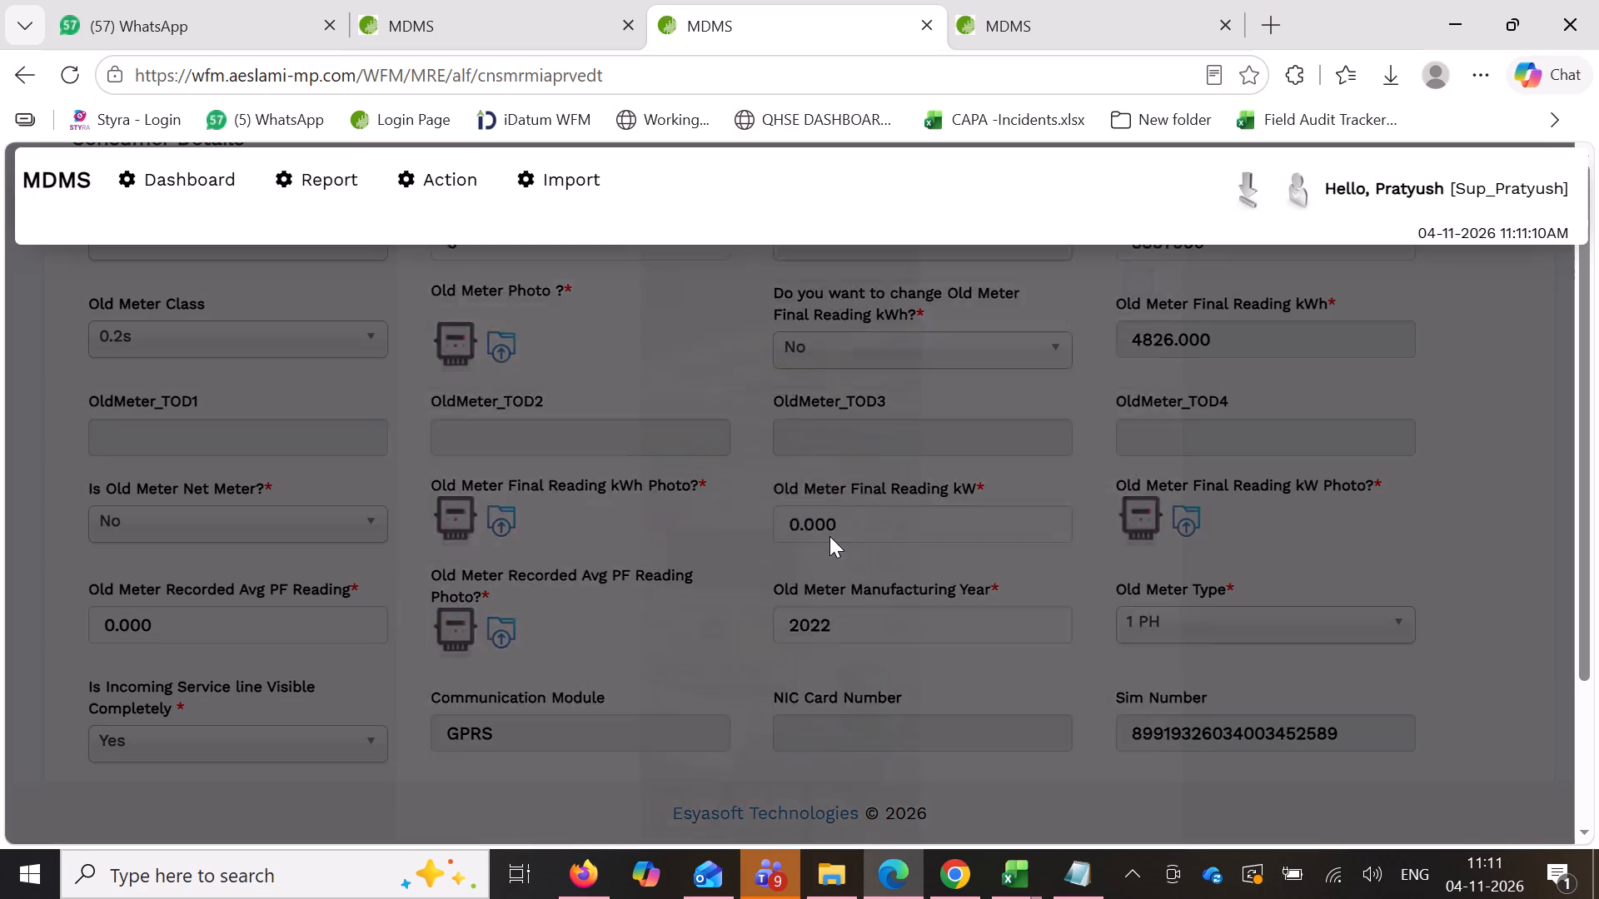
pyautogui.click(1139, 302)
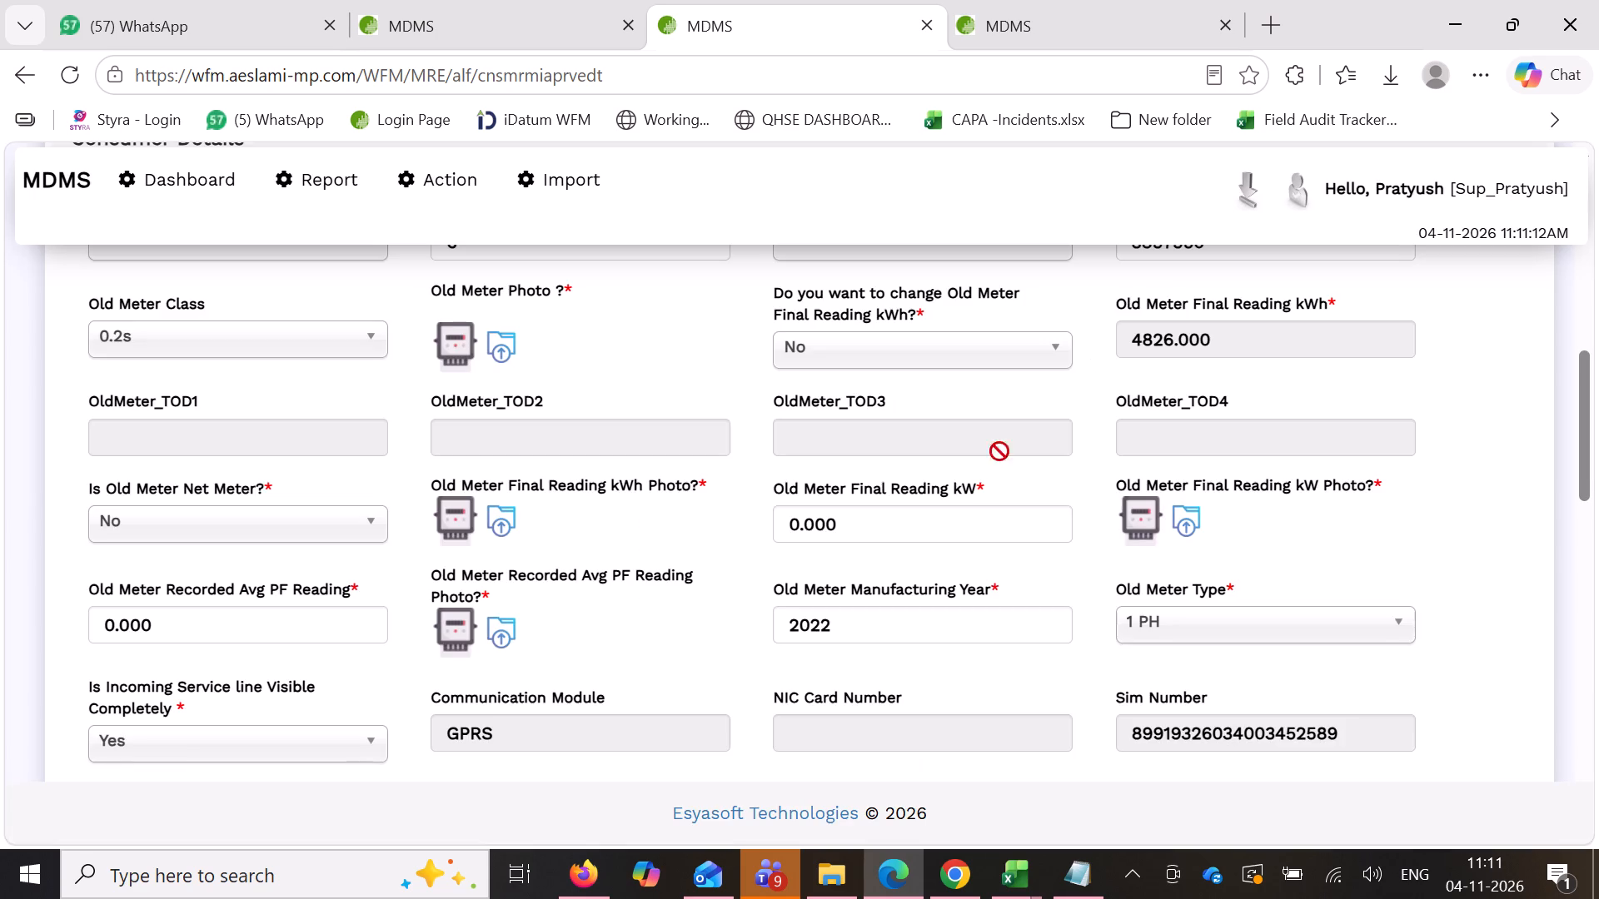
# Examine the Metering photo, and check the new meter details against the New Meter Initial Reading kWh photo.
pyautogui.scroll(-3, 867, 592)
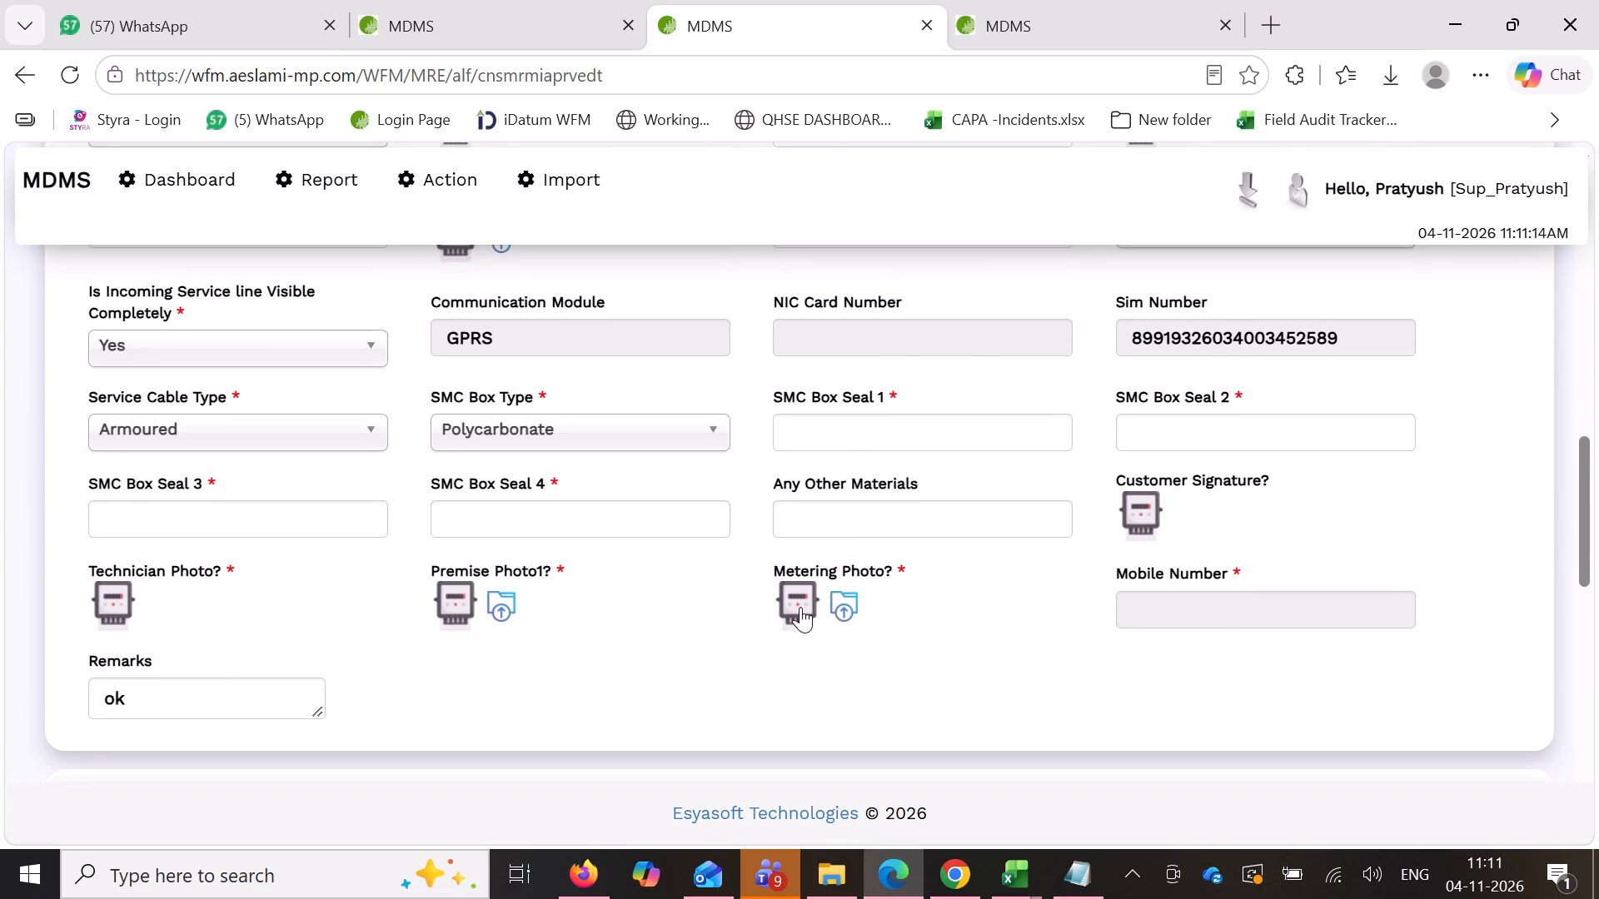
pyautogui.click(794, 601)
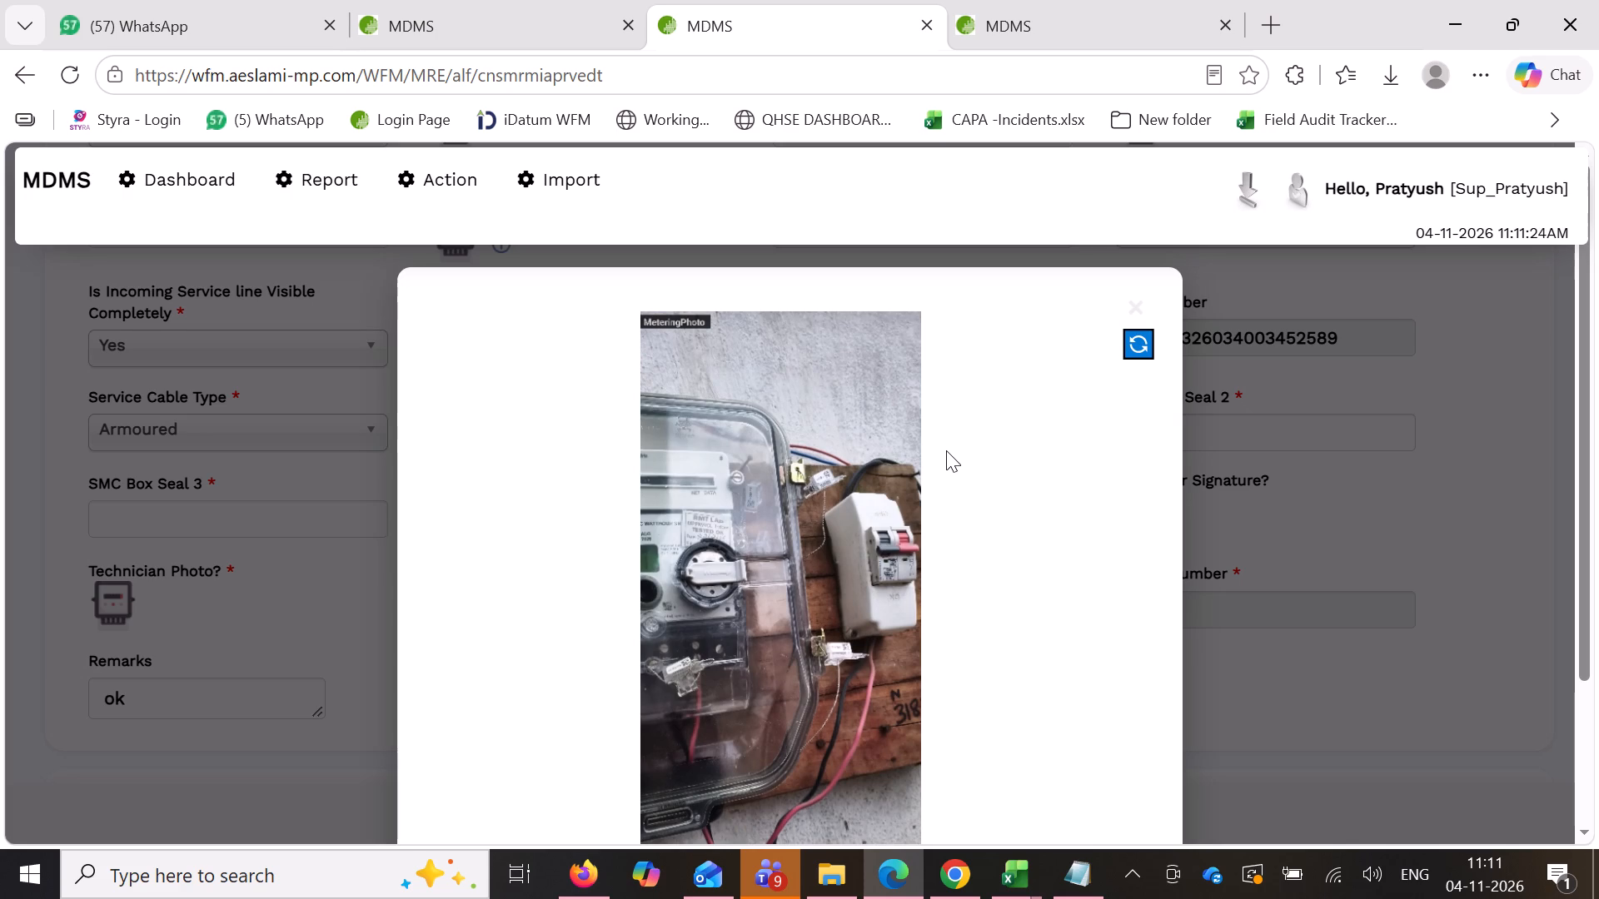
pyautogui.click(1134, 308)
pyautogui.scroll(-3, 1030, 469)
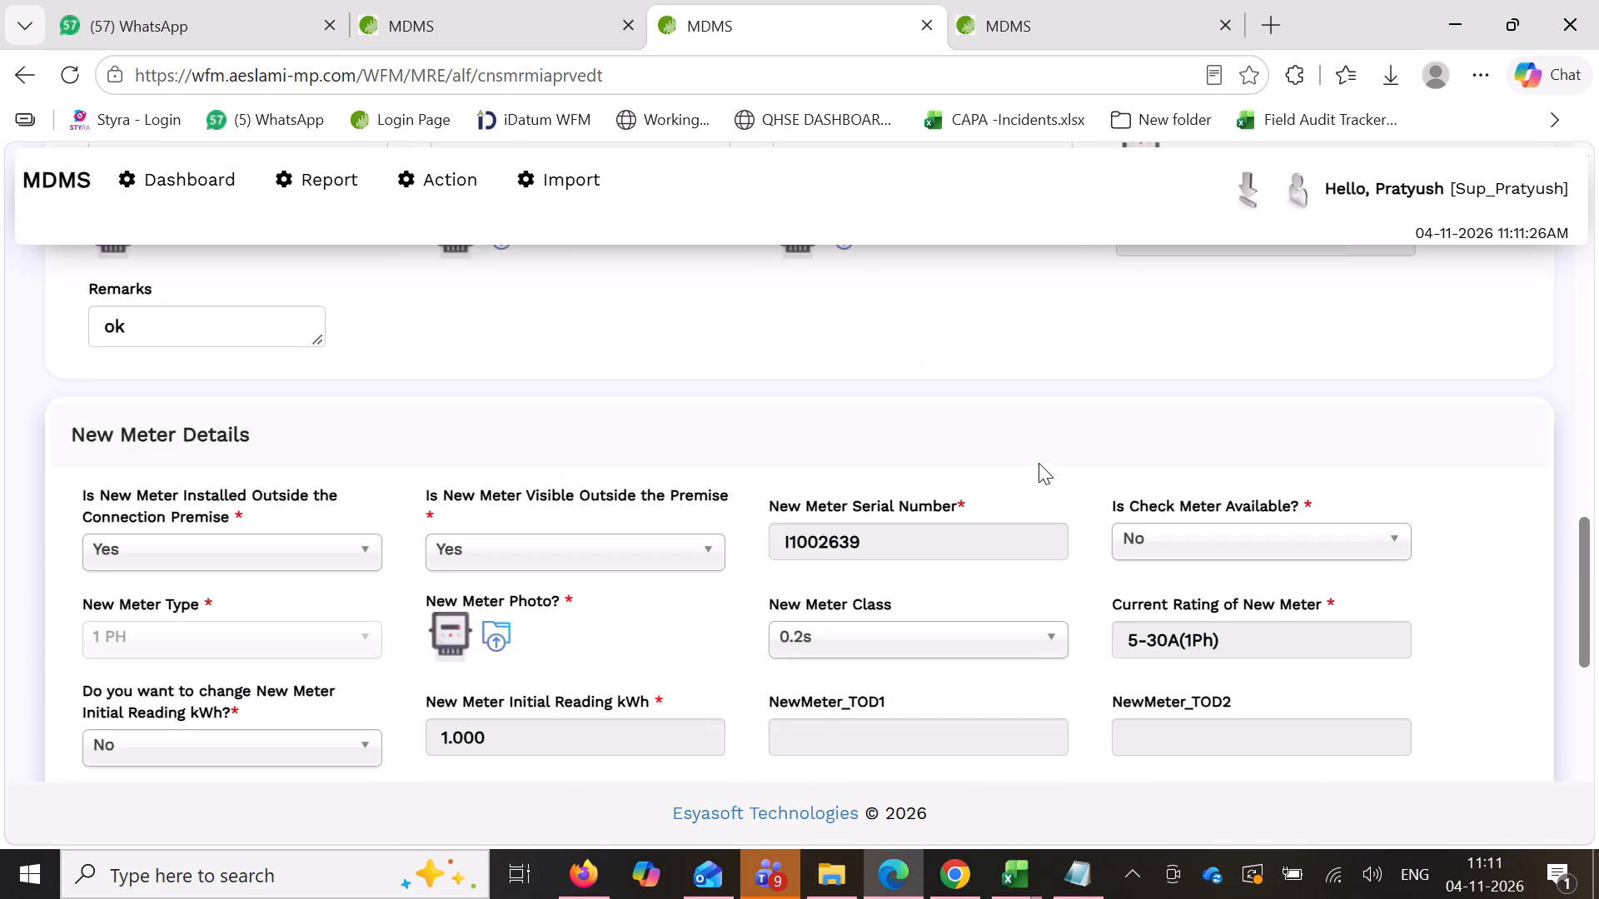
pyautogui.scroll(-2, 1039, 463)
pyautogui.click(1152, 582)
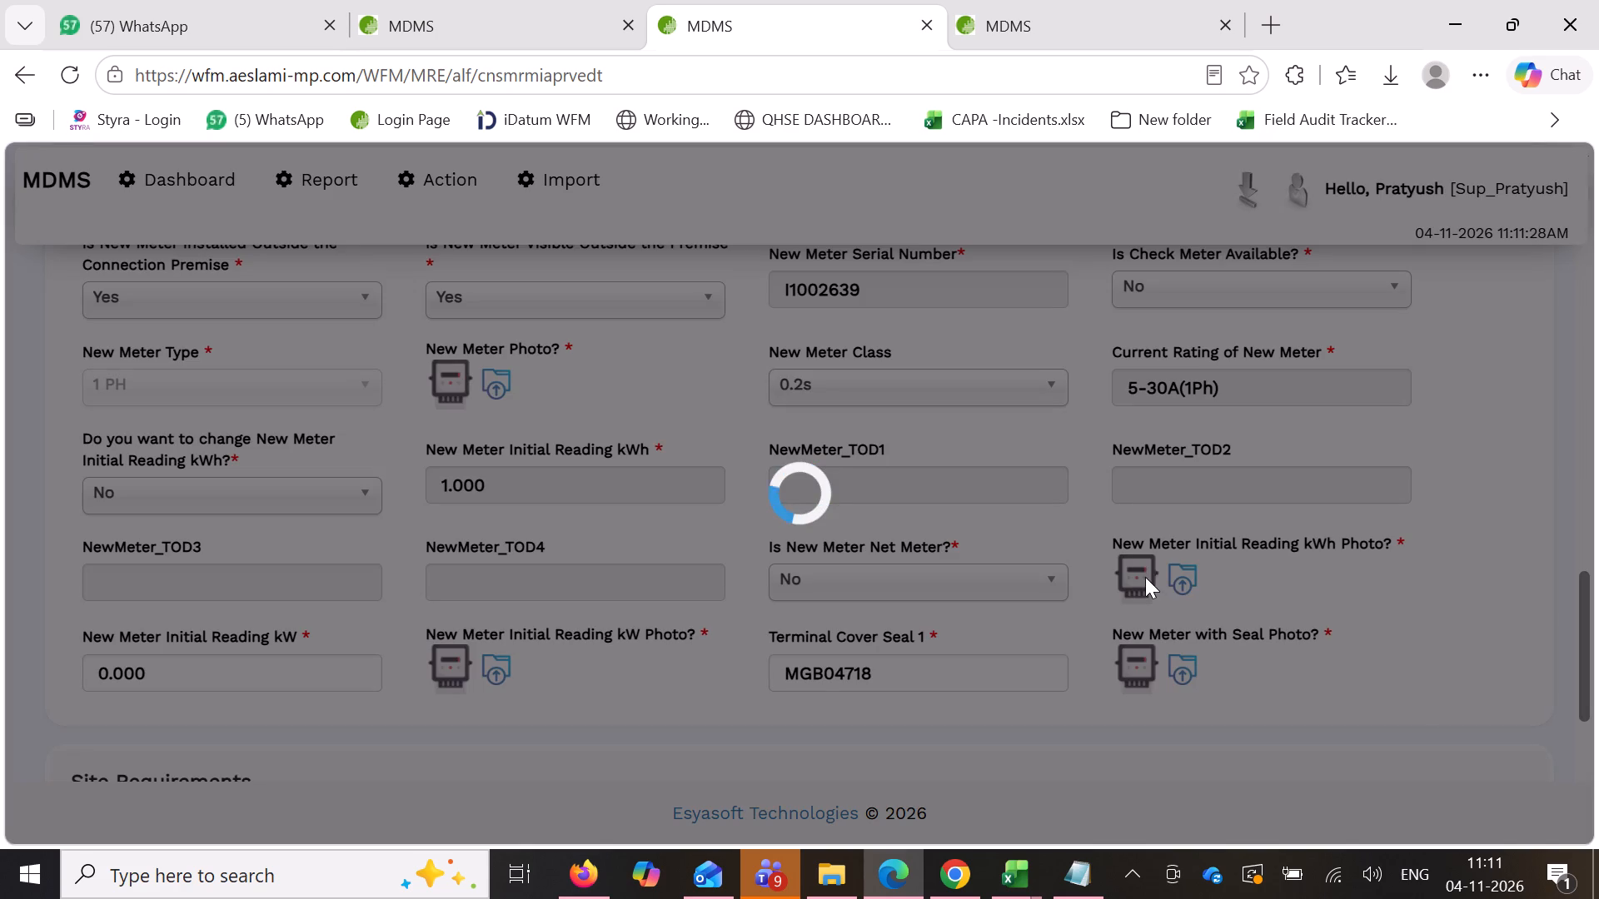
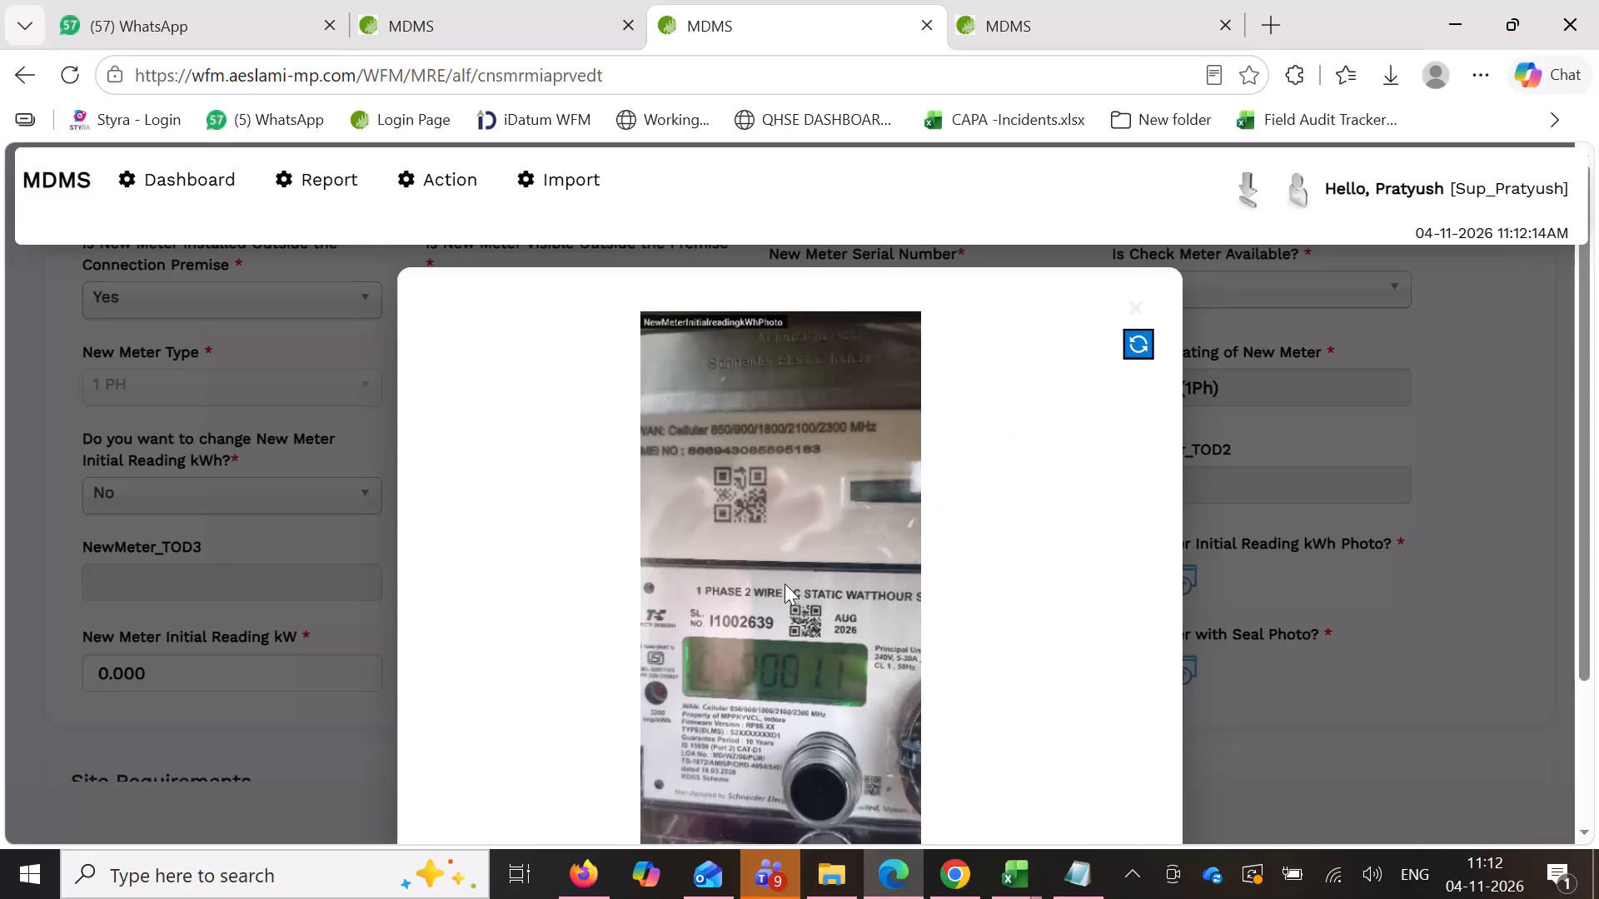
# Recheck the new meter's serial number and reading against the New Meter Initial Reading kWh photo.
pyautogui.click(1132, 305)
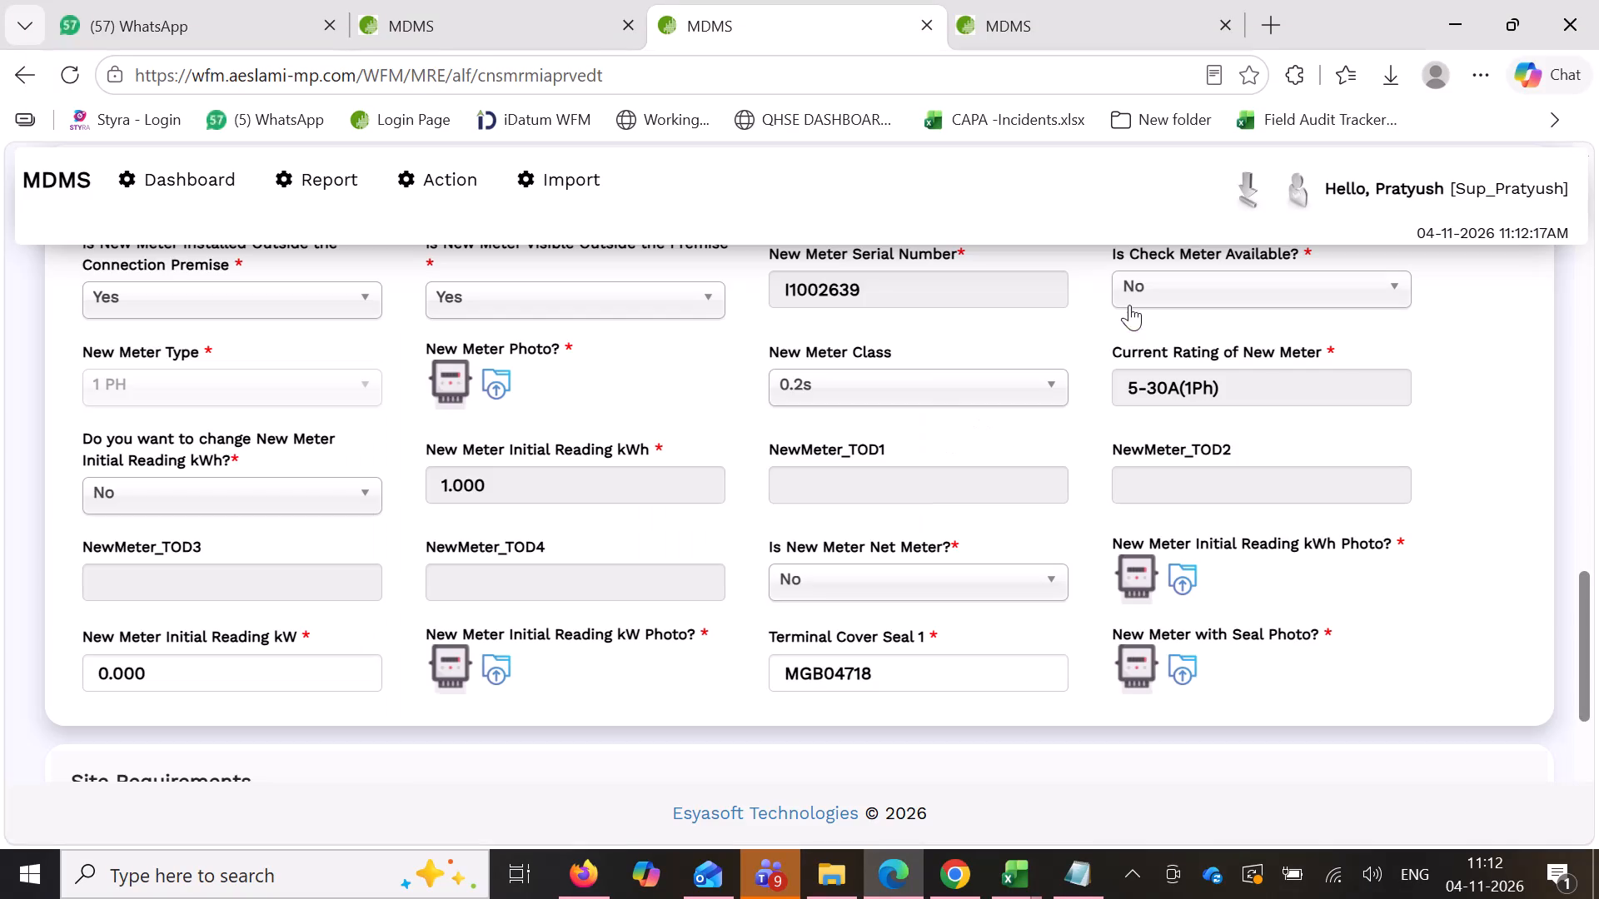
pyautogui.click(1138, 578)
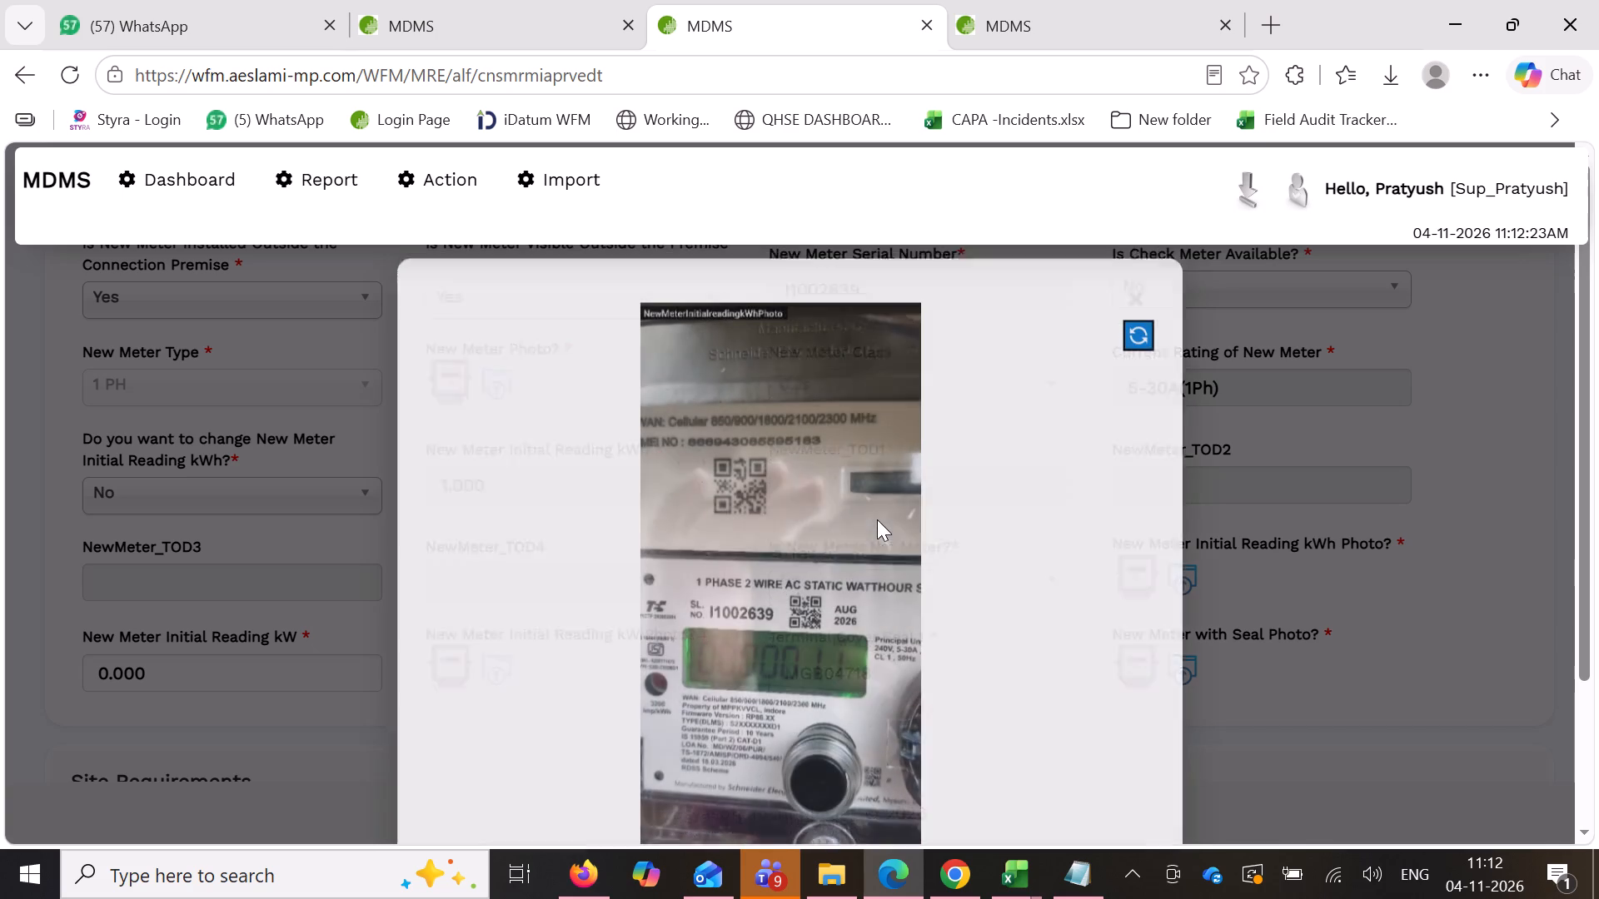
pyautogui.click(1138, 308)
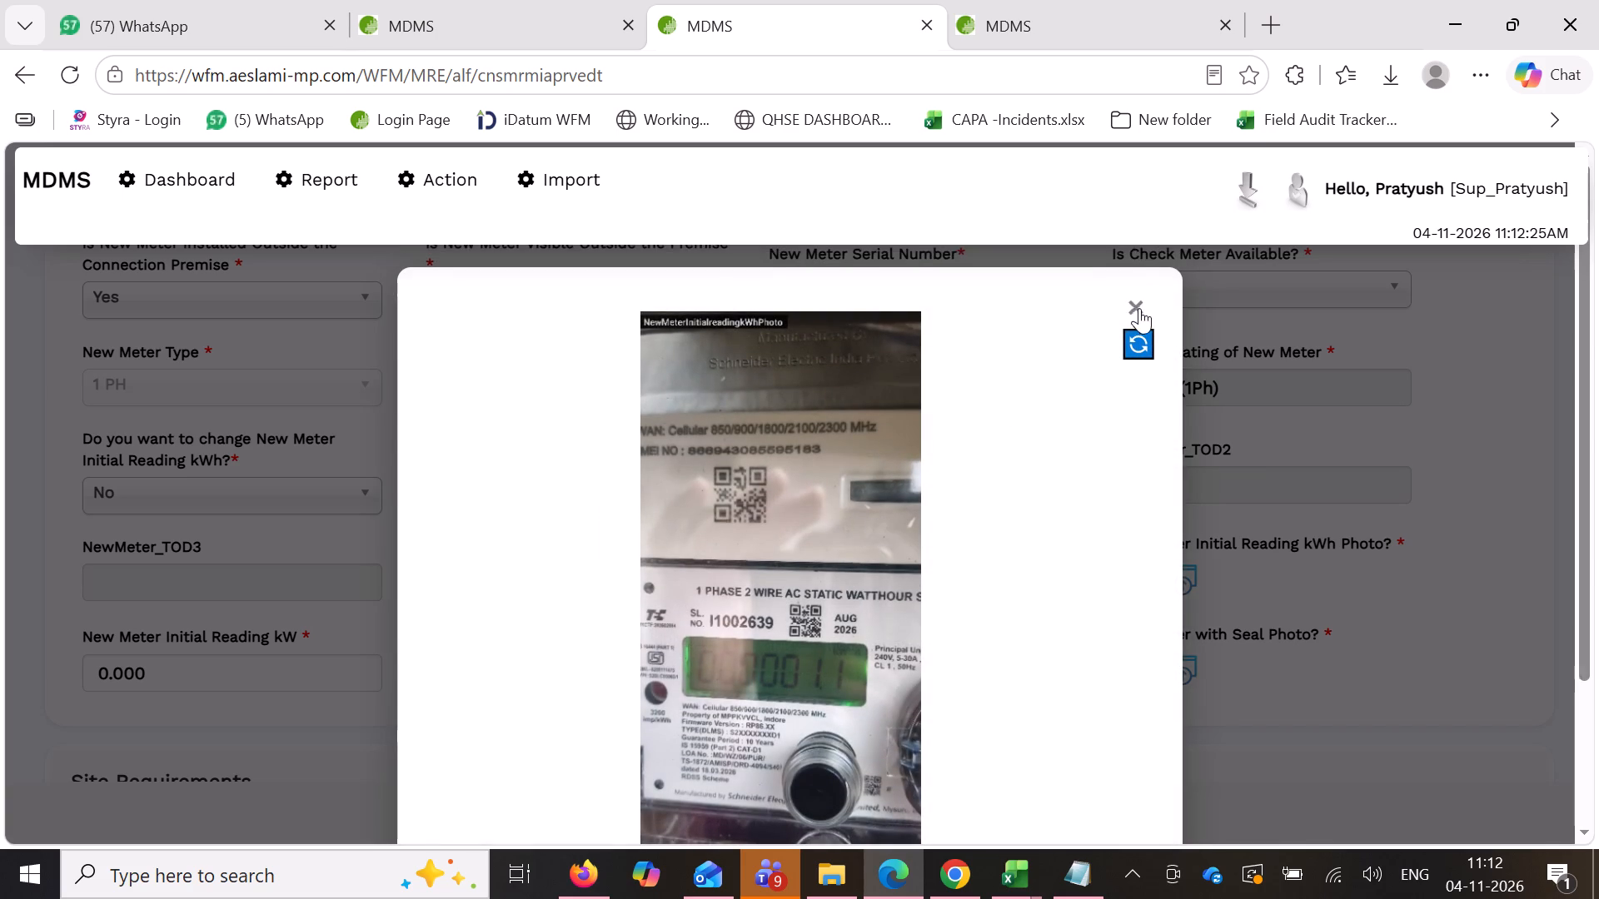
pyautogui.scroll(-3, 843, 510)
pyautogui.scroll(-1, 812, 582)
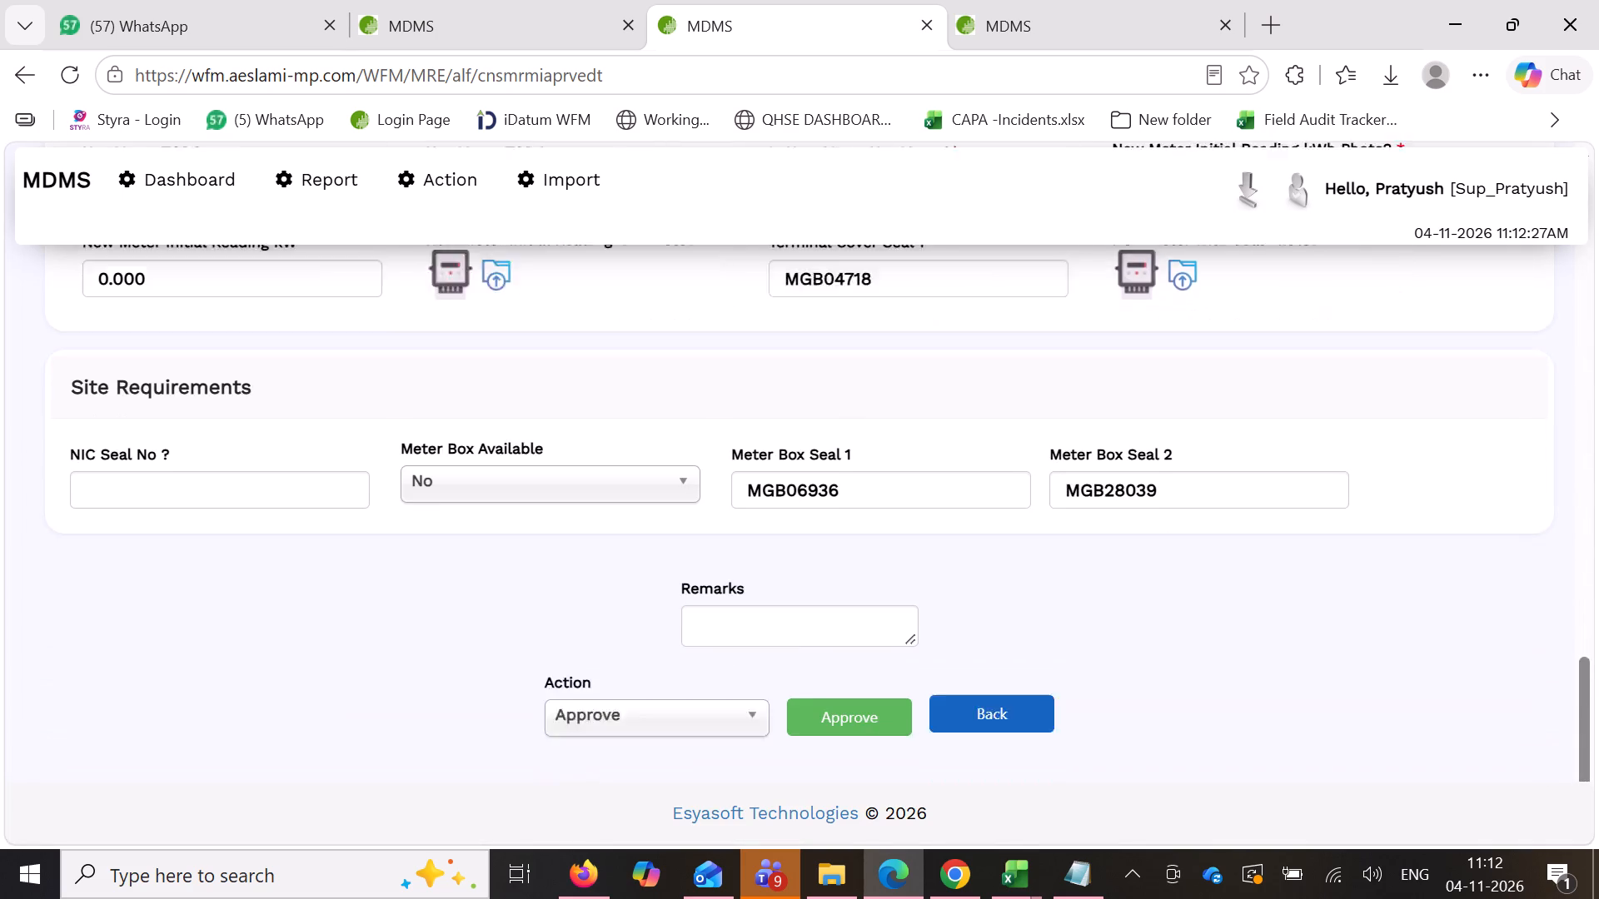
pyautogui.scroll(-1, 817, 607)
pyautogui.click(810, 608)
pyautogui.press('o')
pyautogui.press('k')
pyautogui.click(875, 686)
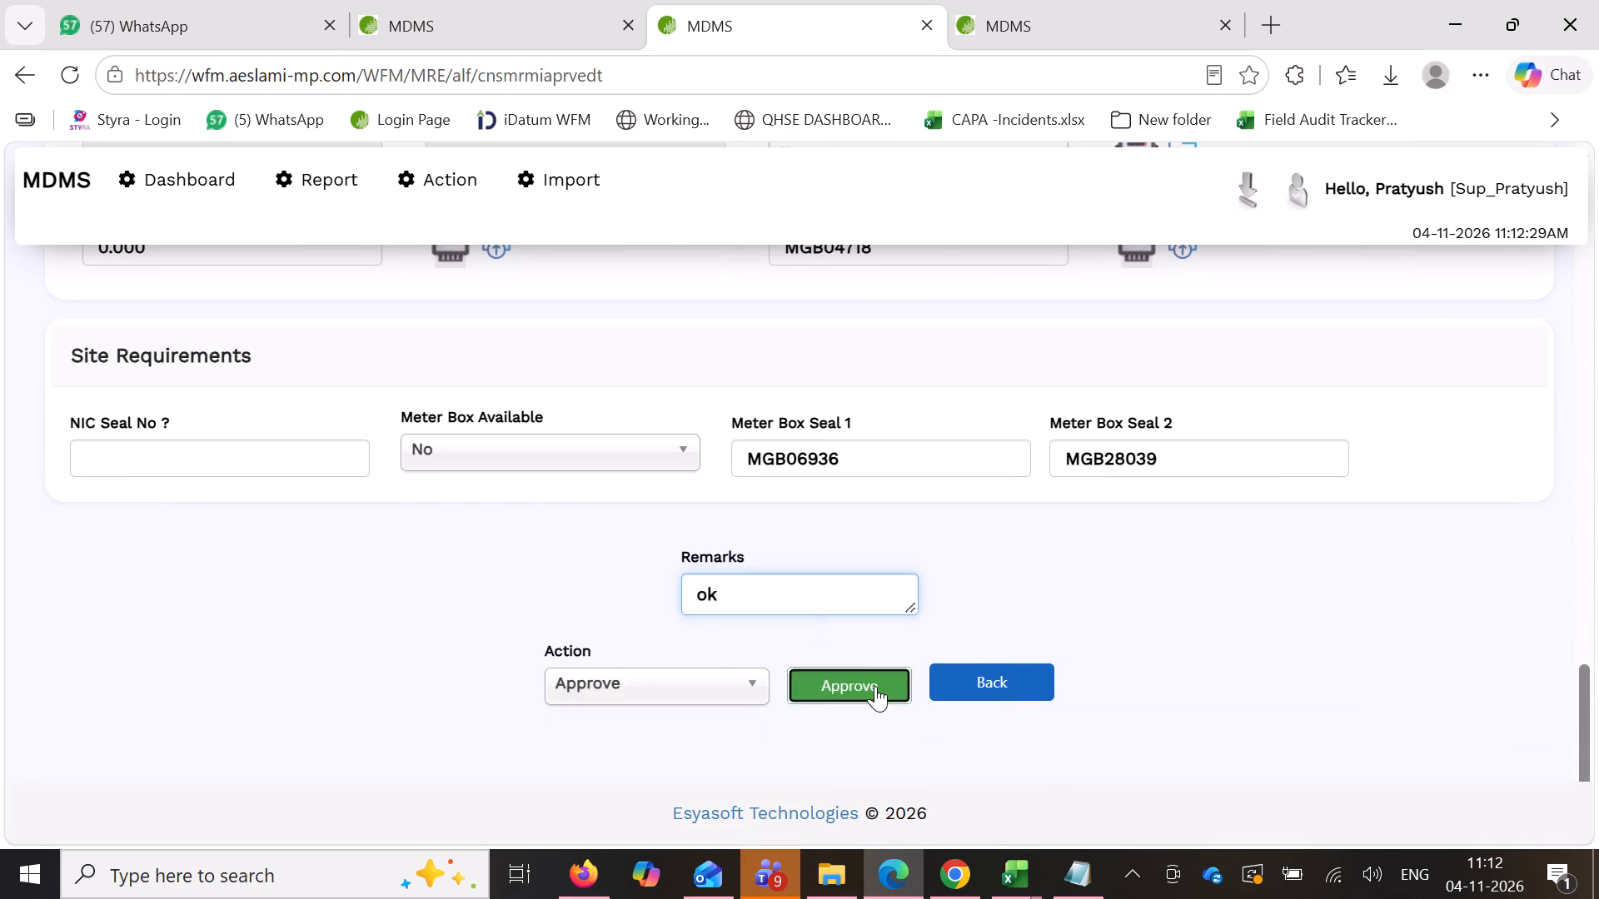
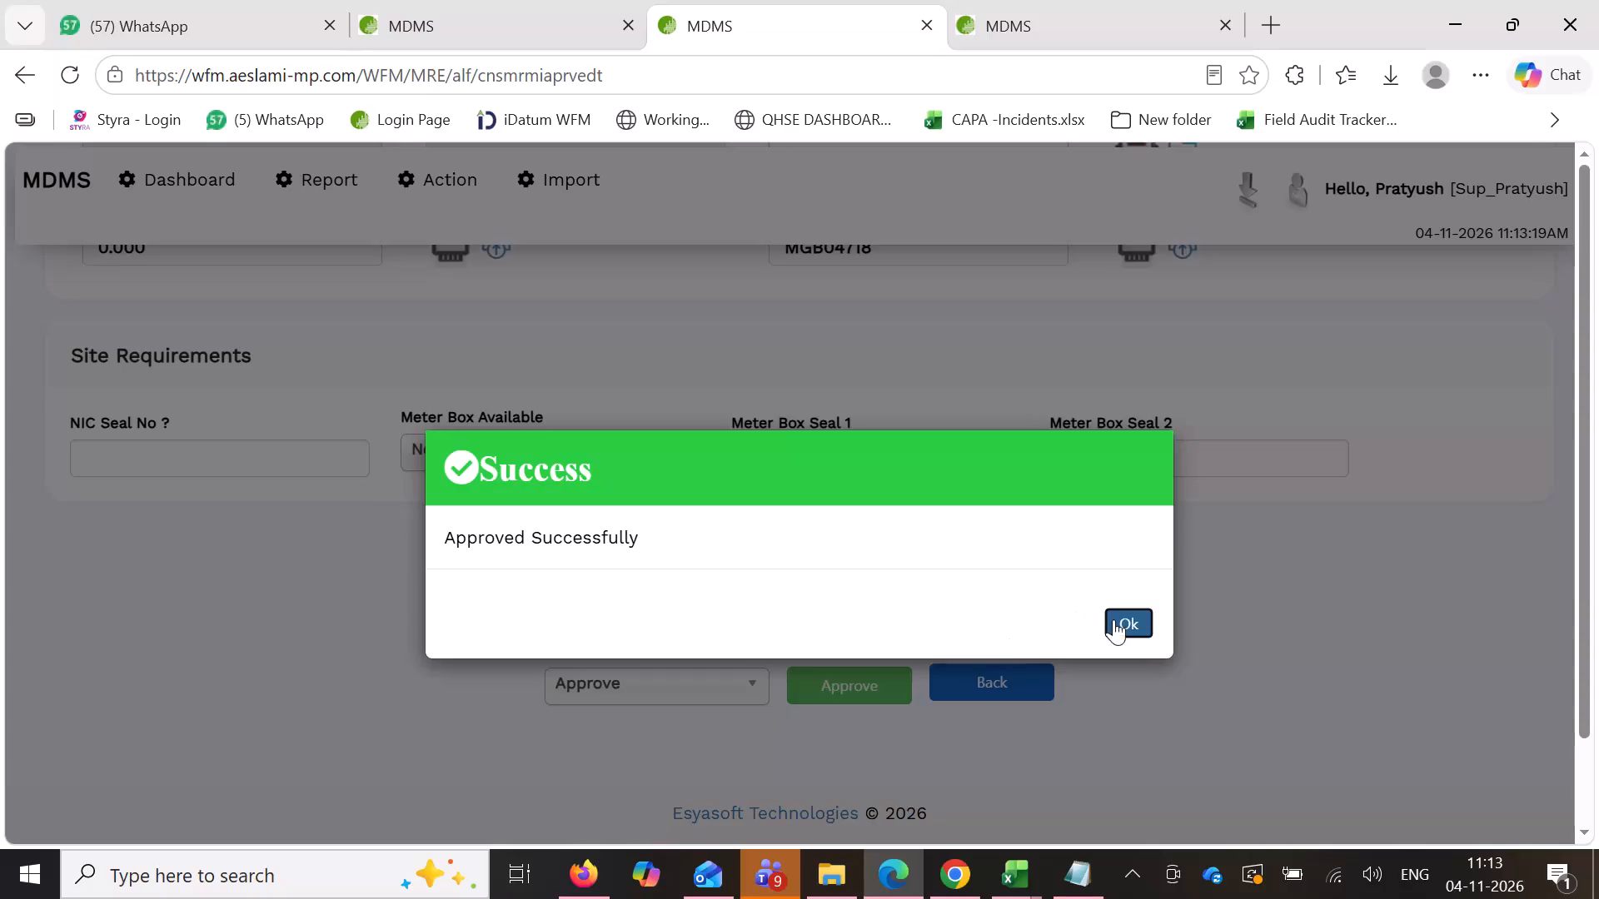
# Return to the pending approvals list and open the Bilawali zone consumer record installed 29-Oct-2026 10:37:59 for review.
pyautogui.click(1124, 623)
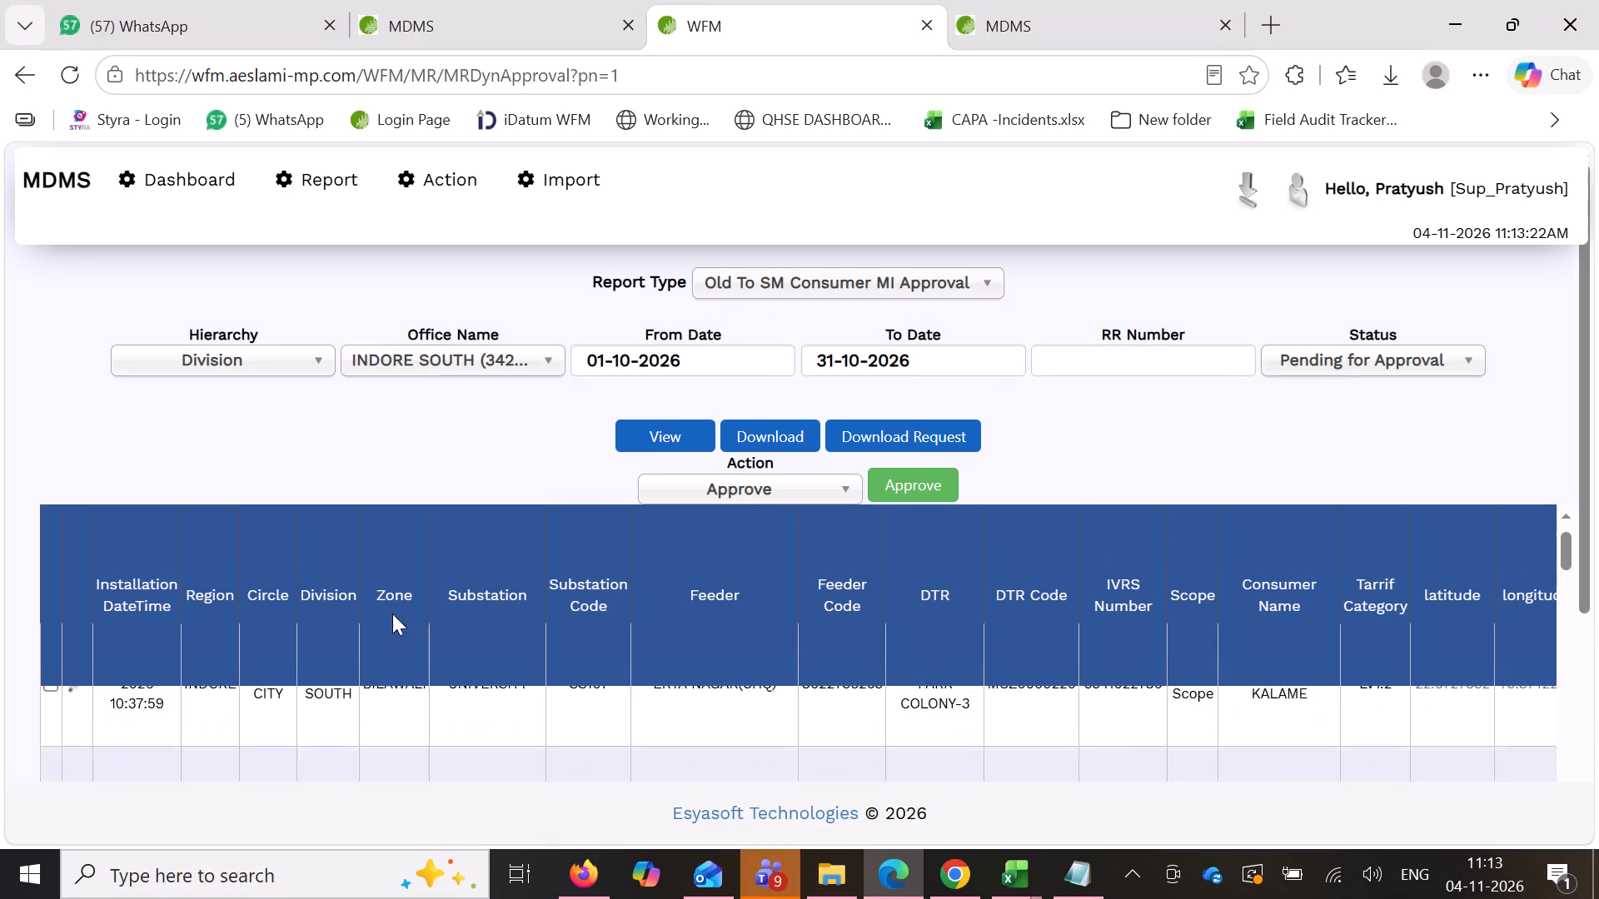
pyautogui.scroll(-4, 291, 435)
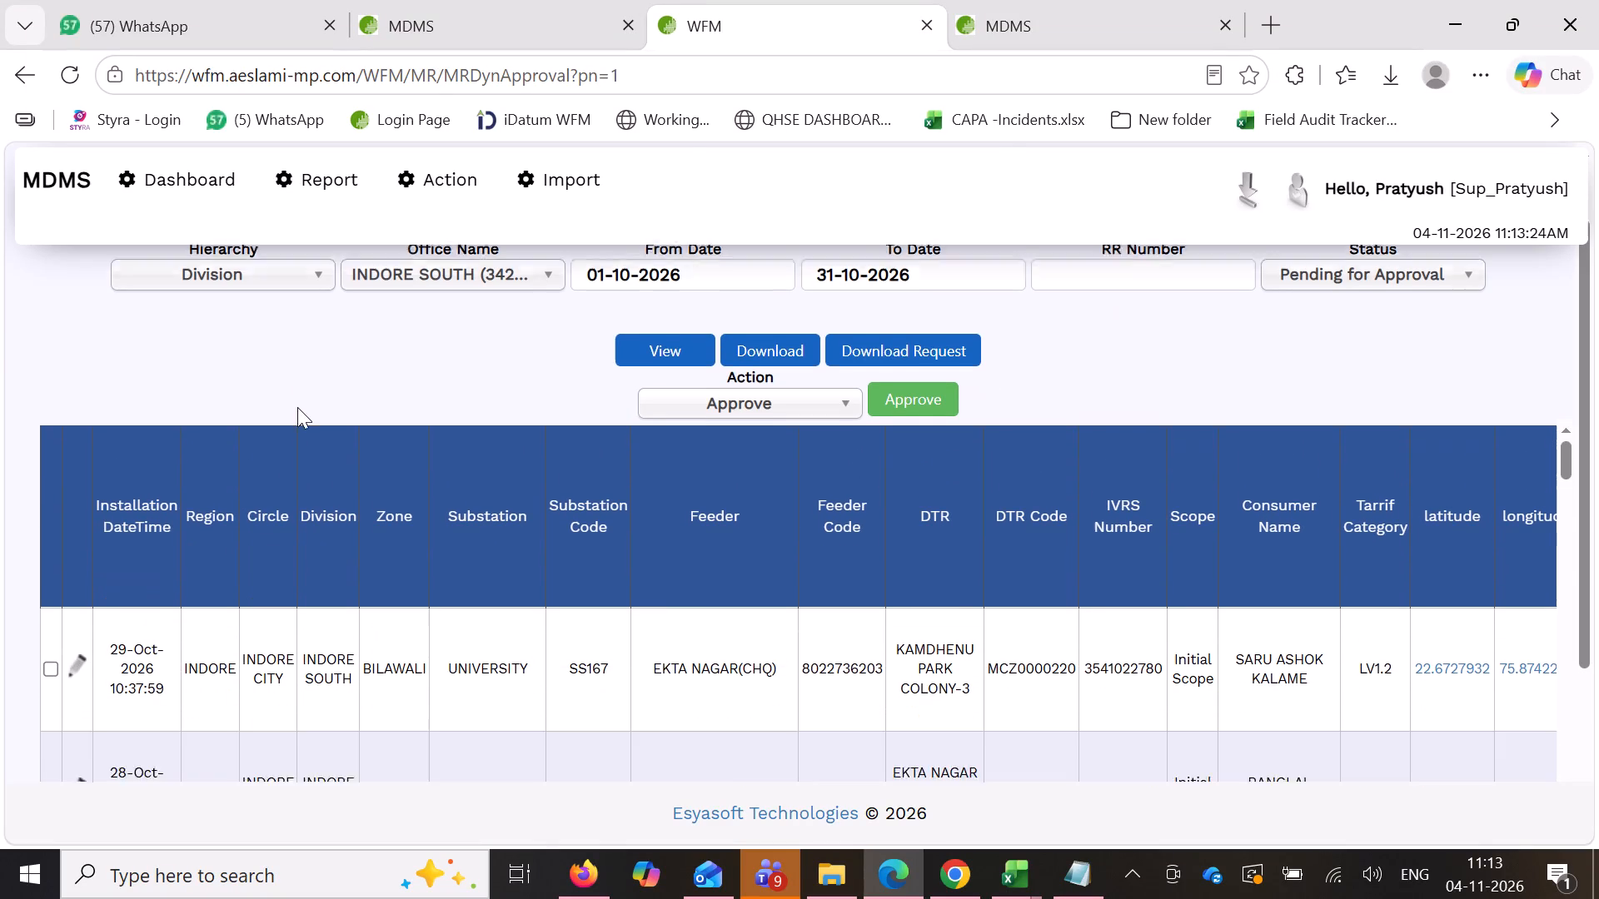
pyautogui.click(82, 618)
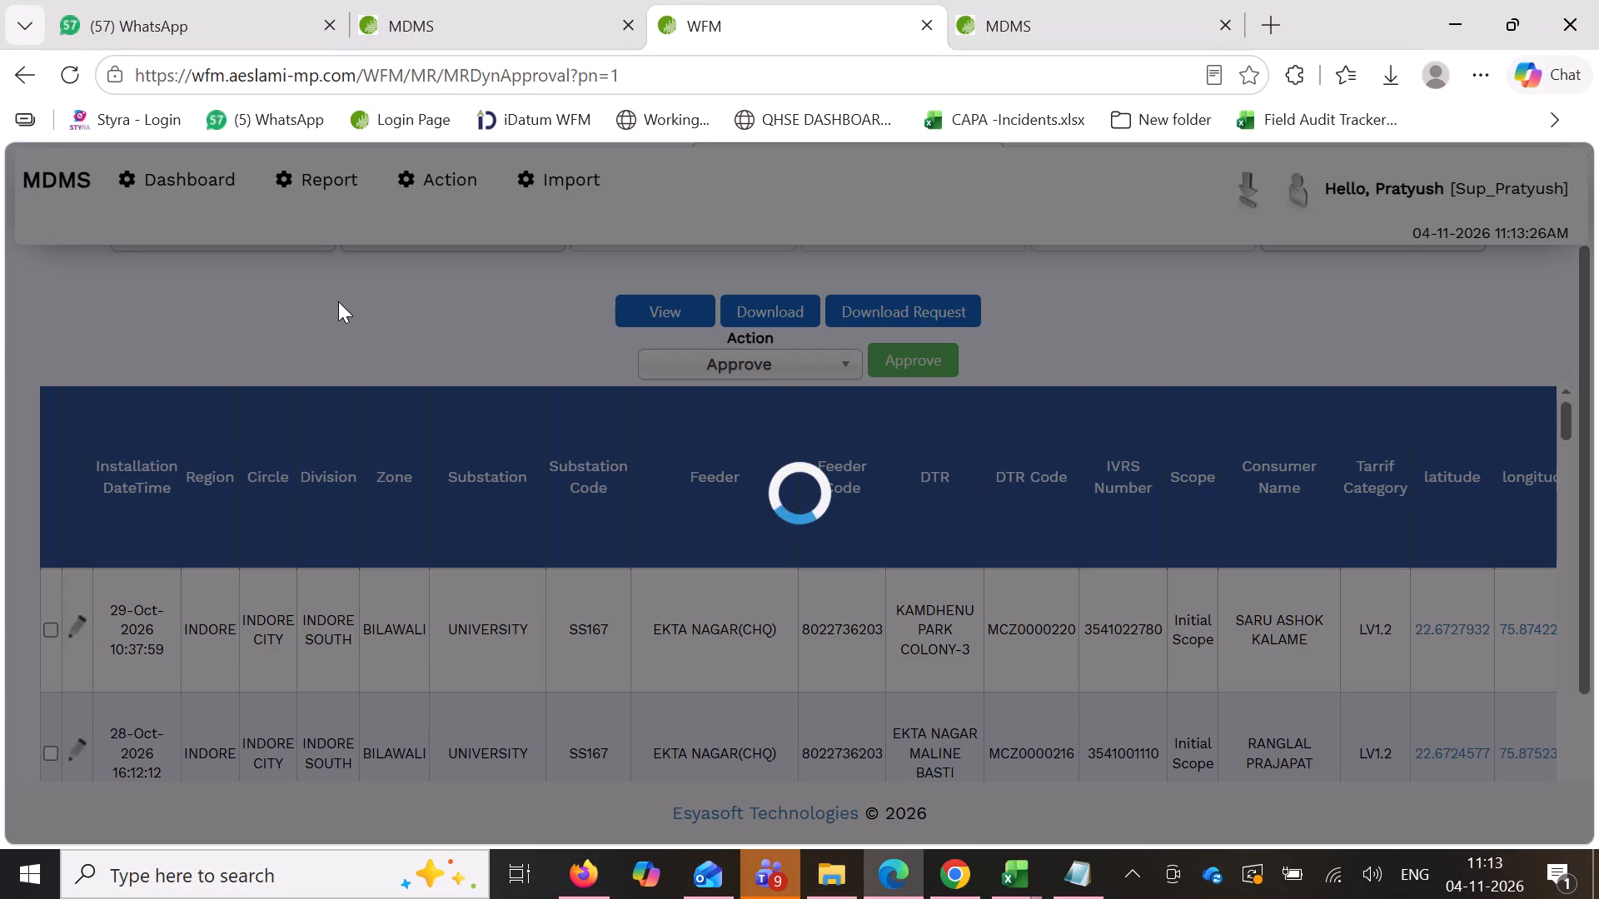
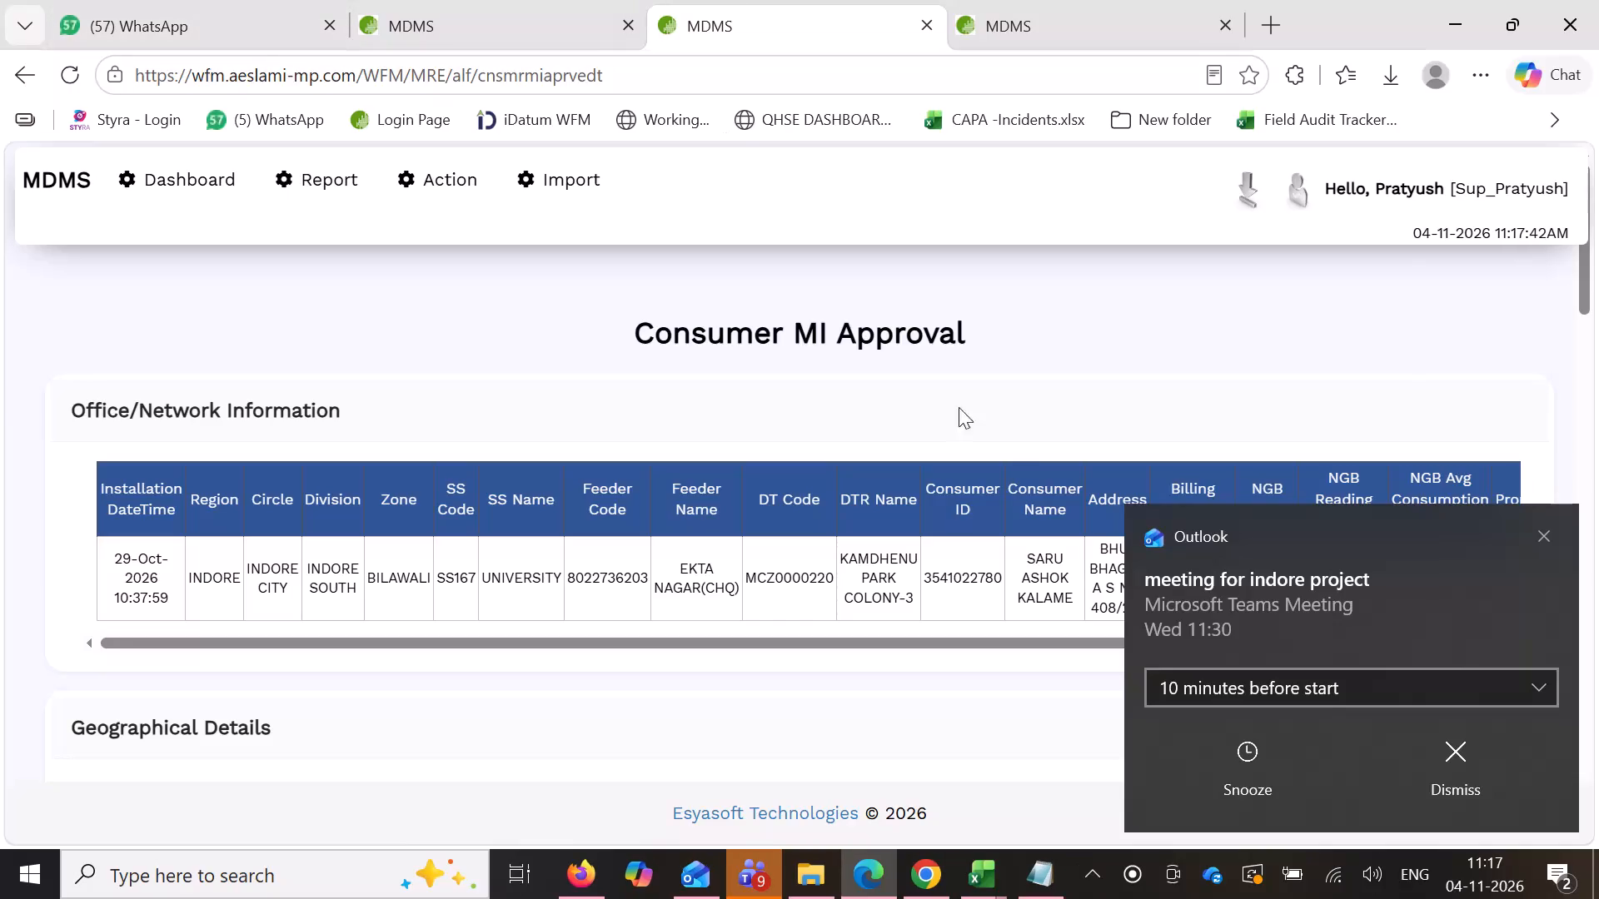
# Check the old meter's serial number and readings against the Old Meter Final Reading kWh and Old Meter Final Reading kW photos.
pyautogui.scroll(-3, 720, 411)
pyautogui.scroll(-2, 567, 410)
pyautogui.scroll(-1, 647, 499)
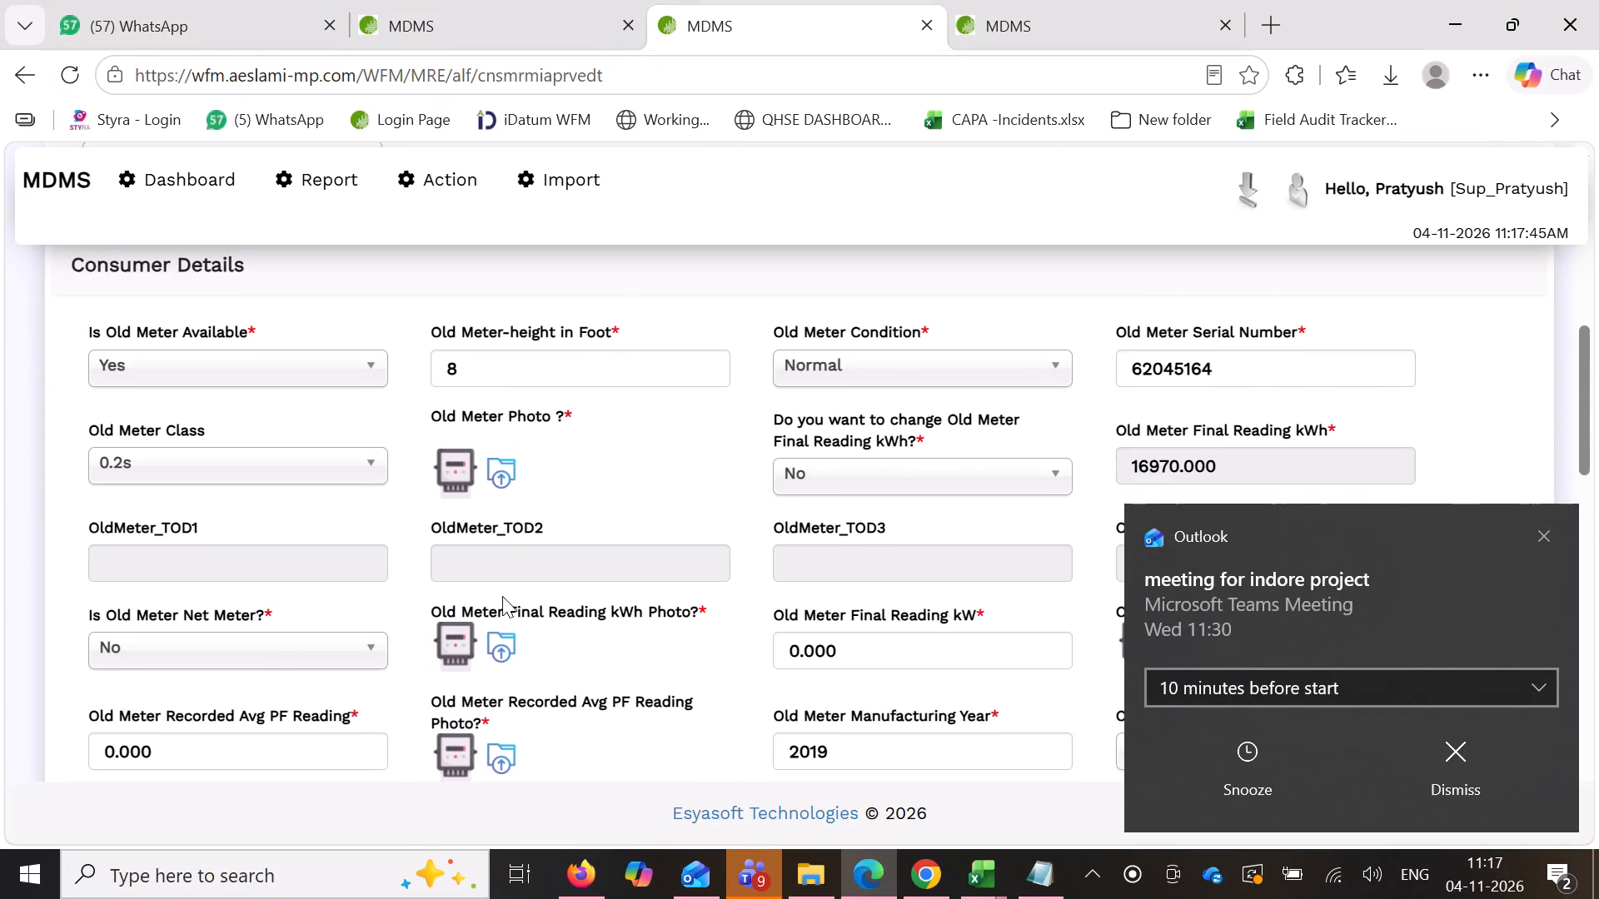
pyautogui.click(464, 637)
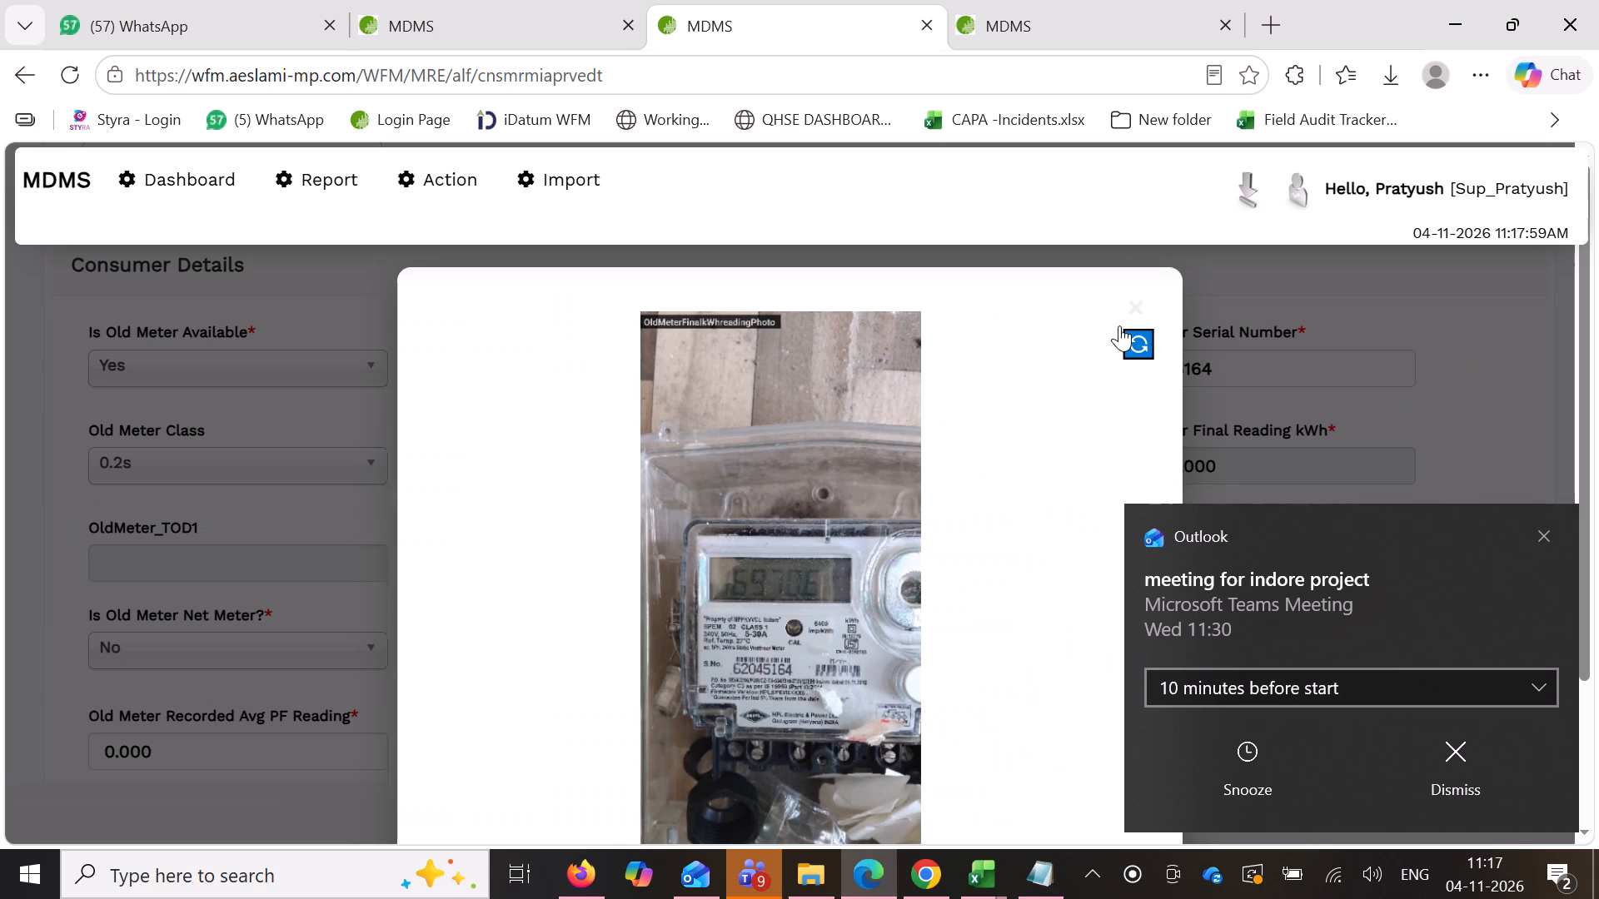
pyautogui.click(1130, 315)
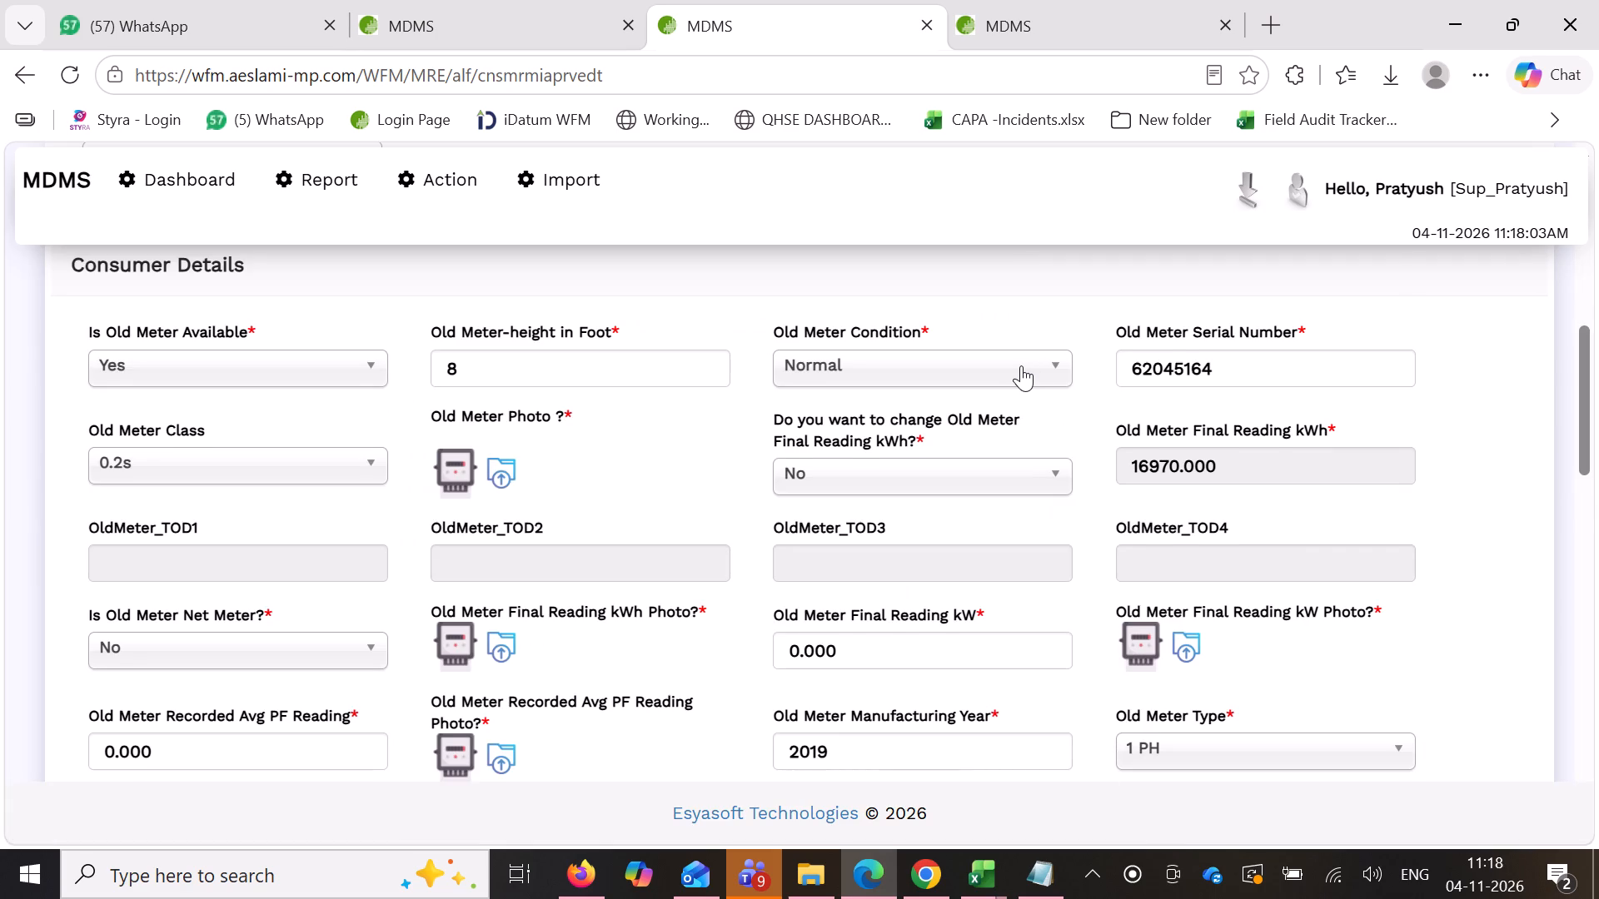
pyautogui.scroll(-2, 994, 366)
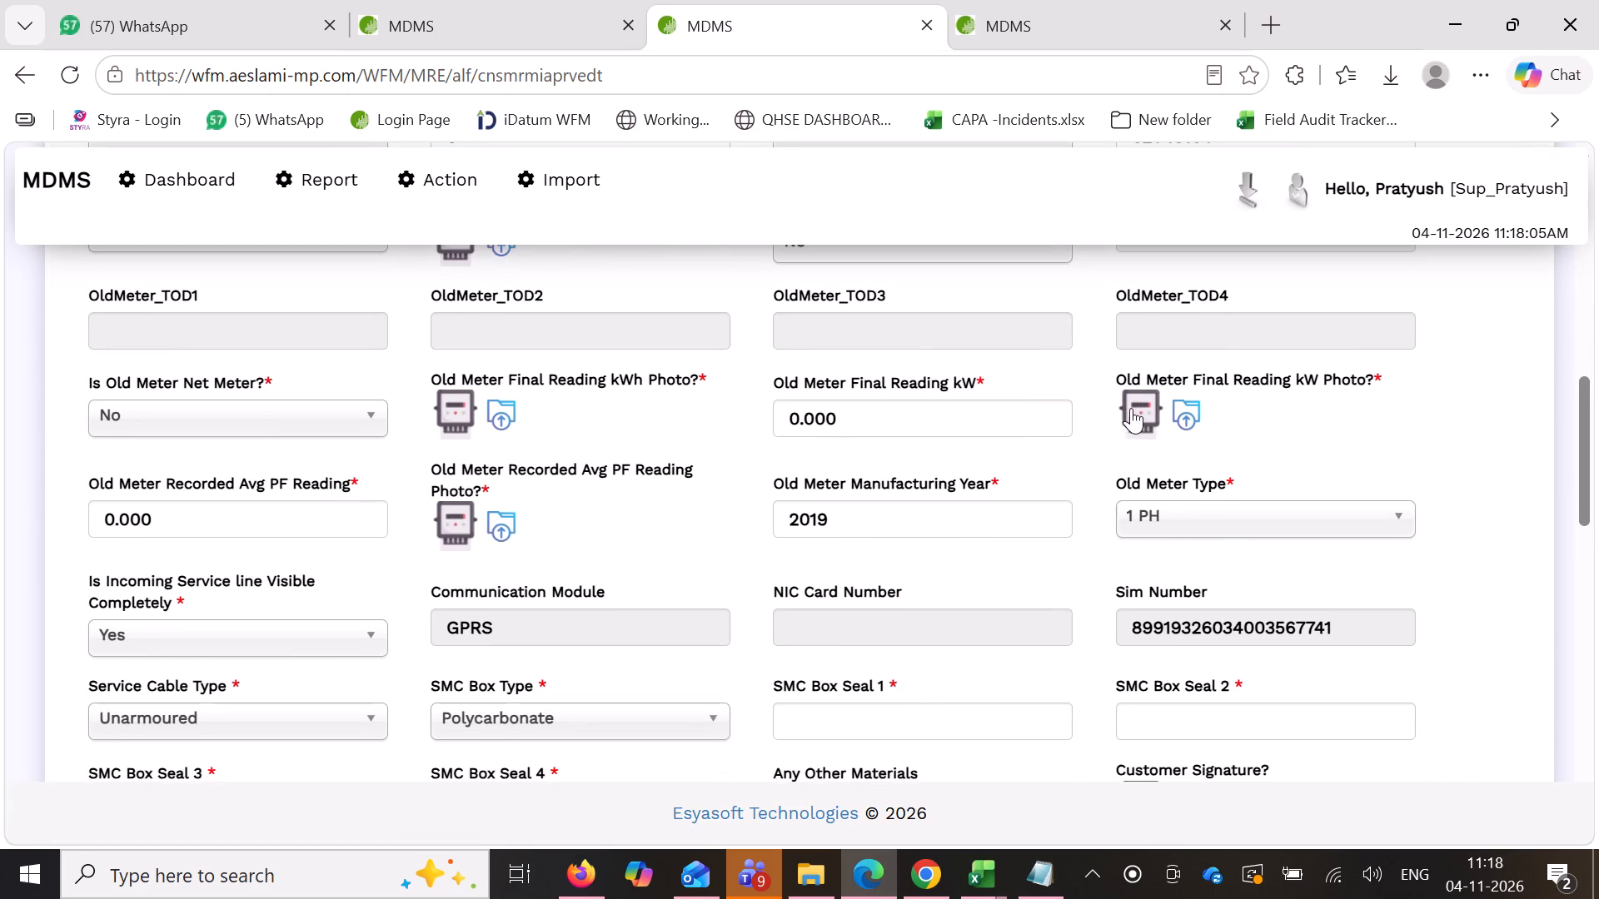
pyautogui.click(1138, 408)
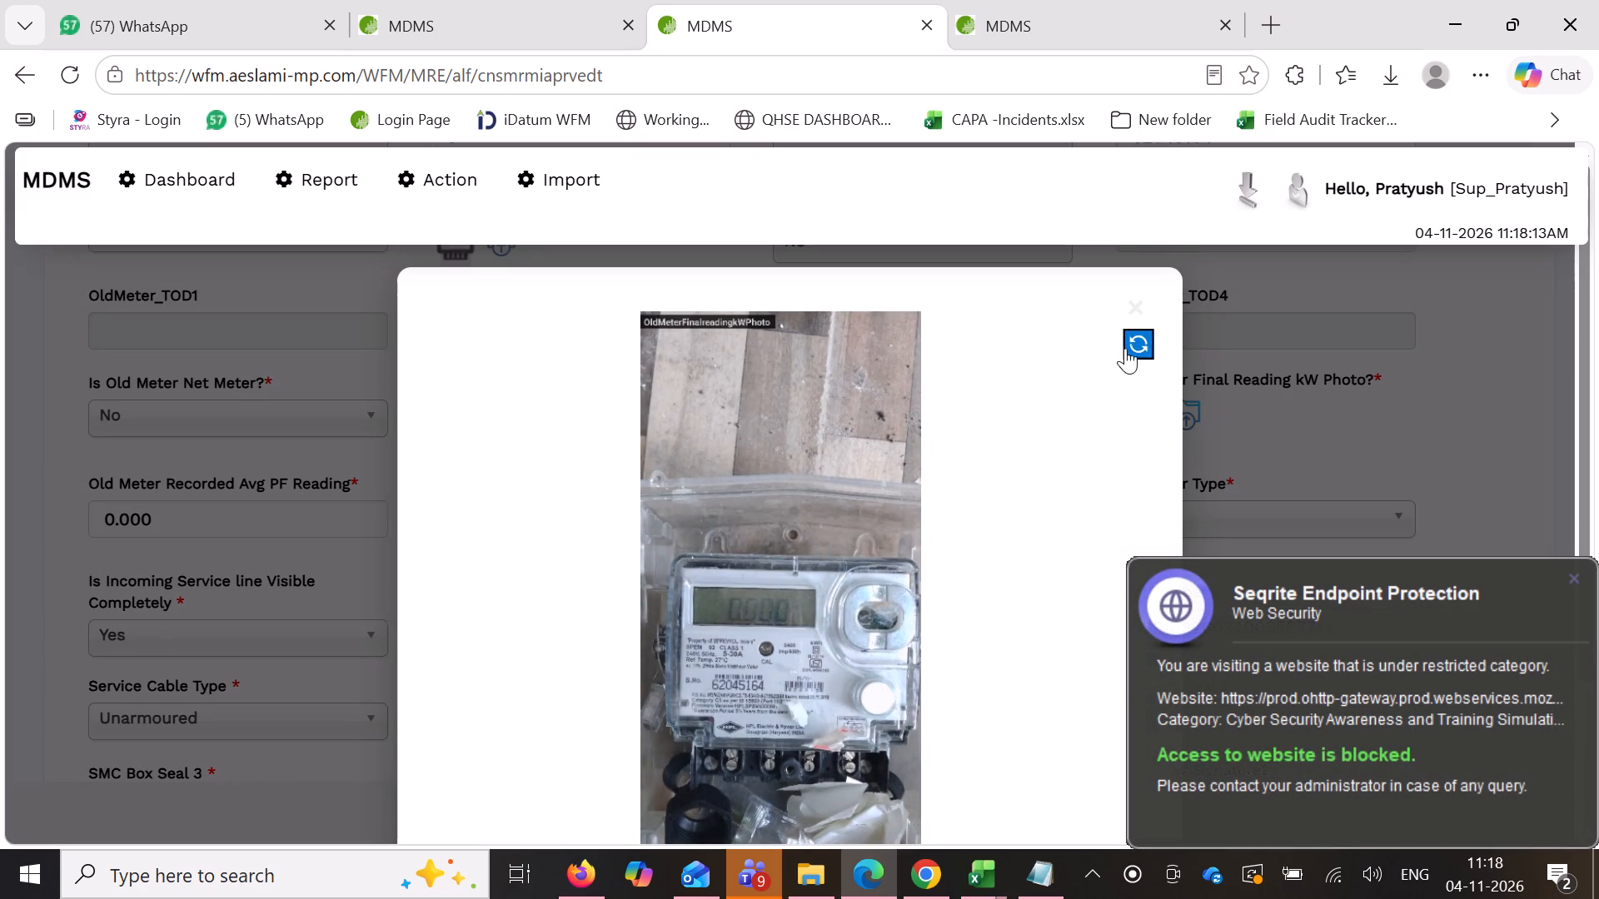
# Close the old meter final reading kW photo and open the meter photo just above the OldMeter_TOD2 field.
pyautogui.click(1140, 309)
pyautogui.click(456, 248)
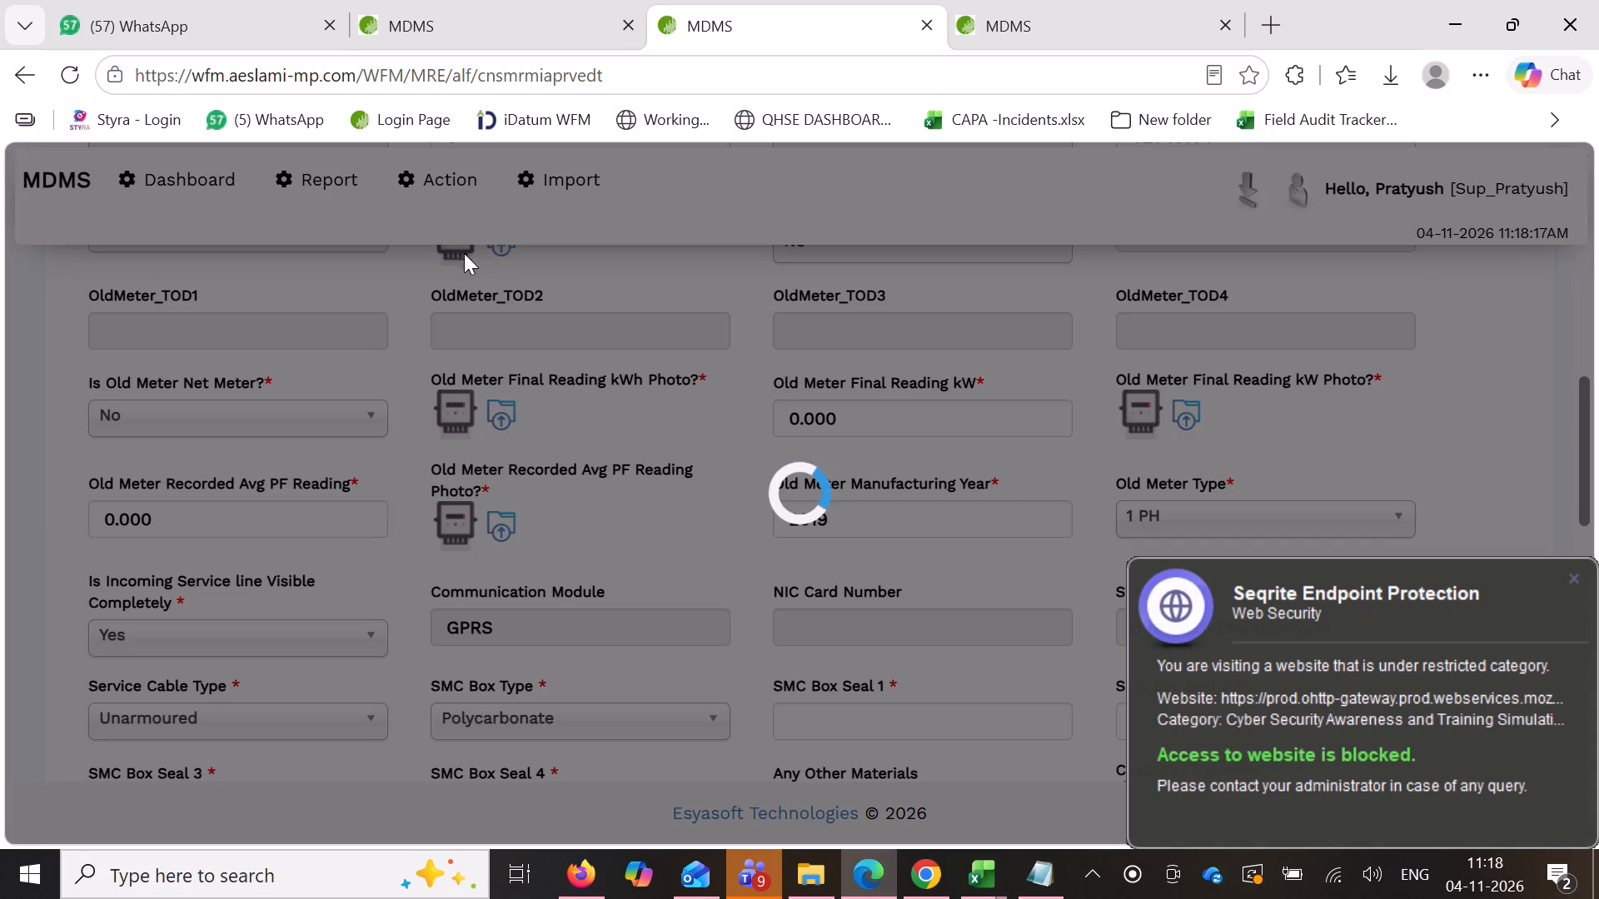
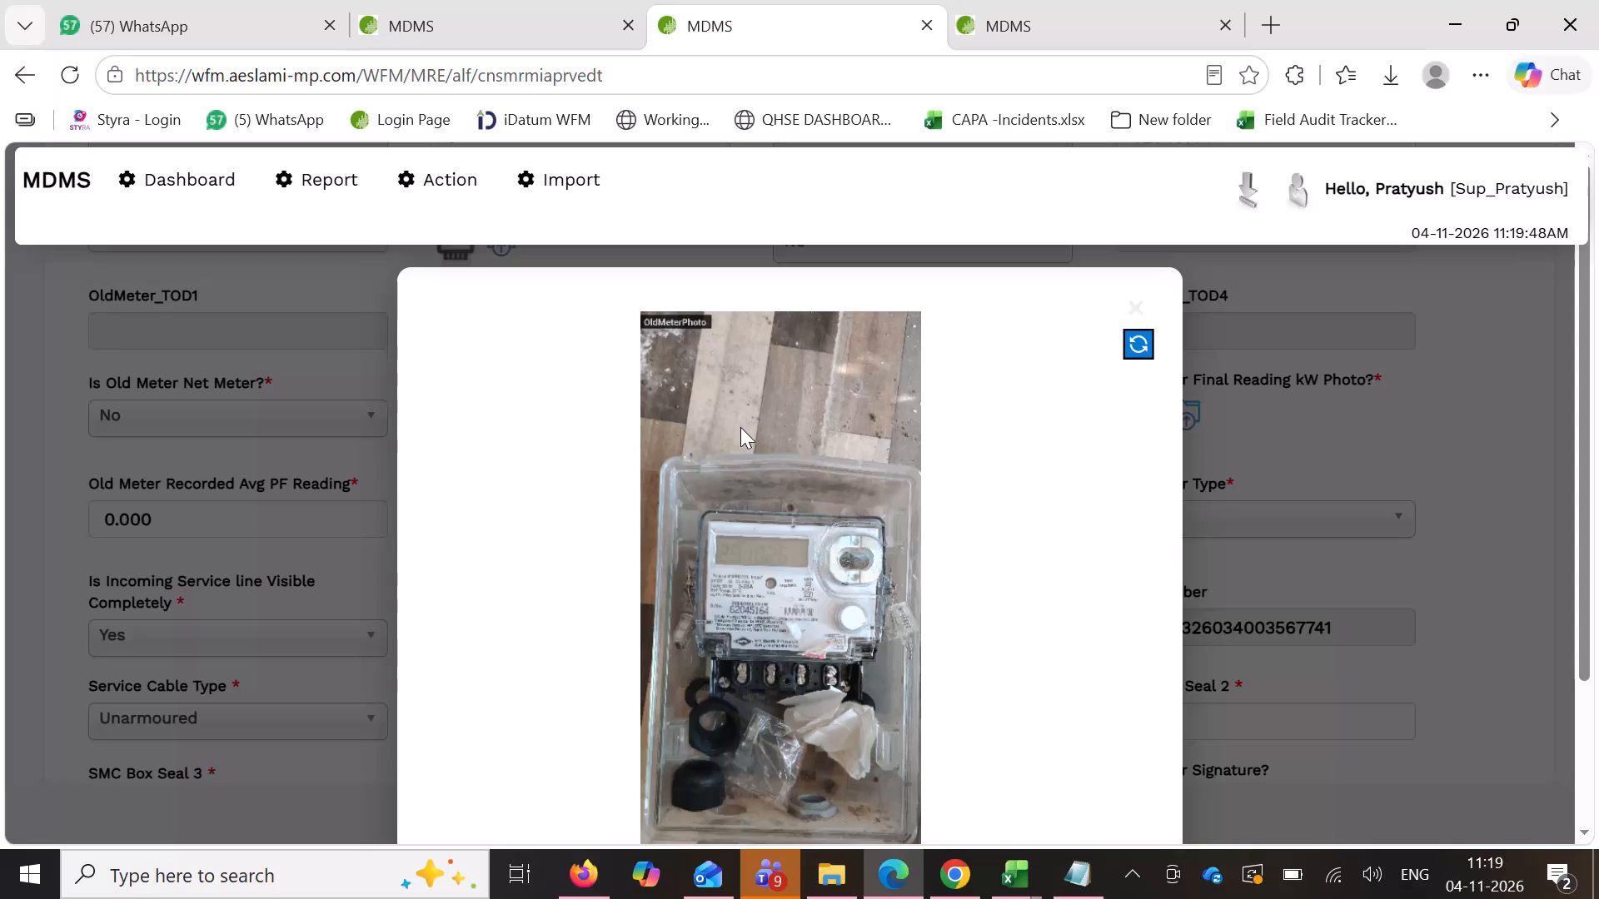
# Close the old meter photo and open the Old Meter Final Reading kWh photo.
pyautogui.scroll(4, 794, 567)
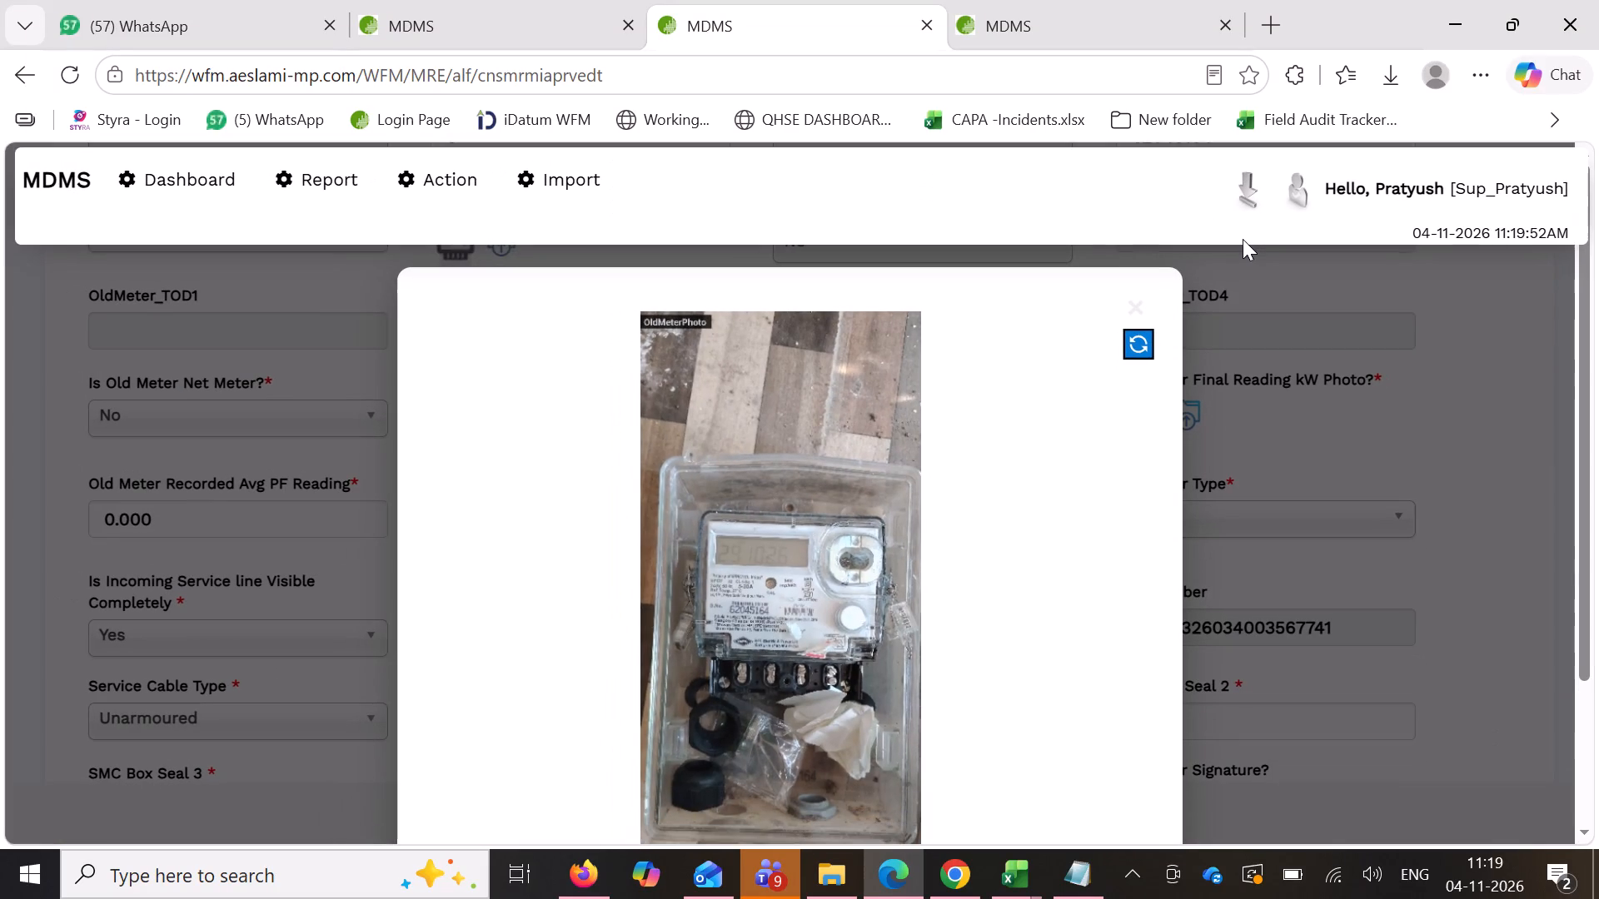
pyautogui.click(1134, 300)
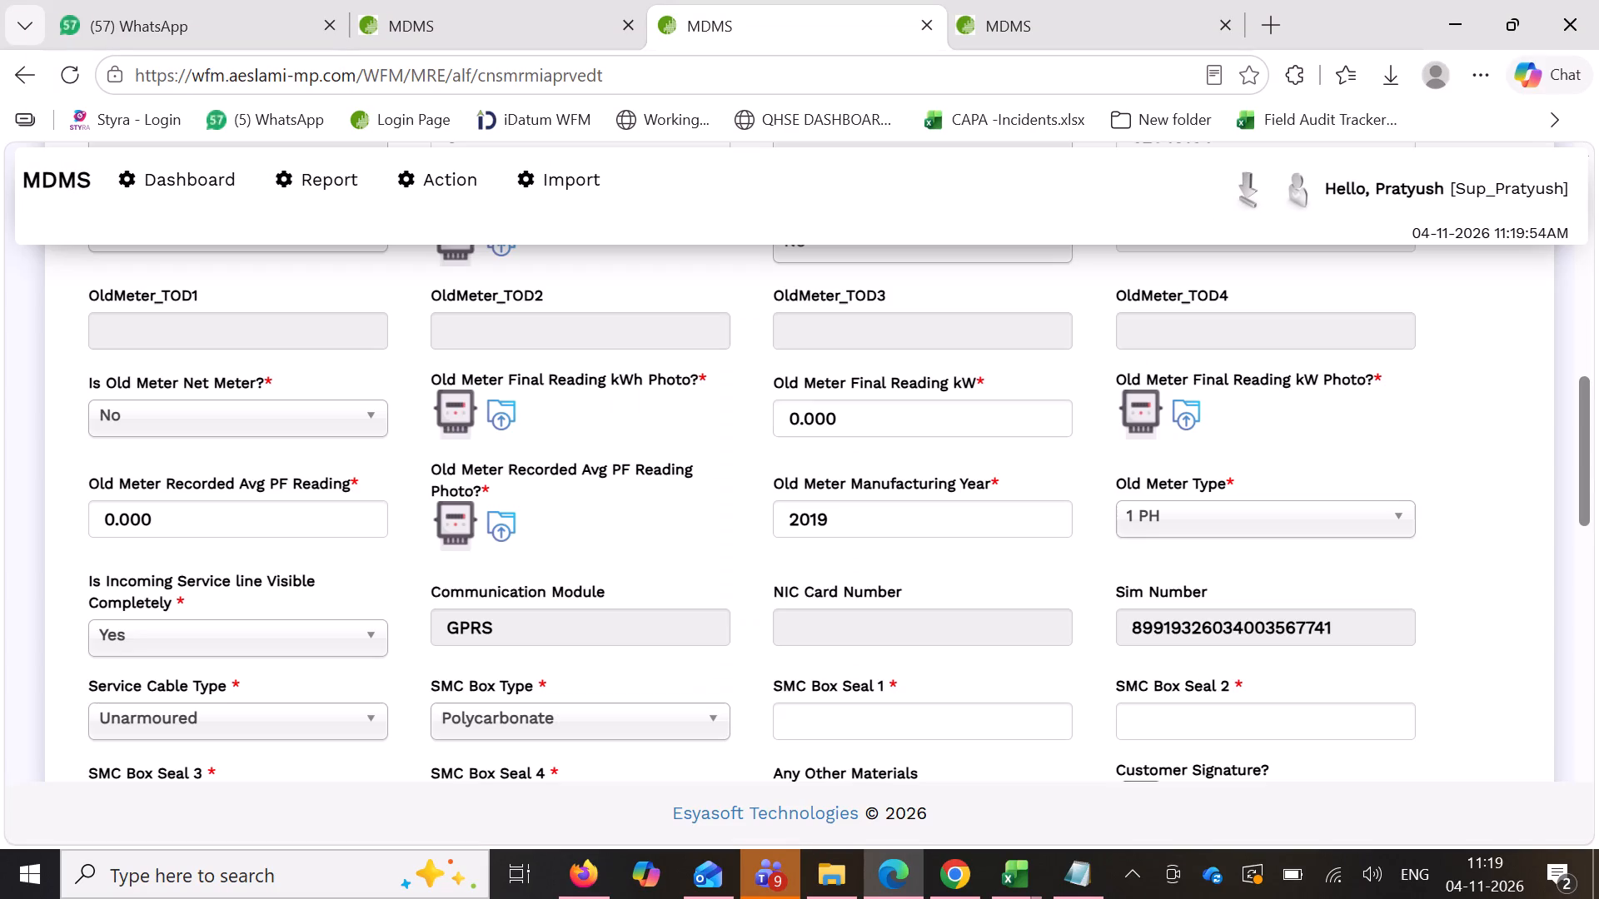
pyautogui.click(446, 412)
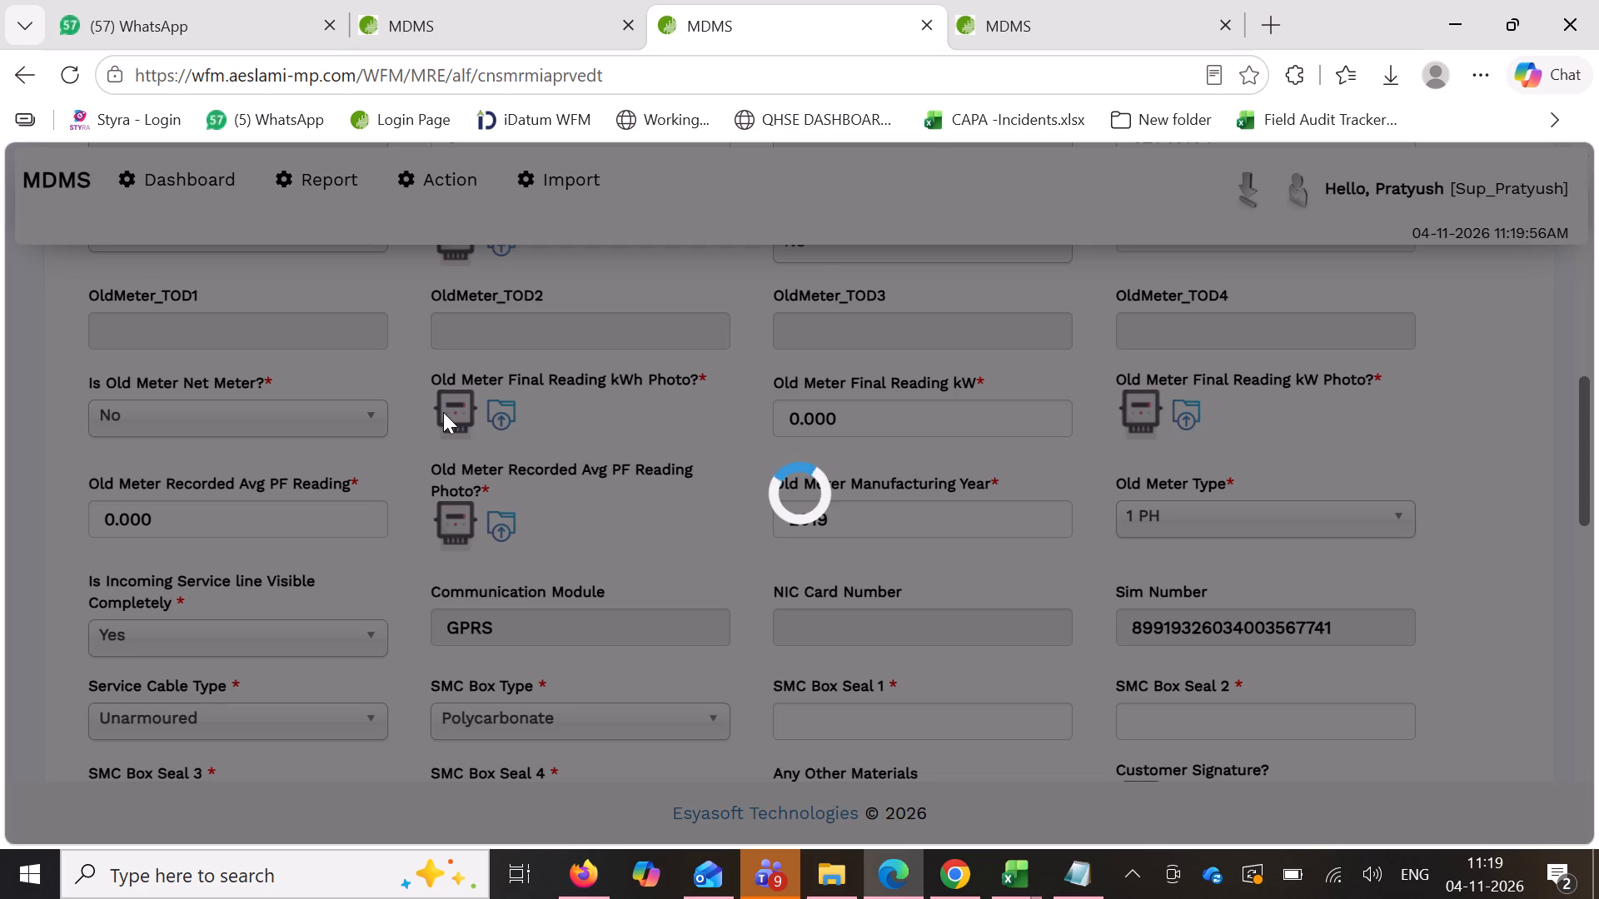
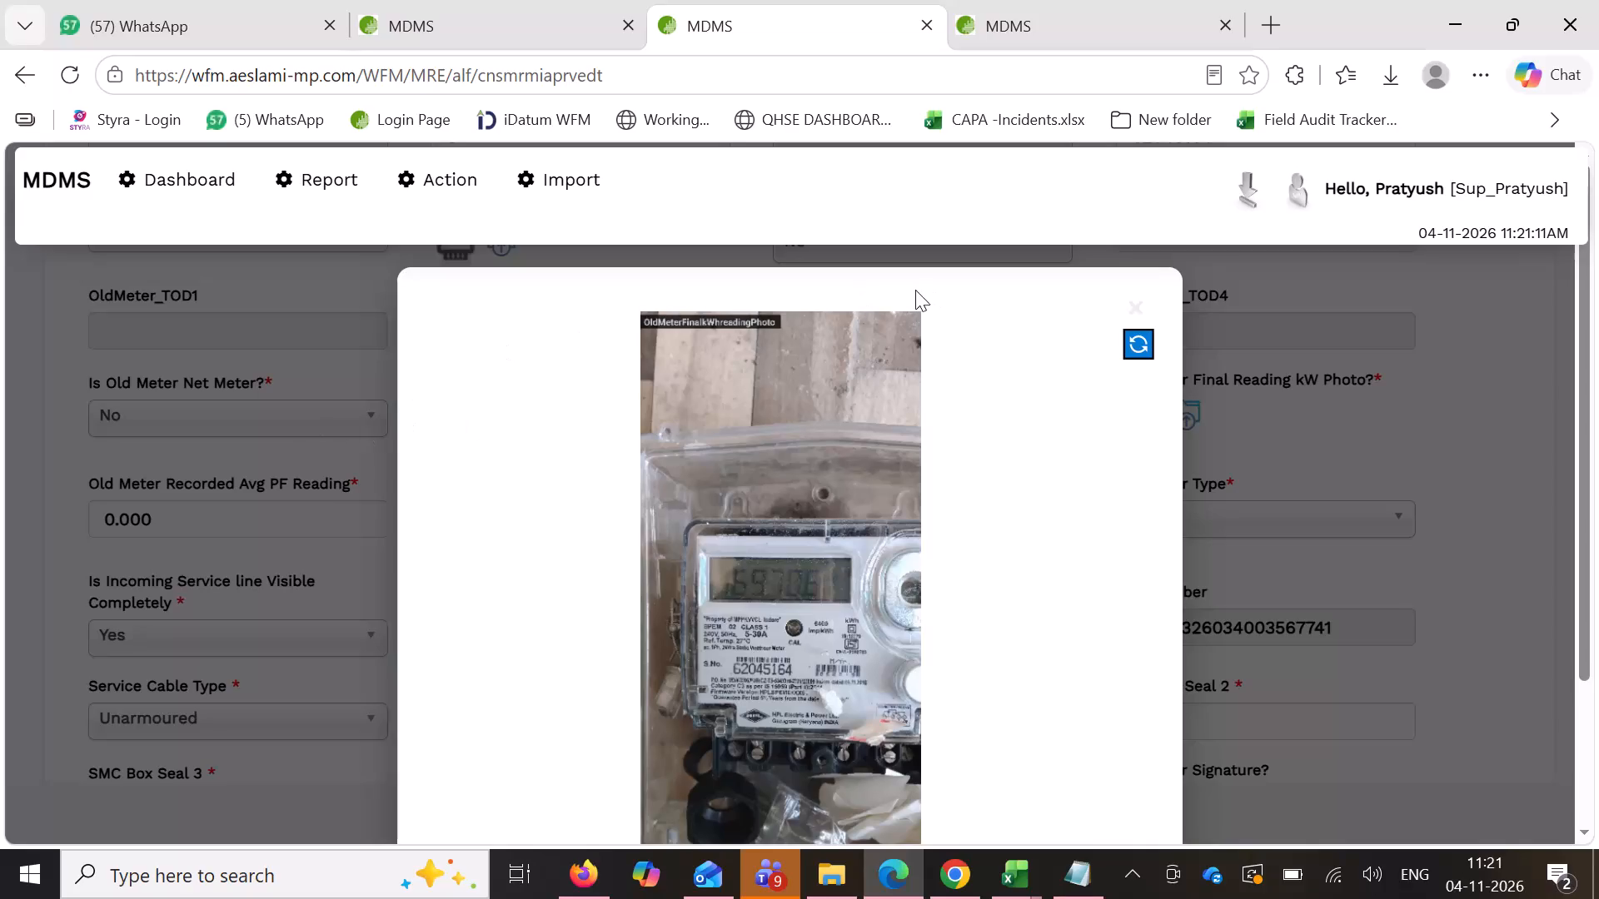
# Close the Old Meter Final Reading kWh photo and open the New Meter Initial Reading kWh photo.
pyautogui.click(1142, 301)
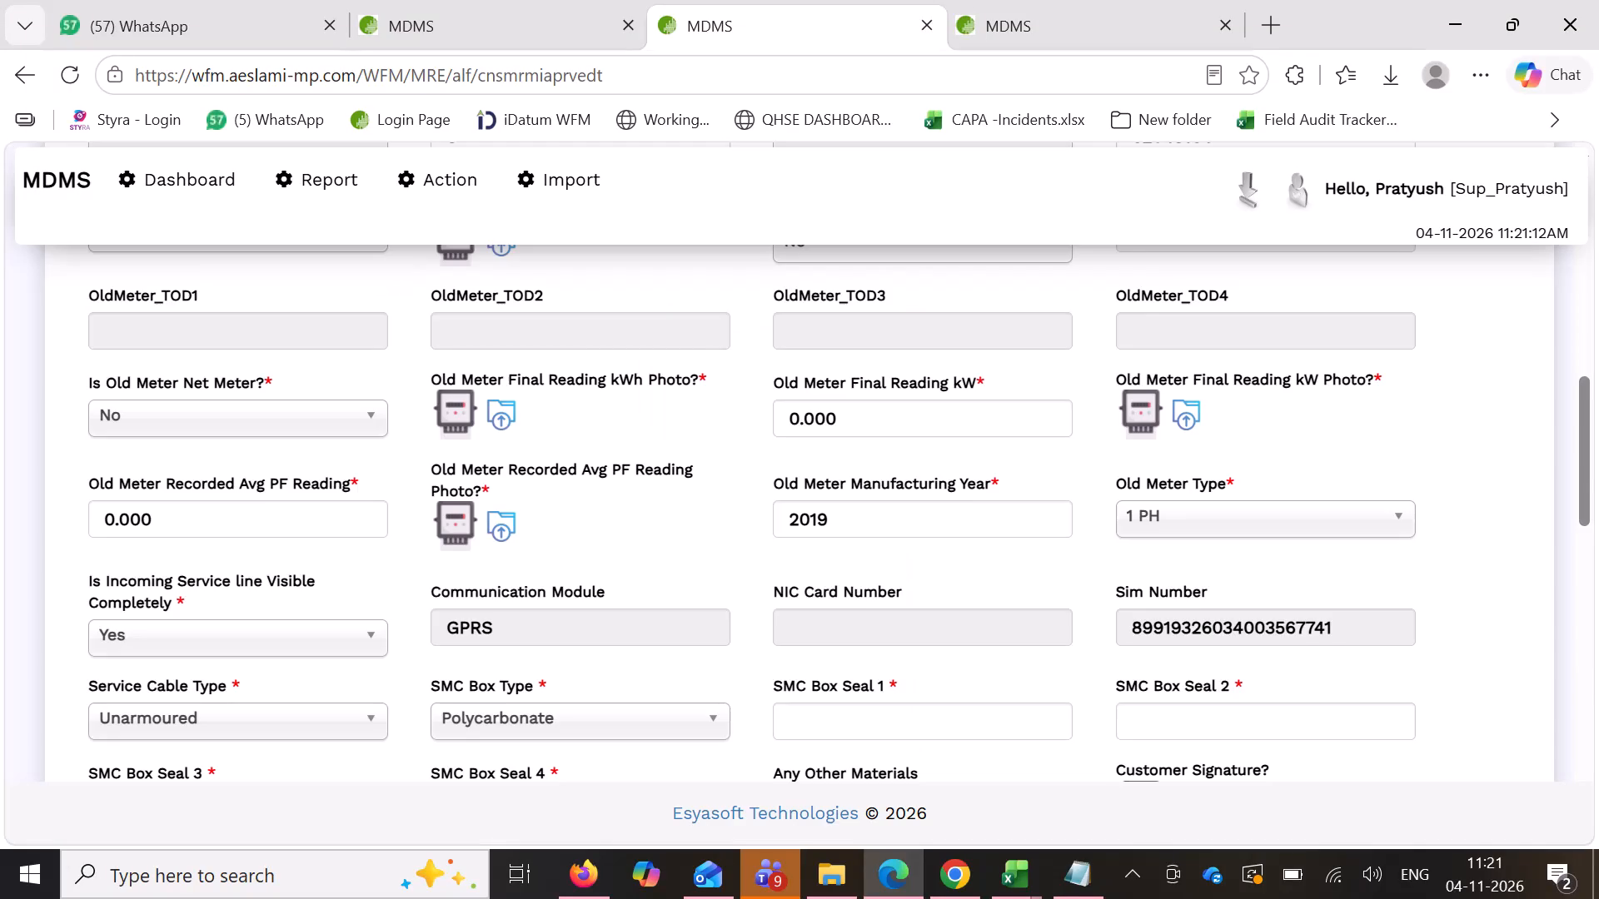
pyautogui.scroll(2, 1040, 400)
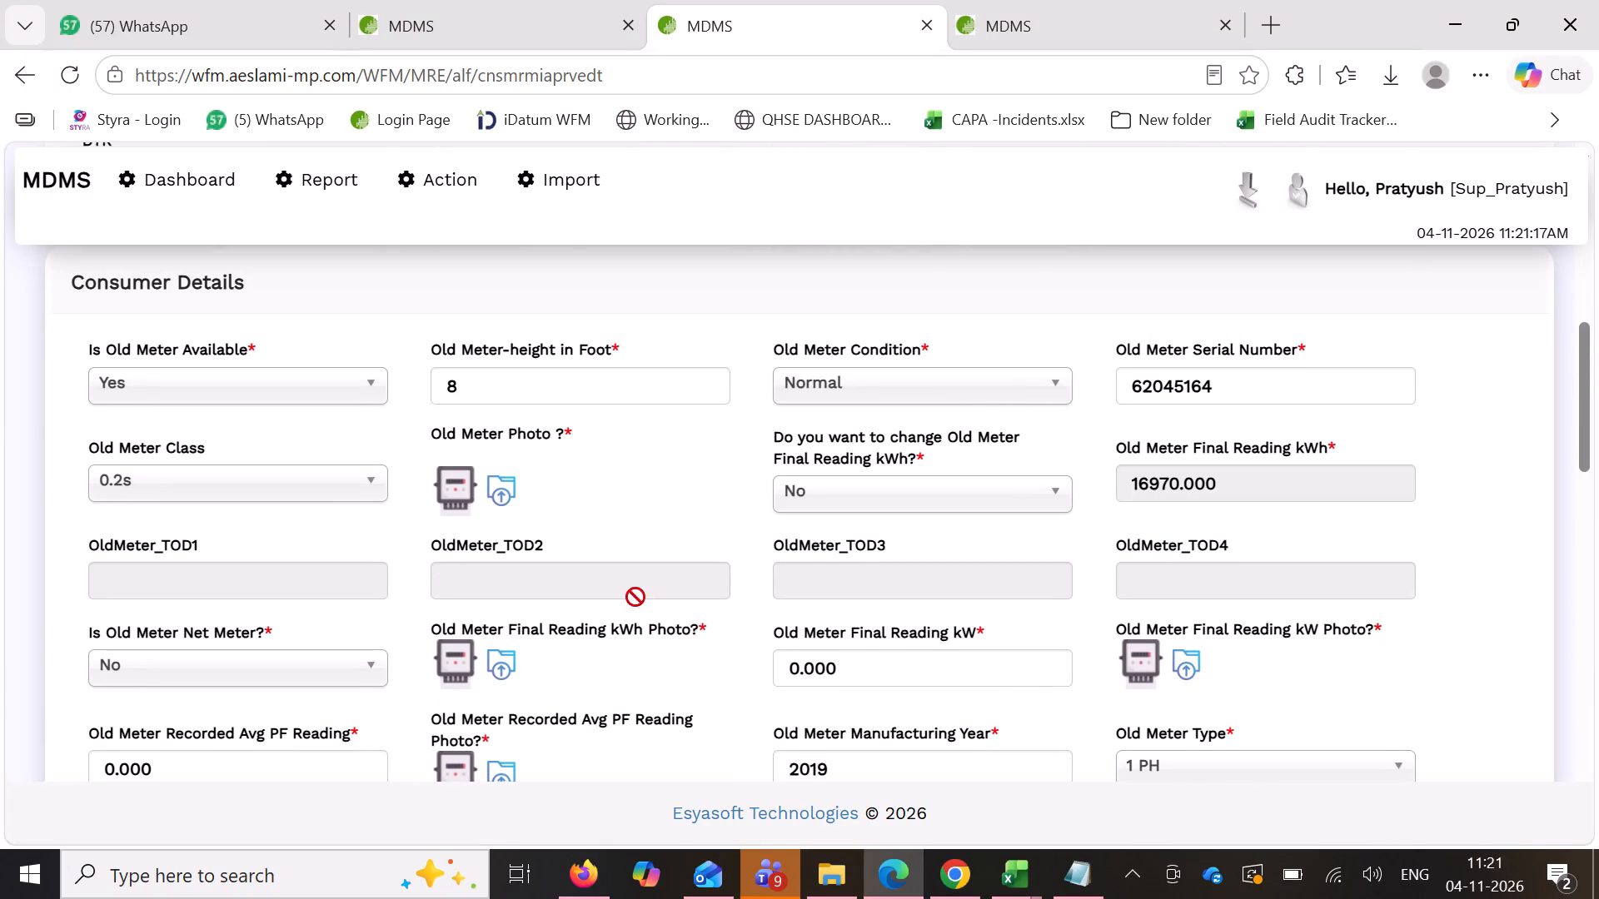
pyautogui.scroll(-13, 957, 361)
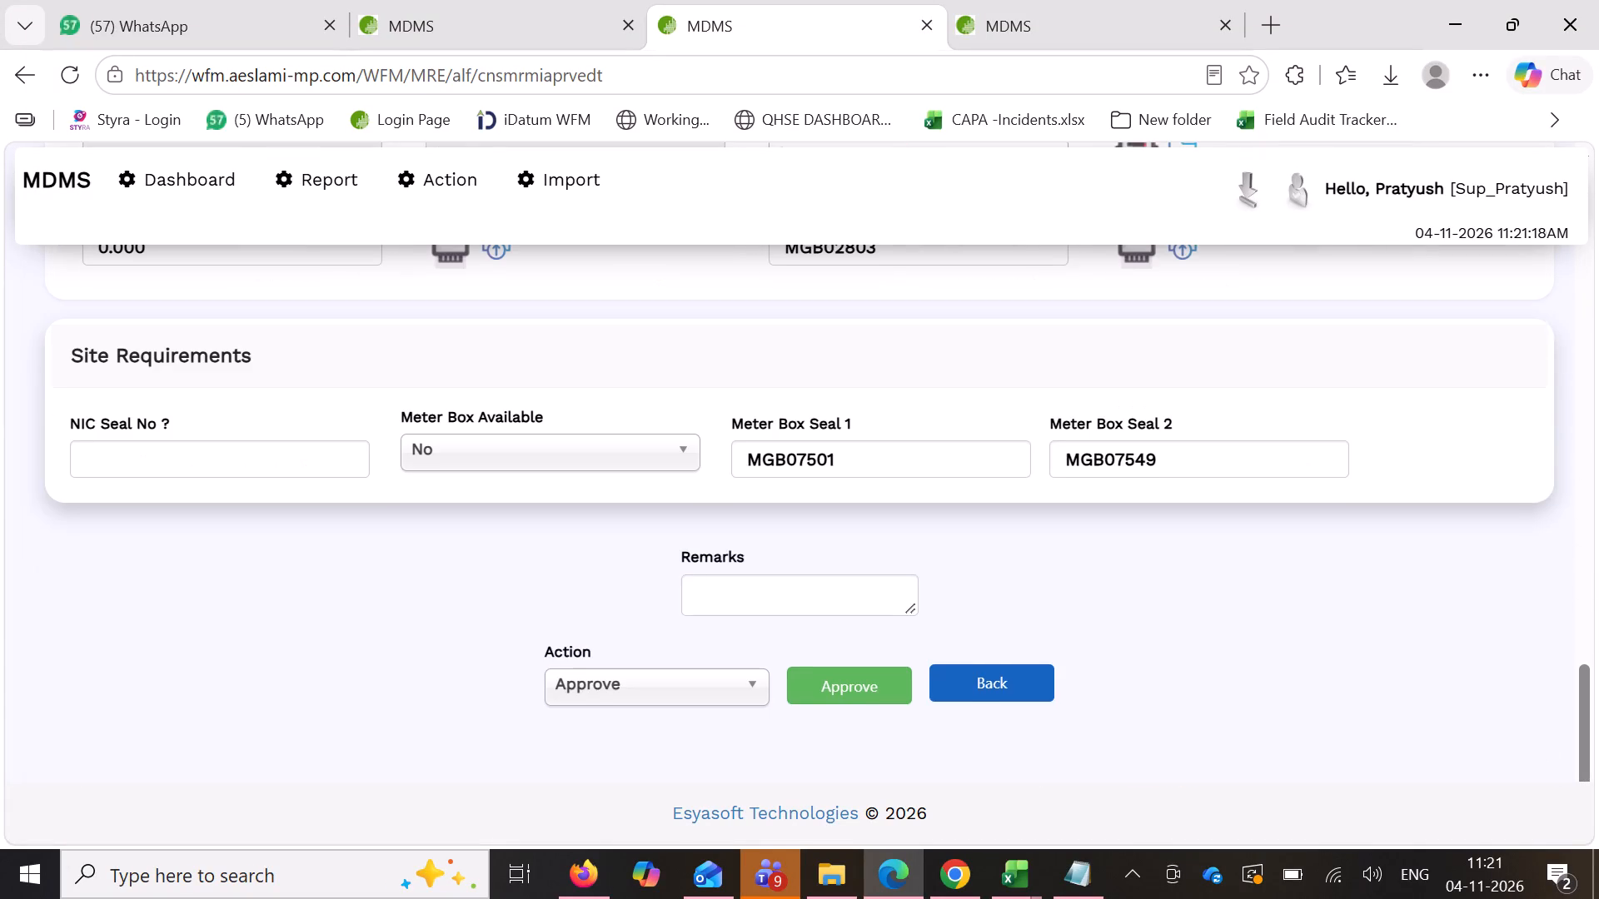
pyautogui.scroll(3, 853, 462)
pyautogui.click(1118, 532)
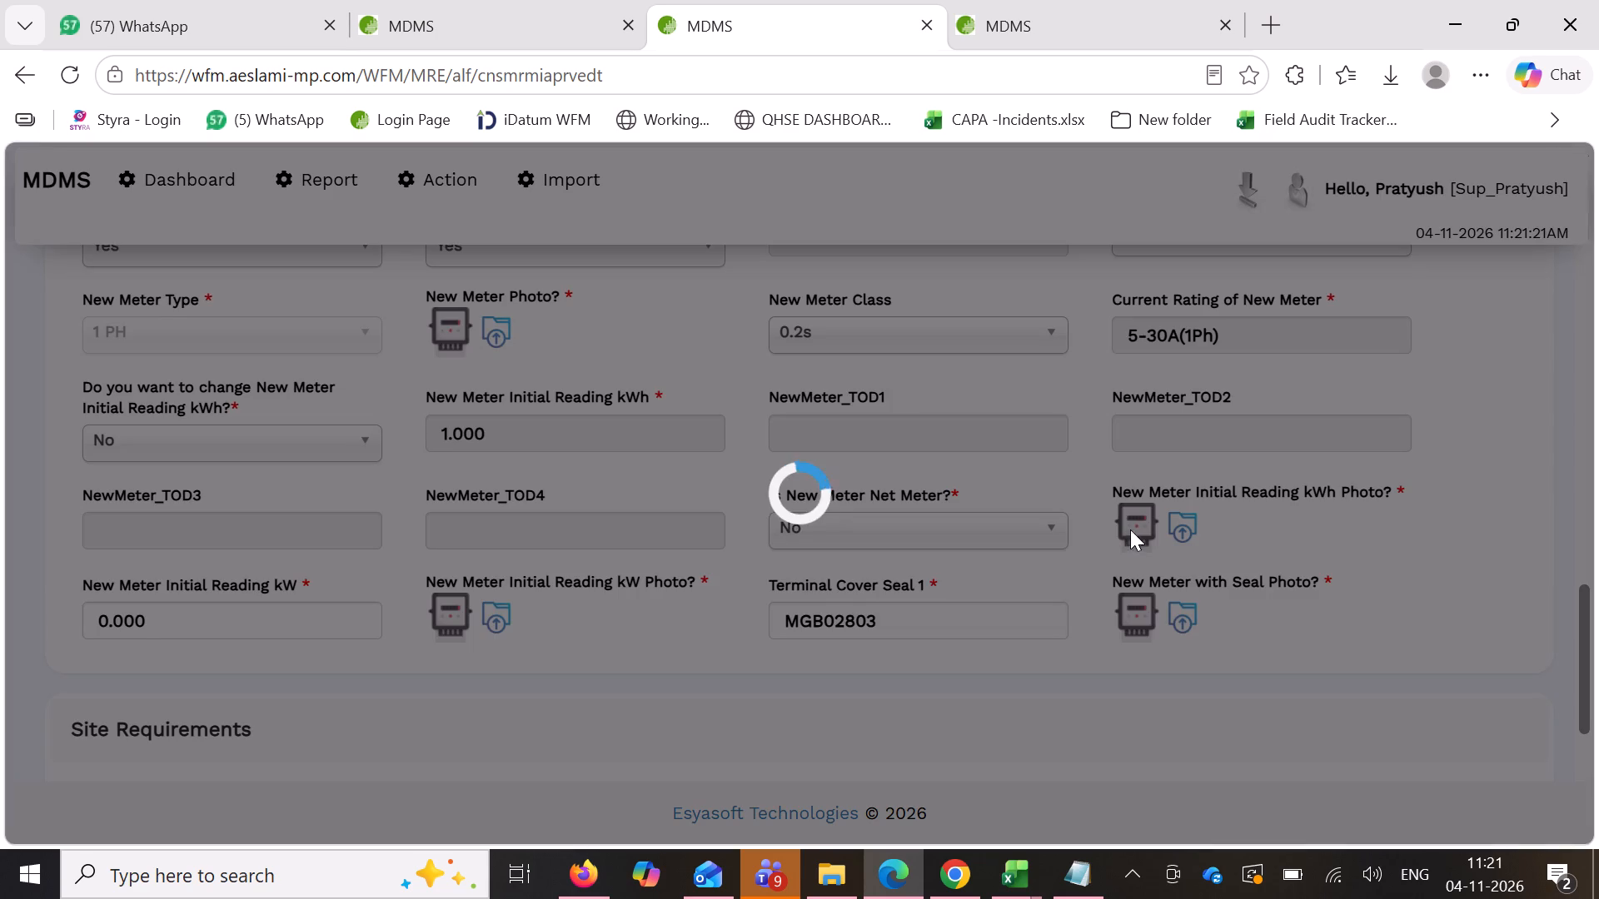
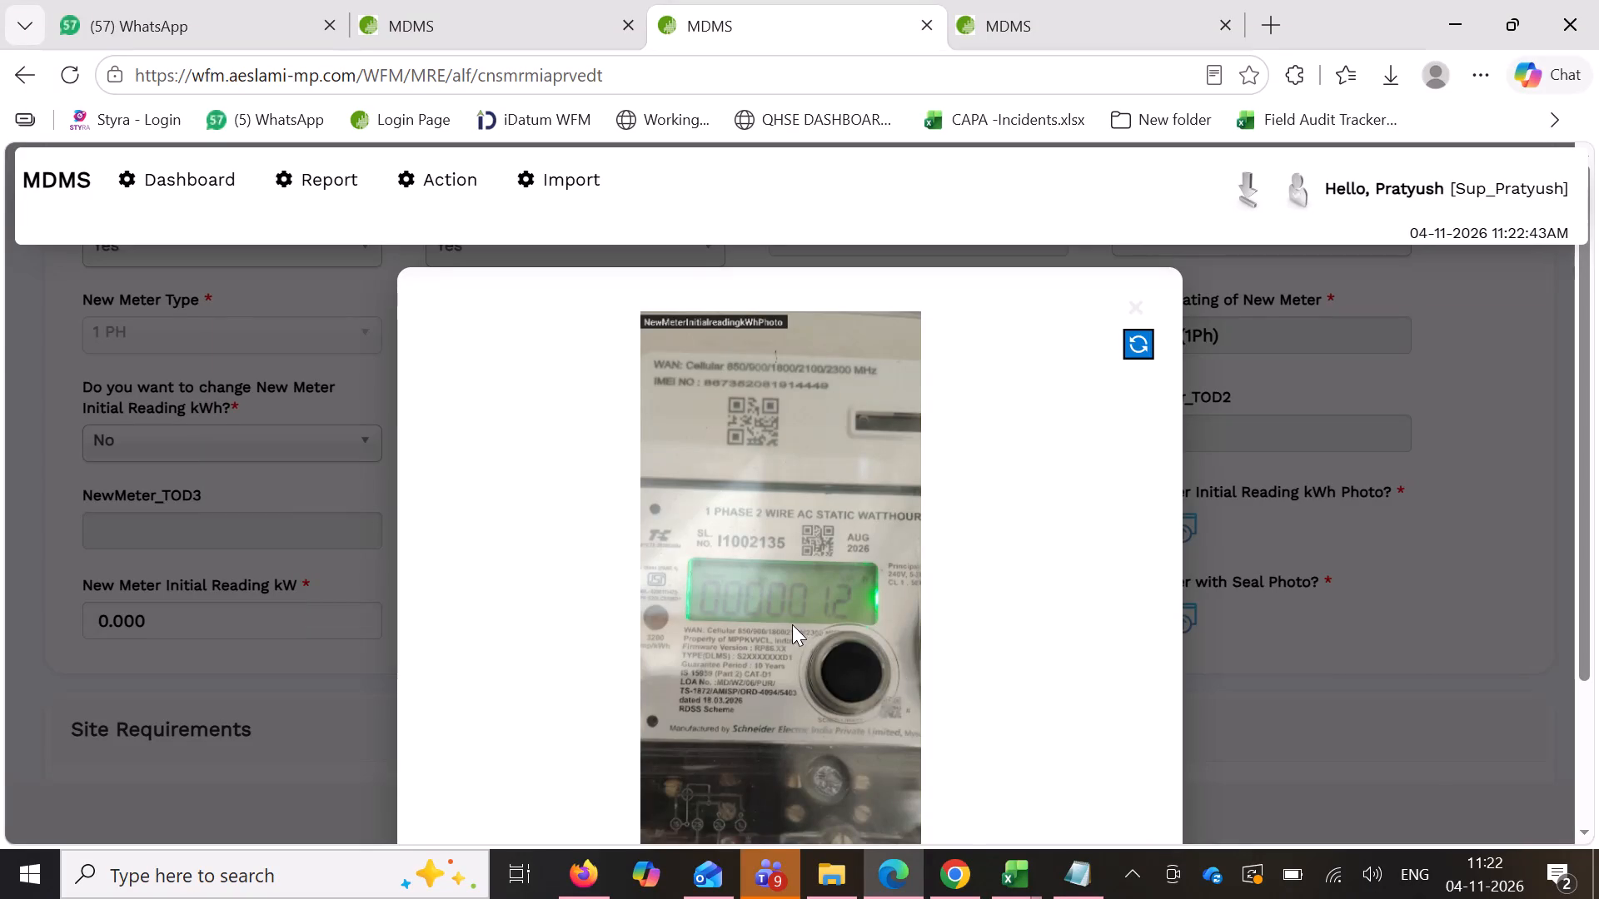
# Close the New Meter Initial Reading kWh photo and enter the remark "ok" for the record.
pyautogui.click(1142, 315)
pyautogui.scroll(-3, 1022, 508)
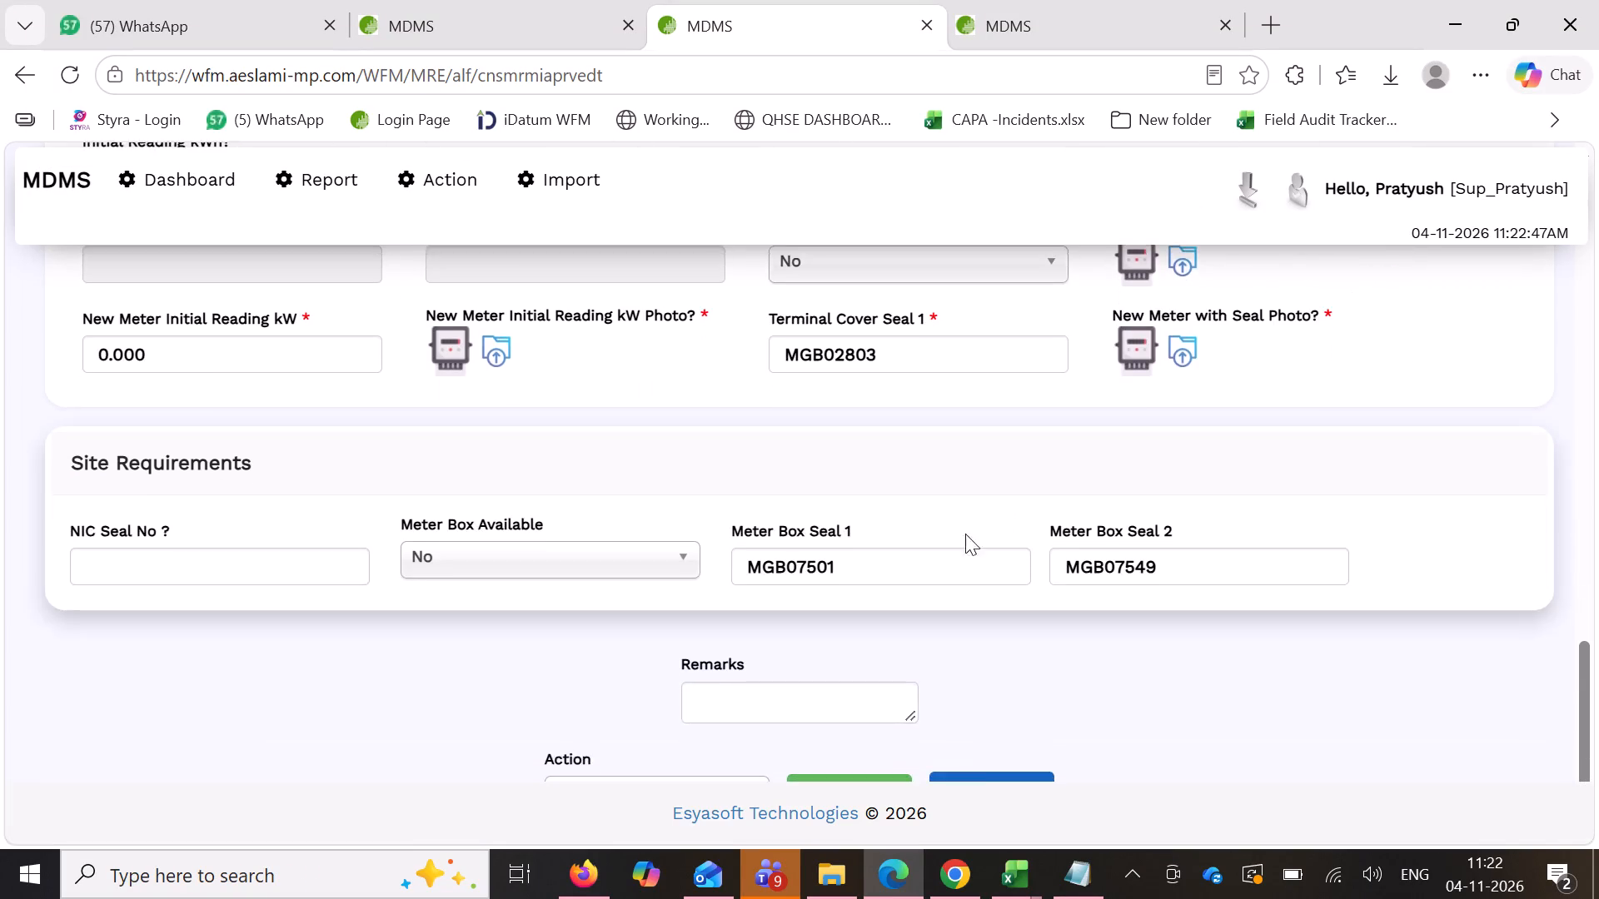
pyautogui.scroll(-2, 784, 563)
pyautogui.click(750, 561)
pyautogui.click(753, 608)
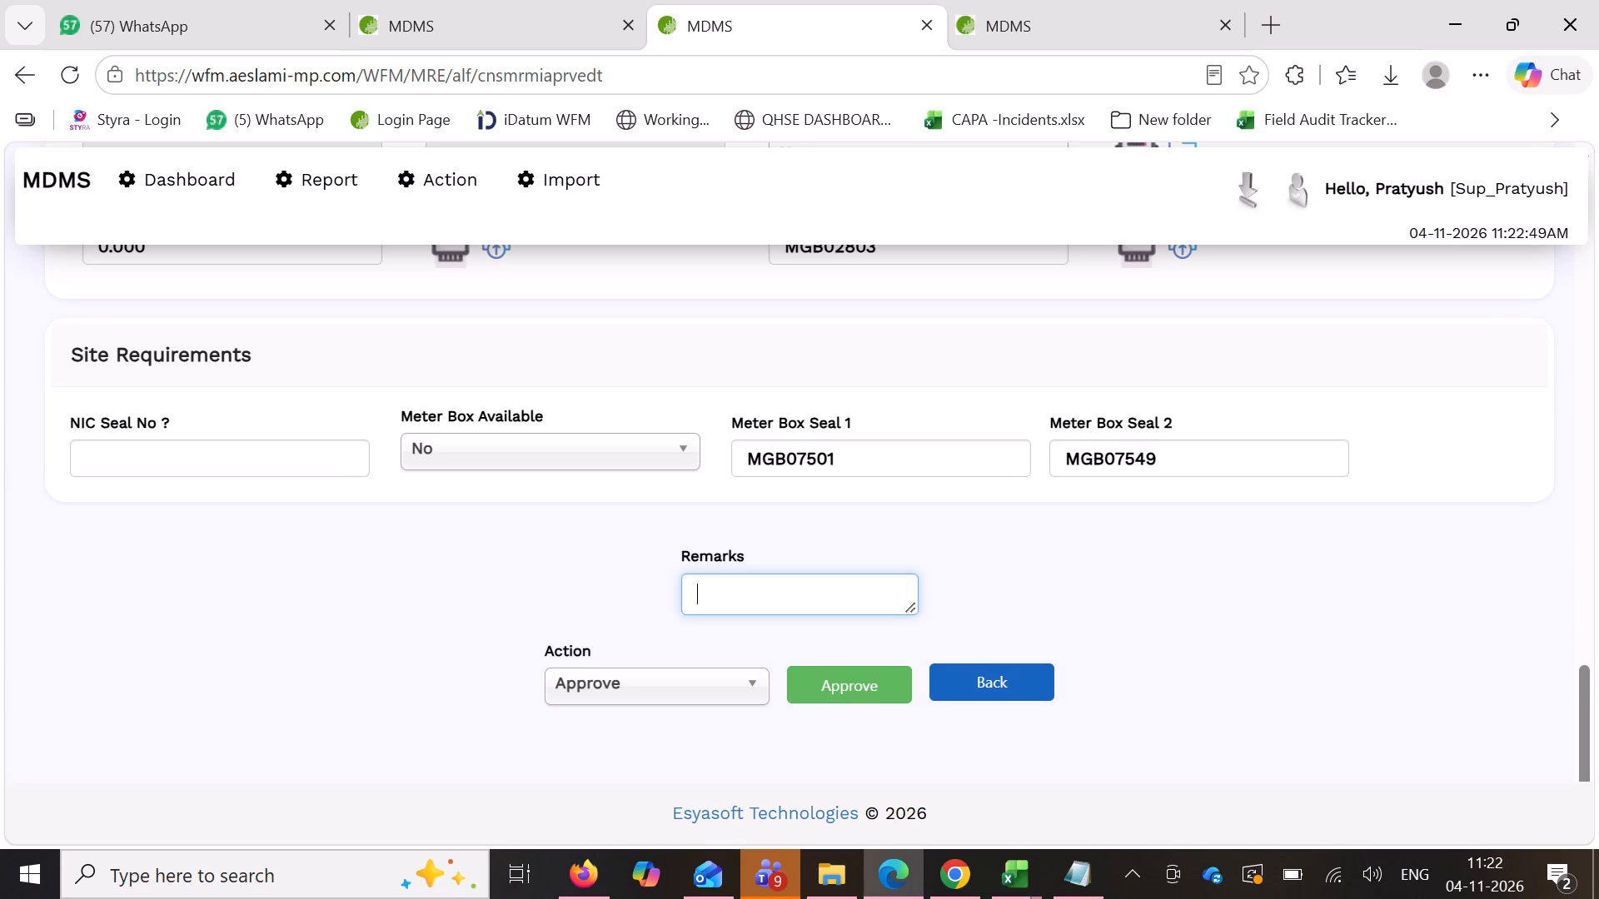
pyautogui.press('o')
pyautogui.press('k')
pyautogui.scroll(3, 1013, 536)
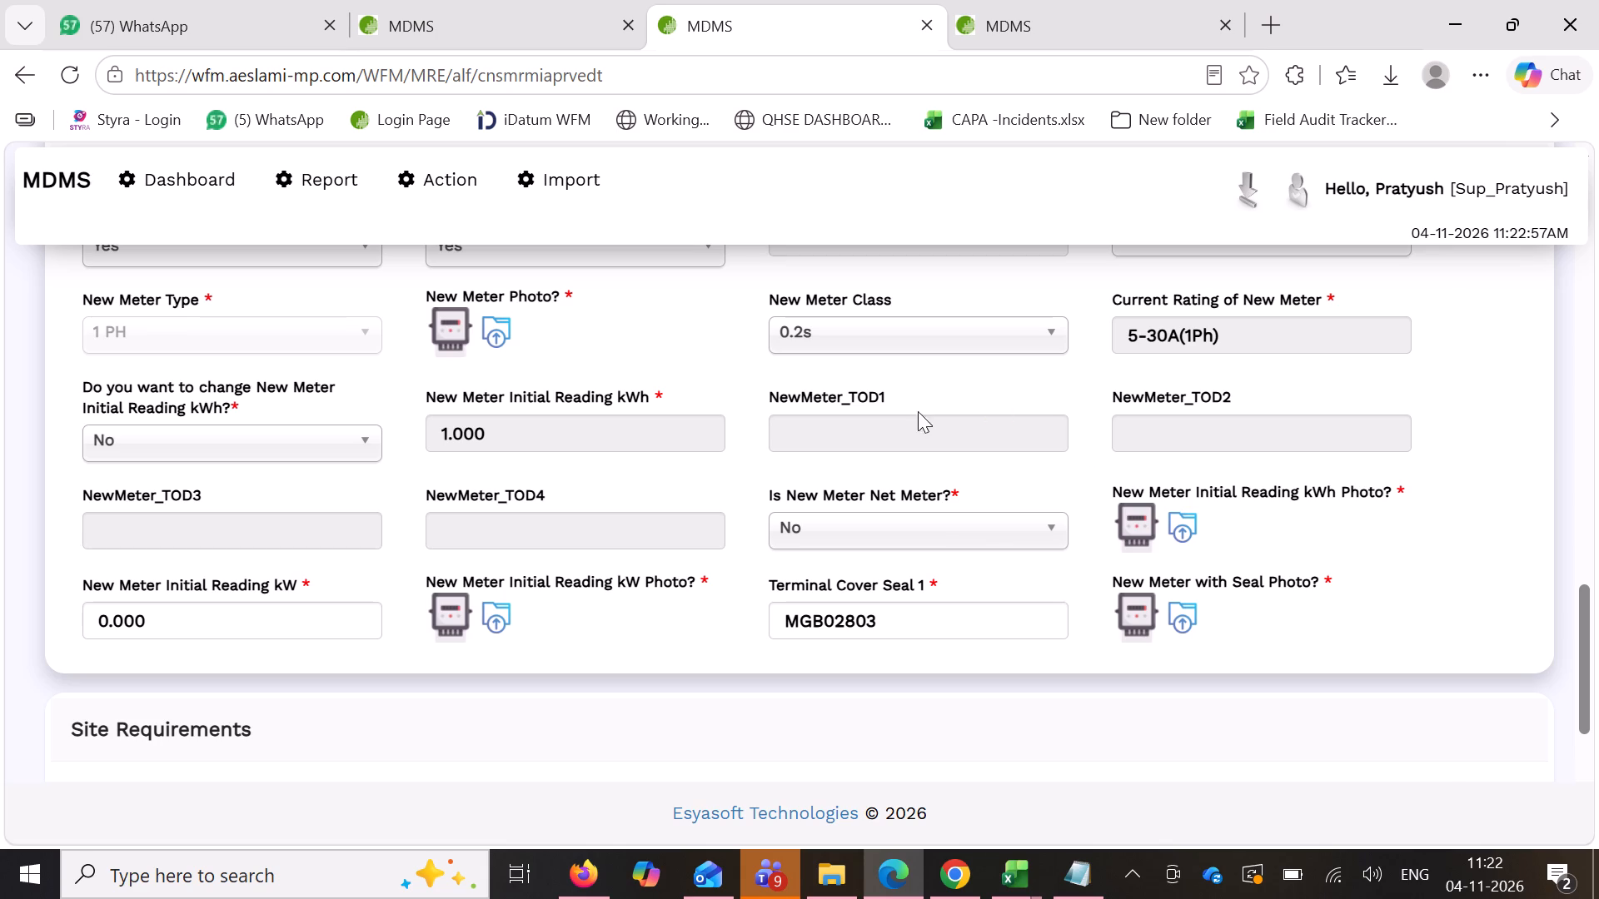
pyautogui.scroll(-5, 804, 552)
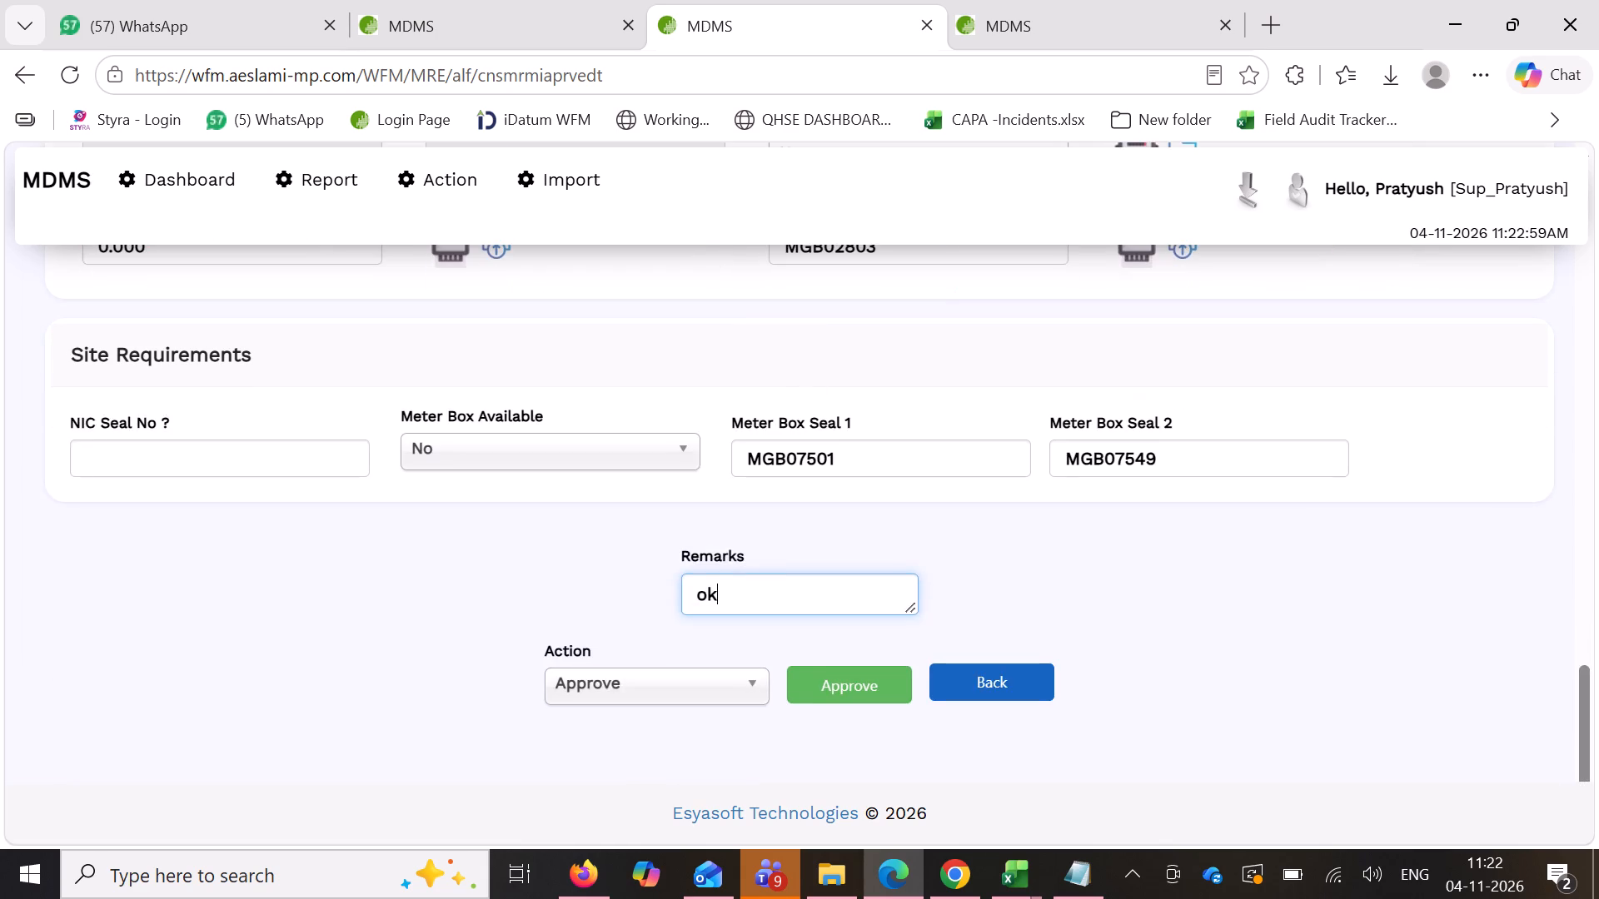
# Submit the approval of the current meter installation record.
pyautogui.click(834, 686)
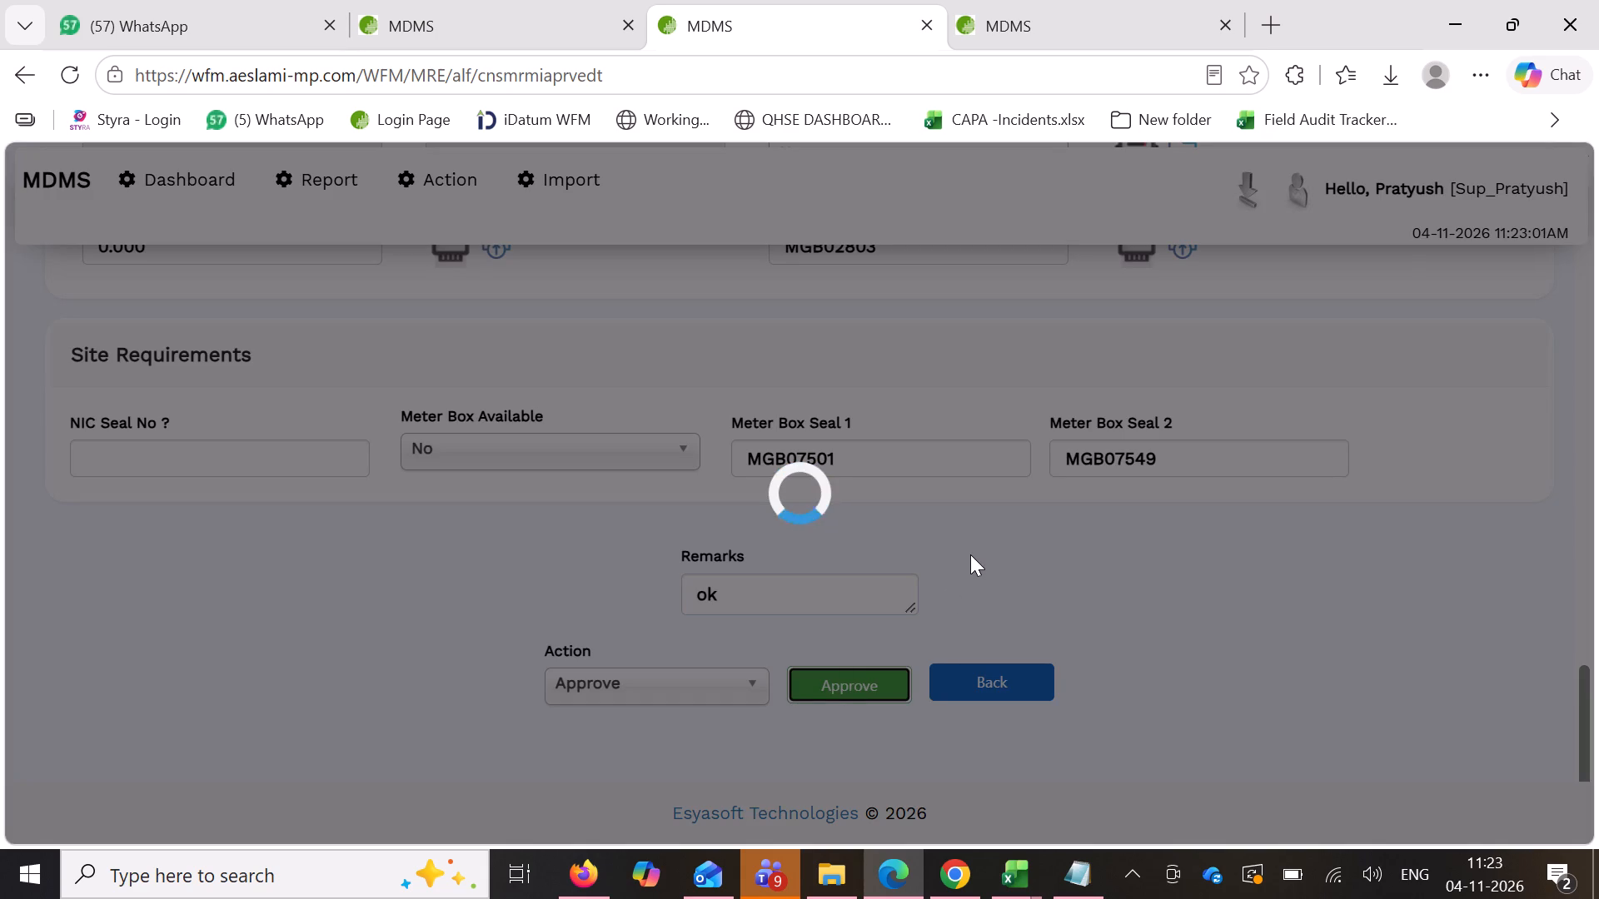
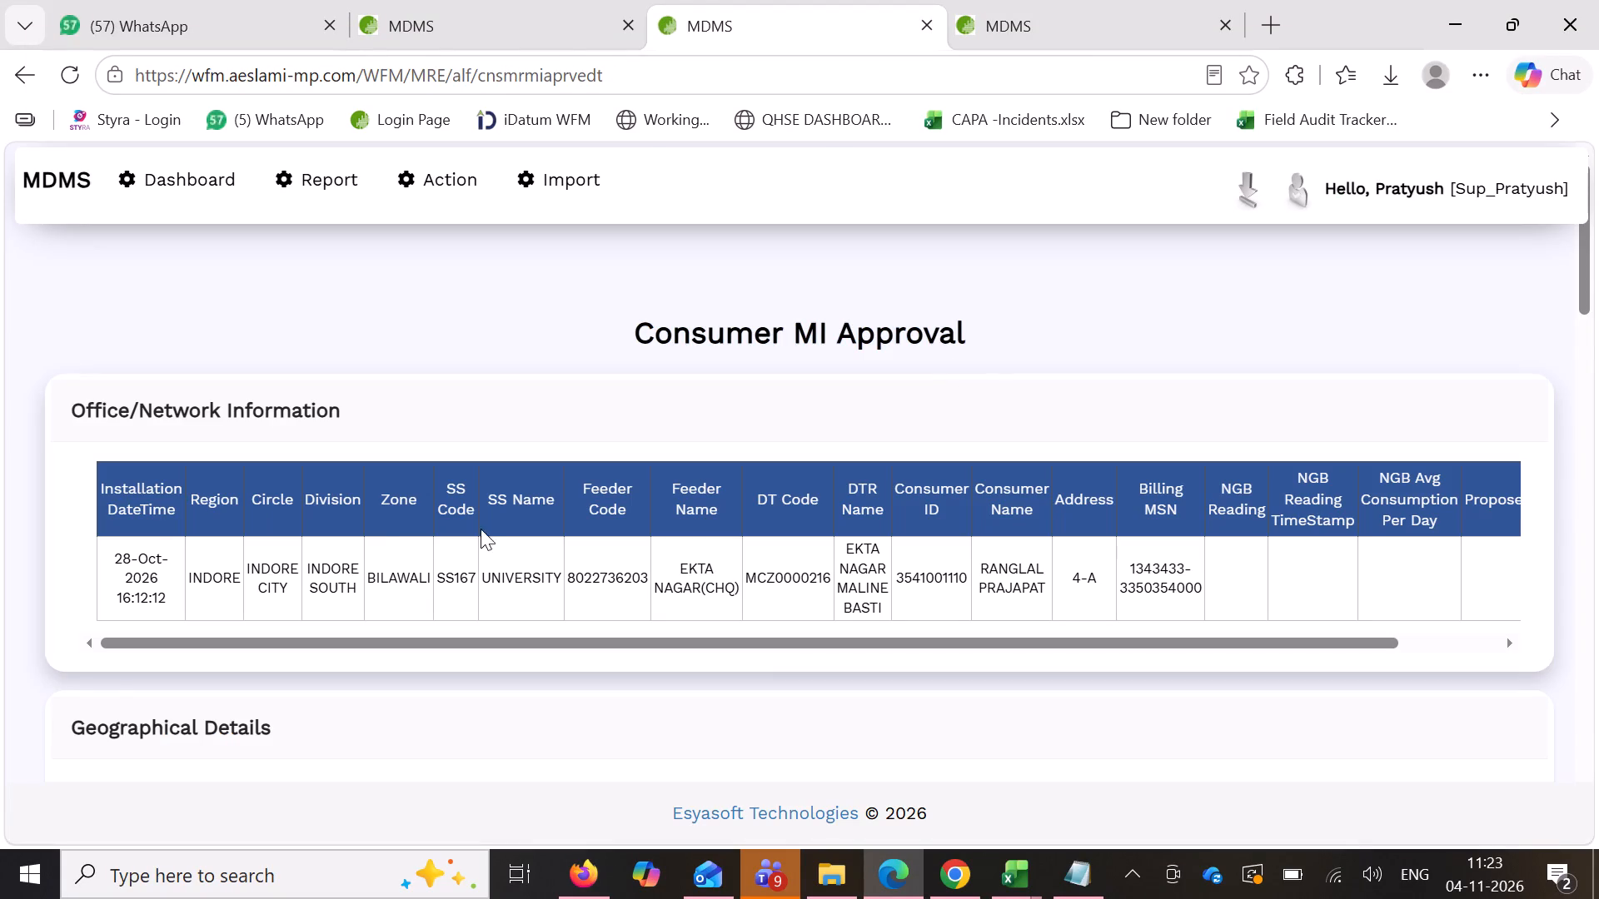
# Open the Old Meter Final Reading kW photo in the Consumer Details section of the record.
pyautogui.scroll(-7, 504, 484)
pyautogui.scroll(-1, 807, 436)
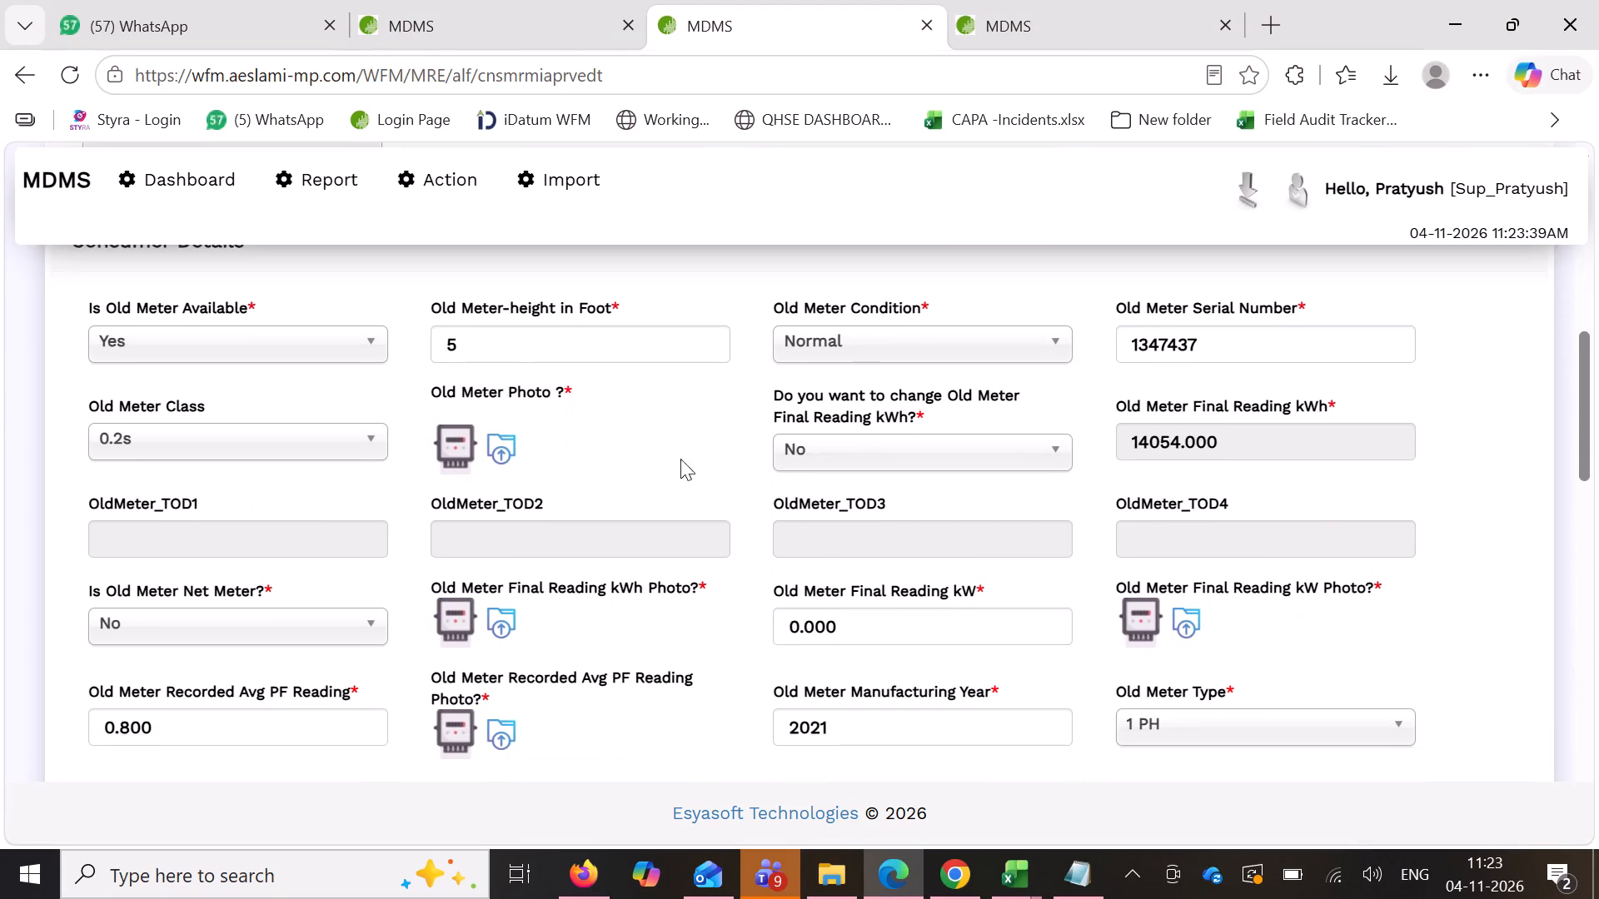
pyautogui.scroll(-1, 680, 459)
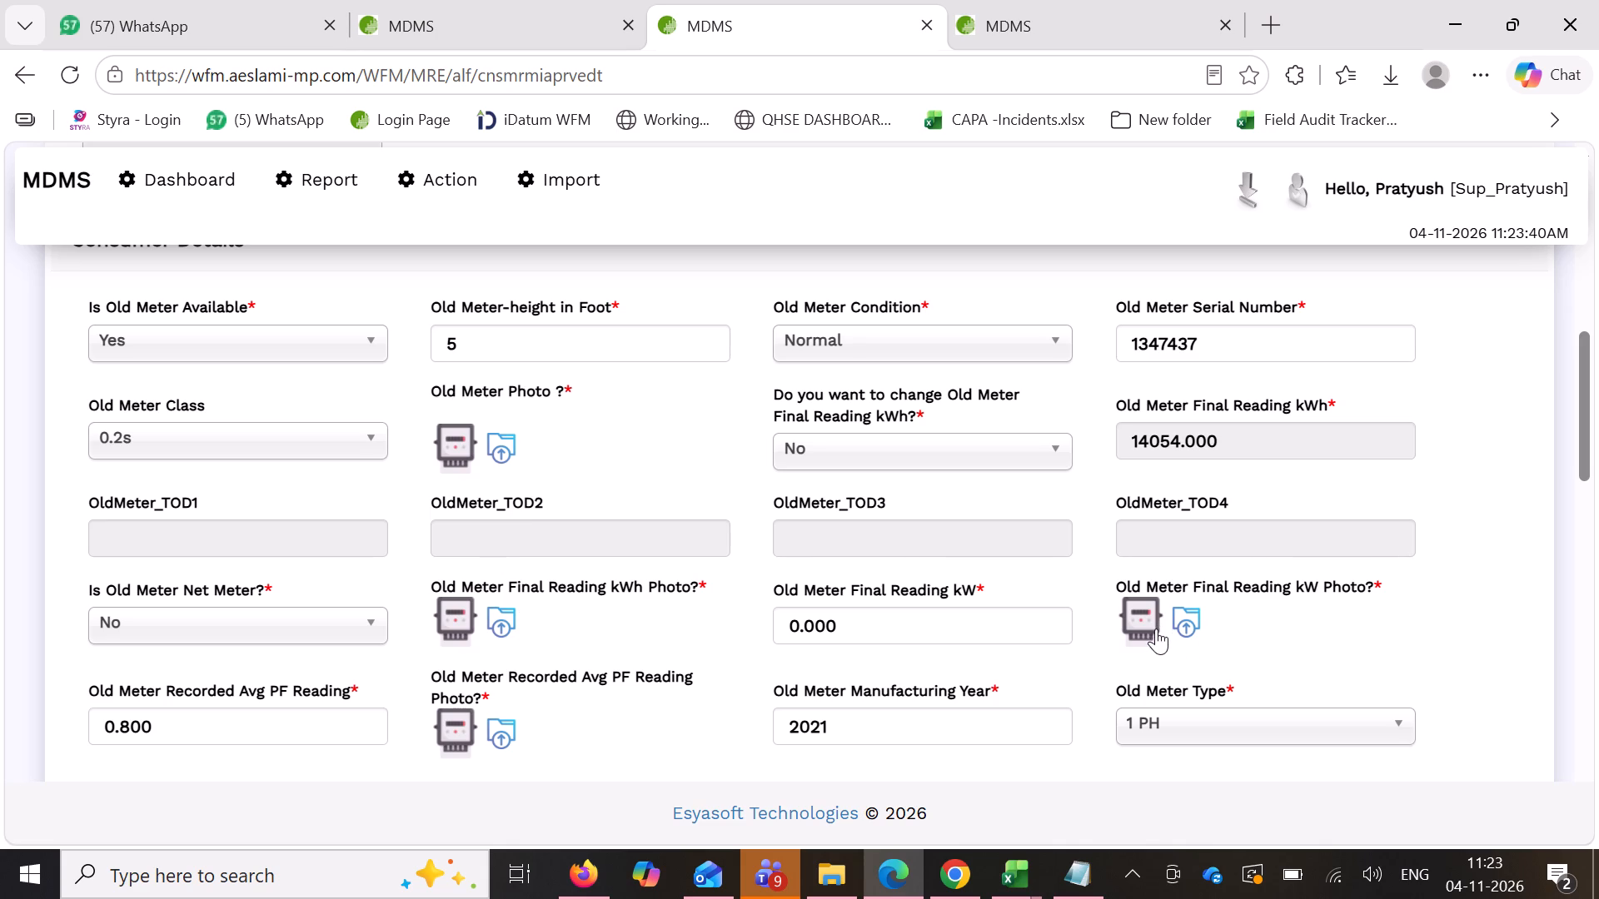
pyautogui.click(1149, 624)
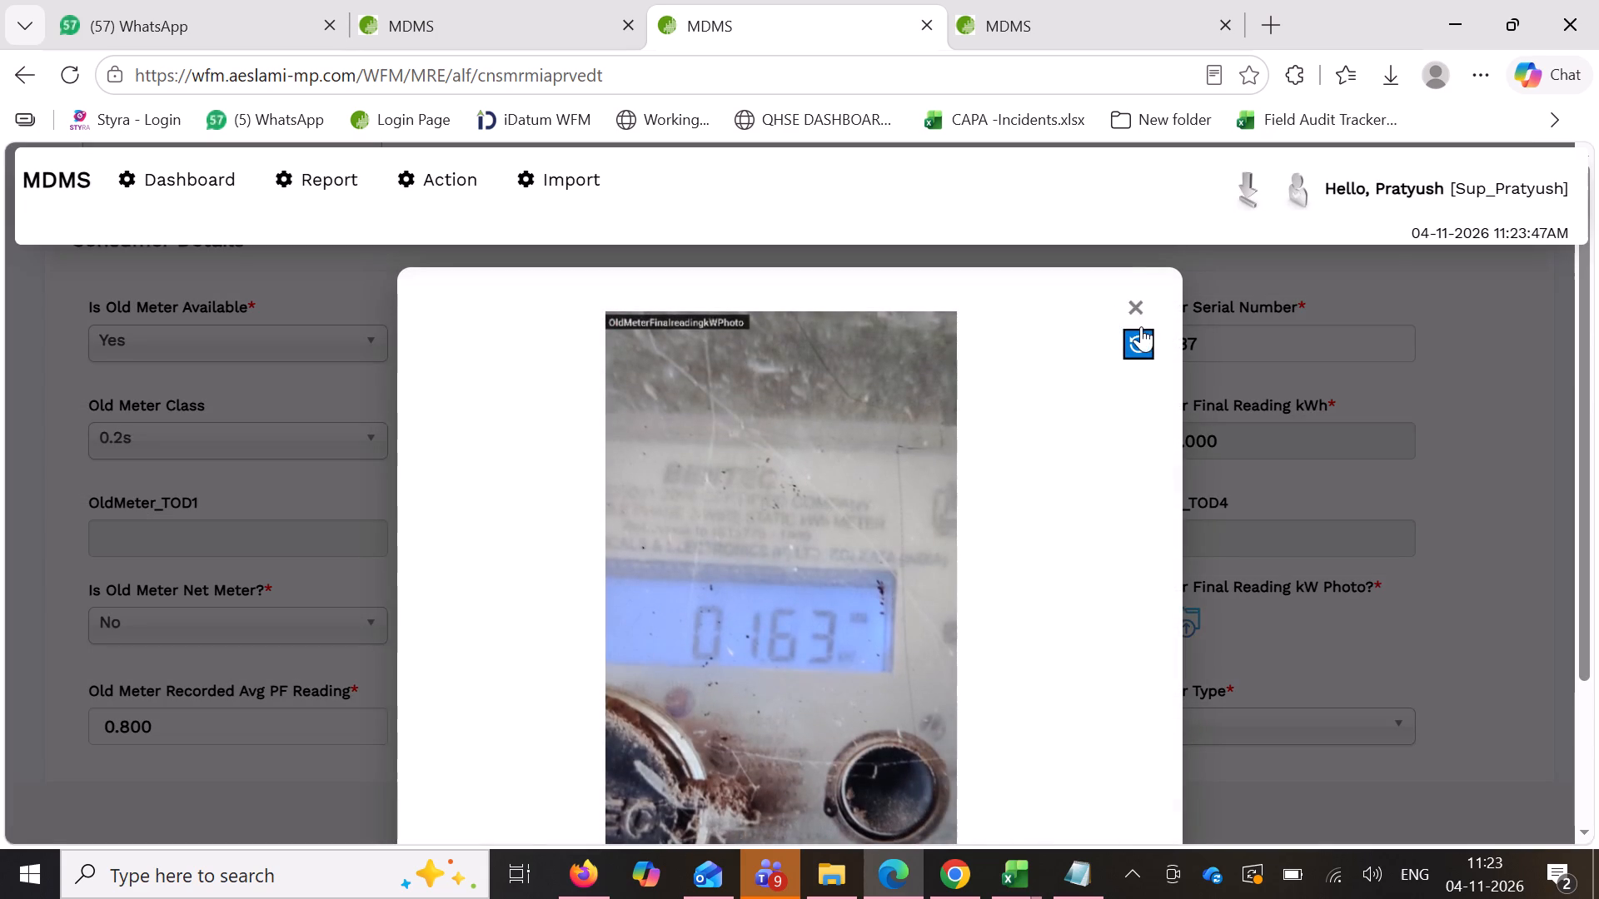
# Close the old meter kW photo and check the Old Meter Final Reading kWh photo against the recorded reading.
pyautogui.click(1142, 315)
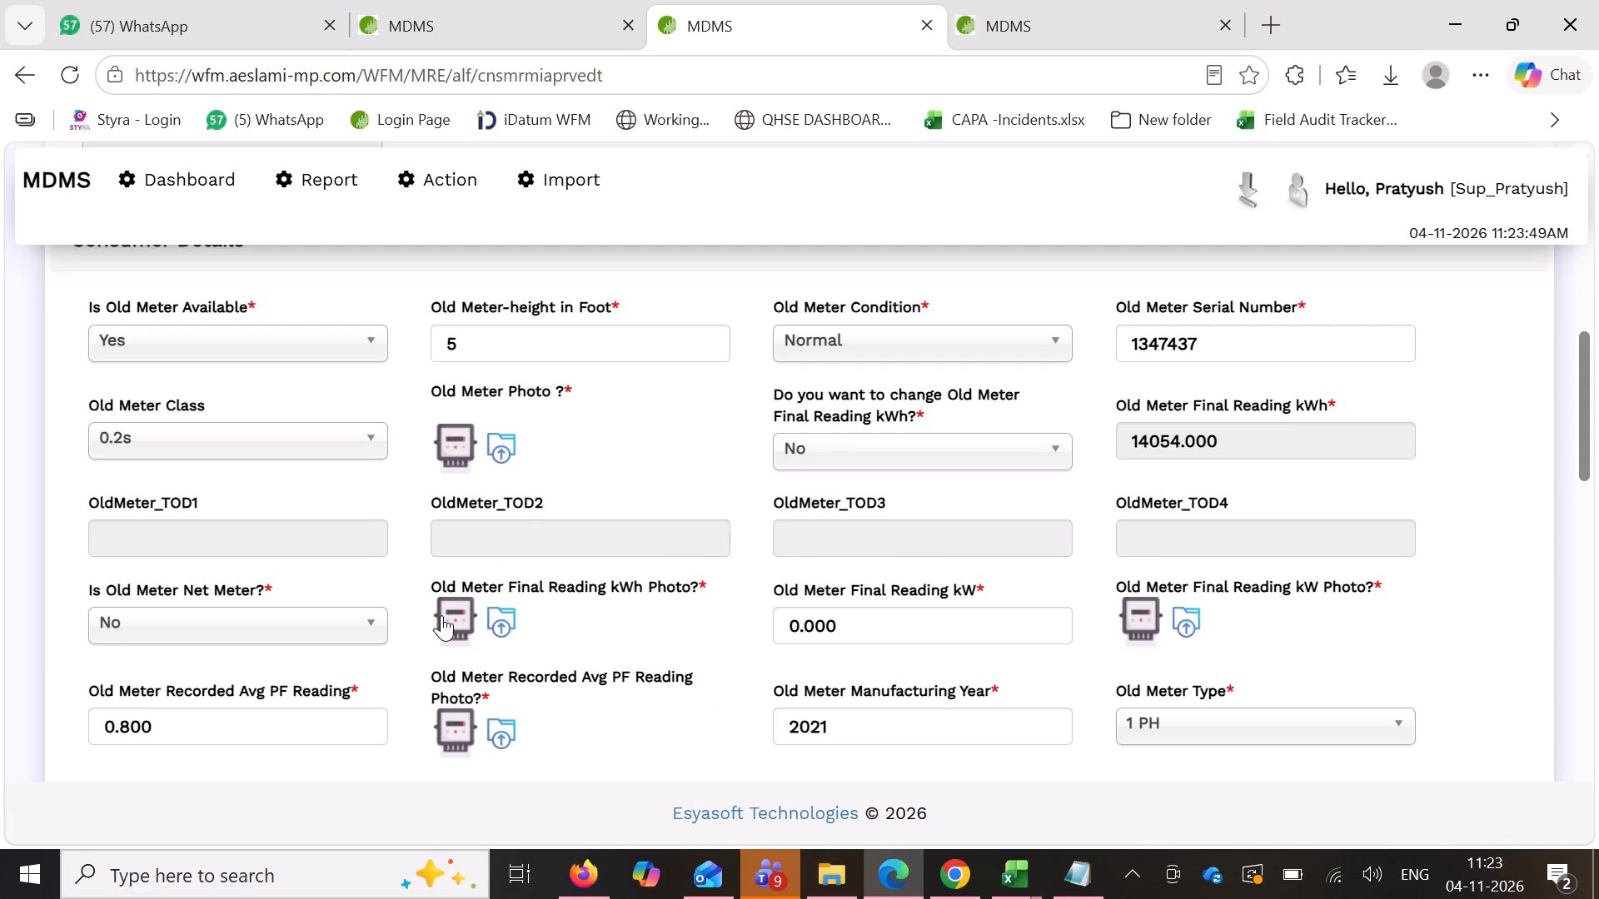
pyautogui.click(441, 615)
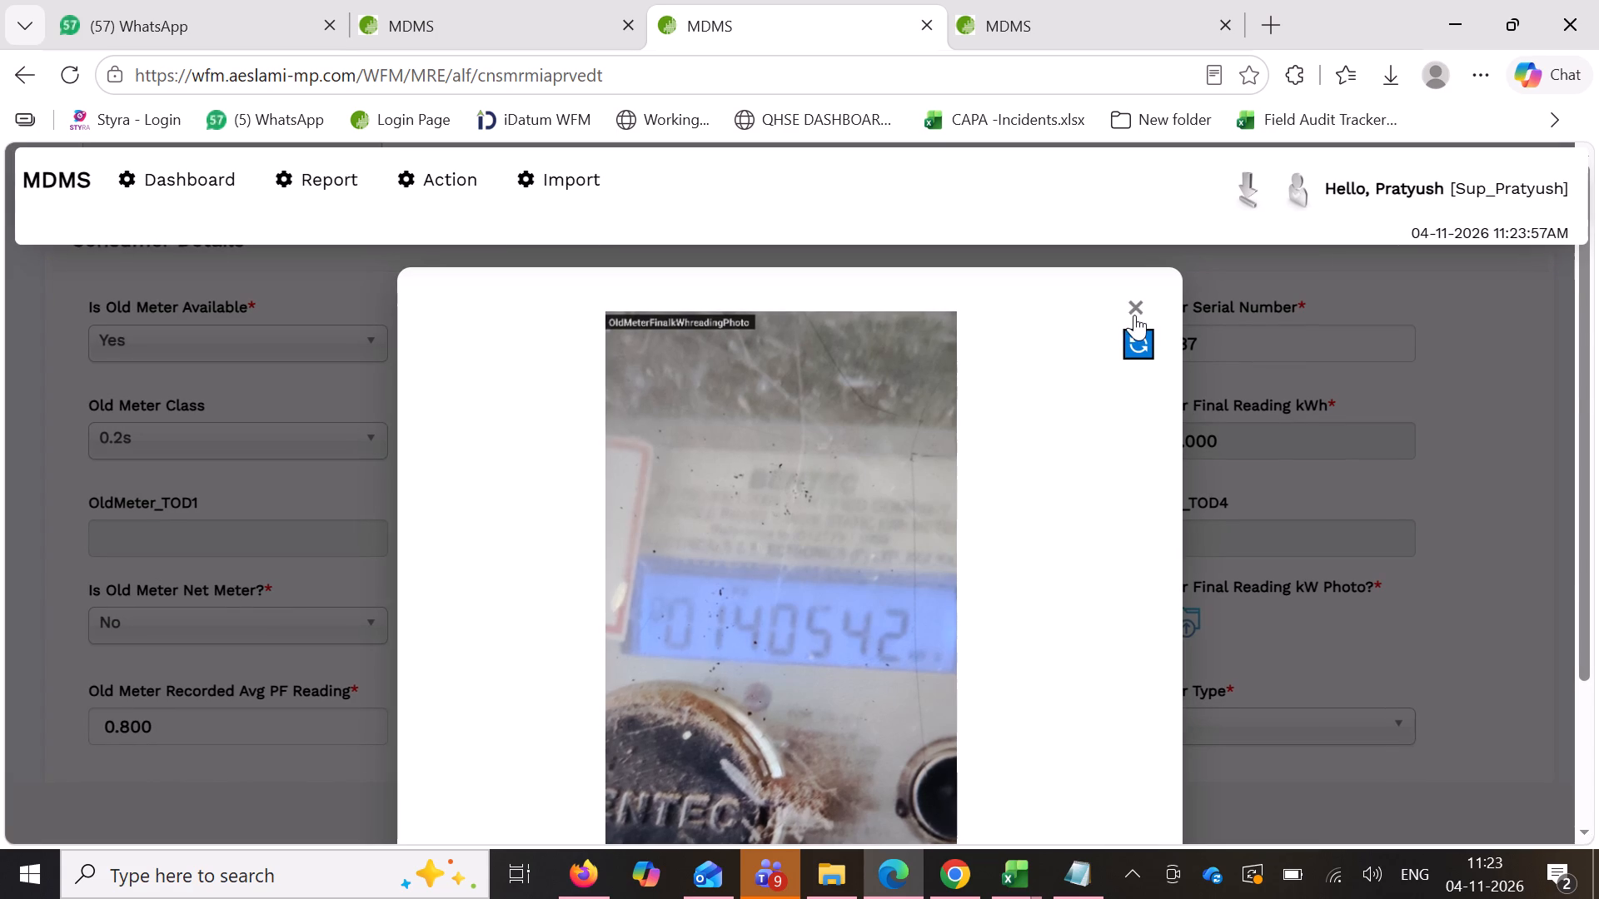
pyautogui.click(1133, 313)
# Check the New Meter Initial Reading kWh photo against the recorded serial number and initial reading, closing it when done.
pyautogui.scroll(-5, 715, 546)
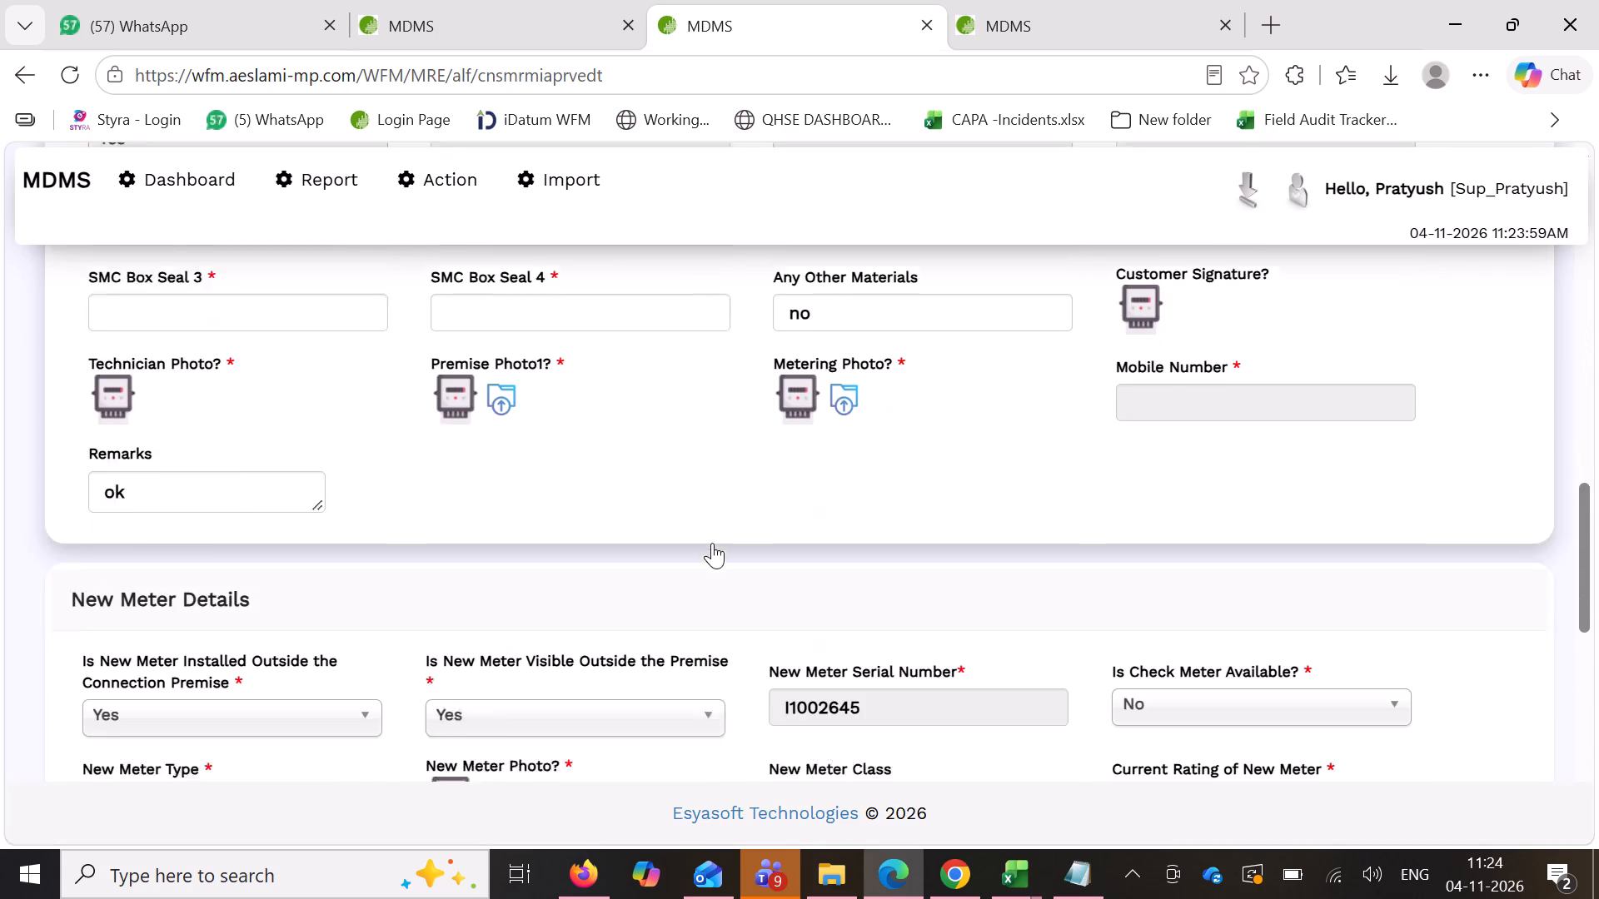
pyautogui.scroll(-5, 712, 543)
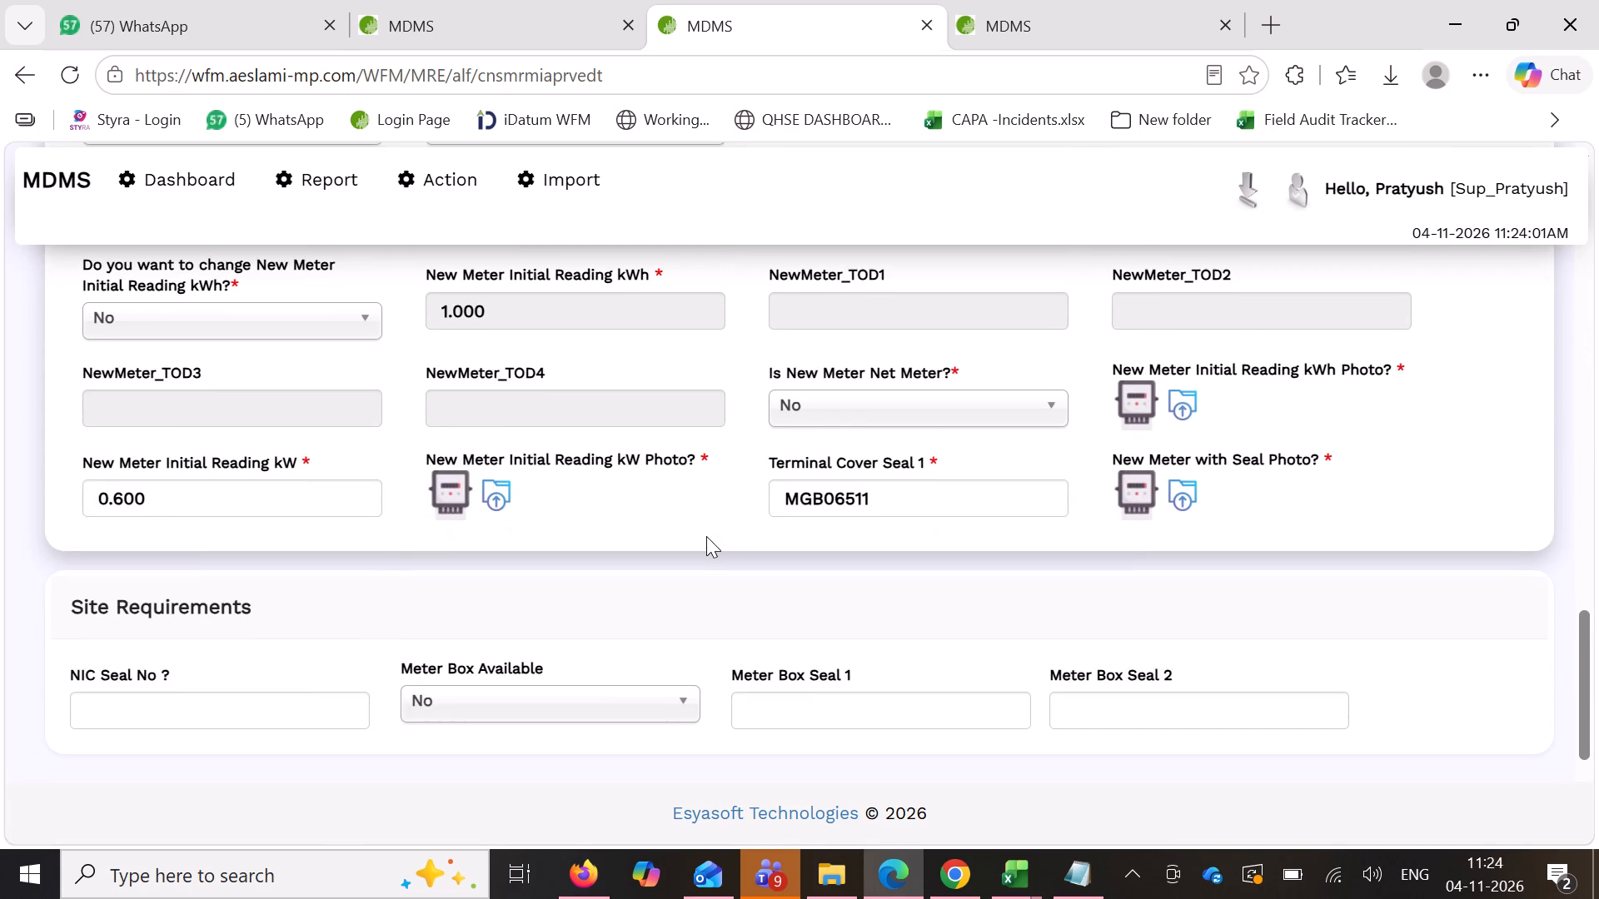
pyautogui.scroll(1, 823, 495)
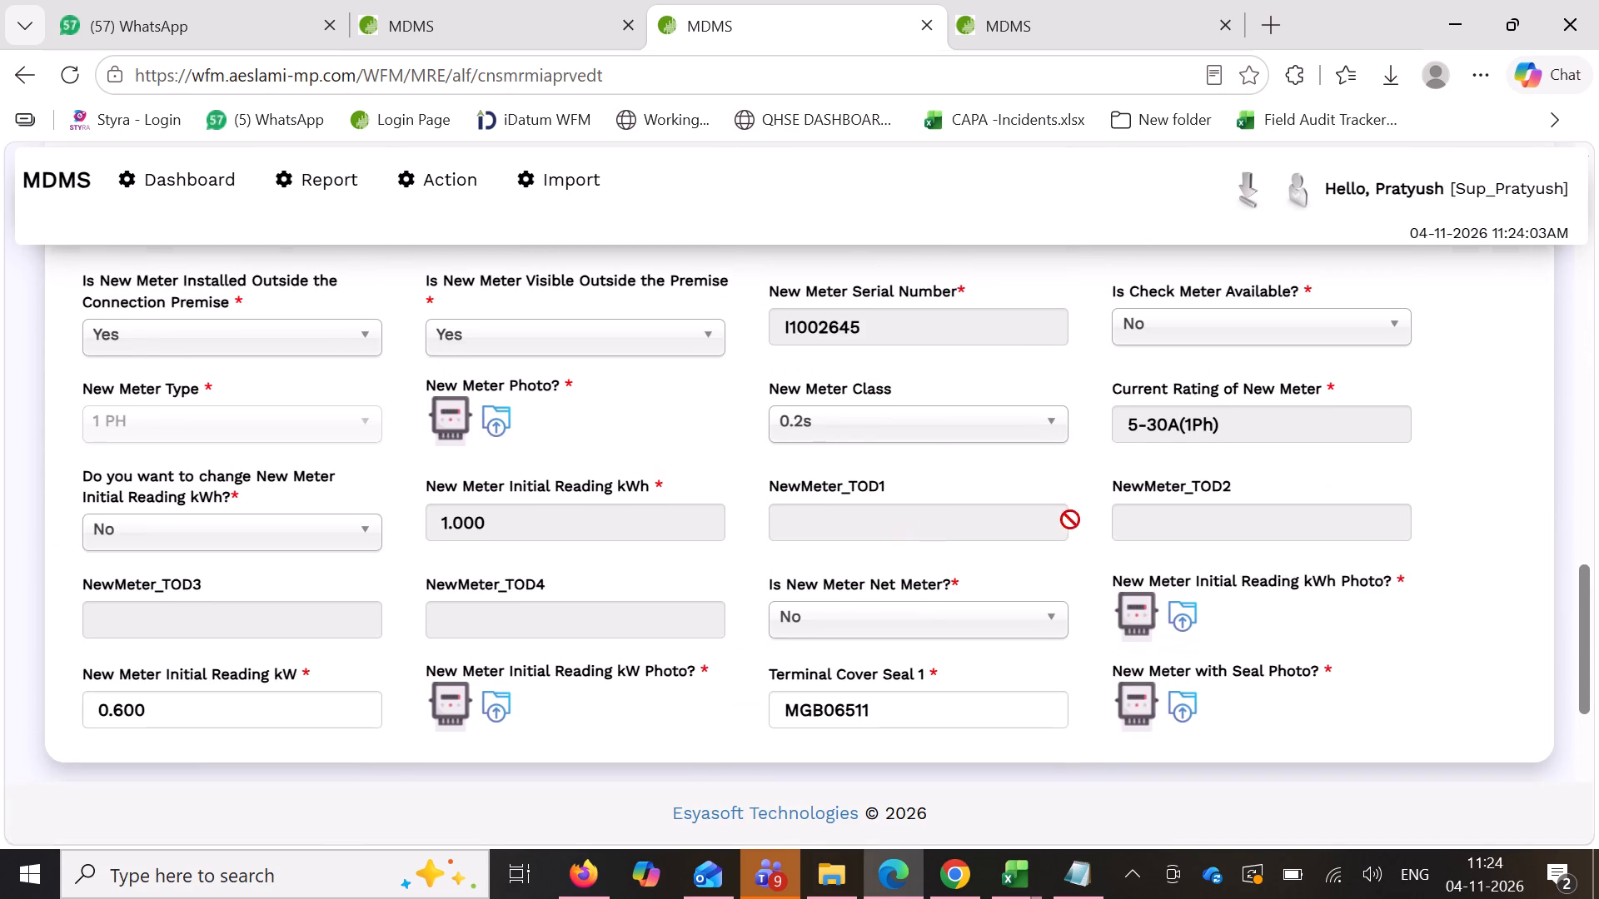
pyautogui.scroll(1, 1070, 519)
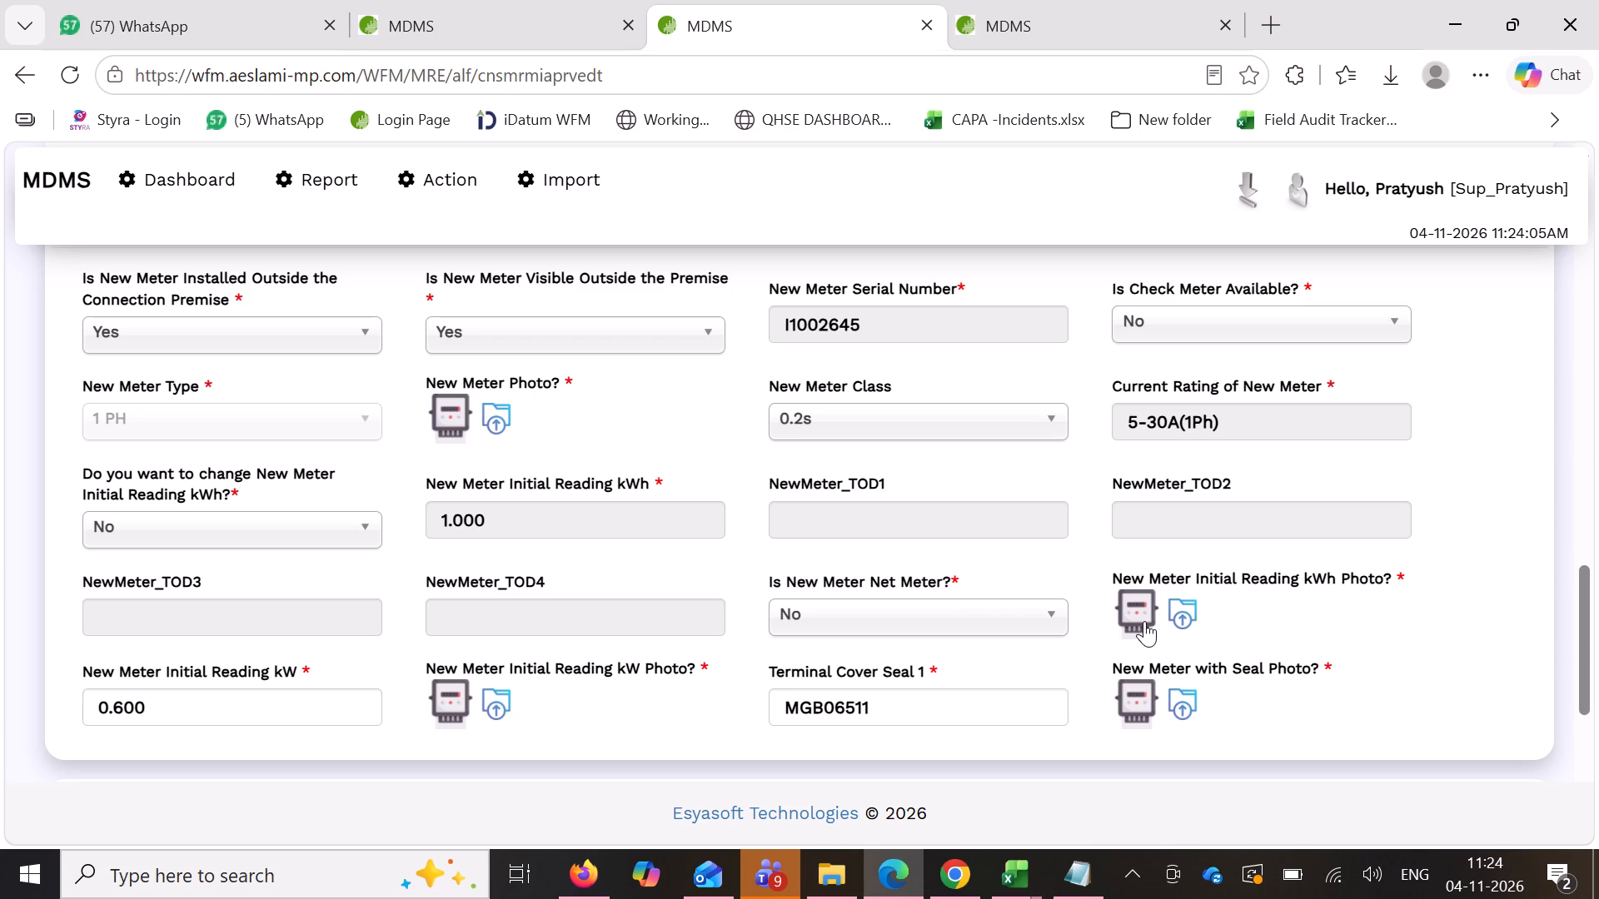
pyautogui.click(1144, 621)
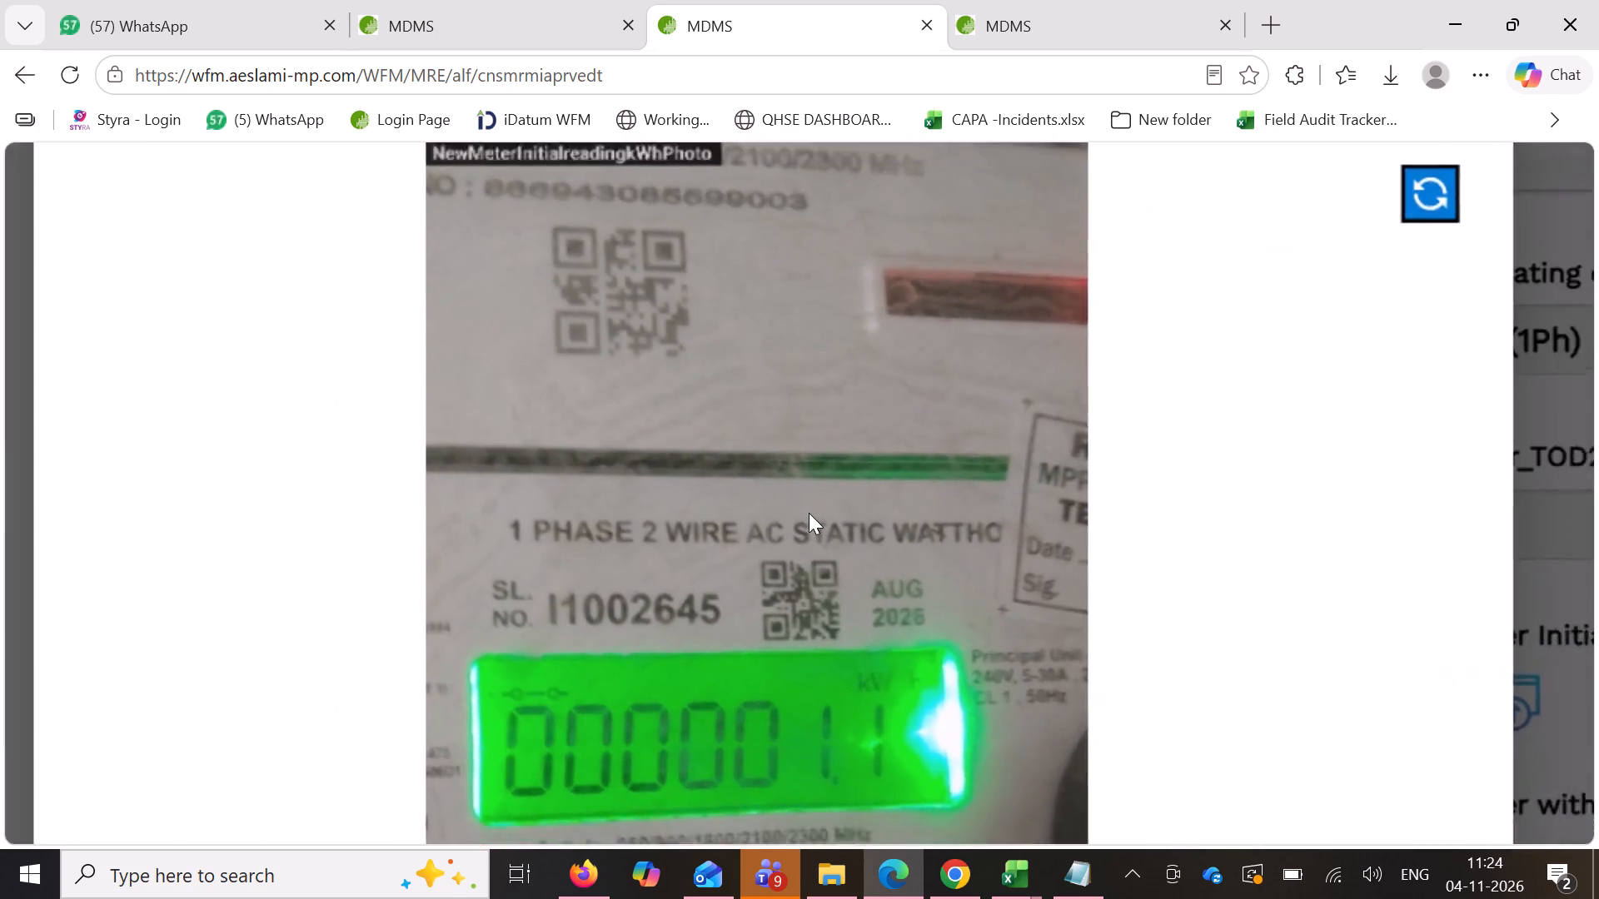
pyautogui.click(1133, 313)
# Enter the remark "ok", approve the record and return to the pending list.
pyautogui.scroll(-2, 762, 590)
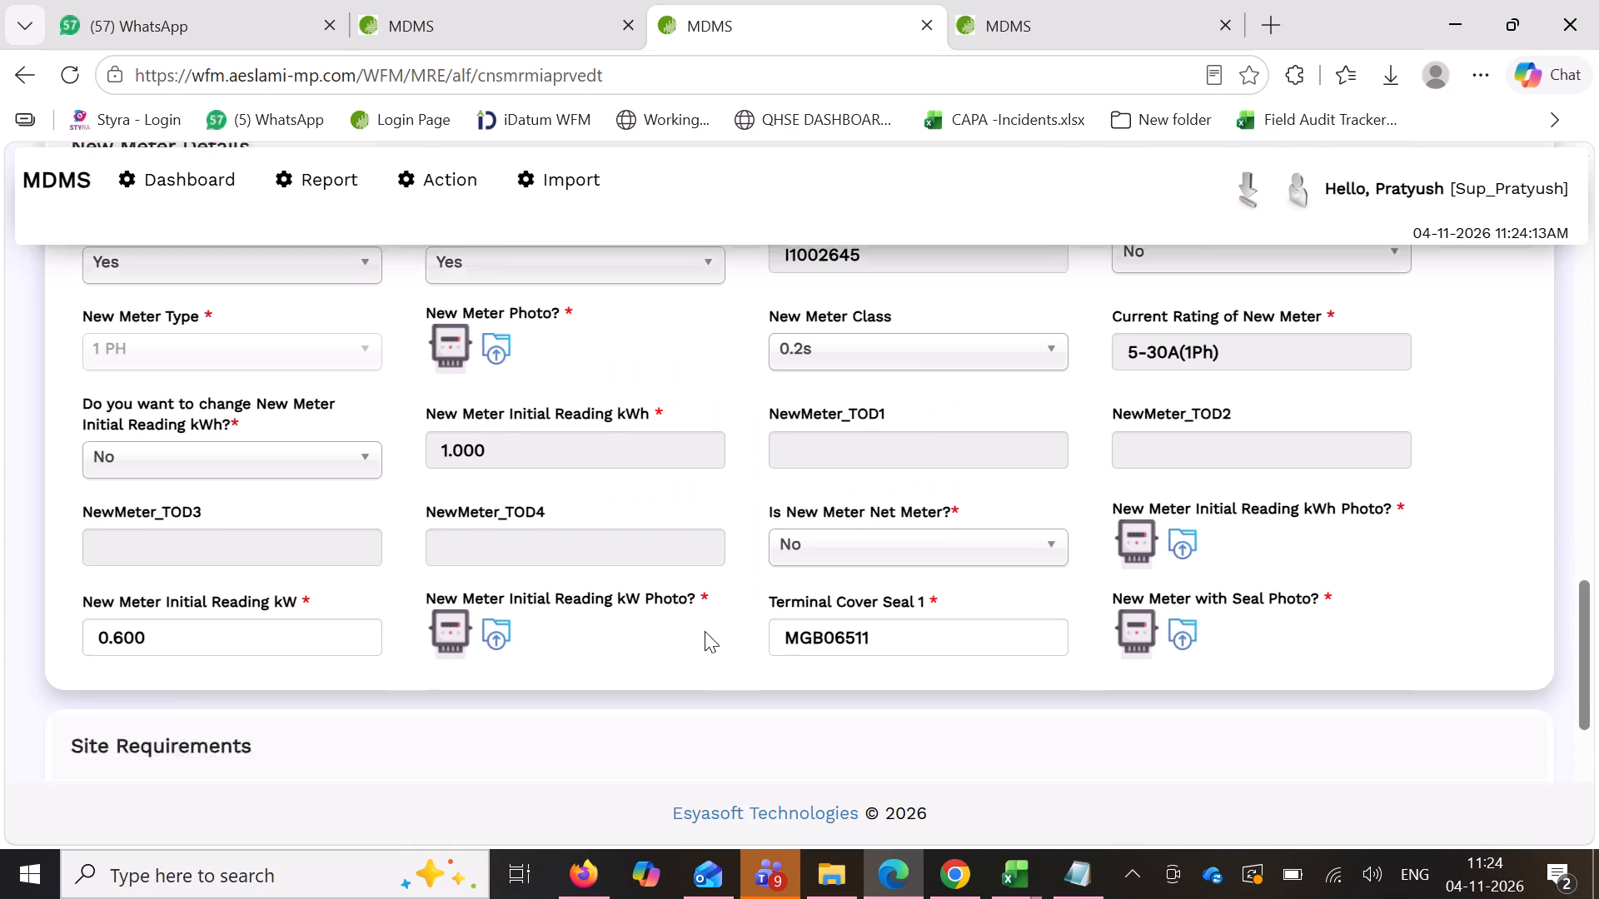
pyautogui.scroll(-1, 705, 631)
pyautogui.click(726, 668)
pyautogui.write('ok')
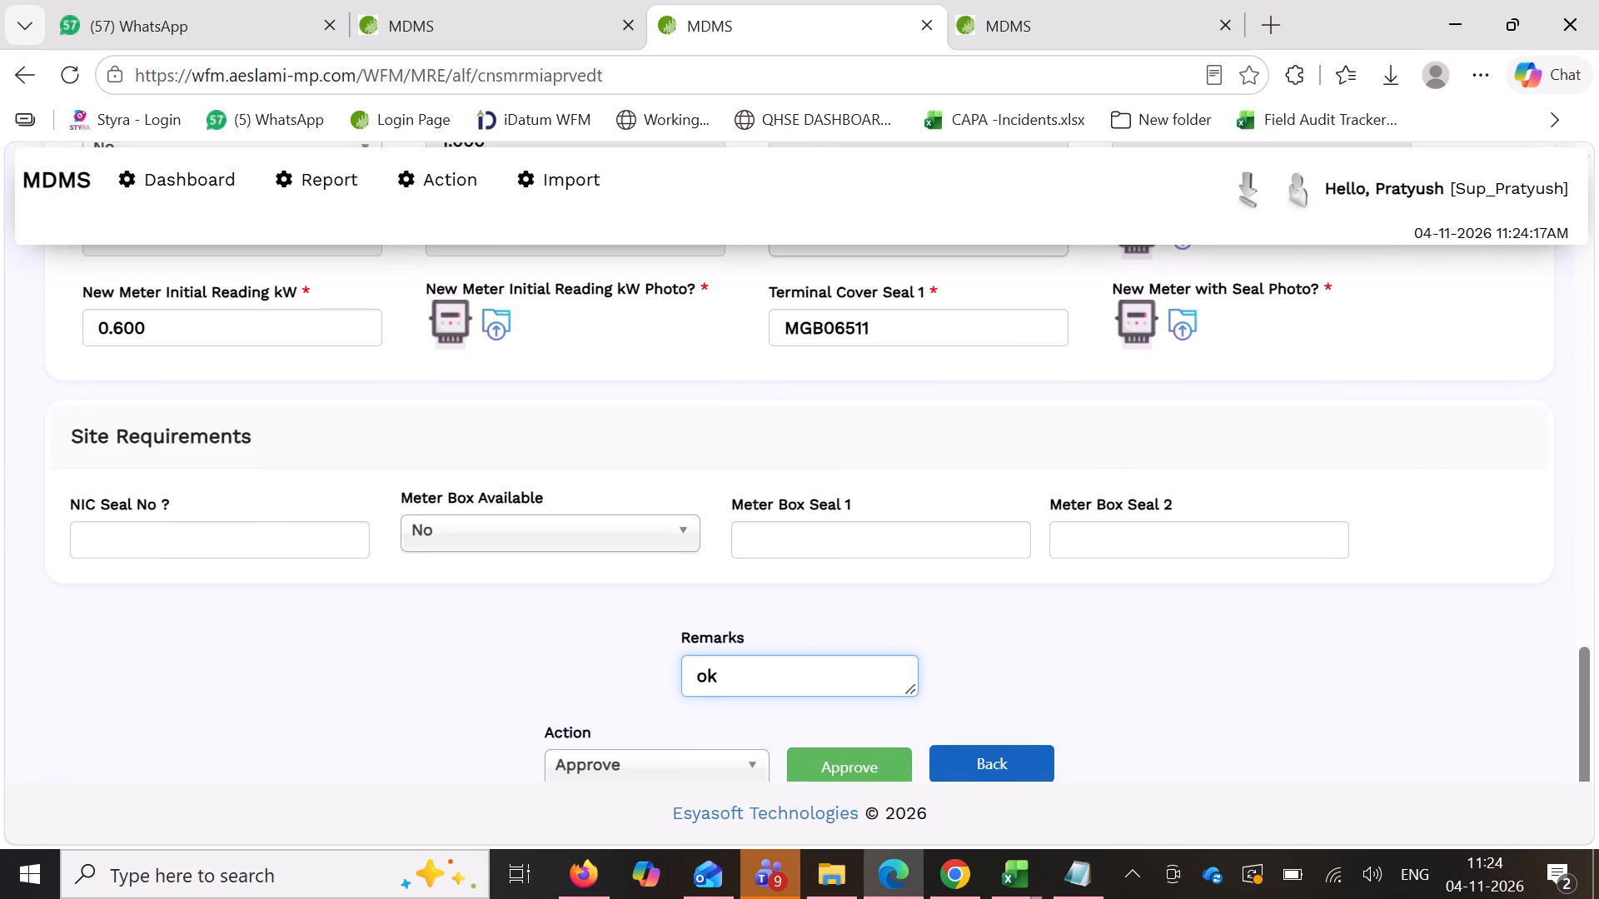
pyautogui.press('Tab')
pyautogui.press('Tab')
pyautogui.press('\\')
pyautogui.press('Return')
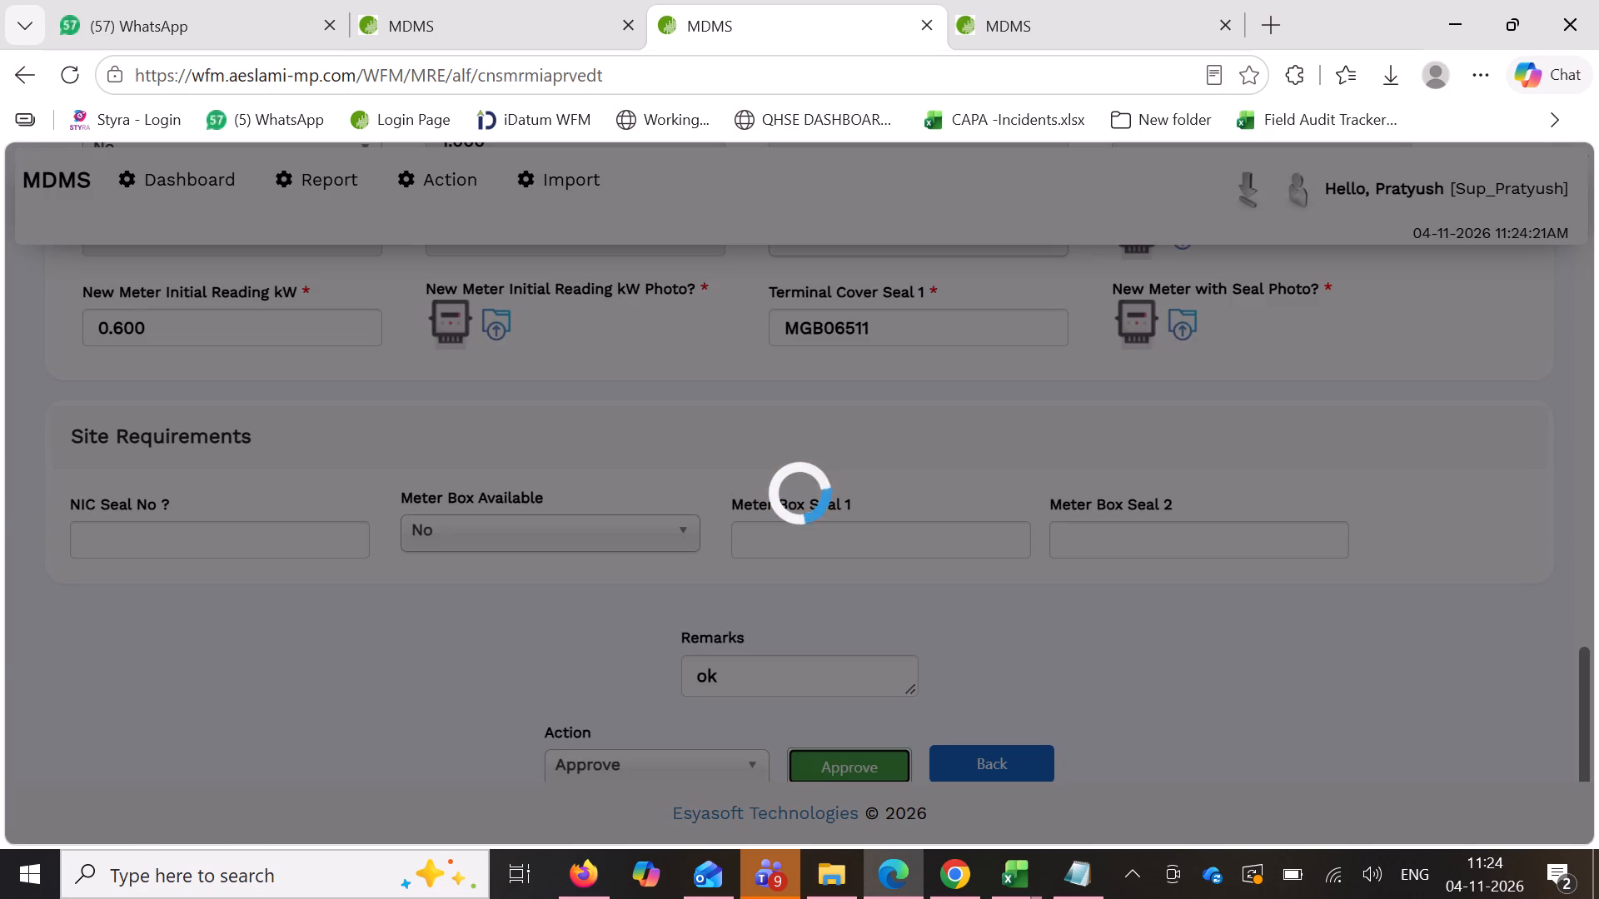
pyautogui.press('Return')
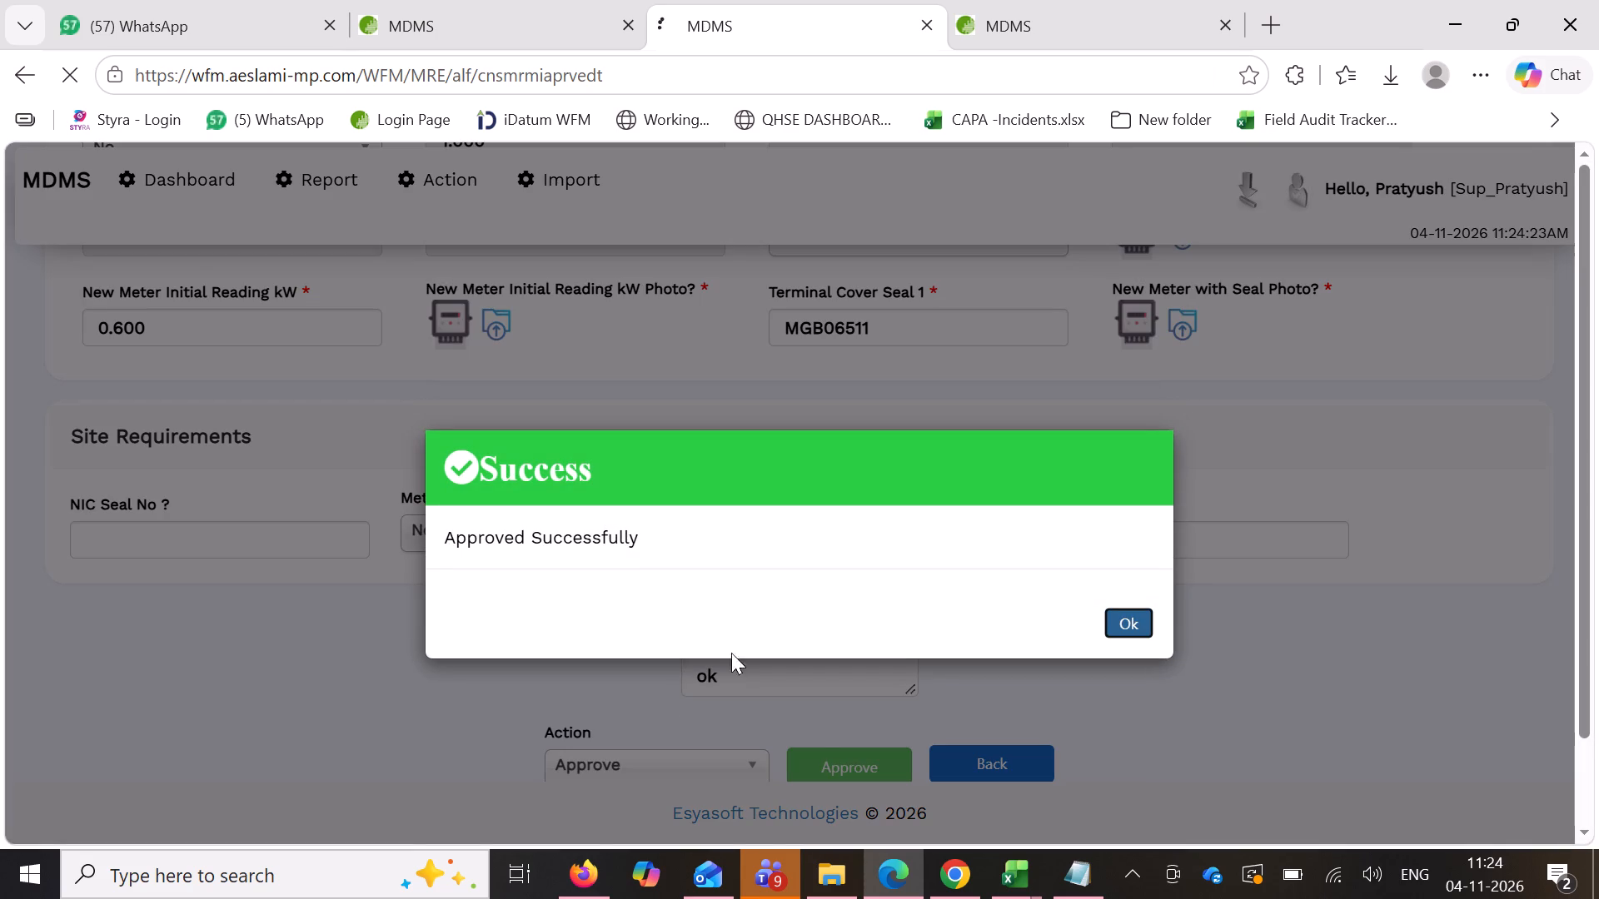
pyautogui.click(1116, 623)
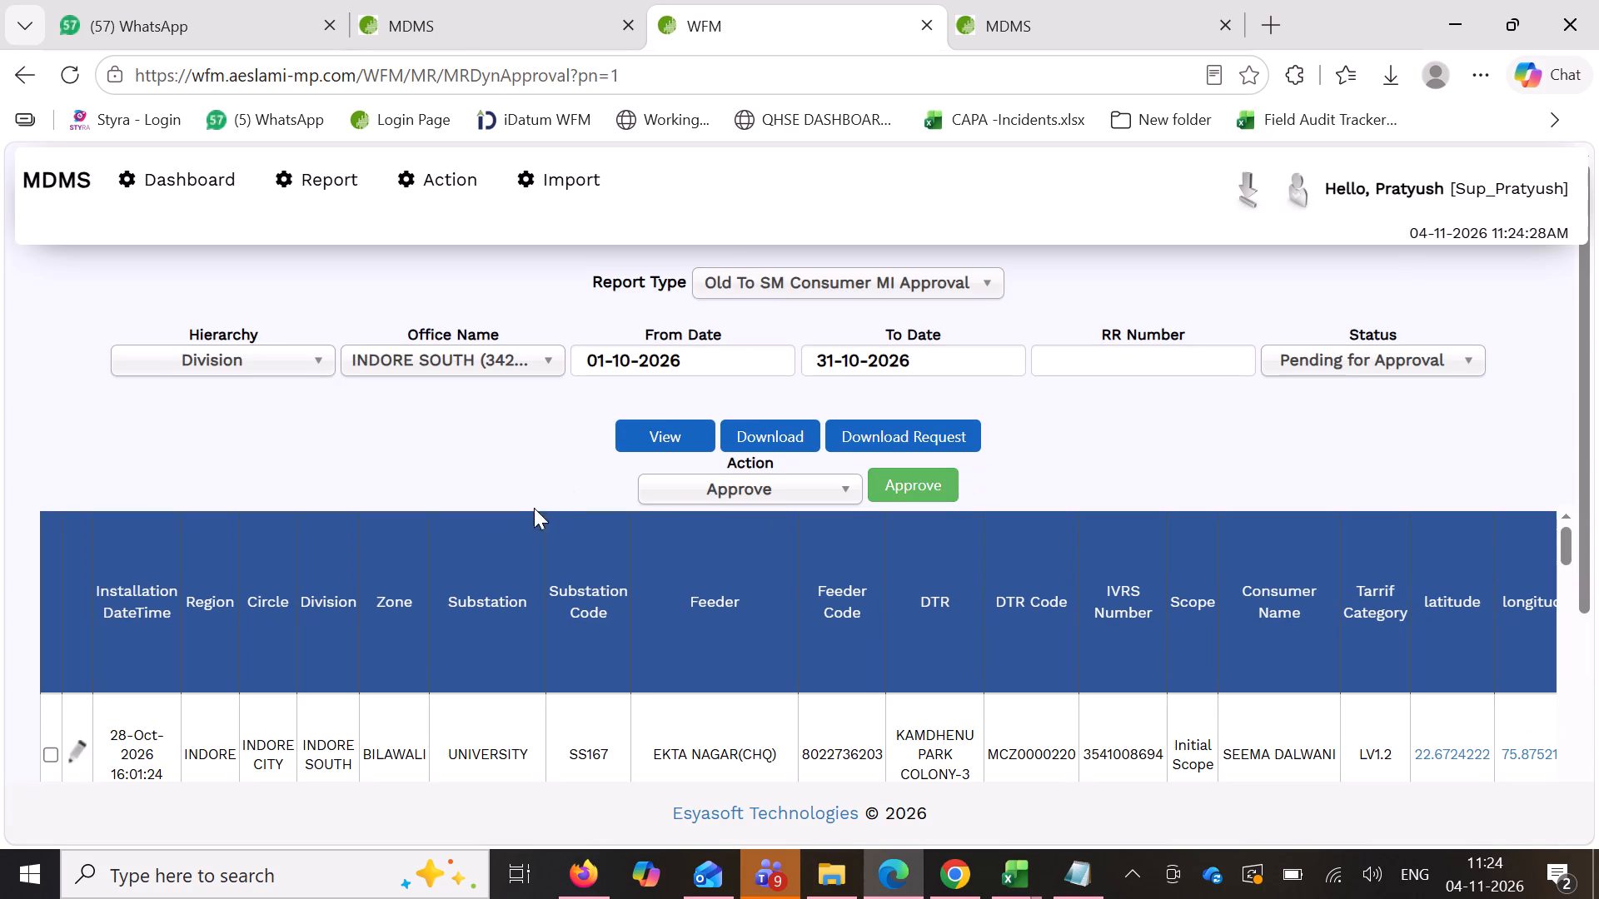
# Open the pending record installed 28-Oct-2026 16:01:24 for editing and check its Old Meter Final Reading kWh photo.
pyautogui.click(73, 749)
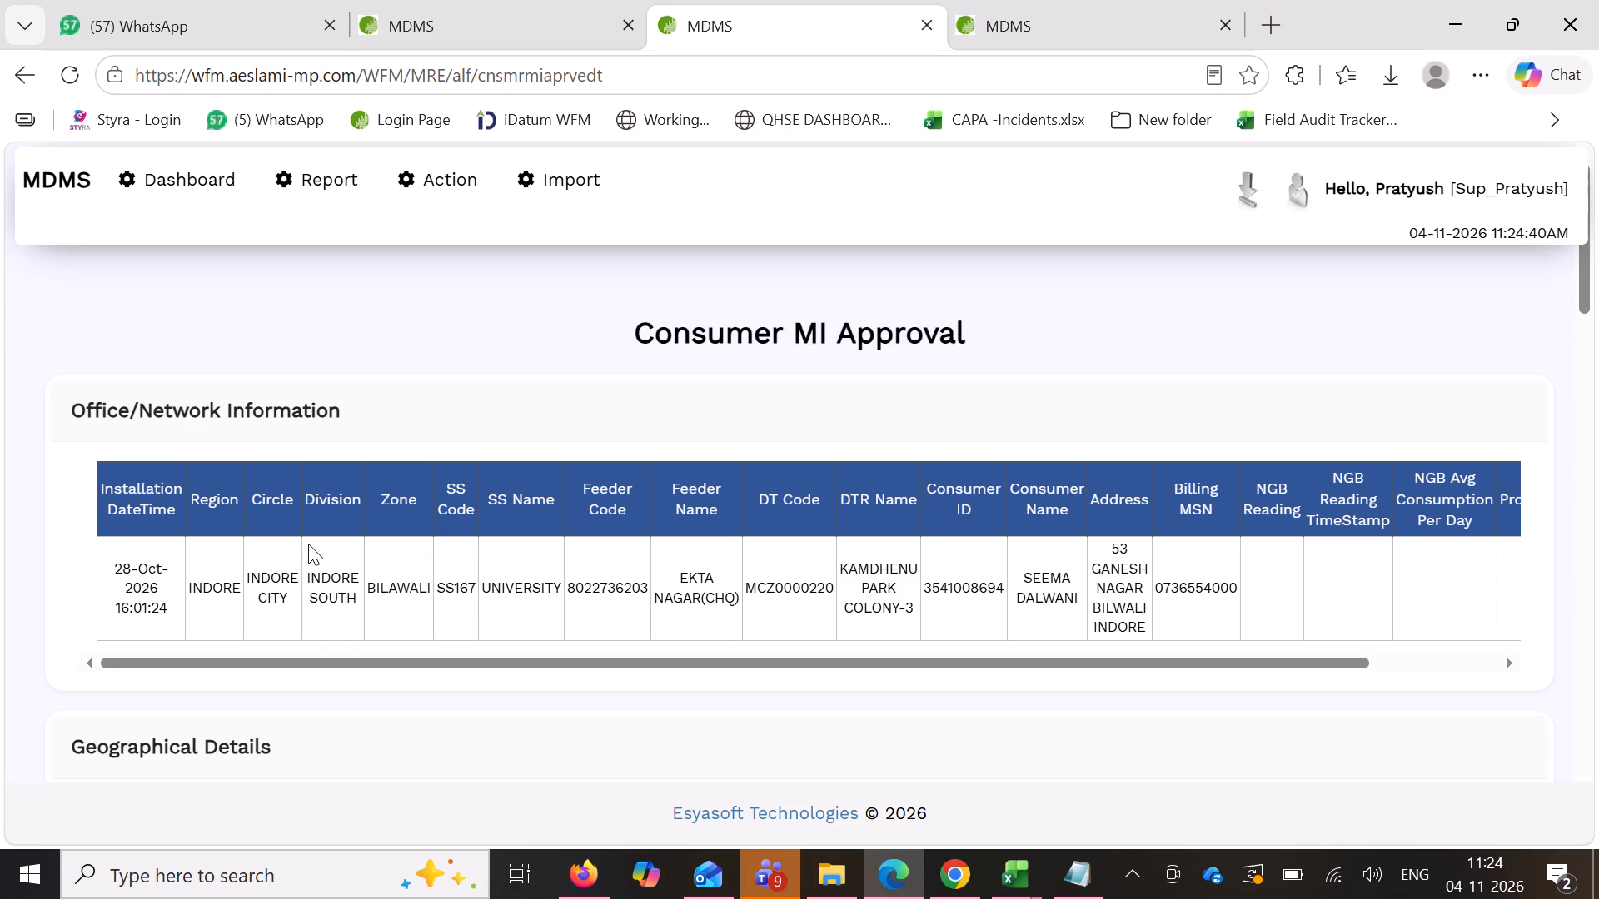
pyautogui.scroll(-8, 352, 474)
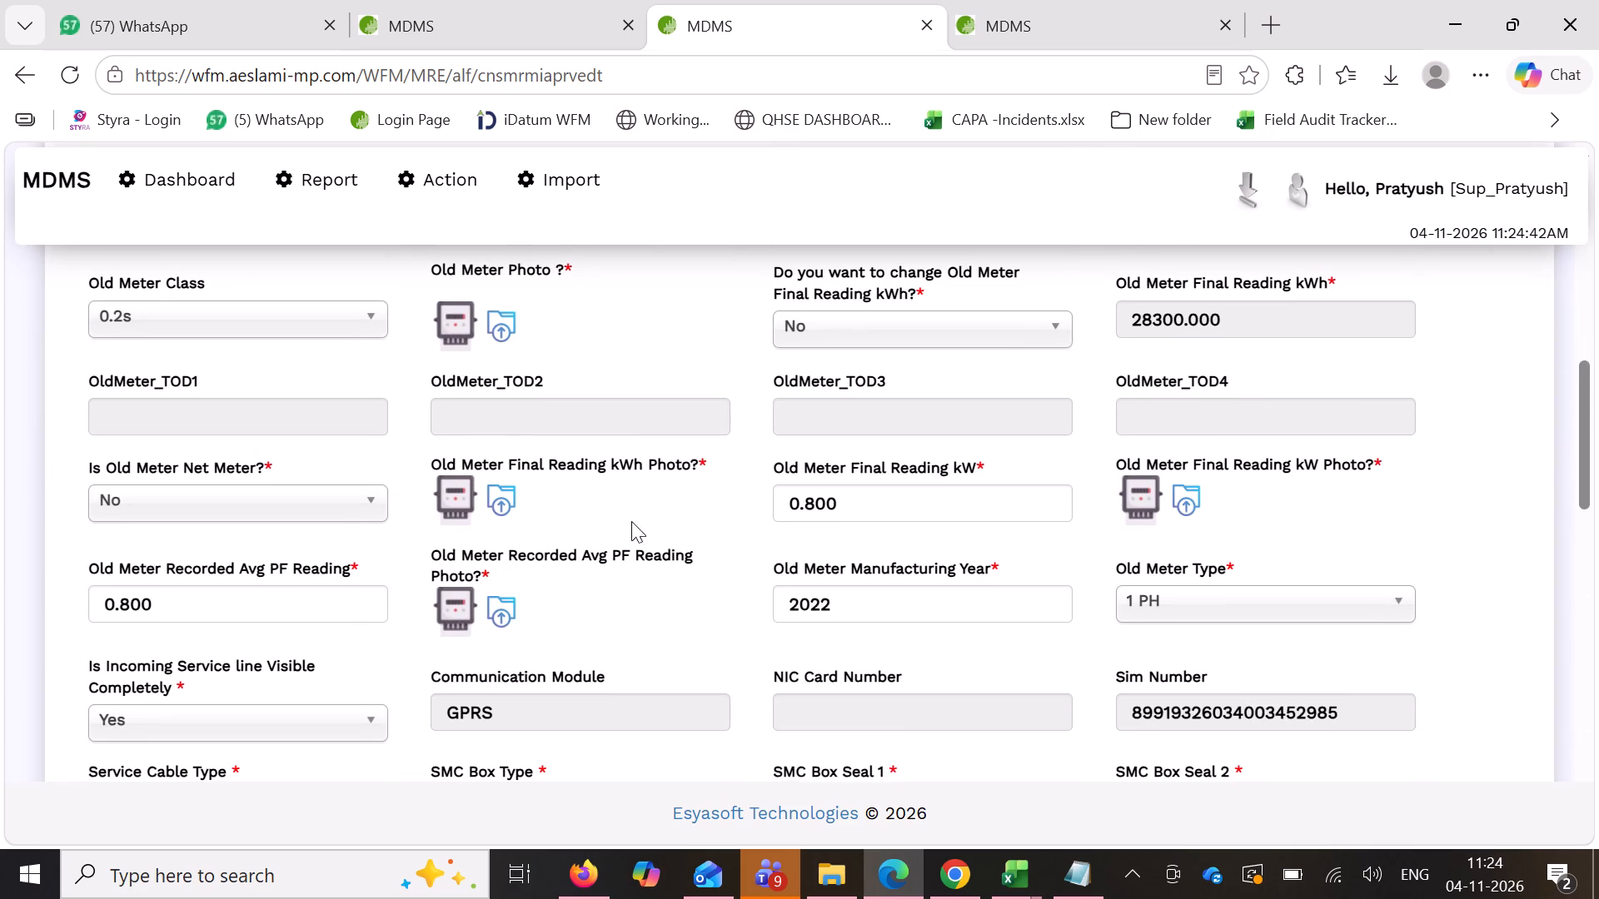
pyautogui.click(476, 492)
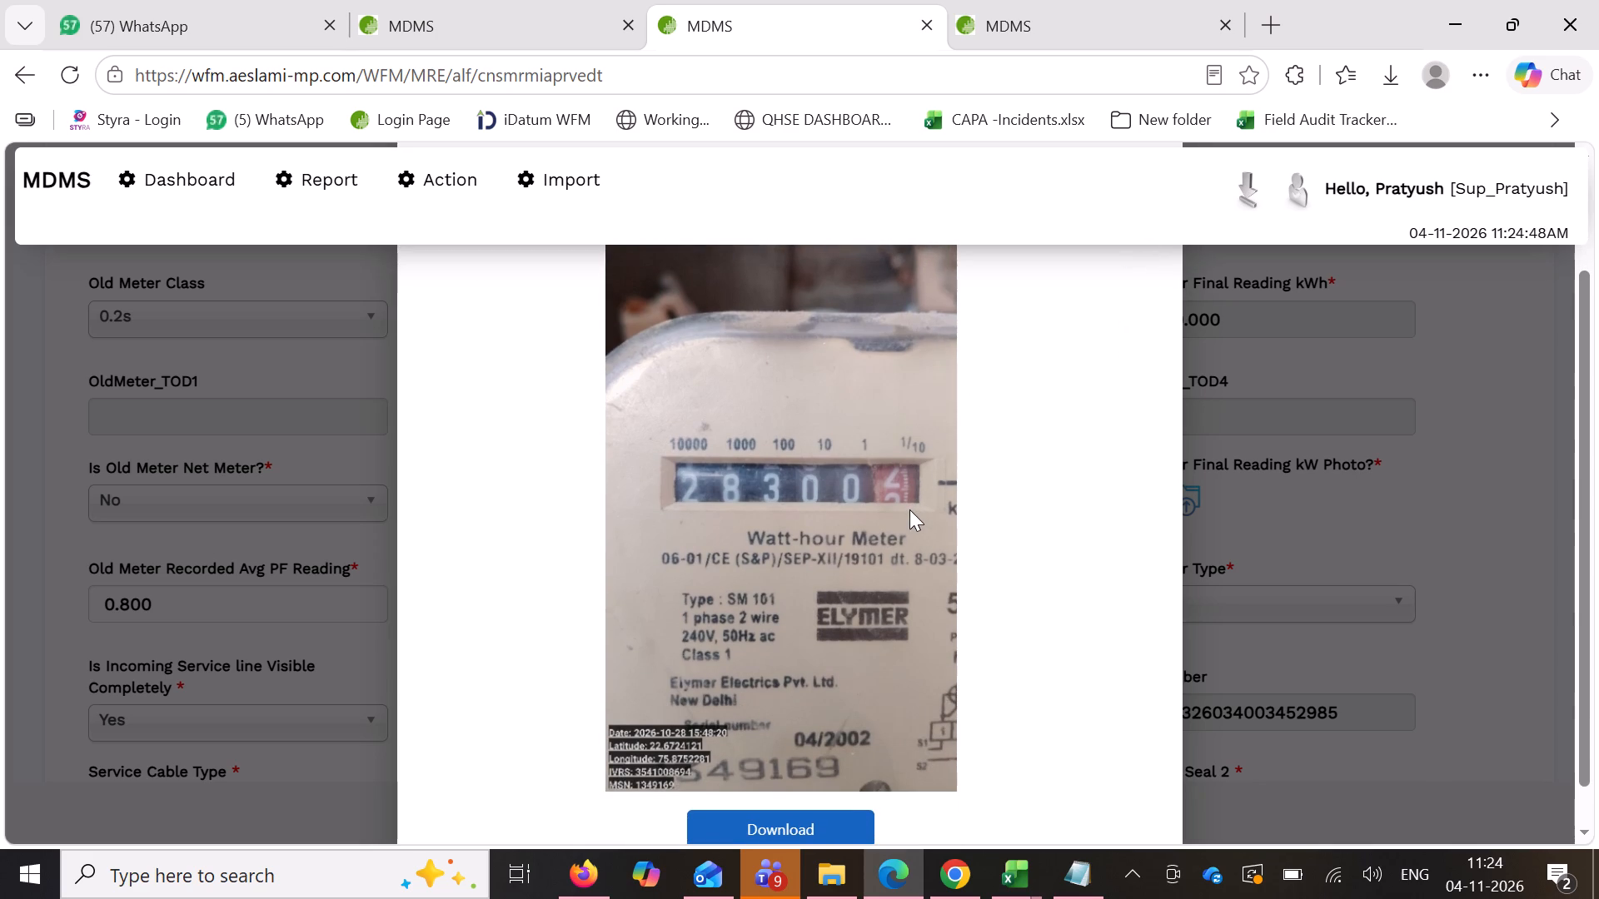
pyautogui.click(1138, 303)
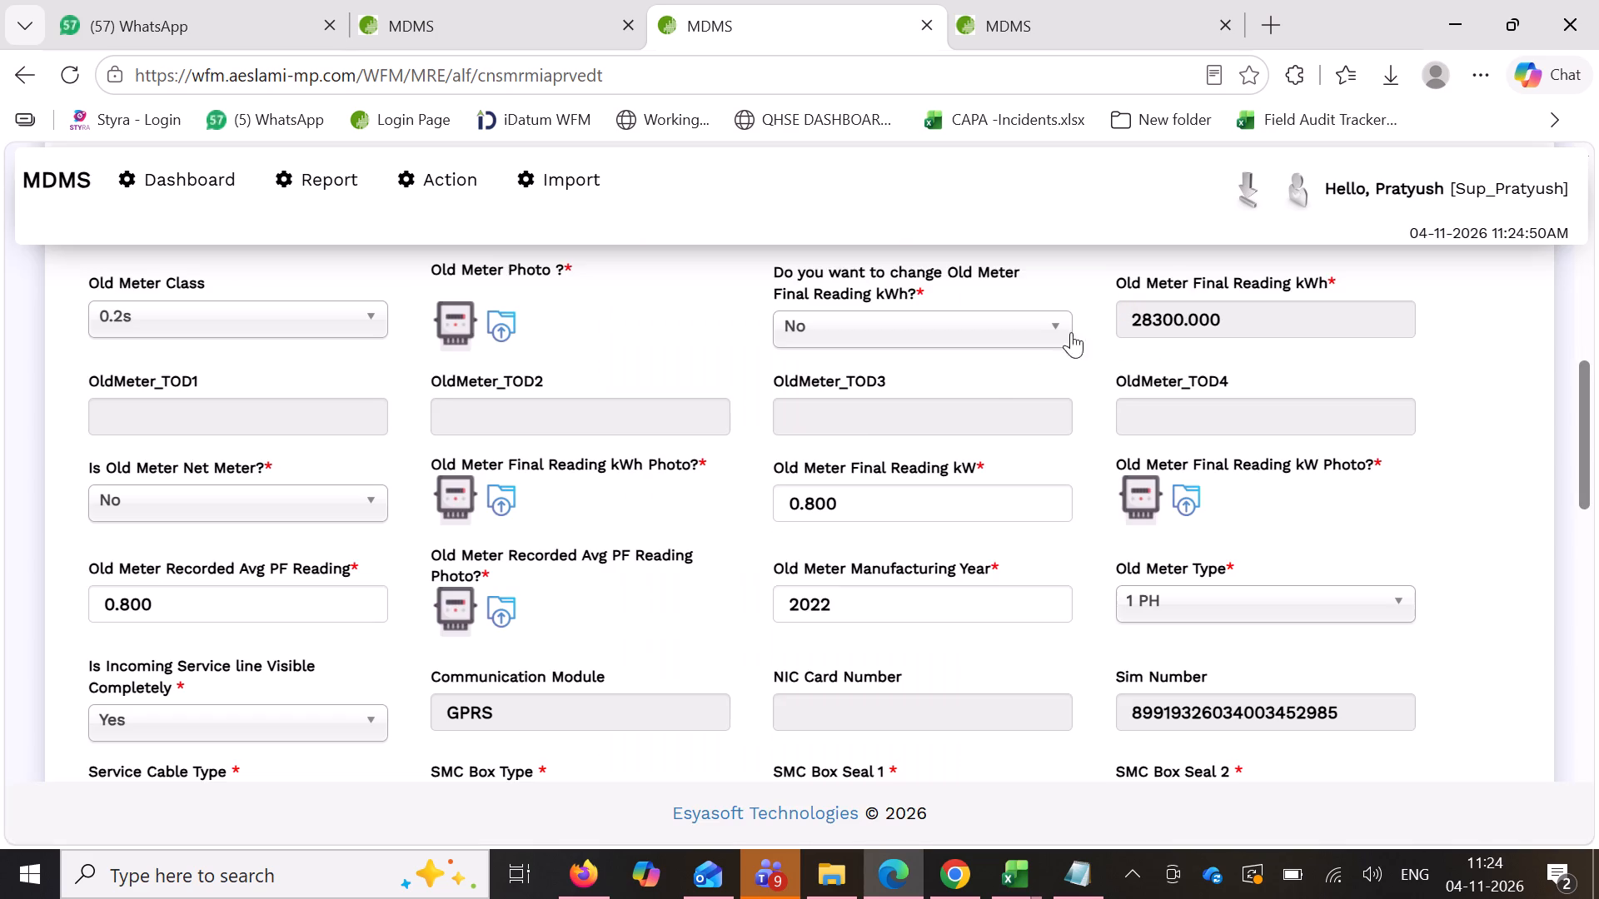
# Check this record's New Meter Initial Reading kWh photo against the new meter details.
pyautogui.scroll(-5, 755, 388)
pyautogui.scroll(-3, 528, 548)
pyautogui.scroll(-1, 670, 548)
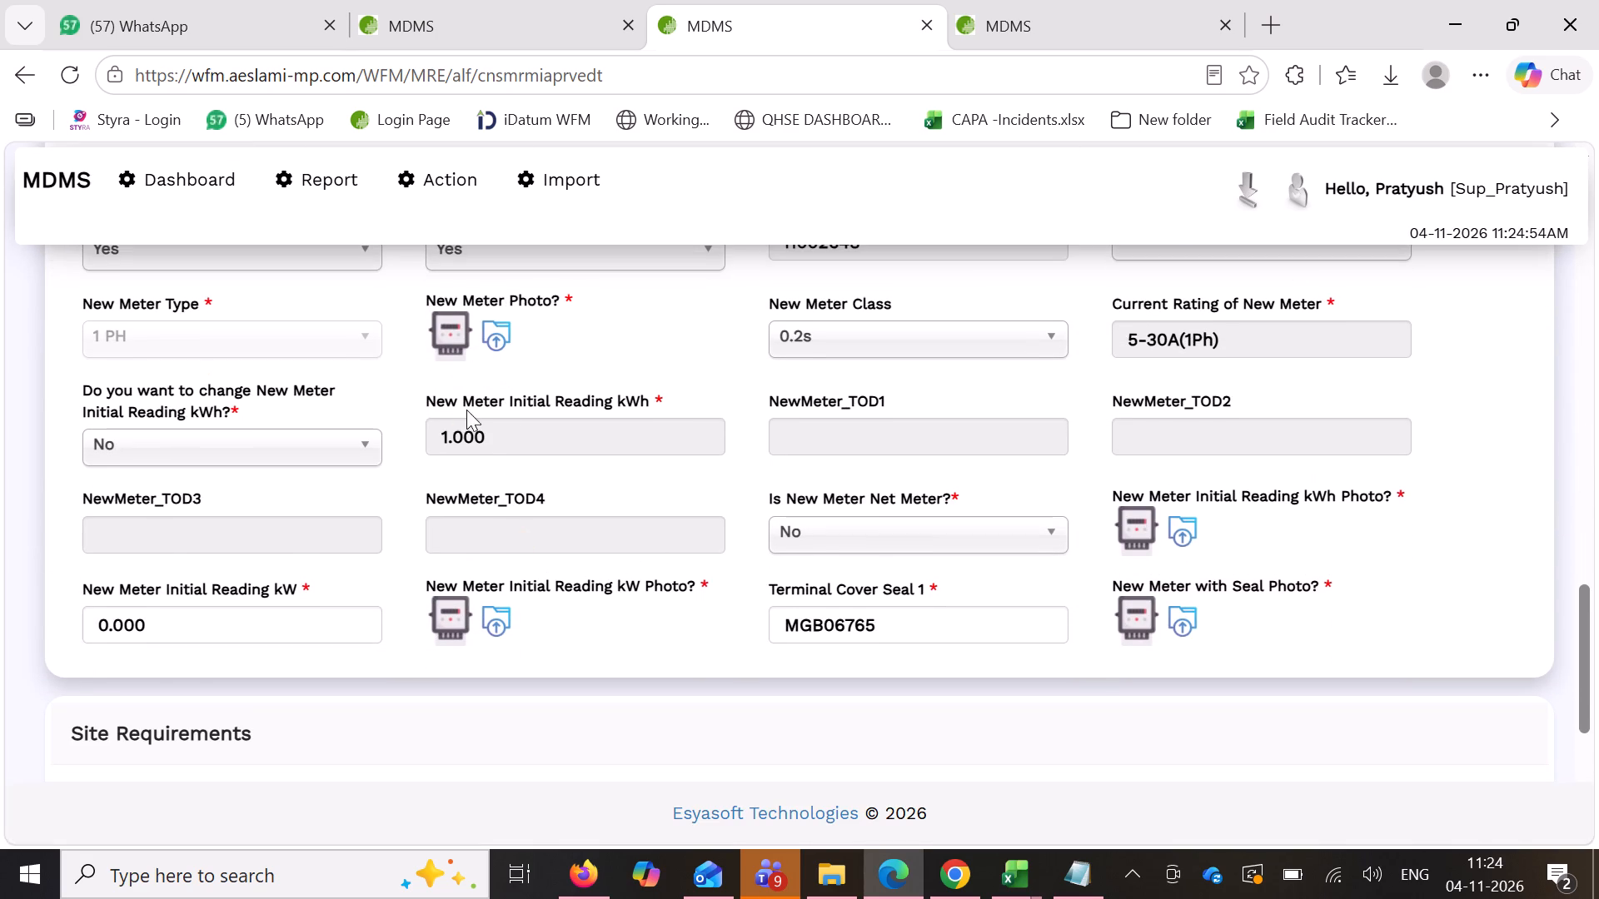
pyautogui.click(1138, 533)
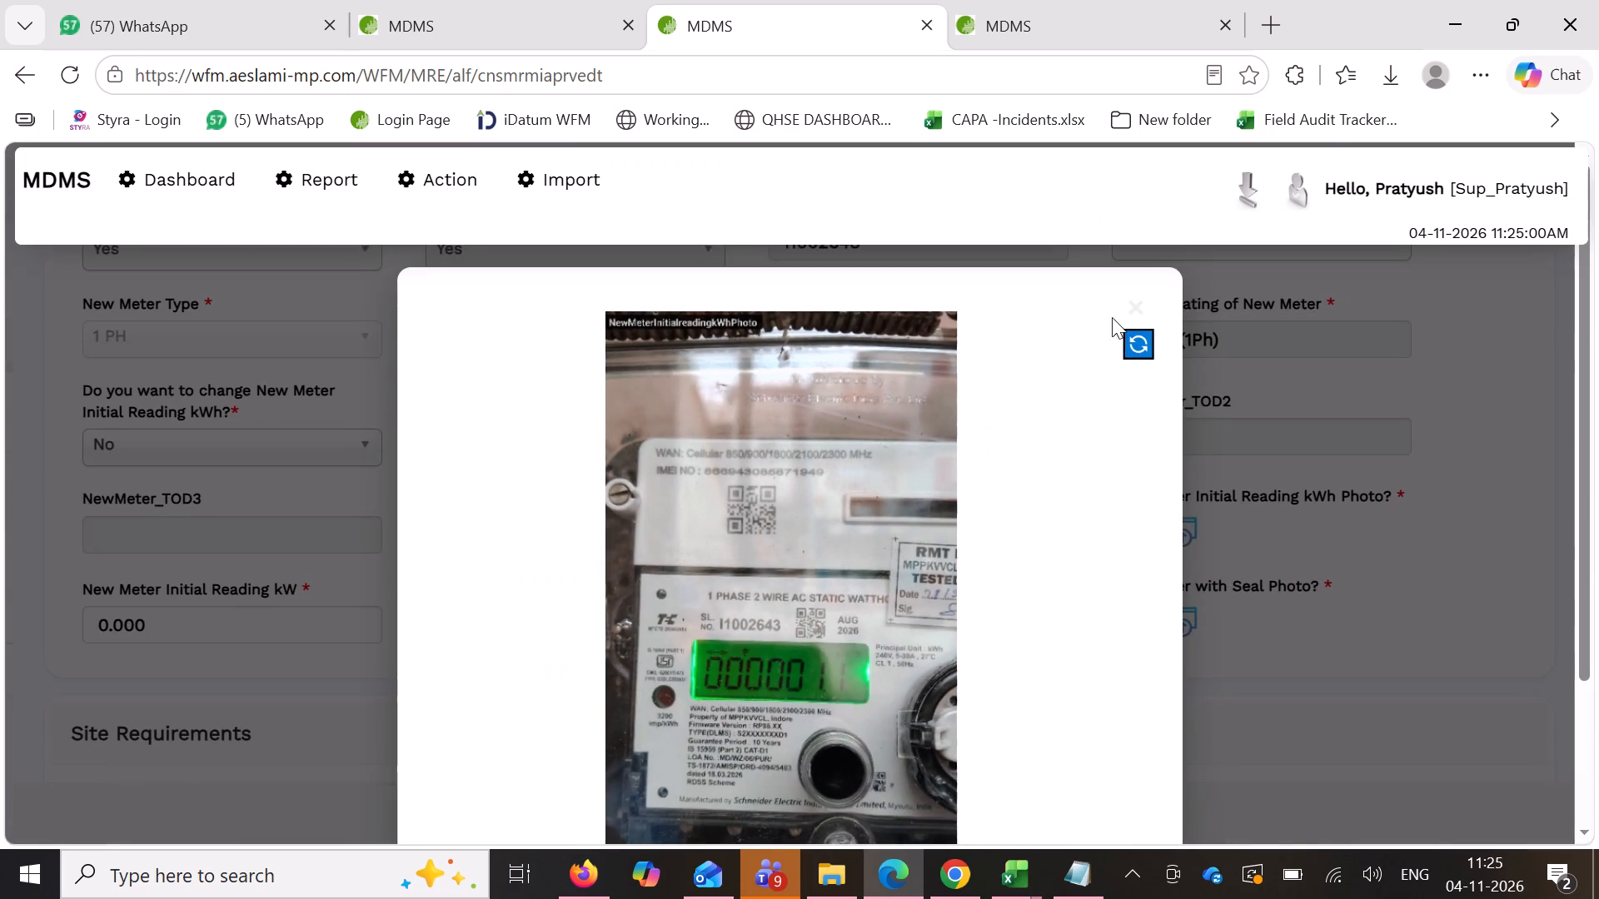
pyautogui.click(1131, 306)
# Approve the record installed 28-Oct-2026 16:01:24 with the remark "ok" and return to the pending list.
pyautogui.scroll(-4, 614, 514)
pyautogui.moveTo(613, 539); pyautogui.dragTo(642, 580, button='right')
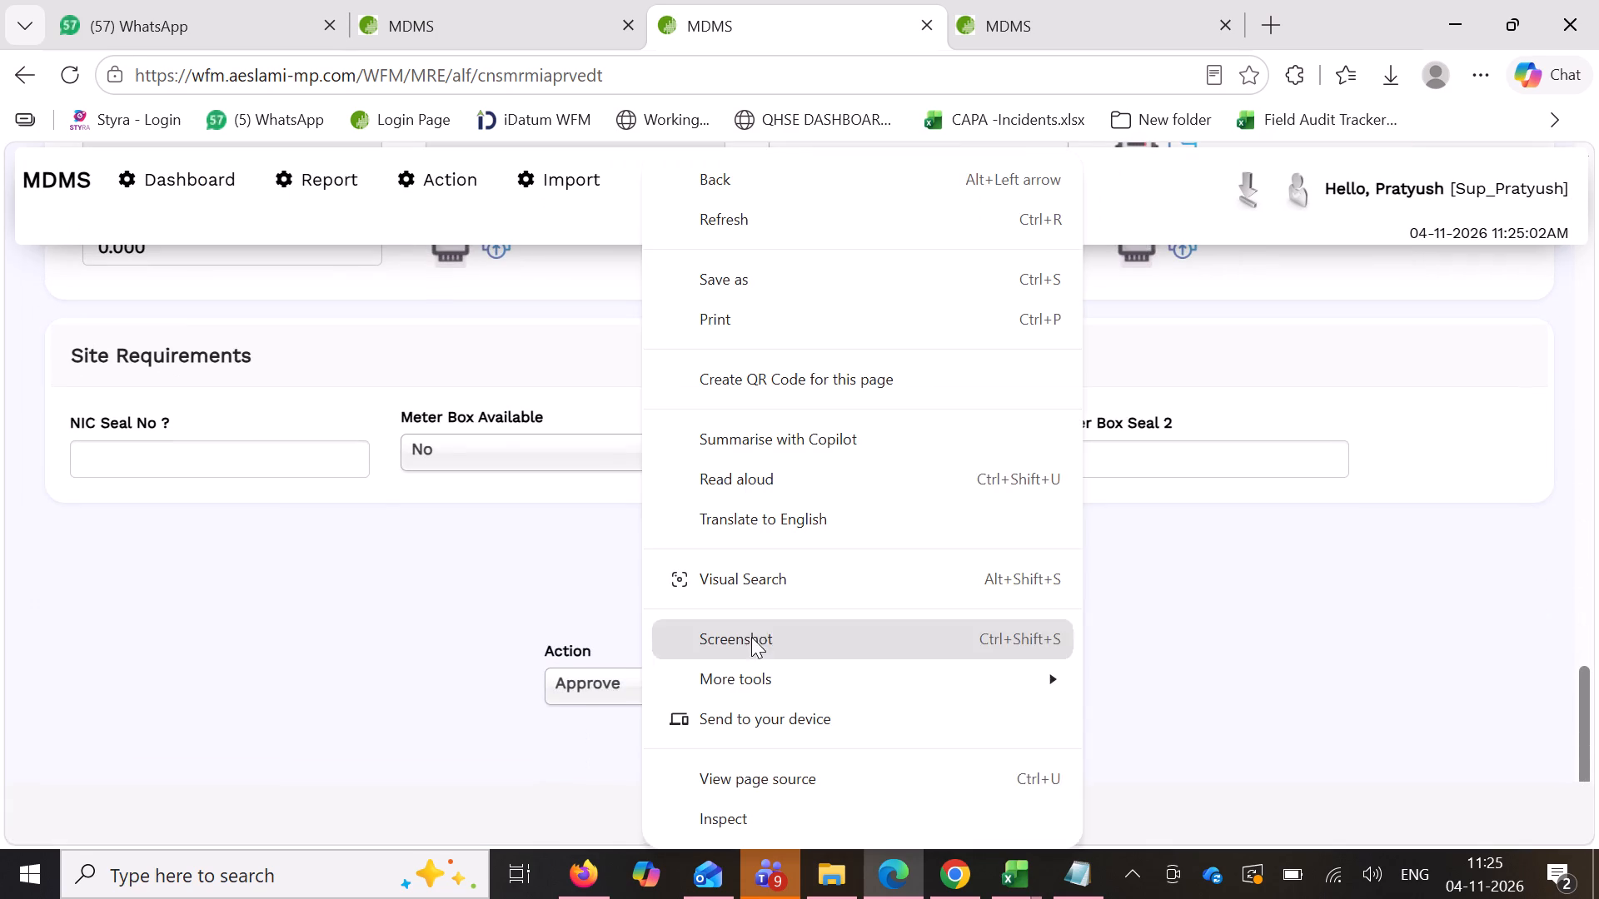
pyautogui.click(490, 583)
pyautogui.click(778, 599)
pyautogui.press('o')
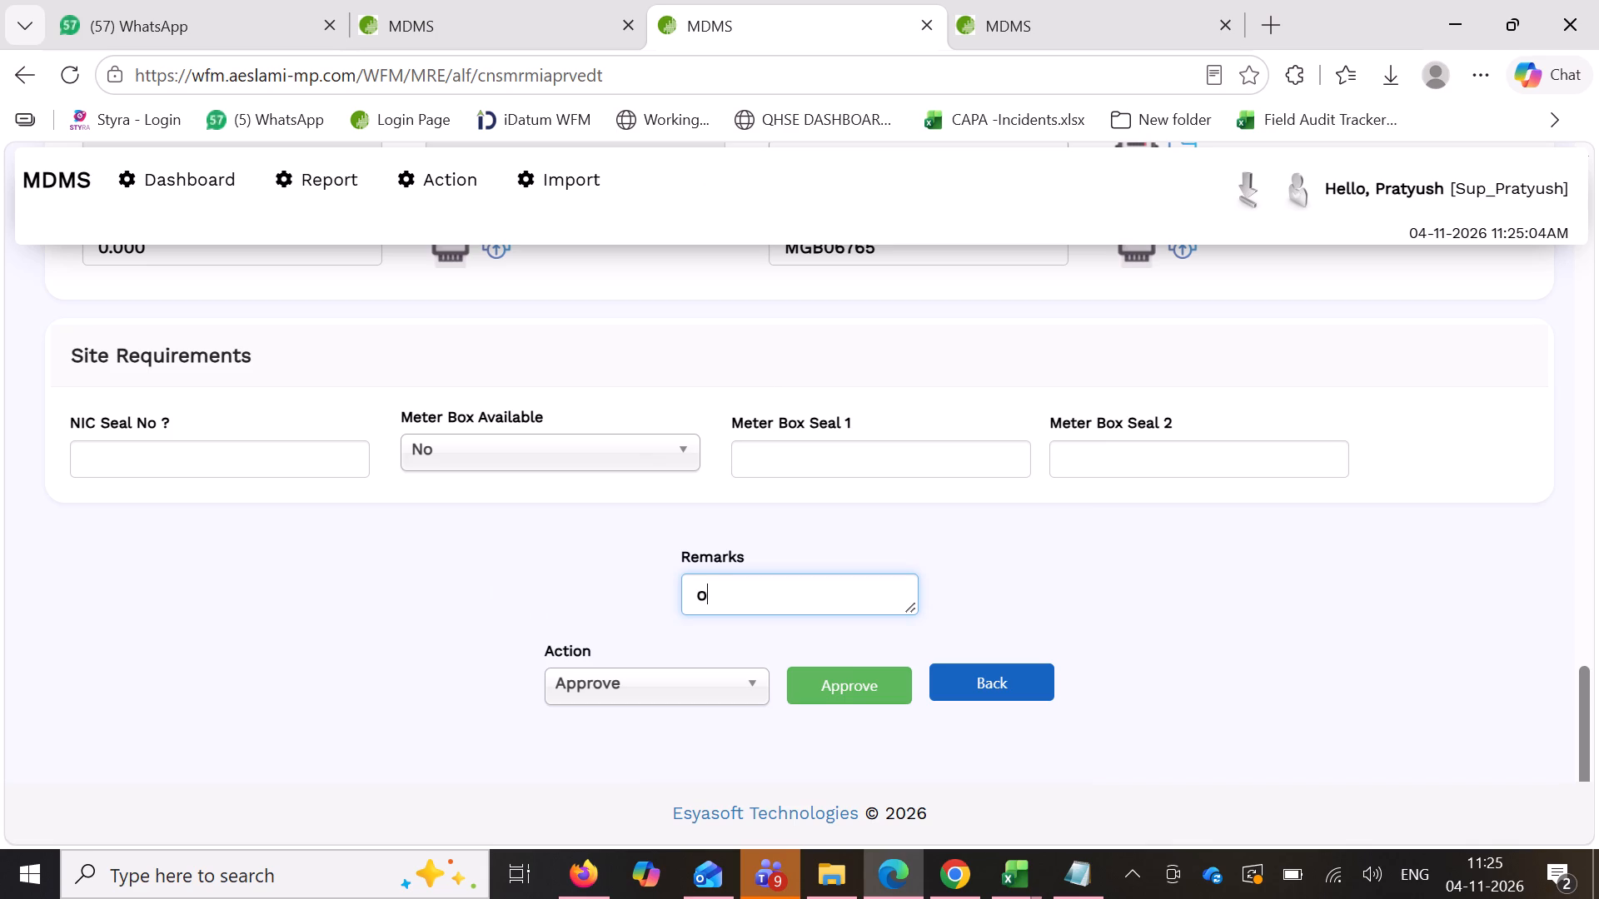
pyautogui.press('k')
pyautogui.click(846, 685)
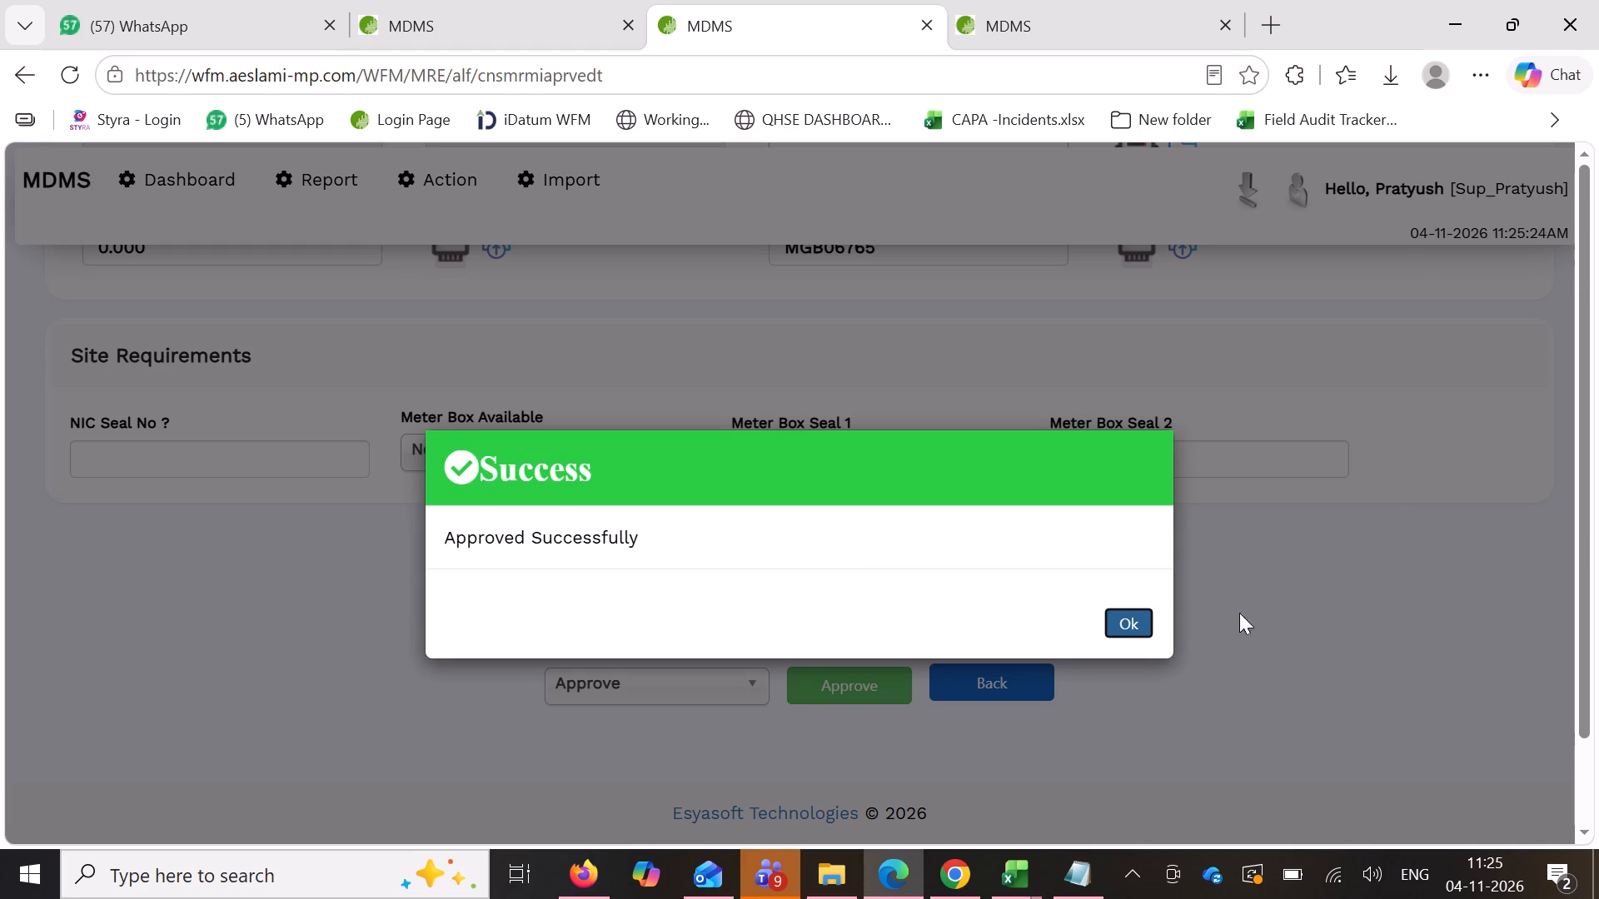
pyautogui.click(1137, 619)
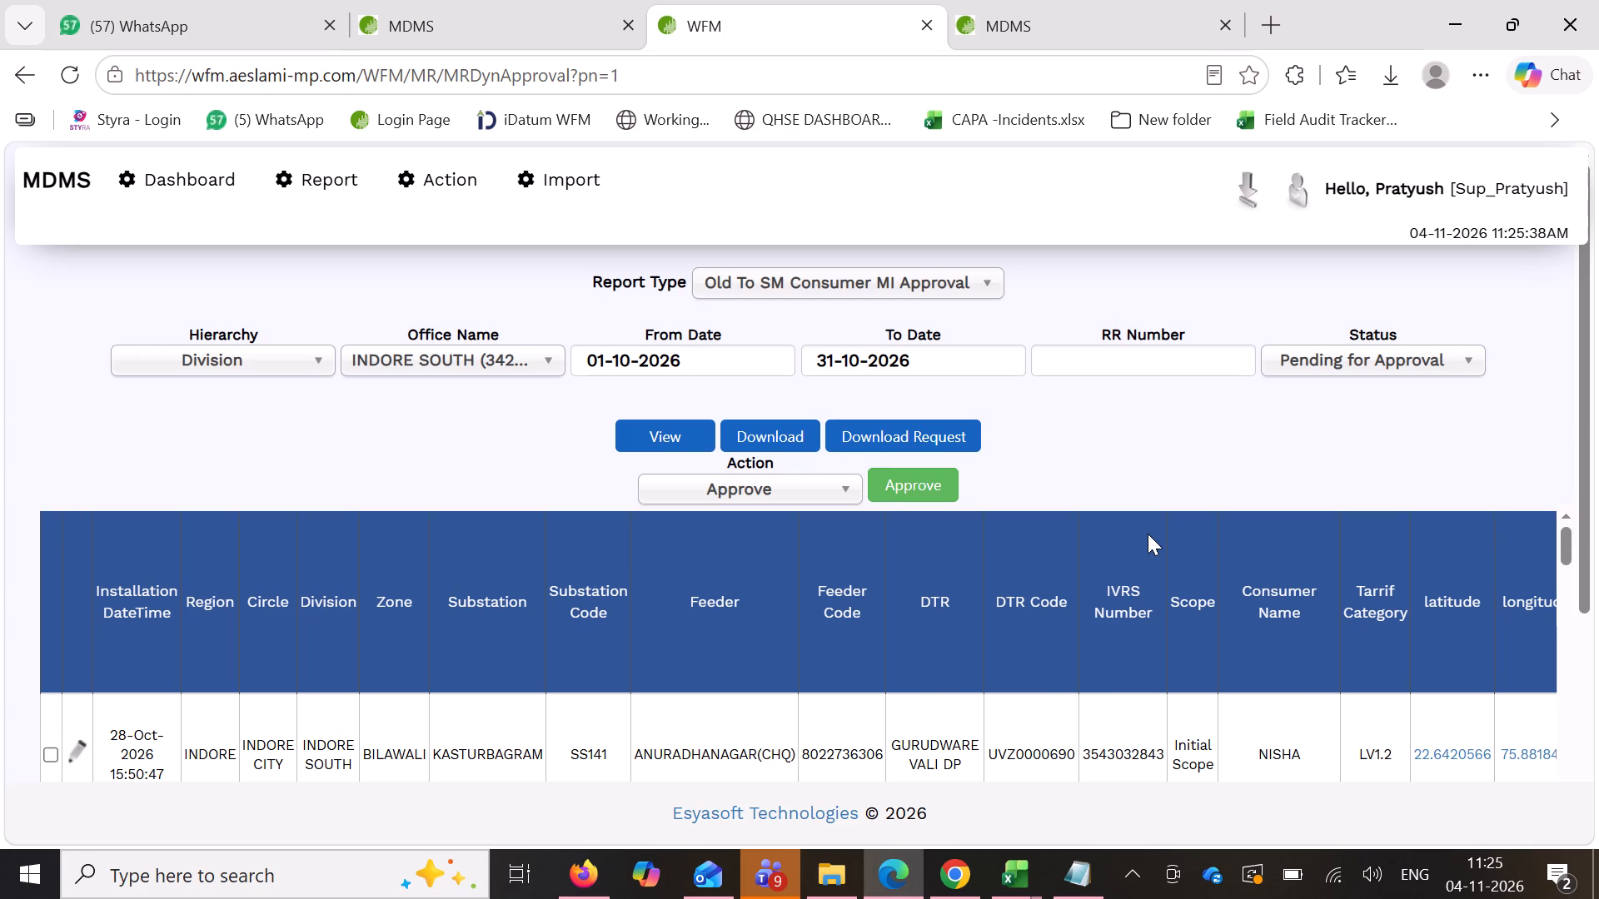
# Open the pending record installed 28-Oct-2026 15:50:47, dismiss the meeting notification, and check the Old Meter Final Reading kWh photo.
pyautogui.click(84, 743)
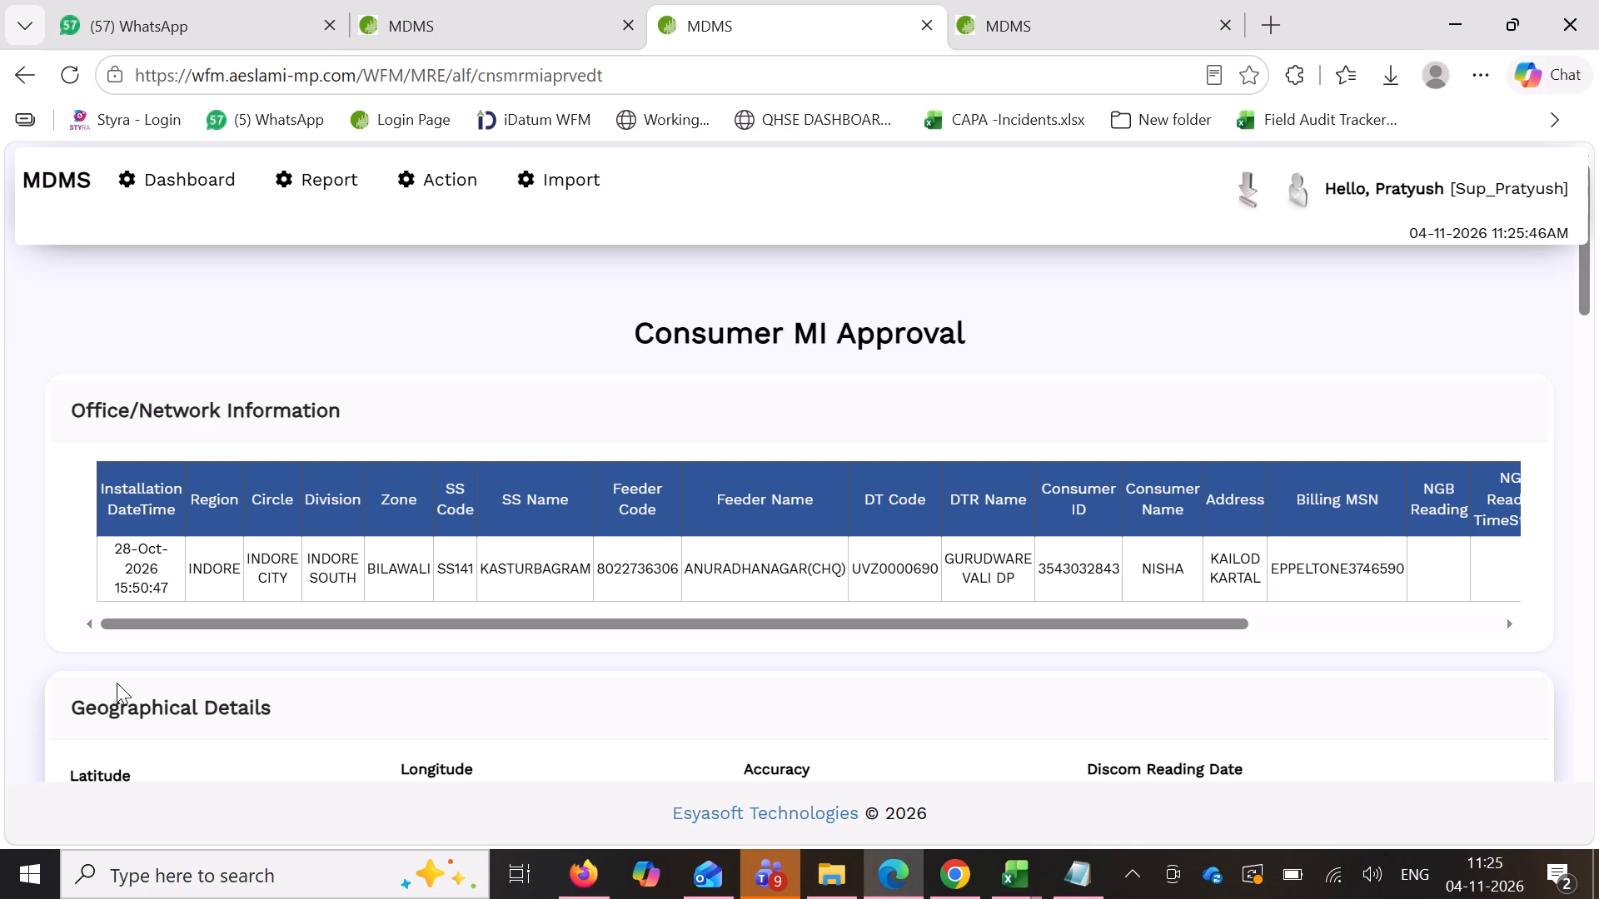
pyautogui.scroll(-2, 396, 560)
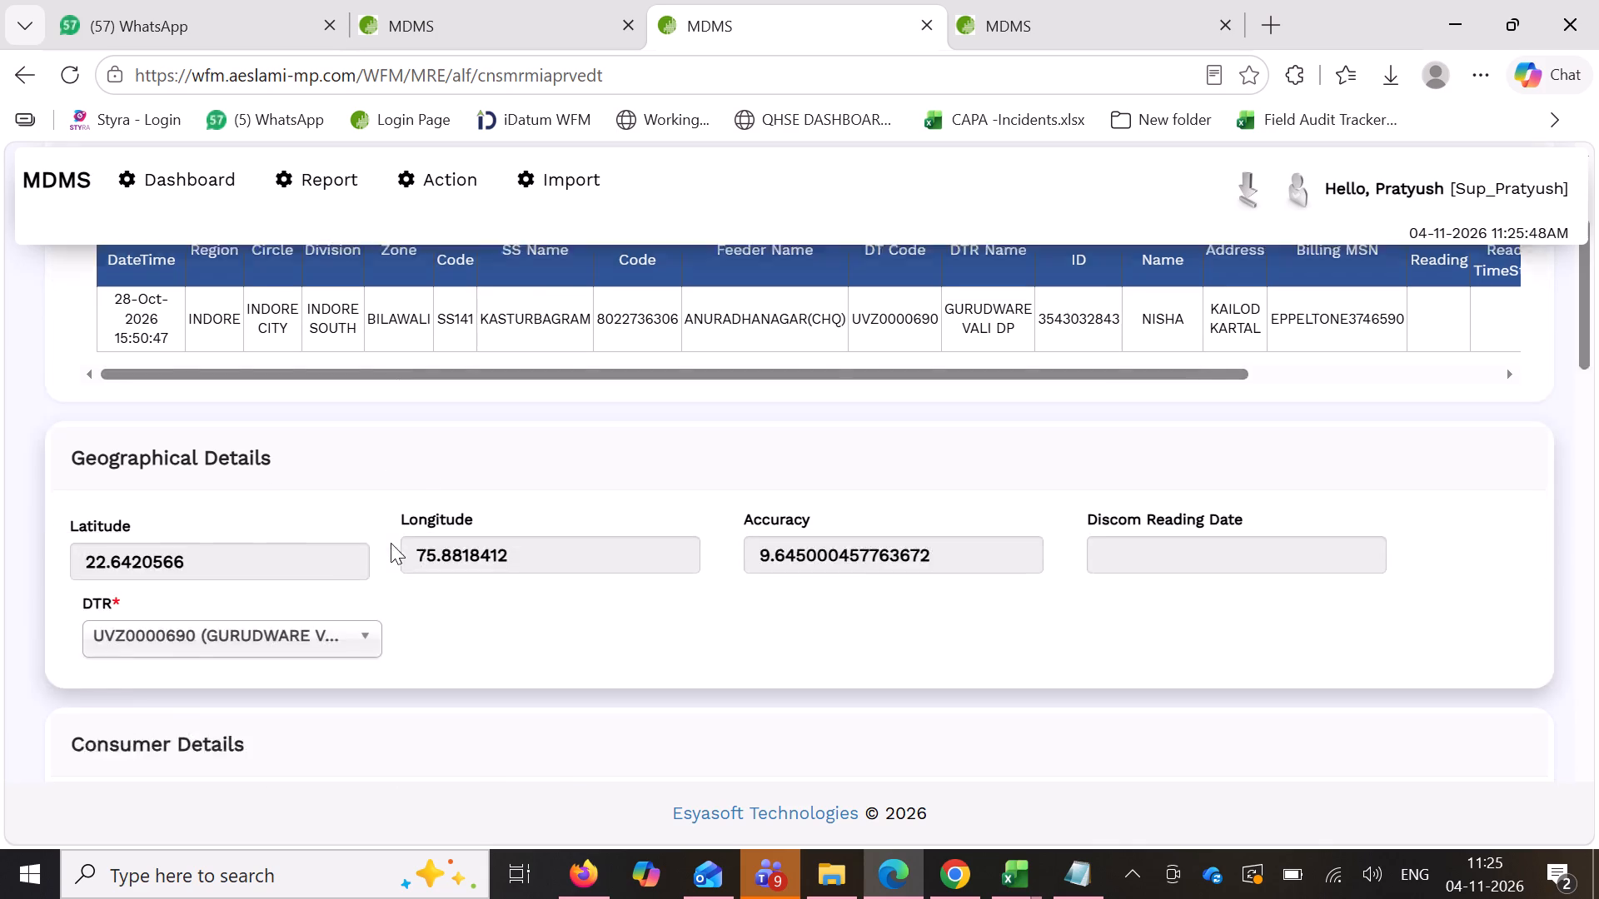
pyautogui.scroll(-3, 391, 543)
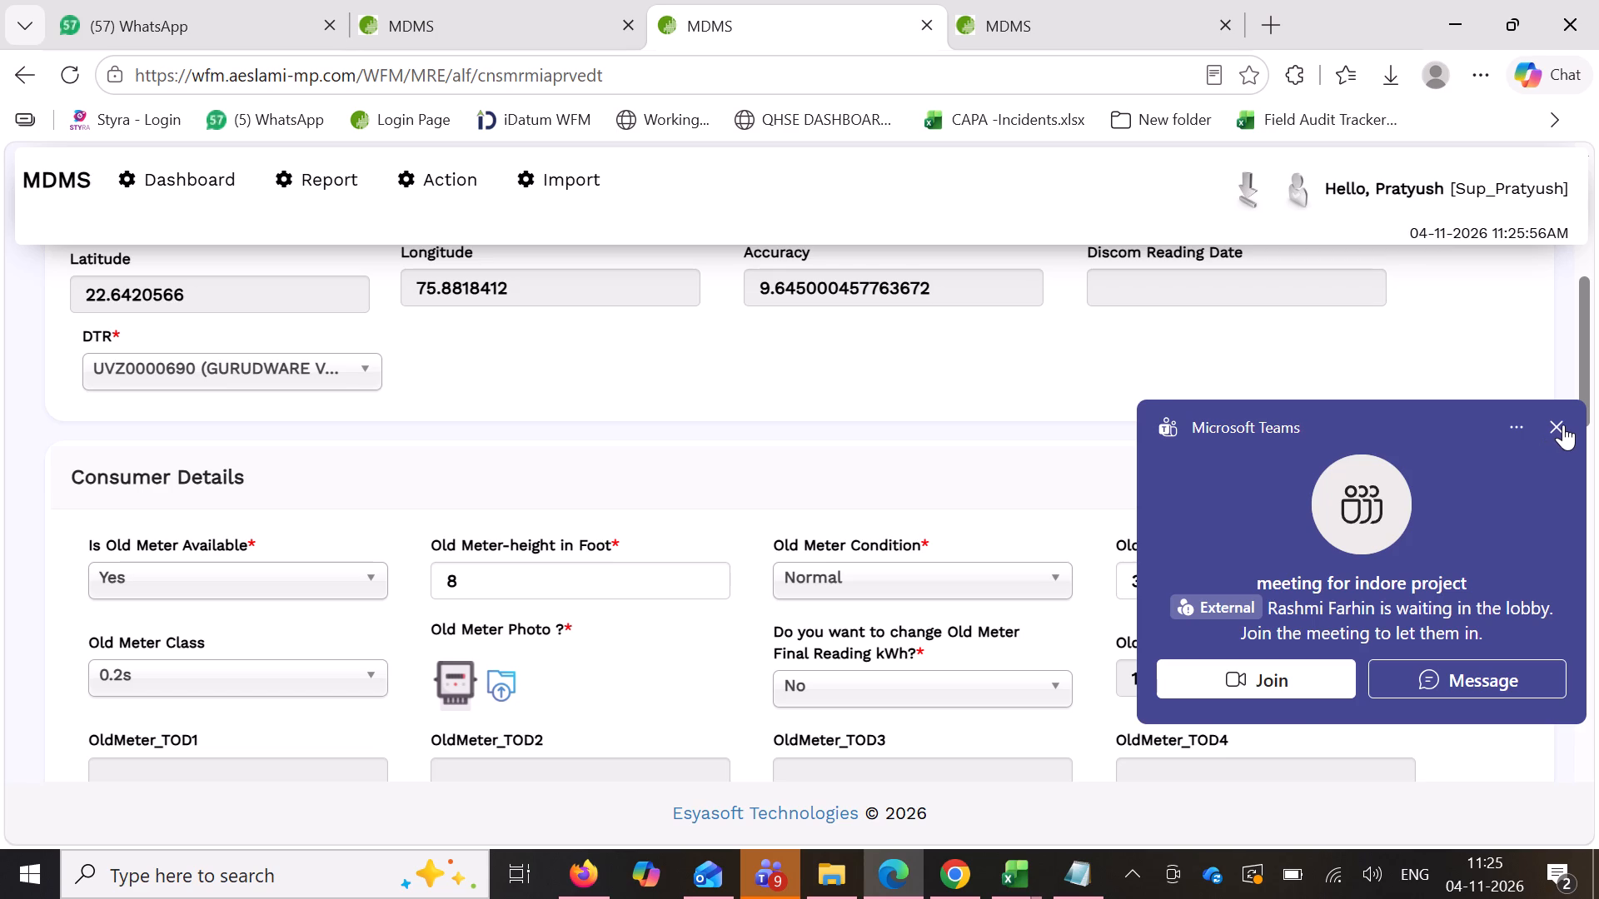
pyautogui.click(1563, 425)
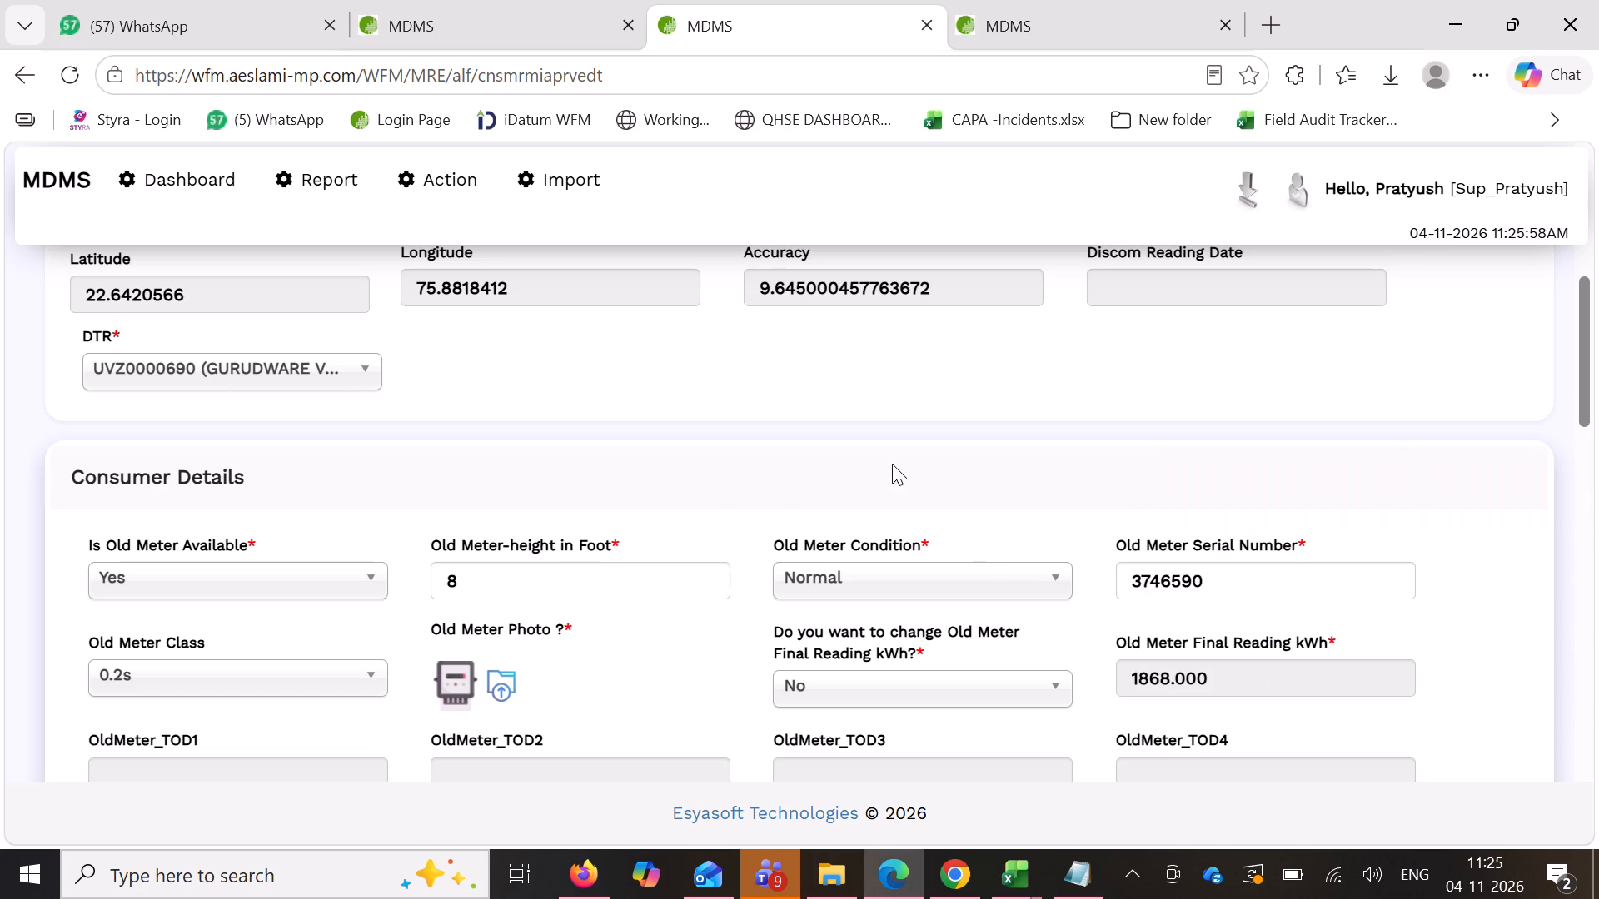
pyautogui.scroll(-1, 876, 464)
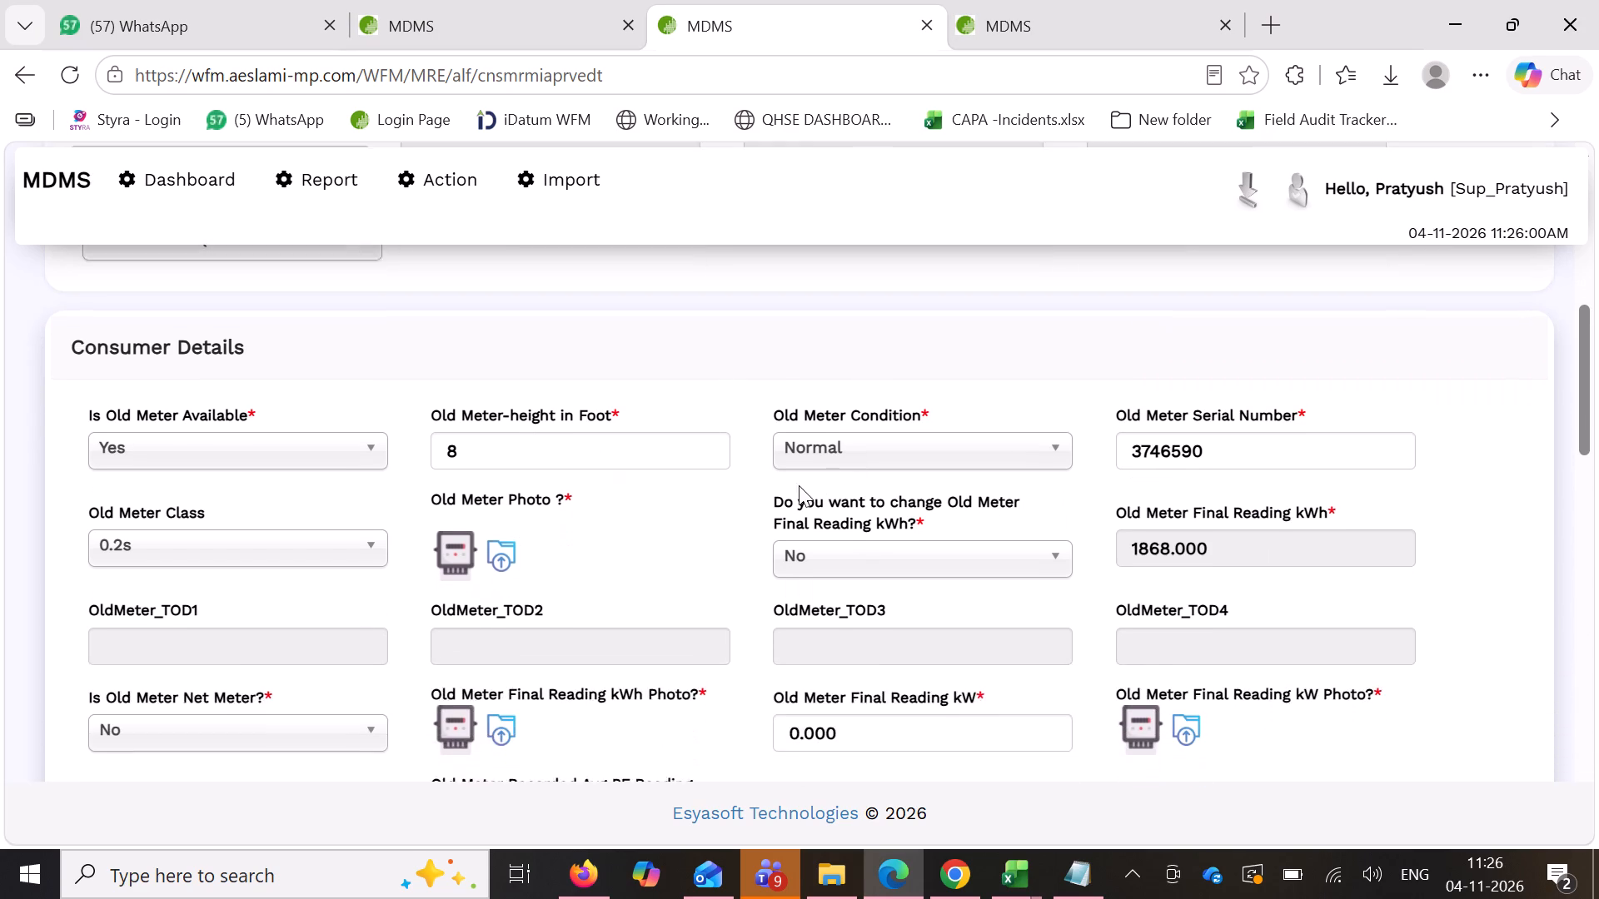
pyautogui.scroll(-1, 799, 485)
pyautogui.click(433, 633)
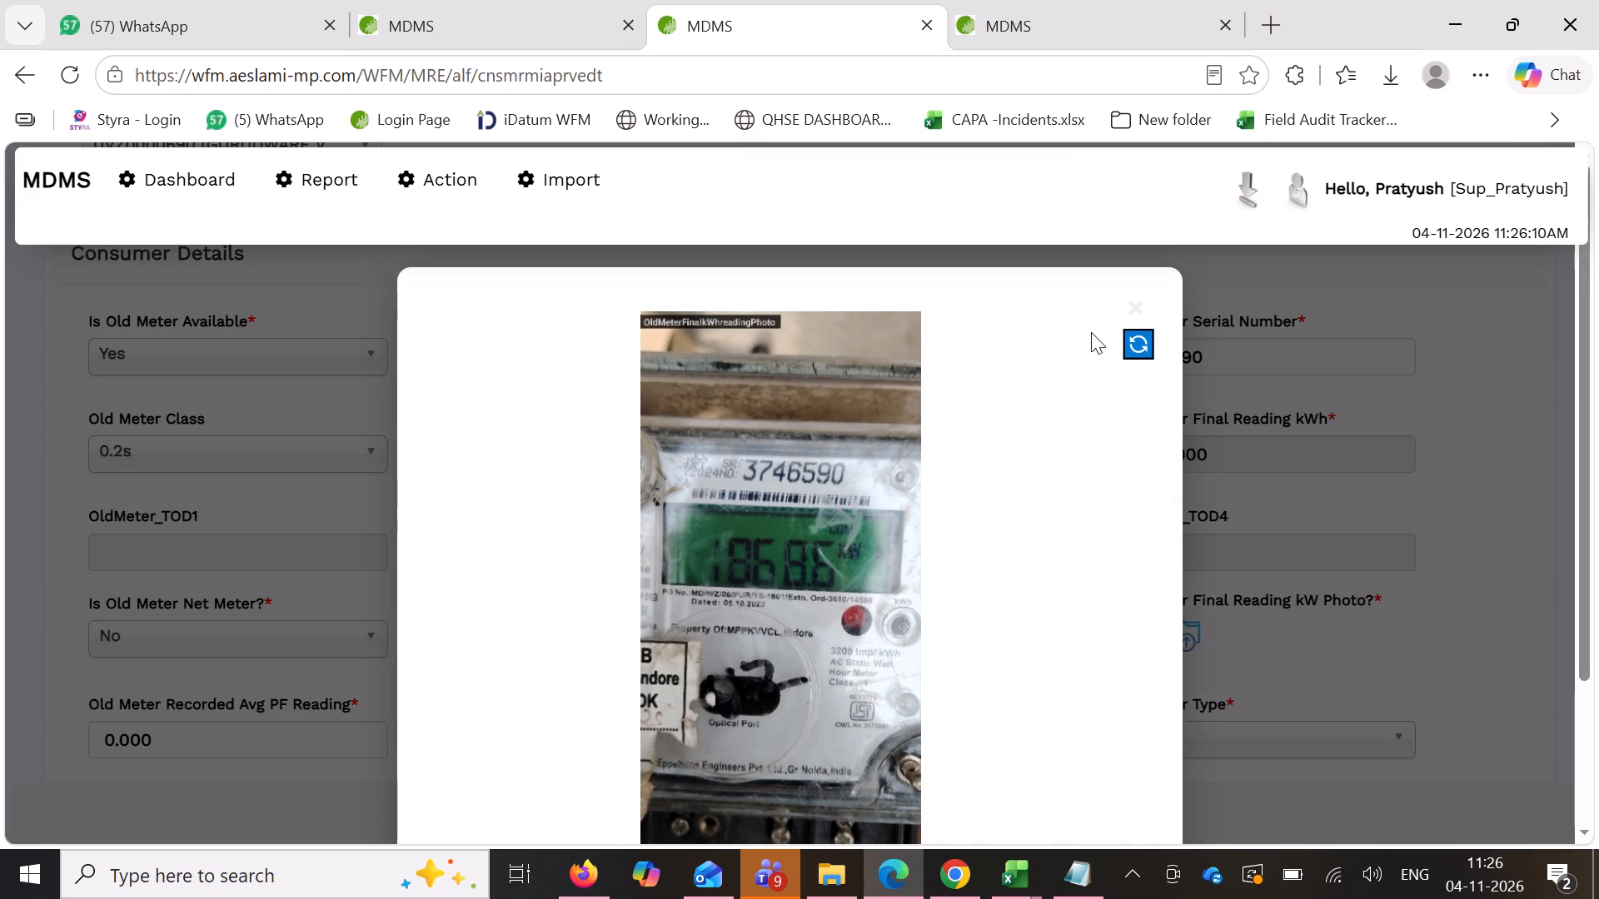
pyautogui.click(1142, 301)
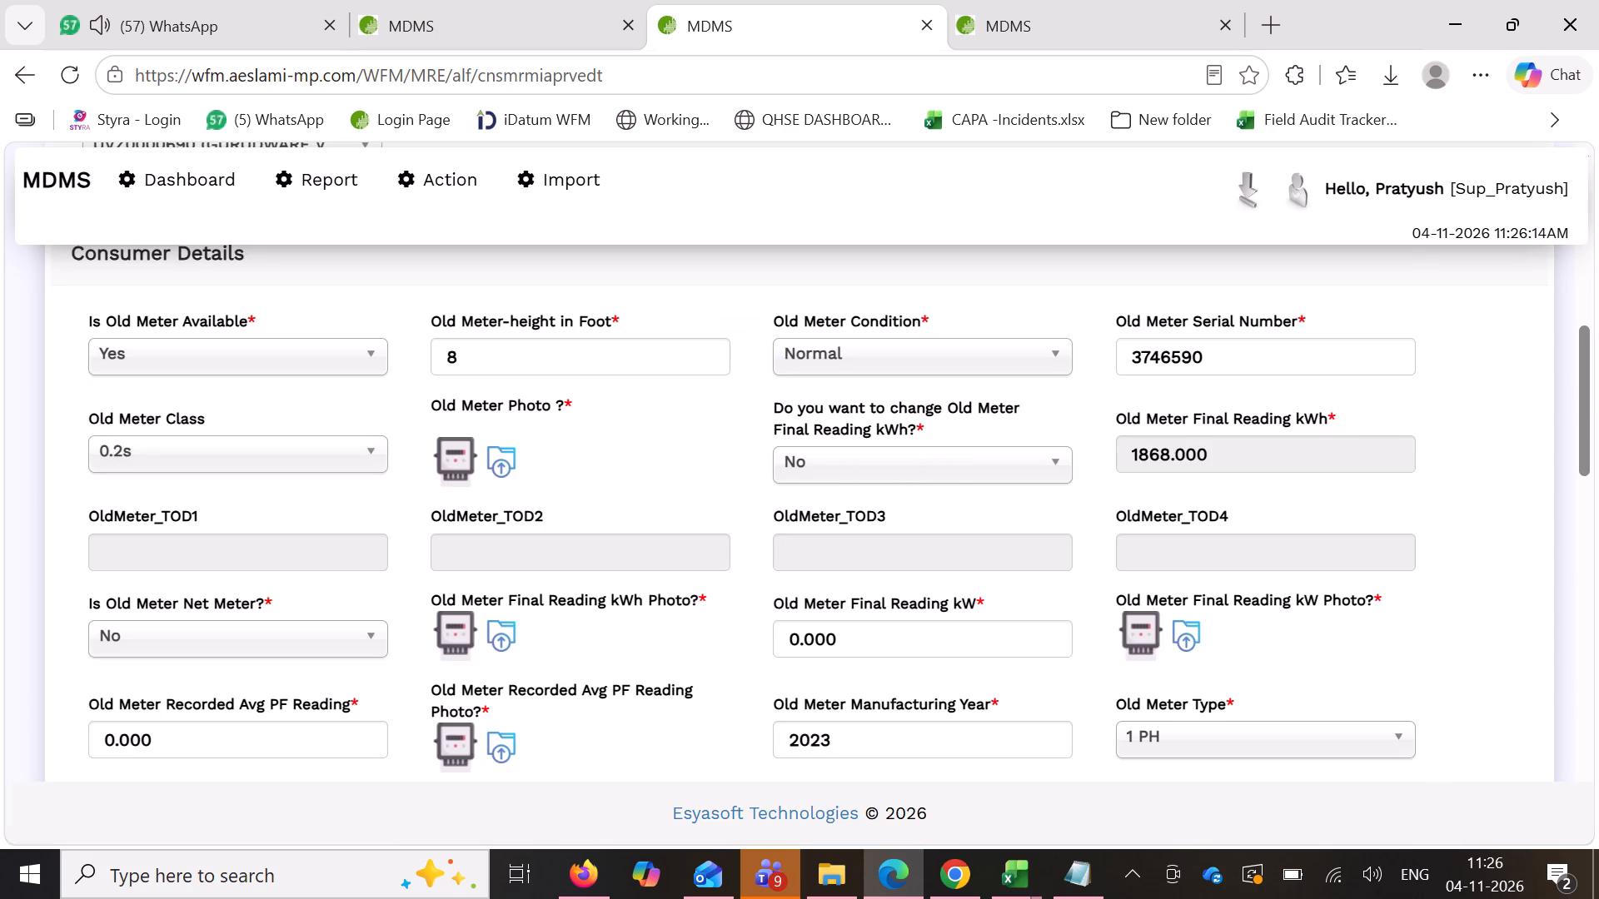
pyautogui.click(466, 635)
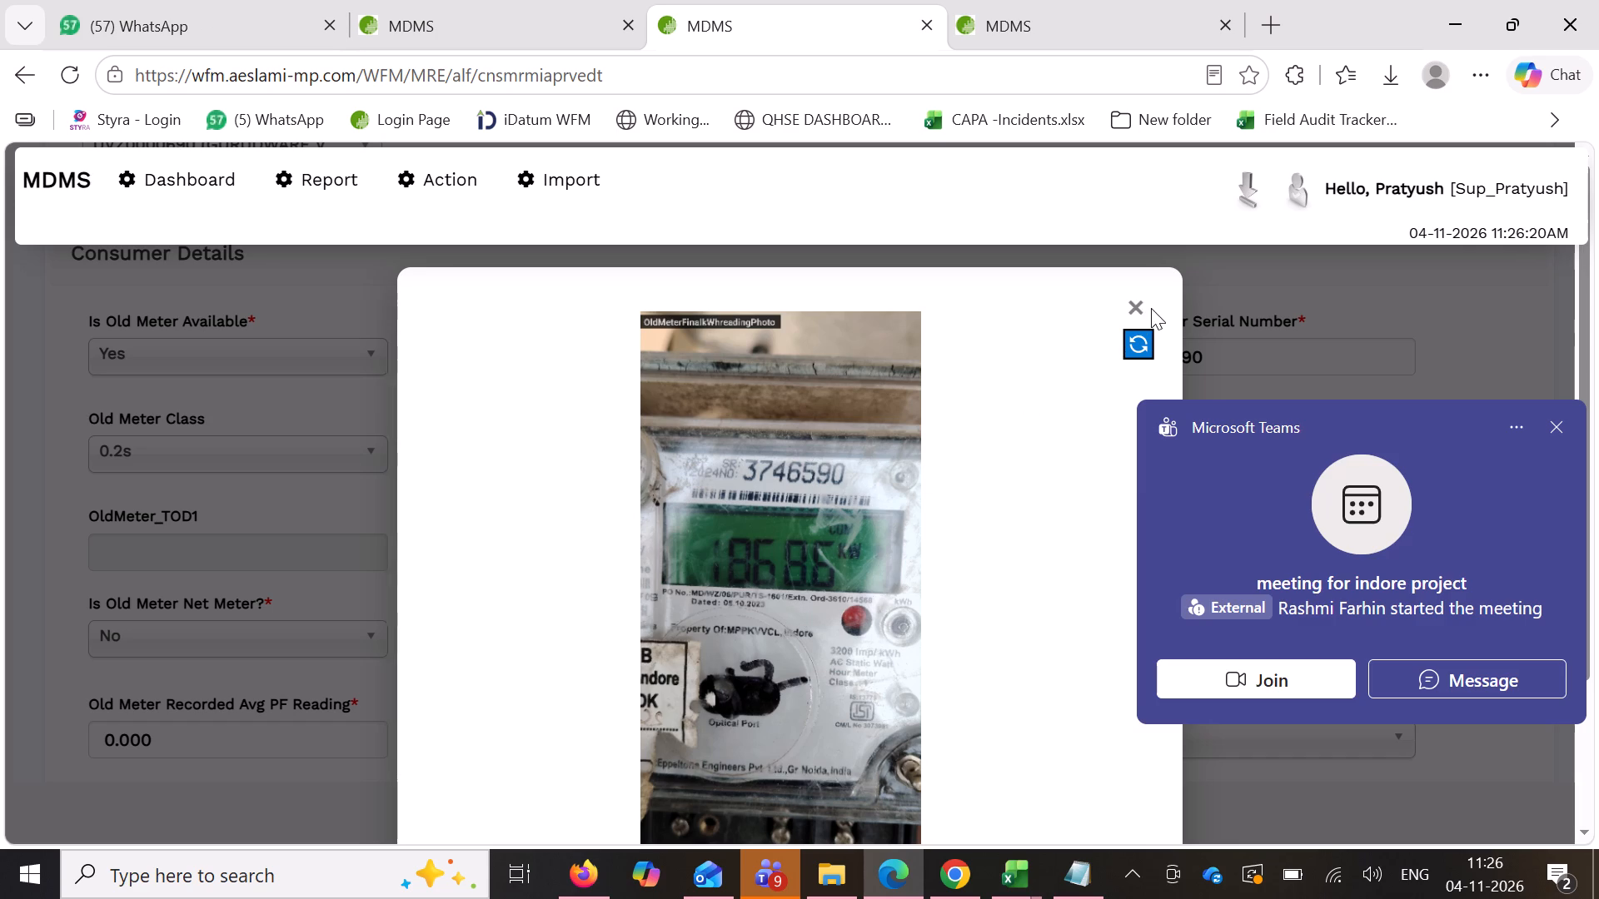
pyautogui.click(1145, 304)
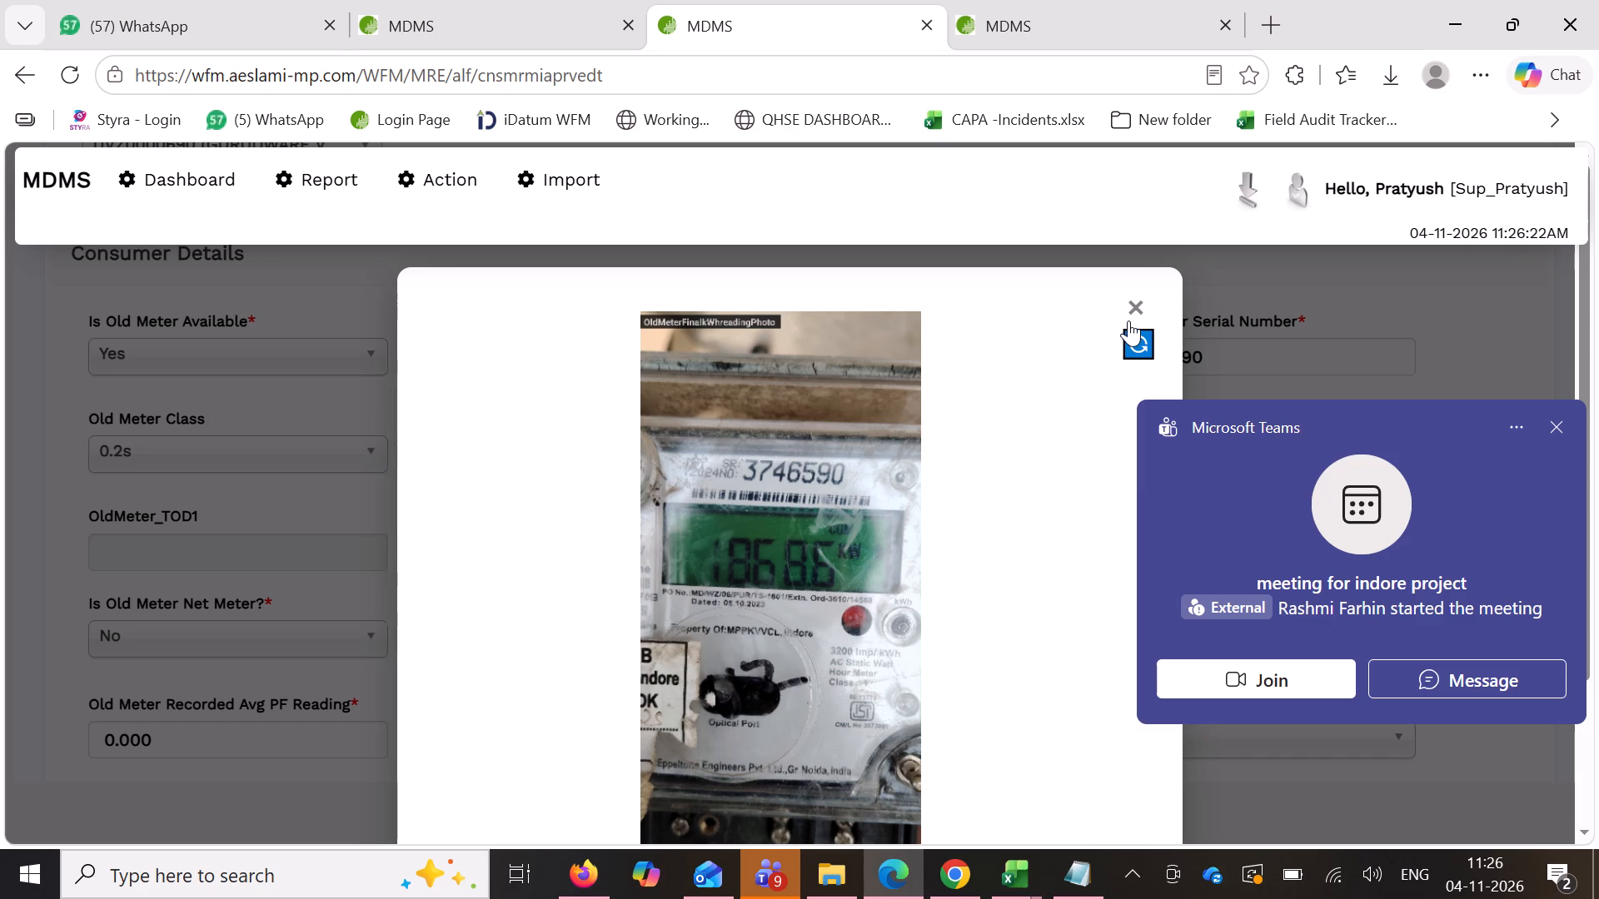
pyautogui.click(1137, 305)
# Check this record's New Meter Initial Reading kWh photo against the new meter details.
pyautogui.scroll(-5, 657, 535)
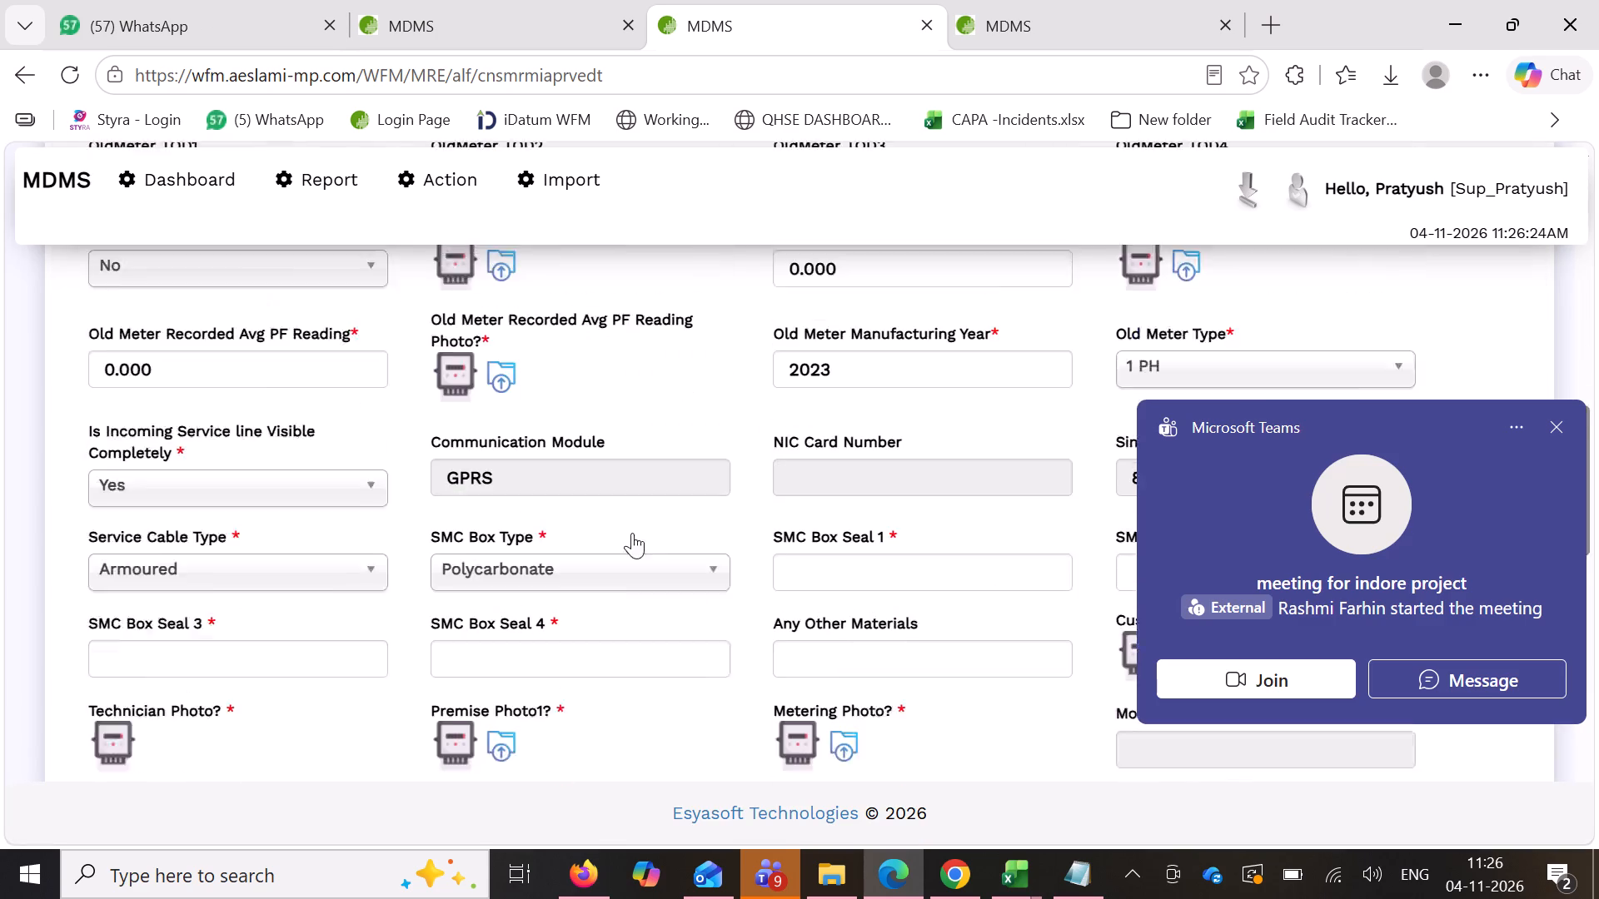
pyautogui.scroll(-2, 615, 559)
pyautogui.scroll(-2, 733, 571)
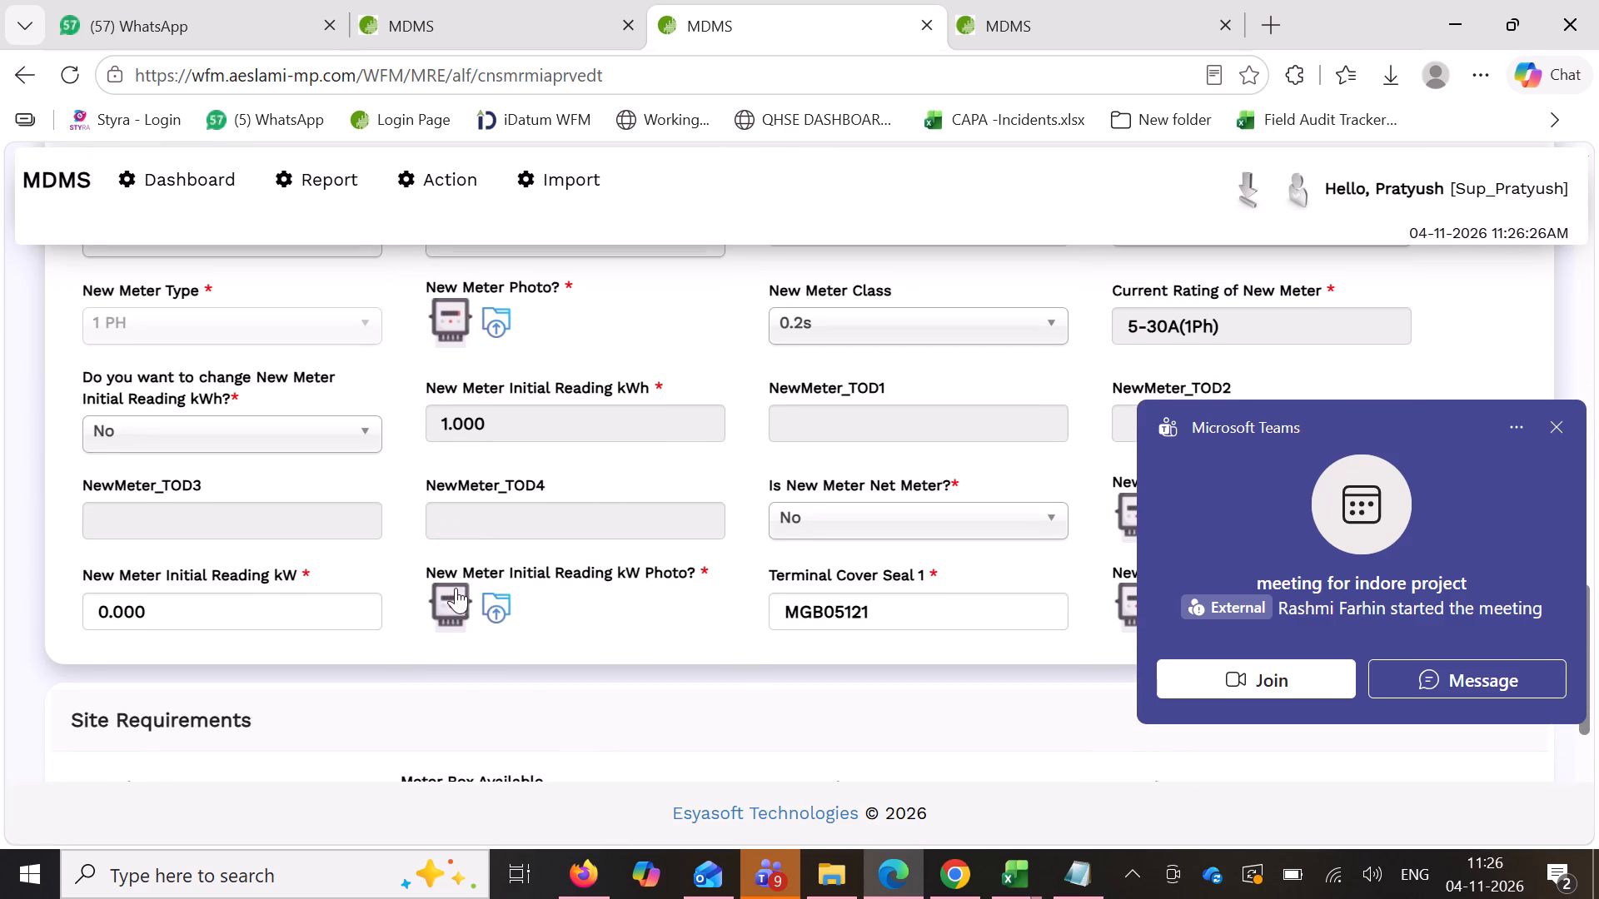
pyautogui.click(1128, 507)
pyautogui.scroll(2, 1101, 521)
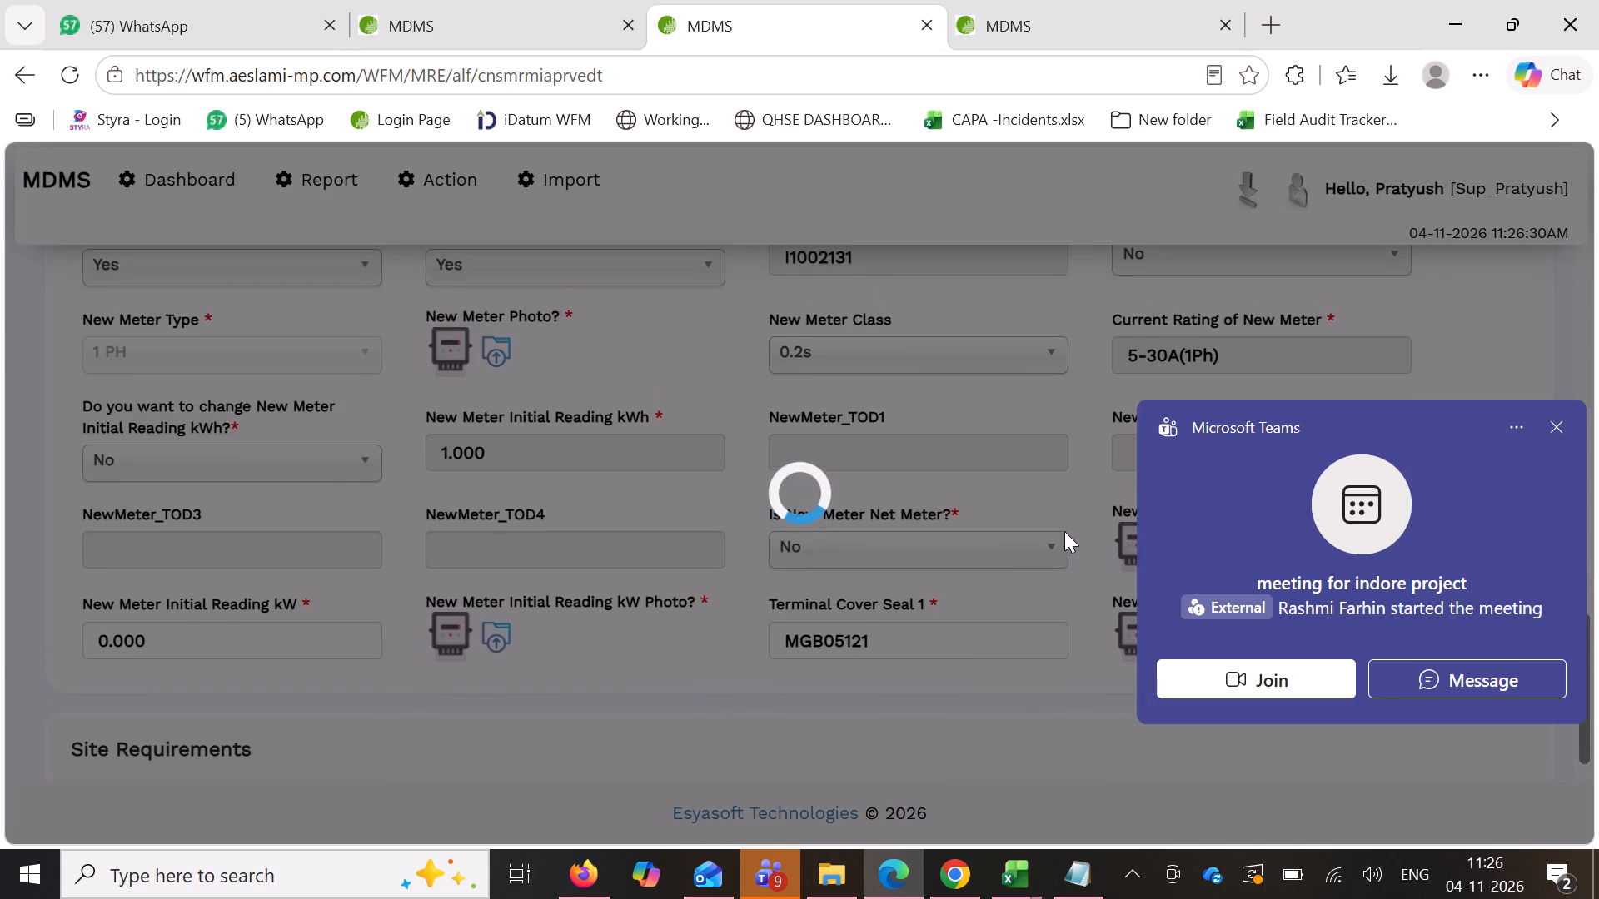
pyautogui.scroll(2, 1064, 531)
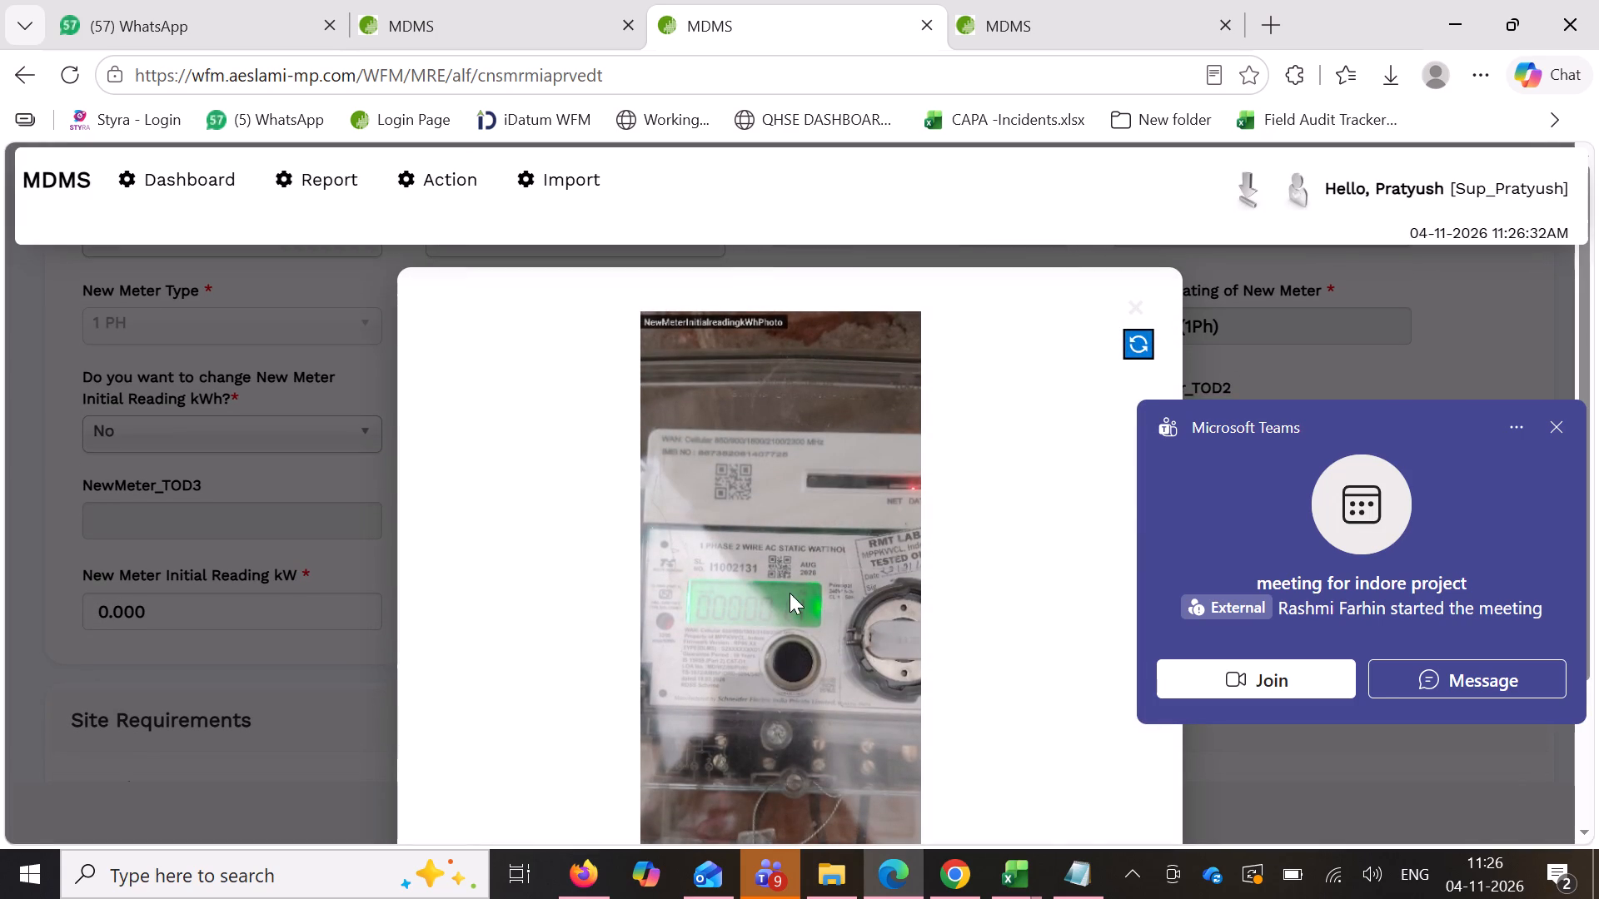
pyautogui.click(1148, 301)
pyautogui.click(1138, 310)
# Approve the record installed 28-Oct-2026 15:50:47 with the remark "ok" and return to the pending list.
pyautogui.scroll(-3, 708, 464)
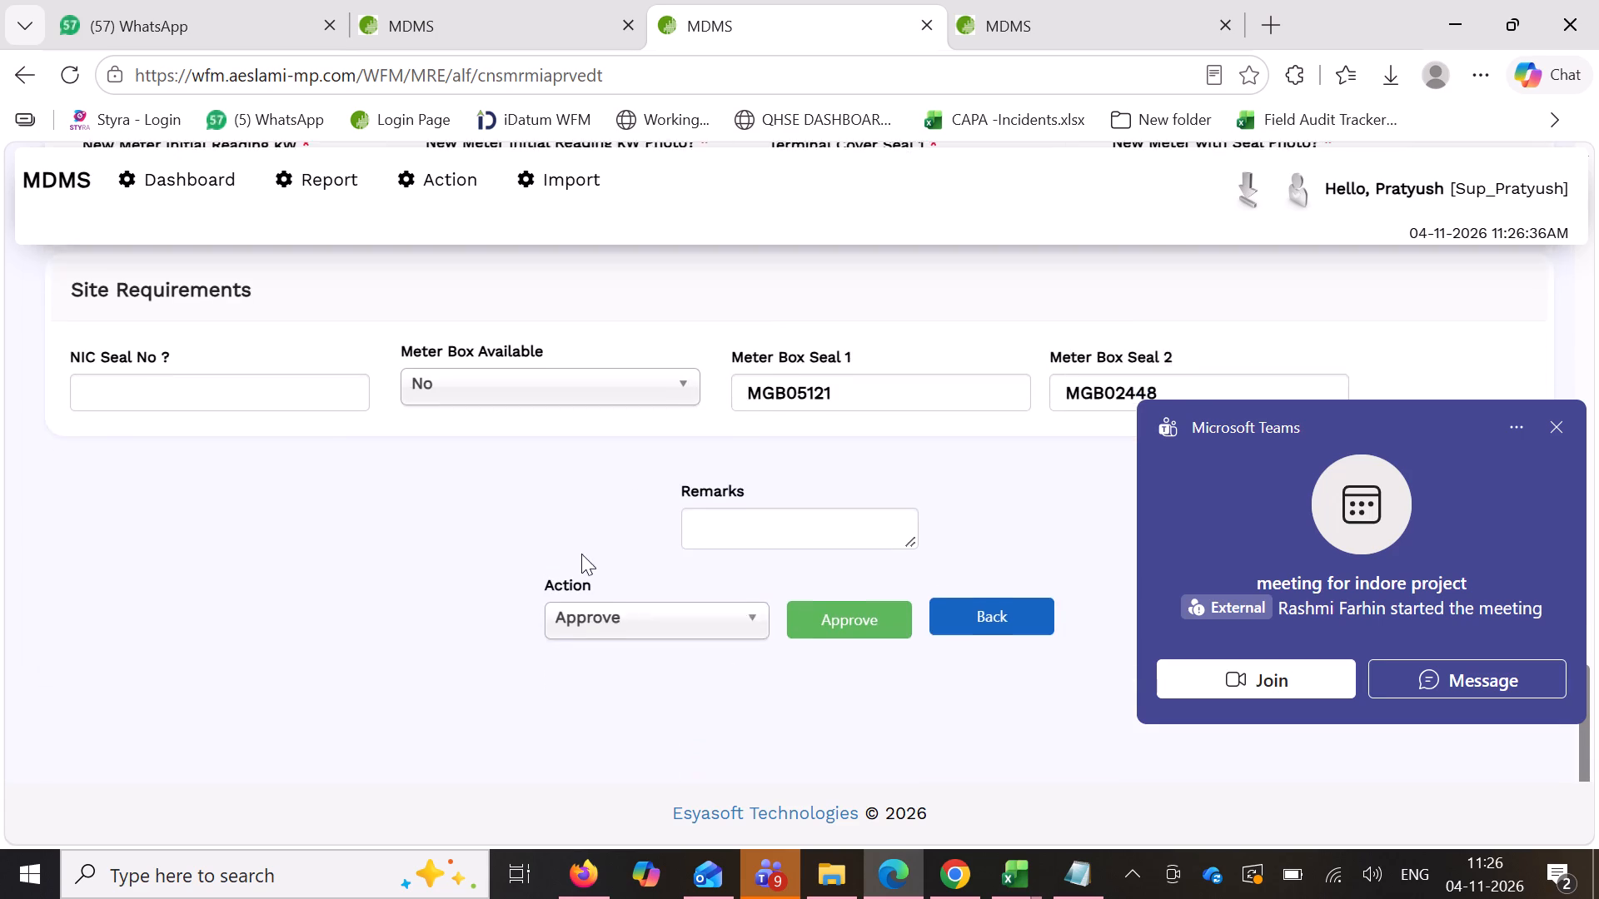
pyautogui.click(756, 587)
pyautogui.write('ok')
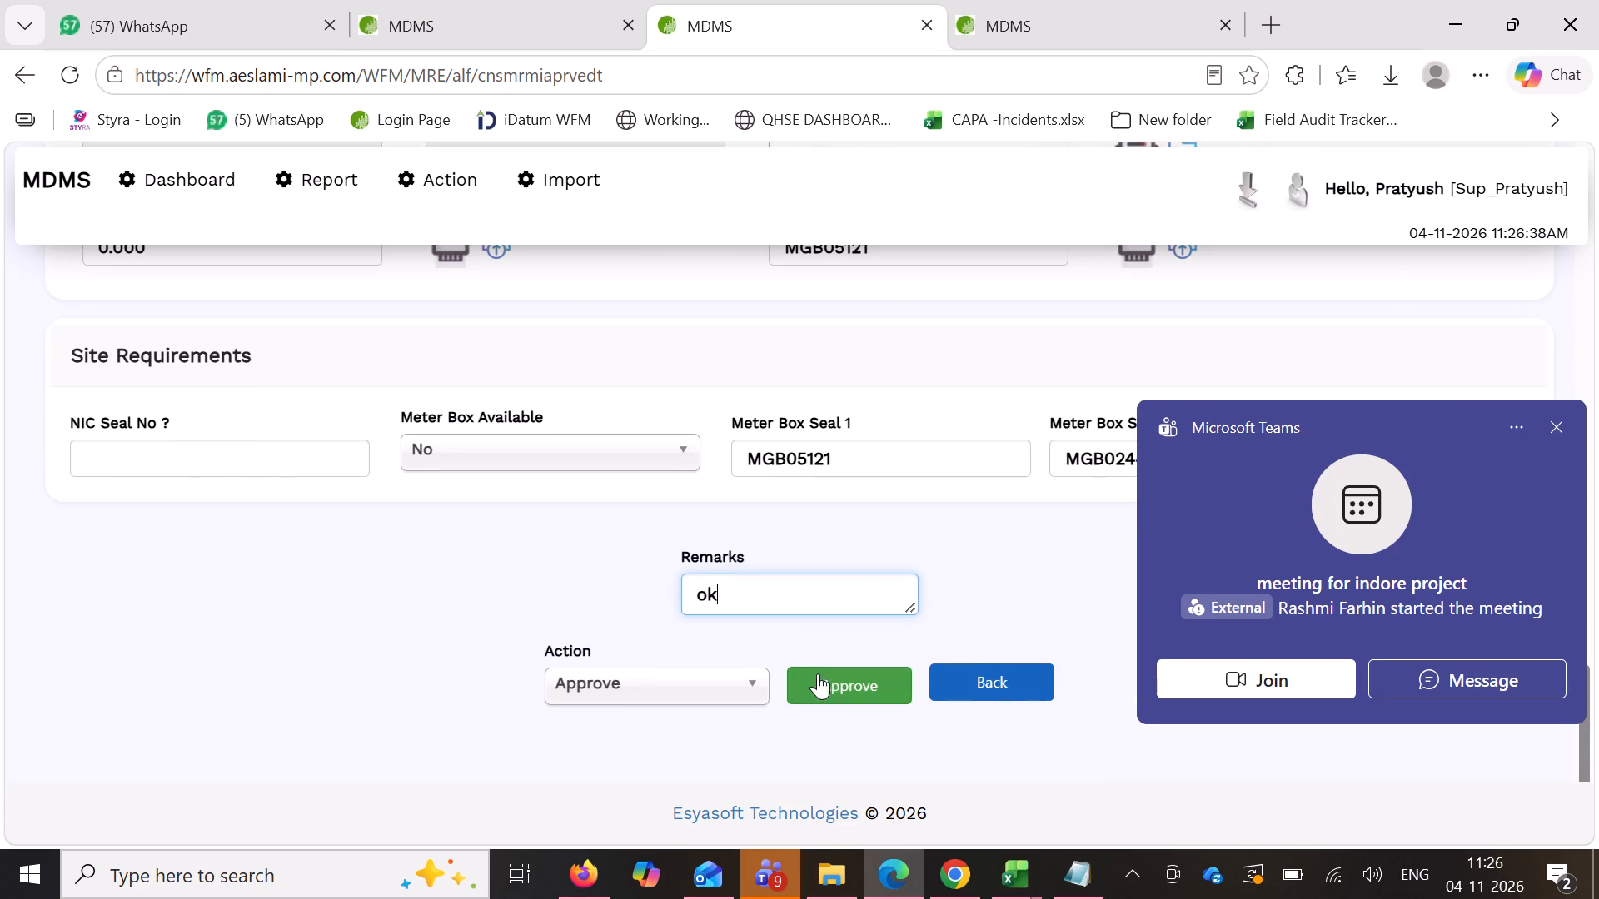
pyautogui.click(824, 675)
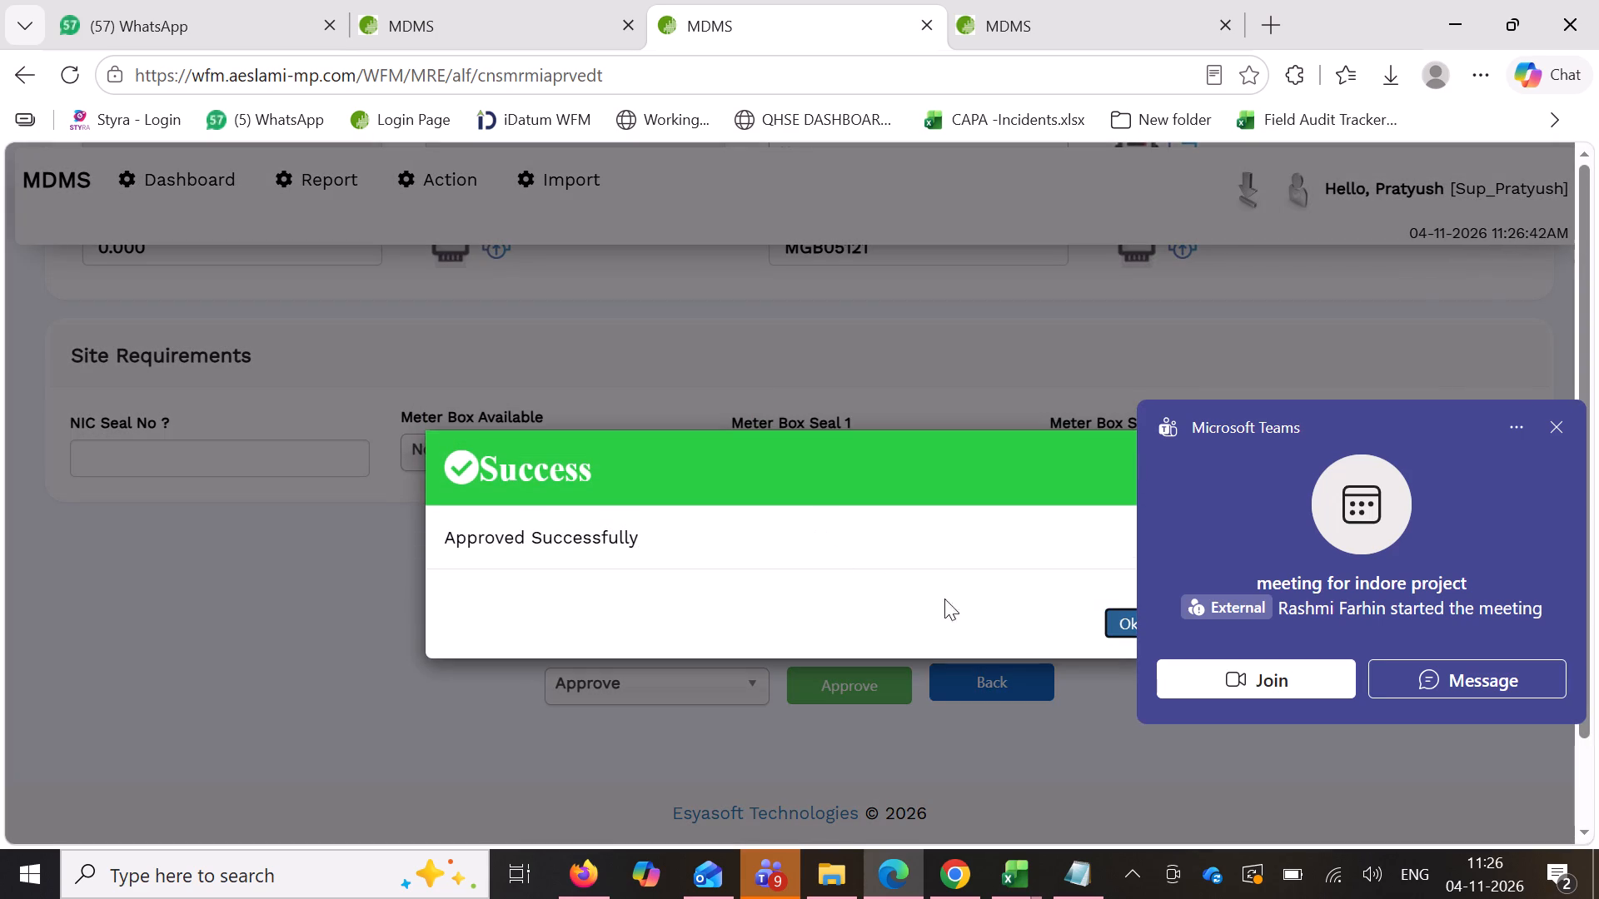
pyautogui.click(1122, 618)
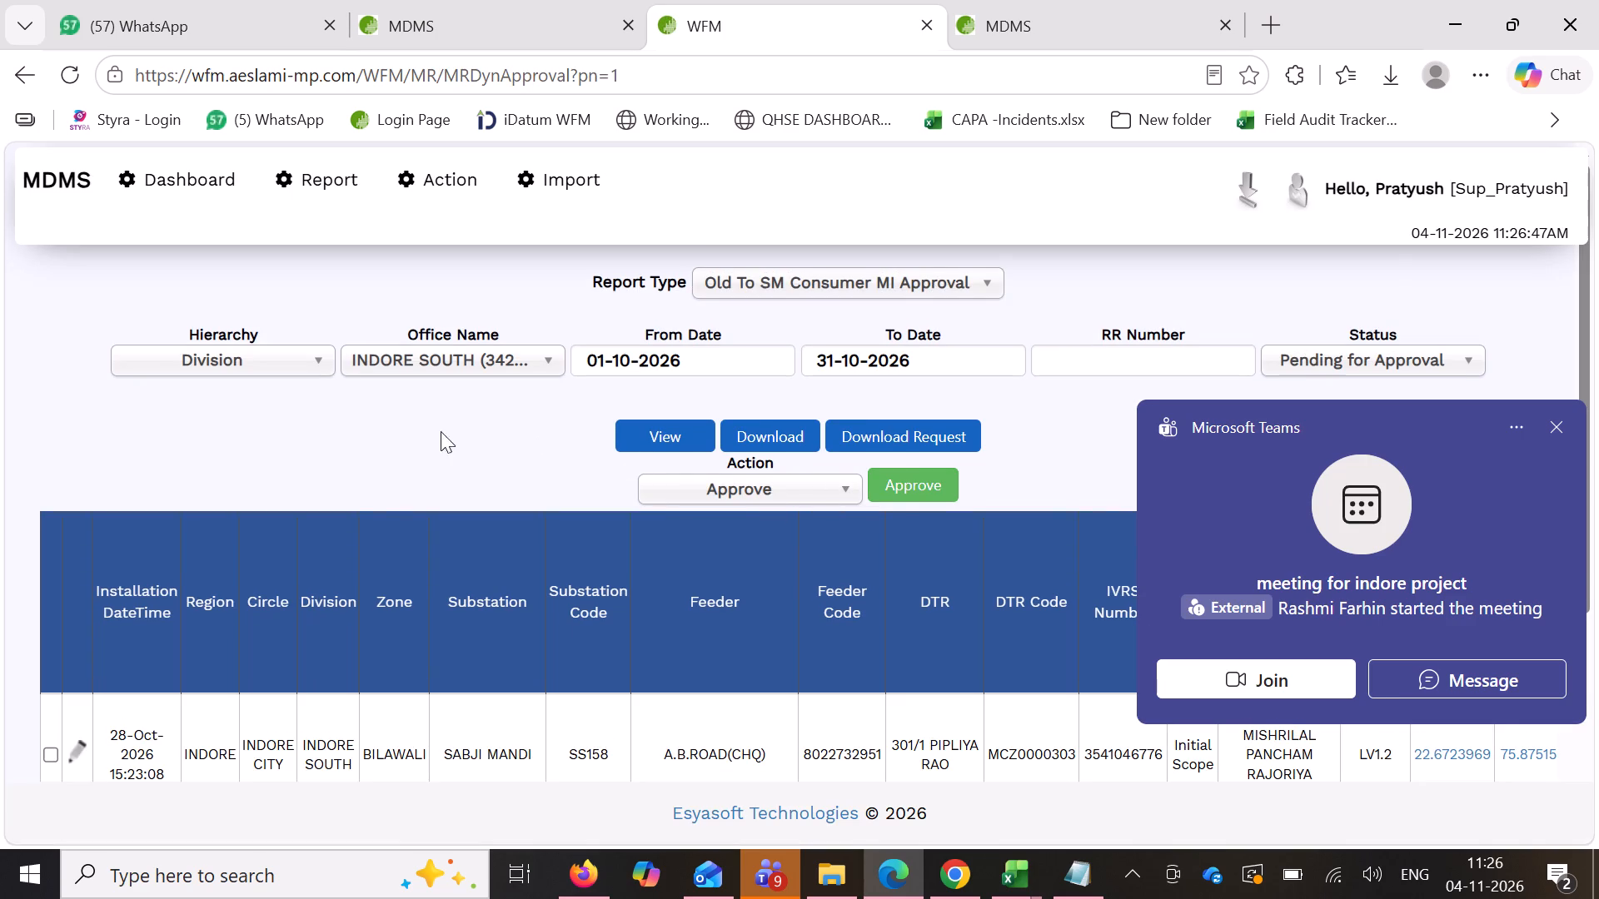
# Look through the remaining pending Indore South records by installation date, zone and feeder, and return to the newest ones.
pyautogui.scroll(-15, 396, 472)
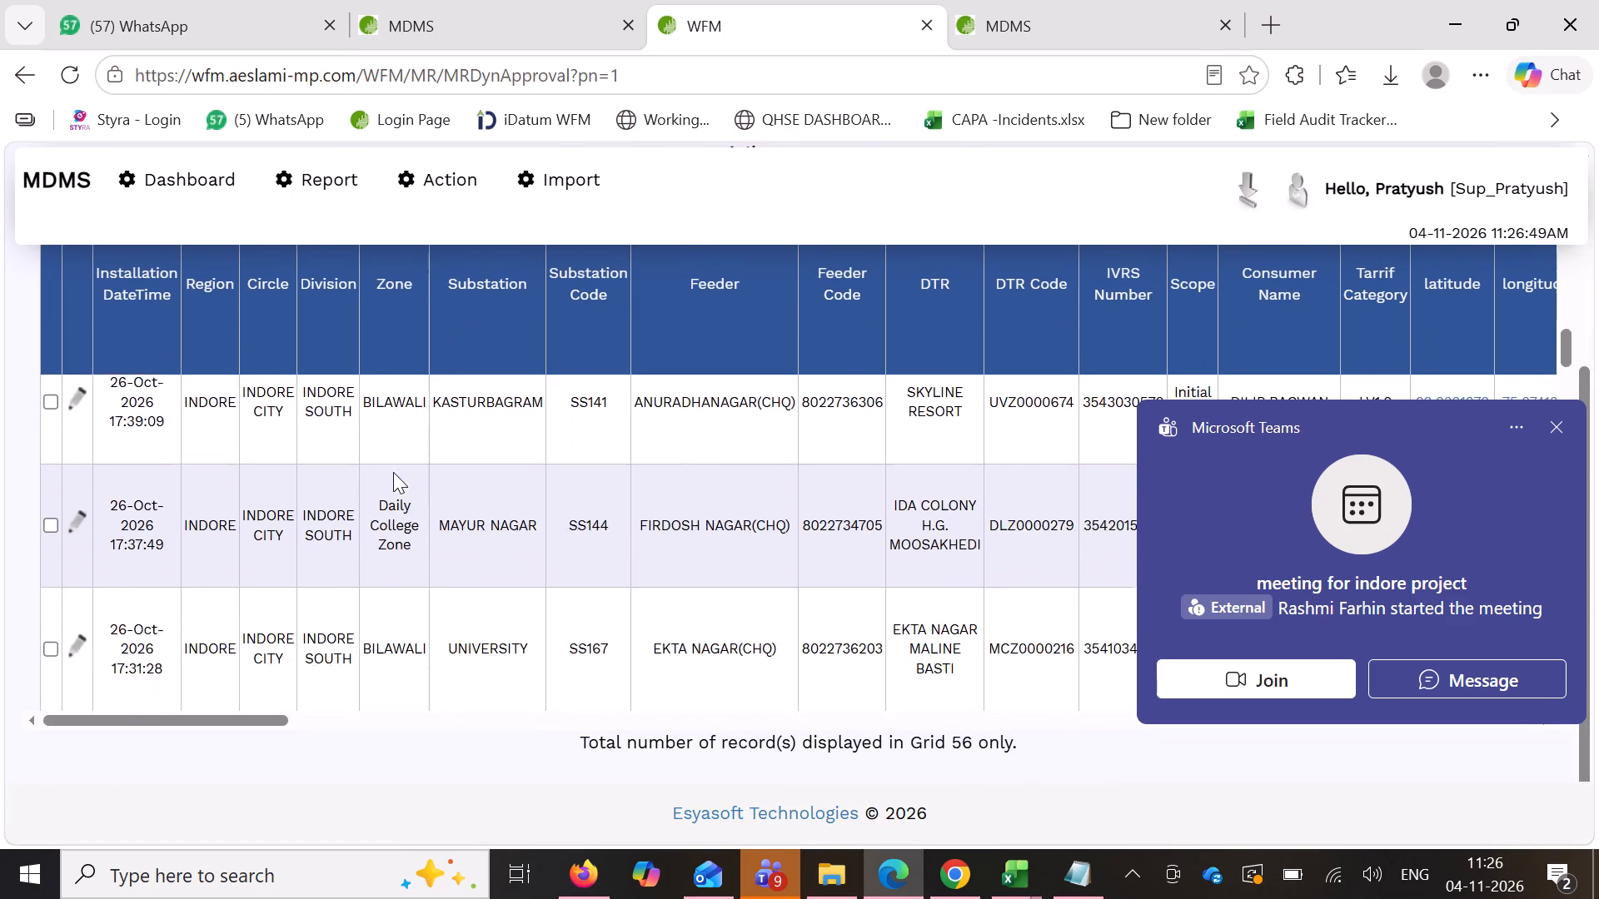
pyautogui.scroll(-18, 393, 473)
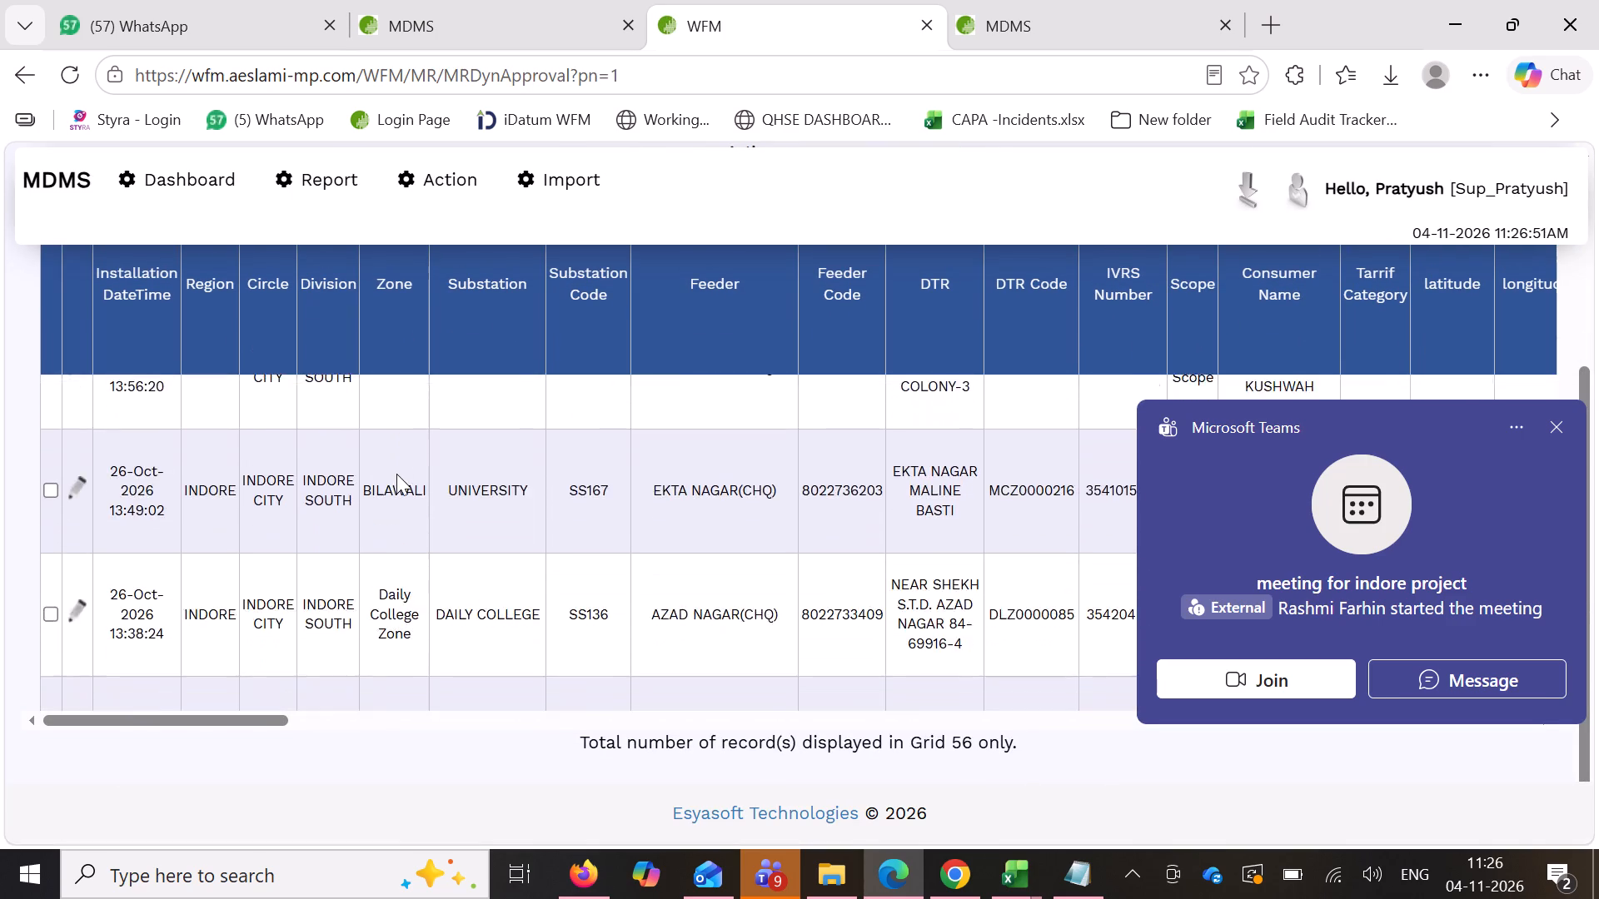
pyautogui.scroll(16, 396, 474)
pyautogui.scroll(5, 401, 476)
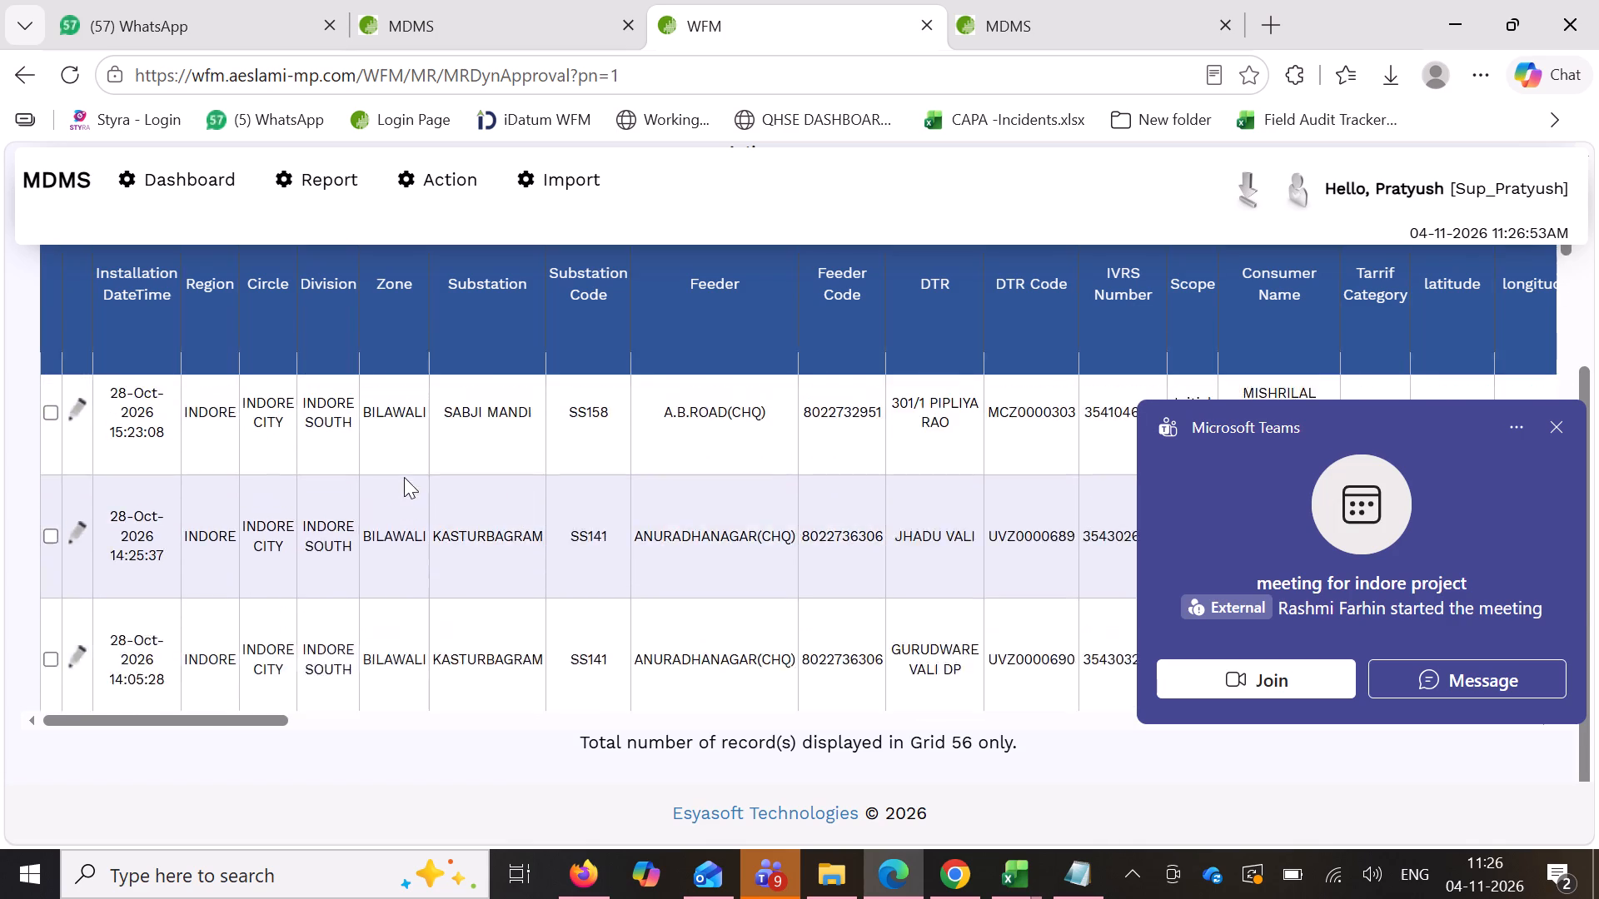
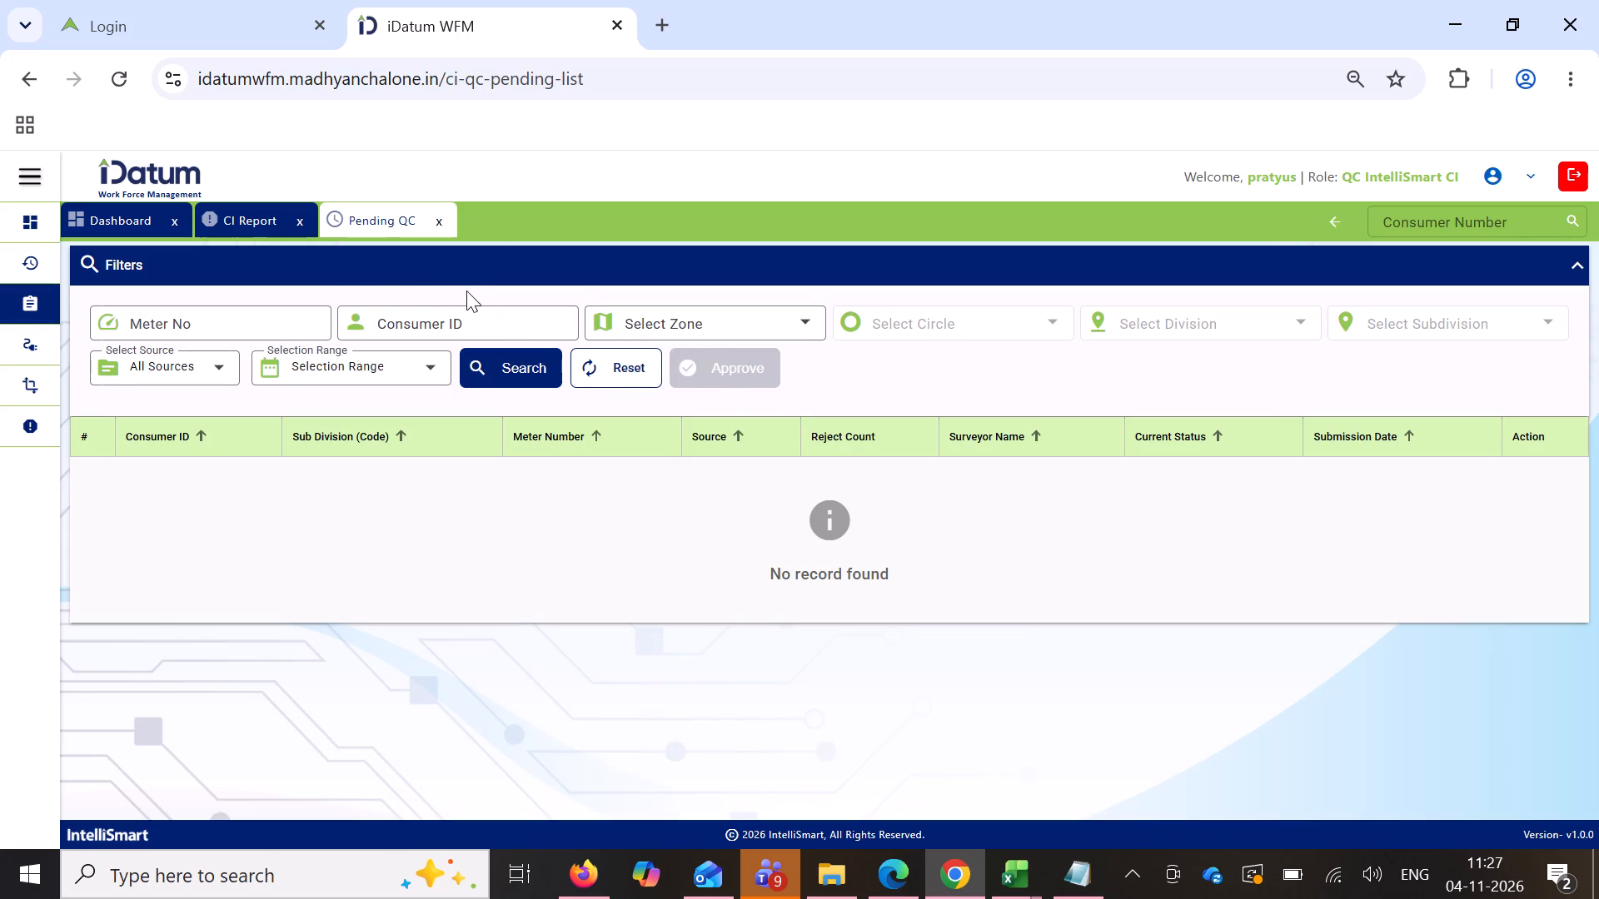
# Close the CI Report in iDatum WFM, rerun the Pending QC search, and look through the Hold QC list.
pyautogui.click(302, 230)
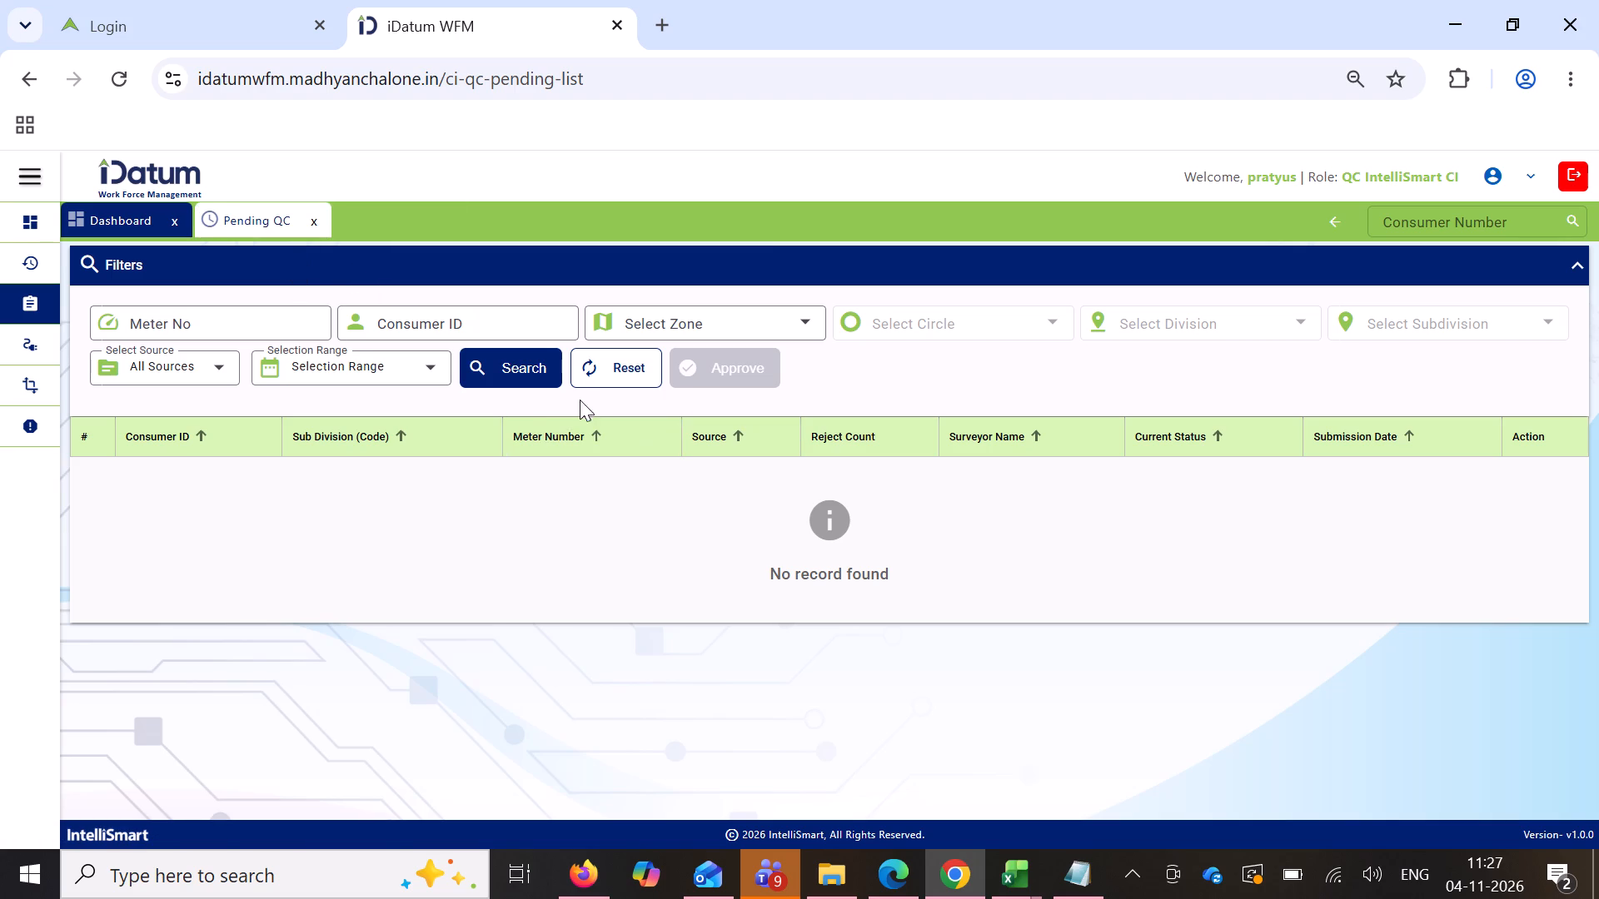
pyautogui.click(517, 370)
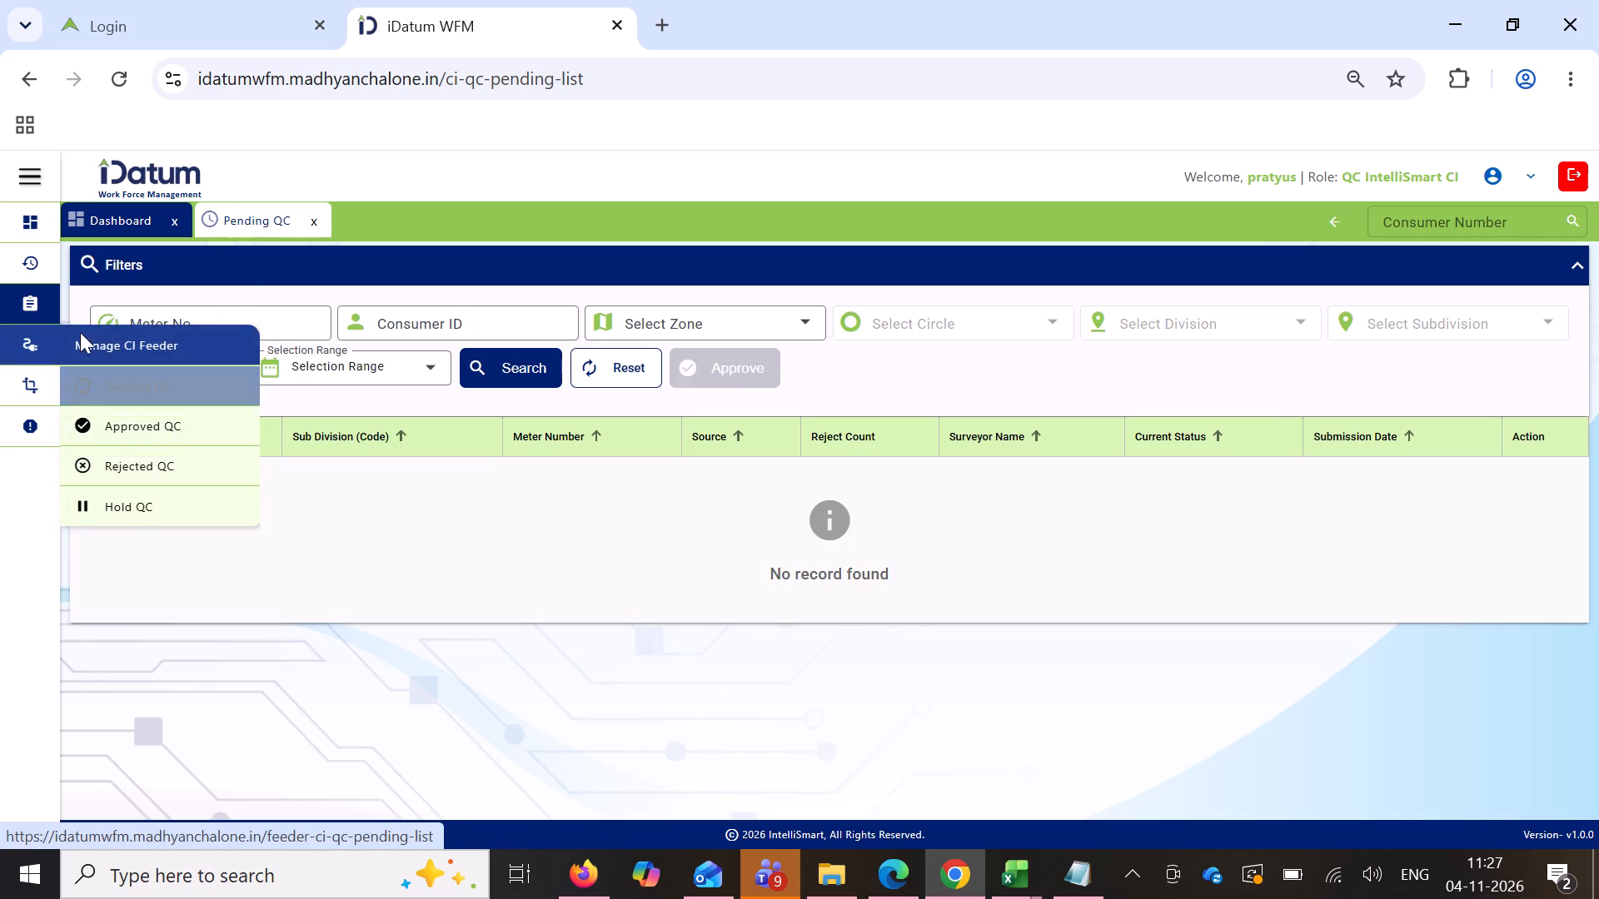
pyautogui.click(174, 463)
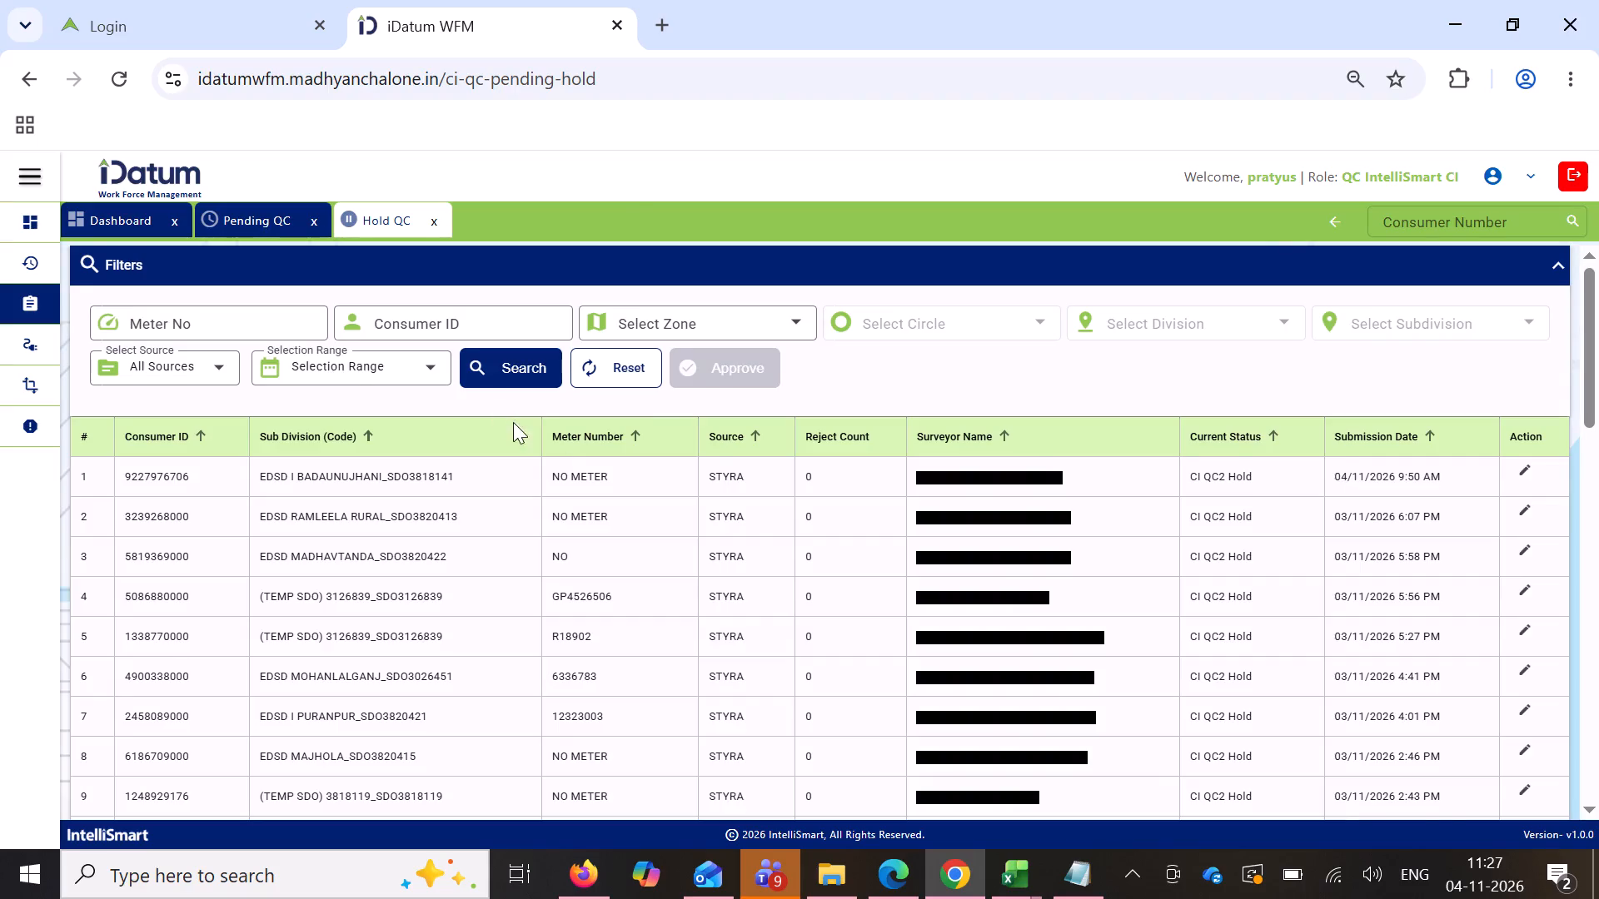
pyautogui.scroll(-13, 1411, 604)
pyautogui.scroll(3, 1387, 597)
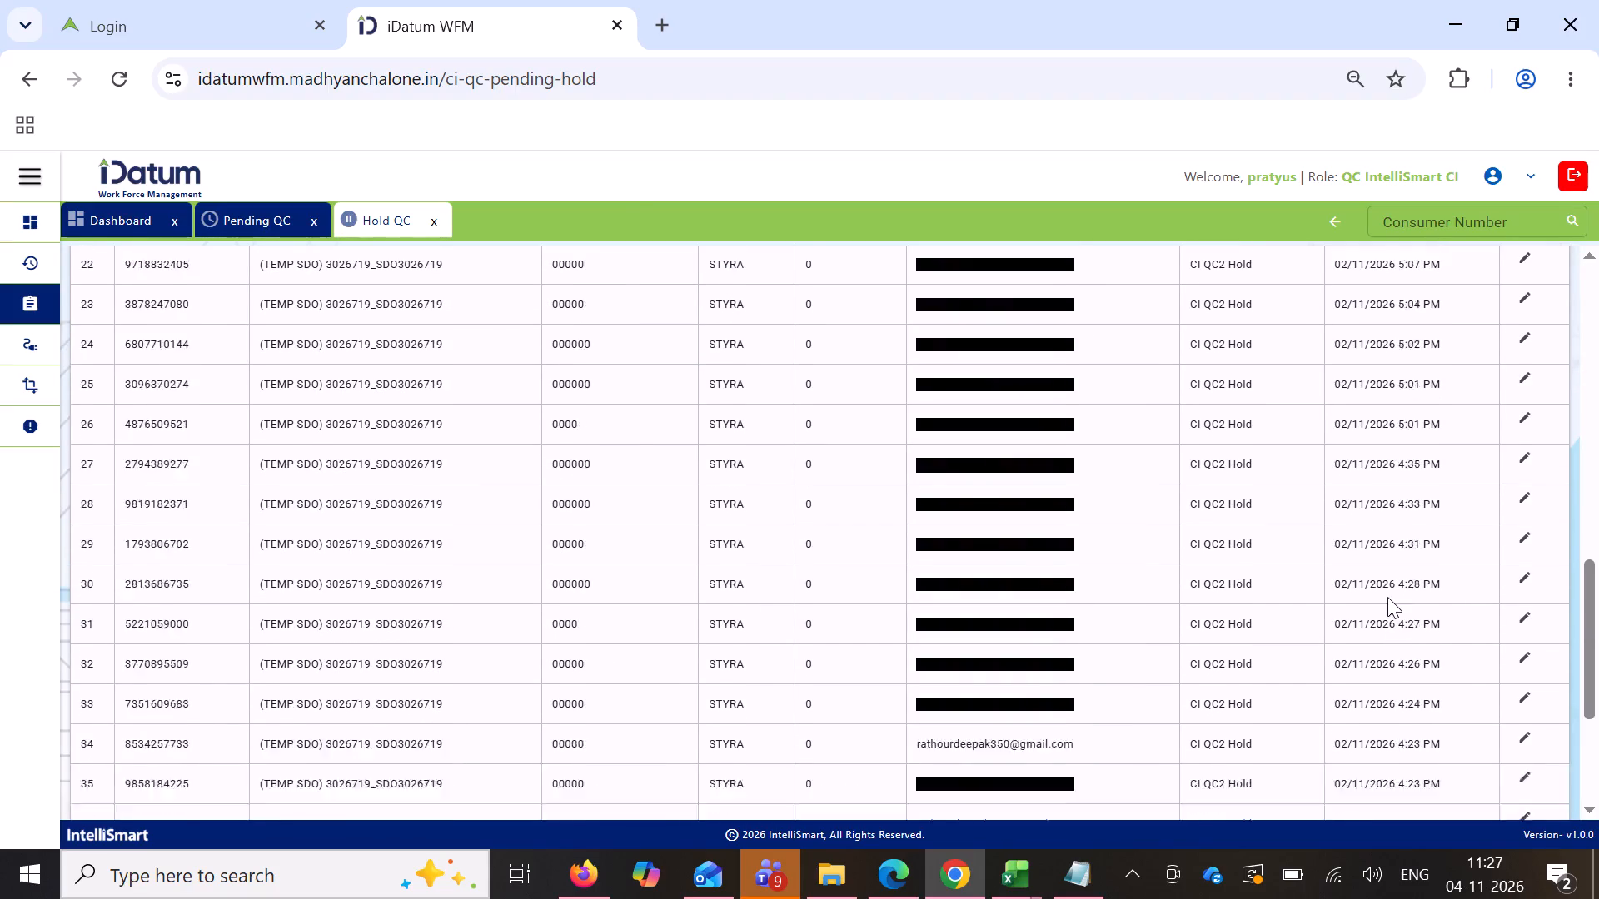
pyautogui.scroll(8, 1387, 597)
# Filter the Hold QC list by zone BAREILLY II_ZNE38 and circle EDC BADAUN_CIR38181, and look through the results.
pyautogui.click(767, 329)
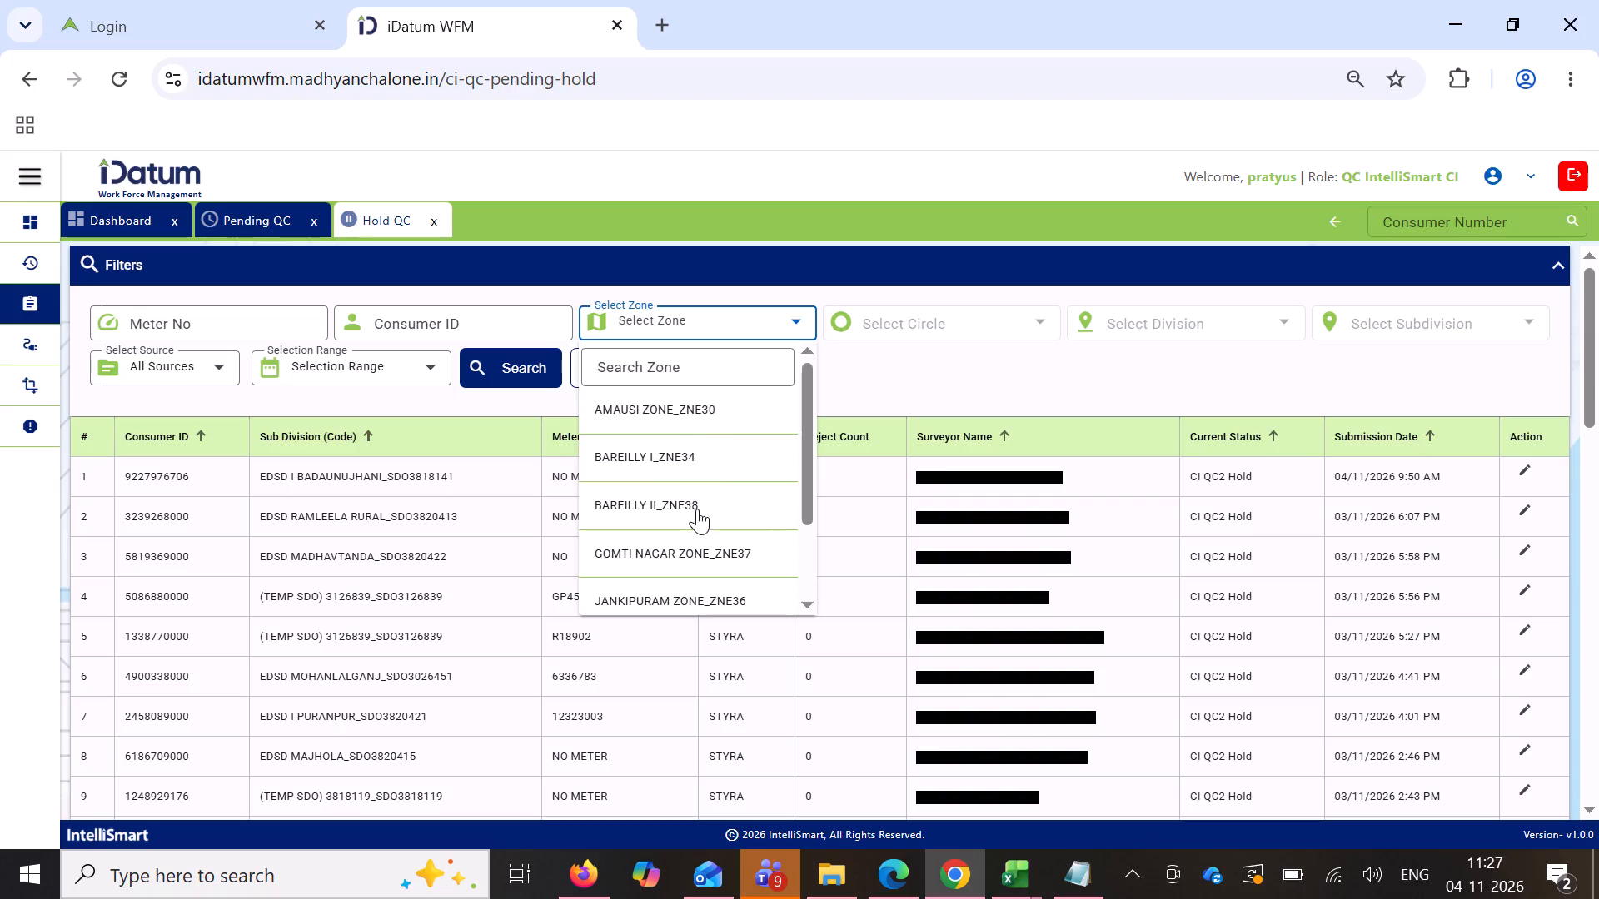
pyautogui.click(697, 509)
pyautogui.click(1026, 329)
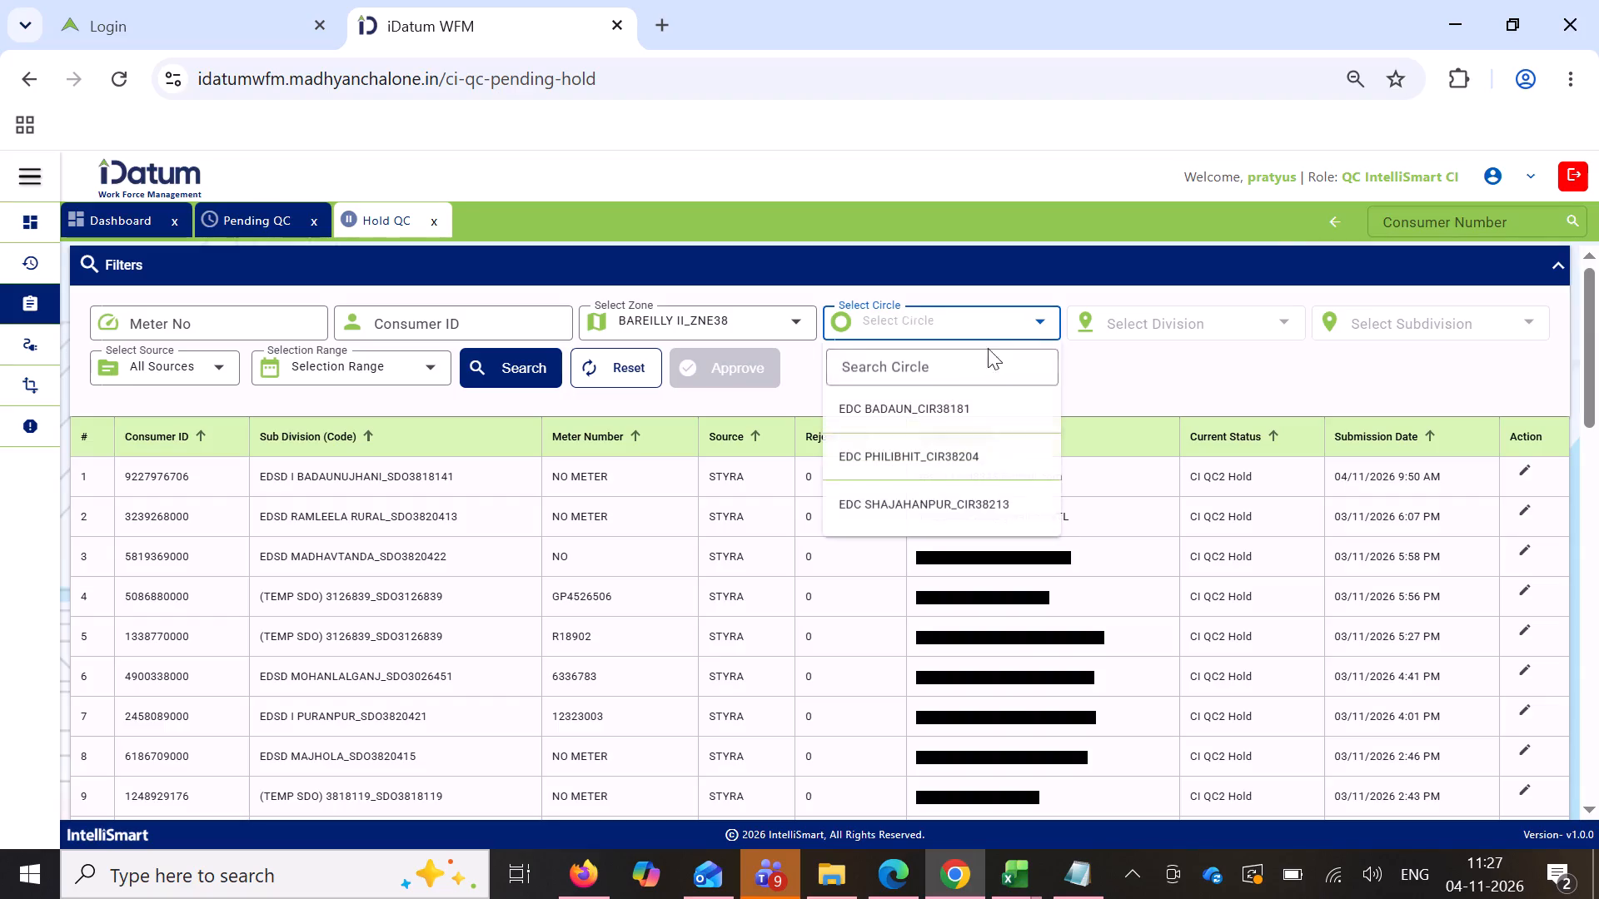
pyautogui.click(929, 410)
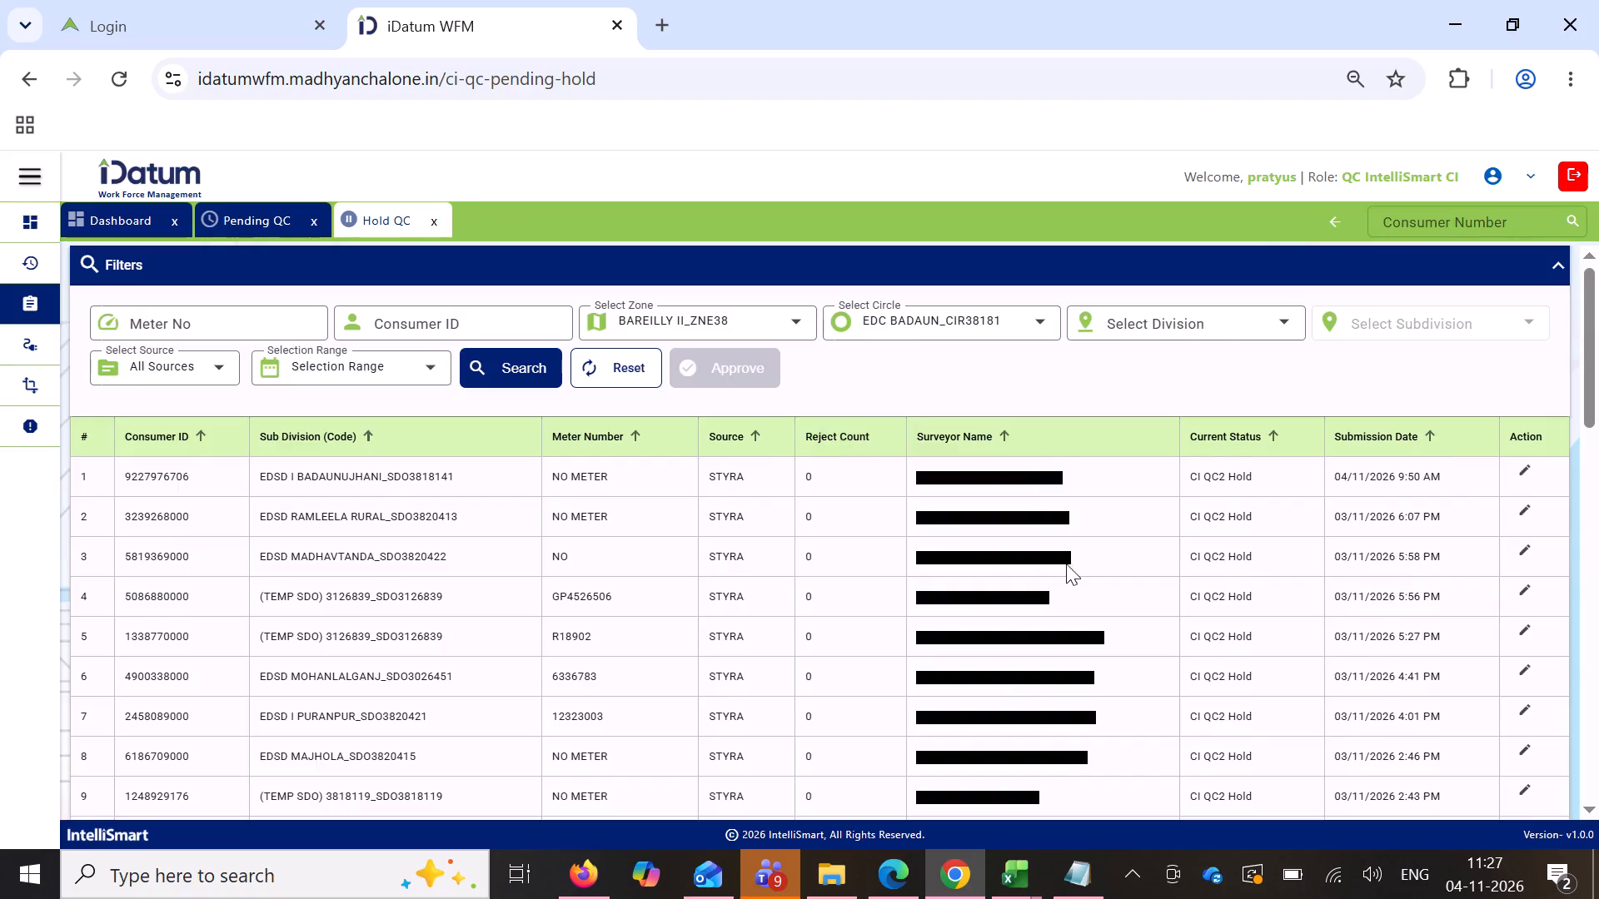
pyautogui.scroll(-10, 1066, 564)
pyautogui.scroll(7, 1066, 564)
pyautogui.click(503, 369)
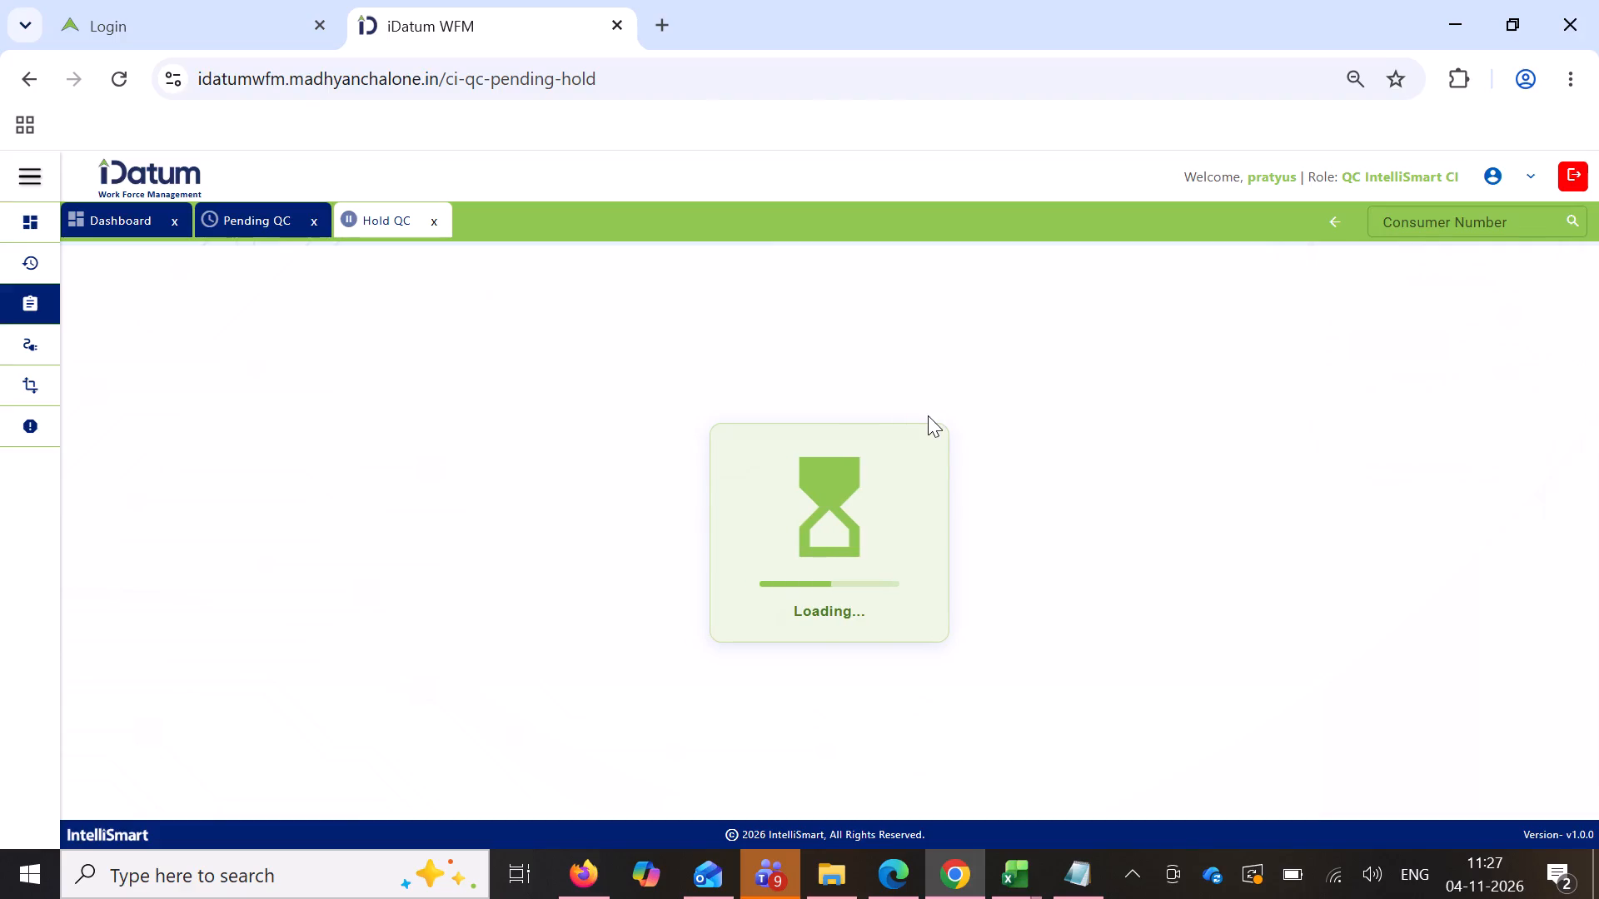
pyautogui.scroll(-6, 928, 415)
pyautogui.scroll(6, 928, 415)
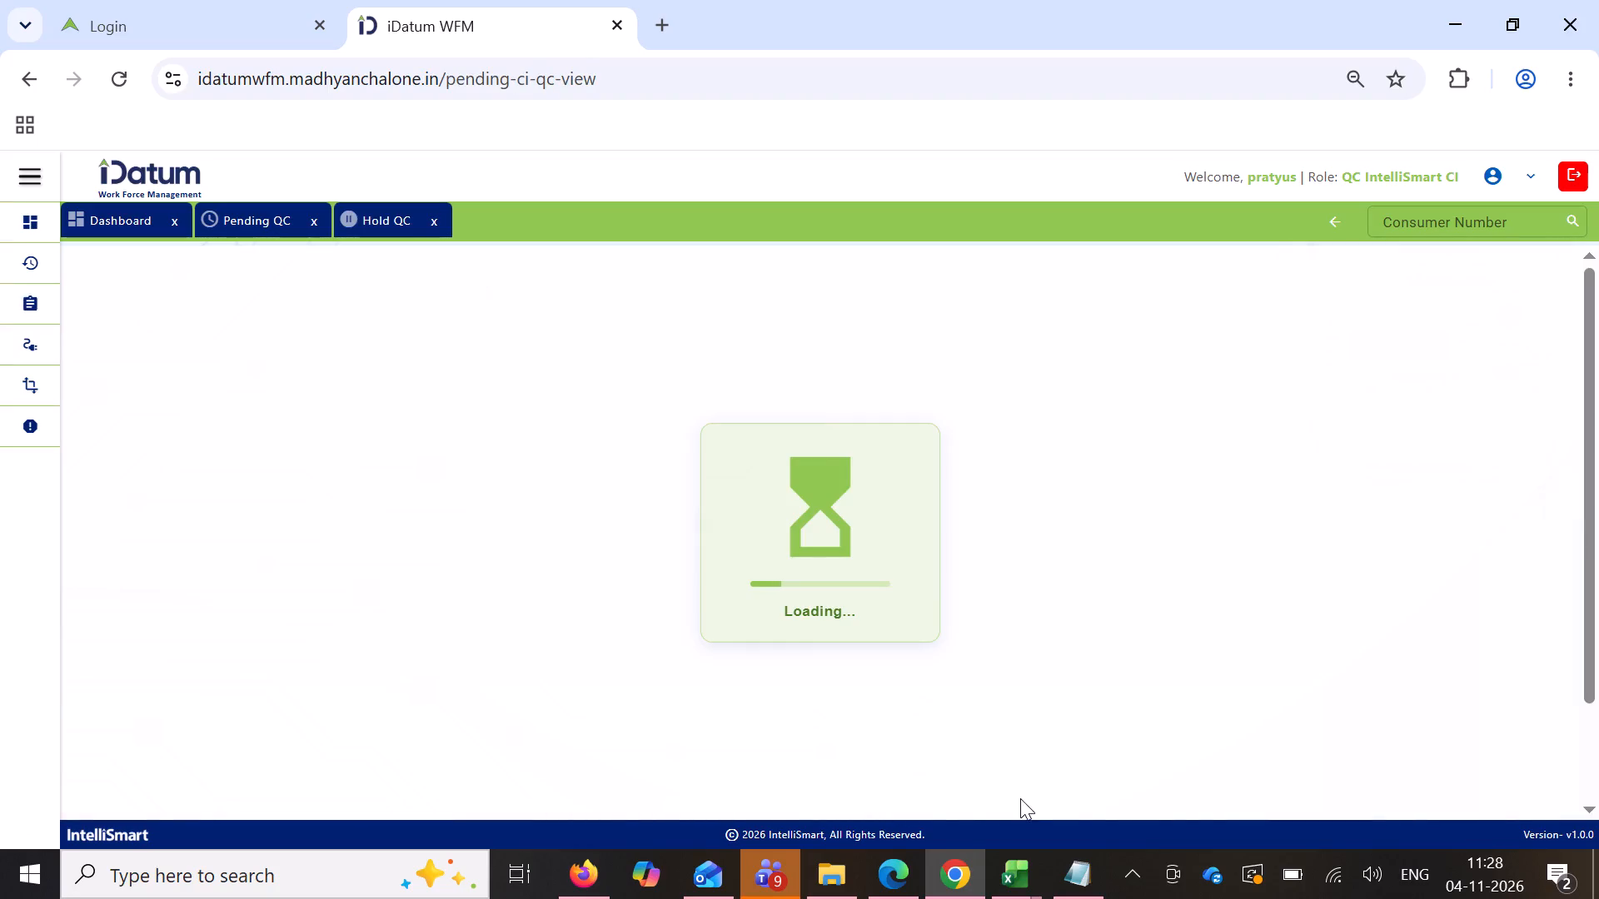
# Expand the held record's Transaction Status and examine its QC remarks, actions and update dates.
pyautogui.scroll(-6, 670, 587)
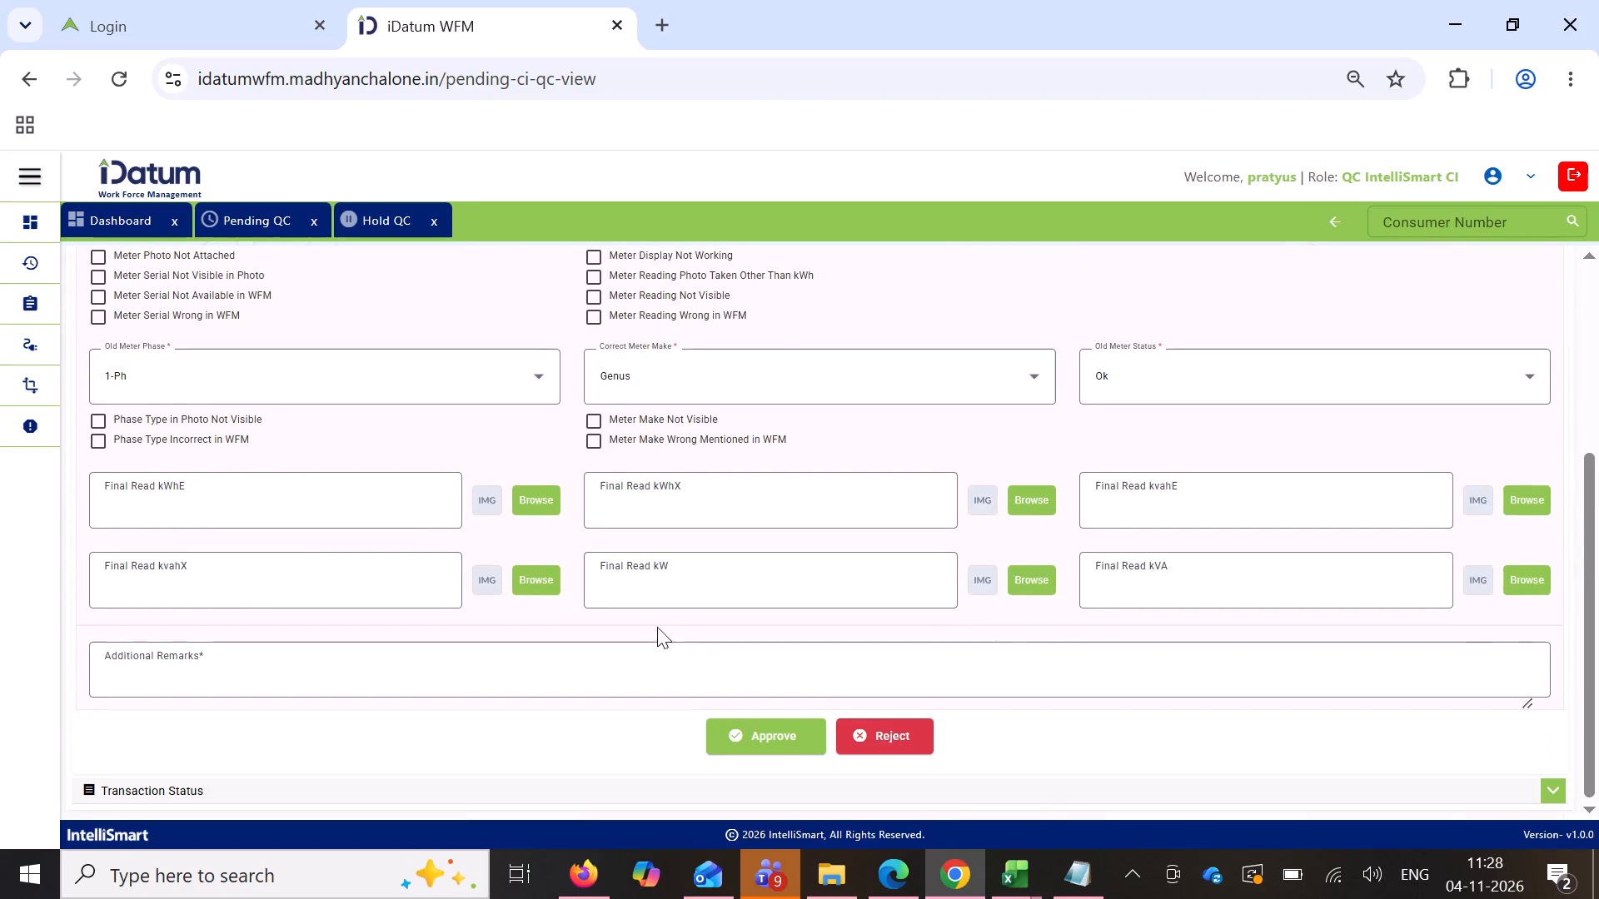
pyautogui.scroll(-4, 326, 782)
pyautogui.click(331, 767)
pyautogui.click(332, 786)
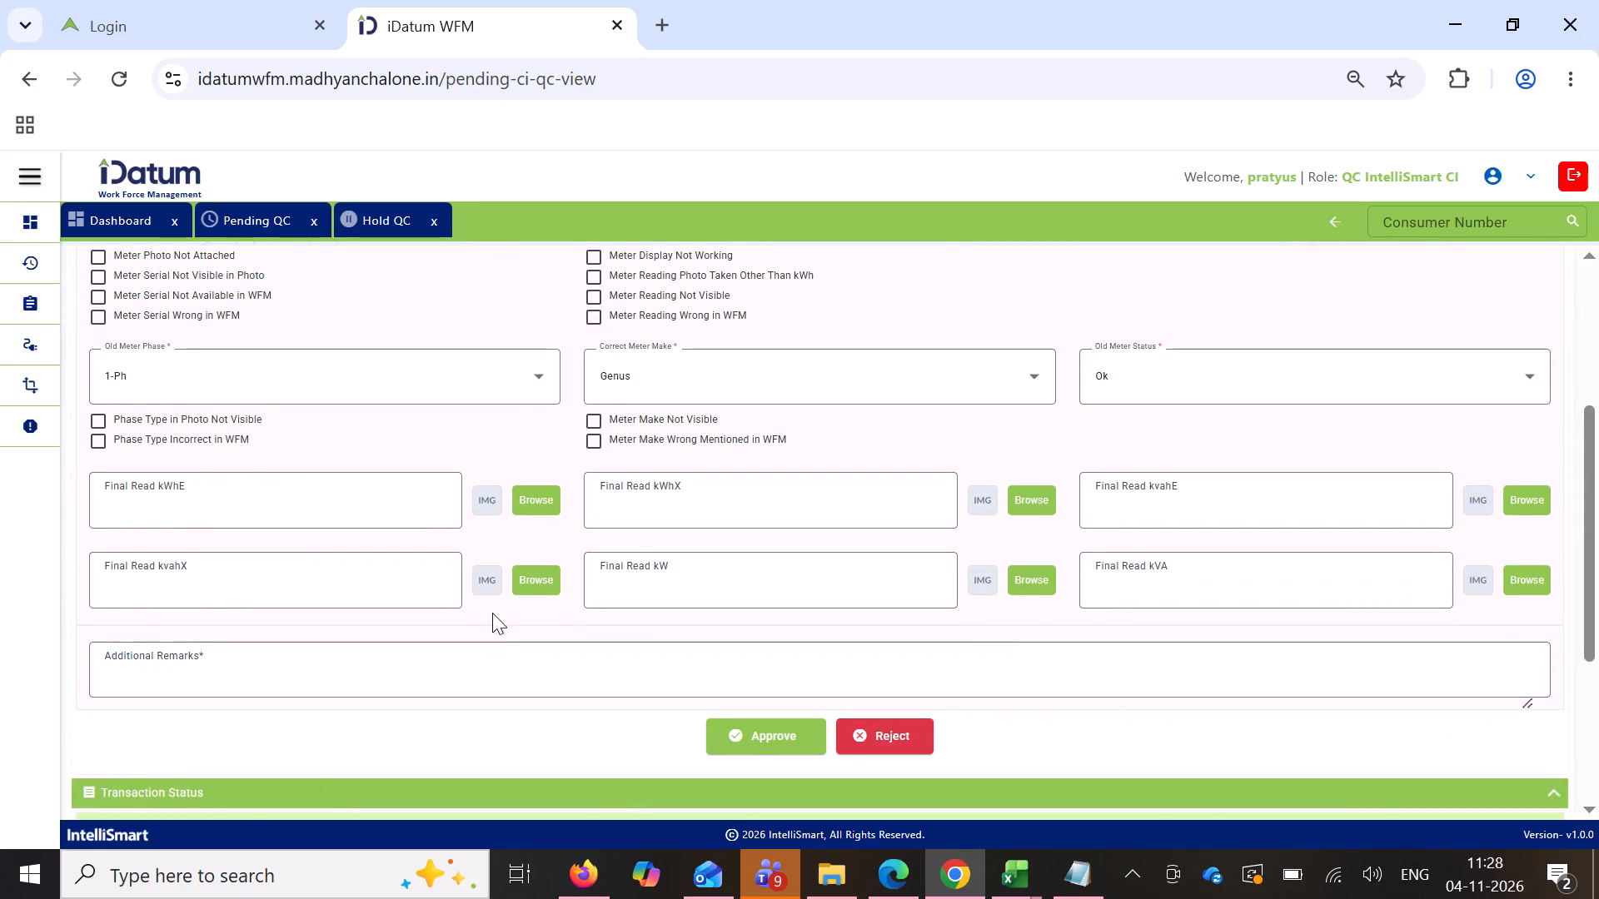
pyautogui.scroll(-6, 494, 610)
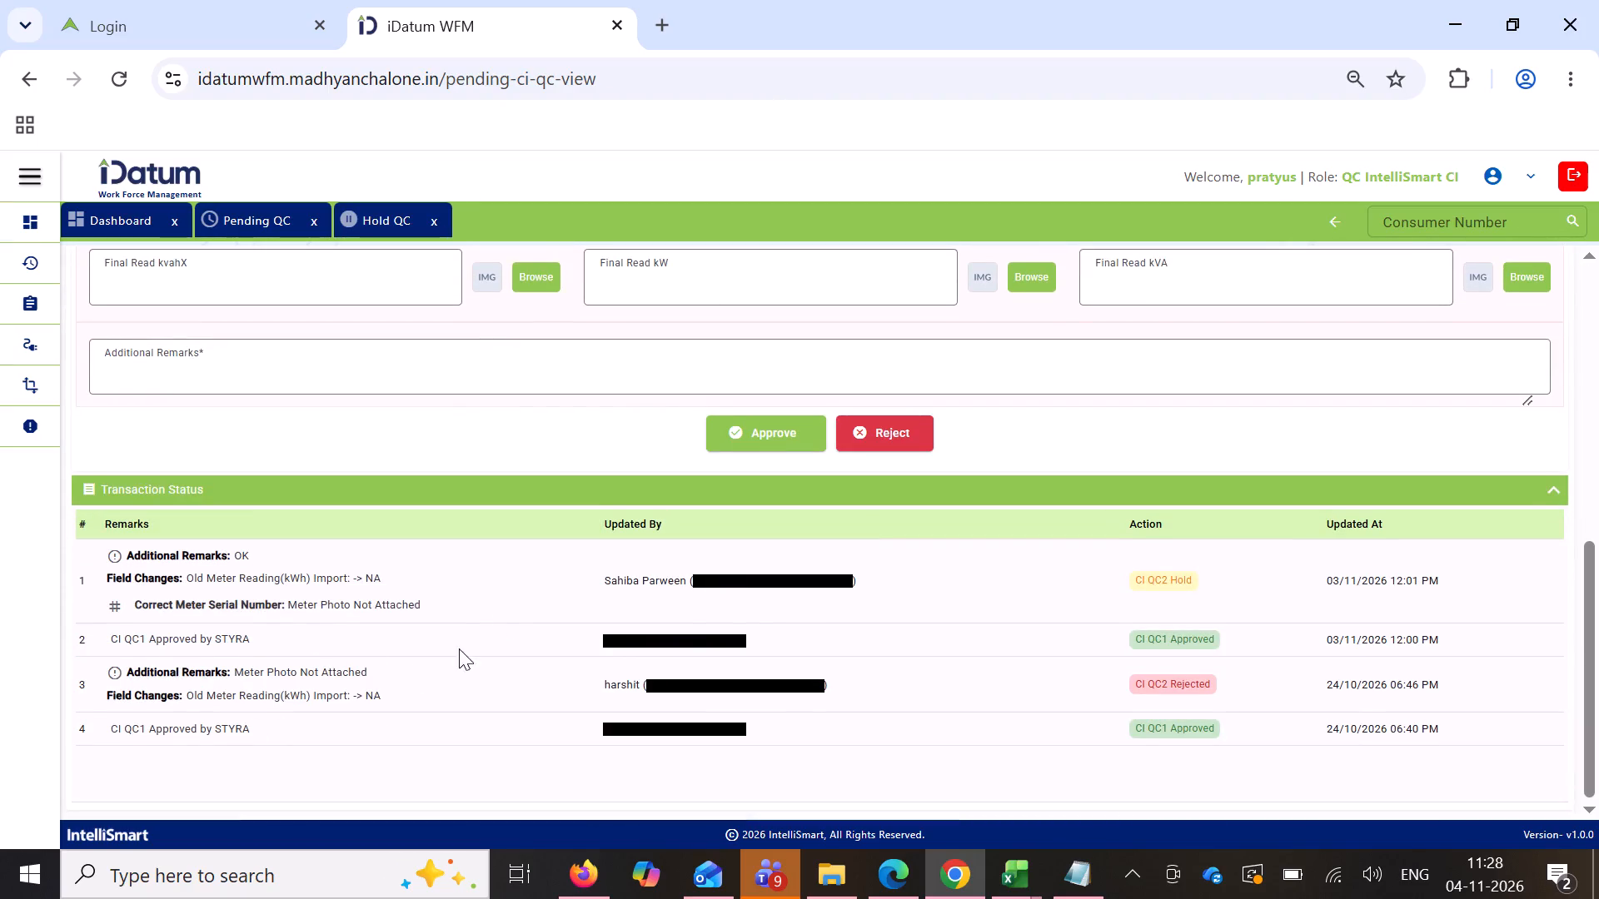
pyautogui.moveTo(1136, 638); pyautogui.dragTo(1223, 634)
pyautogui.moveTo(1136, 734); pyautogui.dragTo(1246, 739)
pyautogui.moveTo(1138, 686); pyautogui.dragTo(1146, 686)
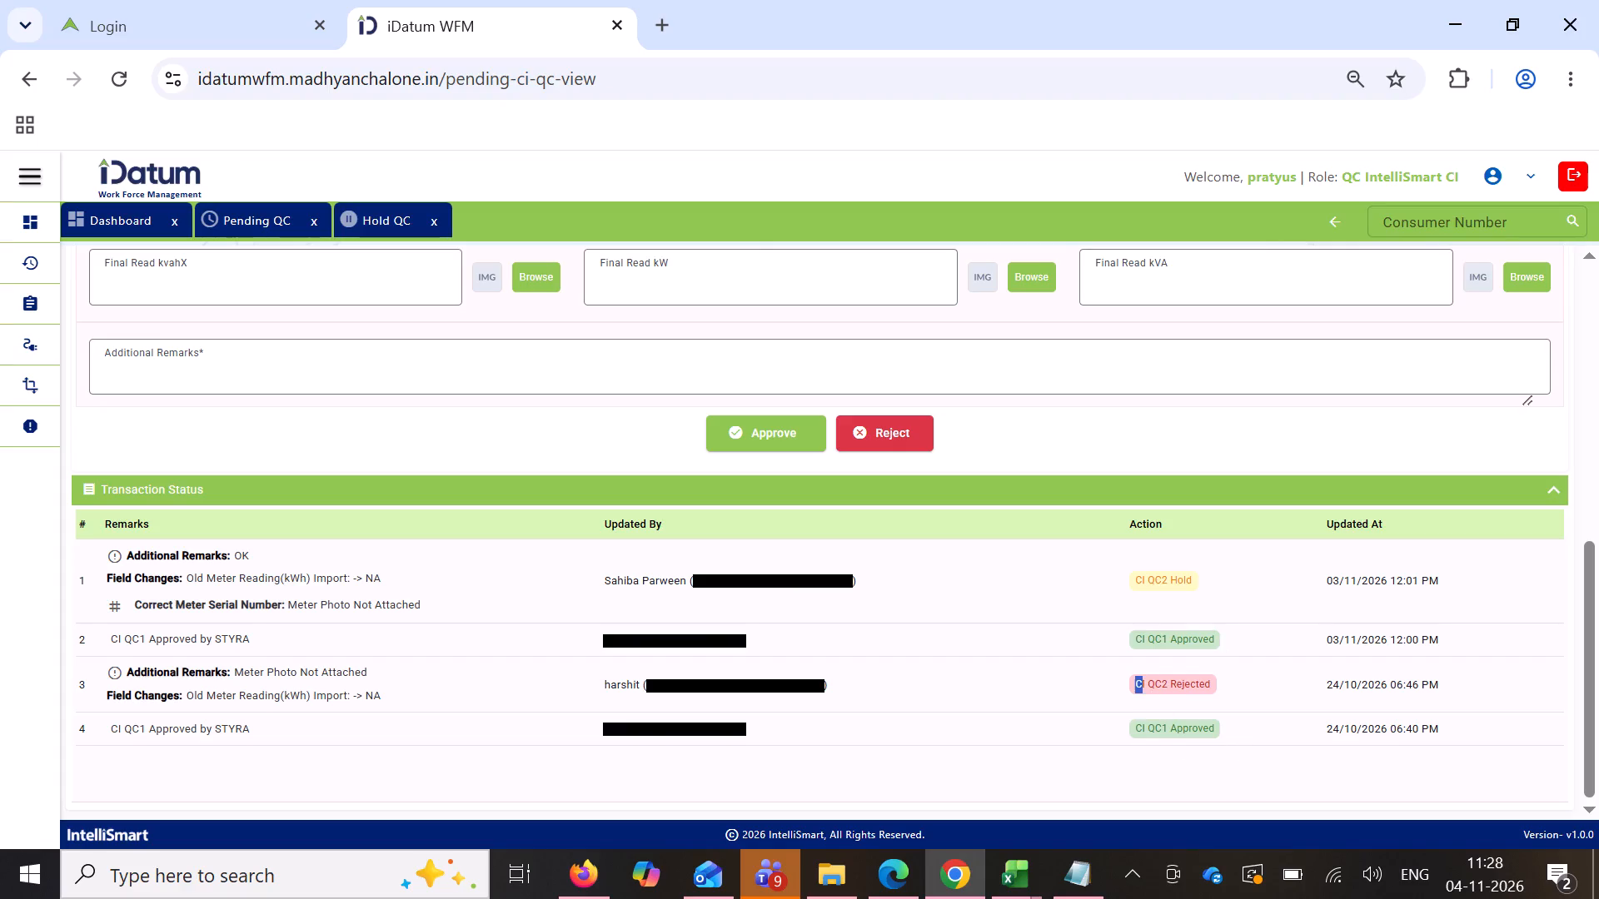
pyautogui.moveTo(1146, 686); pyautogui.dragTo(1229, 686)
# Examine the held record's Old Meter Details and Consumer Master information, and return to the Dashboard.
pyautogui.scroll(5, 441, 632)
pyautogui.scroll(2, 647, 555)
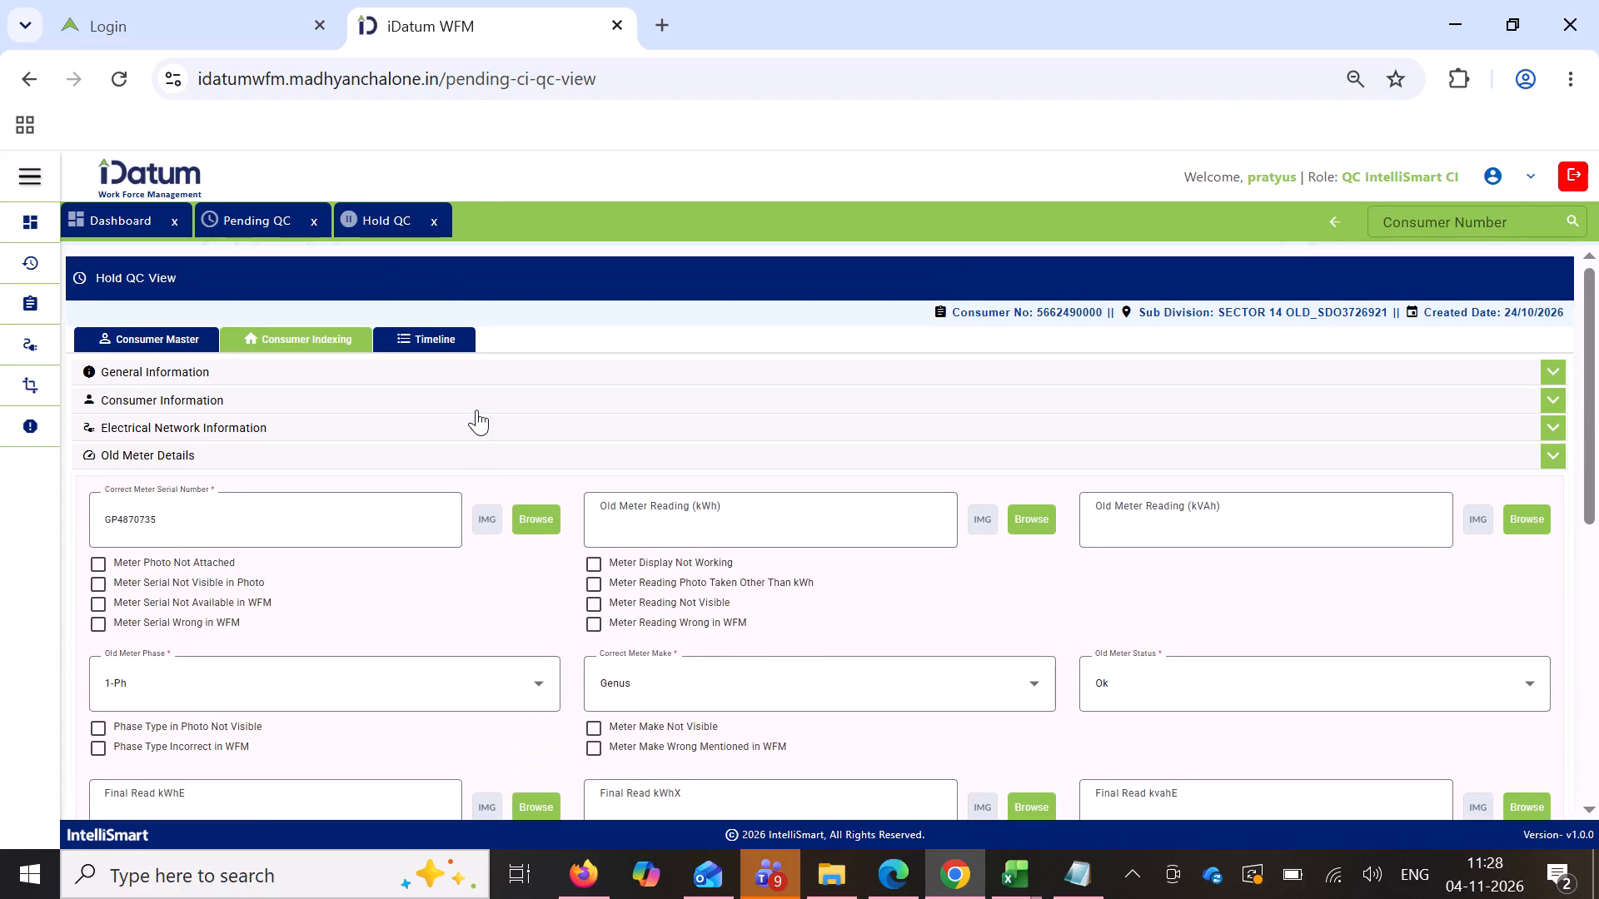
pyautogui.click(435, 459)
pyautogui.click(904, 513)
pyautogui.doubleClick(909, 523)
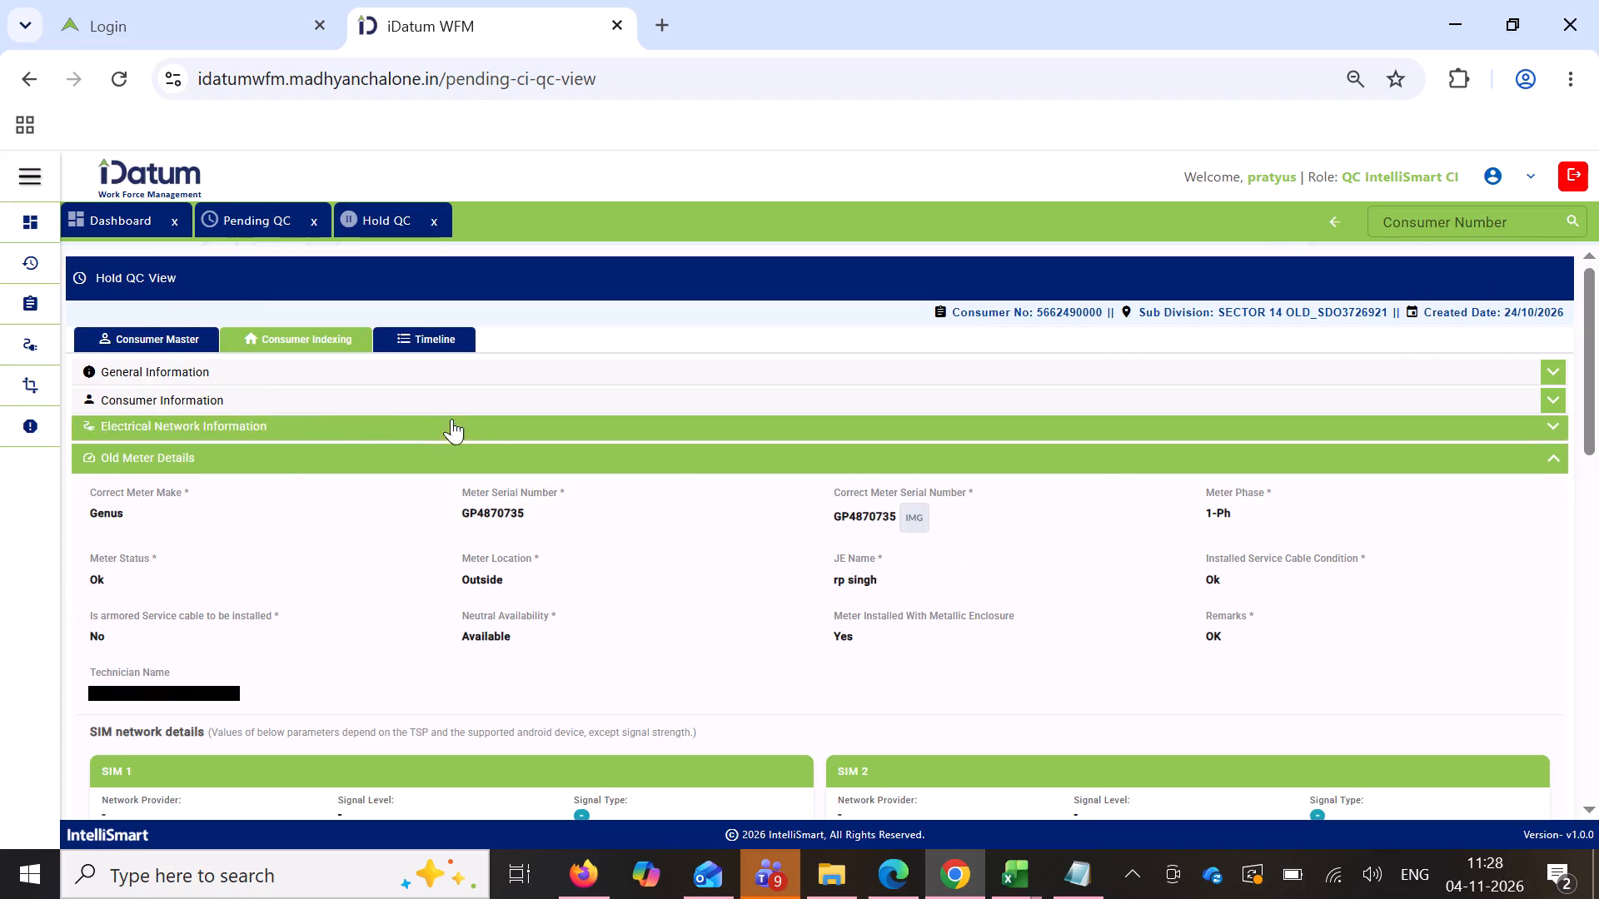
pyautogui.click(162, 340)
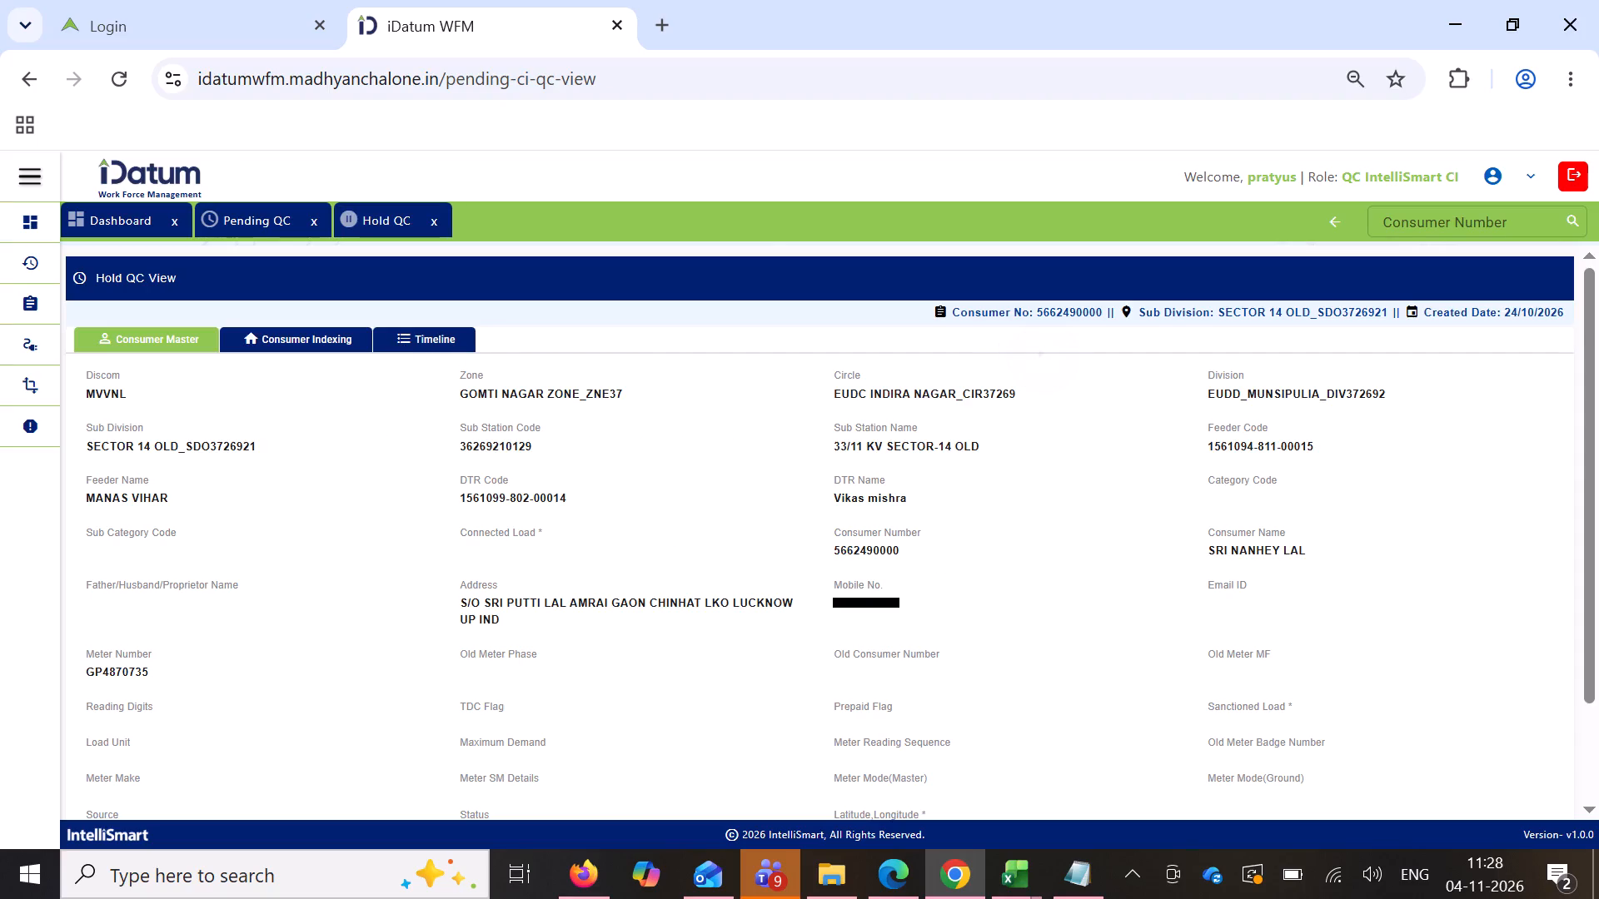
pyautogui.click(326, 352)
pyautogui.click(327, 348)
pyautogui.click(117, 221)
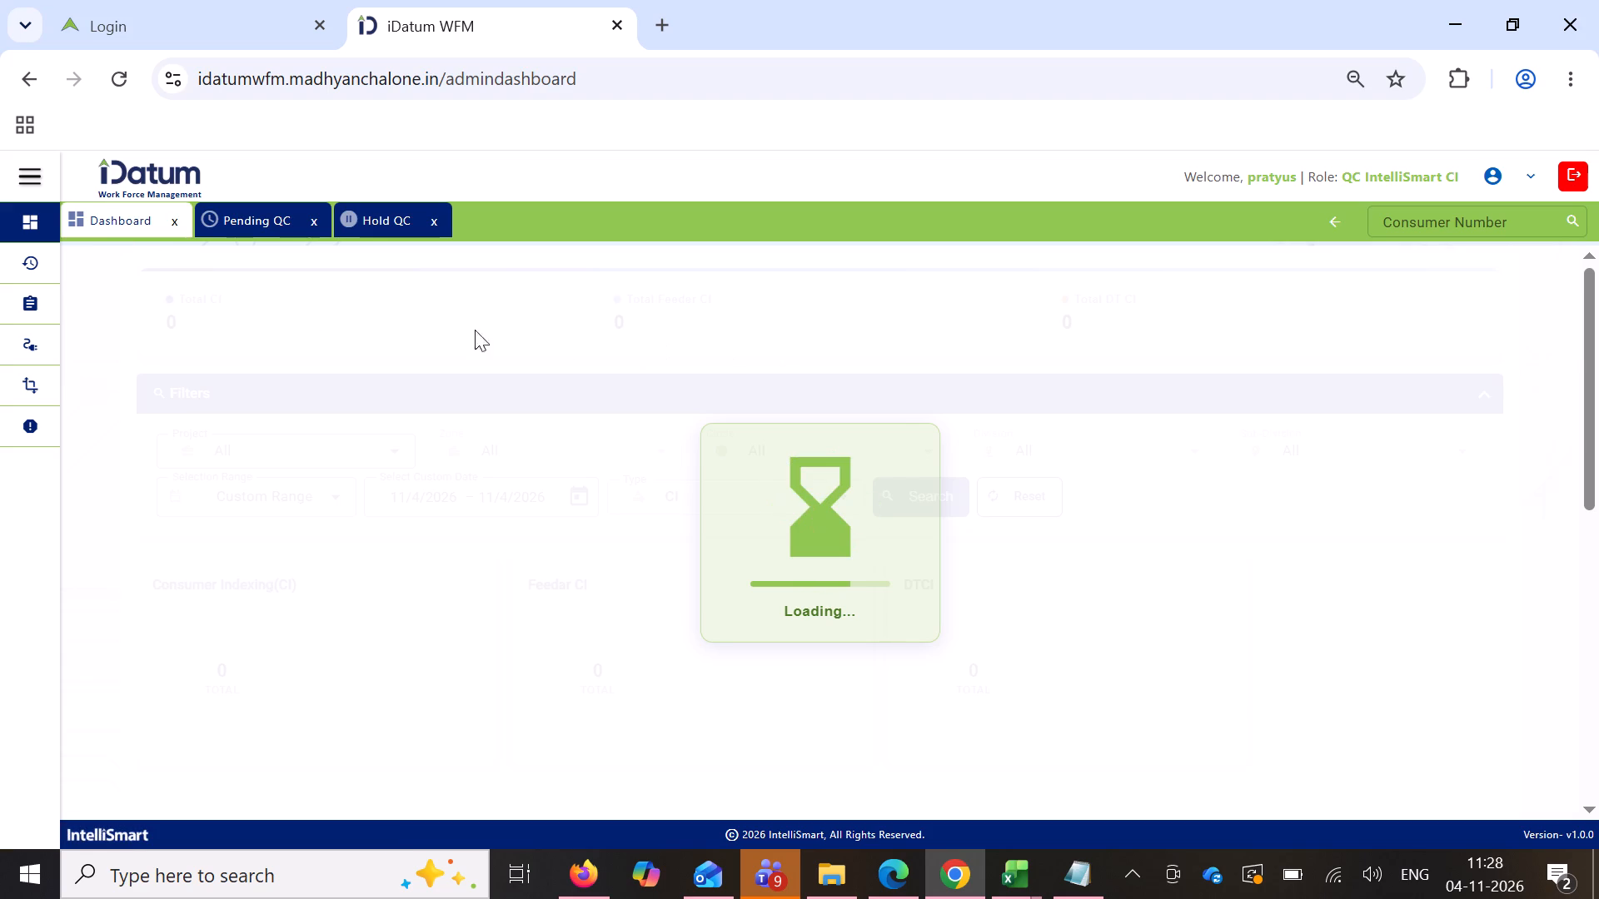
# Switch to Microsoft Edge, open the pending record installed 28-Oct-2026 15:23:08, and check the Old Meter Final Reading kWh photo.
pyautogui.click(890, 885)
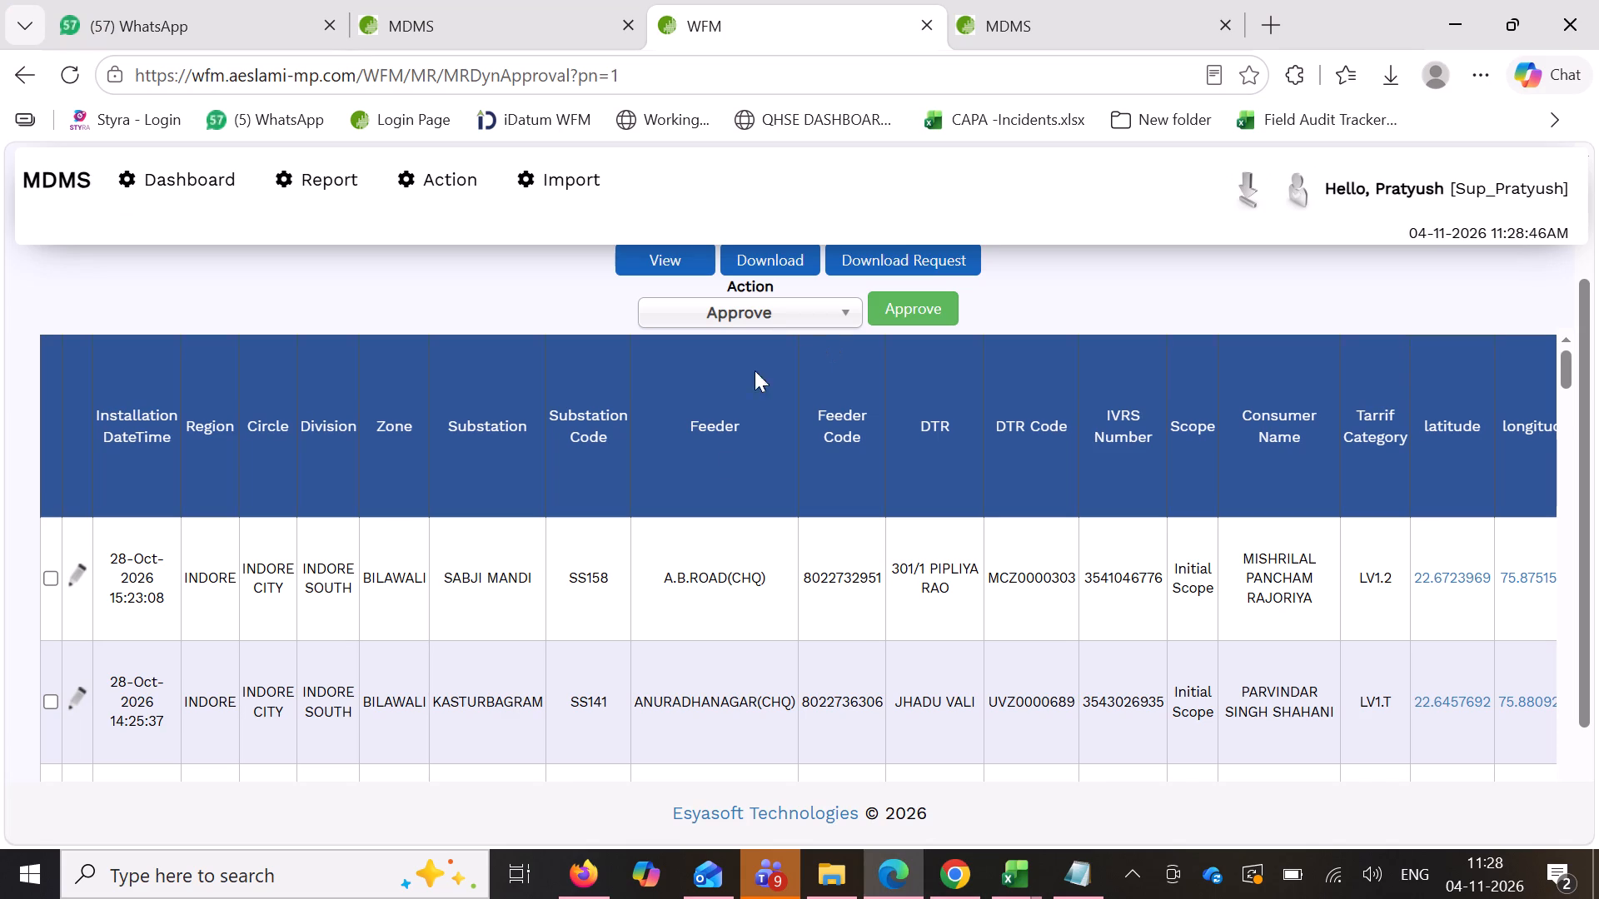
pyautogui.click(68, 575)
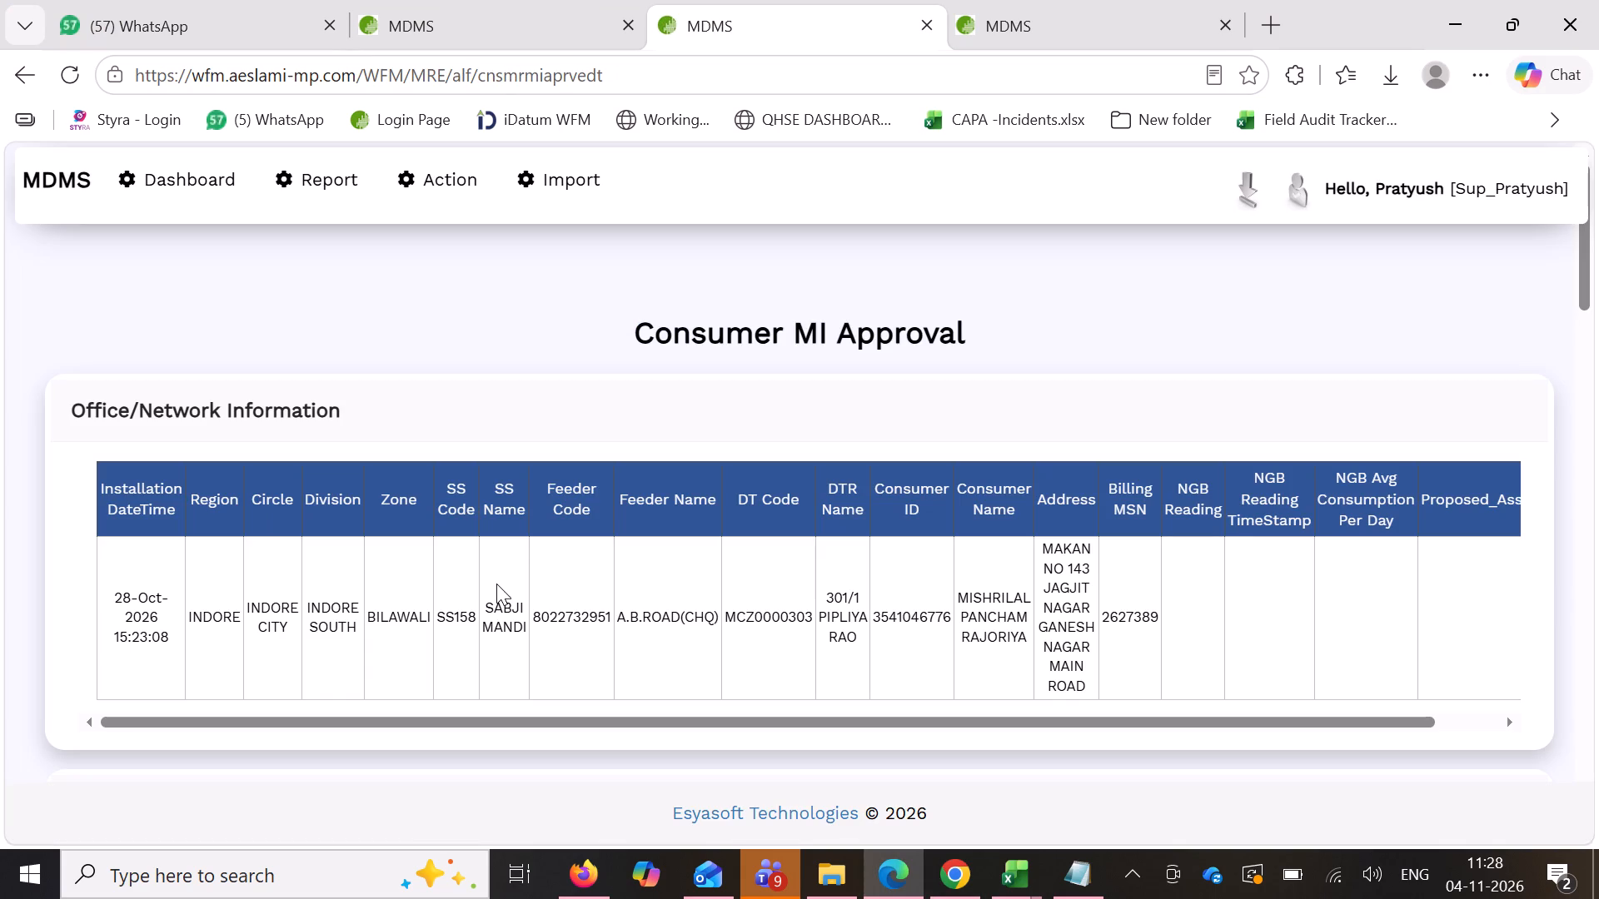
pyautogui.scroll(-4, 506, 569)
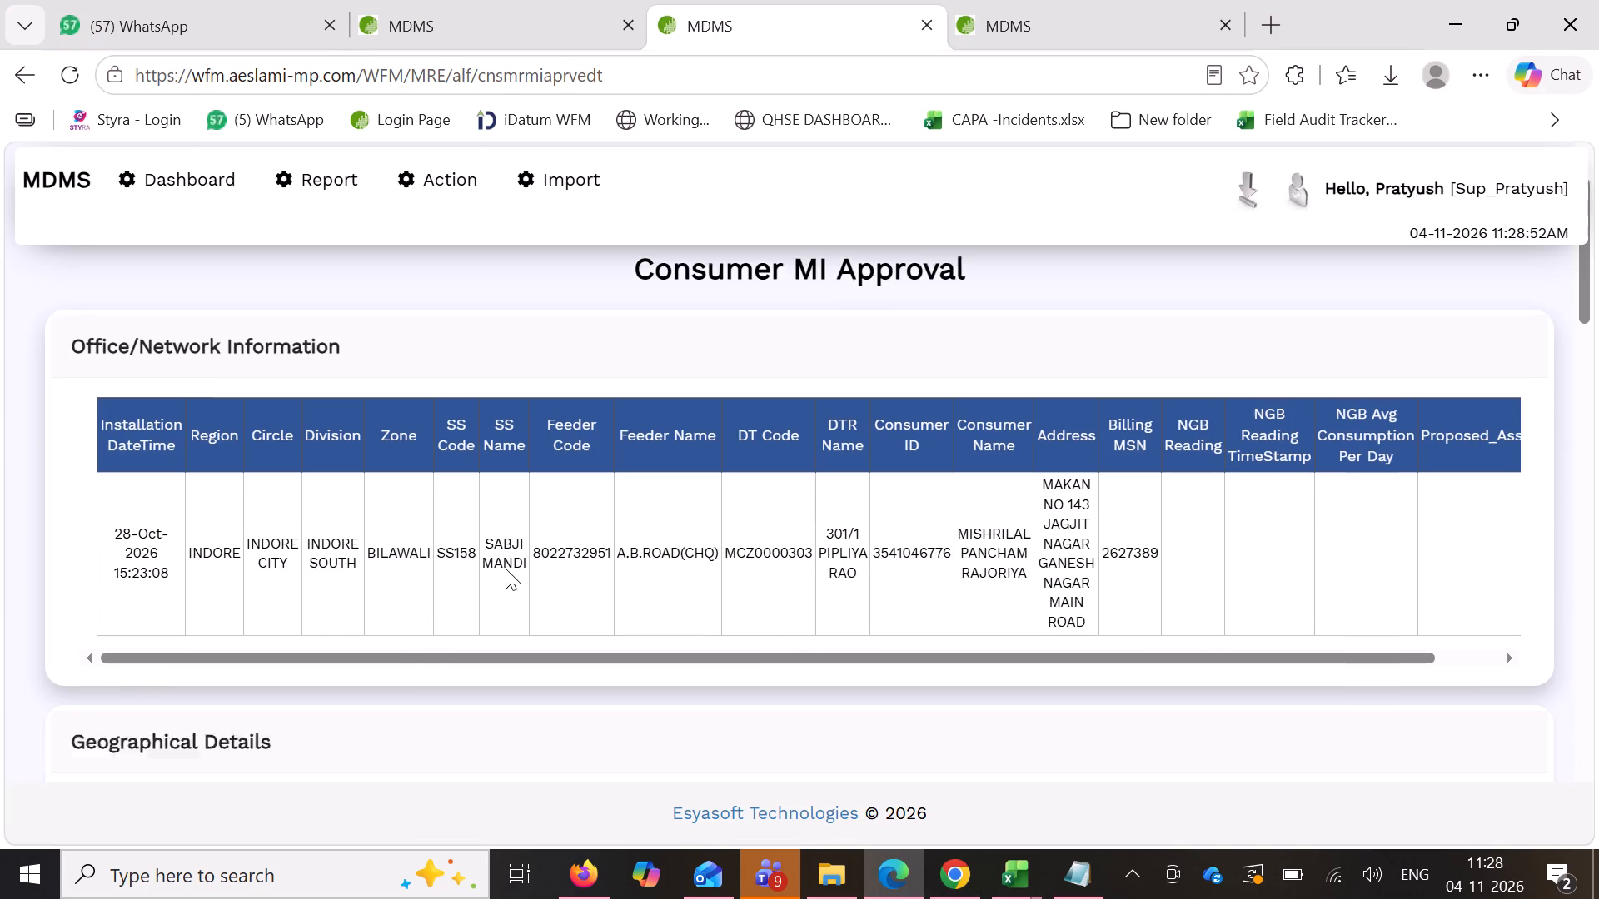
pyautogui.scroll(-2, 617, 499)
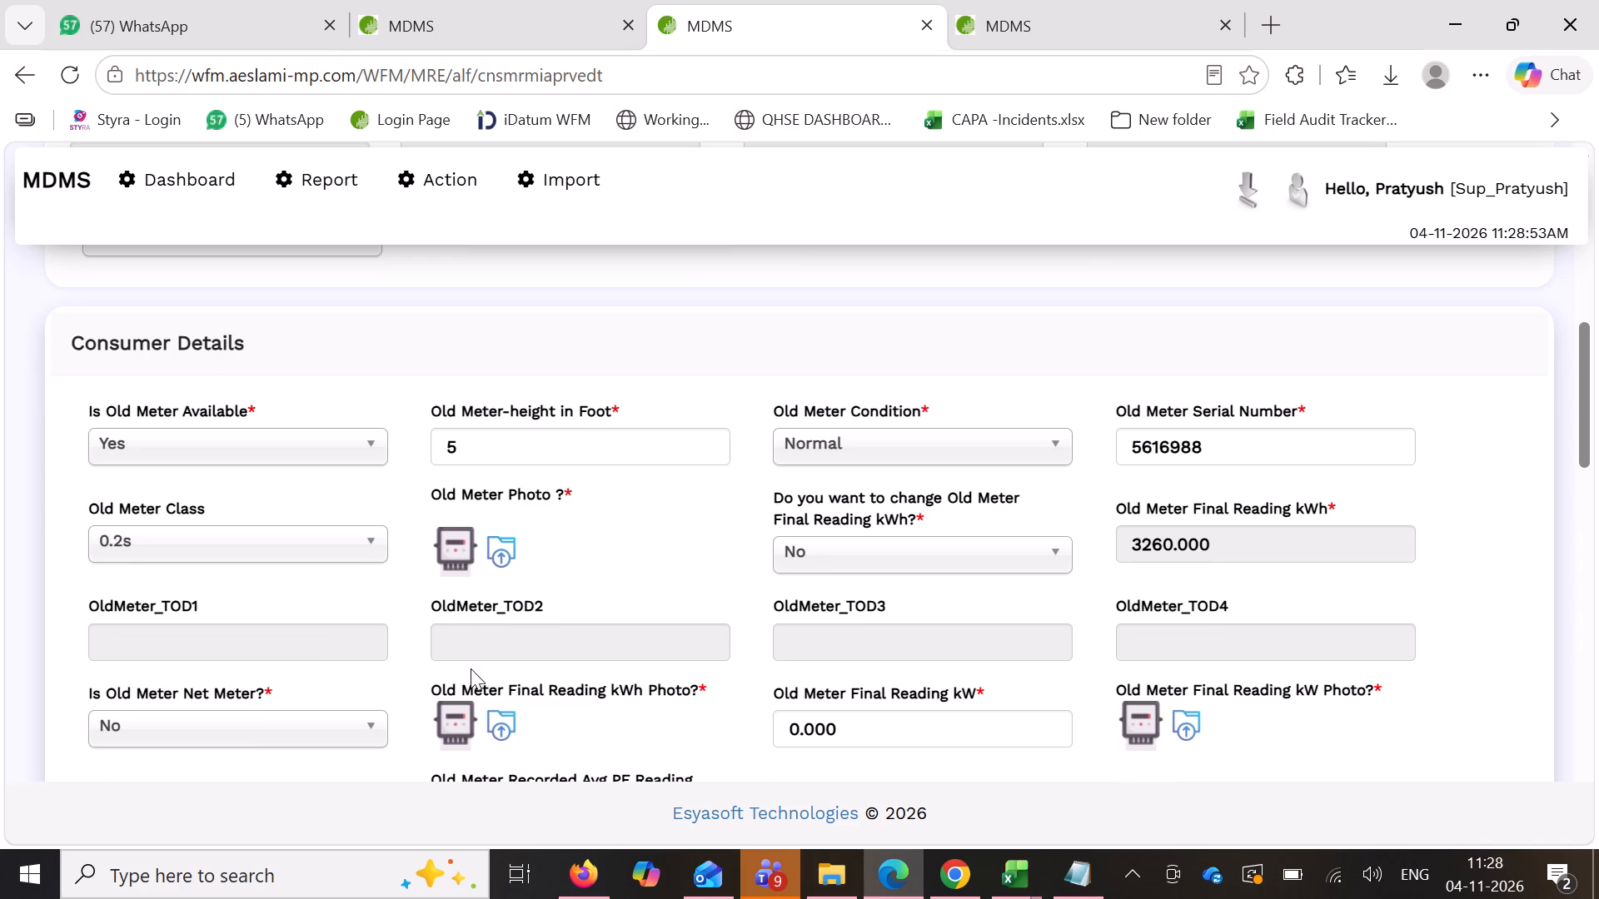
pyautogui.click(464, 713)
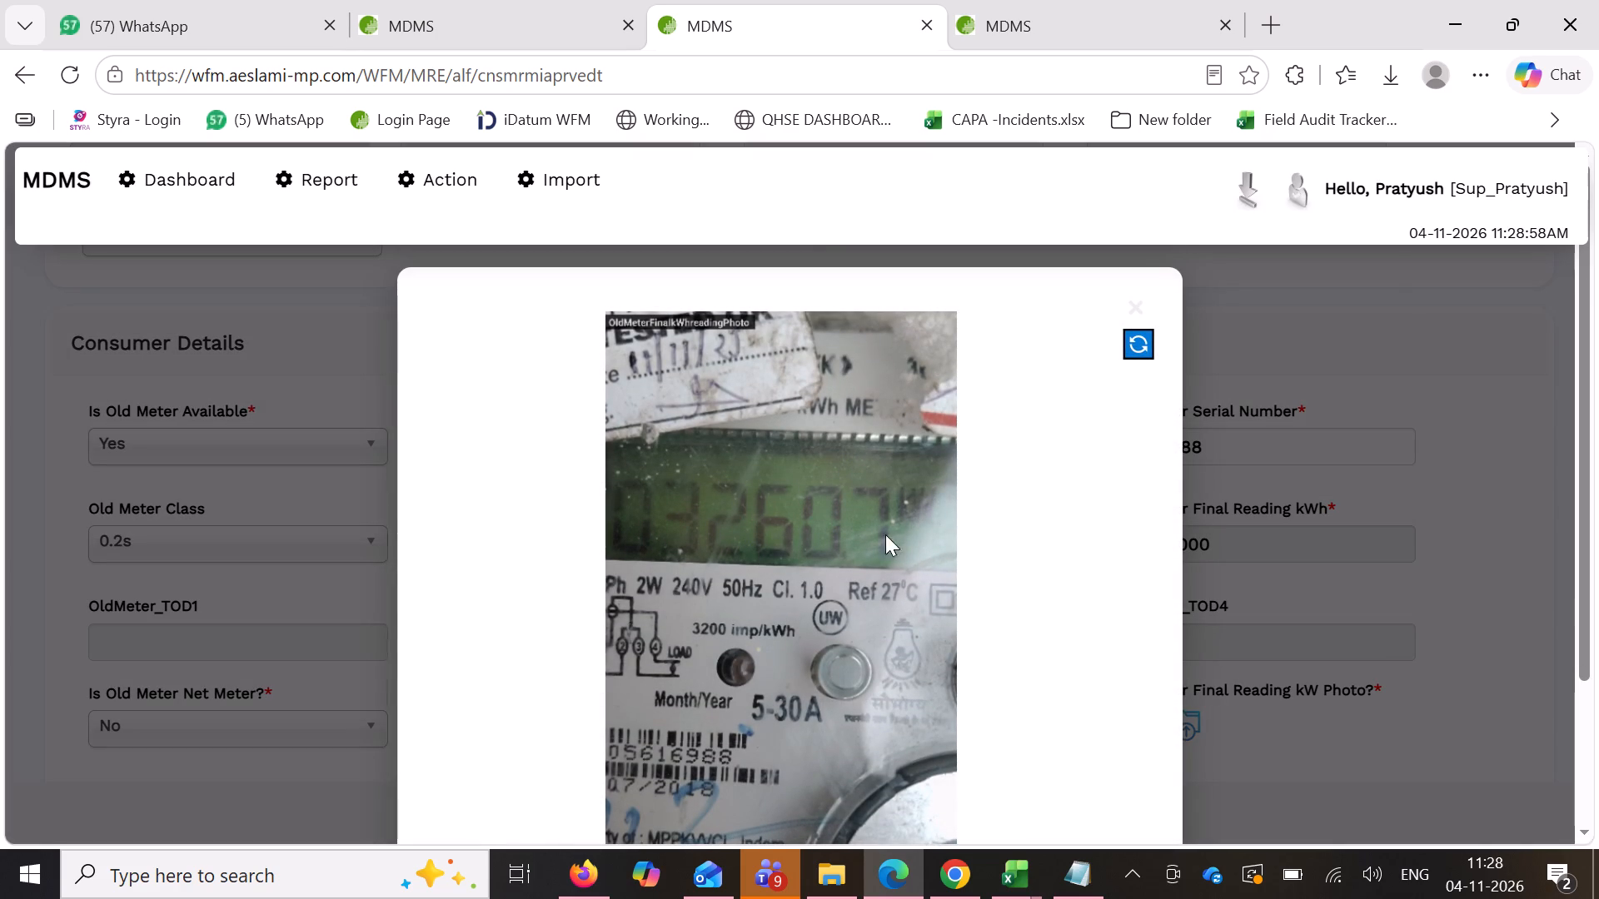
pyautogui.click(1138, 298)
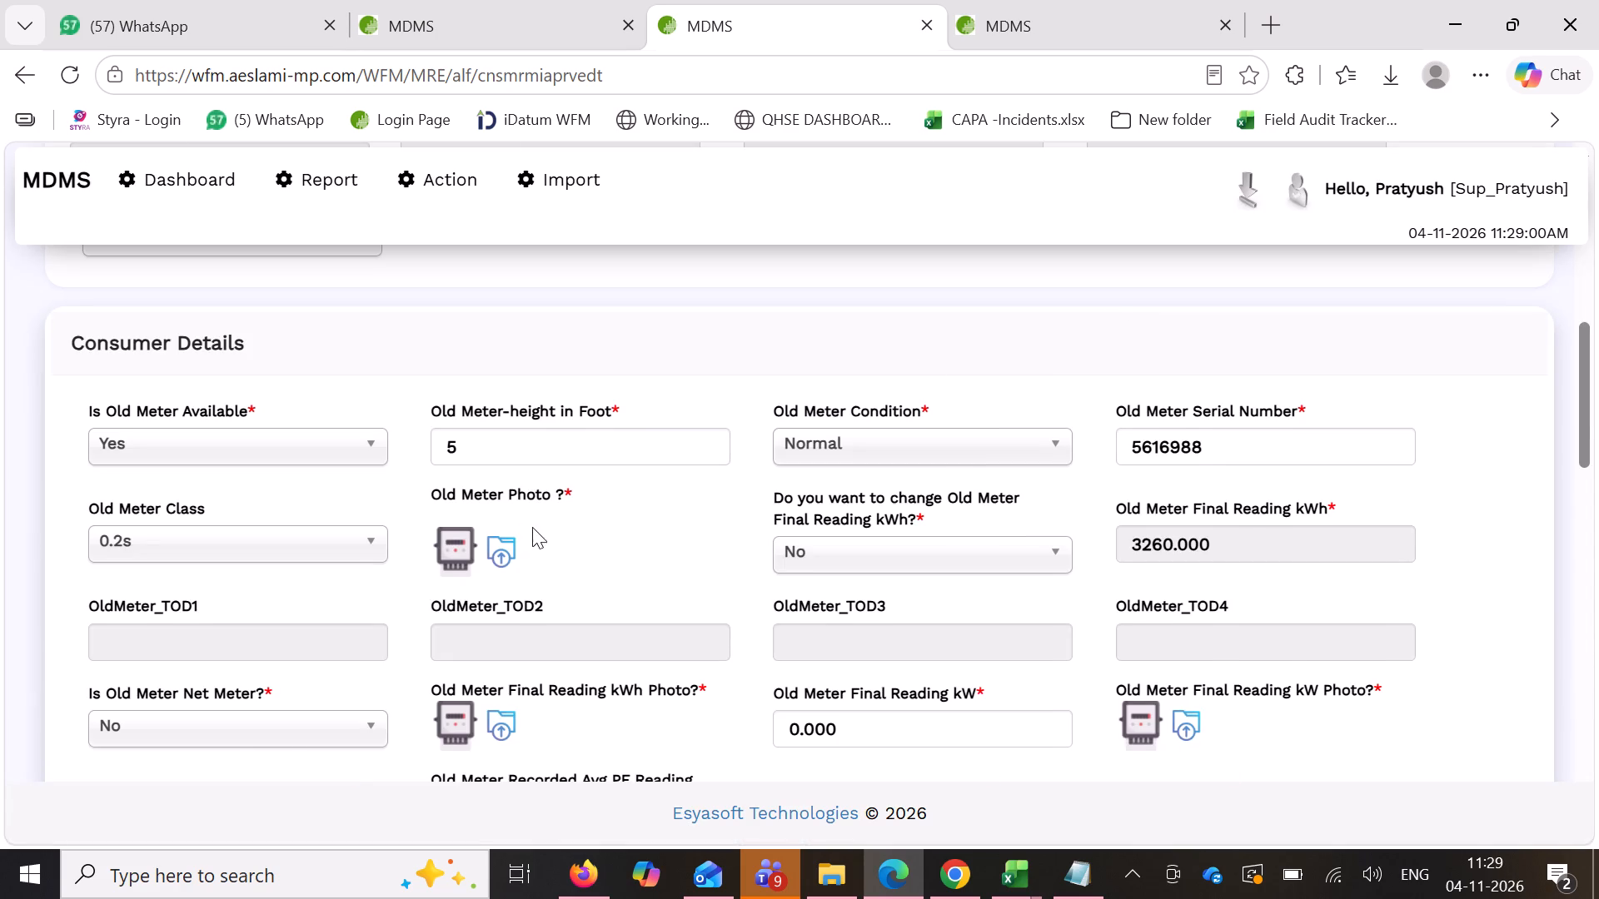
# Check this record's New Meter Initial Reading kWh photo against the new meter details.
pyautogui.scroll(-5, 530, 528)
pyautogui.scroll(2, 574, 565)
pyautogui.scroll(-1, 609, 584)
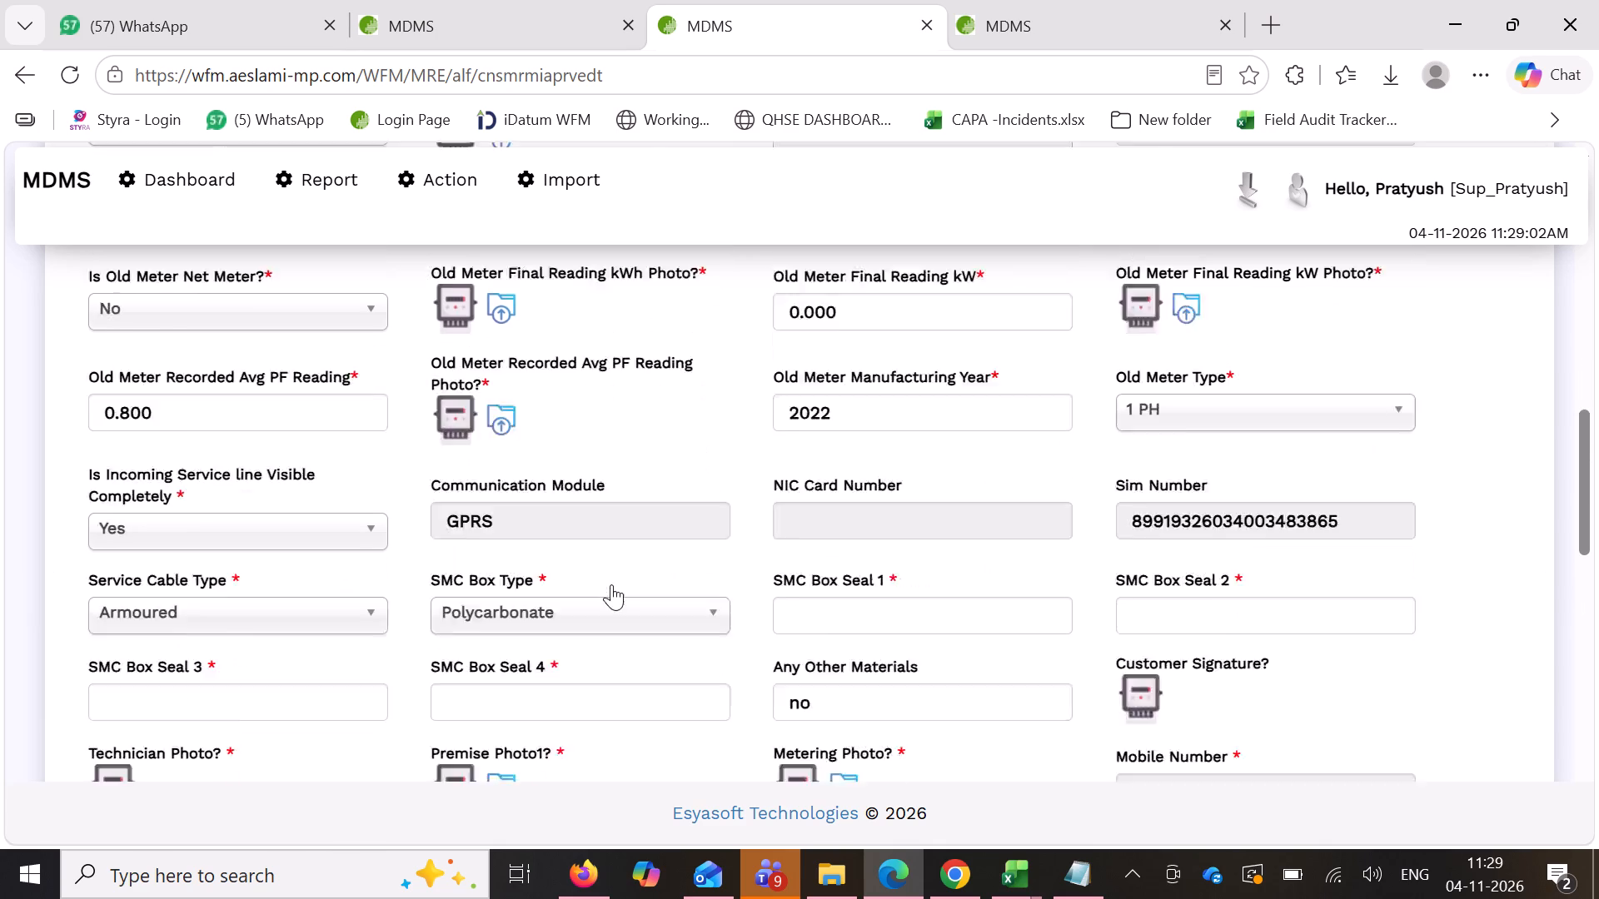
pyautogui.scroll(-8, 611, 584)
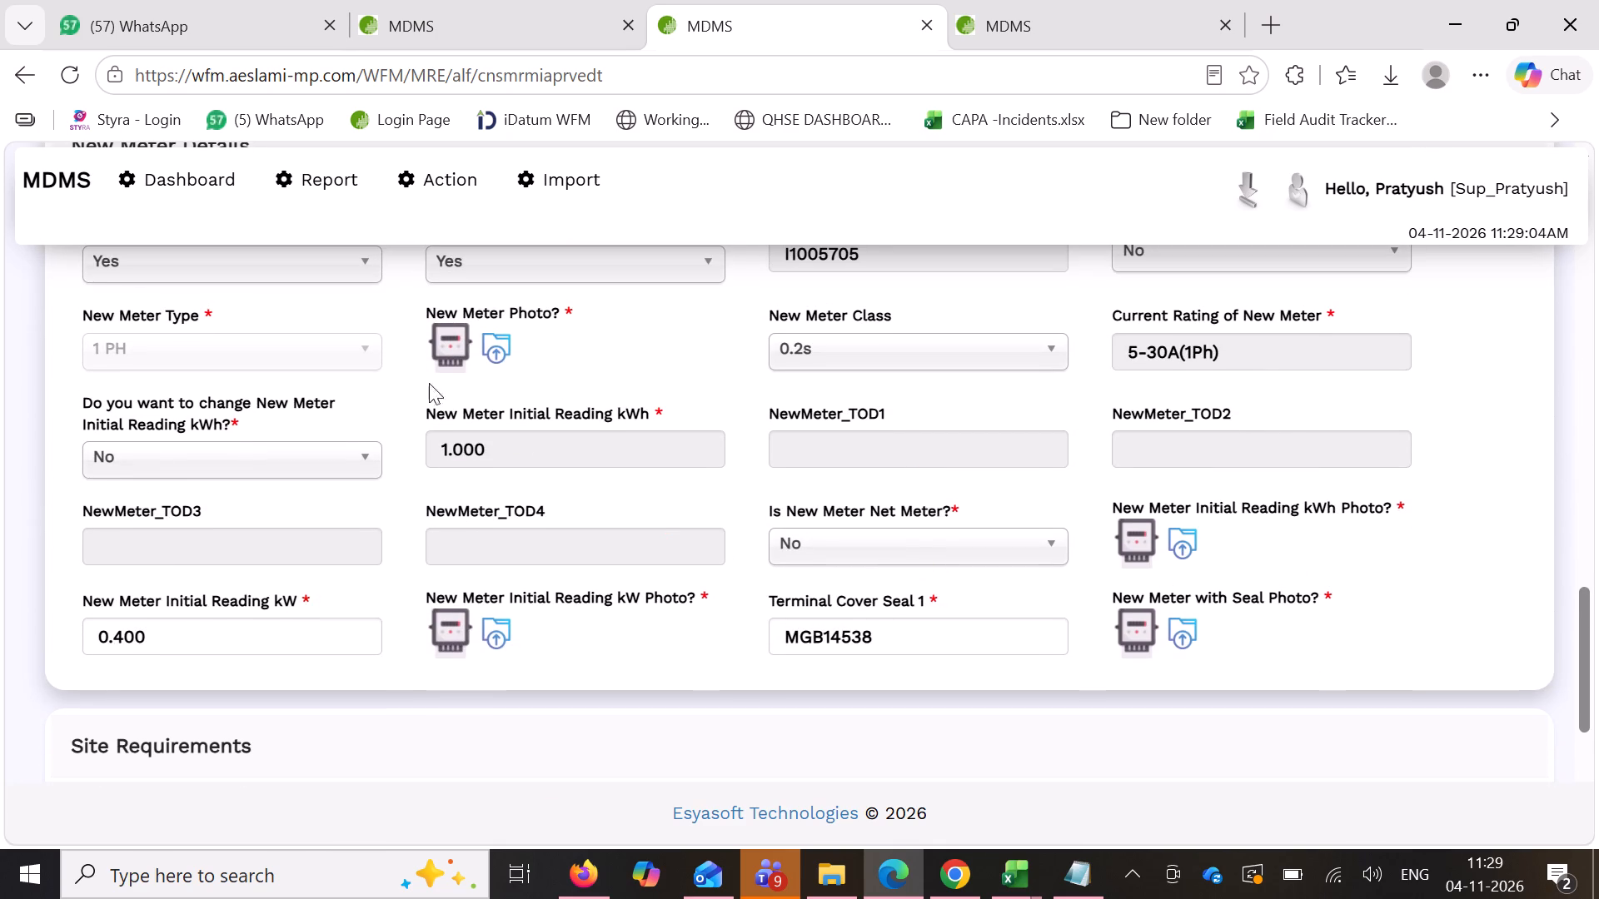
pyautogui.click(1146, 552)
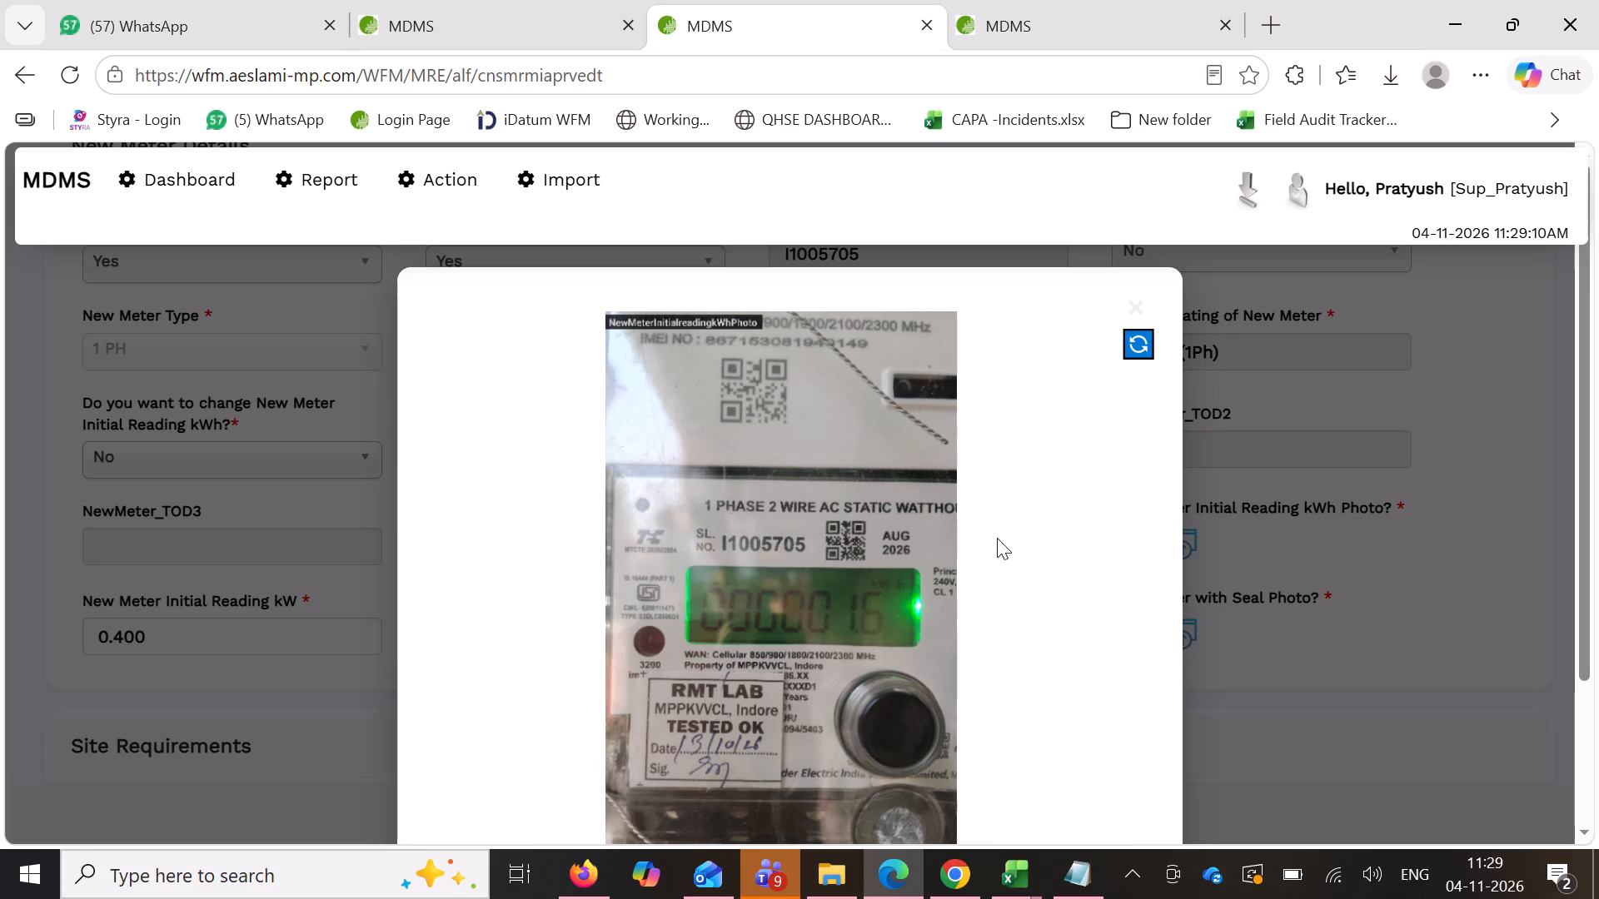
pyautogui.click(1135, 302)
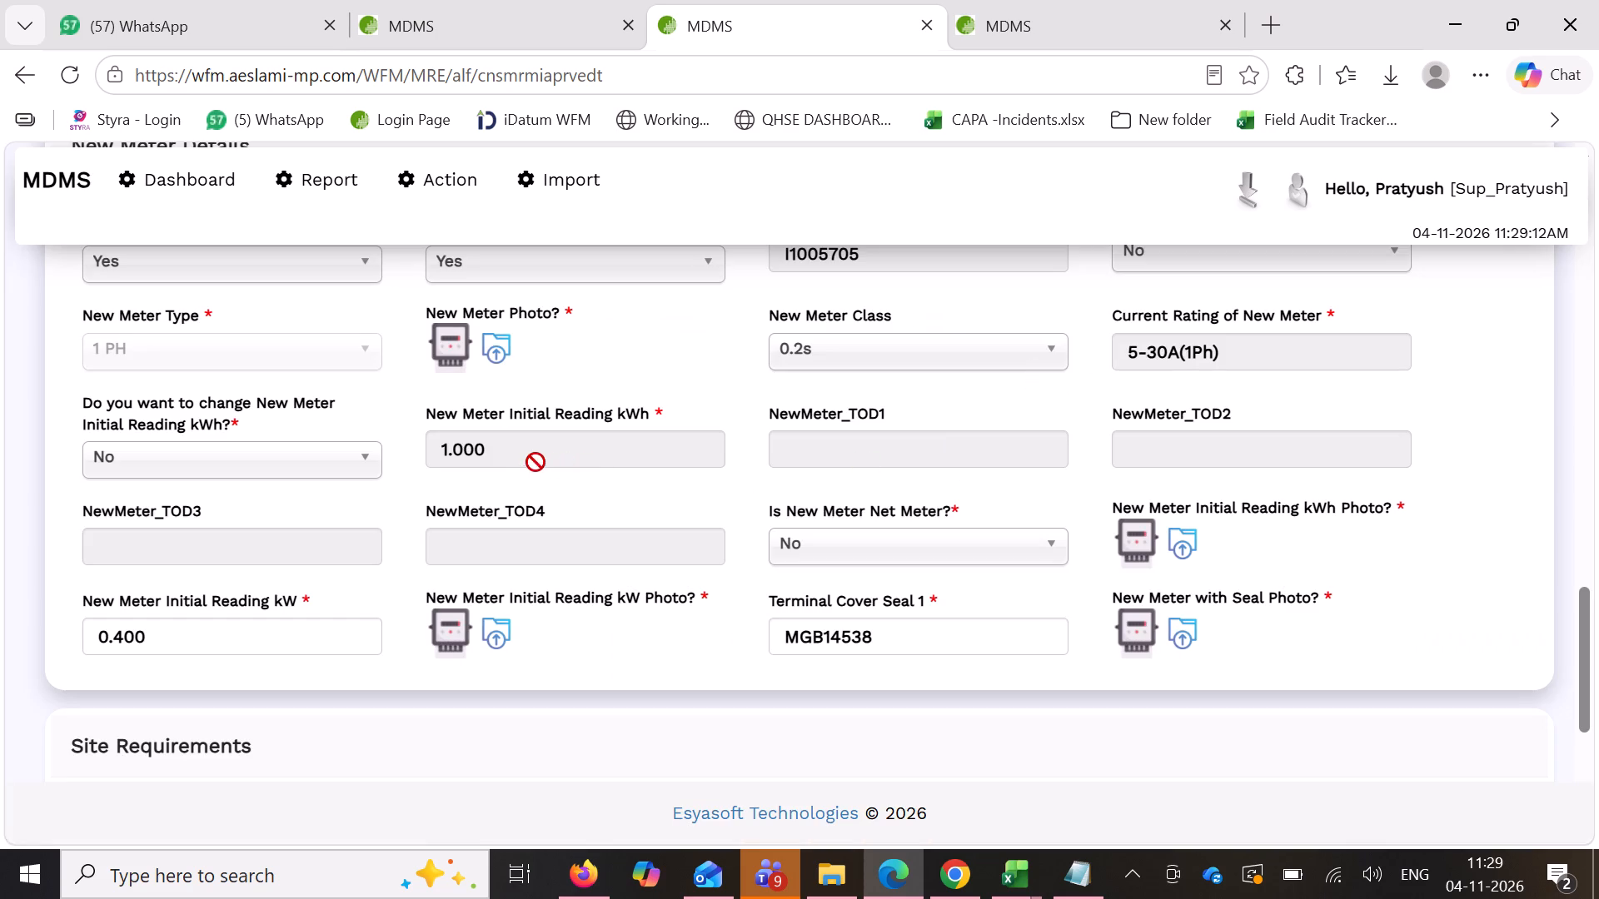
# Approve the record installed 28-Oct-2026 15:23:08 with the remark "ok" and return to the pending list.
pyautogui.scroll(-2, 624, 464)
pyautogui.click(816, 732)
pyautogui.press('o')
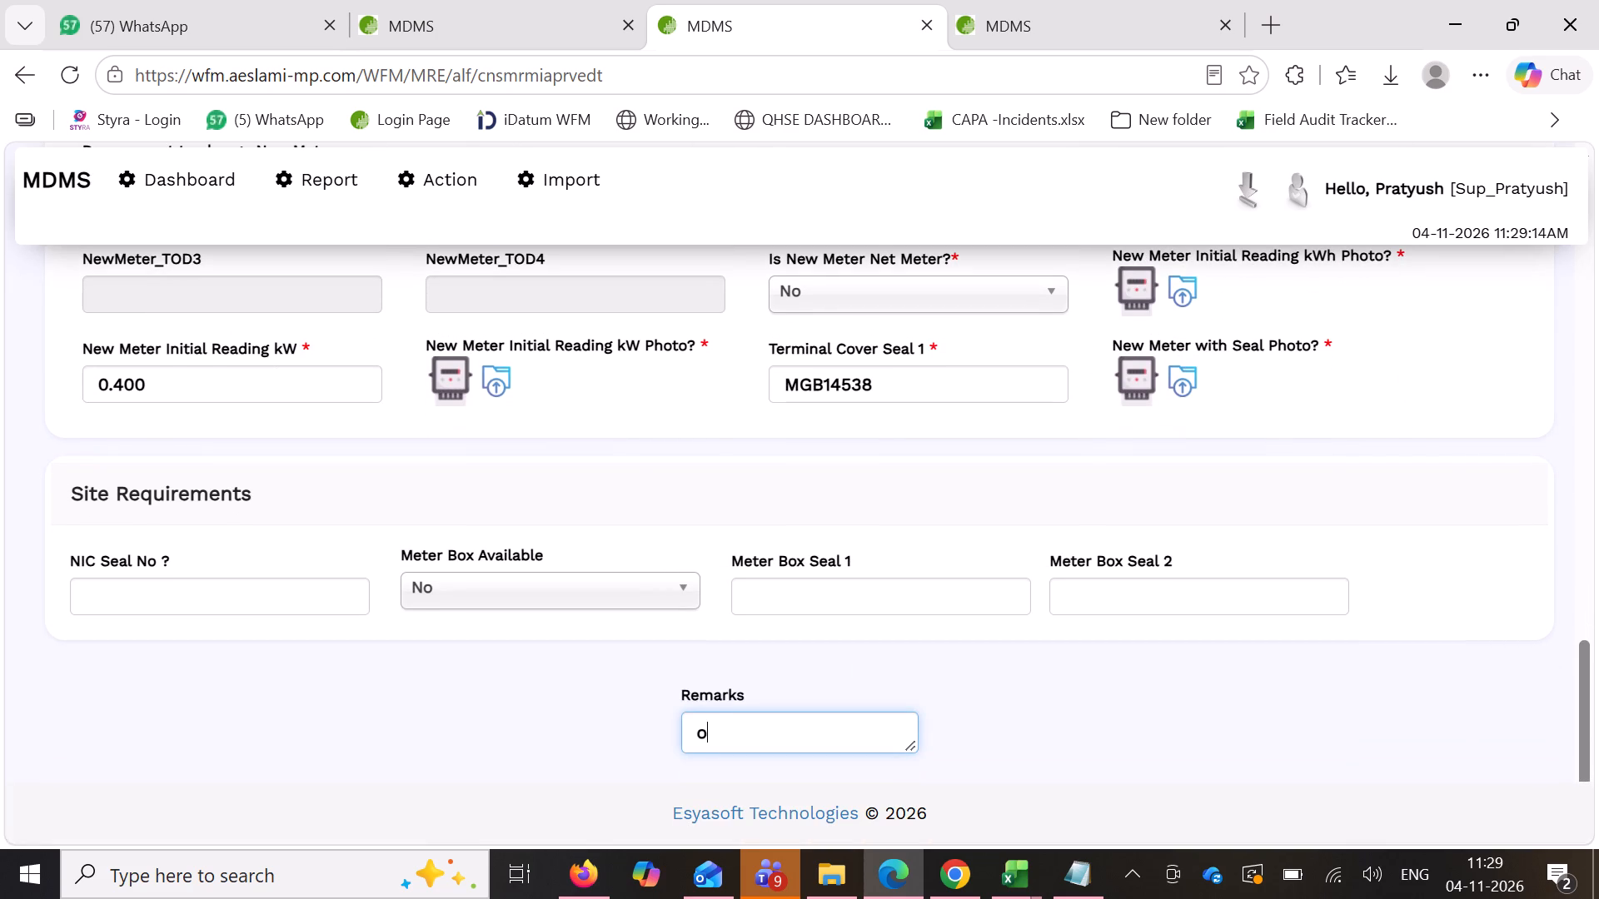
pyautogui.press('k')
pyautogui.scroll(-4, 861, 746)
pyautogui.click(878, 689)
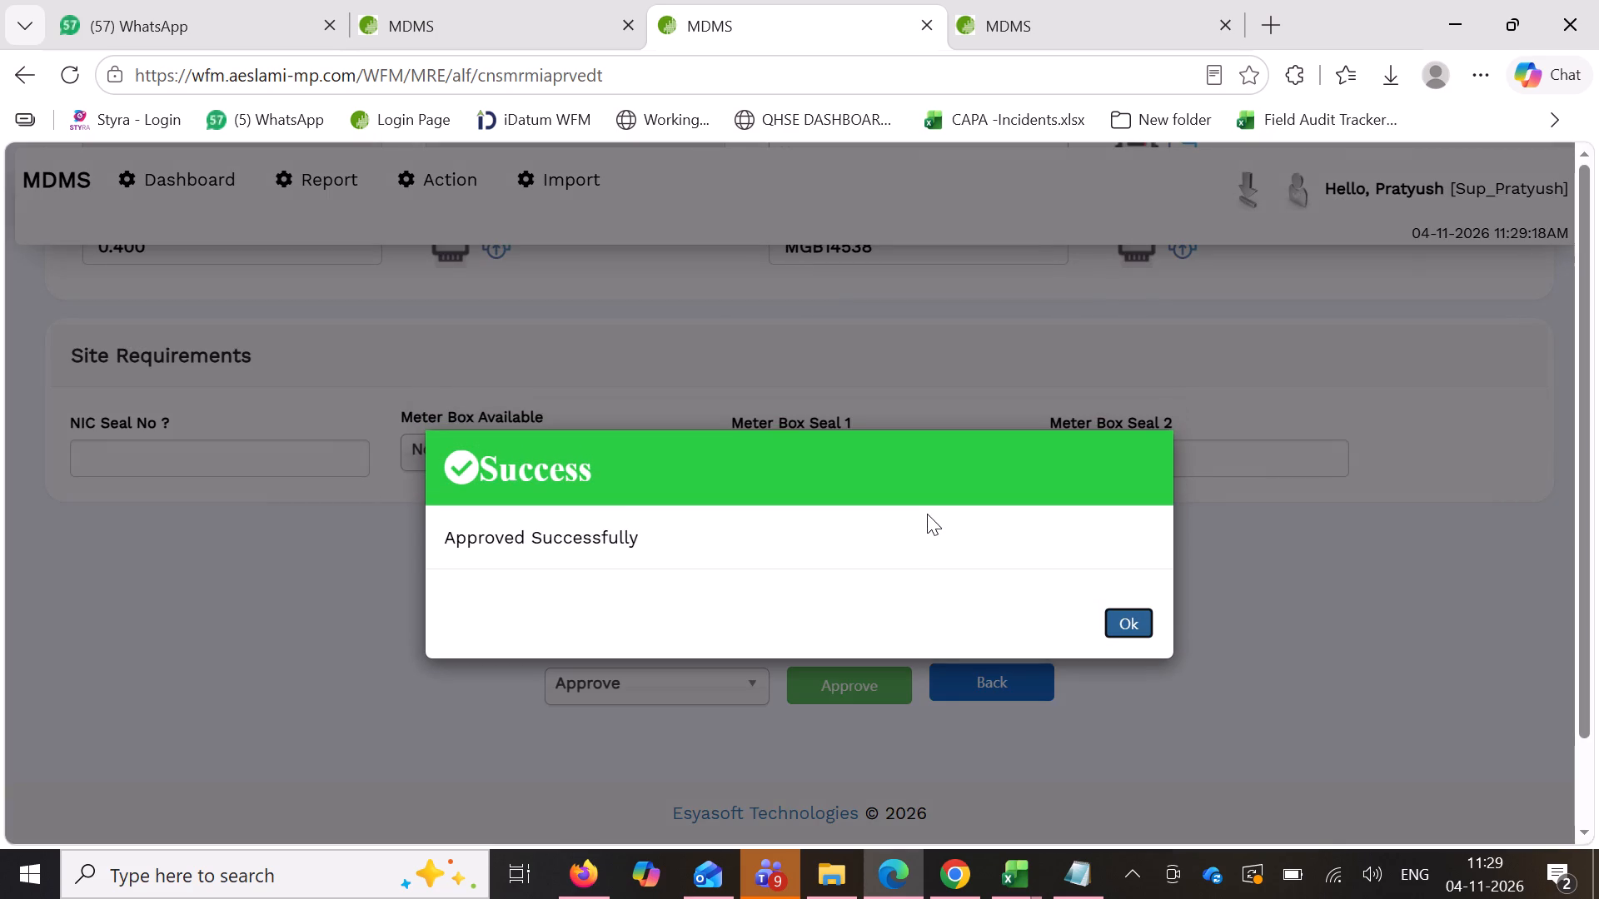
pyautogui.press('Return')
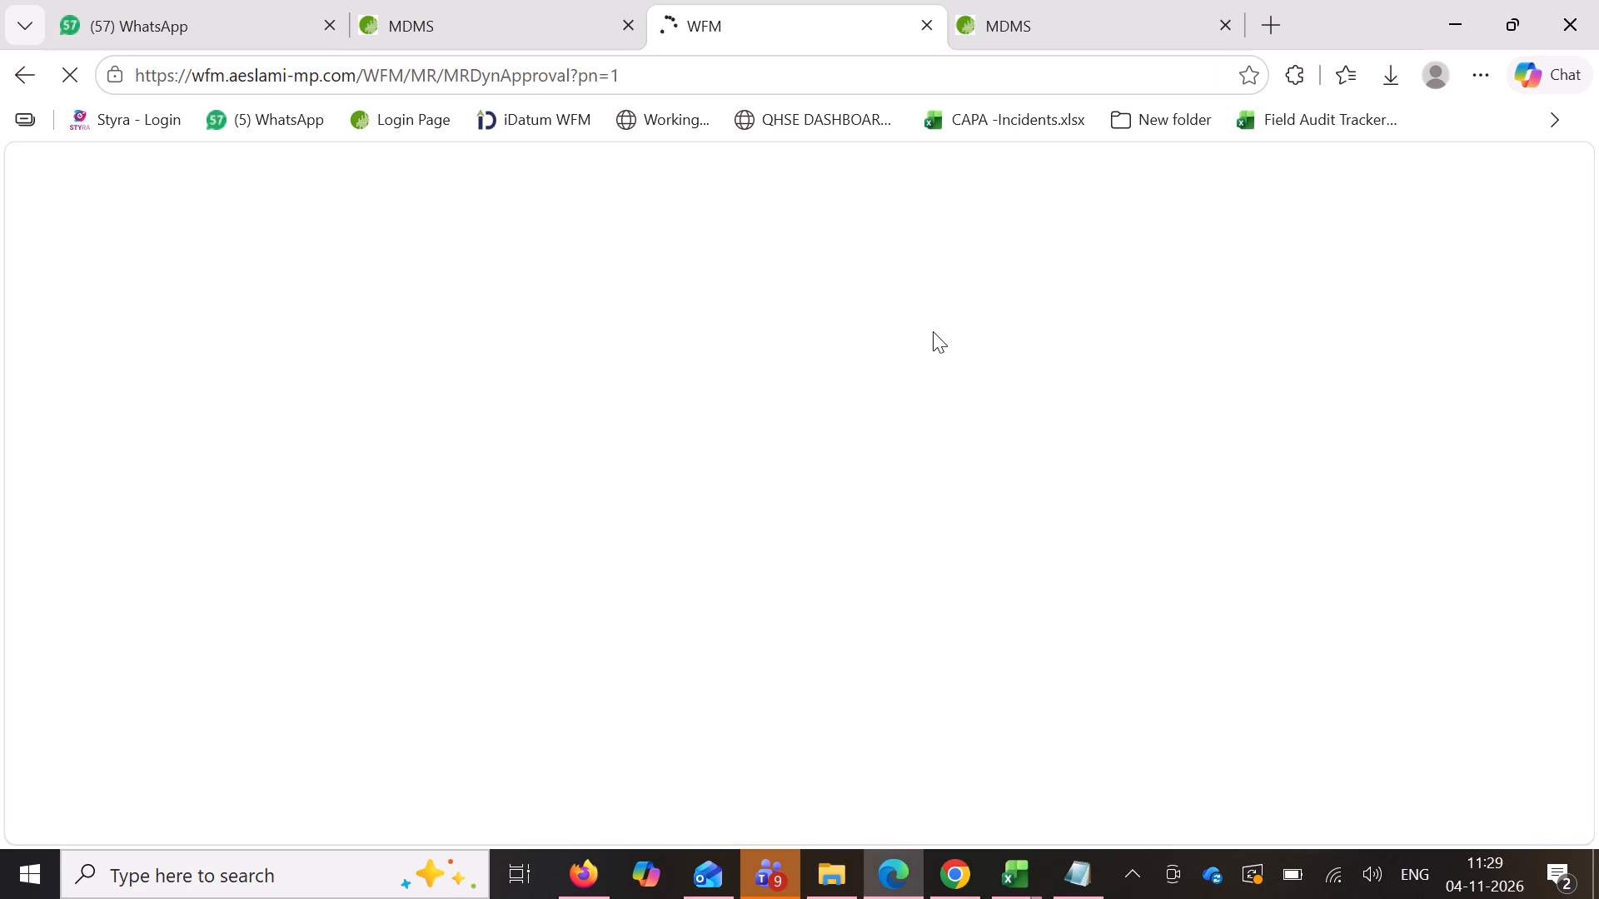
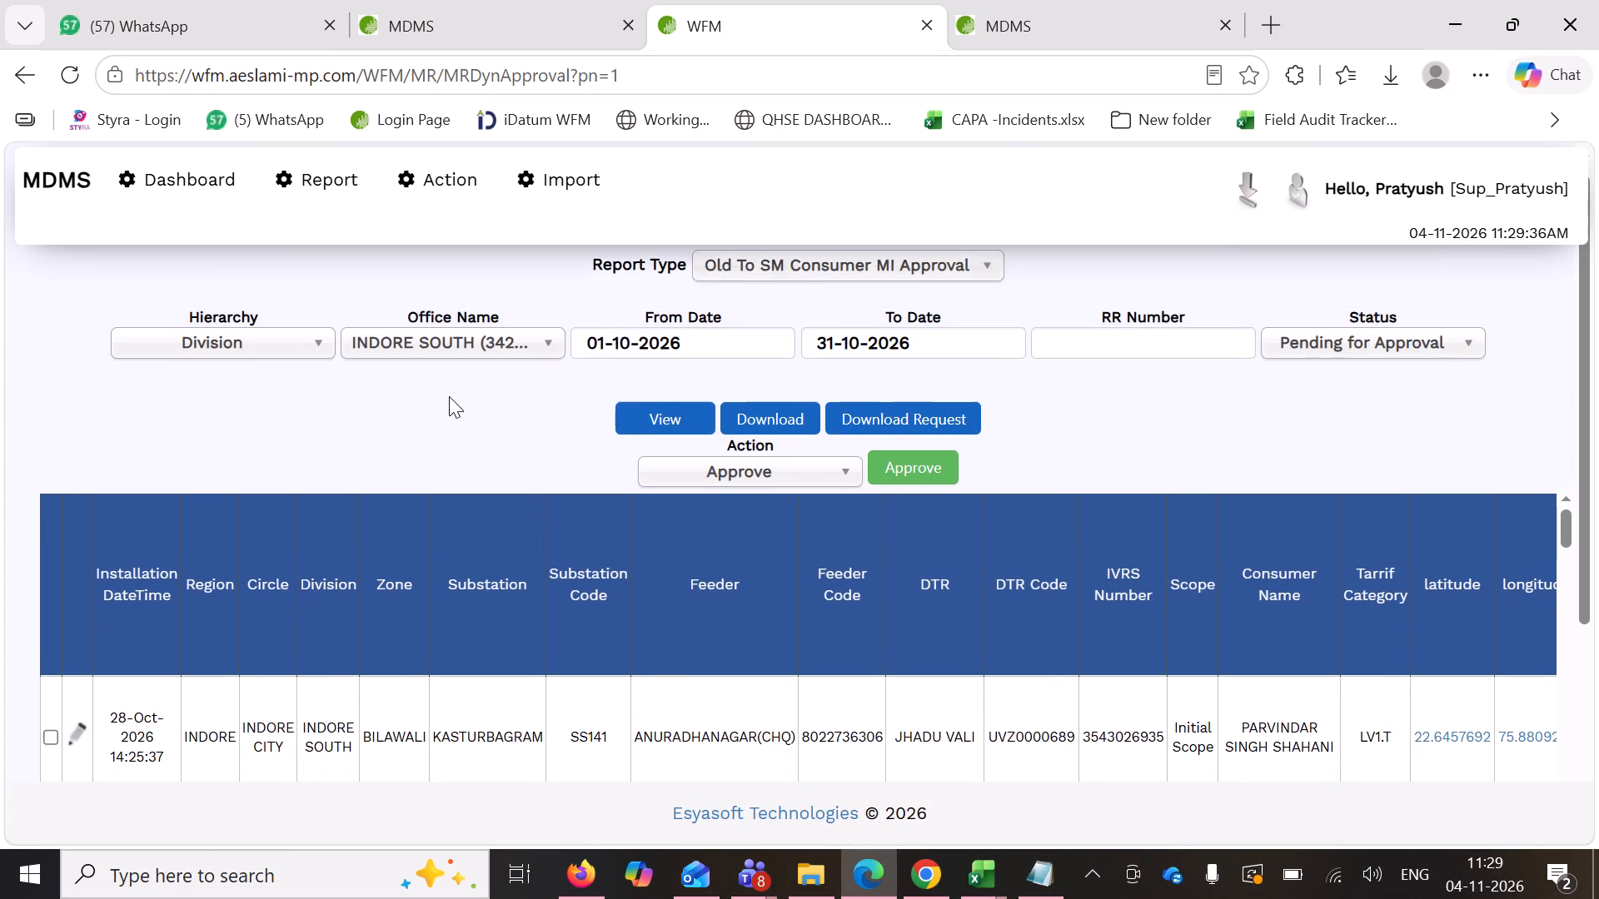
# Open the pending record installed 28-Oct-2026 13:18:05 and check its Old Meter Final Reading kWh photo.
pyautogui.scroll(-3, 449, 396)
pyautogui.scroll(3, 466, 341)
pyautogui.scroll(-1, 474, 342)
pyautogui.click(76, 617)
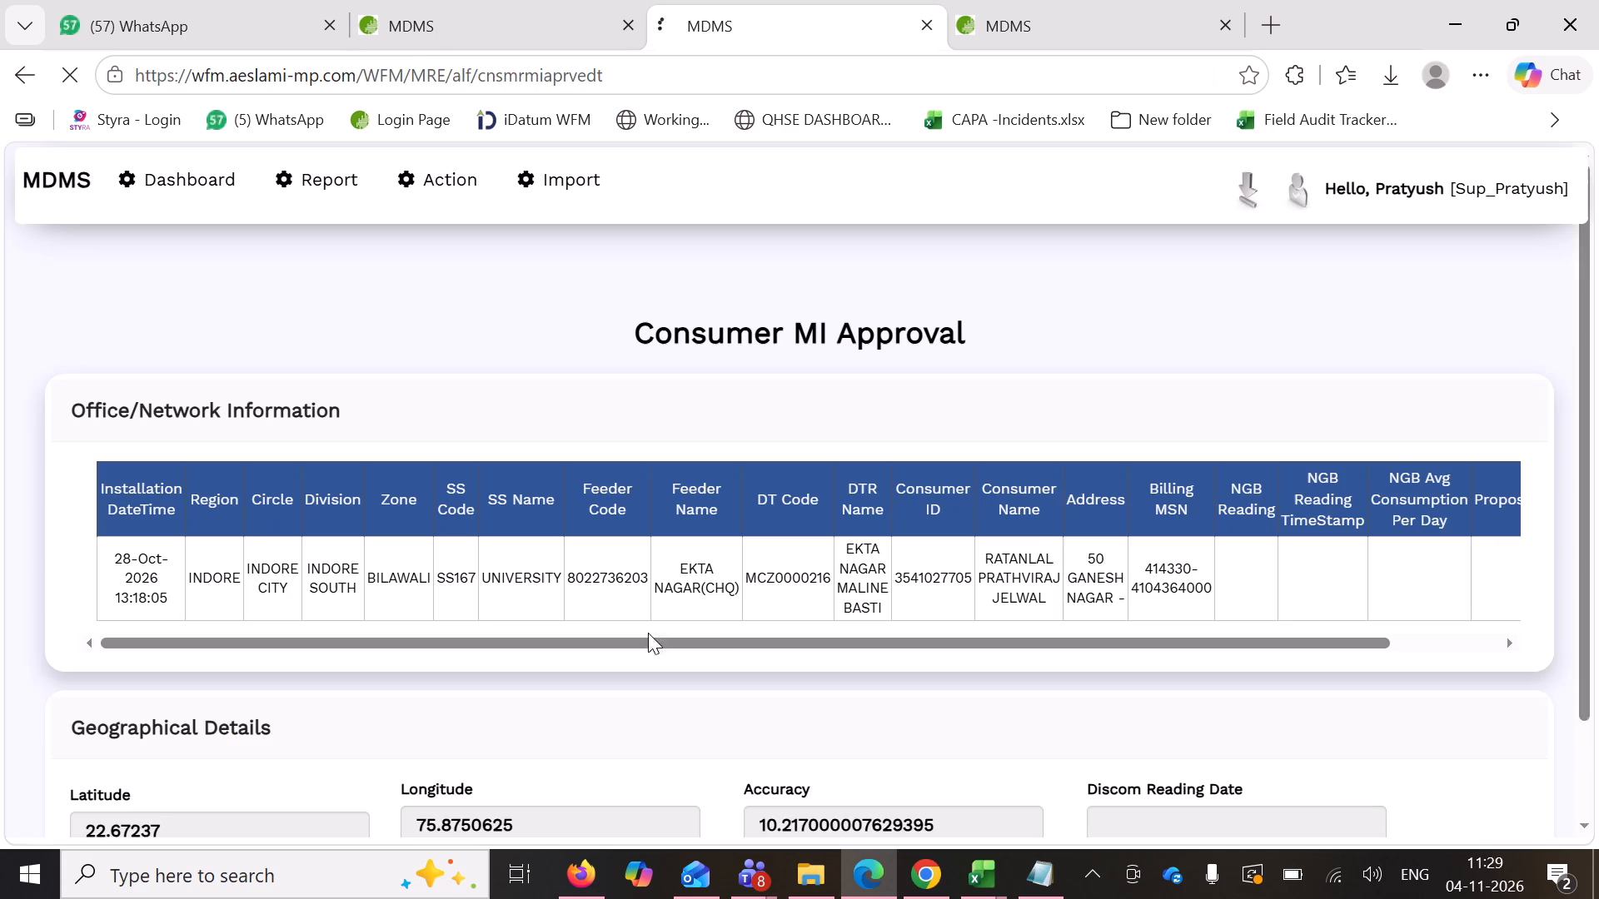
pyautogui.scroll(-2, 735, 514)
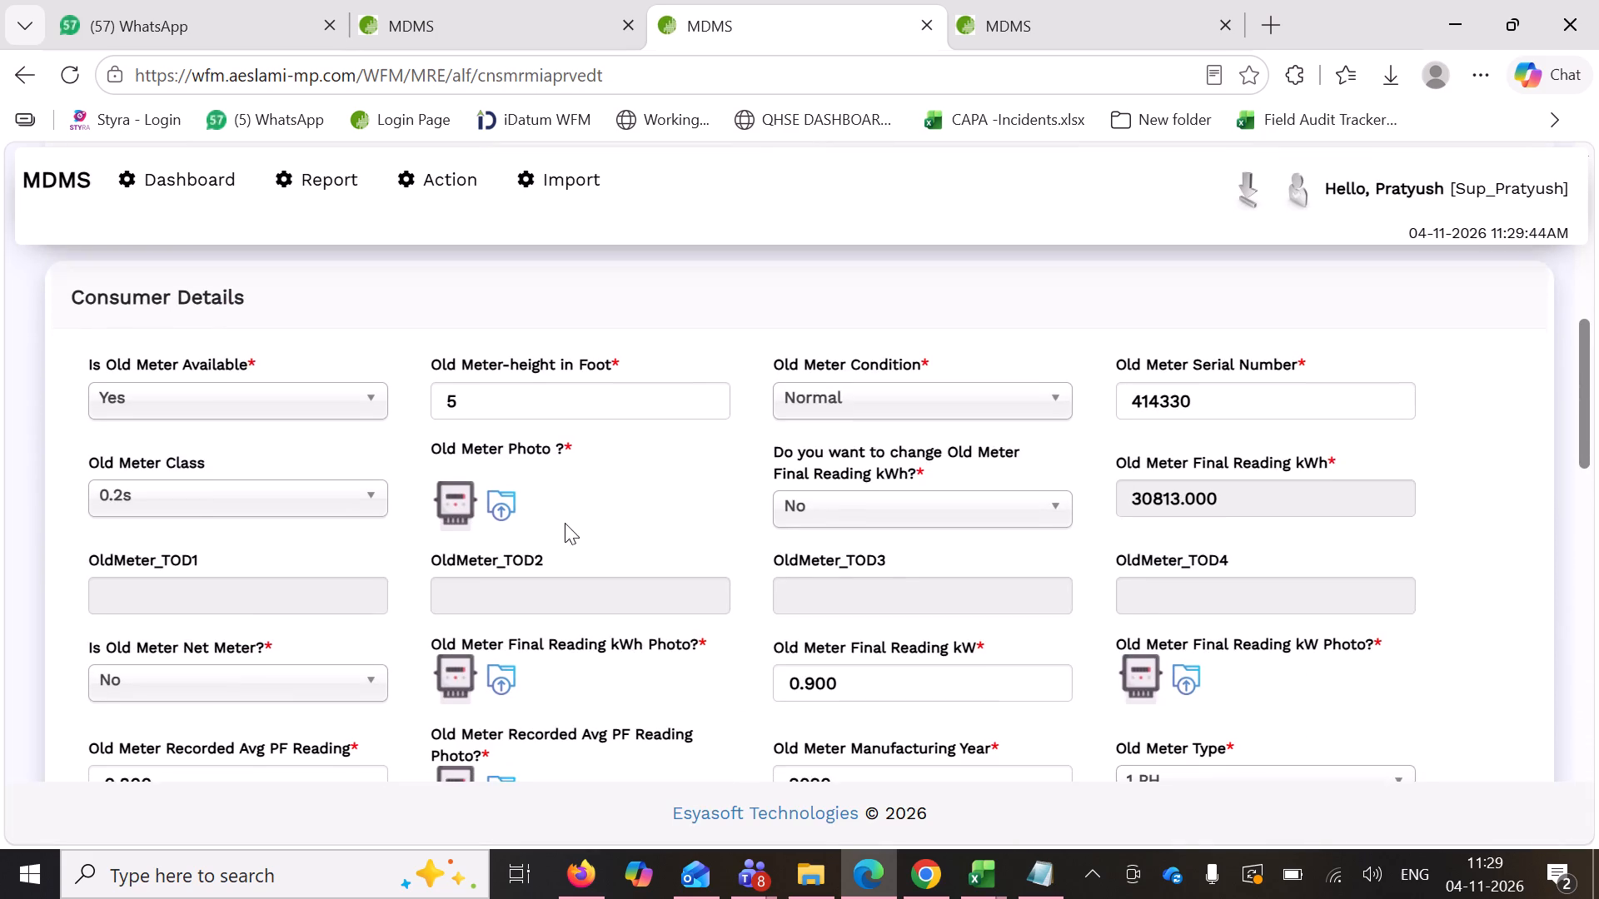
pyautogui.scroll(-2, 565, 523)
pyautogui.scroll(-1, 586, 592)
pyautogui.click(457, 533)
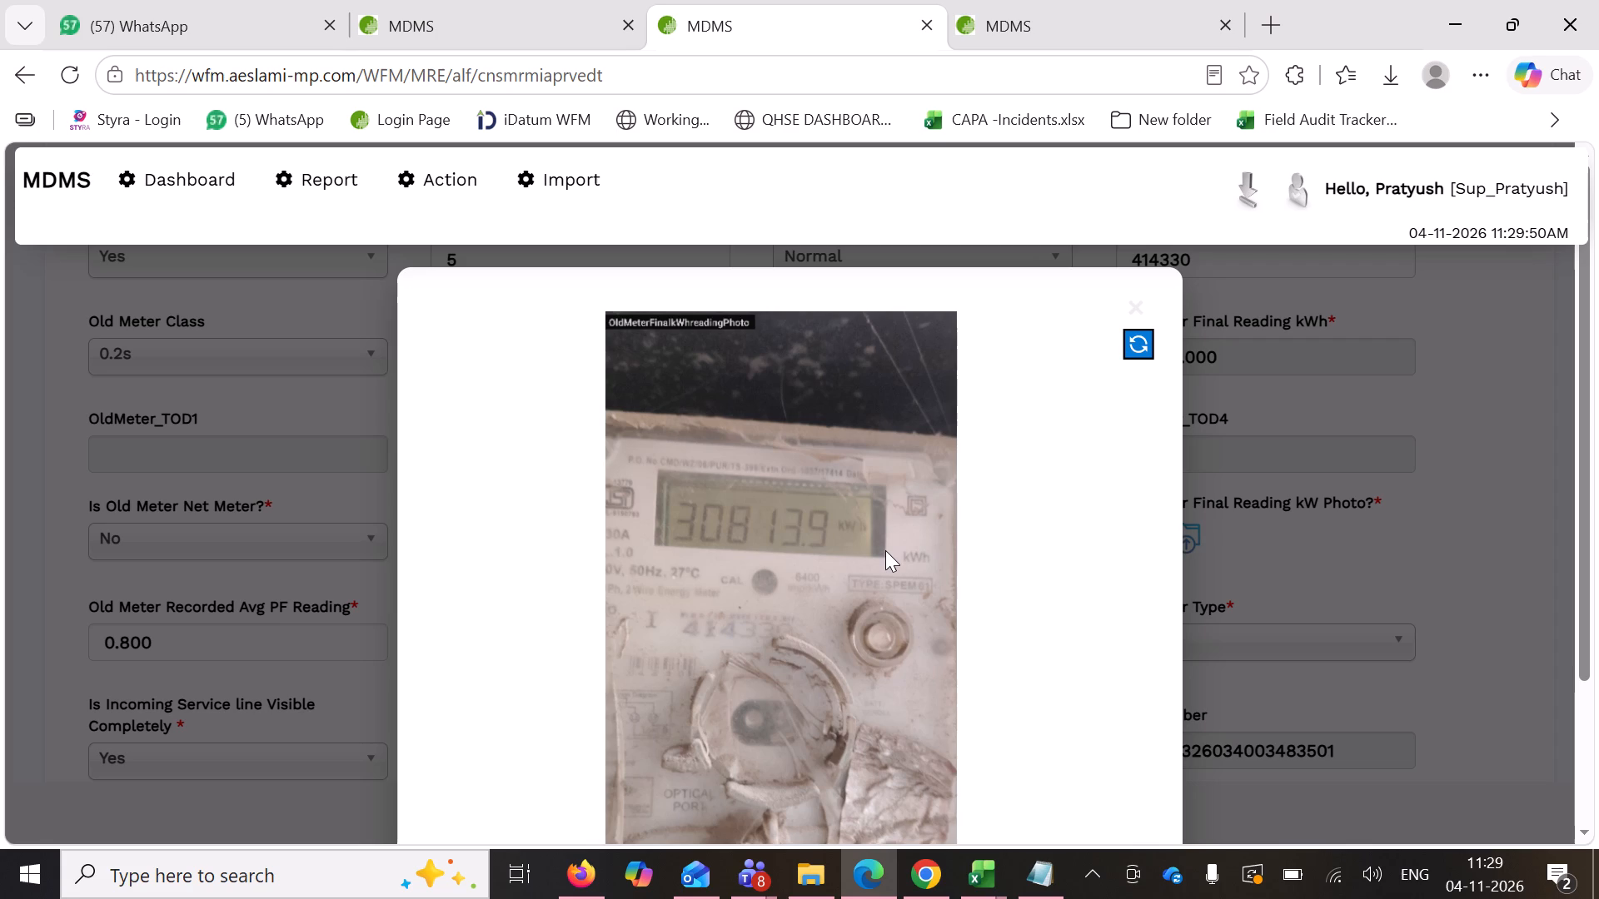
# Recheck the Old Meter Final Reading kWh photo against the record's old meter final reading.
pyautogui.click(1128, 298)
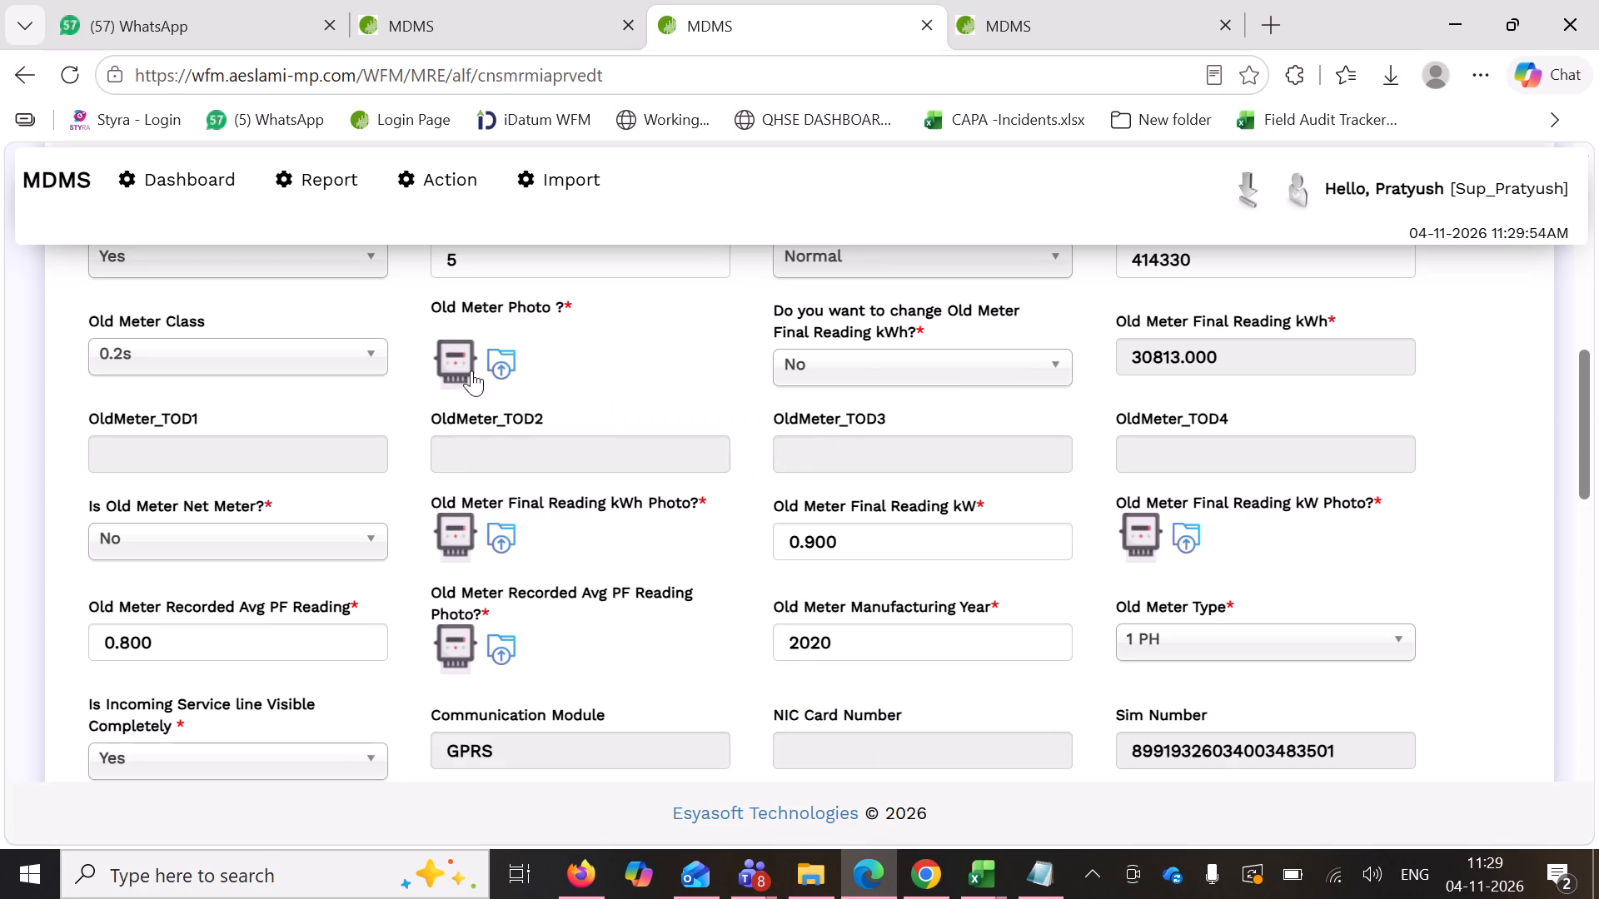
pyautogui.click(460, 528)
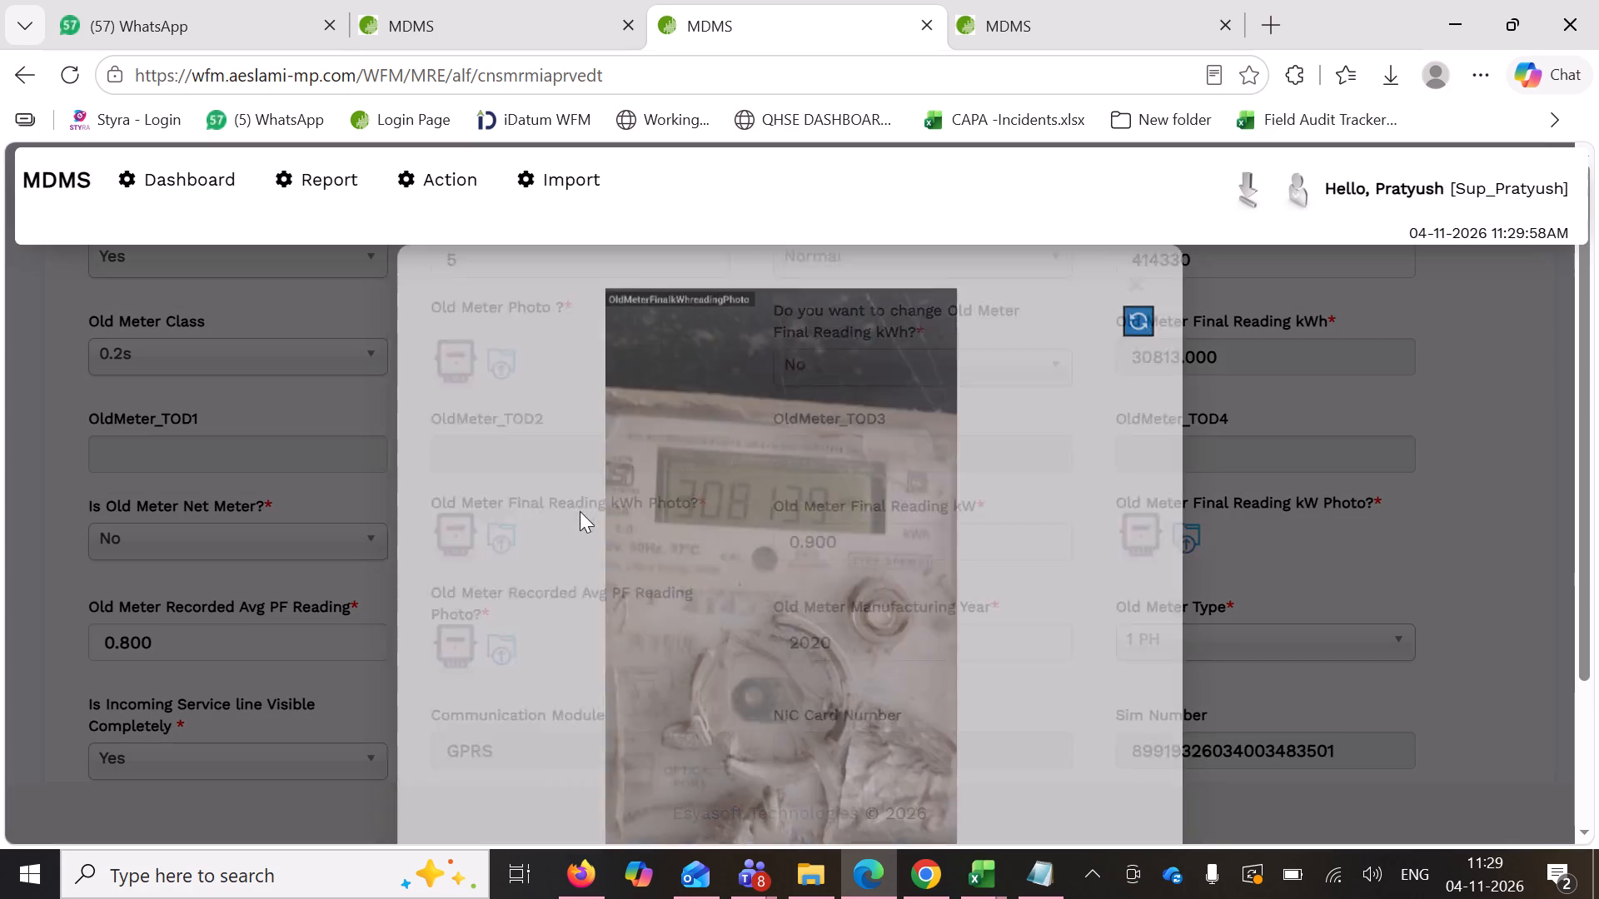
pyautogui.click(1138, 307)
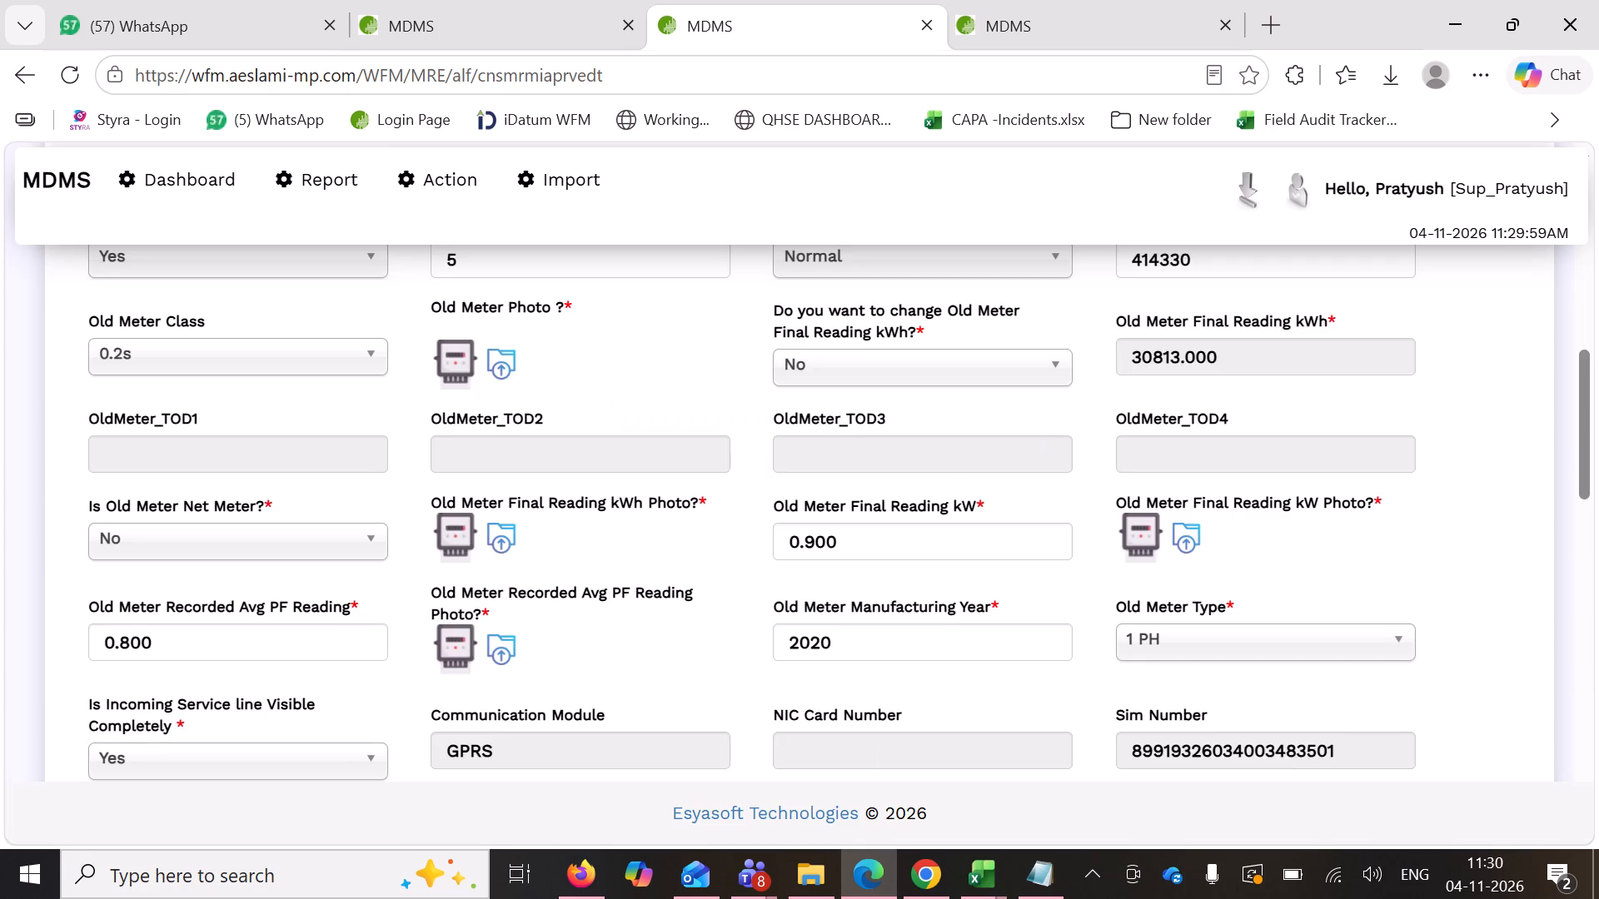
# Check this record's New Meter Initial Reading kWh photo against the new meter serial number and initial reading.
pyautogui.scroll(-6, 1034, 476)
pyautogui.click(1143, 580)
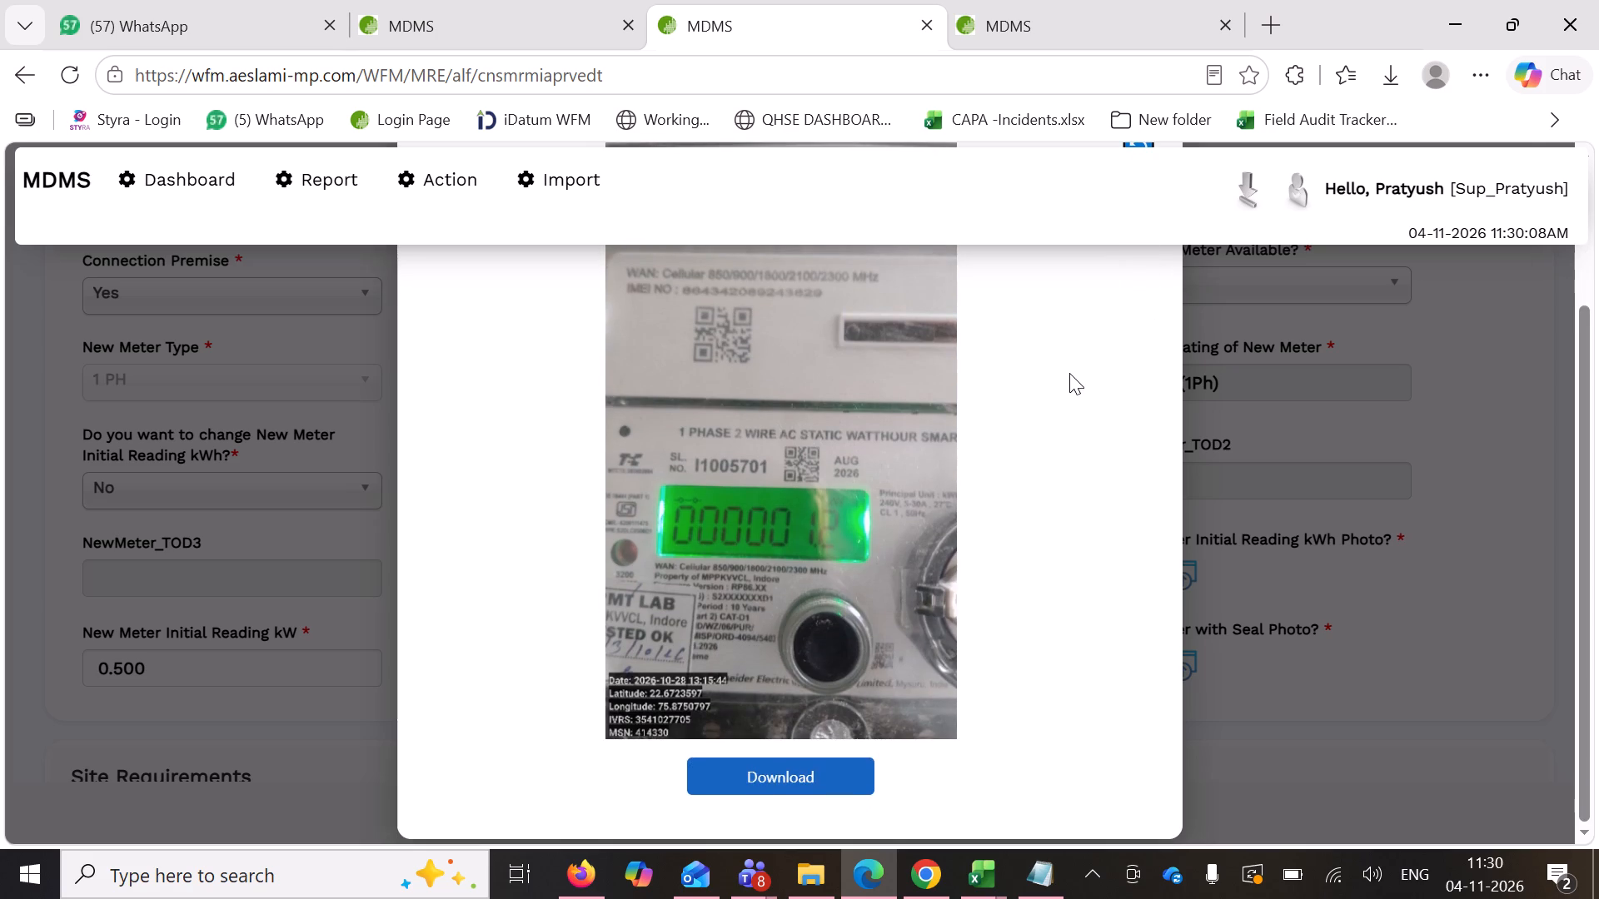
pyautogui.click(1141, 302)
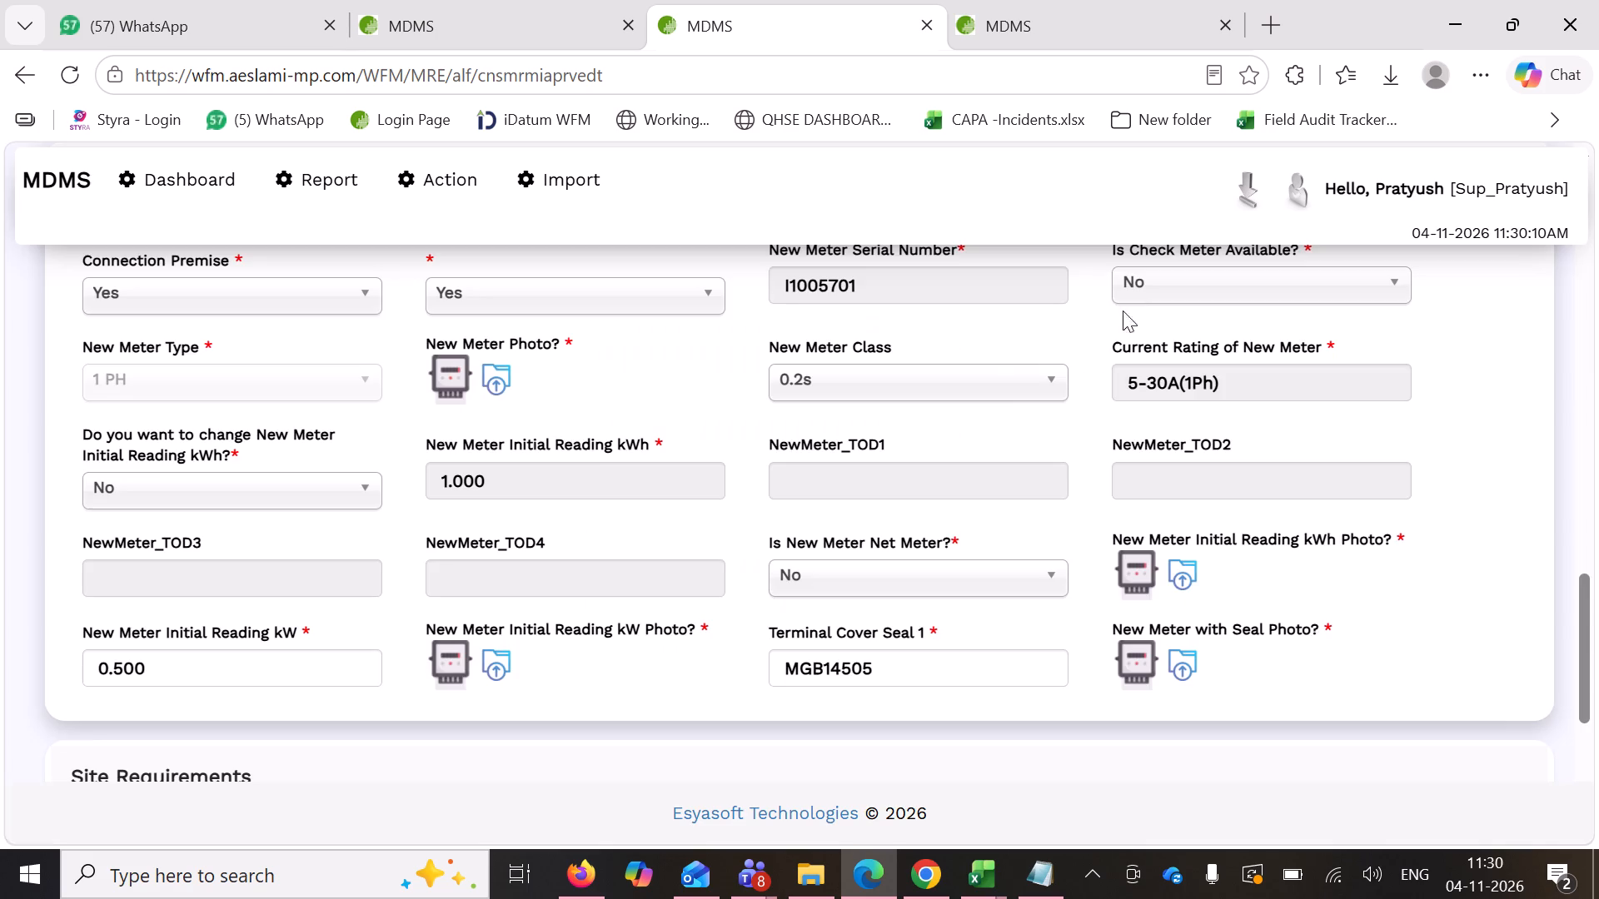
# Approve the record installed 28-Oct-2026 13:18:05 with the remark "ok" and return to the pending list.
pyautogui.scroll(-4, 1010, 551)
pyautogui.click(798, 595)
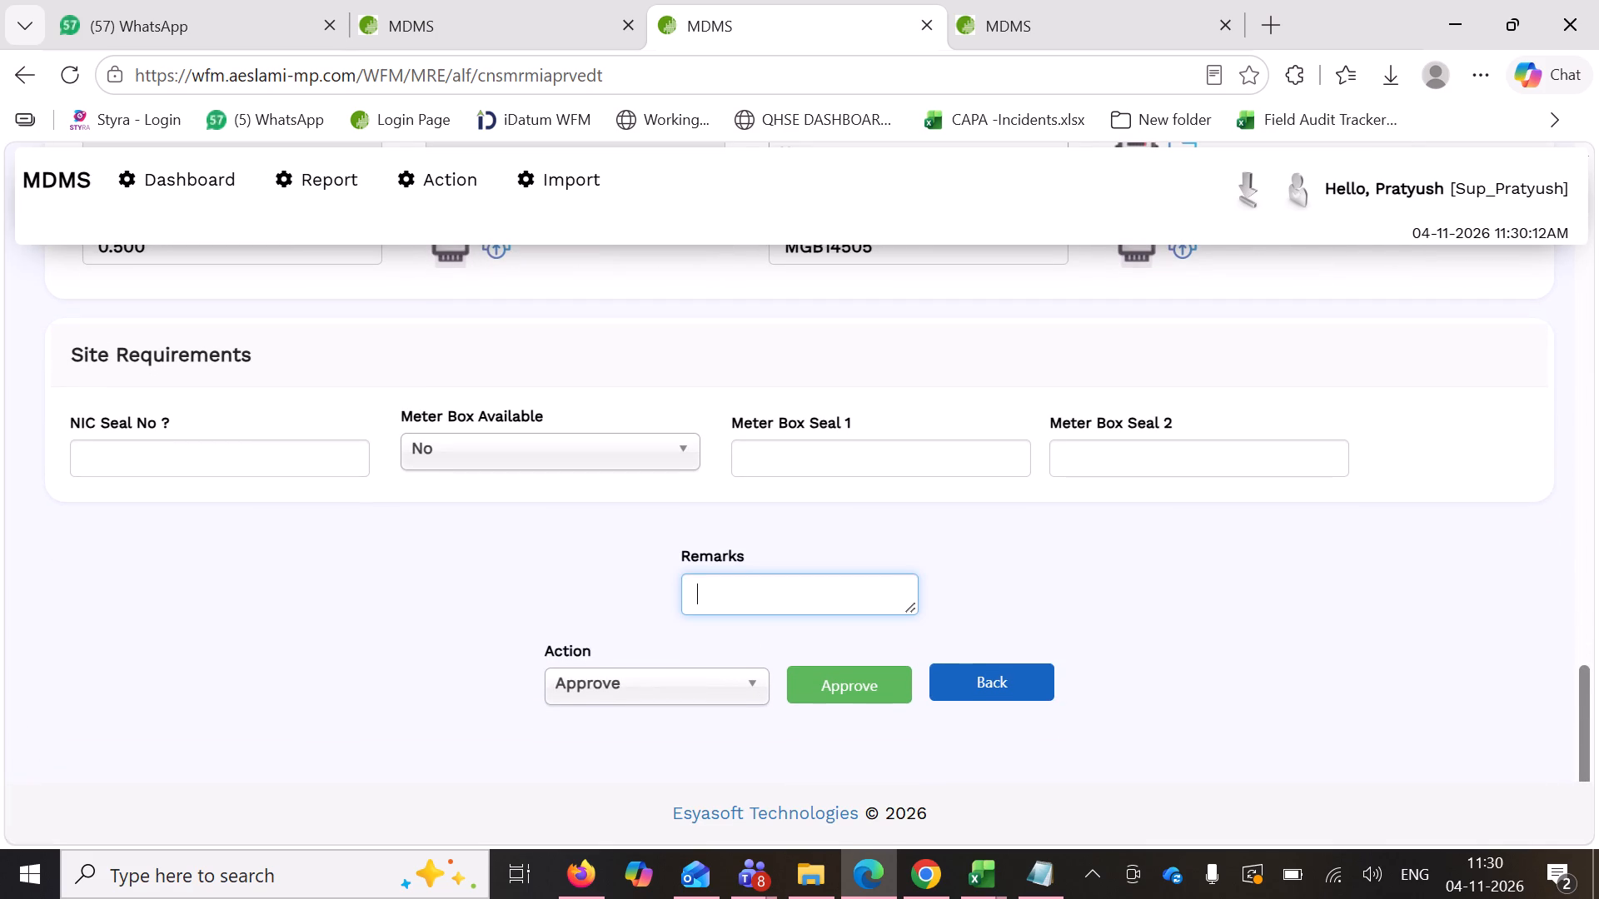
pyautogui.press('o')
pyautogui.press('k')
pyautogui.click(862, 698)
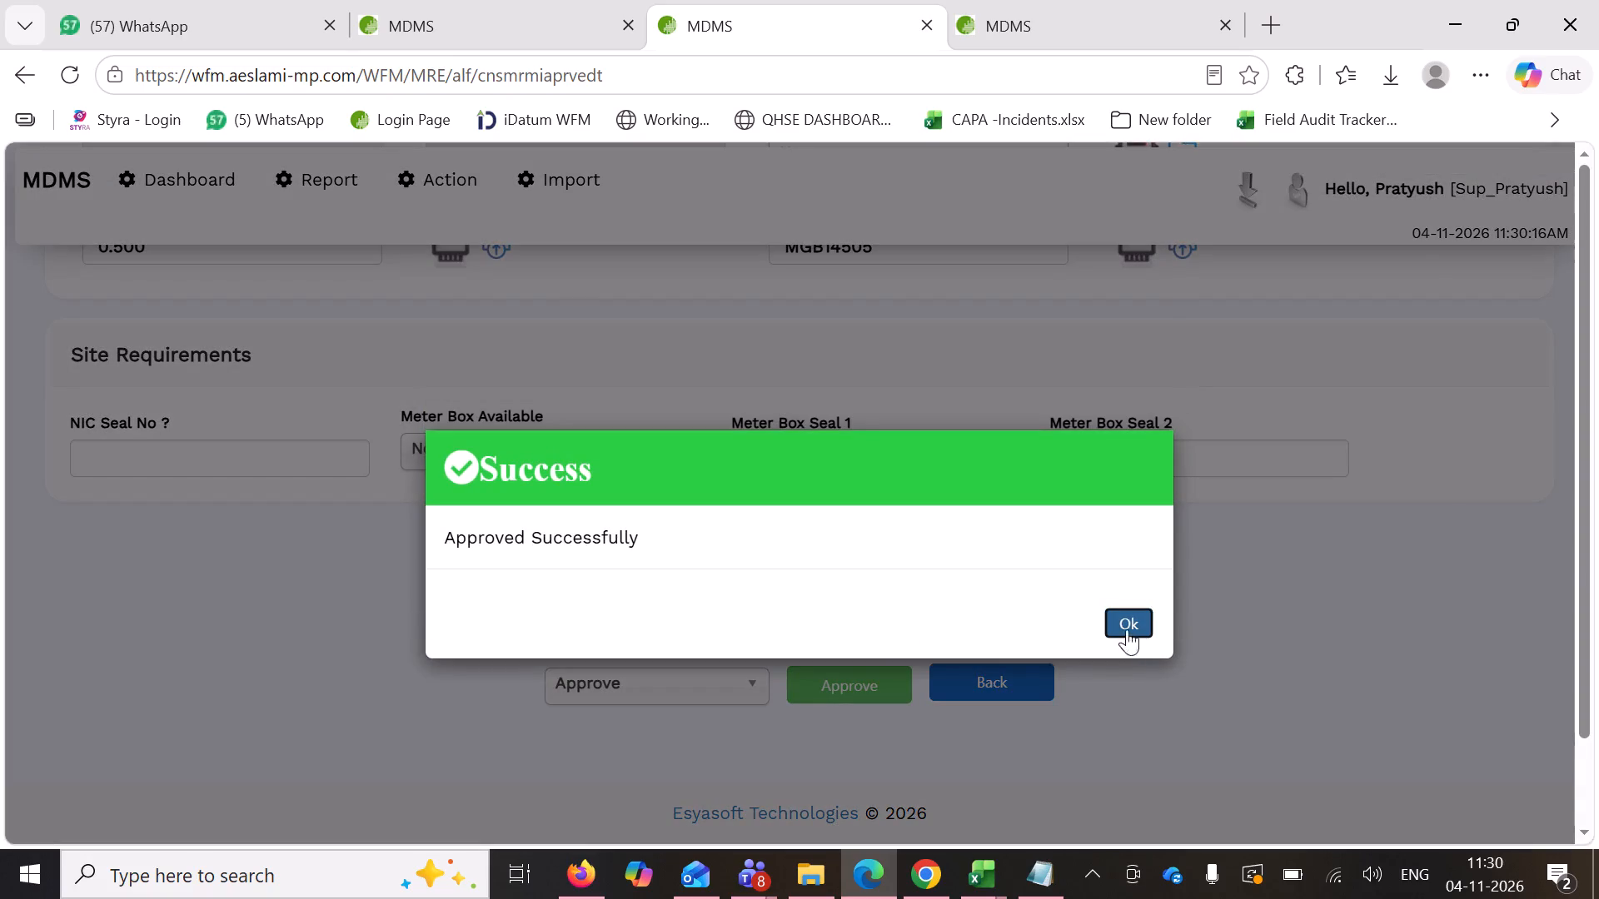
pyautogui.click(1135, 629)
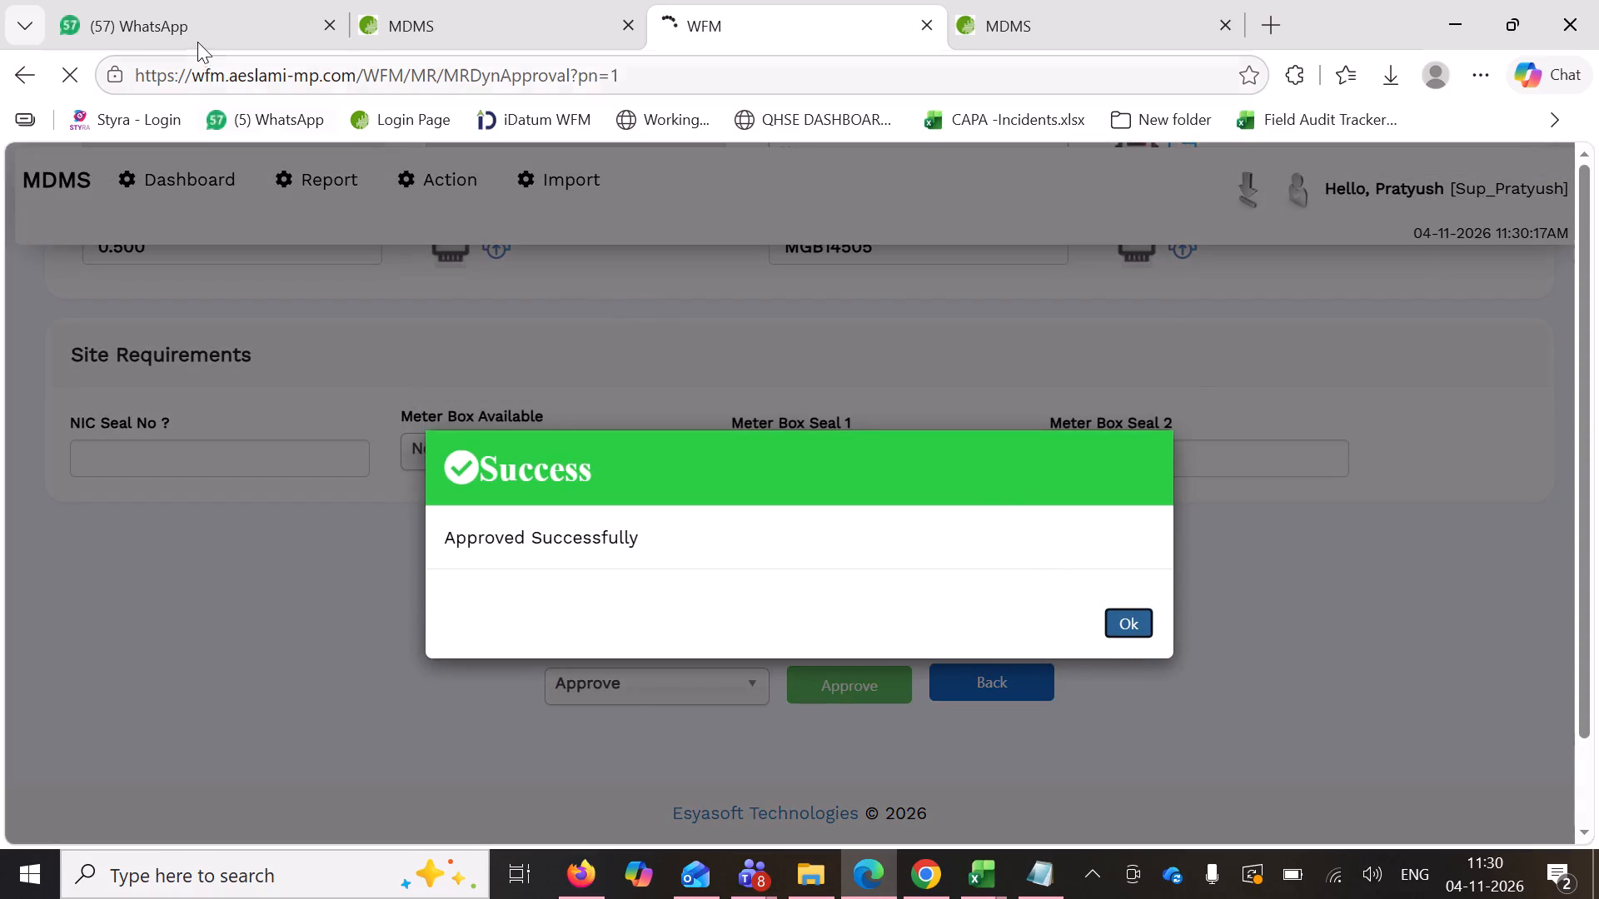